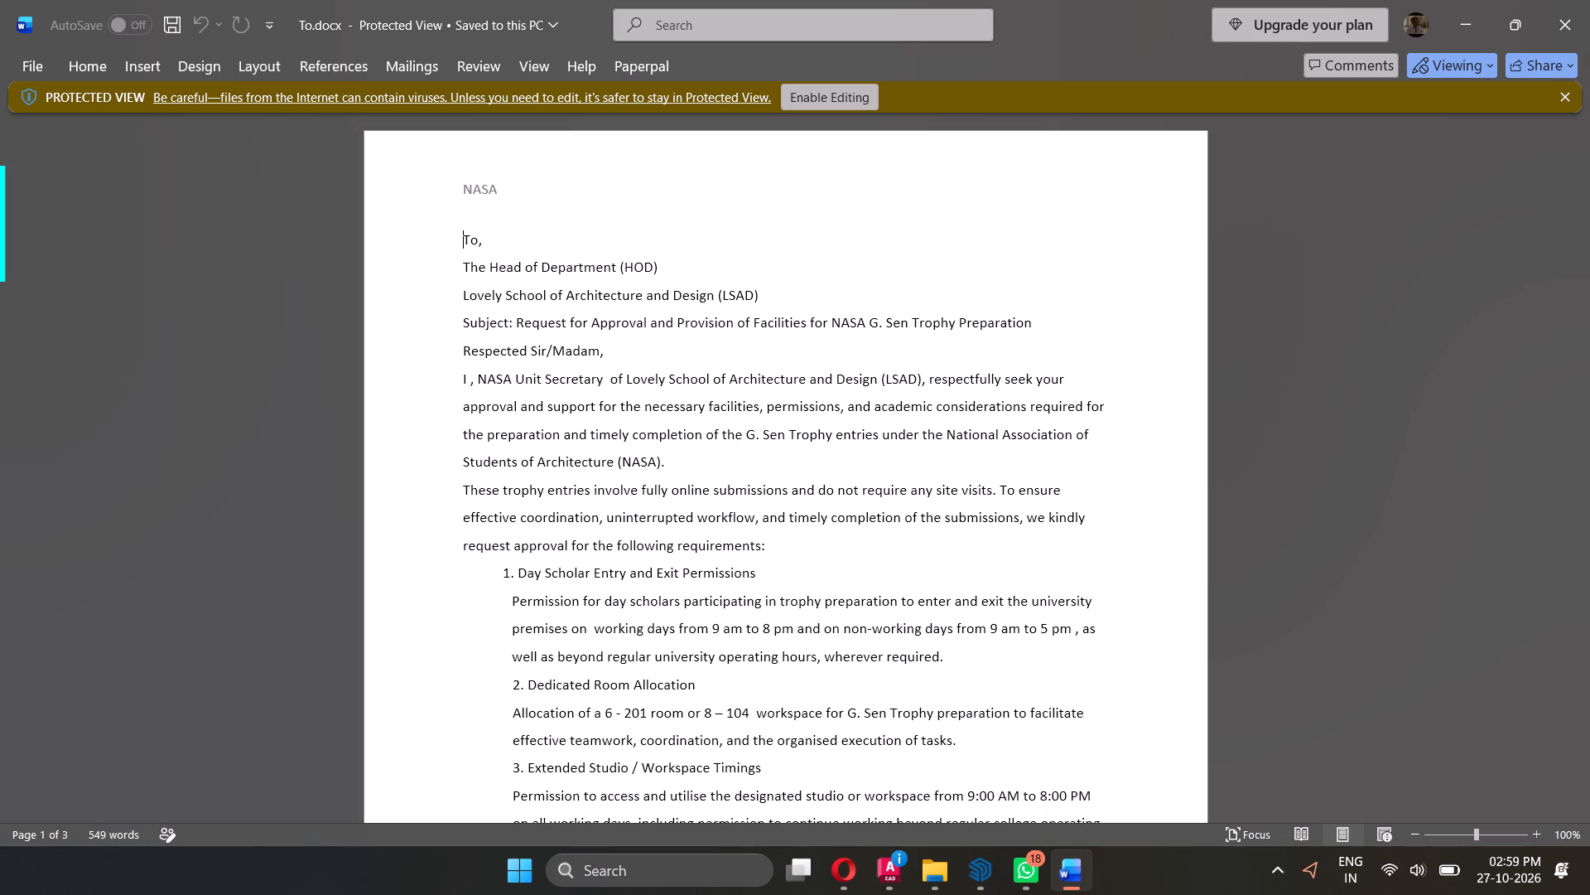
# Enable editing for the protected letter document.
pyautogui.click(802, 99)
# Remove the left indent from the "1. Day Scholar Entry and Exit Permissions" heading and its paragraph.
pyautogui.scroll(-3, 575, 508)
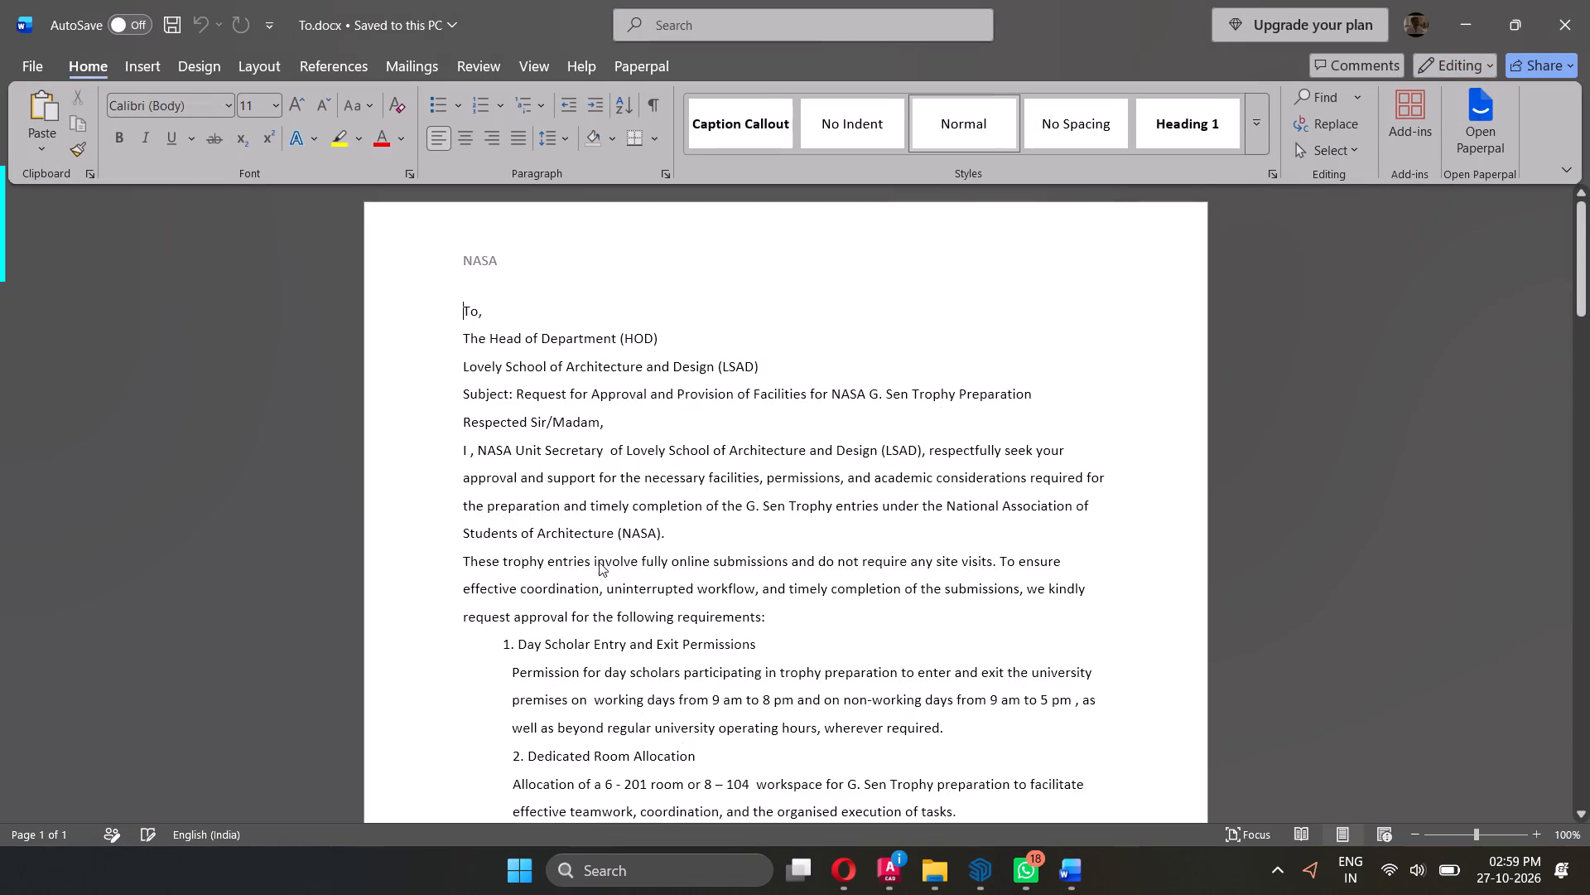
pyautogui.scroll(-2, 628, 641)
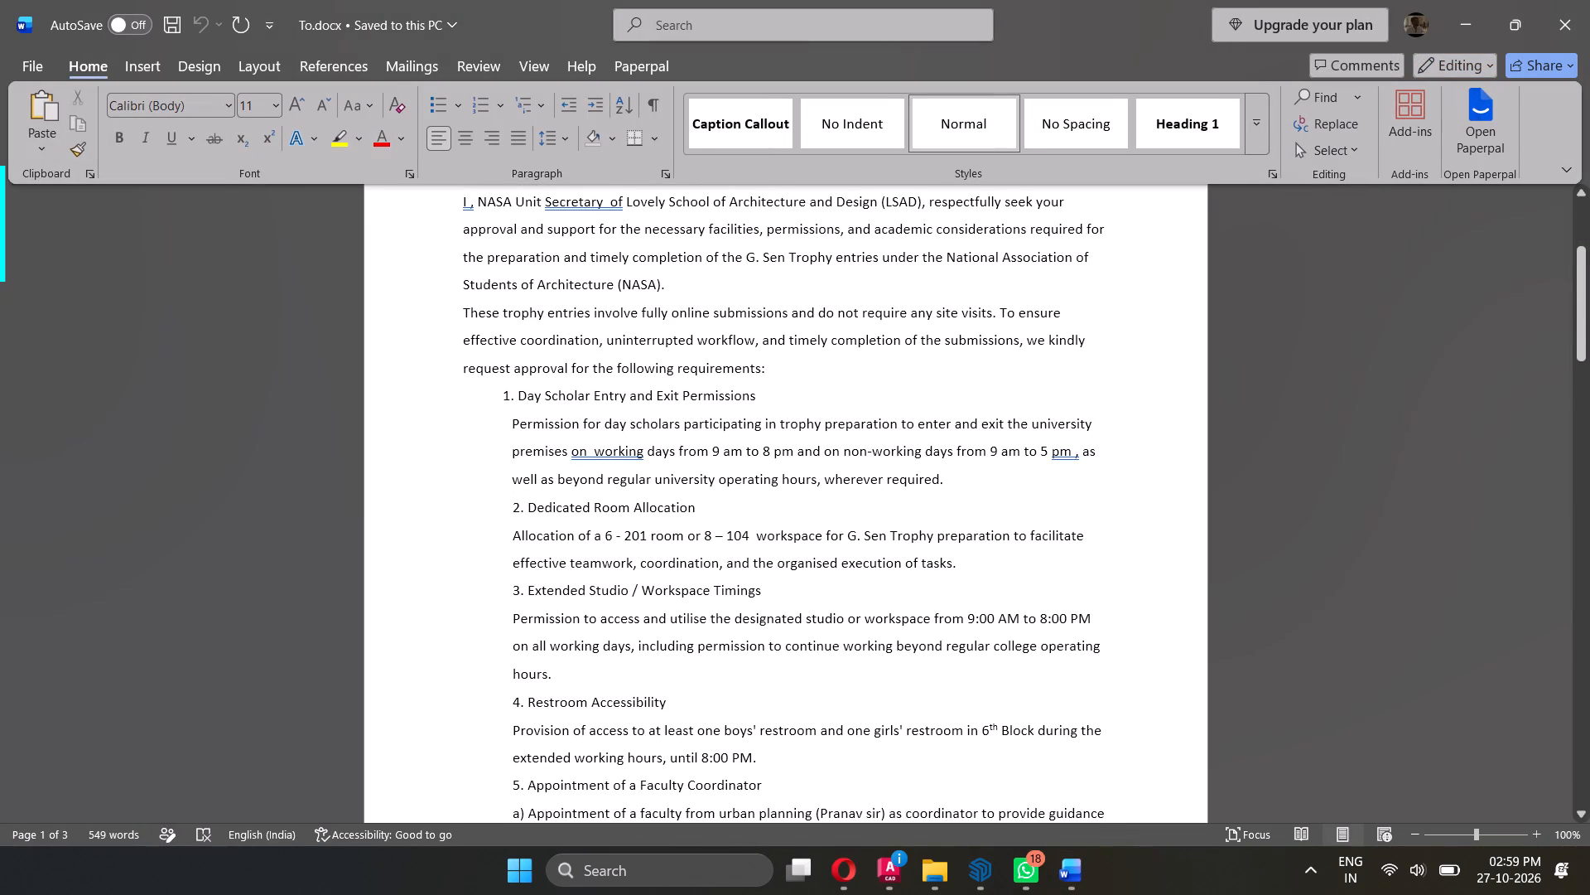
pyautogui.click(489, 392)
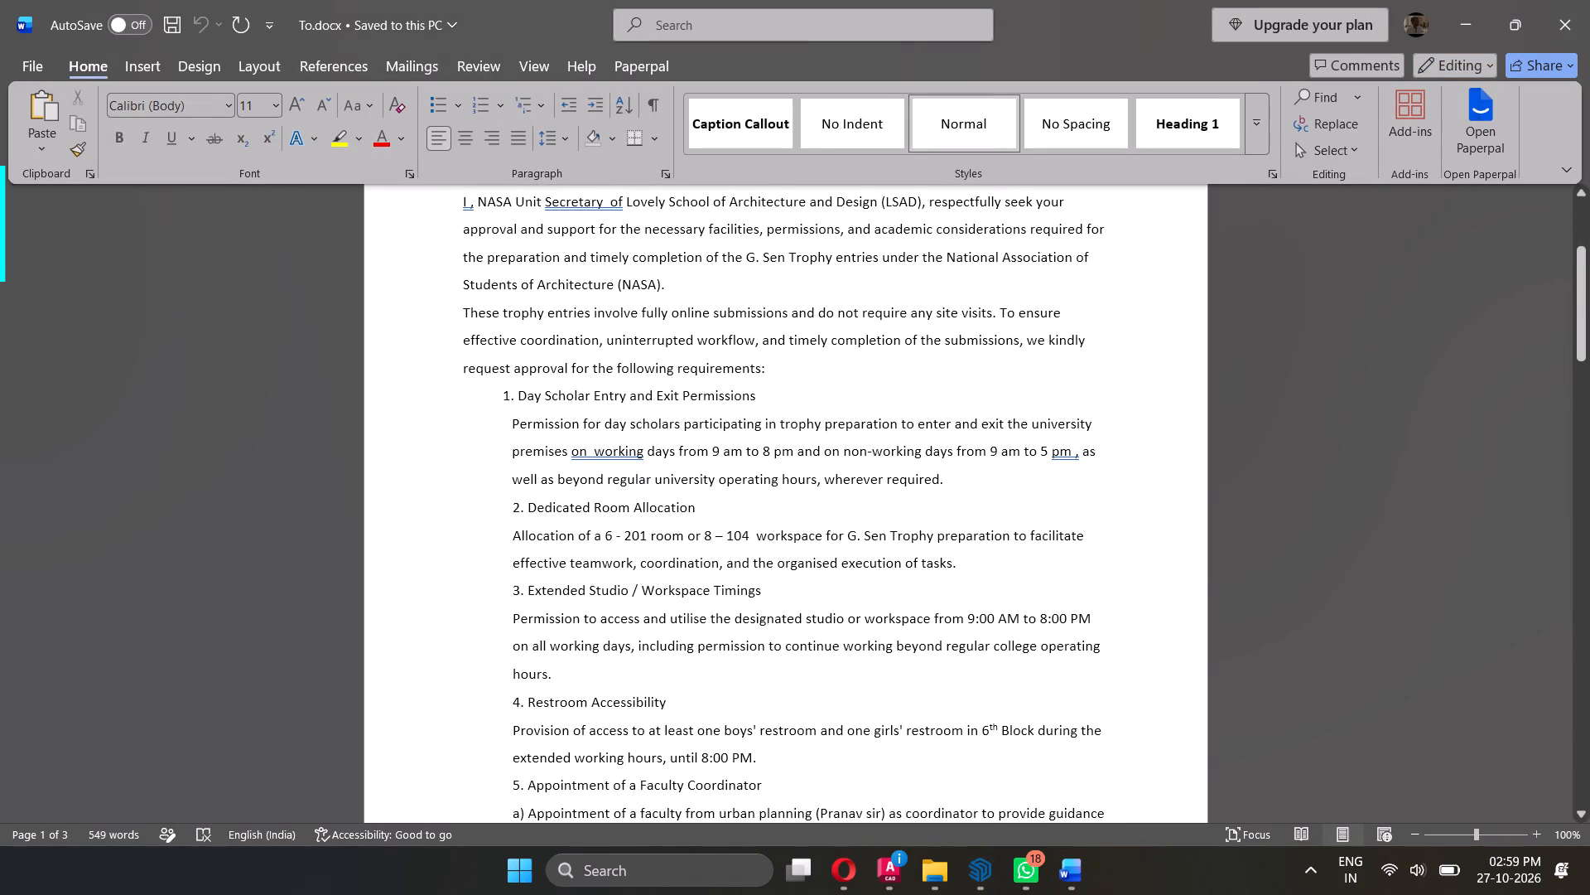
pyautogui.click(506, 434)
pyautogui.press('space')
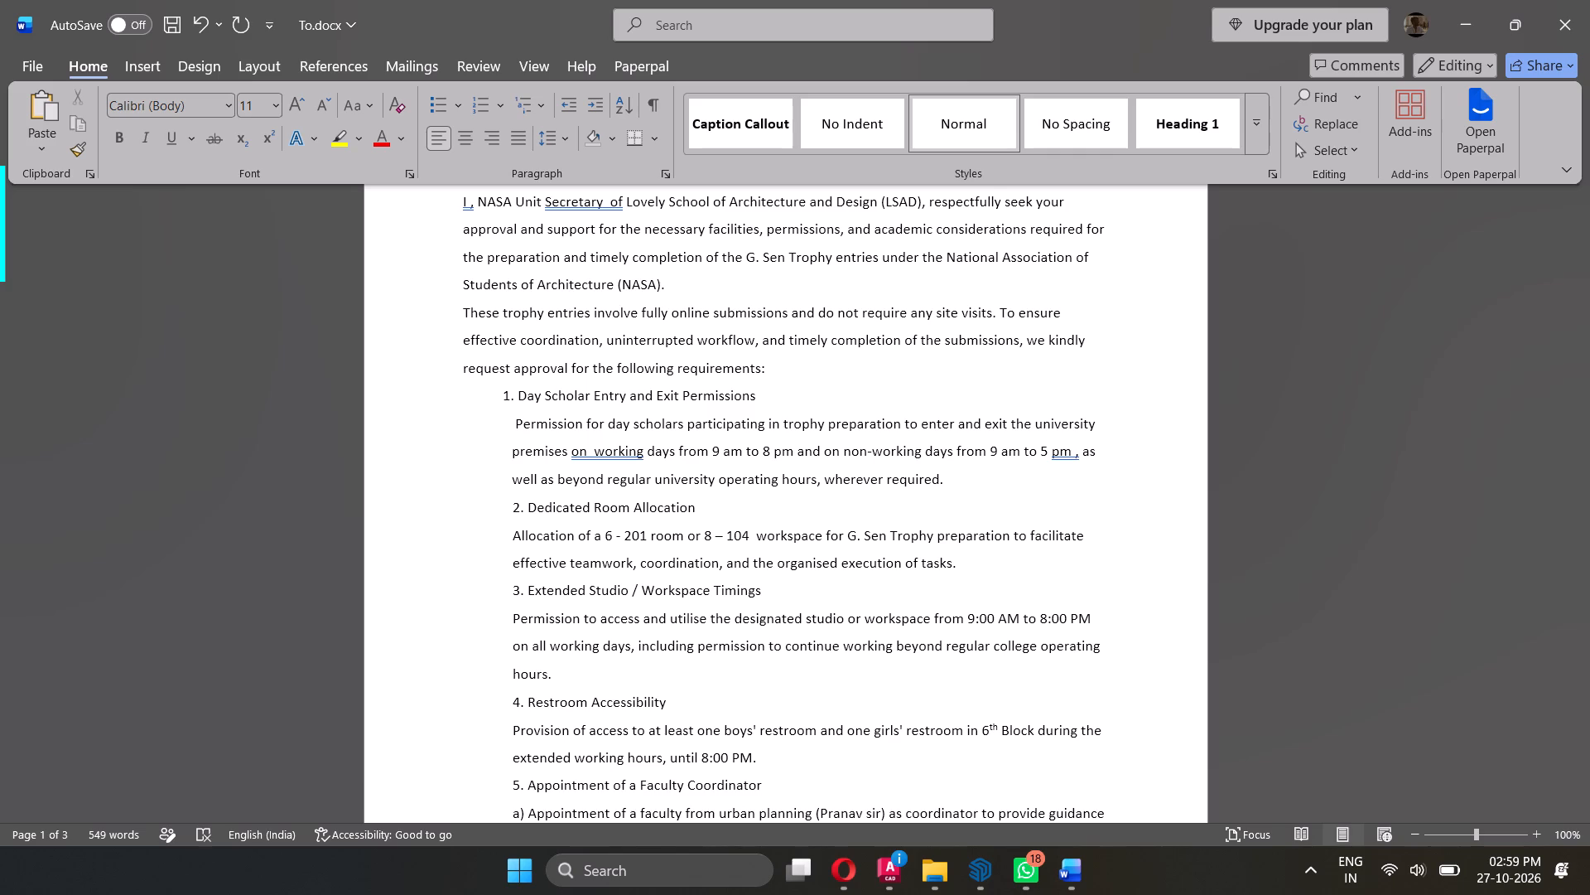
pyautogui.click(491, 392)
pyautogui.press('BackSpace')
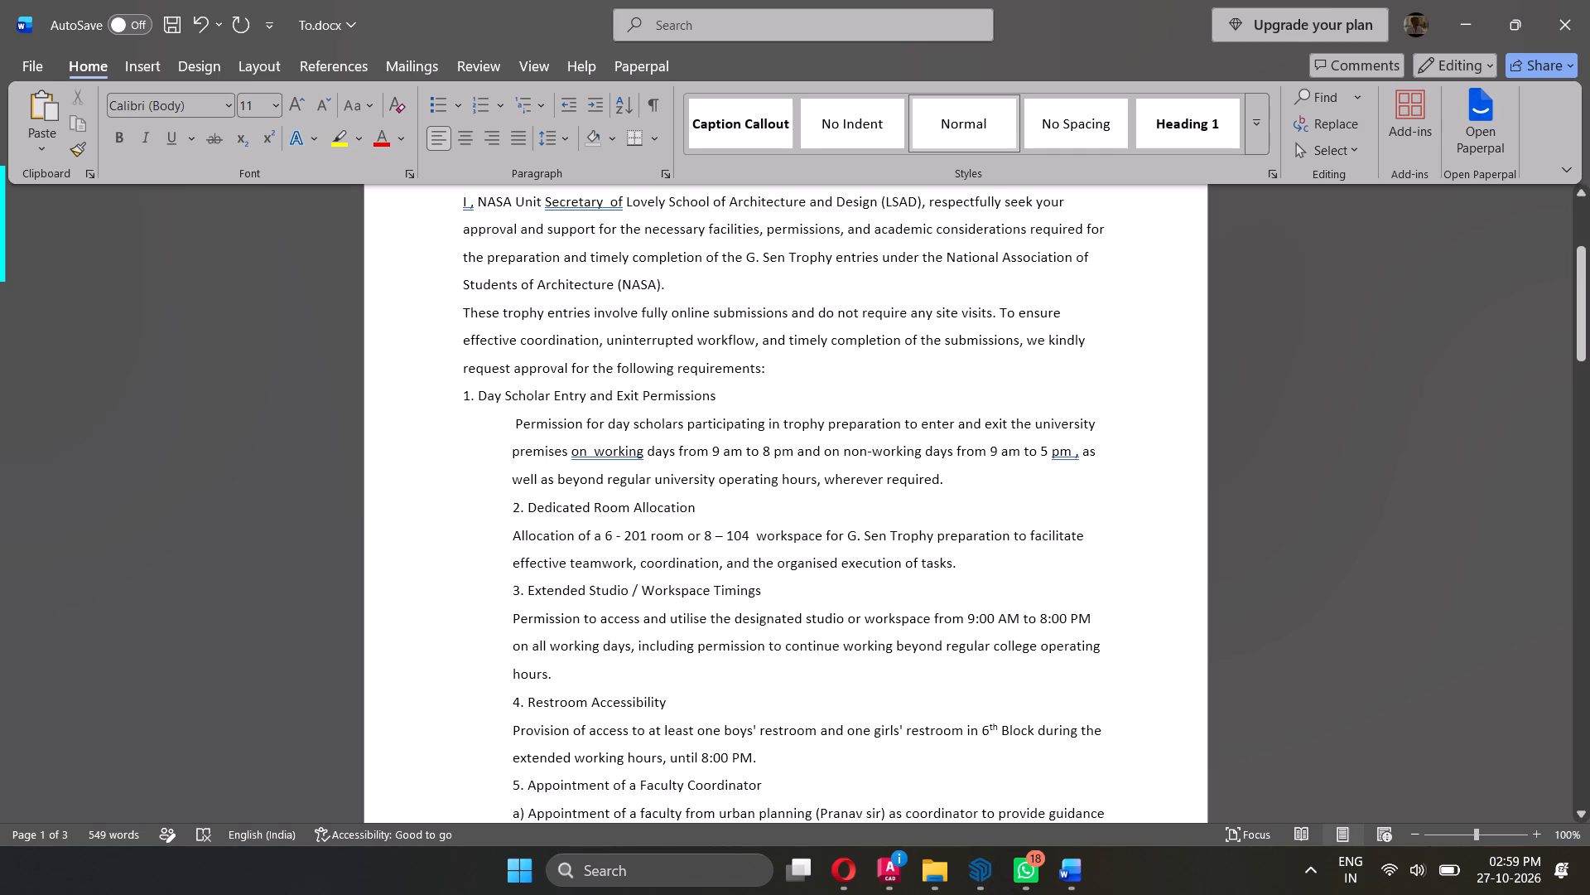
pyautogui.click(506, 425)
pyautogui.press('BackSpace')
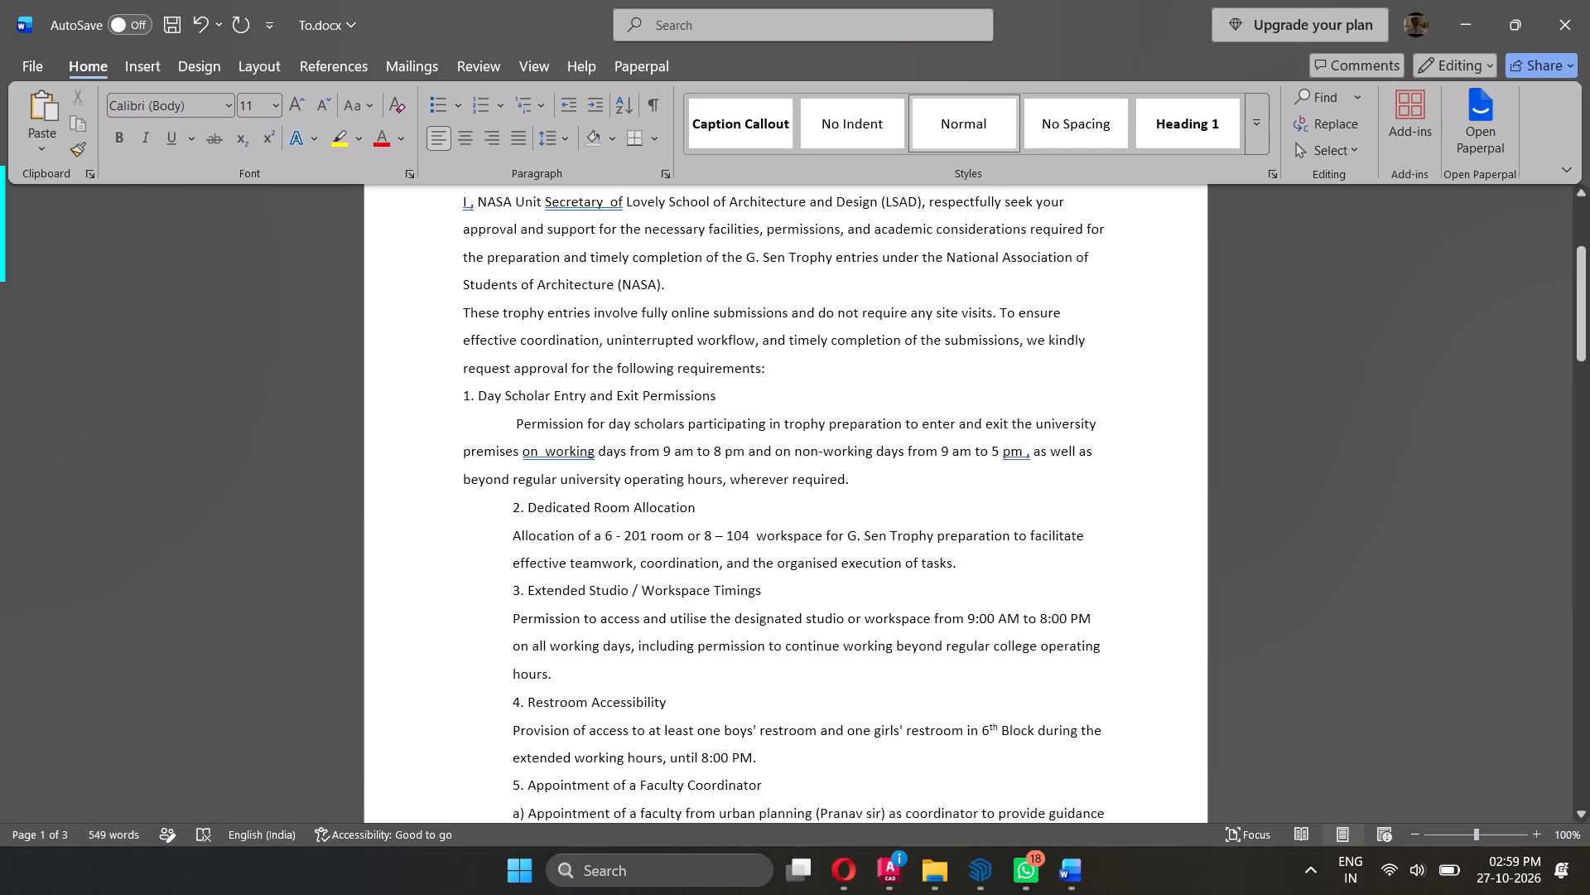
pyautogui.press('BackSpace')
pyautogui.press('Right')
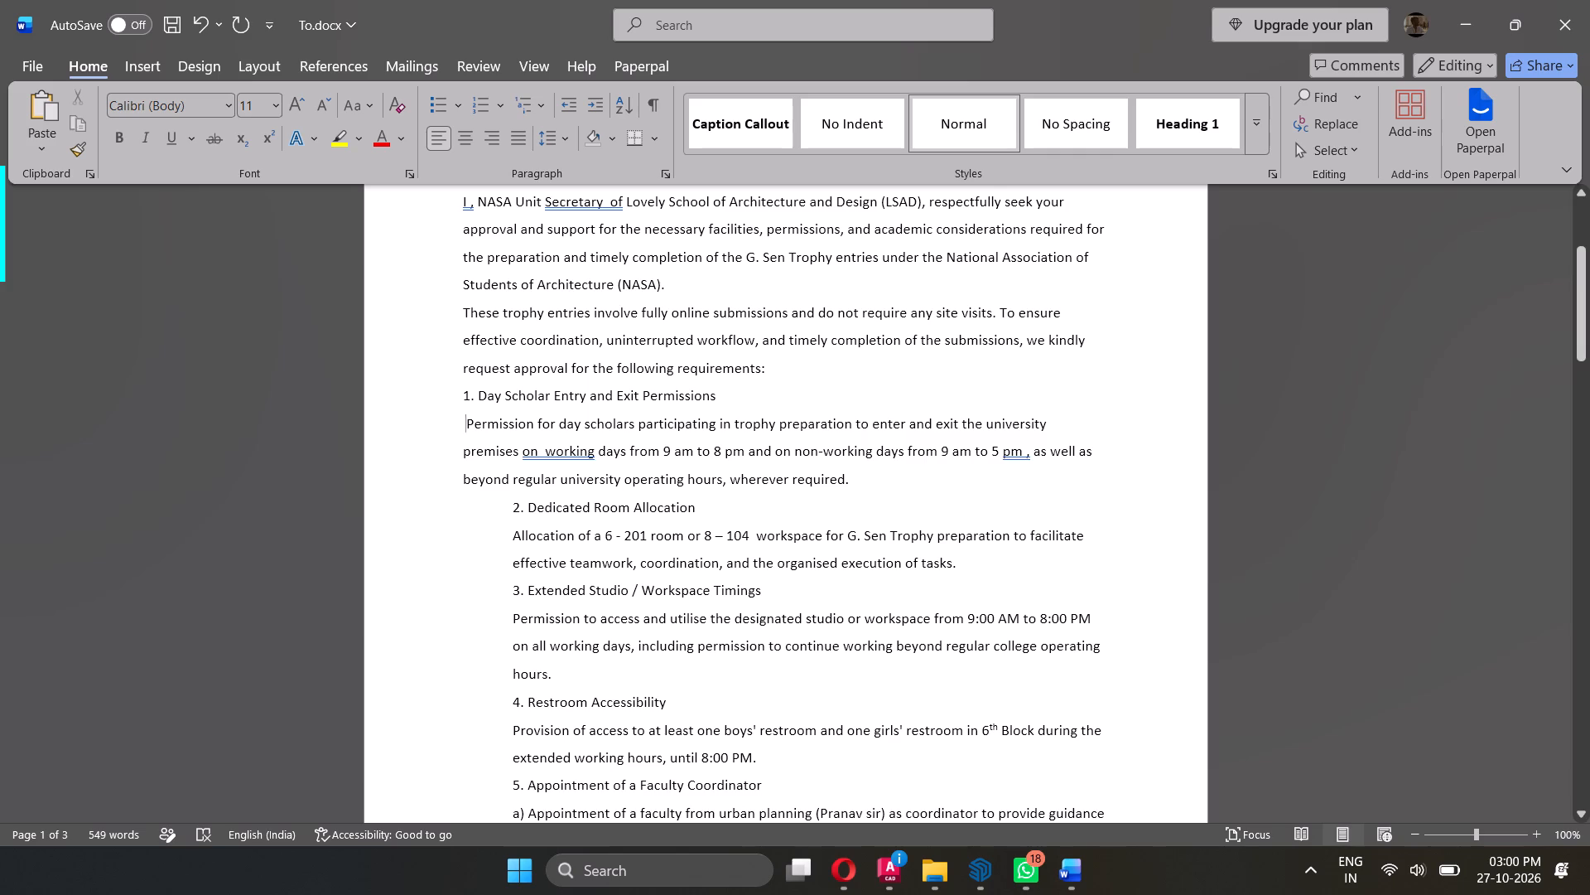
pyautogui.press('BackSpace')
# Remove the left indent from the "2. Dedicated Room Allocation" heading and its paragraph.
pyautogui.click(507, 502)
pyautogui.press('BackSpace')
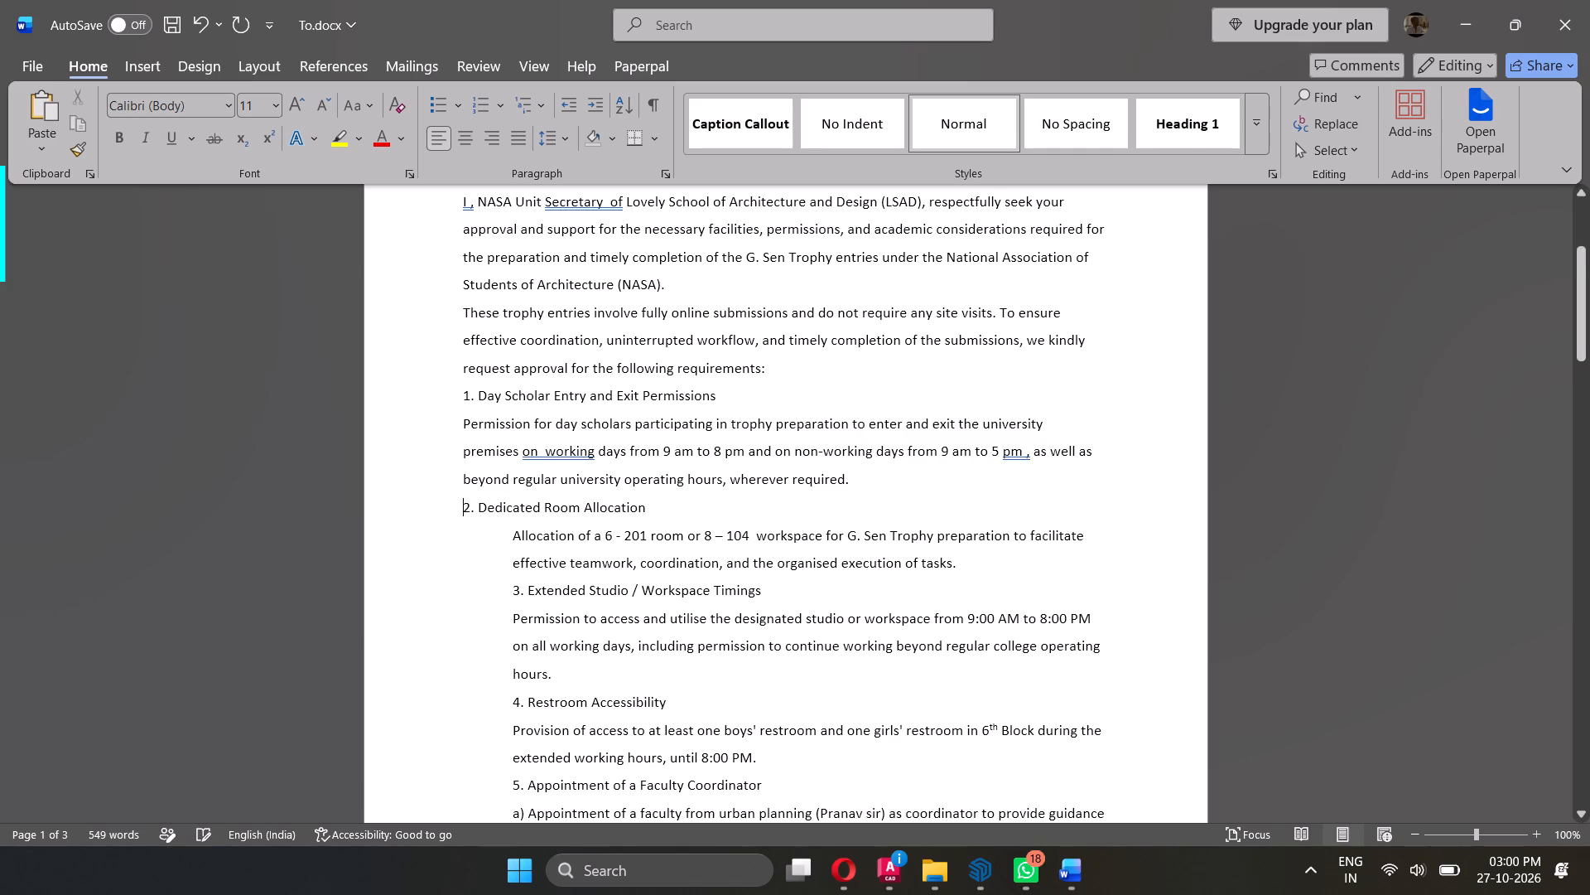
pyautogui.click(505, 540)
pyautogui.press('BackSpace')
pyautogui.press('BackSpace')
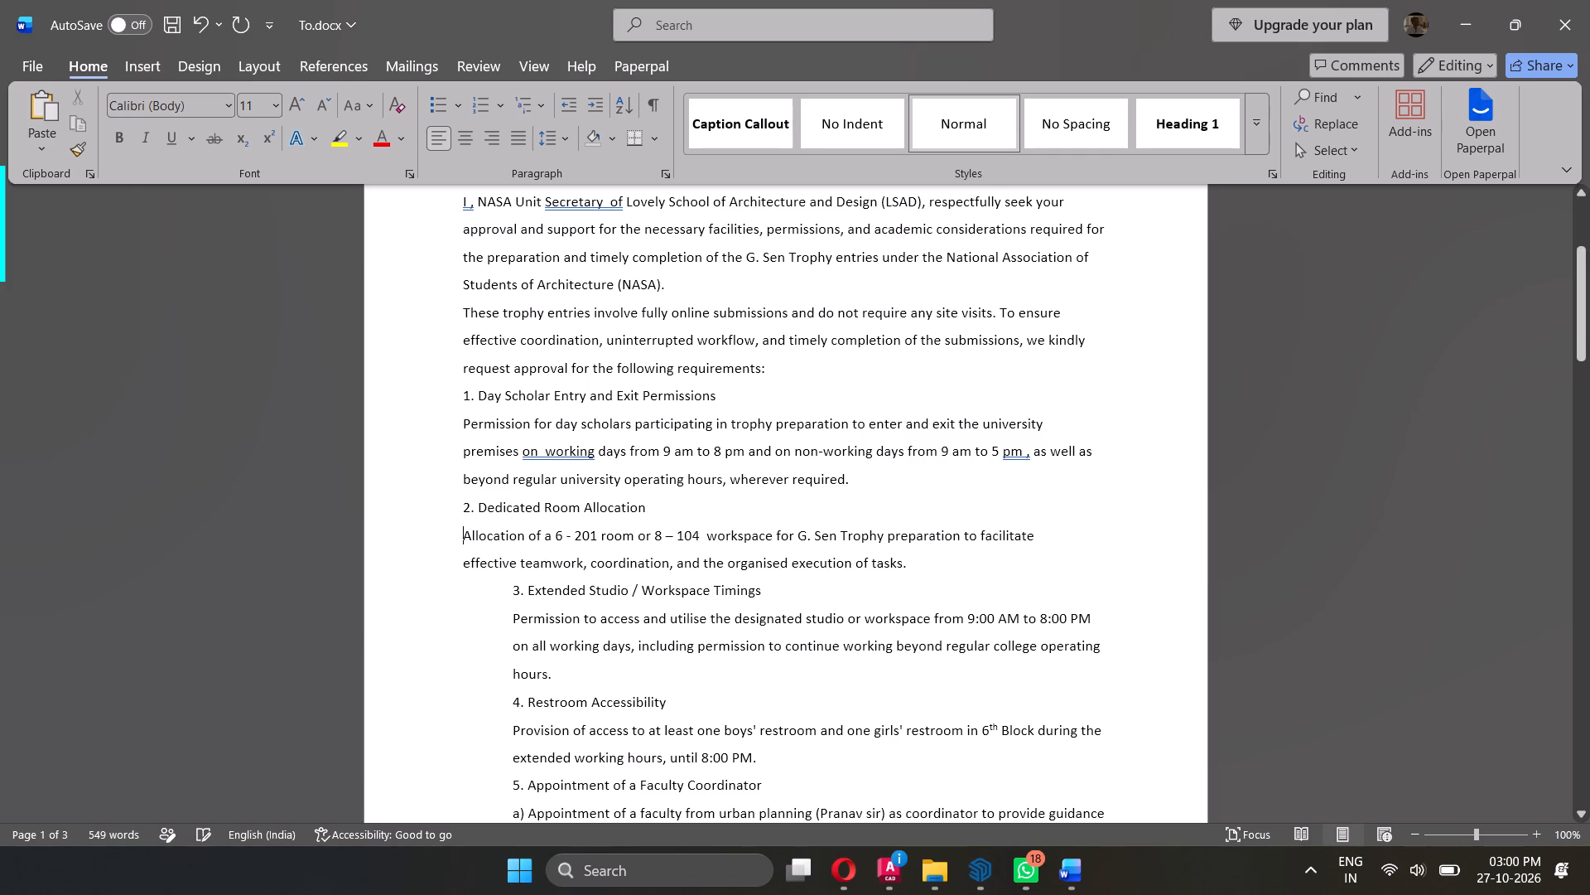
# Remove the left indent from the "3. Extended Studio / Workspace Timings" heading and its paragraph.
pyautogui.click(513, 592)
pyautogui.press('BackSpace')
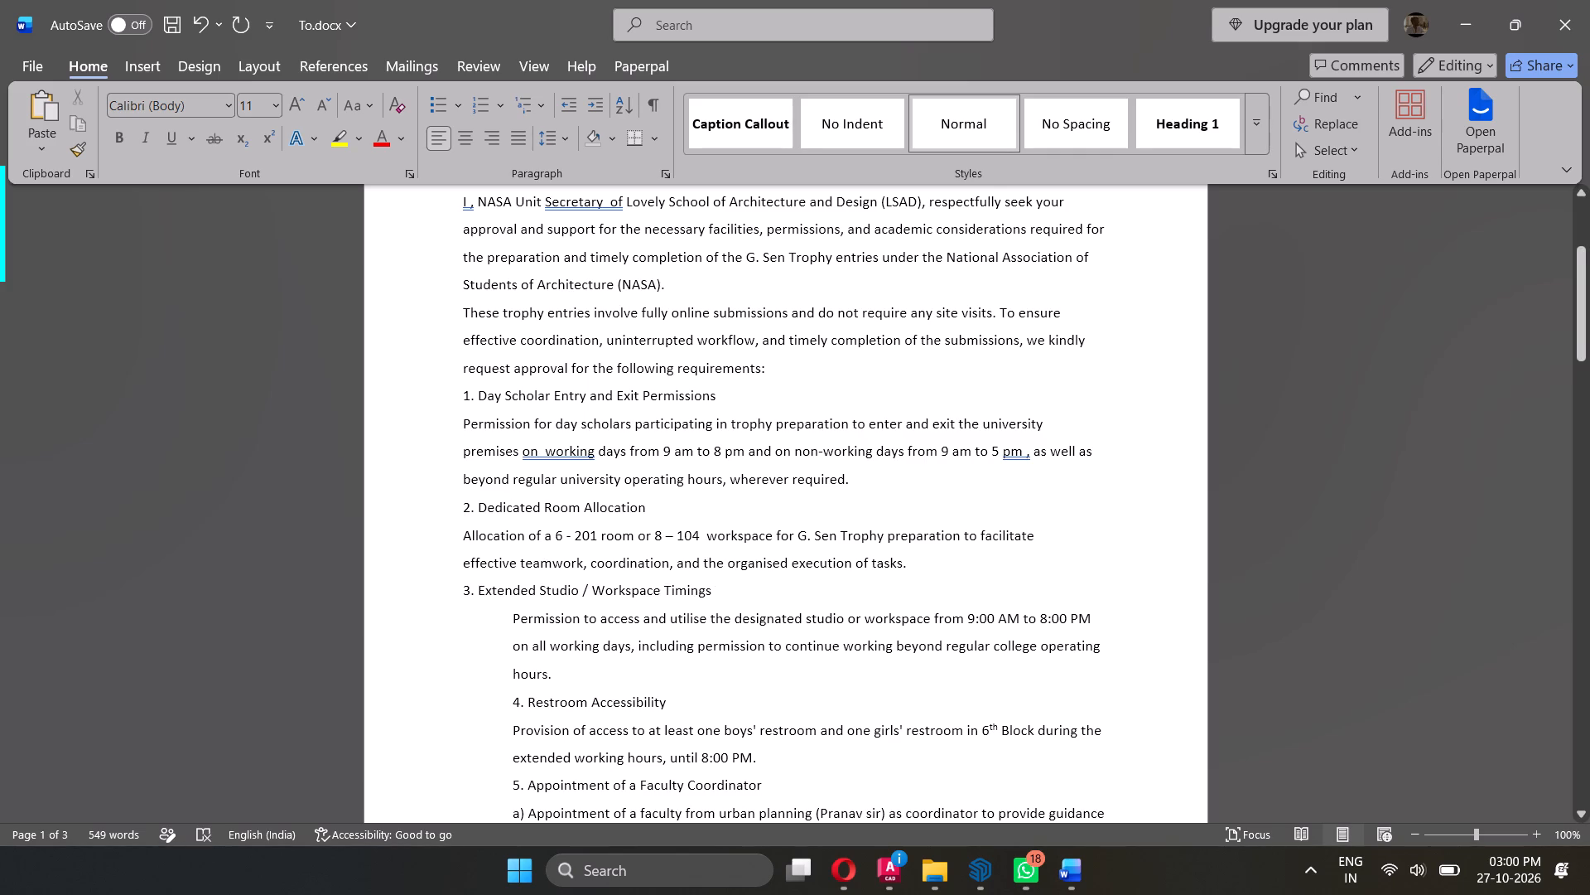
pyautogui.click(505, 617)
pyautogui.press('BackSpace')
pyautogui.press('BackSpace')
# Remove the left indent from the "4. Restroom Accessibility" heading and its paragraph.
pyautogui.scroll(-2, 503, 617)
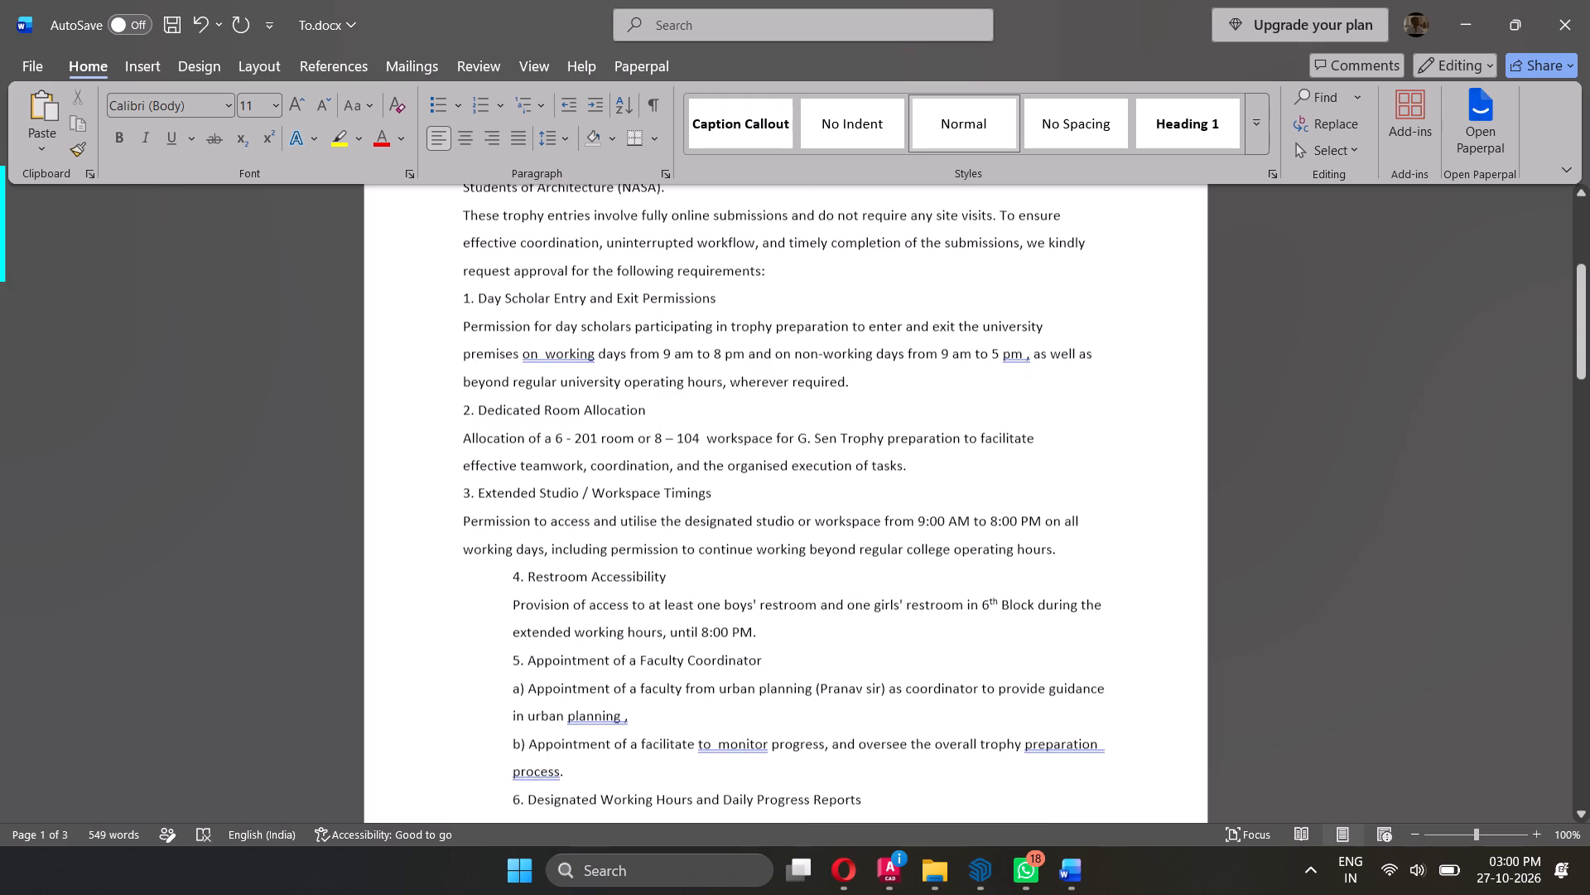
pyautogui.click(505, 585)
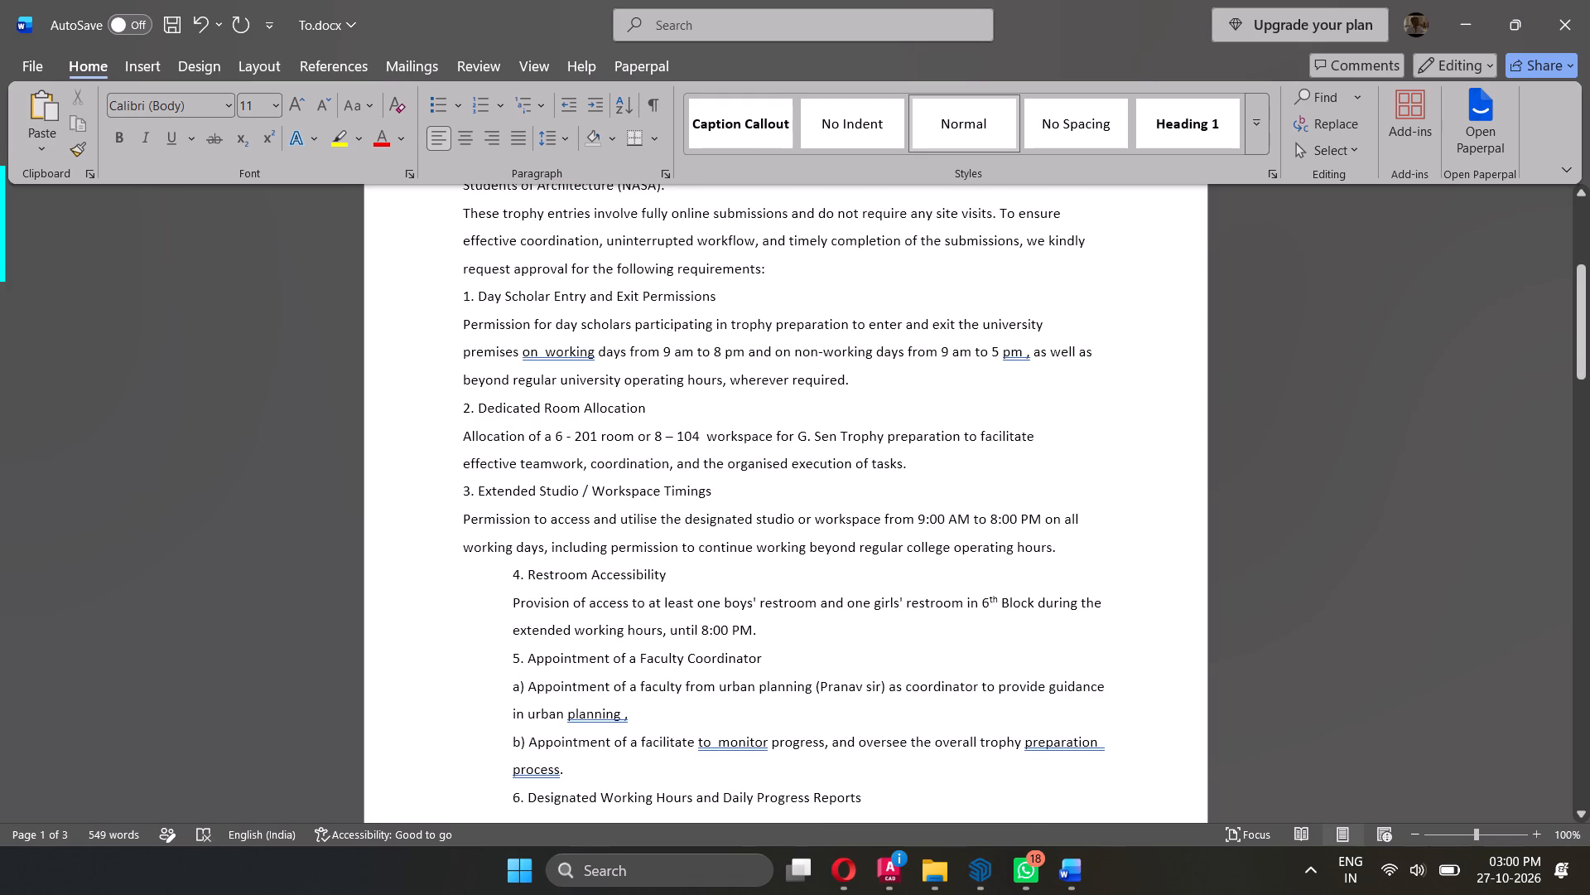
pyautogui.press('BackSpace')
pyautogui.click(513, 591)
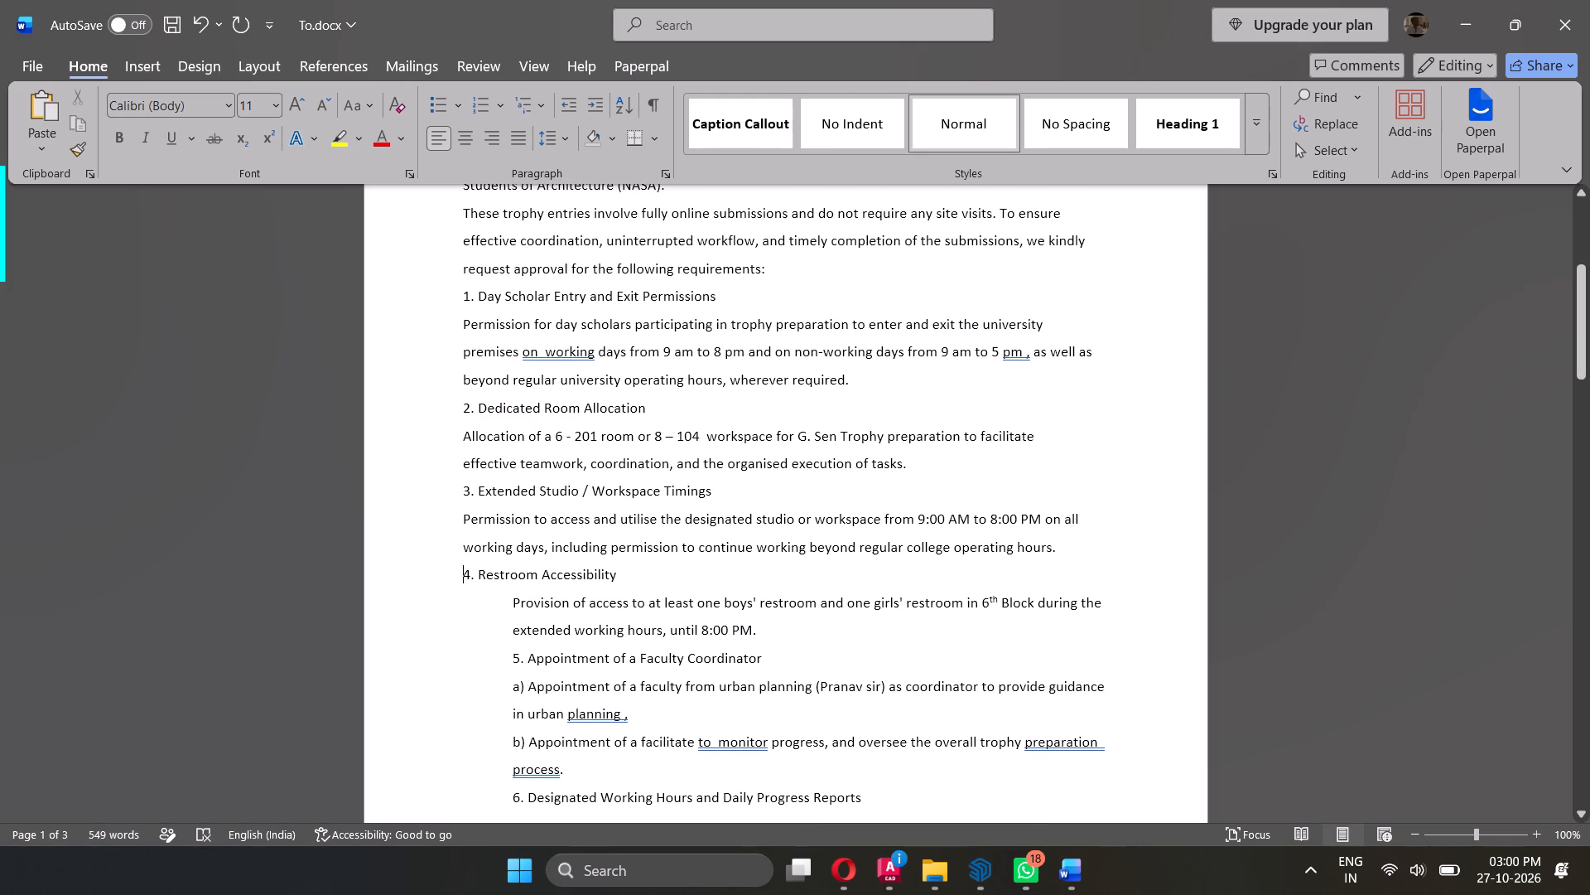
pyautogui.click(513, 597)
pyautogui.press('BackSpace')
pyautogui.press('BackSpace')
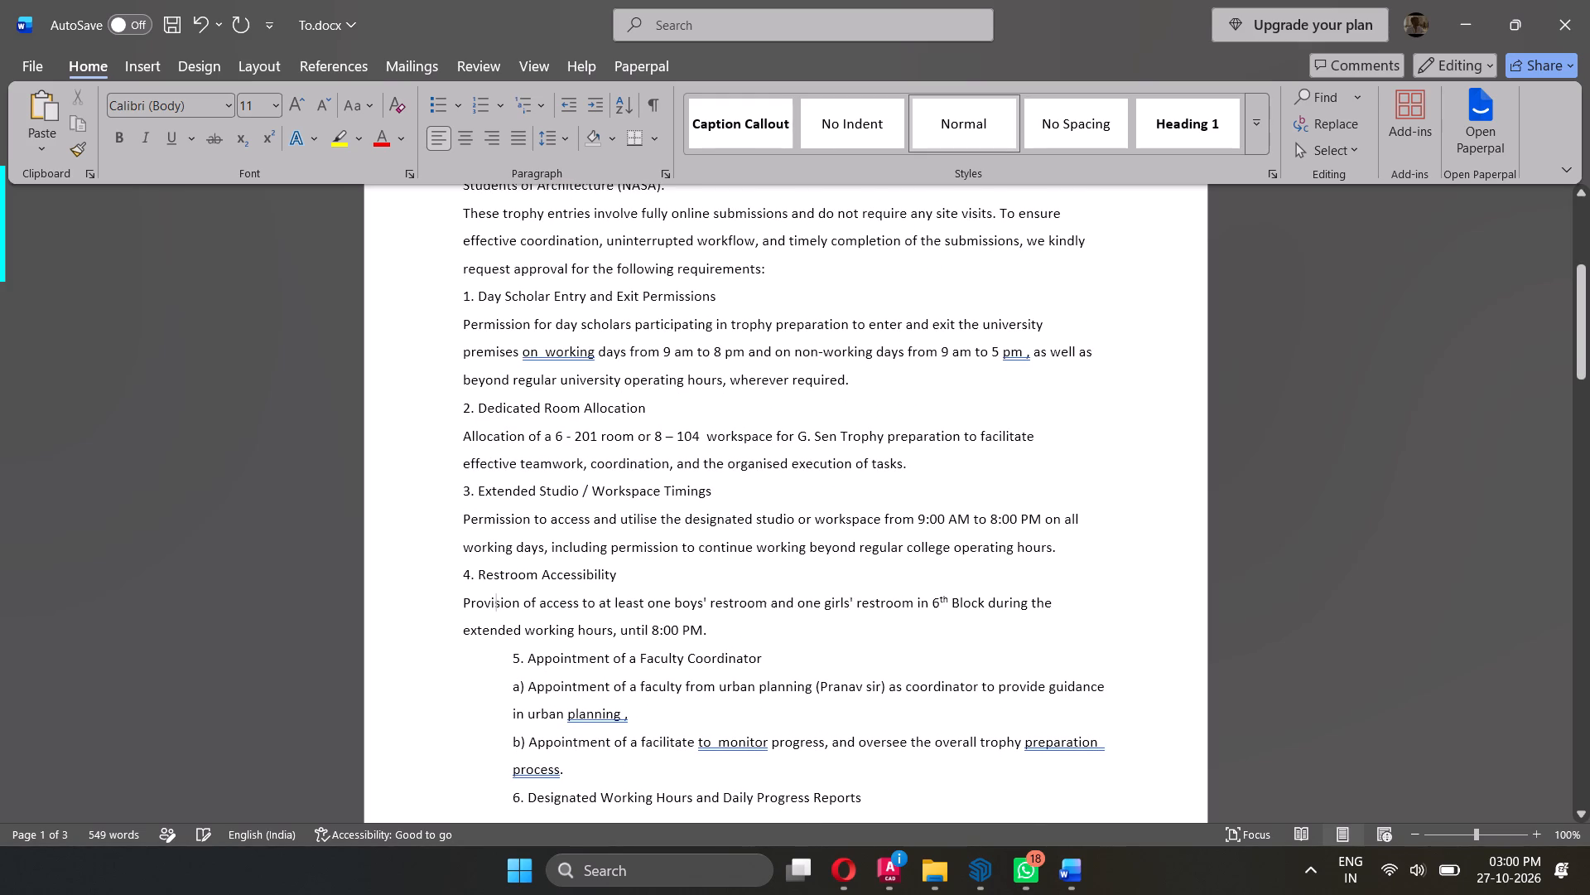
# Remove the left indent from the "5. Appointment of a Faculty Coordinator" and "6. Designated Working Hours and Daily Progress Reports" headings, leaving sub-points a and b indented.
pyautogui.click(503, 656)
pyautogui.press('BackSpace')
pyautogui.scroll(-1, 509, 658)
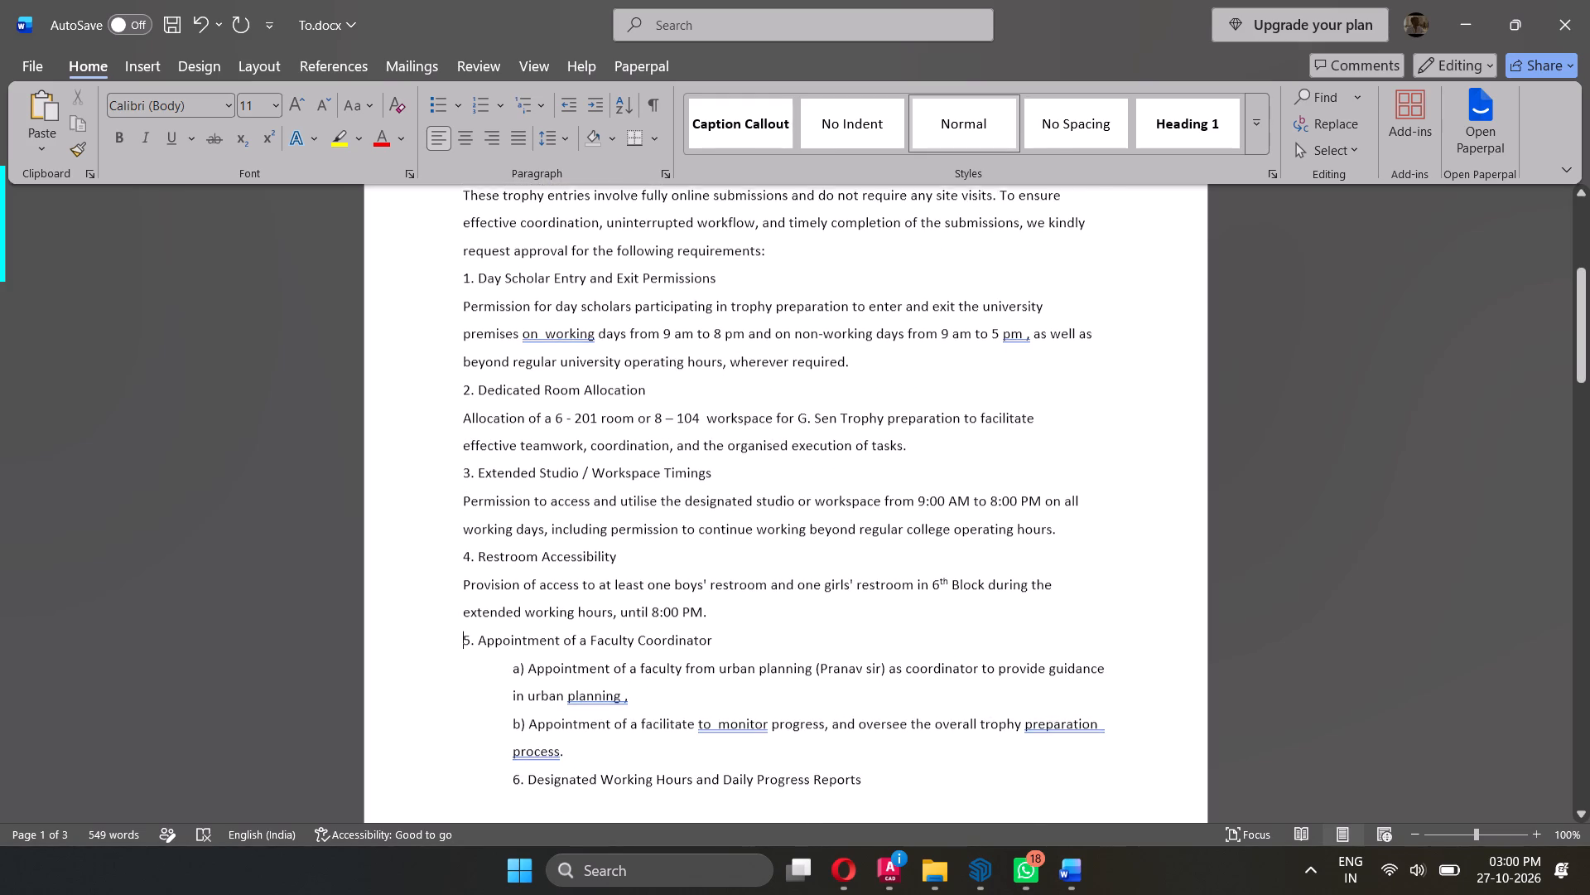
pyautogui.click(507, 647)
pyautogui.scroll(-2, 501, 652)
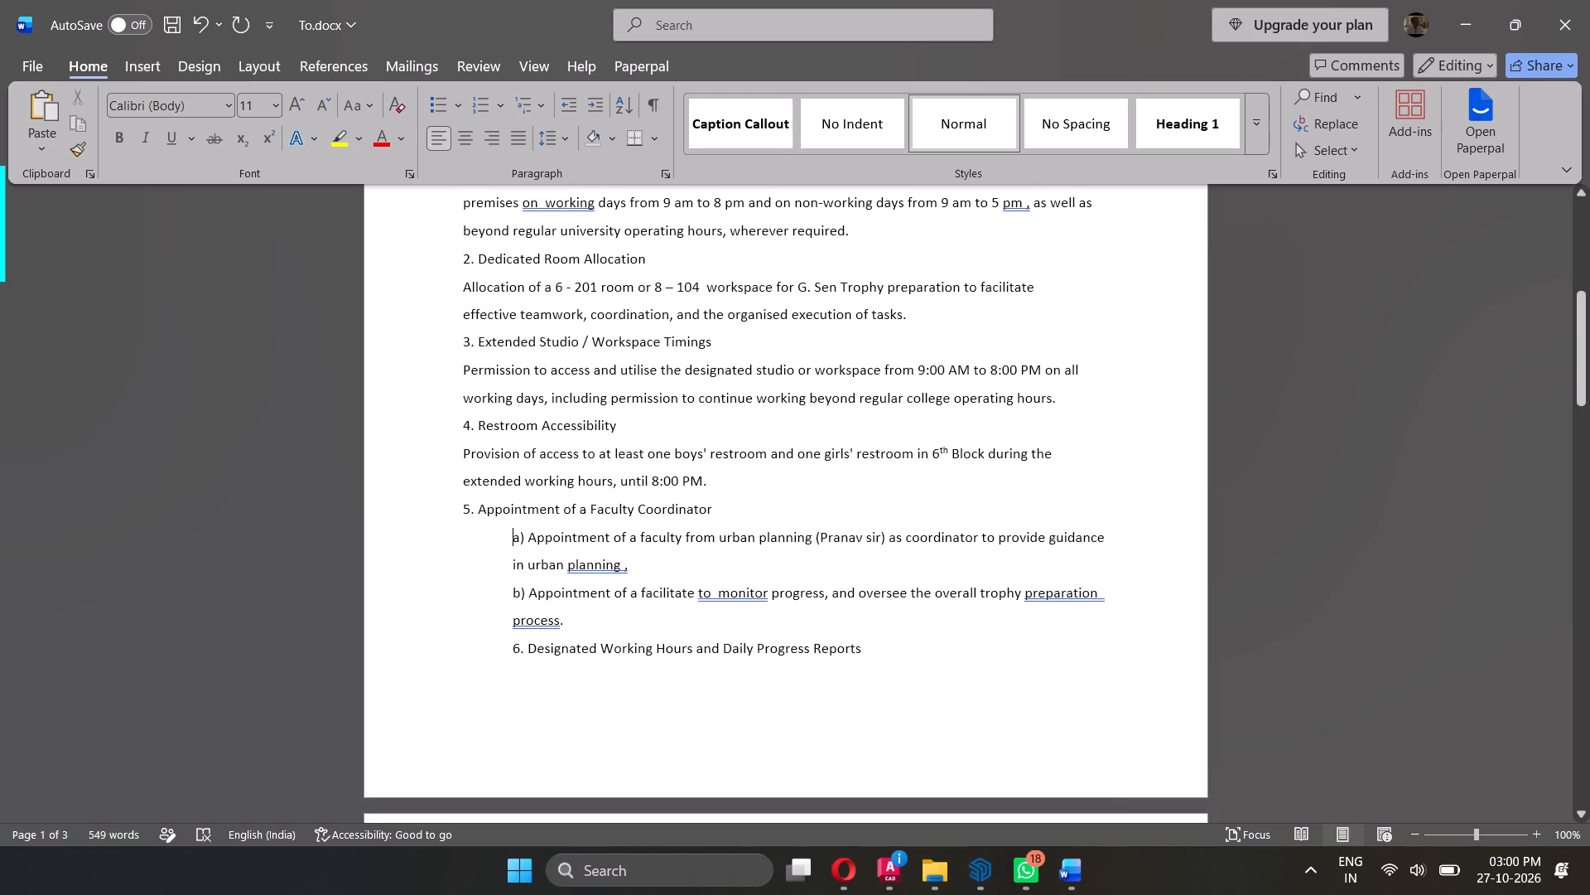
pyautogui.scroll(-3, 502, 619)
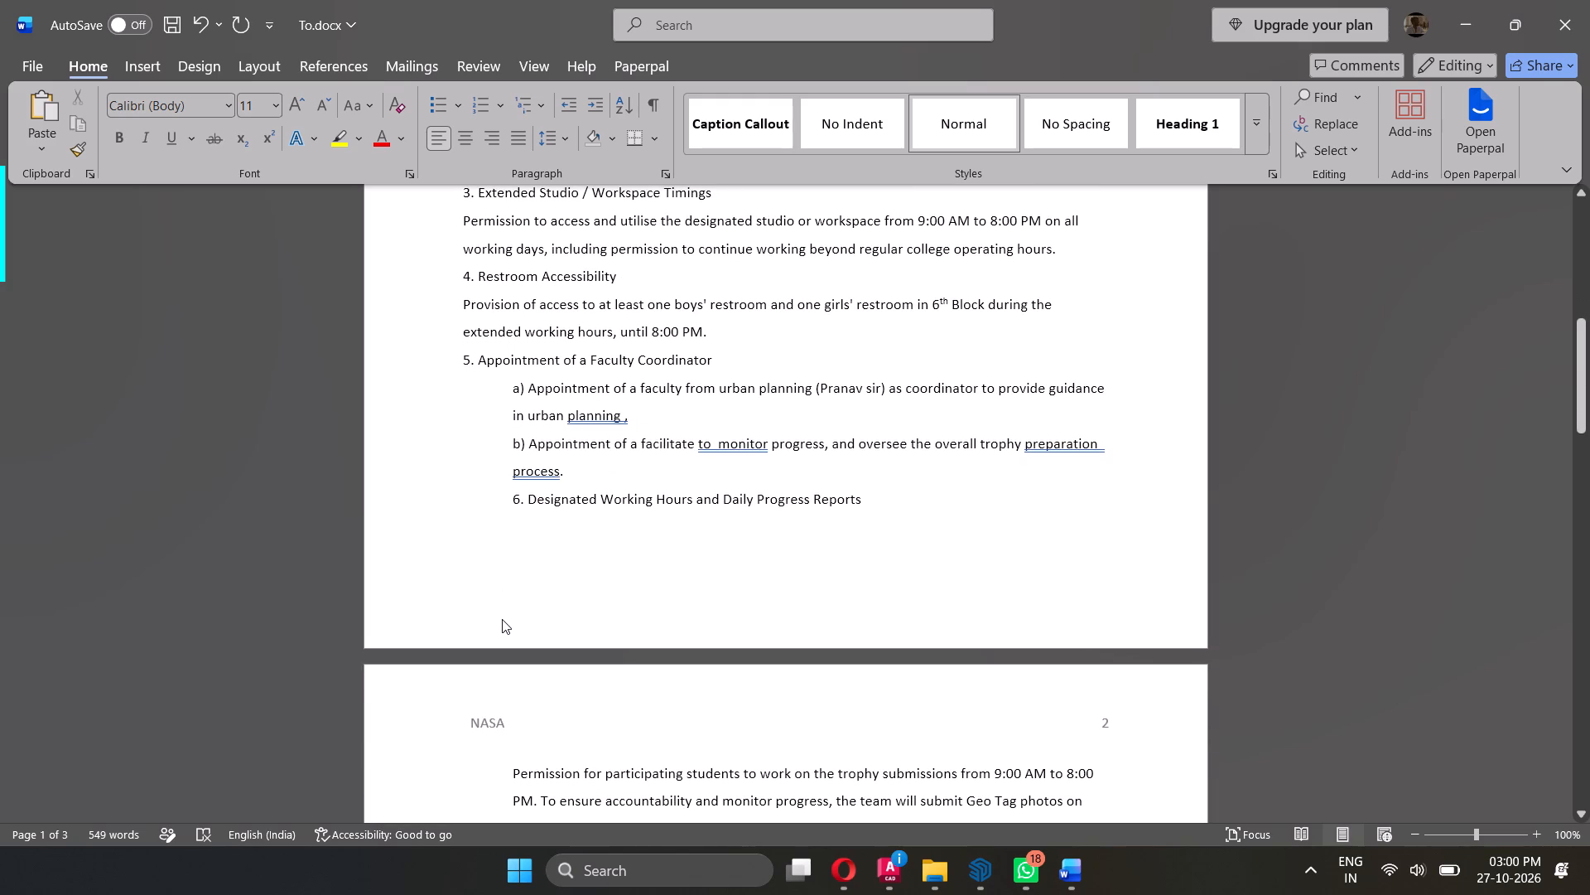
pyautogui.click(511, 492)
pyautogui.press('BackSpace')
# Delete the text "NASA" from the first page header and return to the letter body after "To,".
pyautogui.scroll(-2, 625, 541)
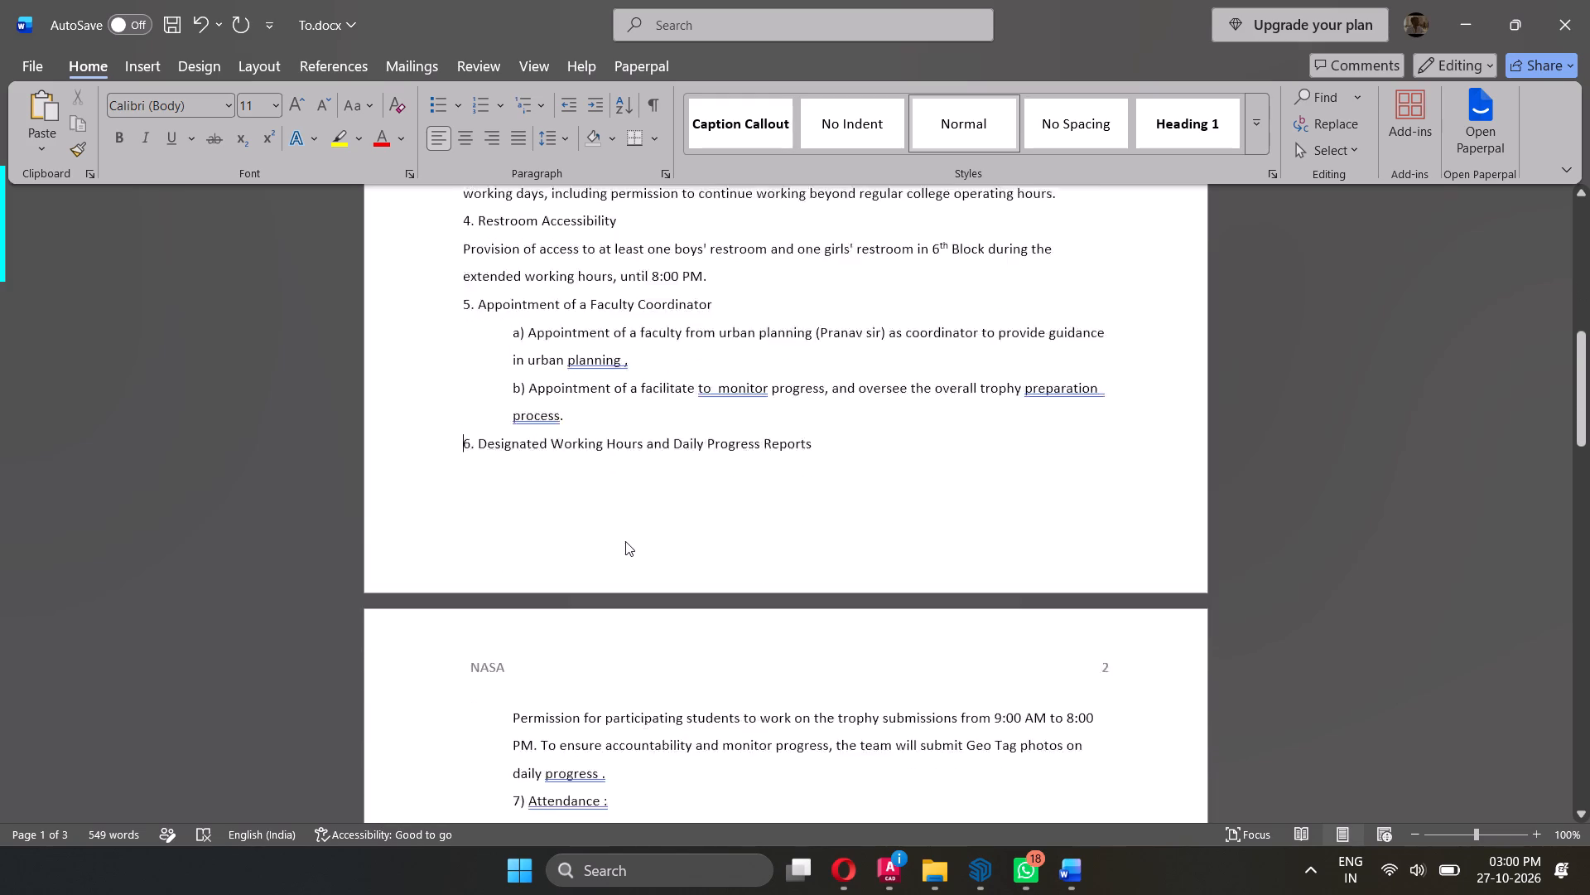
pyautogui.scroll(-3, 625, 541)
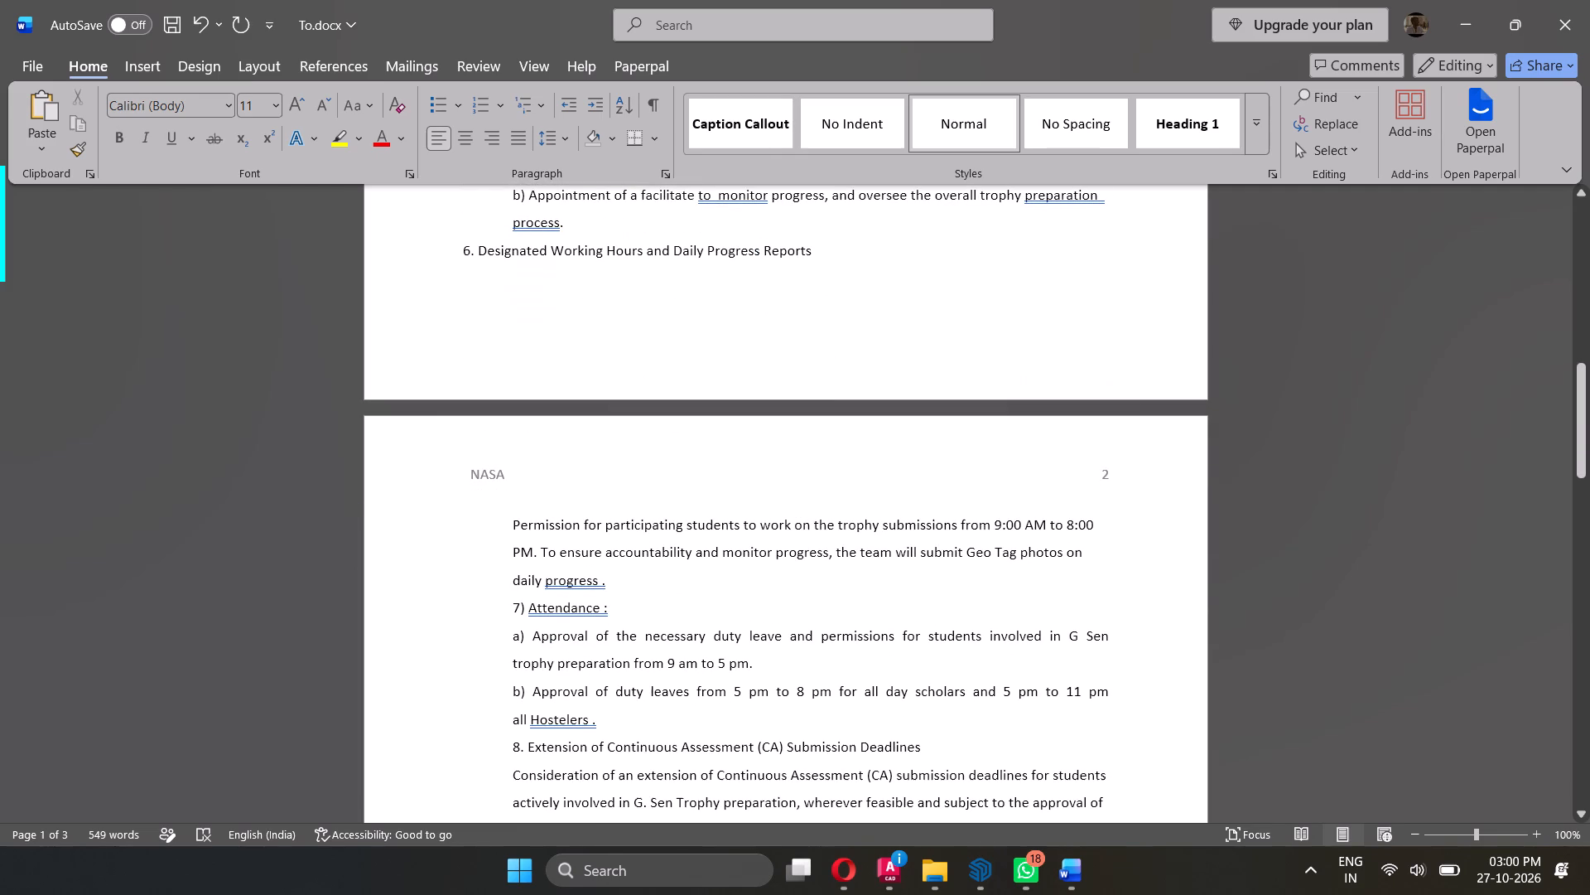
pyautogui.scroll(18, 595, 537)
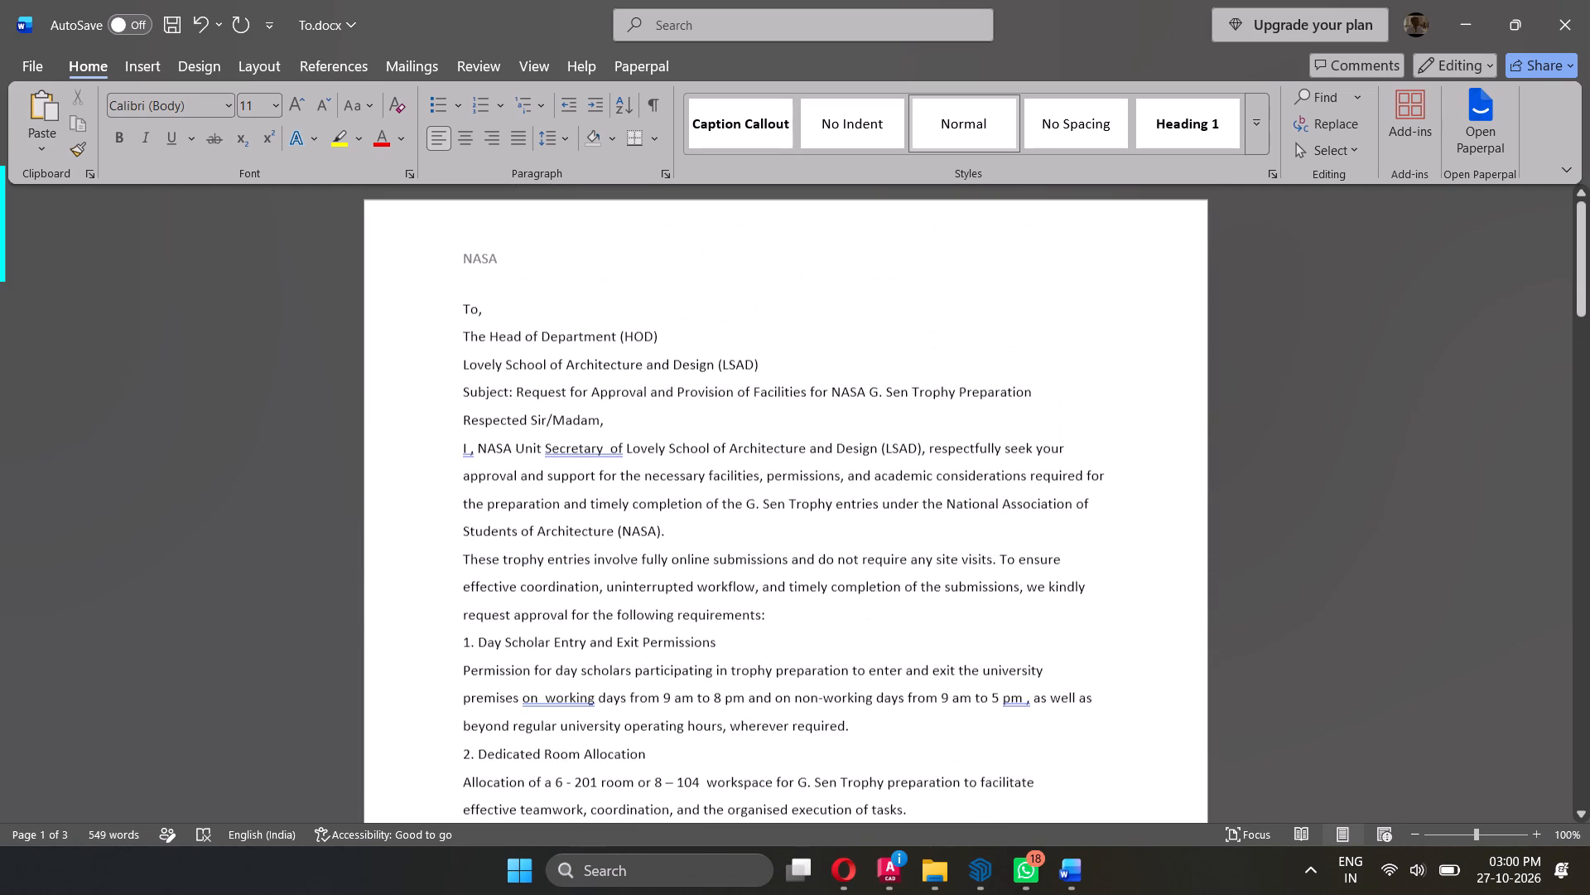
pyautogui.tripleClick(498, 262)
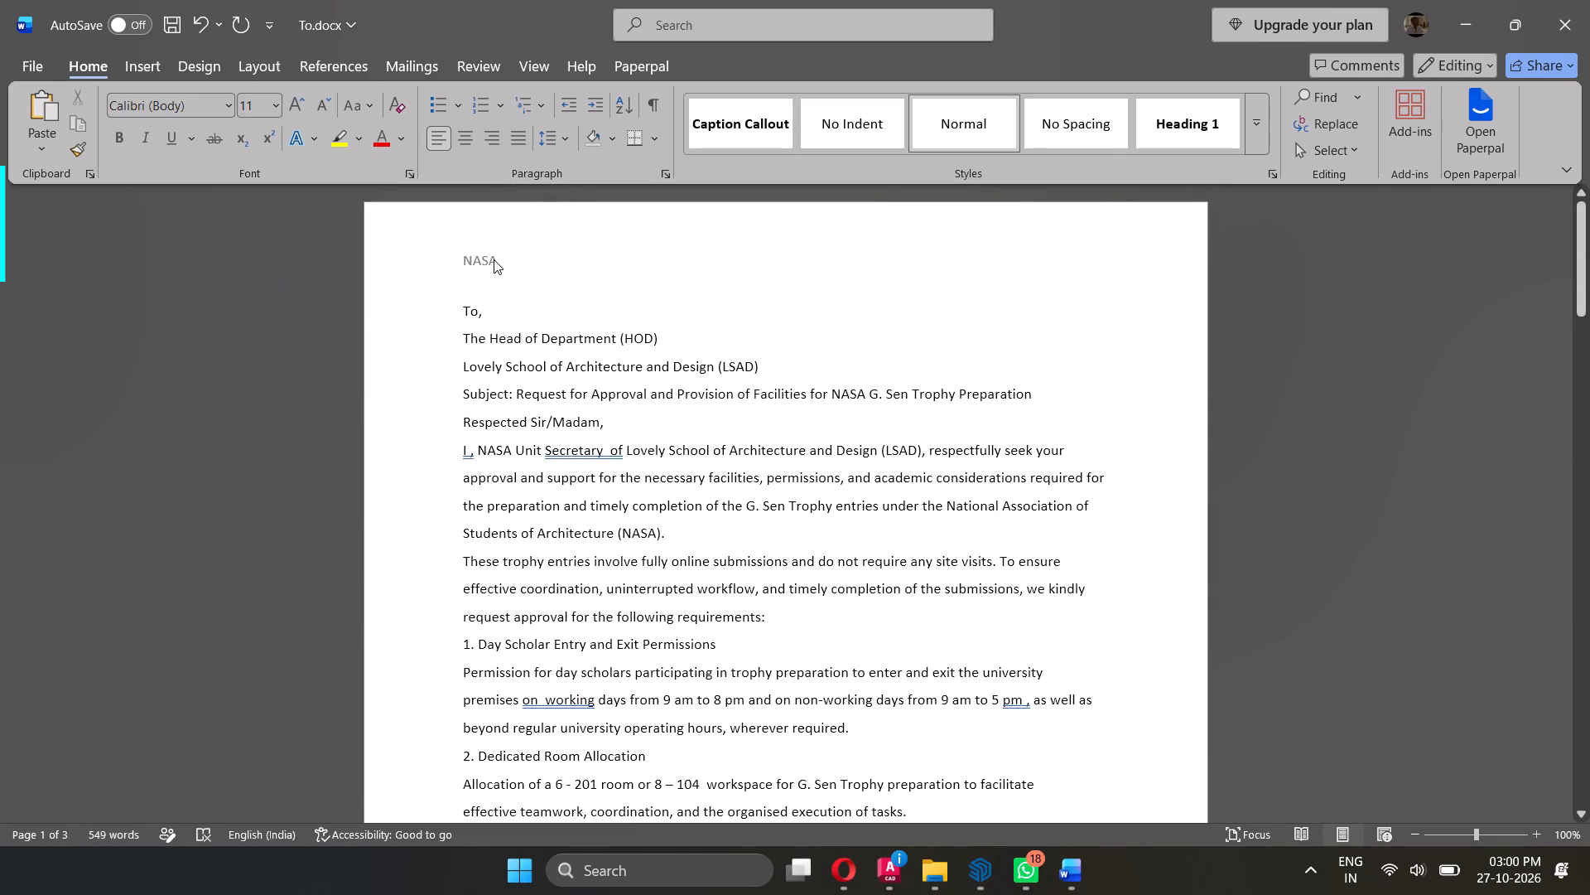
pyautogui.click(494, 259)
pyautogui.press('BackSpace')
pyautogui.doubleClick(378, 356)
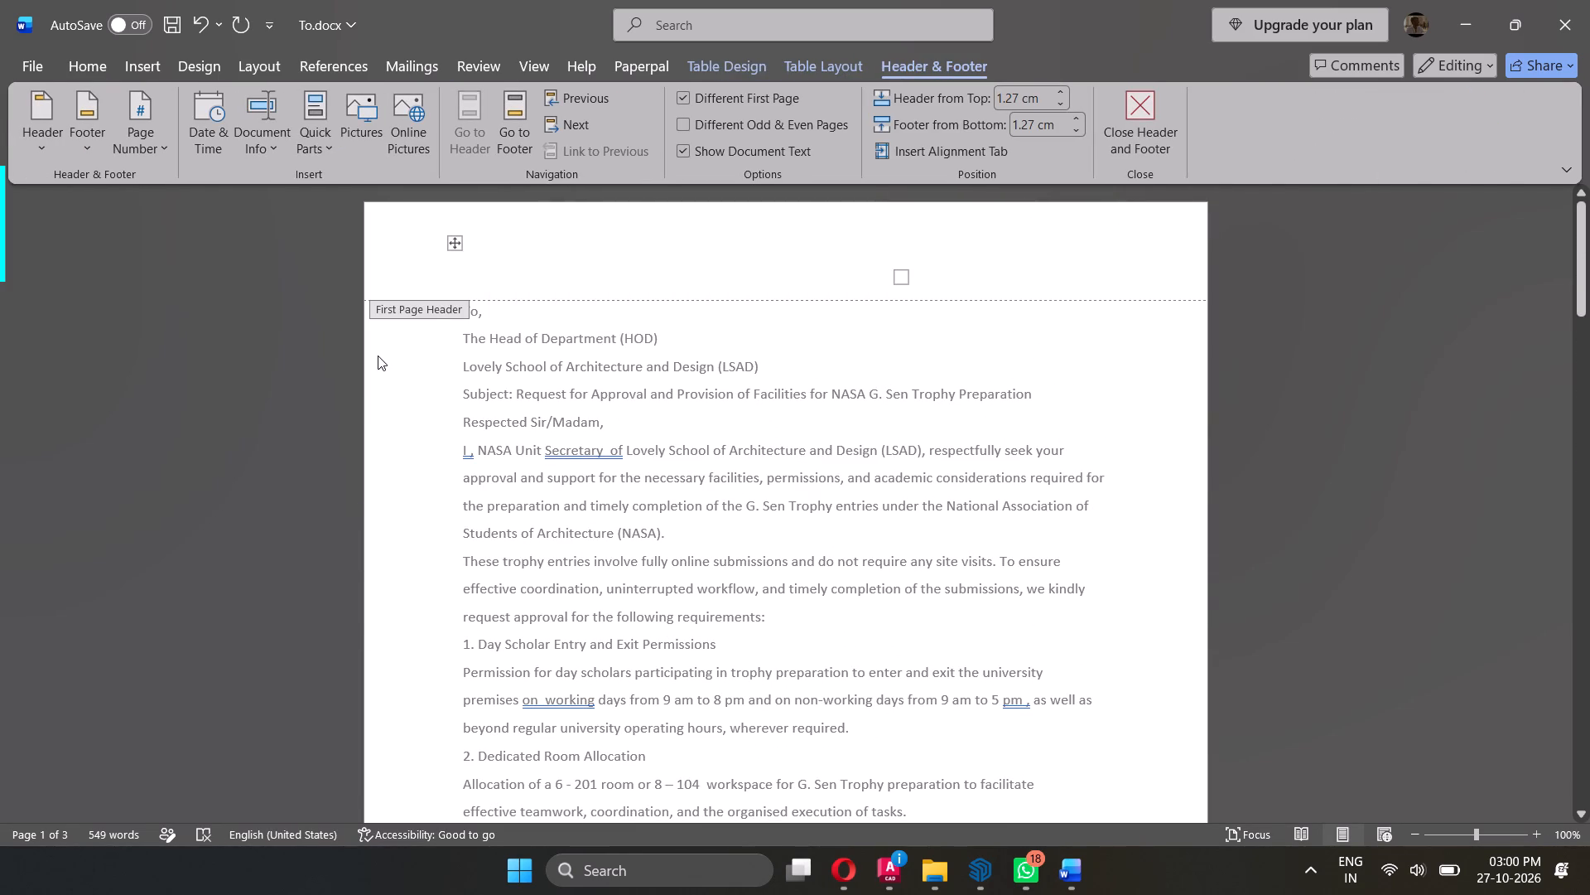
pyautogui.doubleClick(303, 357)
pyautogui.click(426, 492)
pyautogui.click(528, 312)
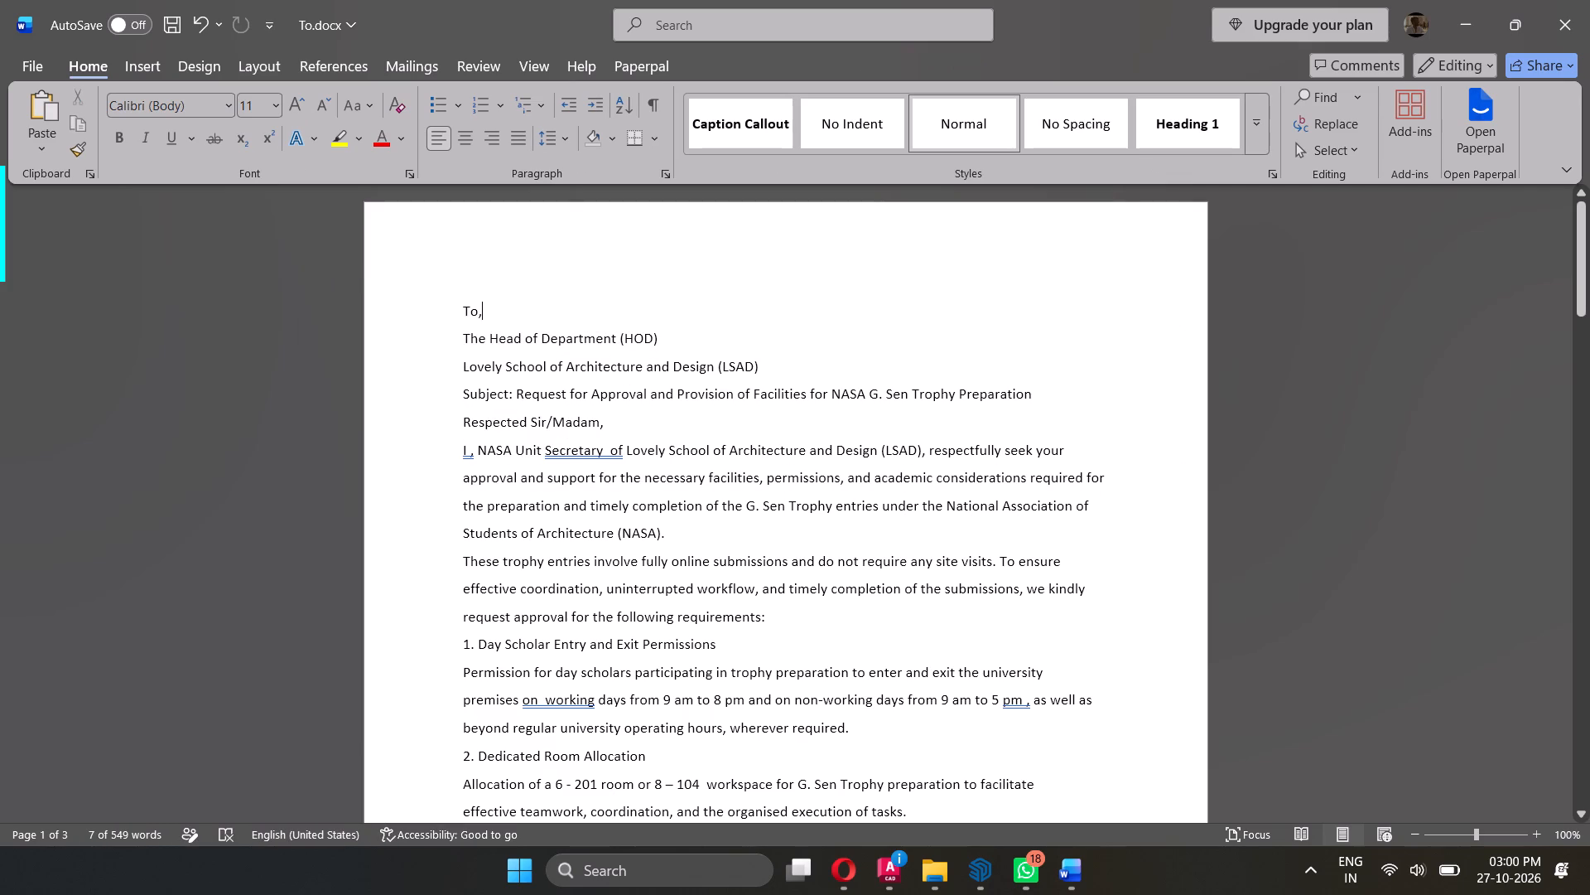
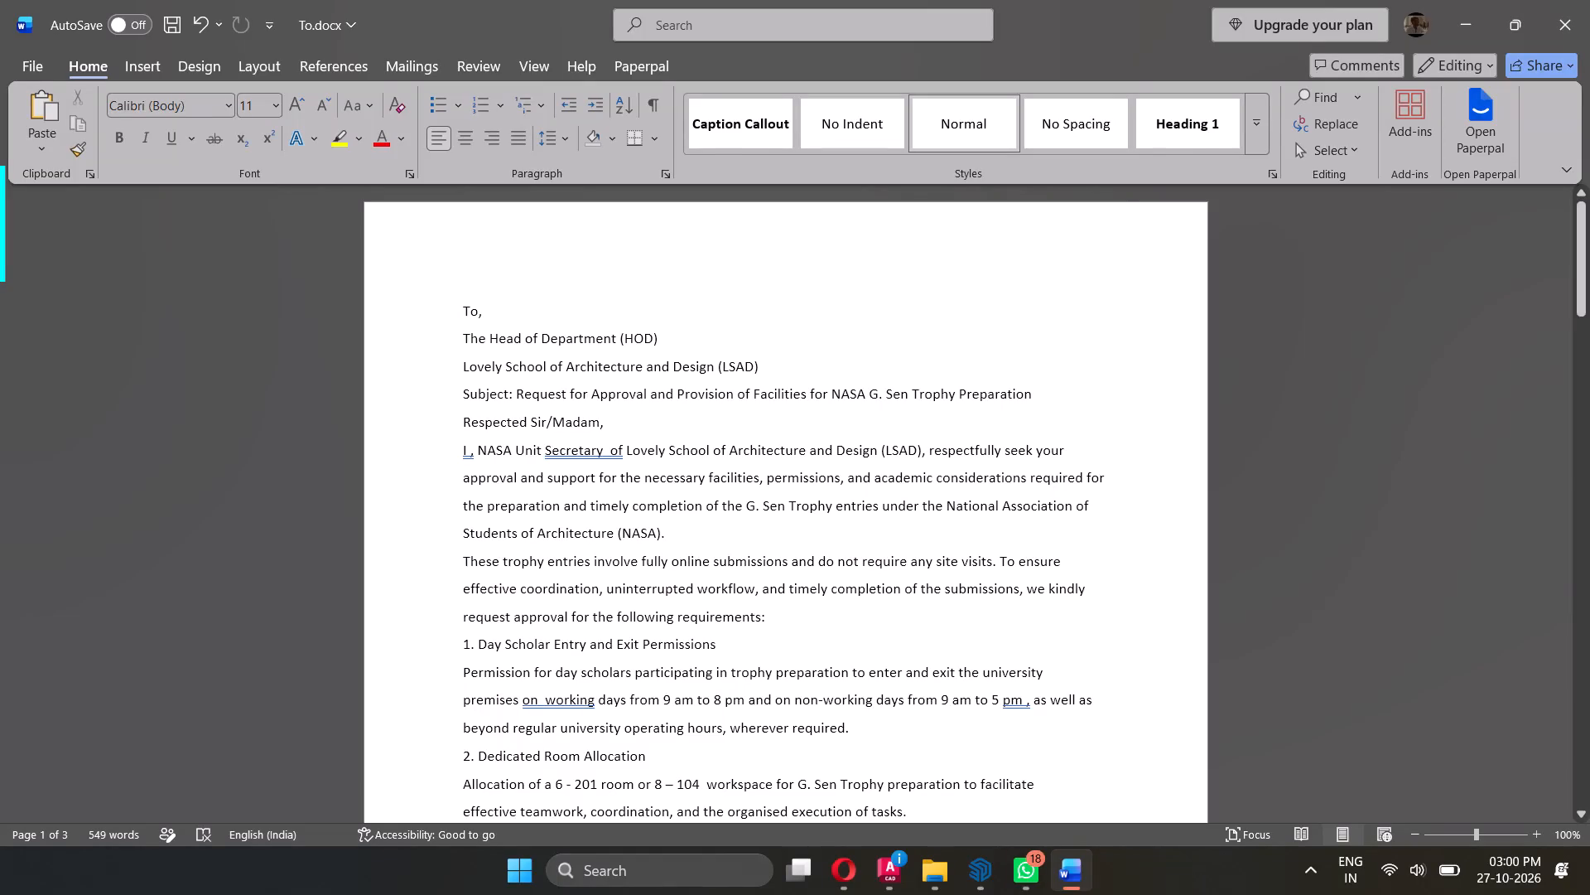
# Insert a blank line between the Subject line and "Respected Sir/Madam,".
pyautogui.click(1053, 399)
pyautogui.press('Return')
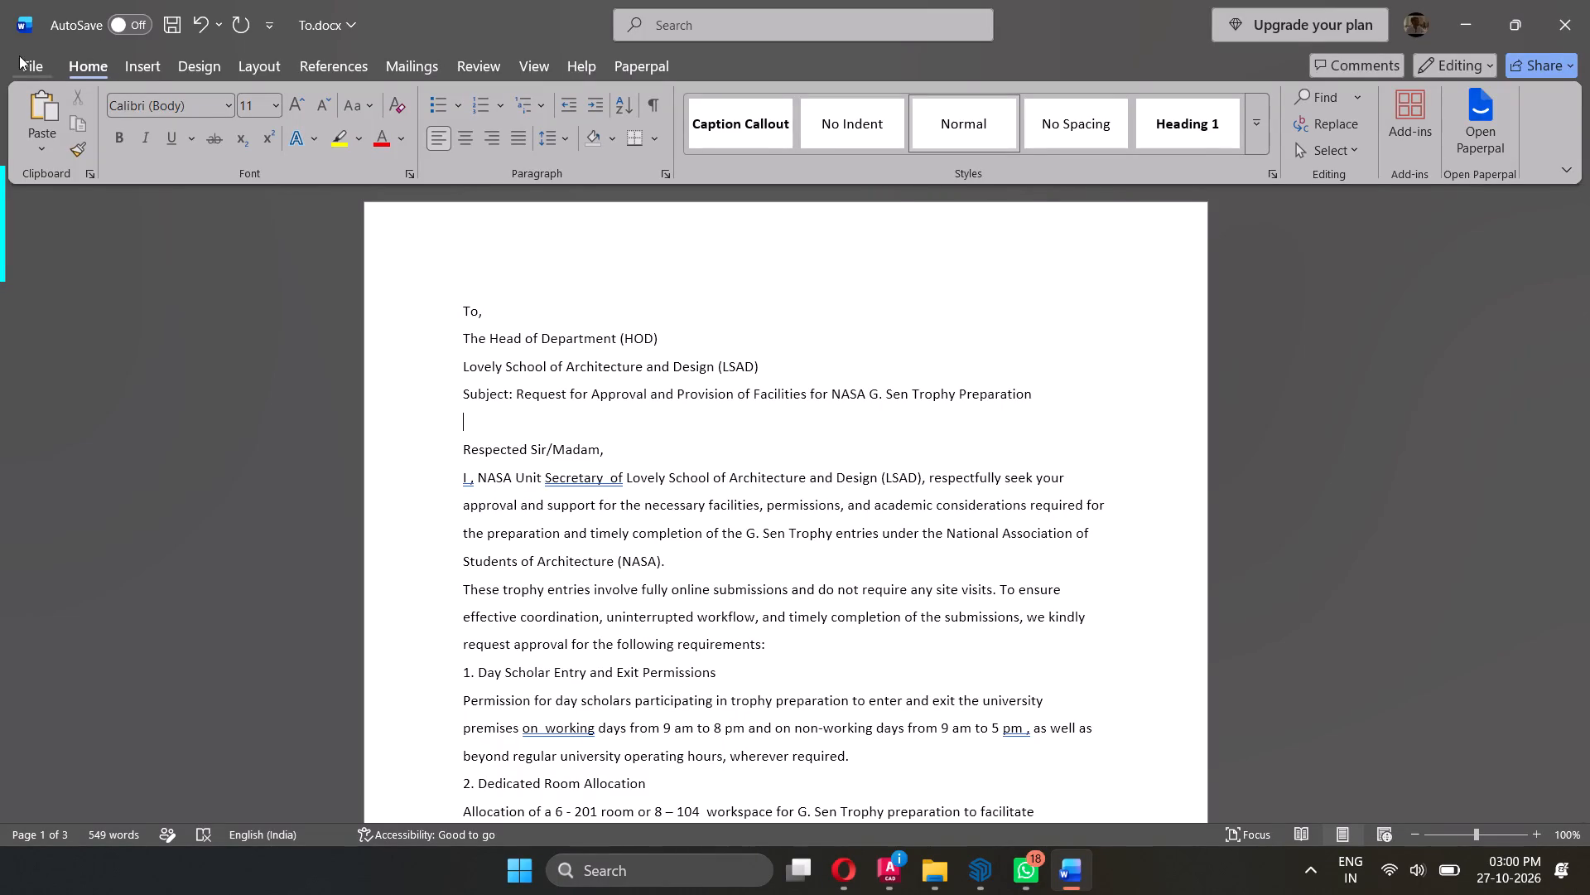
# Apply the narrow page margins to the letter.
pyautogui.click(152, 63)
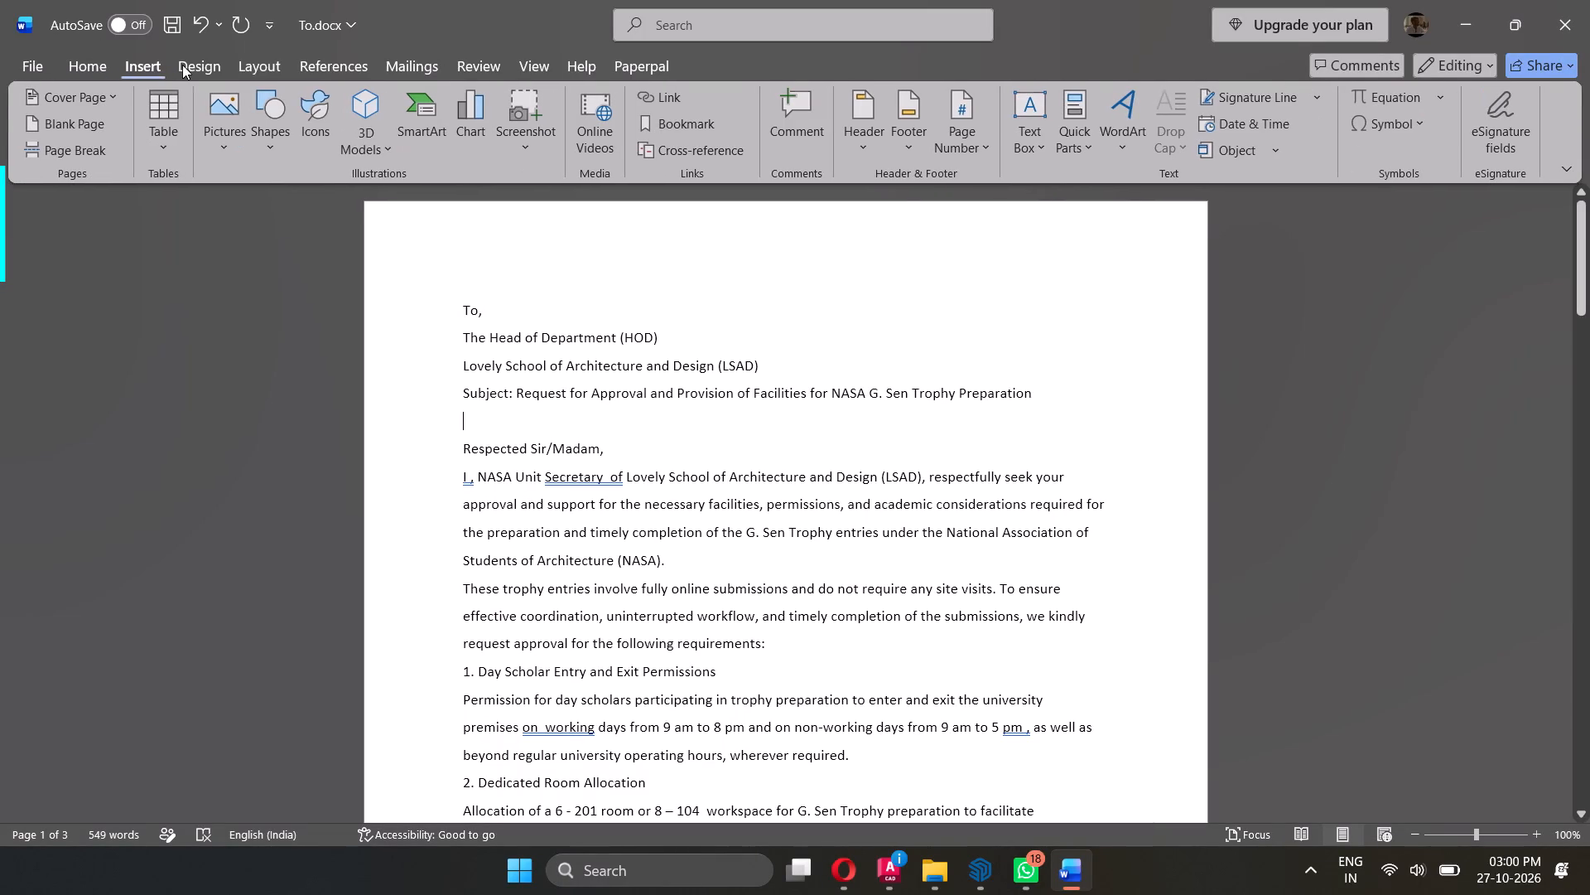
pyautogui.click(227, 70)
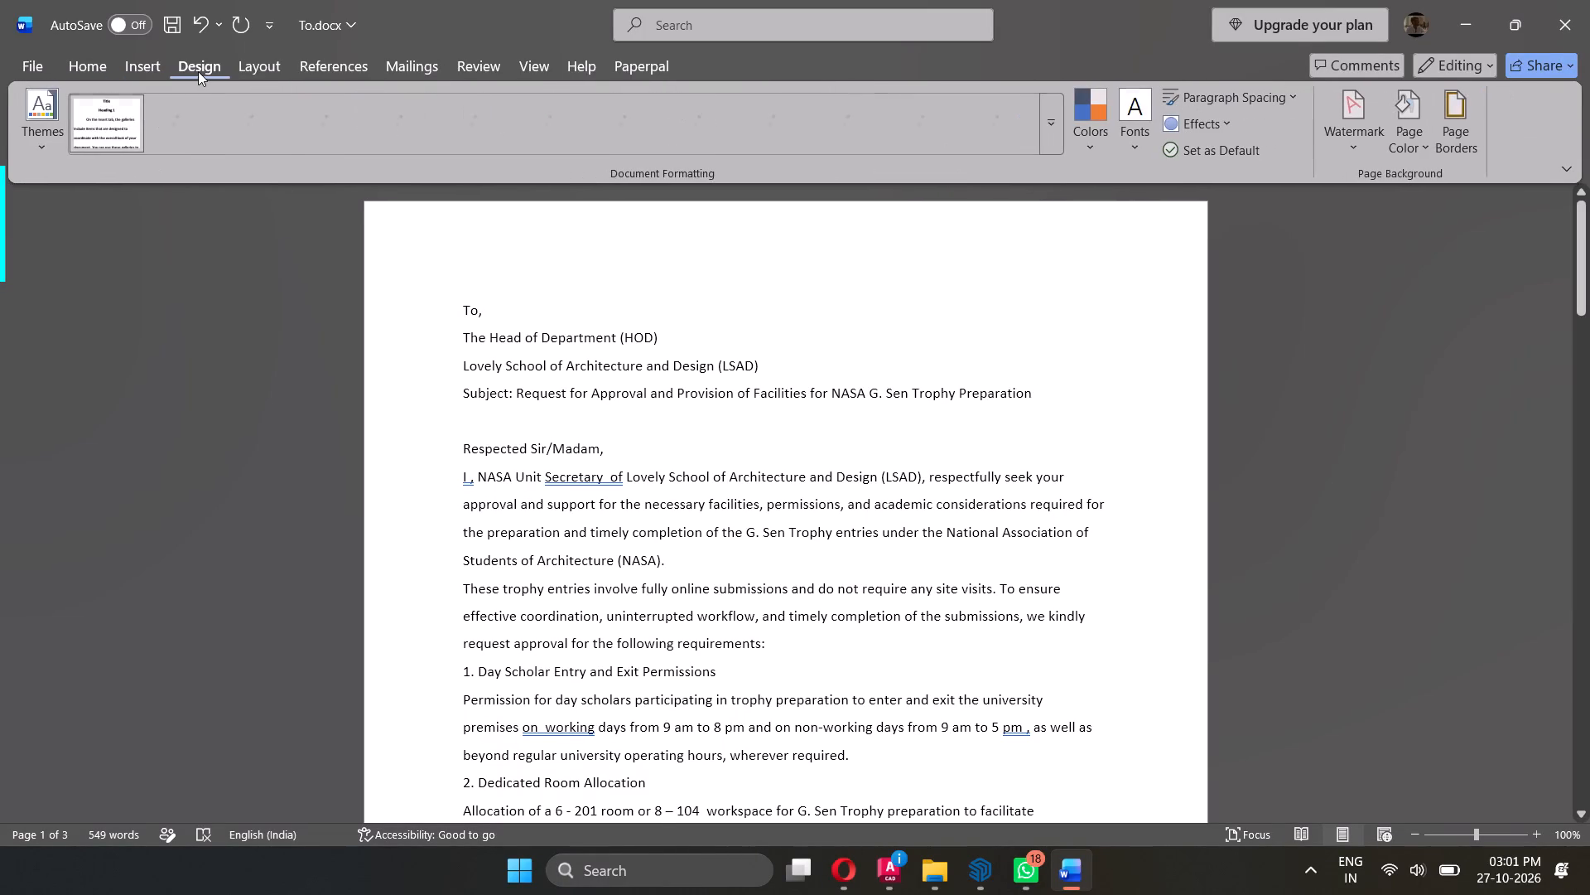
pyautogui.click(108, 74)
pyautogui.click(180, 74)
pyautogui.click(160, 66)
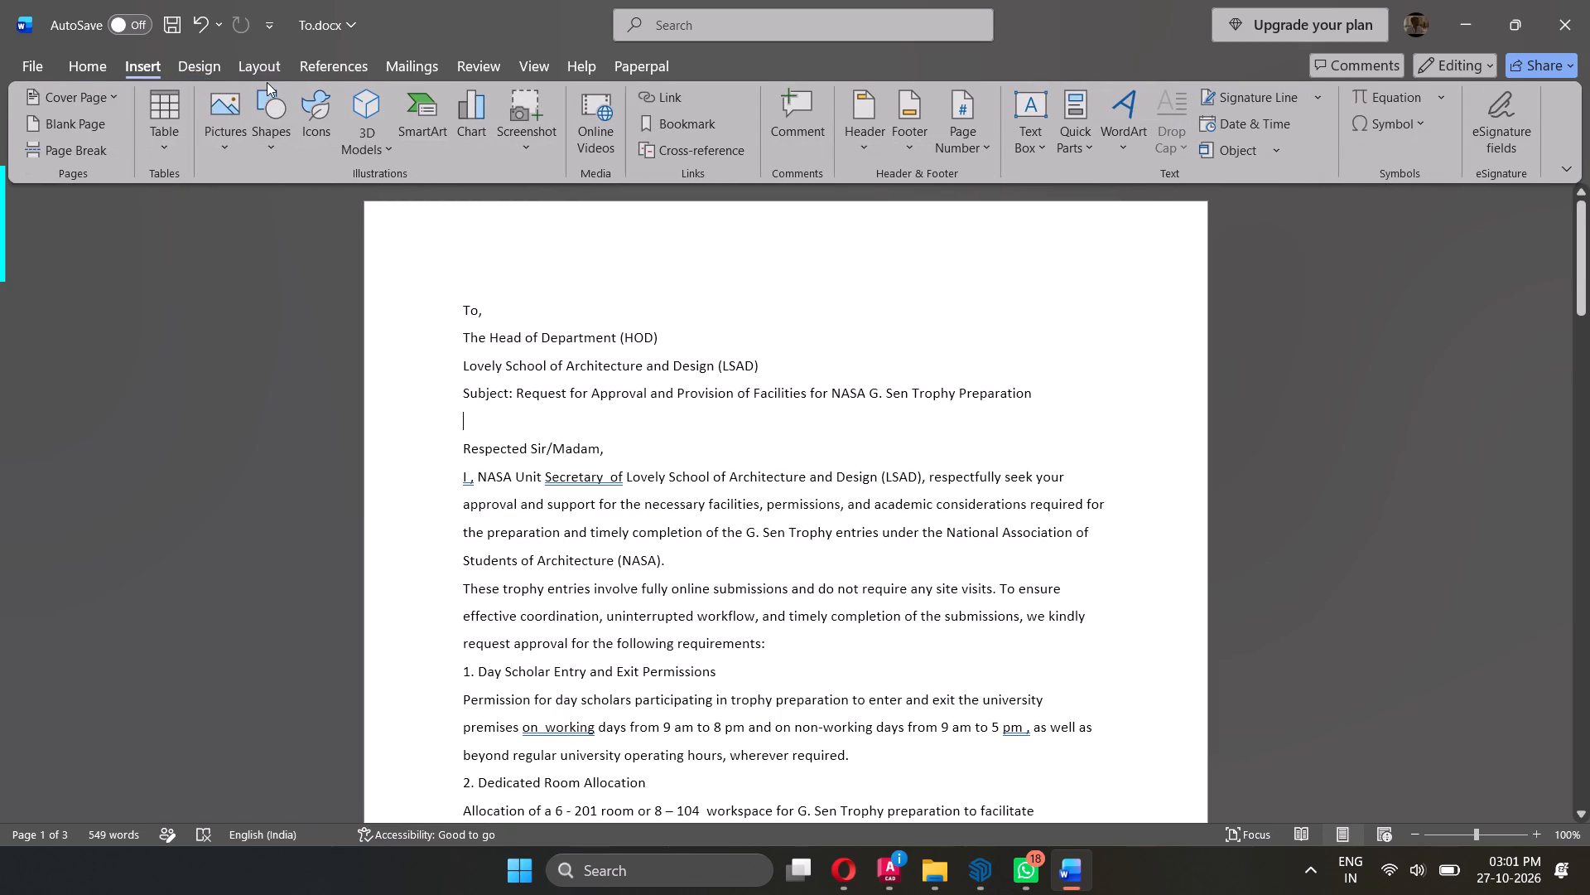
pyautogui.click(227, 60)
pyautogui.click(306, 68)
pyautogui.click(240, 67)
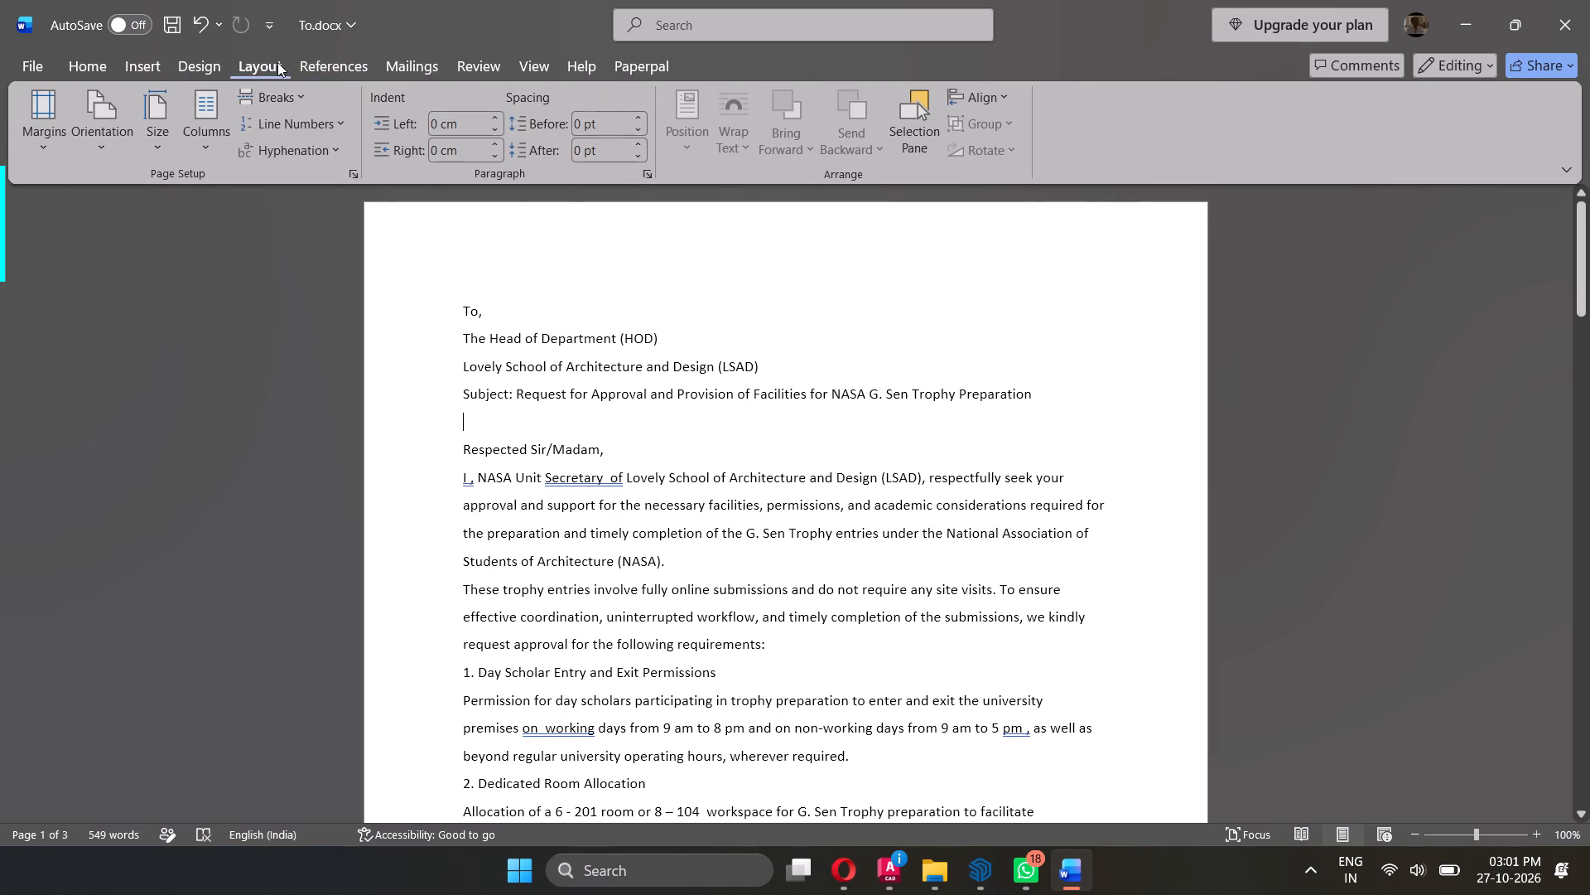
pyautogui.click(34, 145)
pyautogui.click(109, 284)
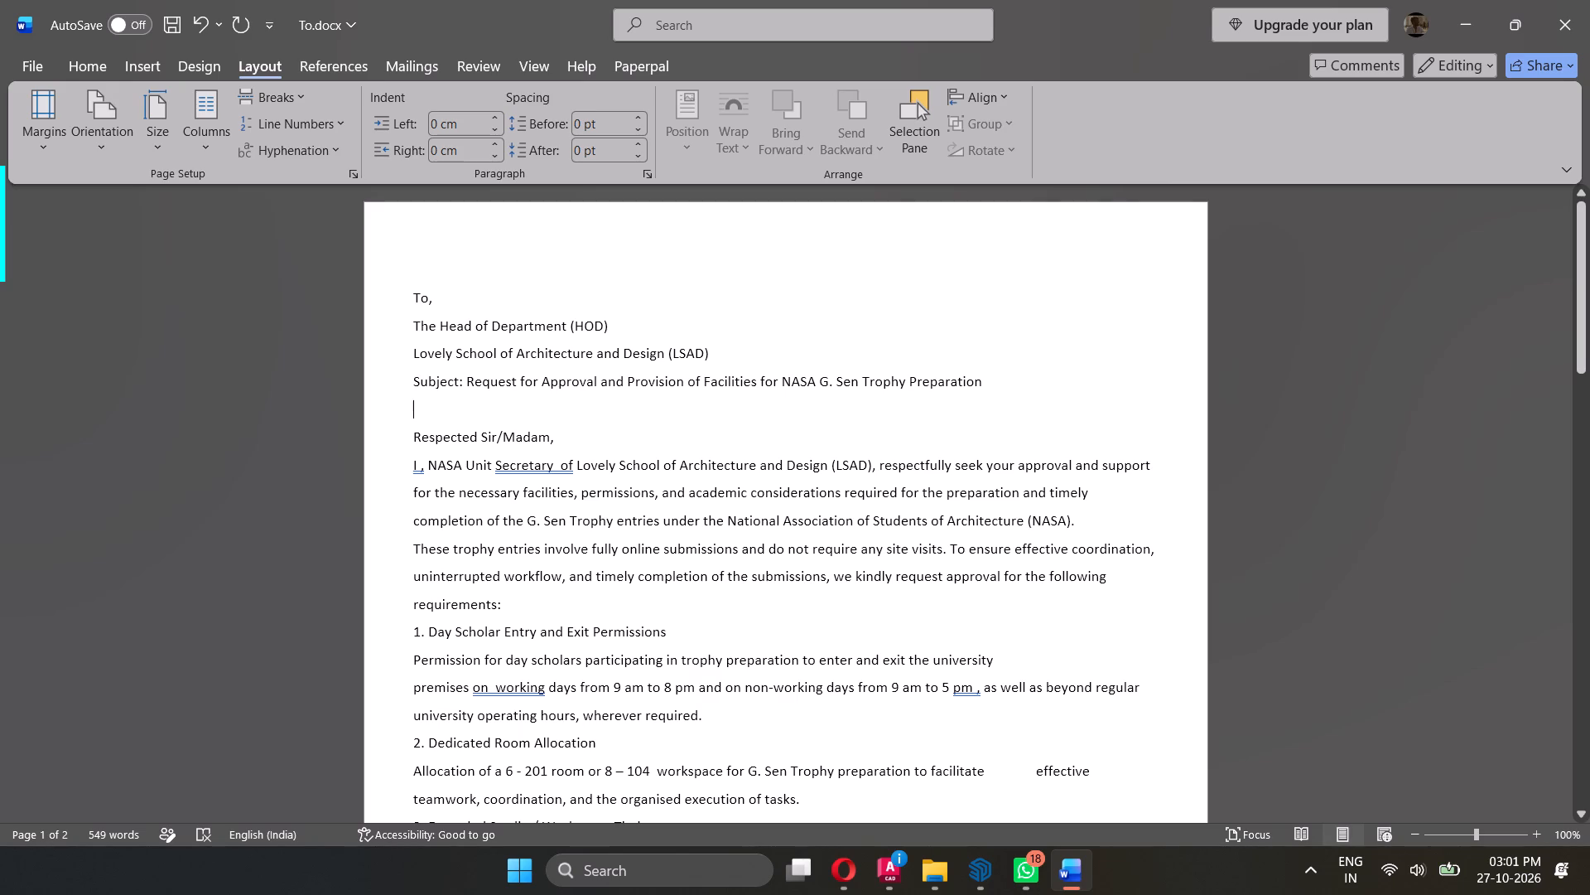
# Undo all recent edits, including the narrow margins, the blank line, the header deletion and the indent removals on the numbered requirements.
pyautogui.hotkey('ctrl', 'z')
pyautogui.hotkey('ctrl', 'z')
pyautogui.hotkey('ctrl', 'z')
pyautogui.hotkey('ctrl', 'z')
pyautogui.hotkey('ctrl', 'z')
pyautogui.hotkey('ctrl', 'z')
pyautogui.hotkey('ctrl', 'z')
pyautogui.hotkey('ctrl', 'z')
pyautogui.hotkey('ctrl', 'z')
pyautogui.hotkey('ctrl', 'z')
pyautogui.hotkey('ctrl', 'z')
pyautogui.hotkey('ctrl', 'z')
pyautogui.hotkey('ctrl', 'z')
pyautogui.hotkey('ctrl', 'z')
pyautogui.hotkey('ctrl', 'z')
pyautogui.hotkey('ctrl', 'z')
pyautogui.hotkey('ctrl', 'z')
pyautogui.hotkey('ctrl', 'z')
pyautogui.hotkey('ctrl', 'z')
pyautogui.hotkey('ctrl', 'z')
pyautogui.hotkey('ctrl', 'z')
pyautogui.hotkey('ctrl', 'z')
pyautogui.hotkey('ctrl', 'z')
pyautogui.hotkey('ctrl', 'z')
pyautogui.hotkey('ctrl', 'z')
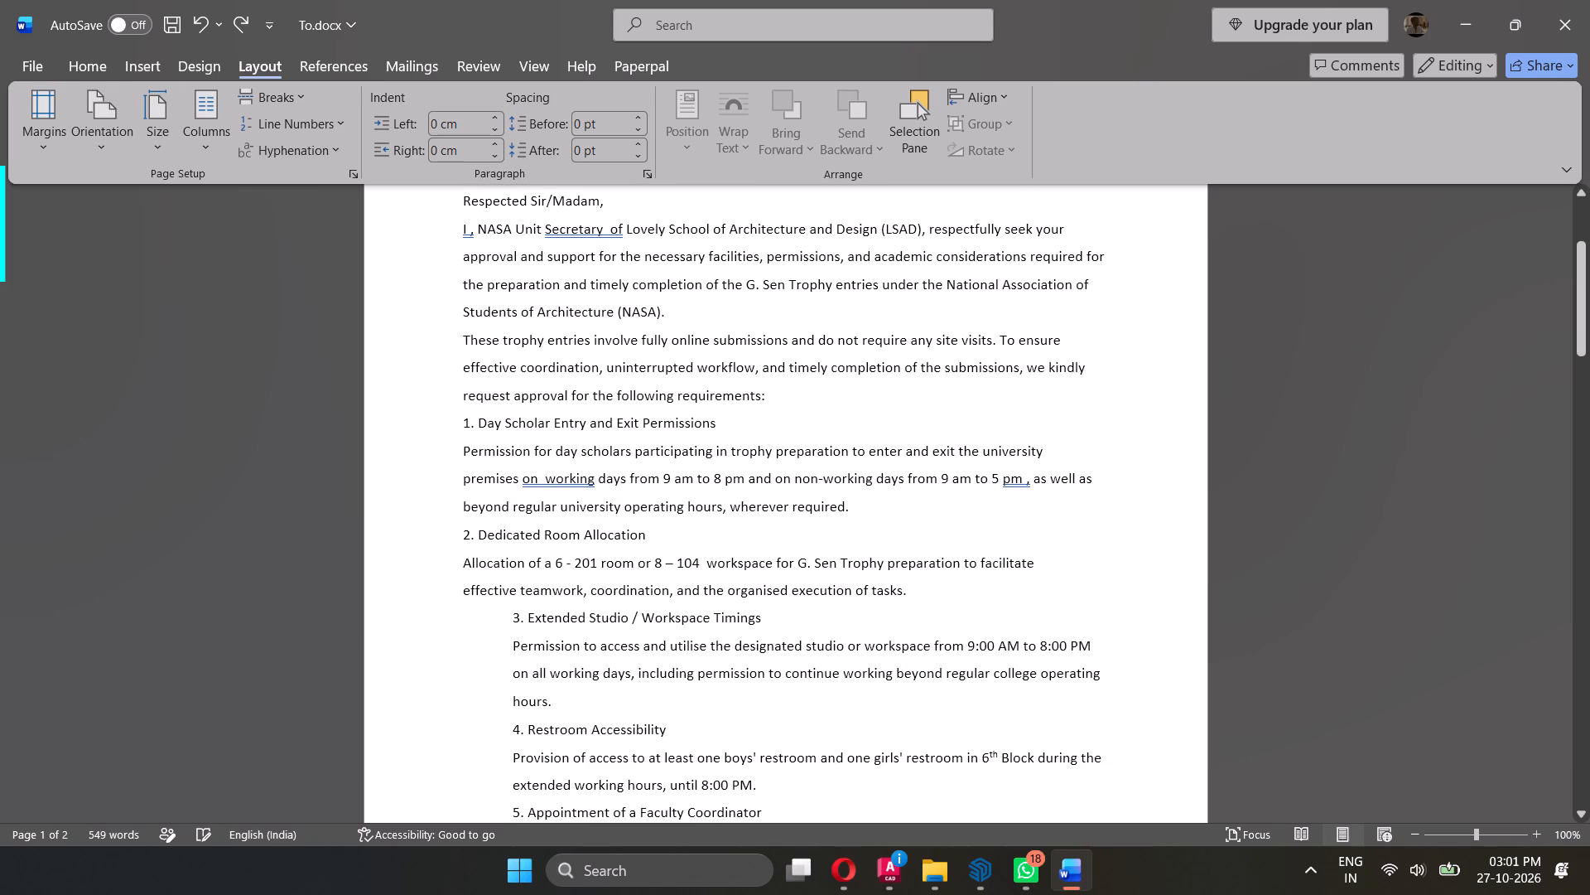
# Apply the narrow page margins to the letter with its original indents.
pyautogui.click(60, 137)
pyautogui.click(91, 300)
# Delete the text "NASA" from the first page header and return to the letter body.
pyautogui.scroll(1, 607, 514)
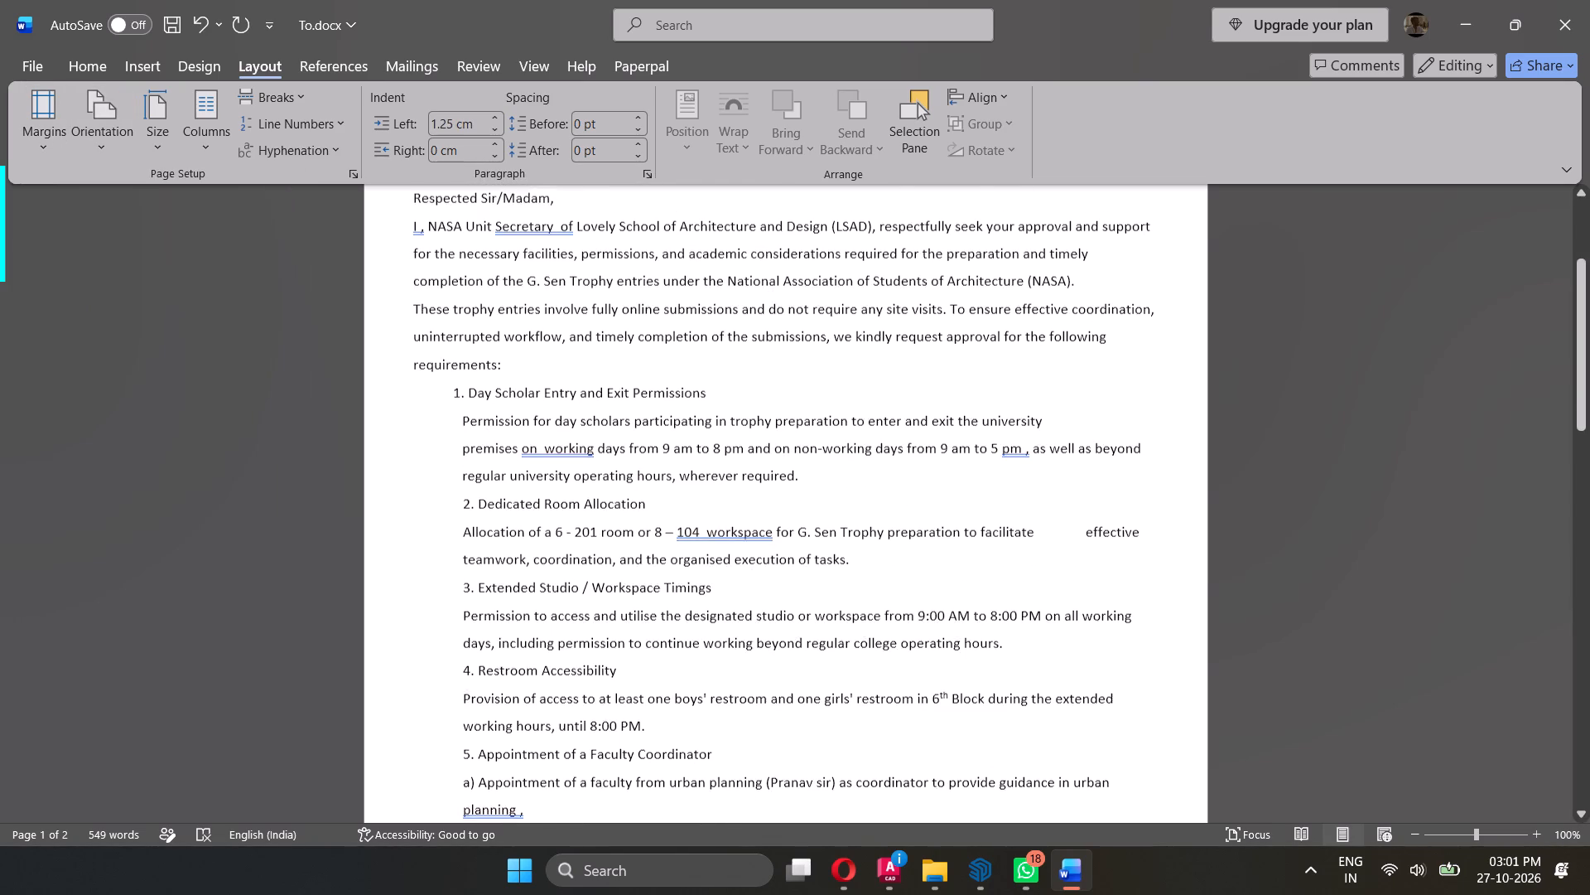
pyautogui.scroll(4, 607, 514)
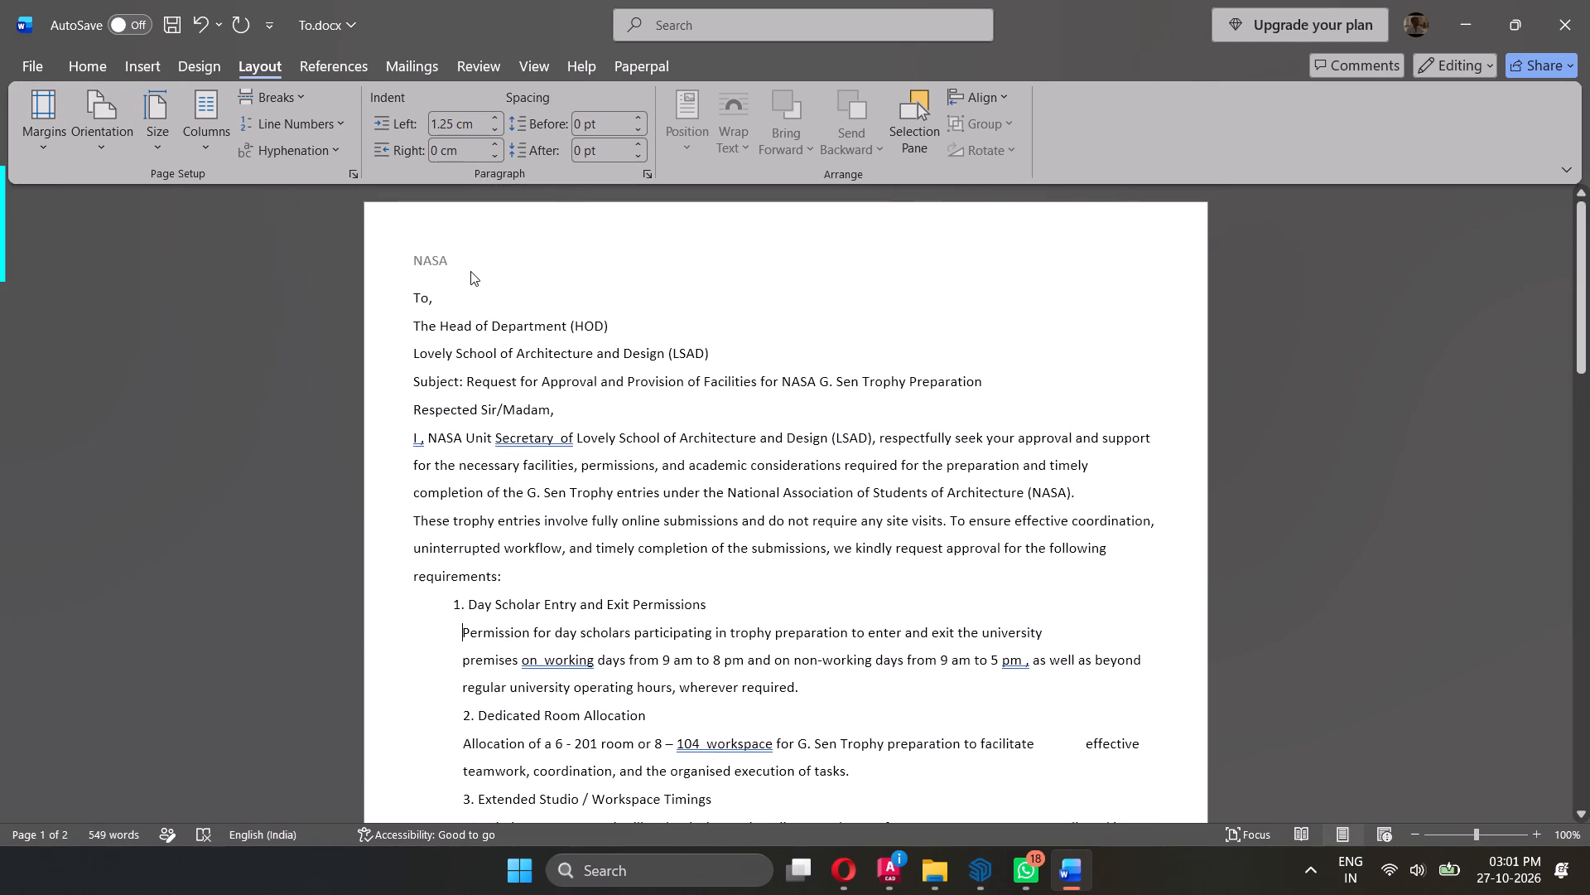
pyautogui.tripleClick(452, 259)
pyautogui.press('Delete')
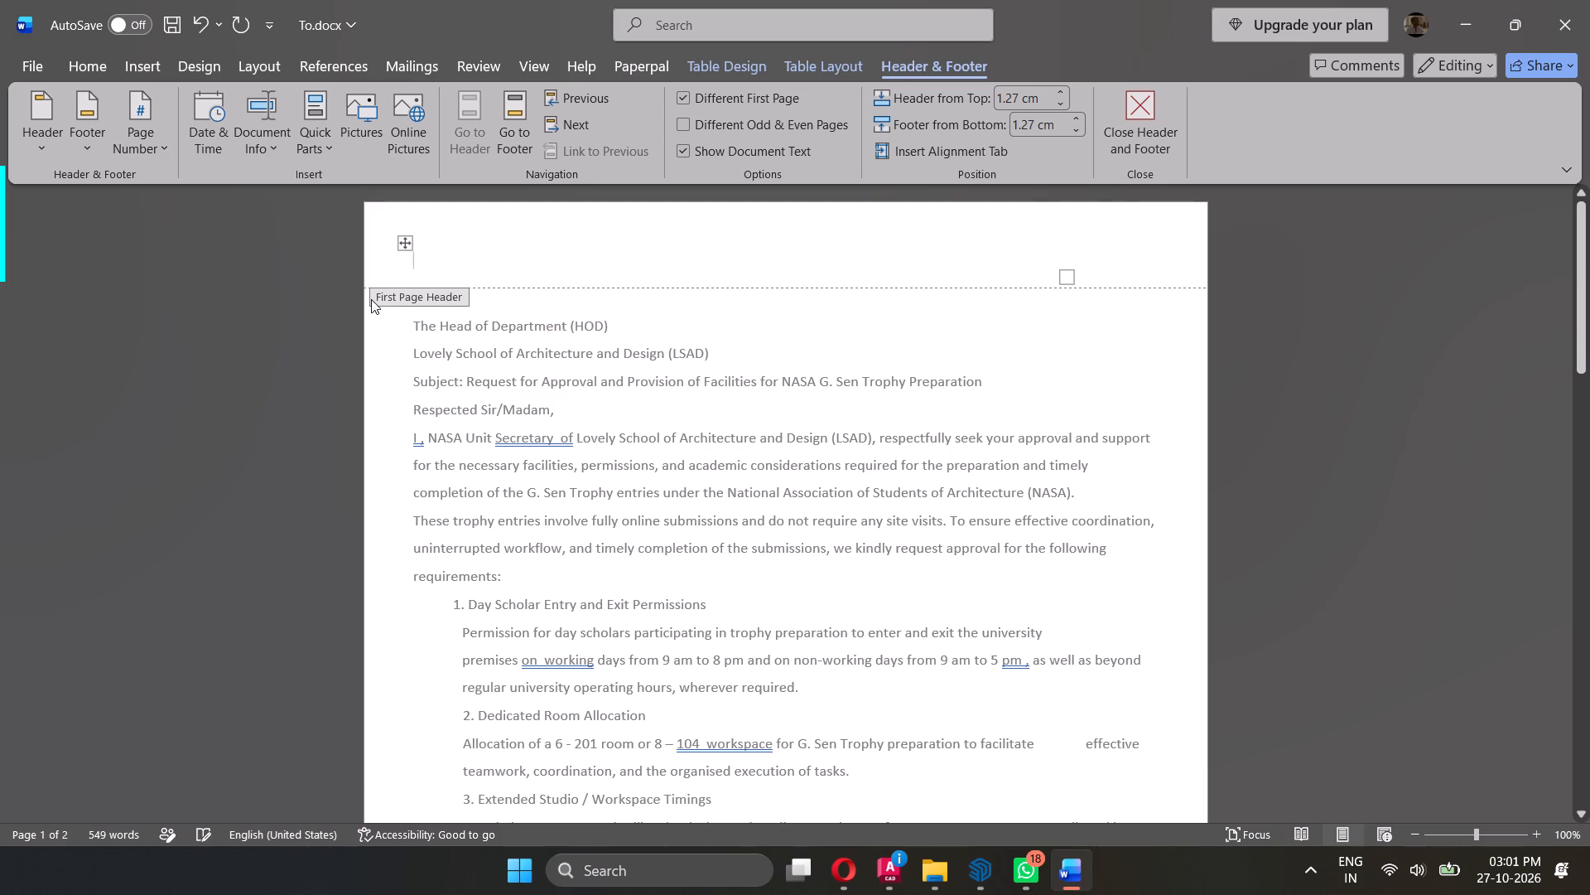
pyautogui.tripleClick(277, 355)
pyautogui.click(254, 399)
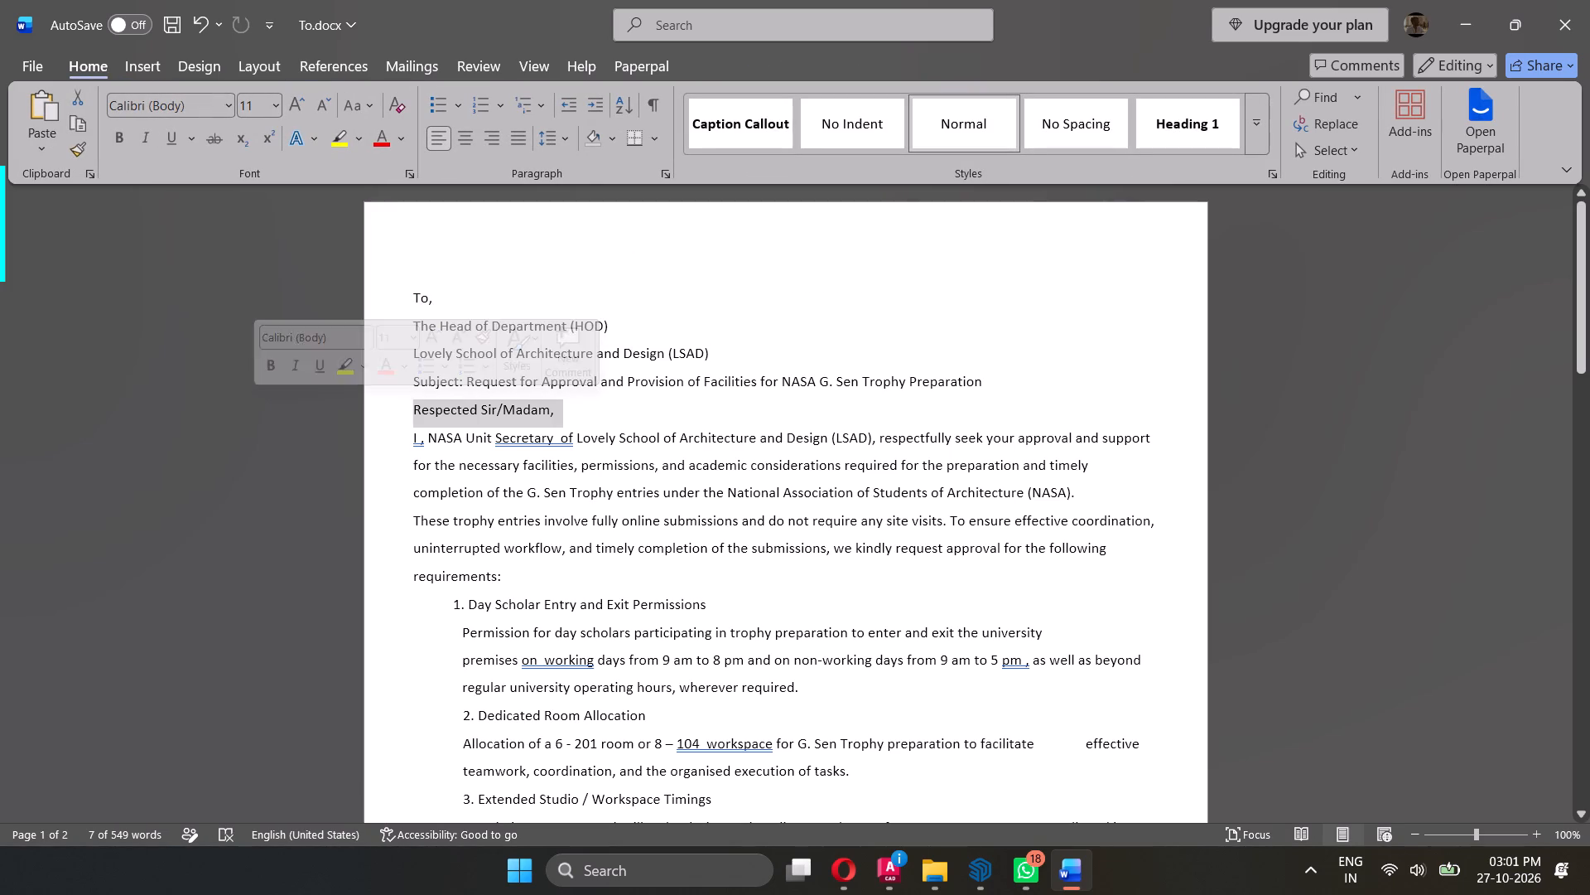
pyautogui.click(191, 480)
# Insert one blank line each after the "Lovely School of Architecture and Design (LSAD)" address line, the Subject line and the salutation.
pyautogui.click(788, 330)
pyautogui.click(737, 360)
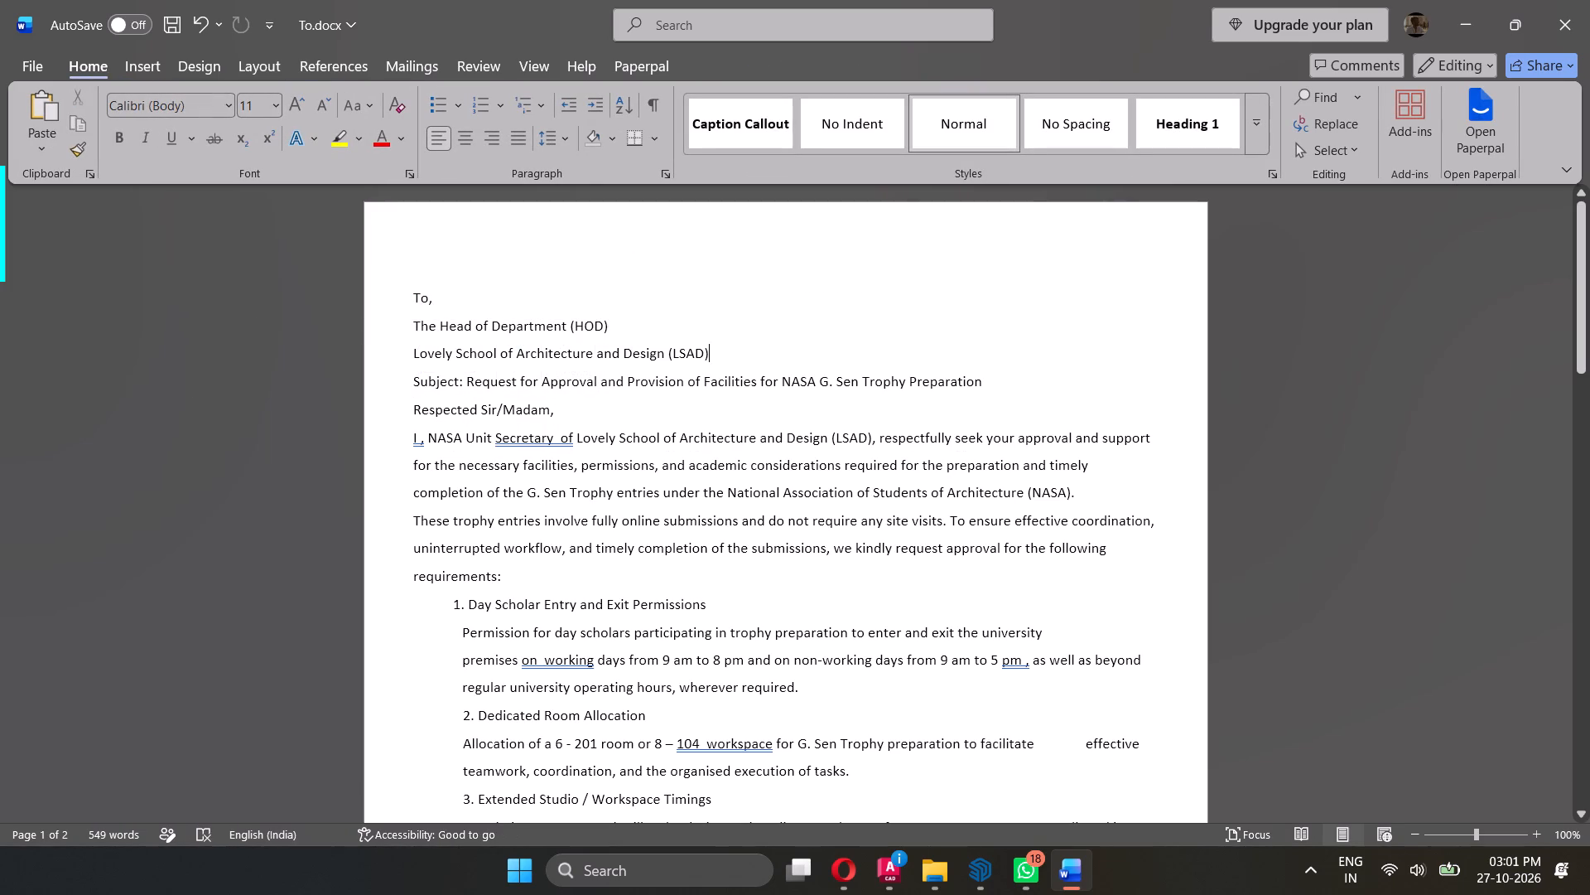
pyautogui.press('Return')
pyautogui.click(995, 398)
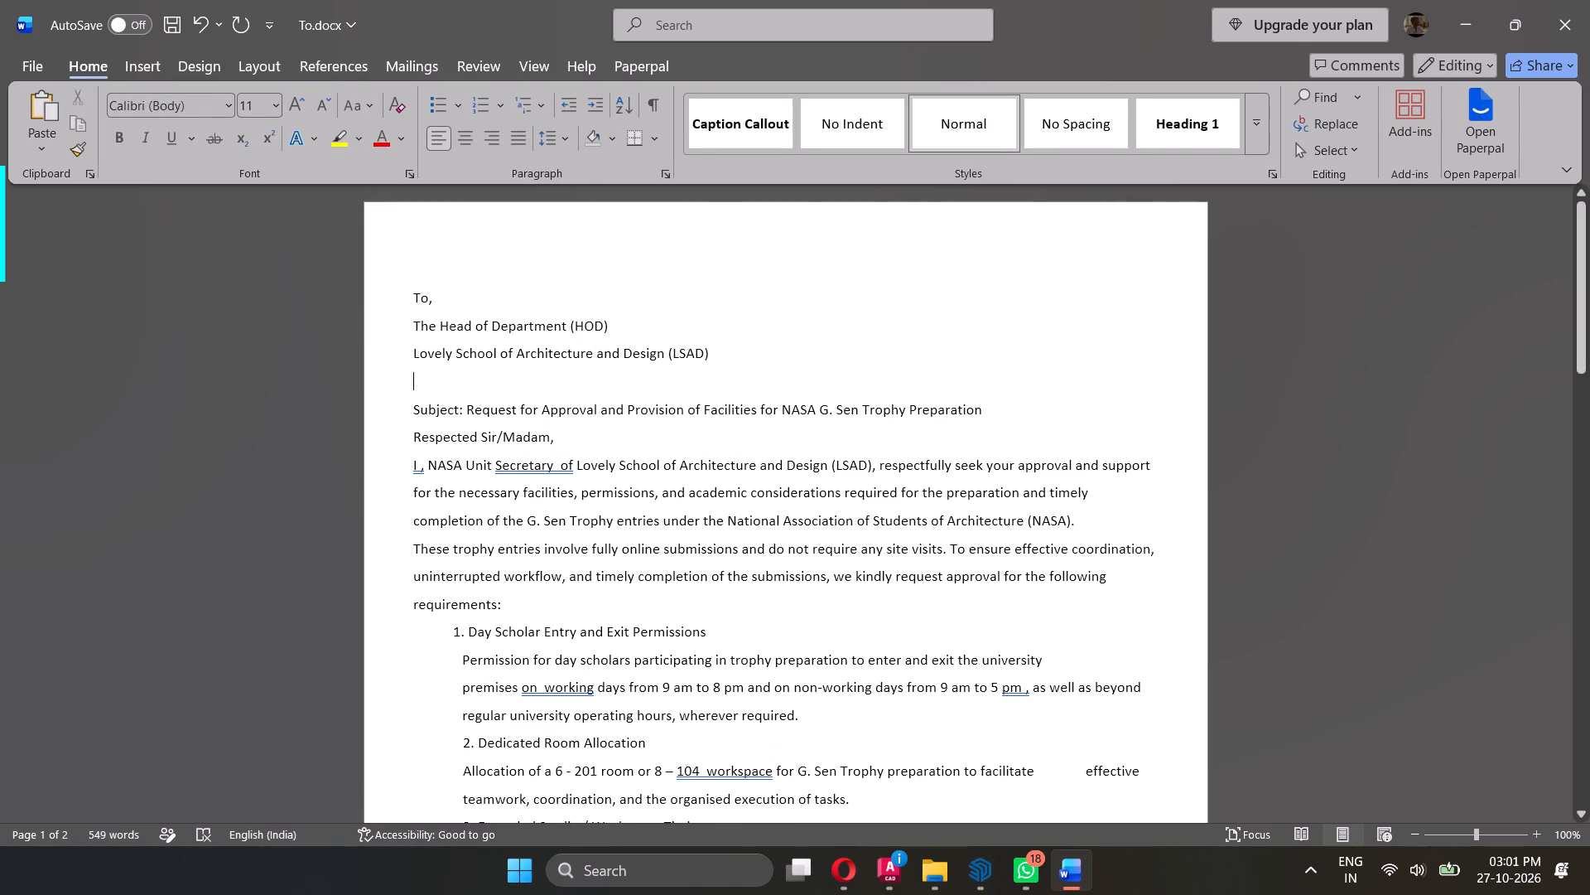
pyautogui.click(1003, 414)
pyautogui.press('Return')
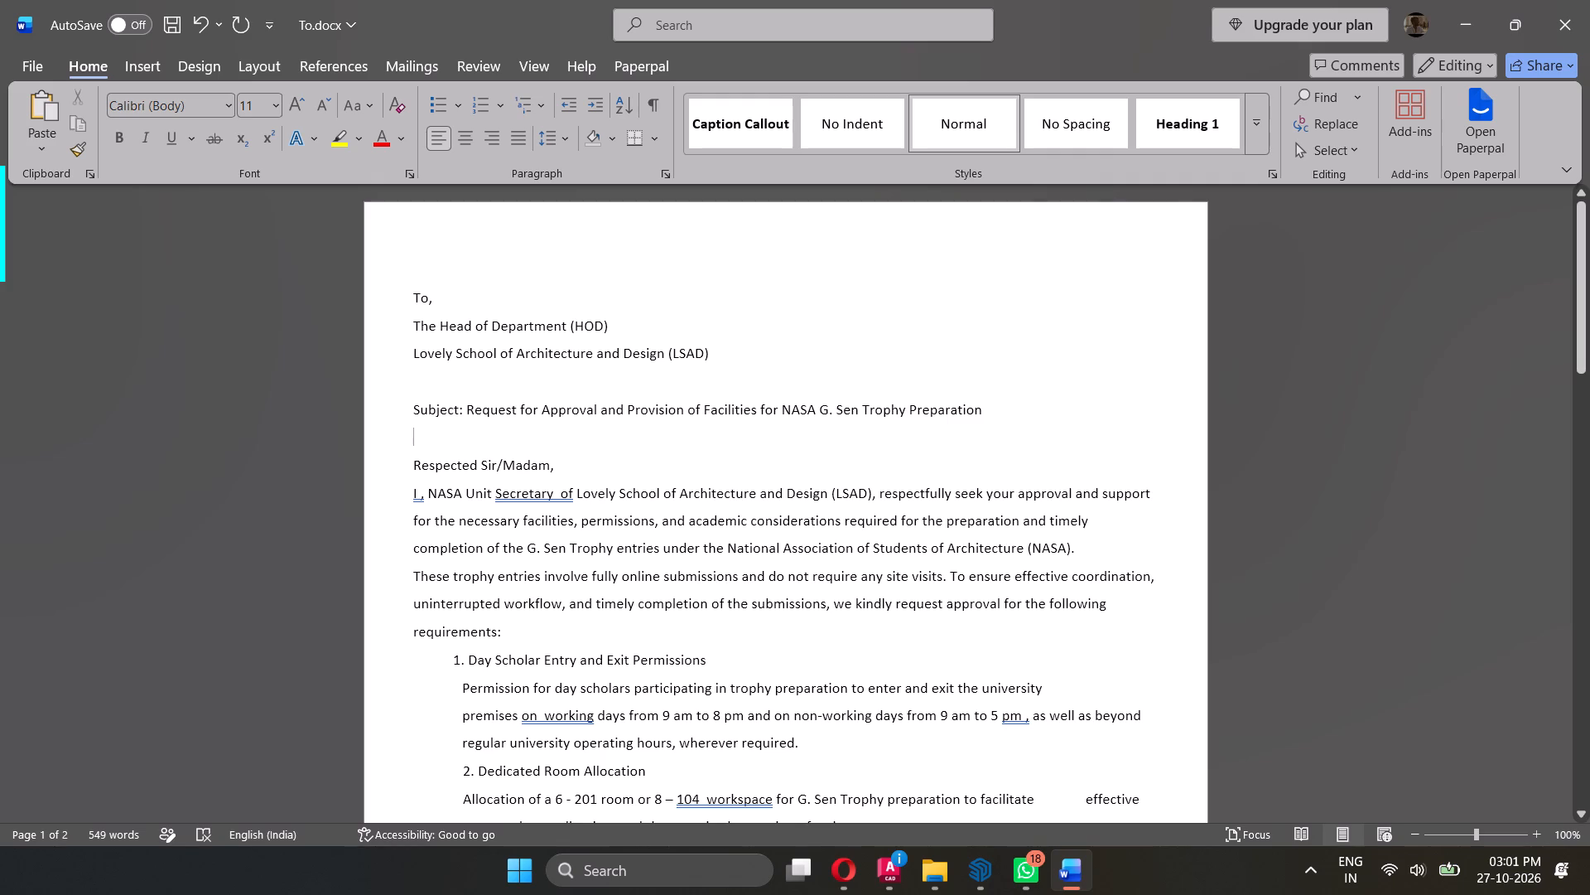
pyautogui.doubleClick(577, 475)
pyautogui.press('Return')
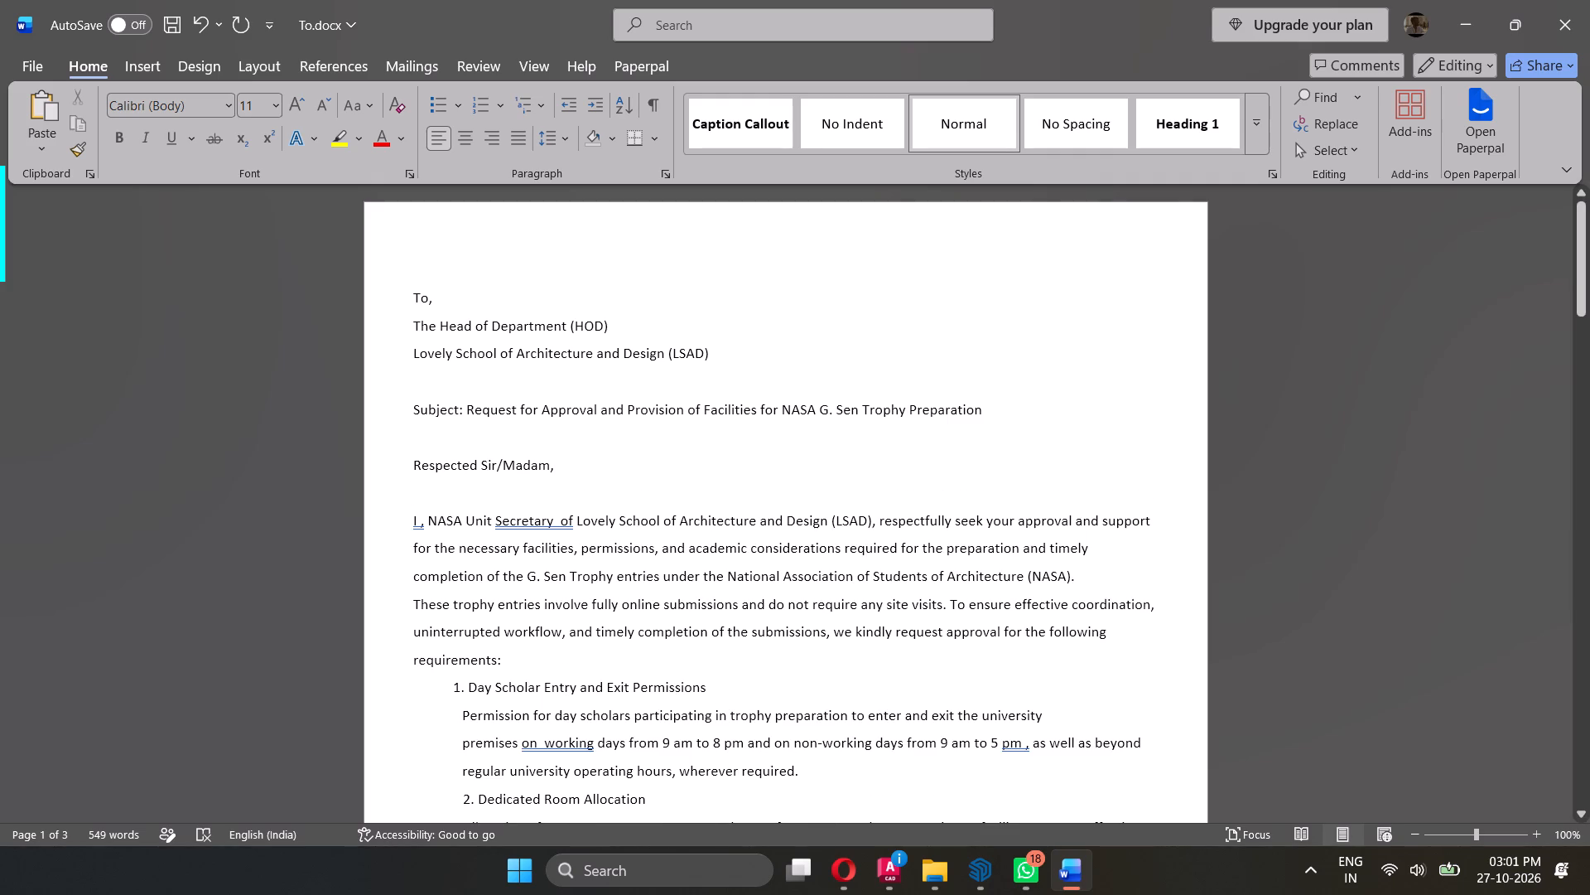
# Change the salutation to "Respected Madam," by removing "Sir/".
pyautogui.moveTo(498, 460); pyautogui.dragTo(472, 464)
pyautogui.moveTo(472, 464); pyautogui.dragTo(489, 478)
pyautogui.click(502, 472)
pyautogui.press('BackSpace')
pyautogui.press('BackSpace')
pyautogui.press('BackSpace')
pyautogui.press('BackSpace')
# Remove the extra spaces in the opening sentence so it reads "I, NASA Unit Secretary of Lovely School".
pyautogui.click(417, 522)
pyautogui.press('BackSpace')
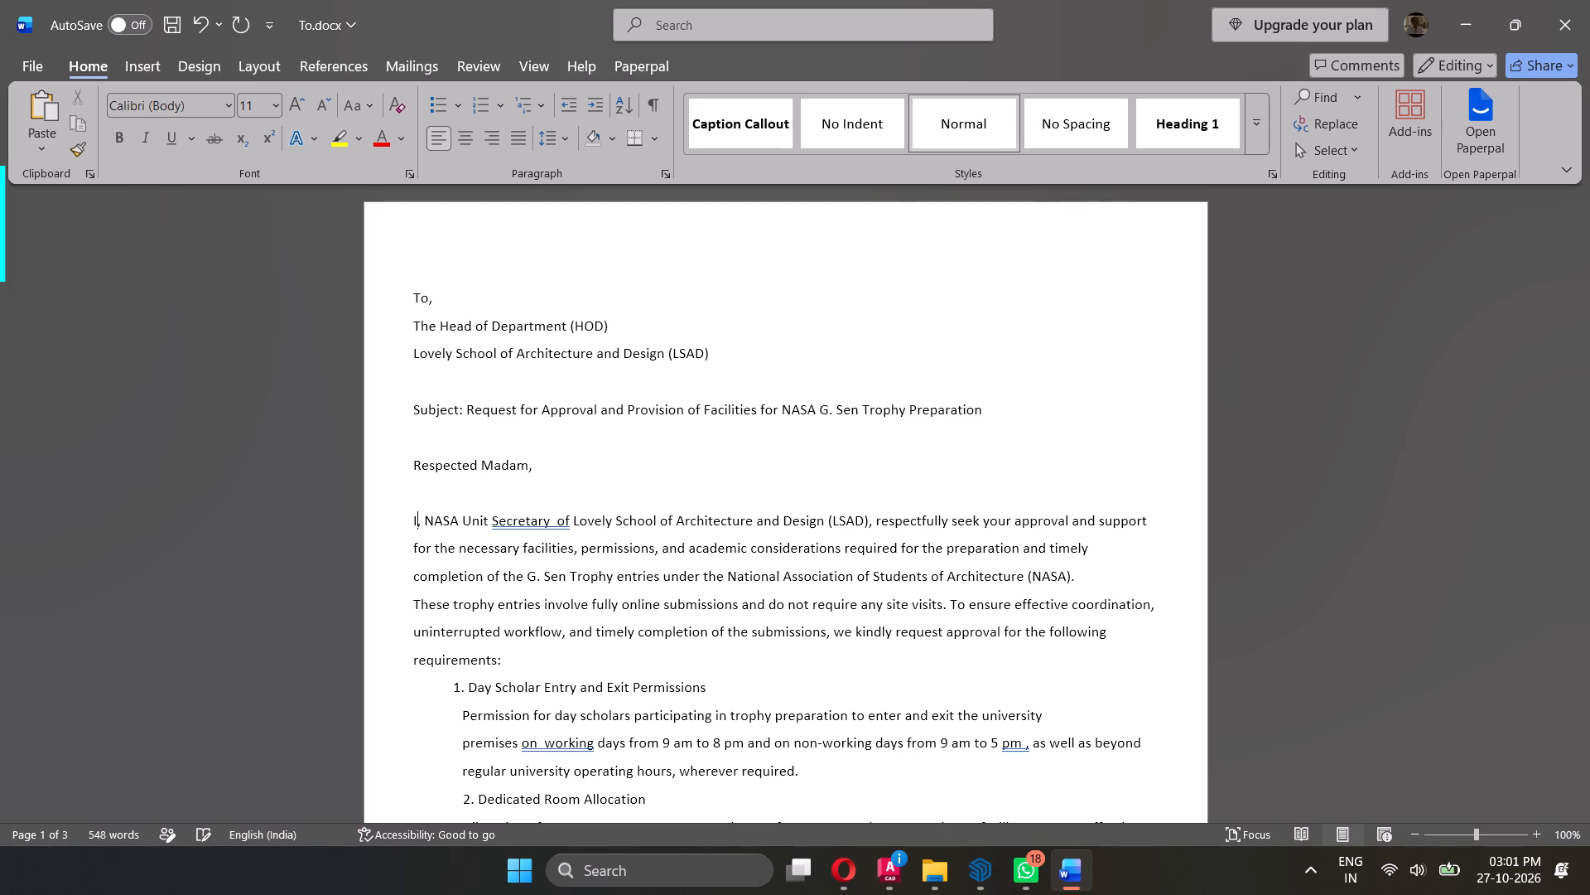
pyautogui.click(554, 525)
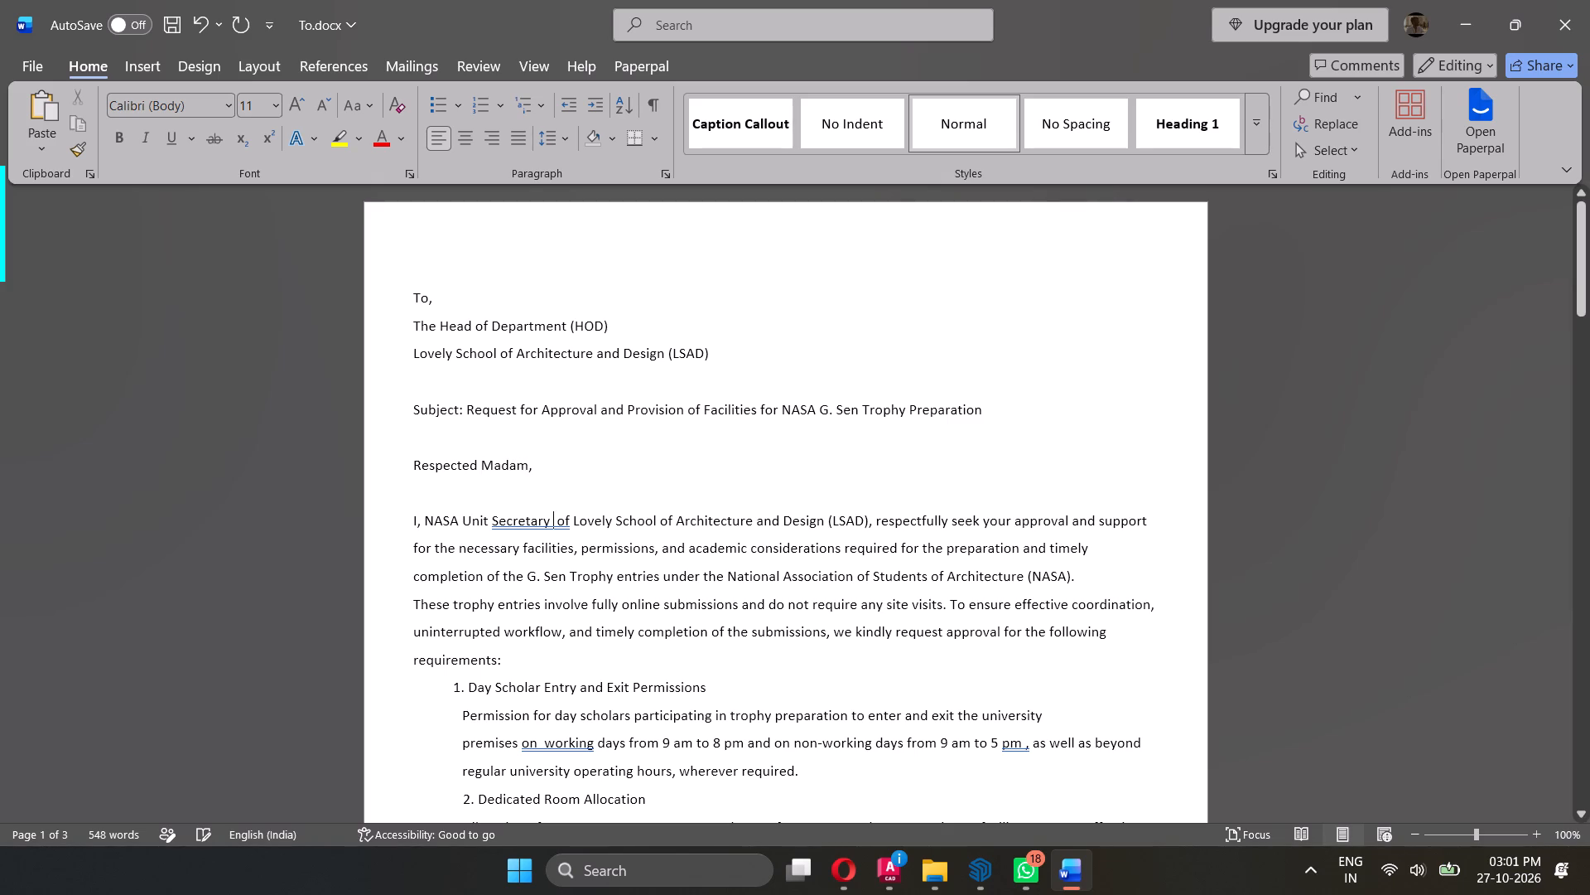
pyautogui.press('BackSpace')
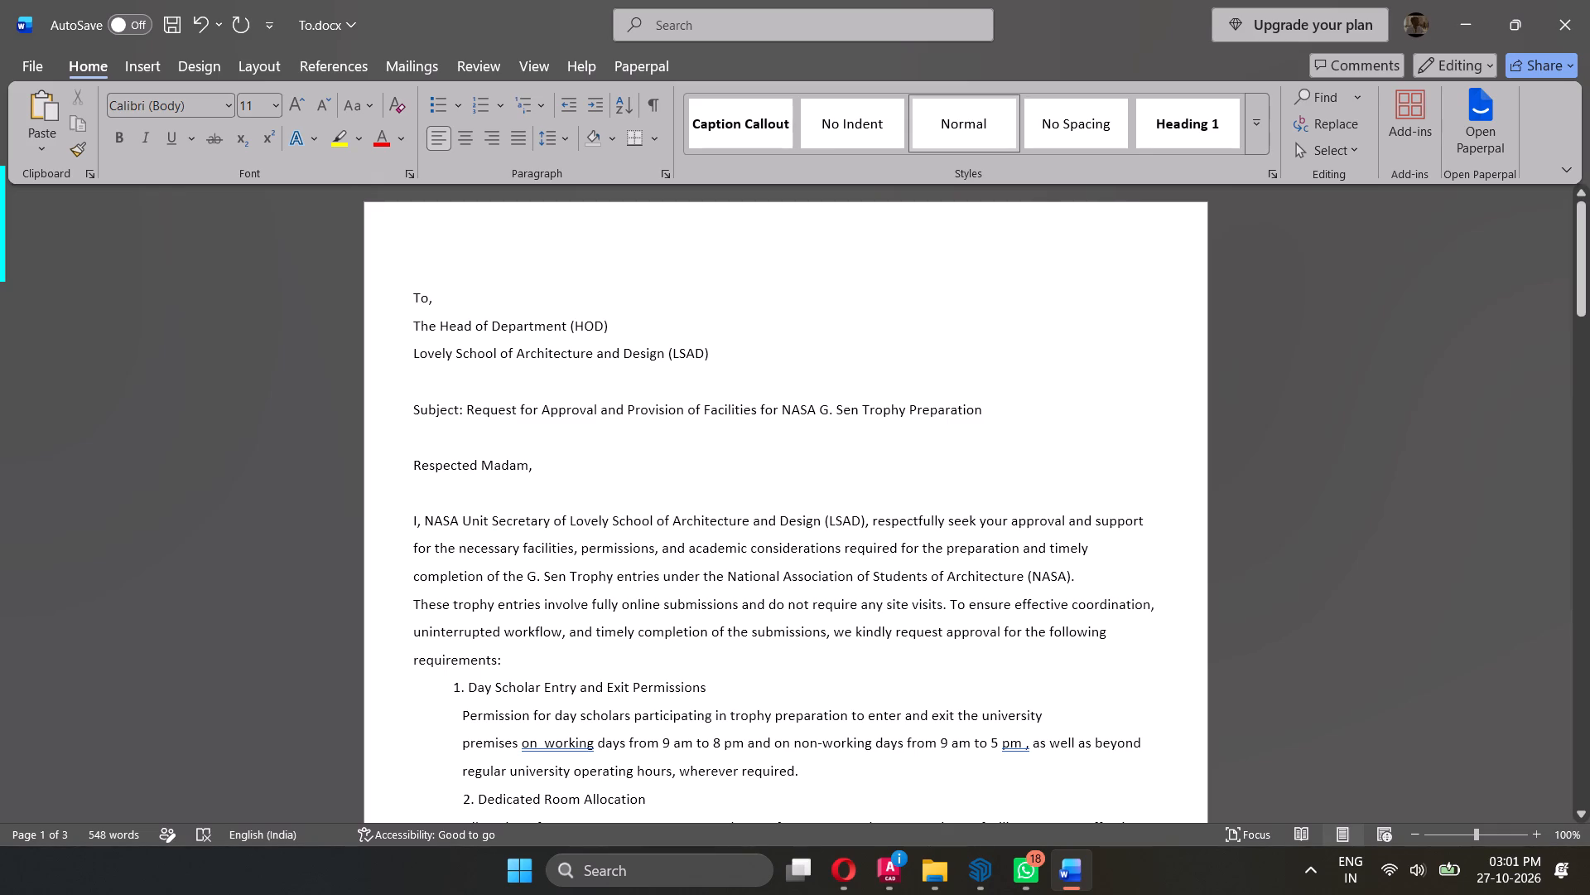
pyautogui.press('BackSpace')
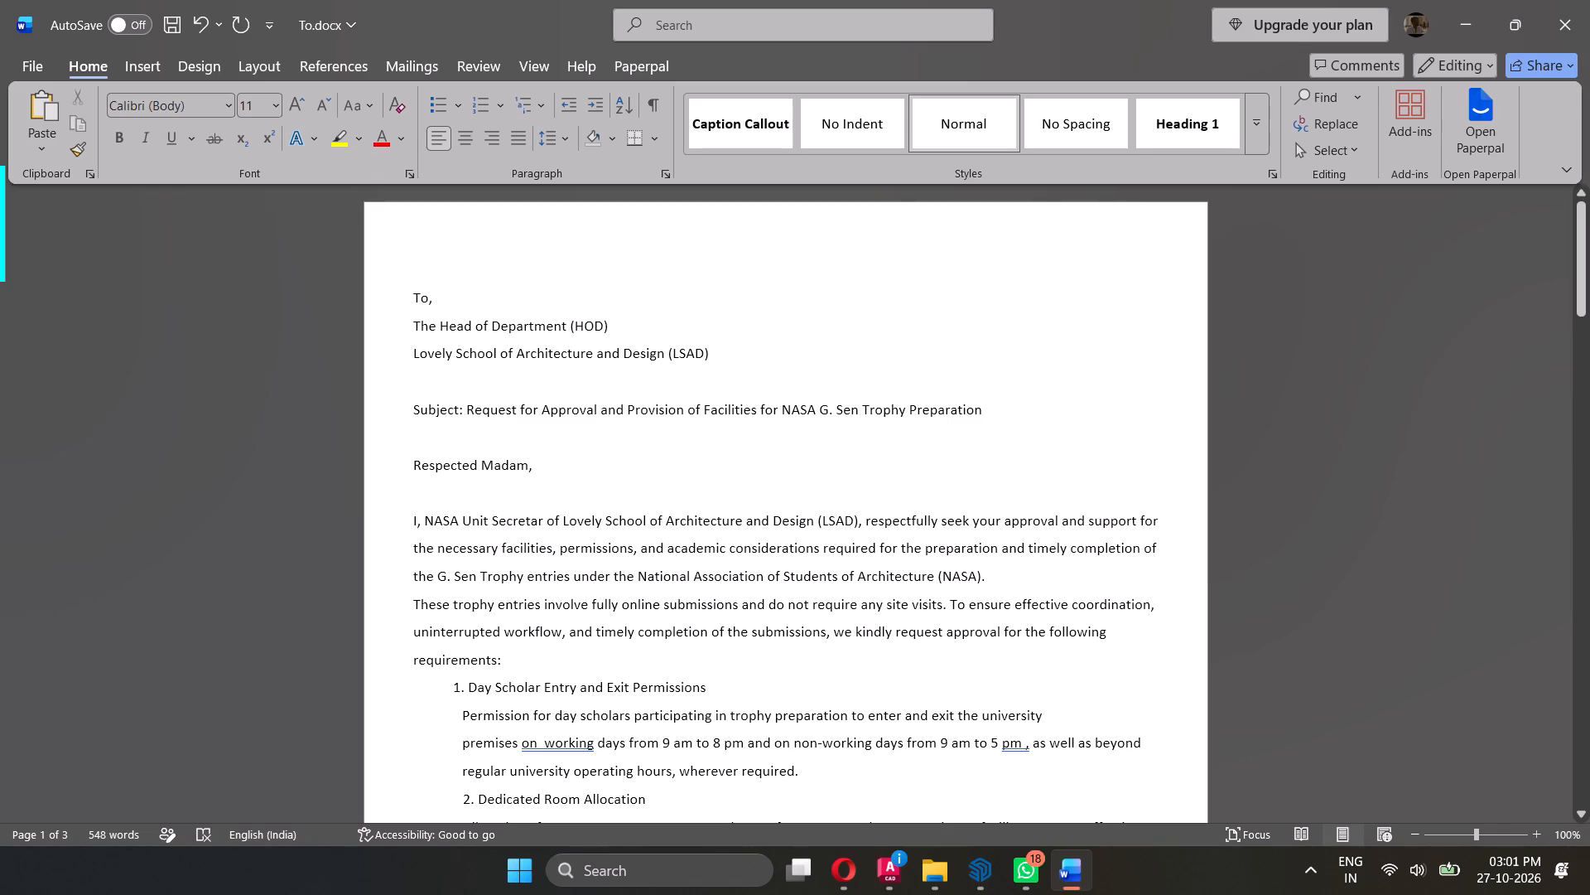
pyautogui.press('y')
pyautogui.click(576, 532)
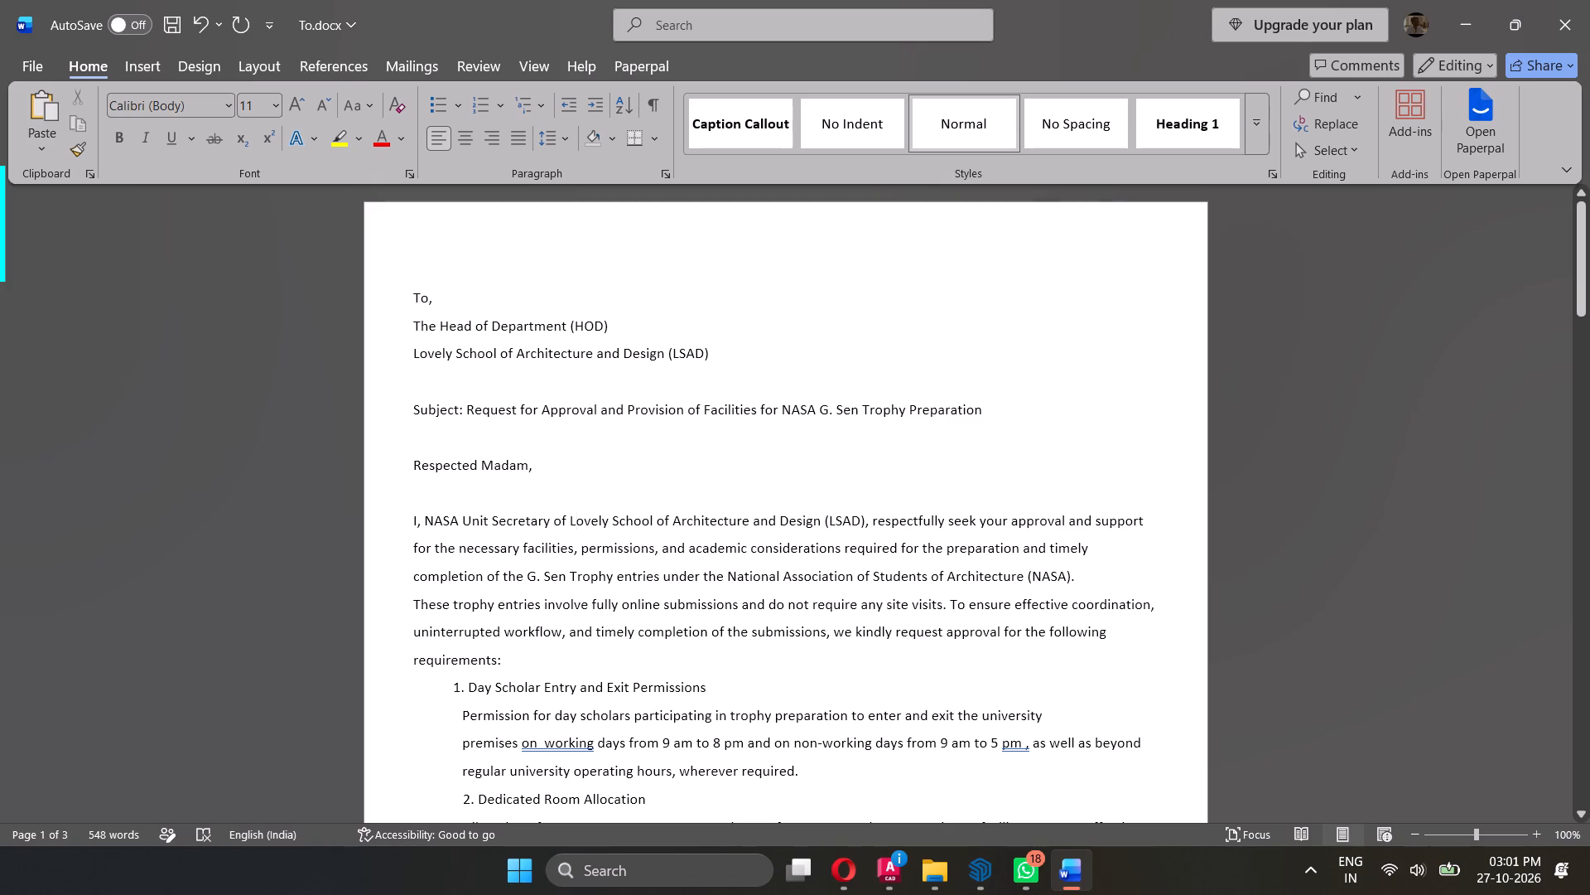
# Insert "representing NASA India" directly after "(LSAD)" in the opening sentence, before the comma.
pyautogui.click(864, 526)
pyautogui.write('representing')
pyautogui.press('space')
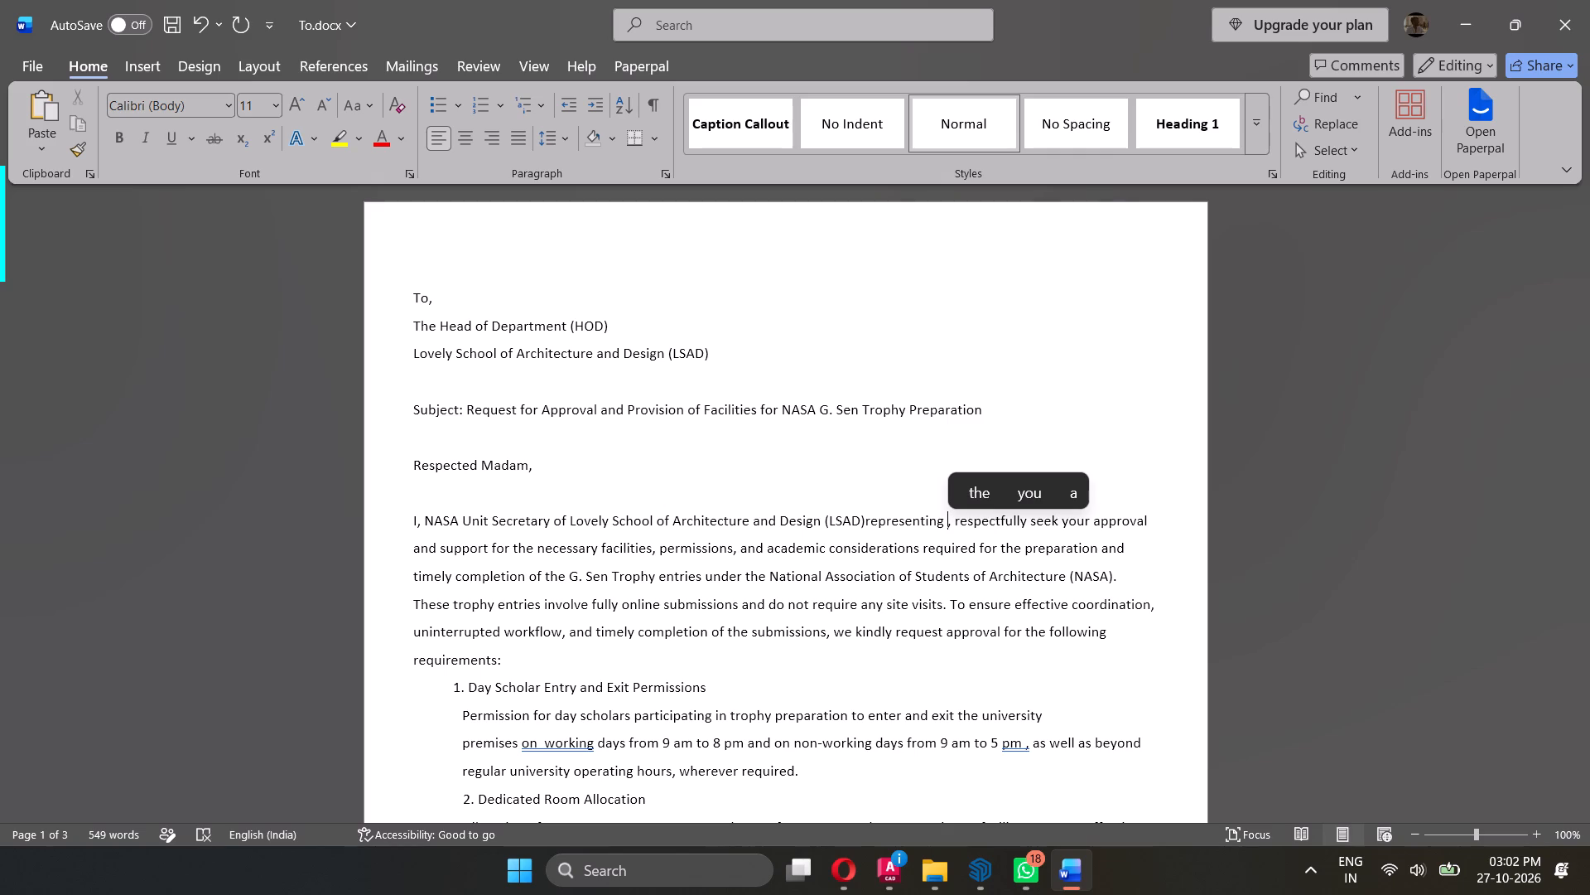
pyautogui.write('NASA')
pyautogui.press('space')
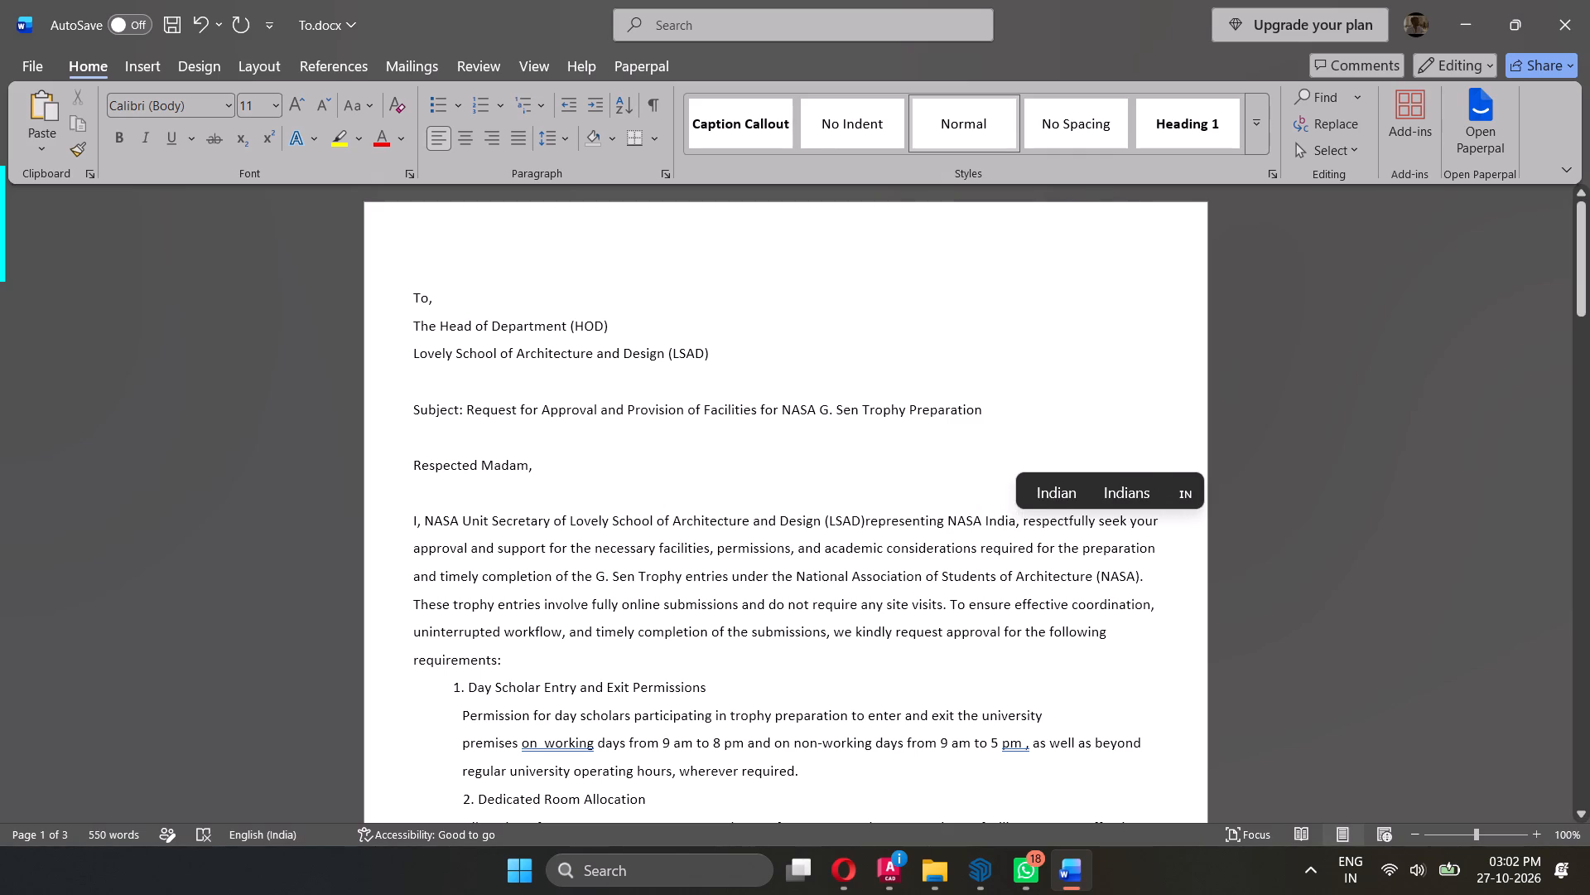
pyautogui.click(947, 599)
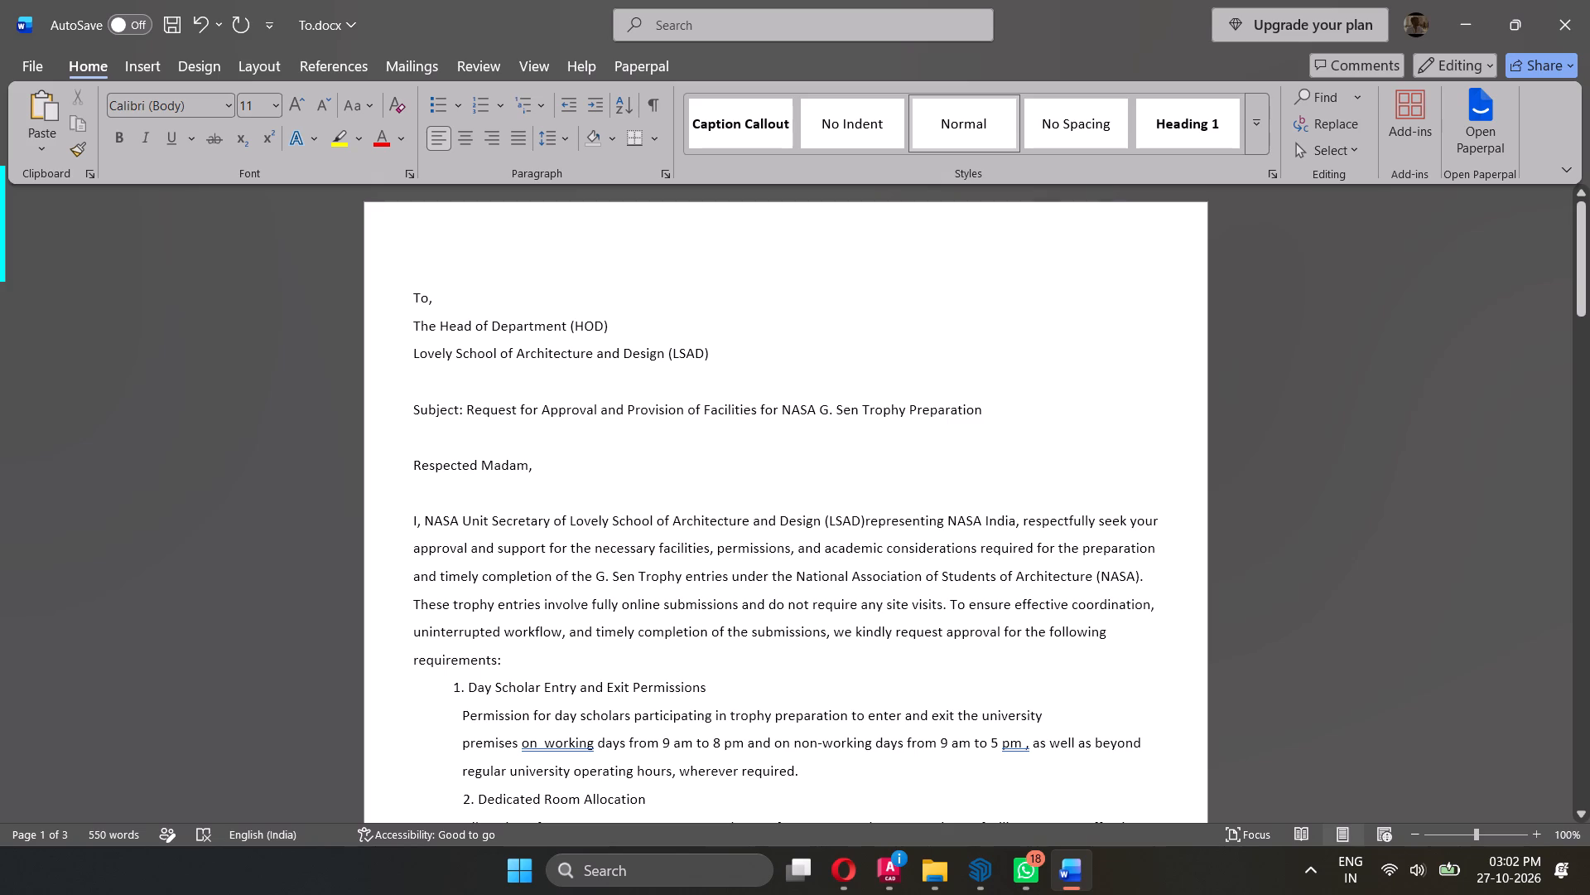
# Delete the word "respectfully" before "seek your approval" in the opening sentence.
pyautogui.moveTo(1096, 525); pyautogui.dragTo(1024, 530)
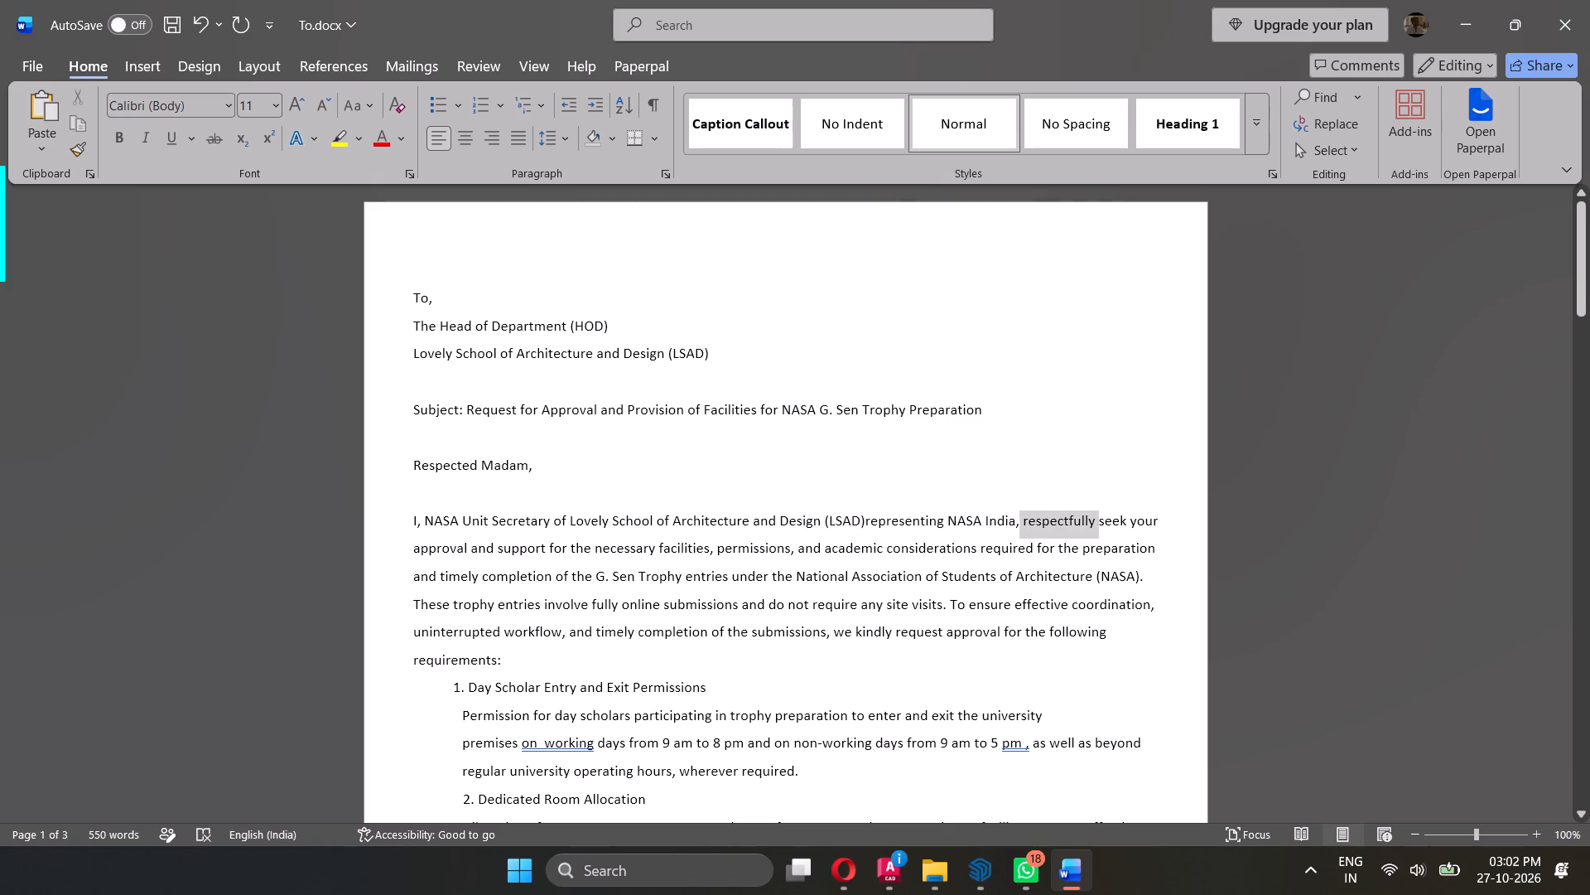
pyautogui.moveTo(1024, 530); pyautogui.dragTo(1025, 534)
pyautogui.press('BackSpace')
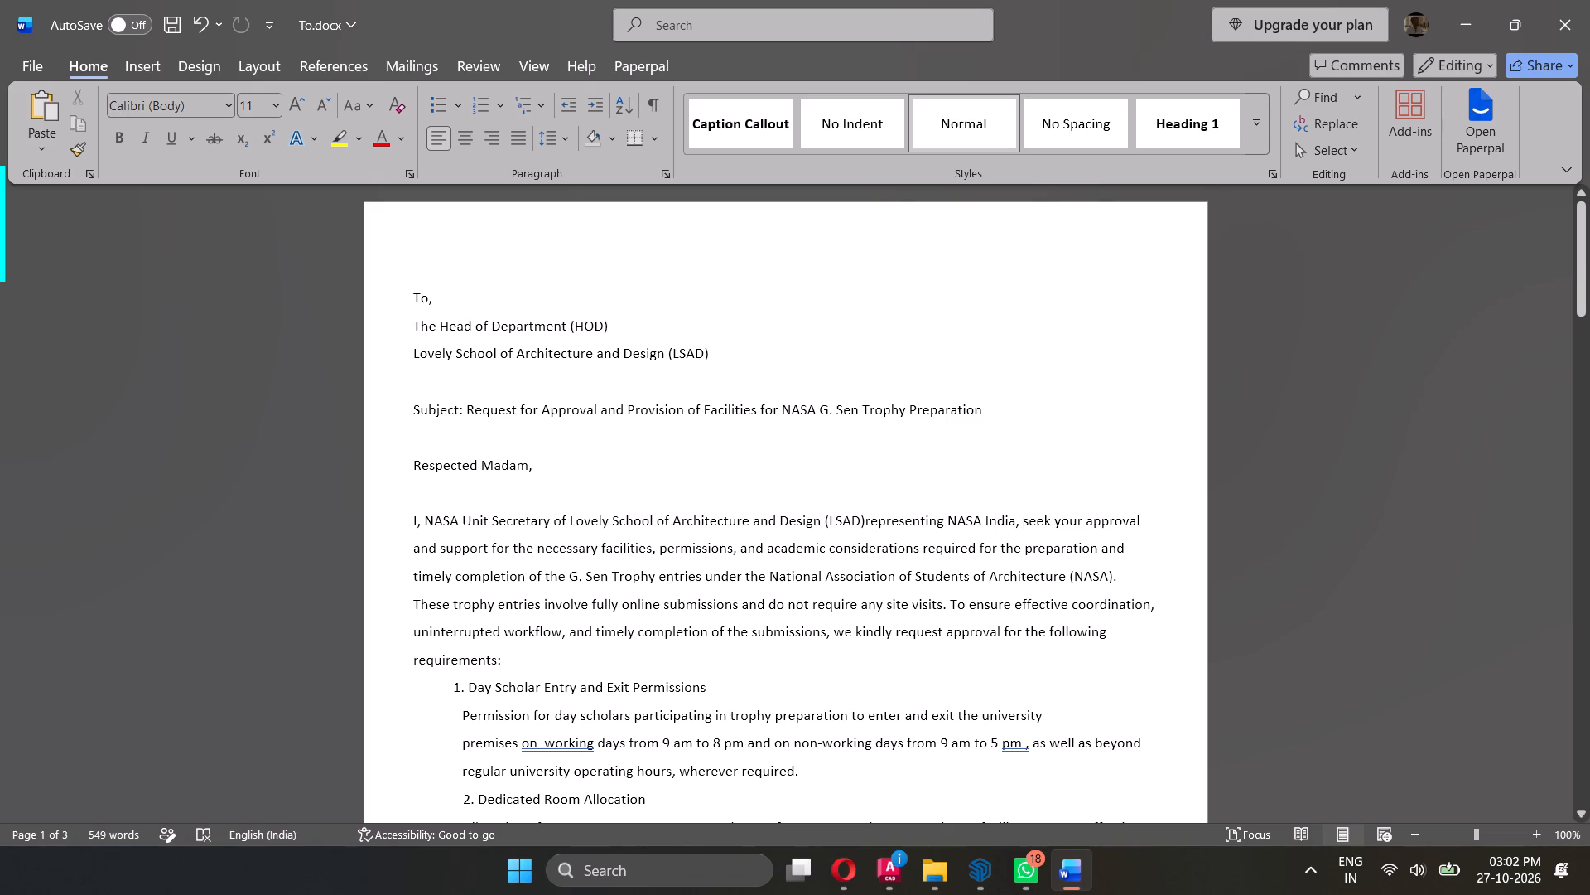
# Insert "69-" before "G. Sen Trophy entries" in the opening paragraph.
pyautogui.click(566, 572)
pyautogui.press('Right')
pyautogui.write('69')
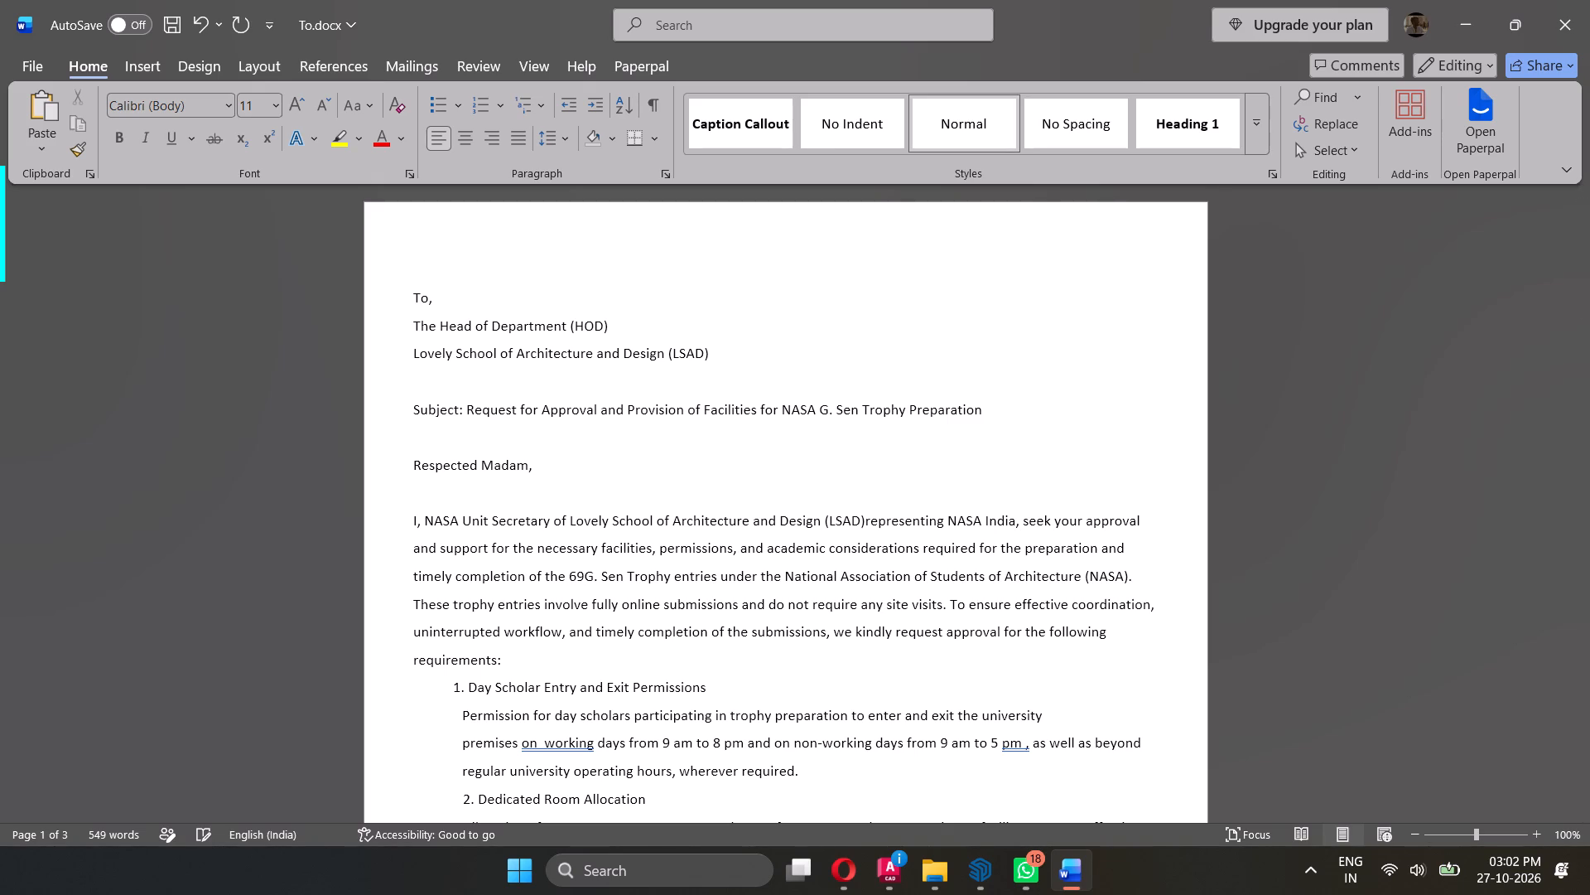
pyautogui.press('-')
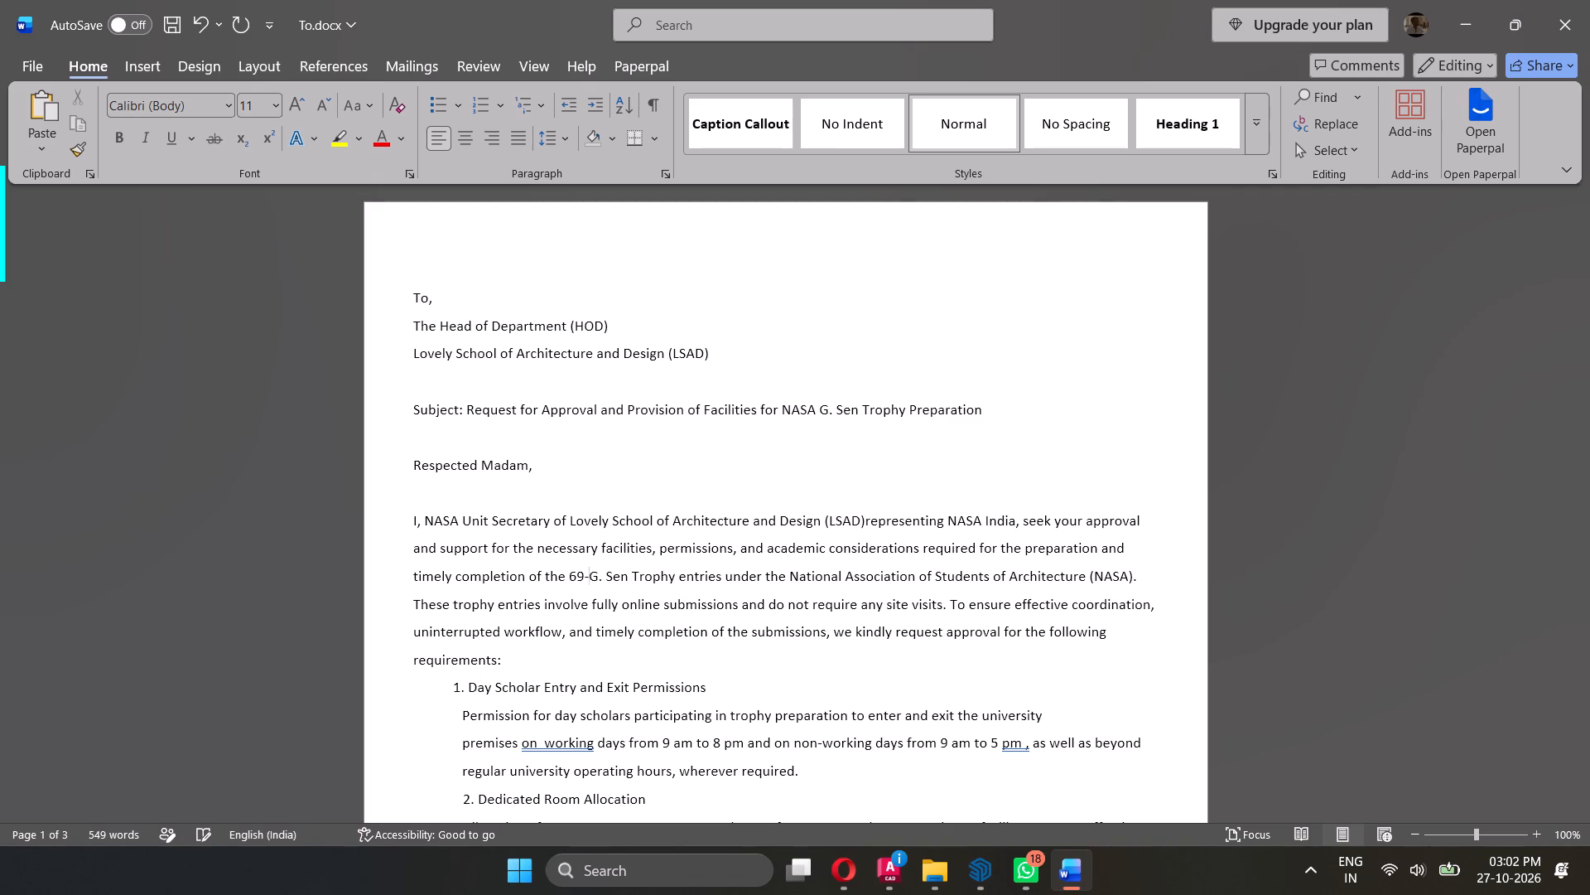
pyautogui.click(605, 586)
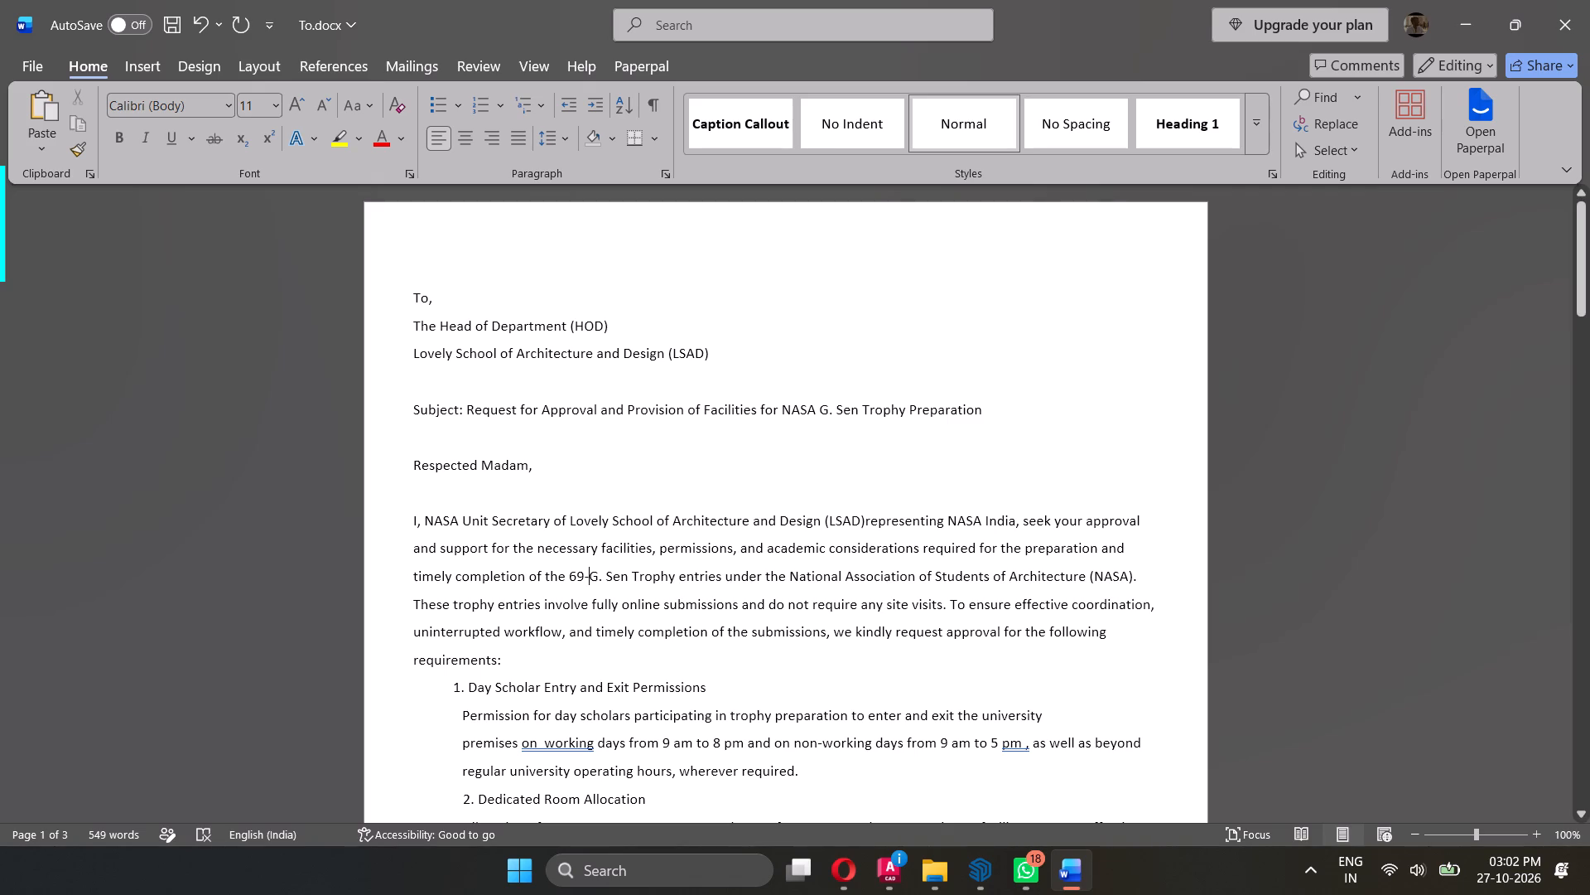
pyautogui.press('BackSpace')
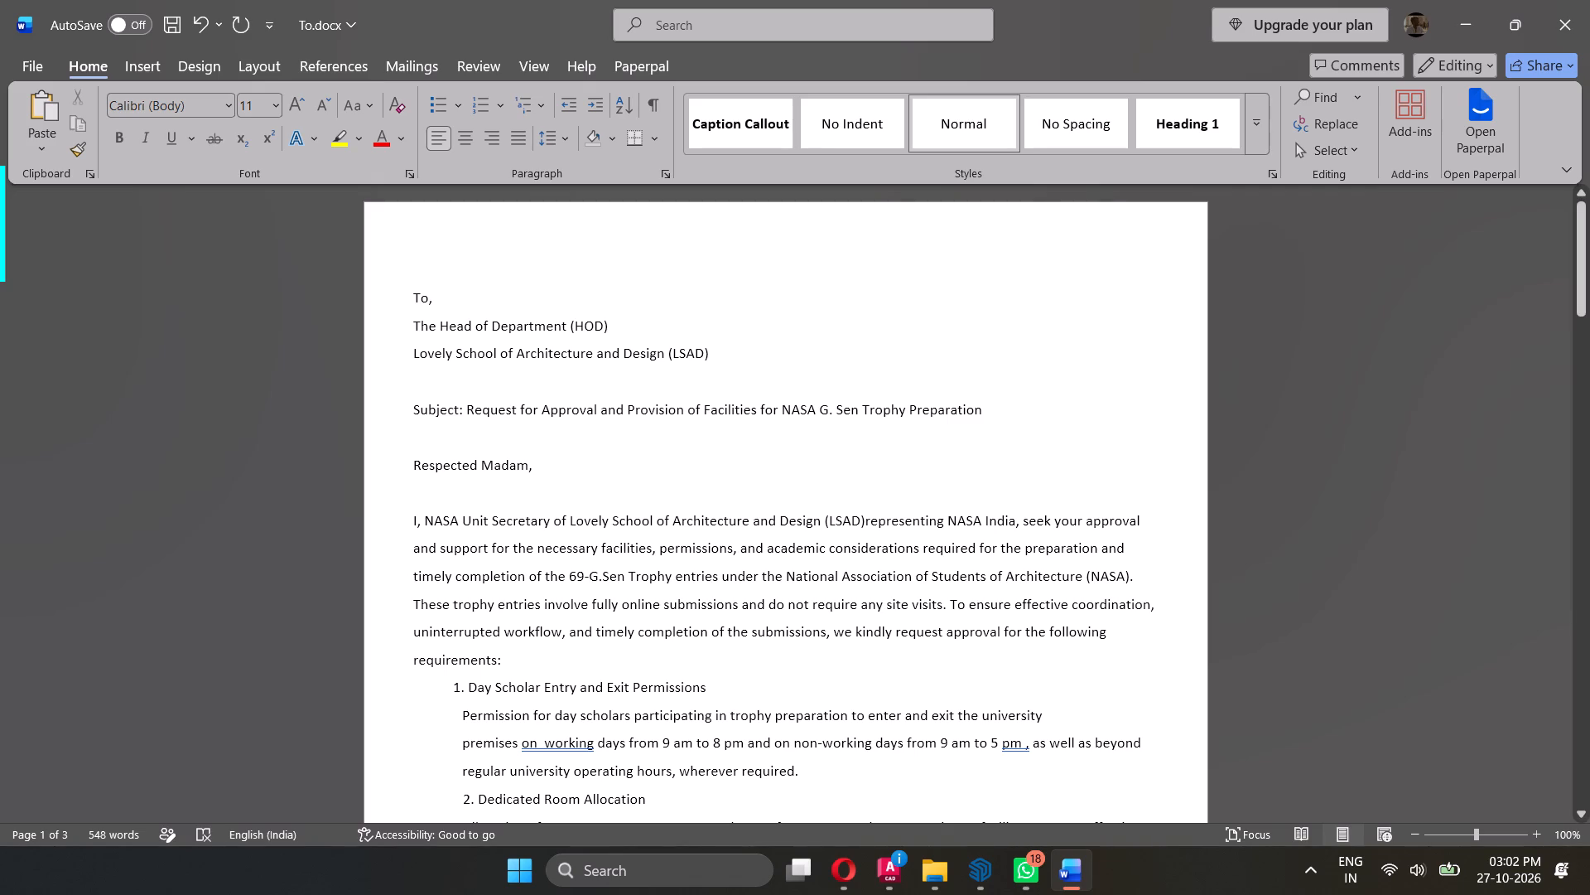
# Change "entries" to "entry" after "69-G.Sen Trophy" in the opening paragraph.
pyautogui.moveTo(672, 574); pyautogui.dragTo(701, 583)
pyautogui.click(714, 574)
pyautogui.moveTo(677, 577); pyautogui.dragTo(715, 590)
pyautogui.moveTo(715, 590); pyautogui.dragTo(716, 590)
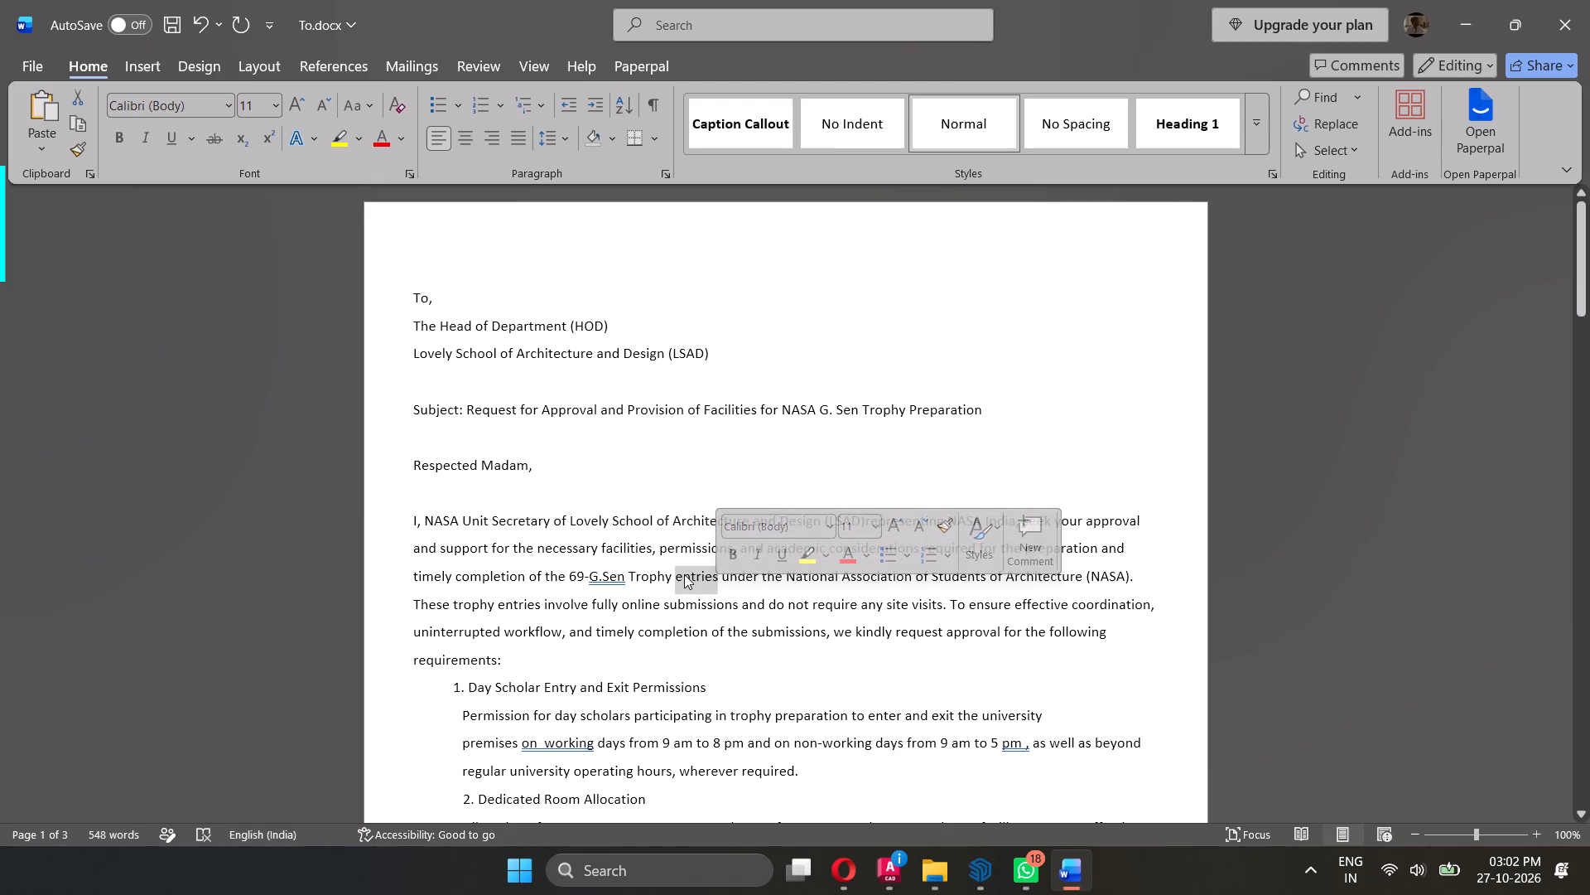
pyautogui.click(684, 572)
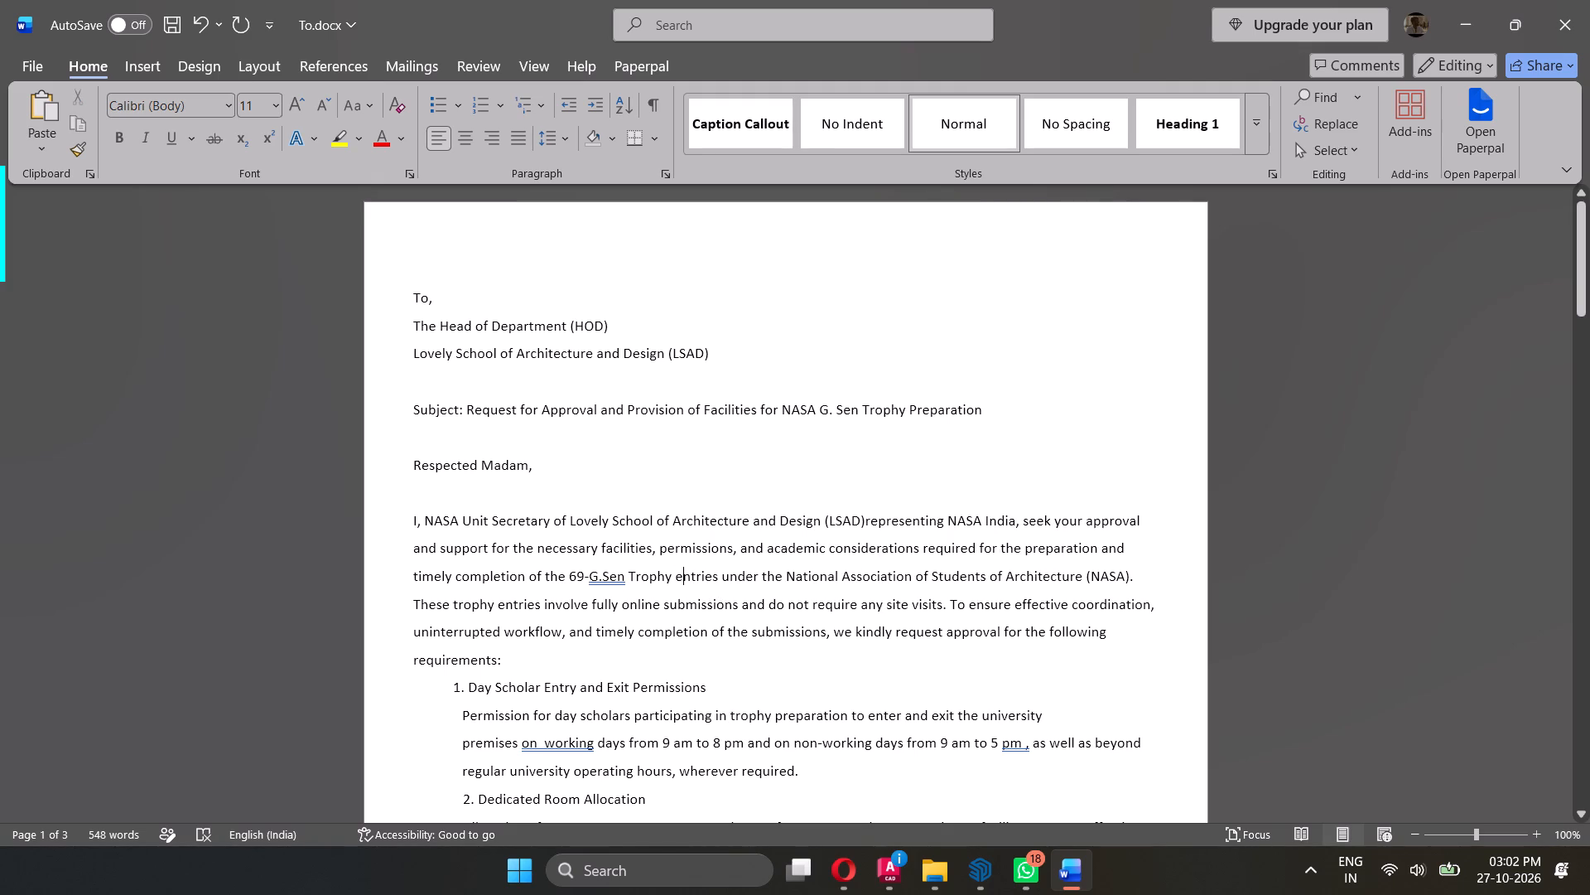
pyautogui.click(715, 576)
pyautogui.press('BackSpace')
pyautogui.press('BackSpace')
pyautogui.press('BackSpace')
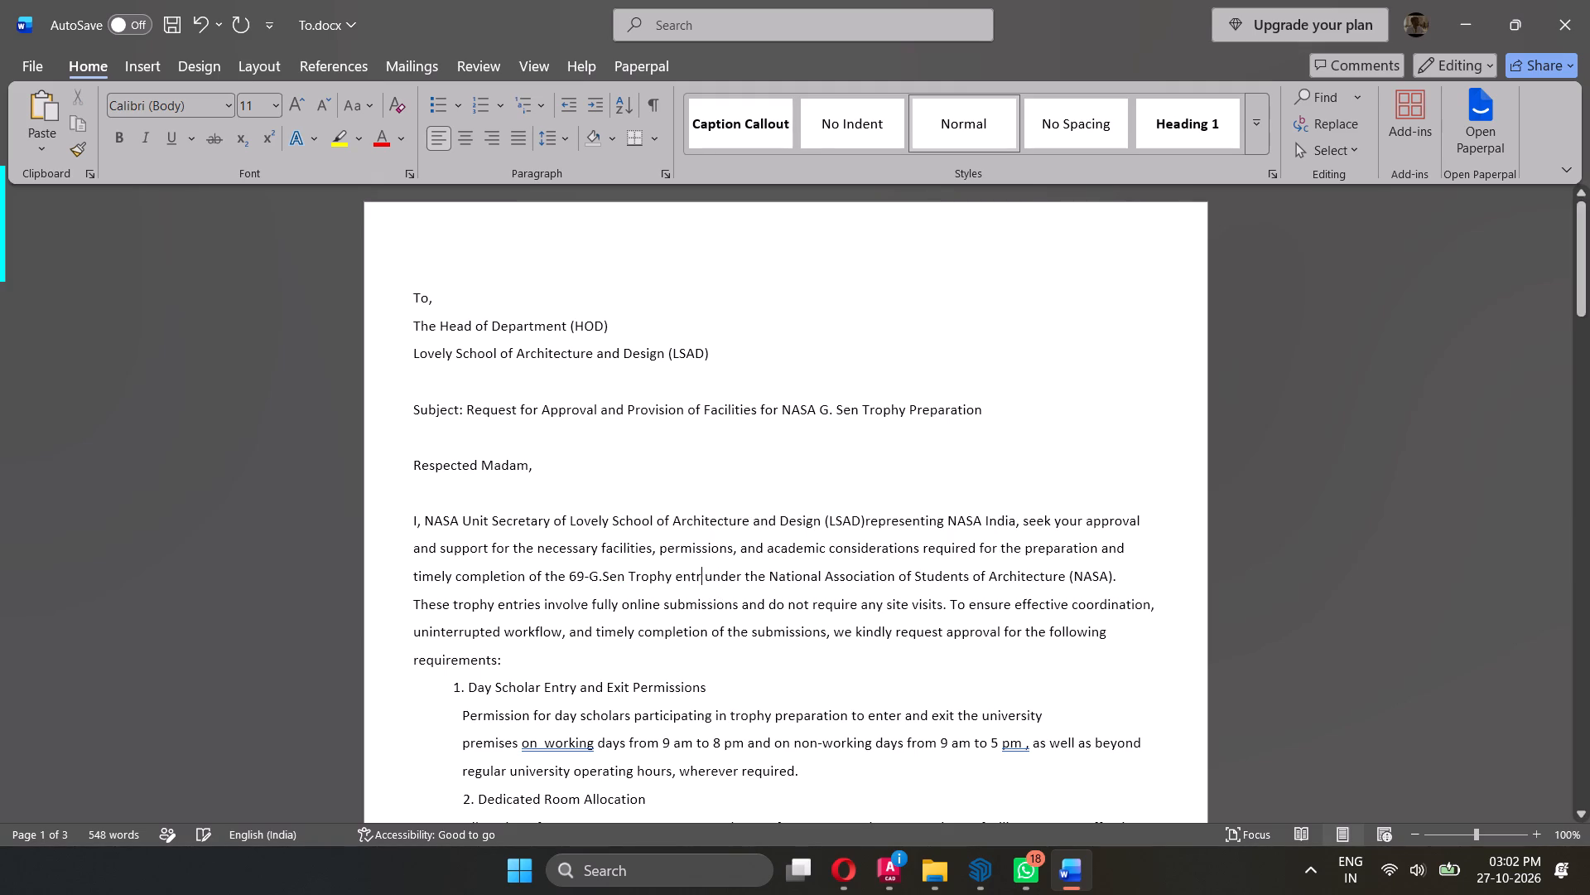
pyautogui.press('y')
pyautogui.click(624, 595)
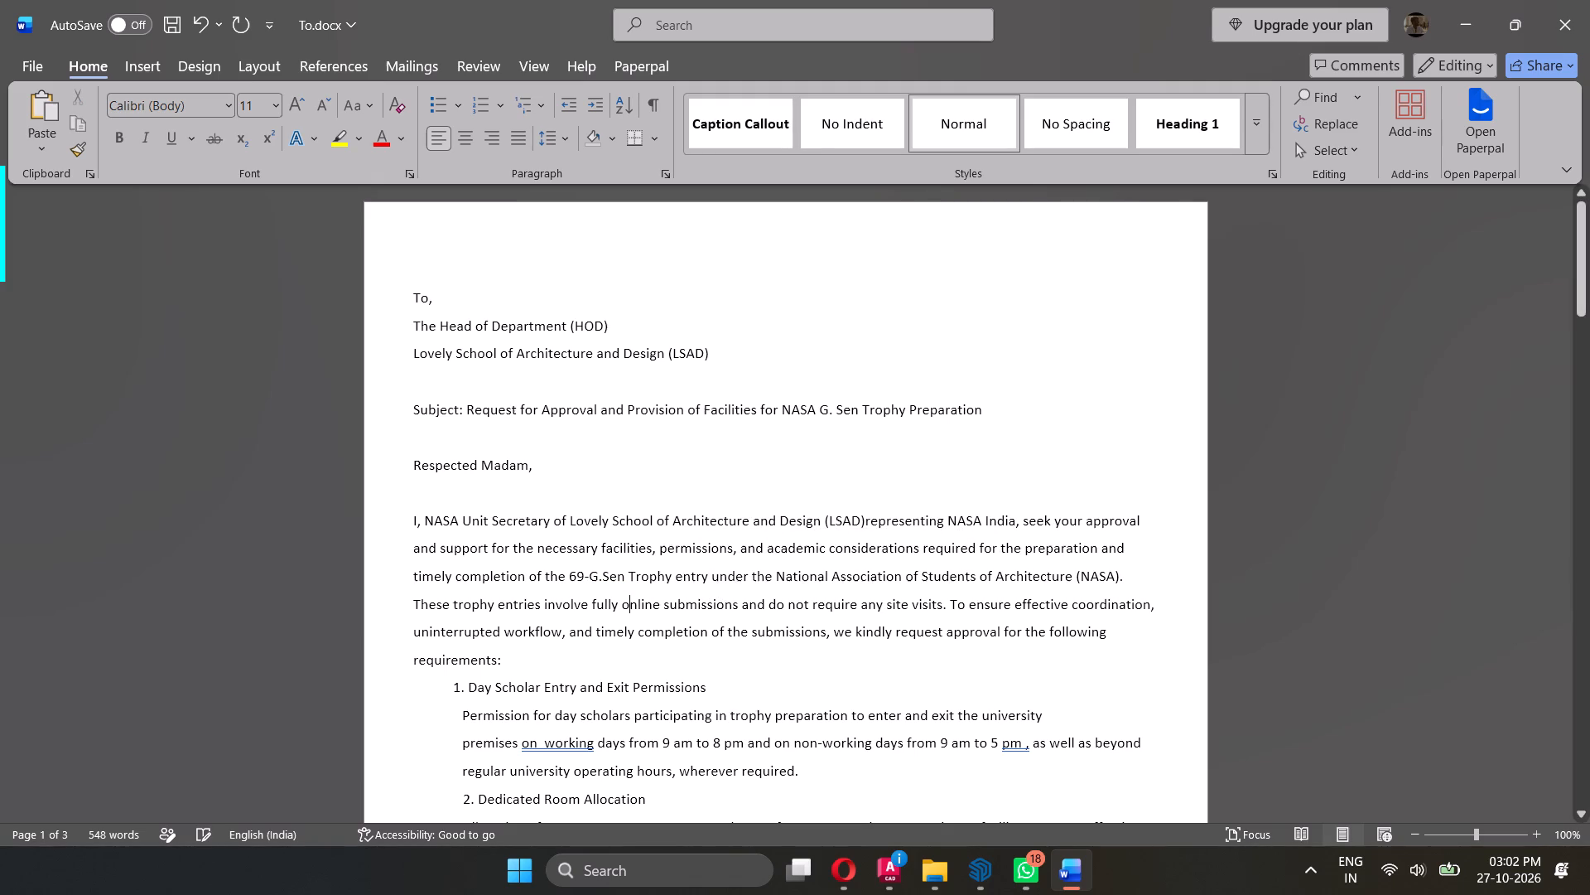
pyautogui.click(606, 581)
pyautogui.rightClick(610, 578)
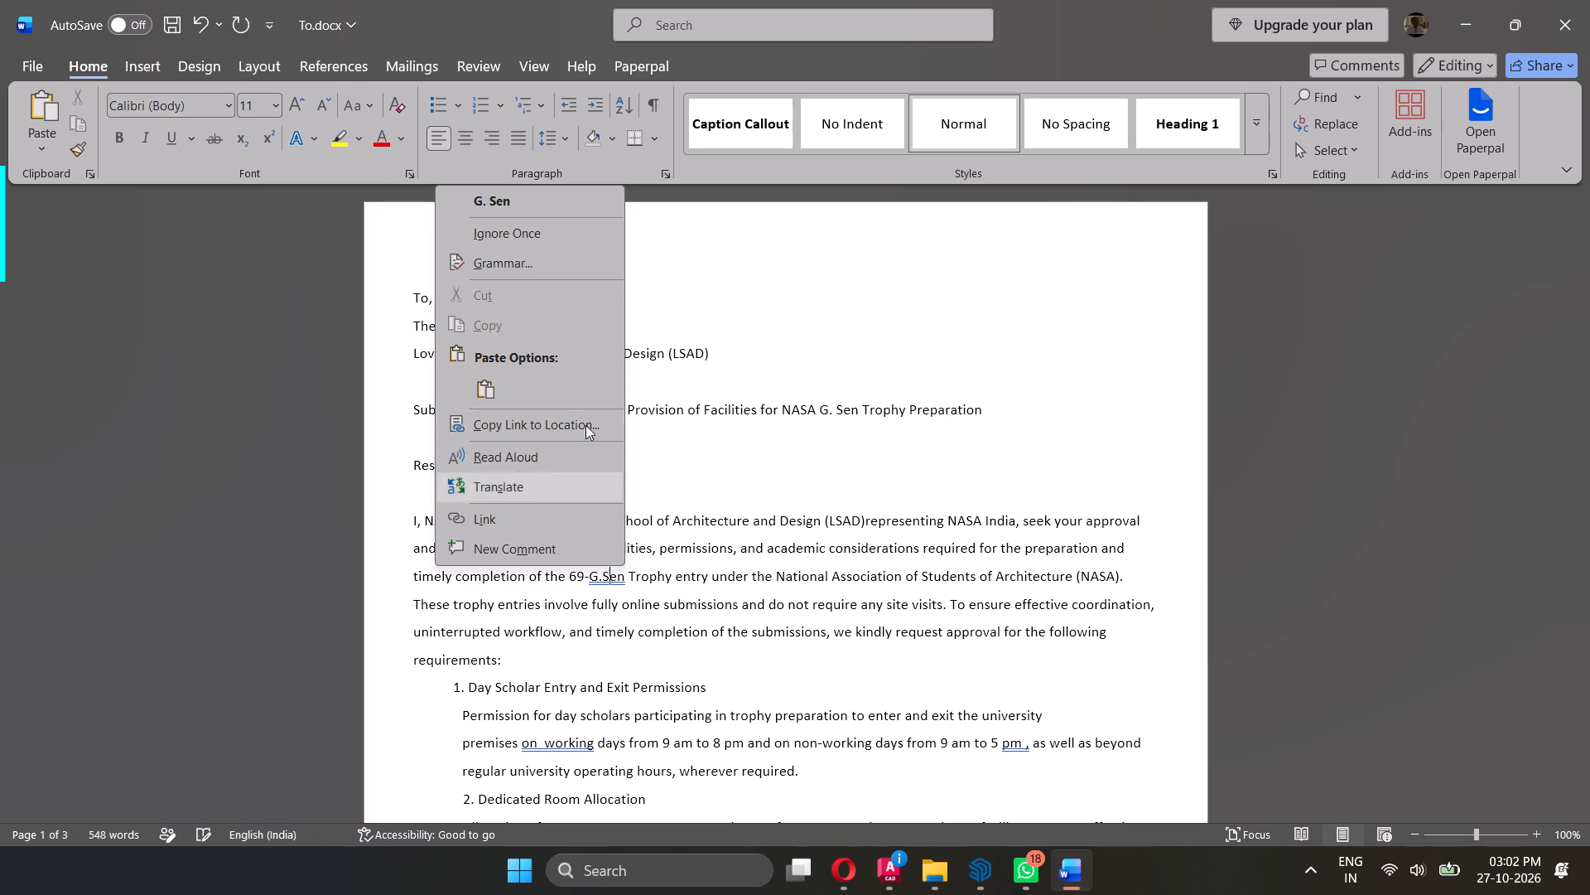
pyautogui.click(545, 226)
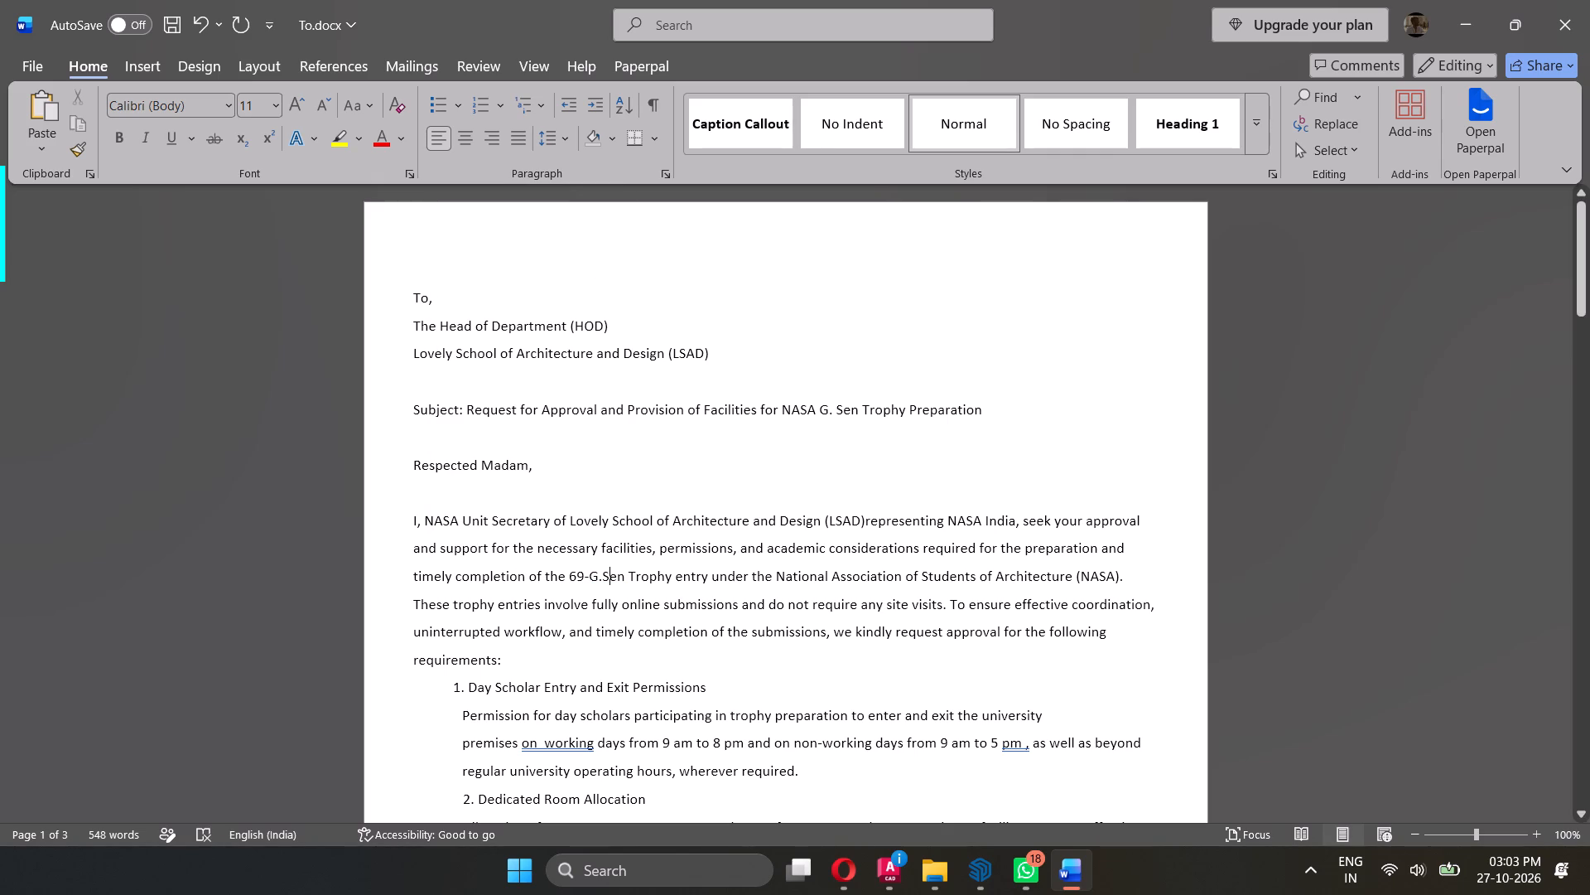
# Move "National Association of Students of Architecture" from the end of the opening sentence to just before "NASA India".
pyautogui.moveTo(1072, 578); pyautogui.dragTo(795, 577)
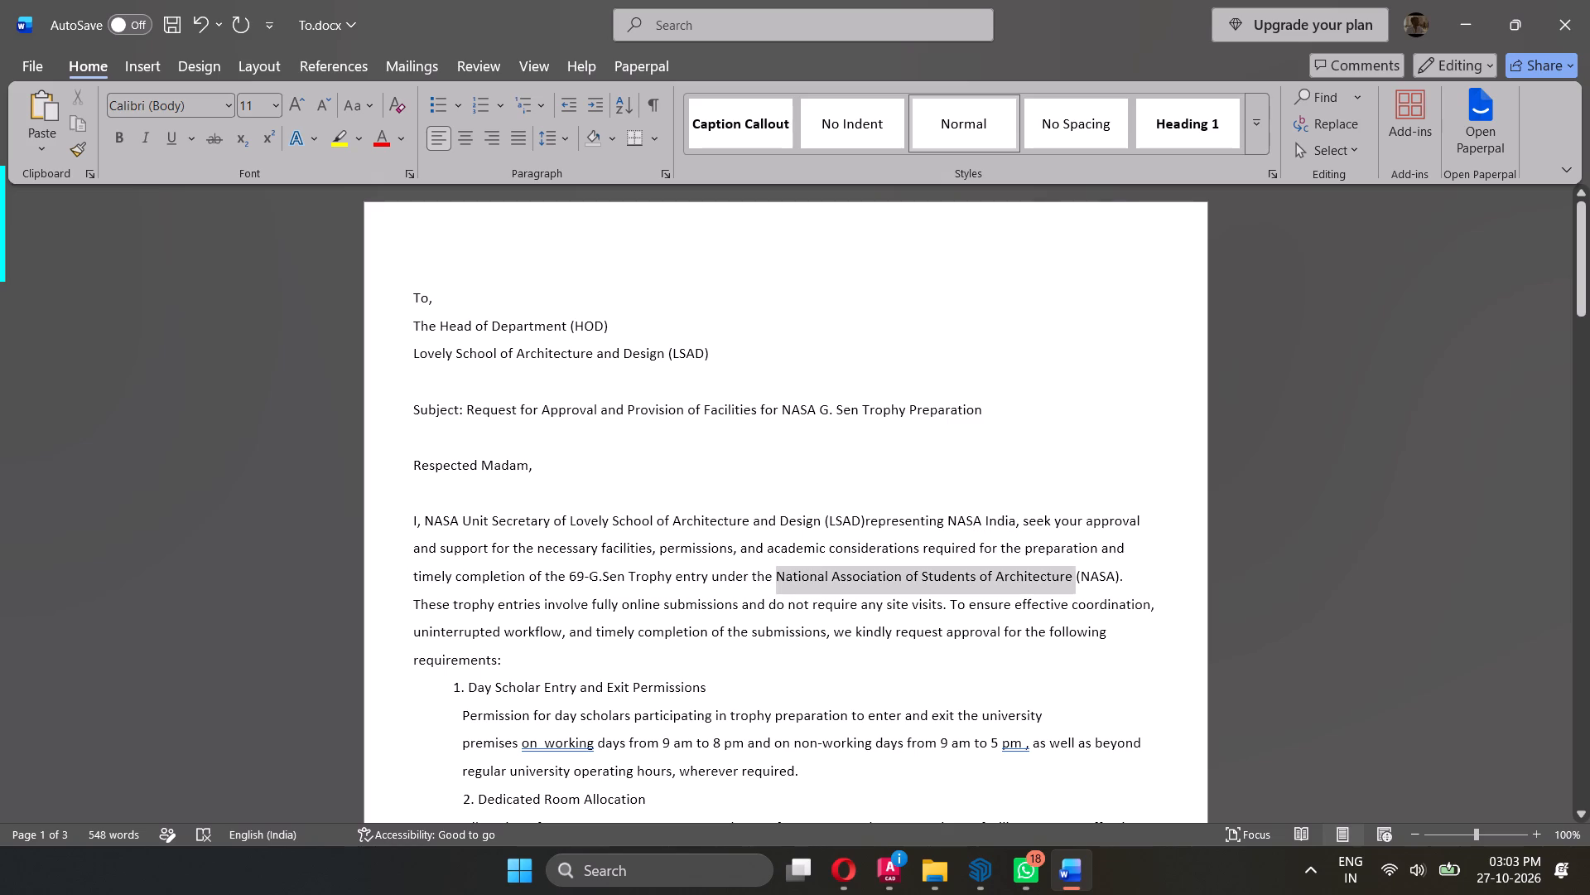
pyautogui.moveTo(795, 577); pyautogui.dragTo(794, 577)
pyautogui.hotkey('ctrl', 'x')
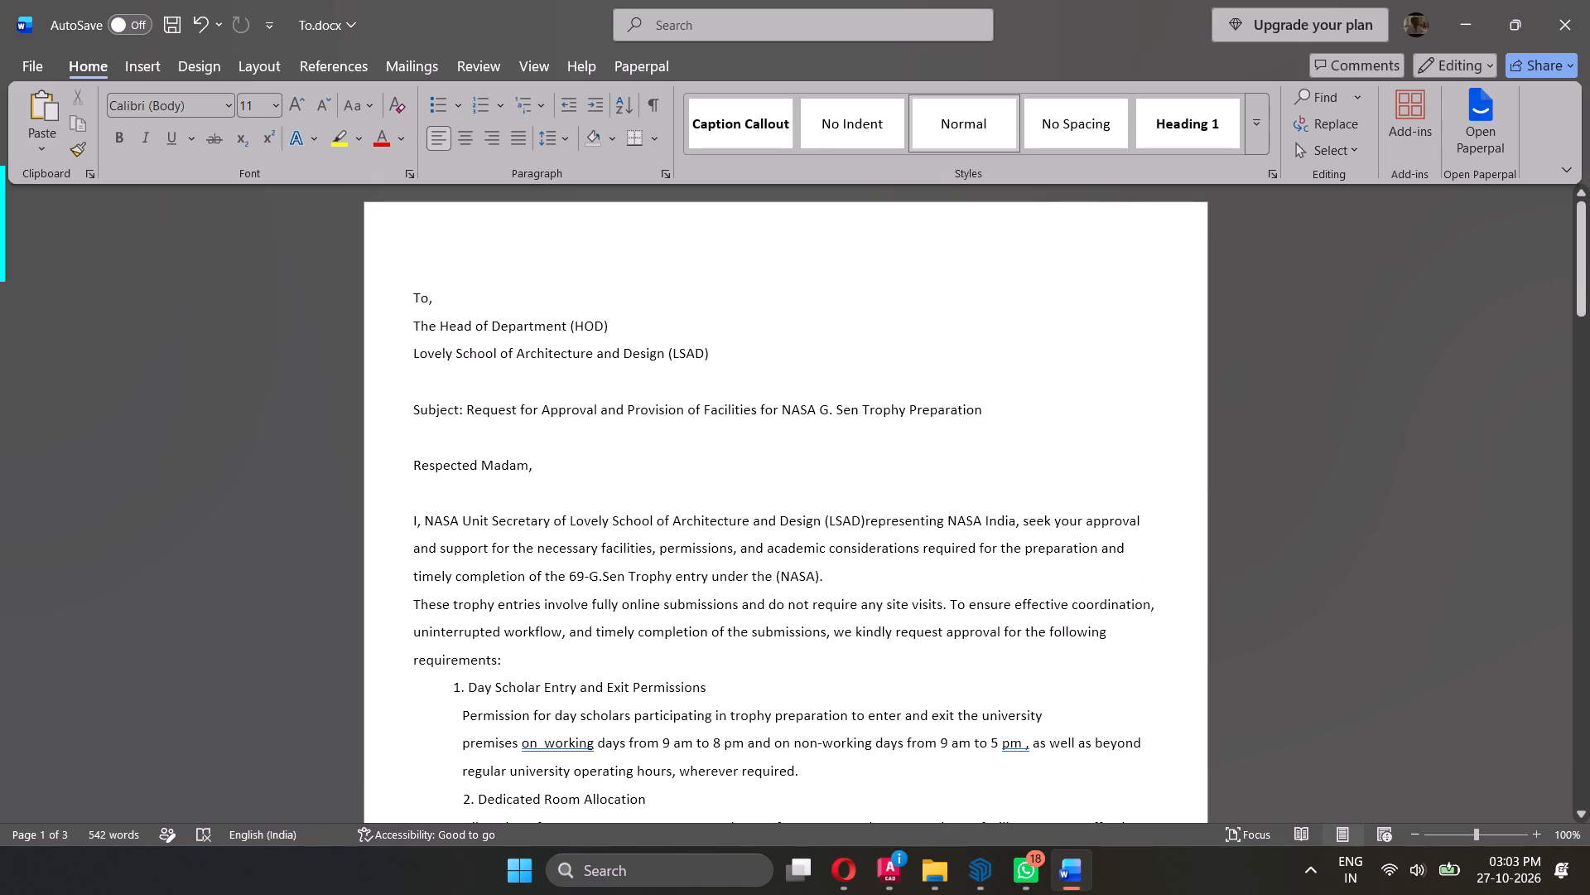
pyautogui.click(946, 524)
pyautogui.hotkey('ctrl', 'c')
pyautogui.hotkey('ctrl', 'v')
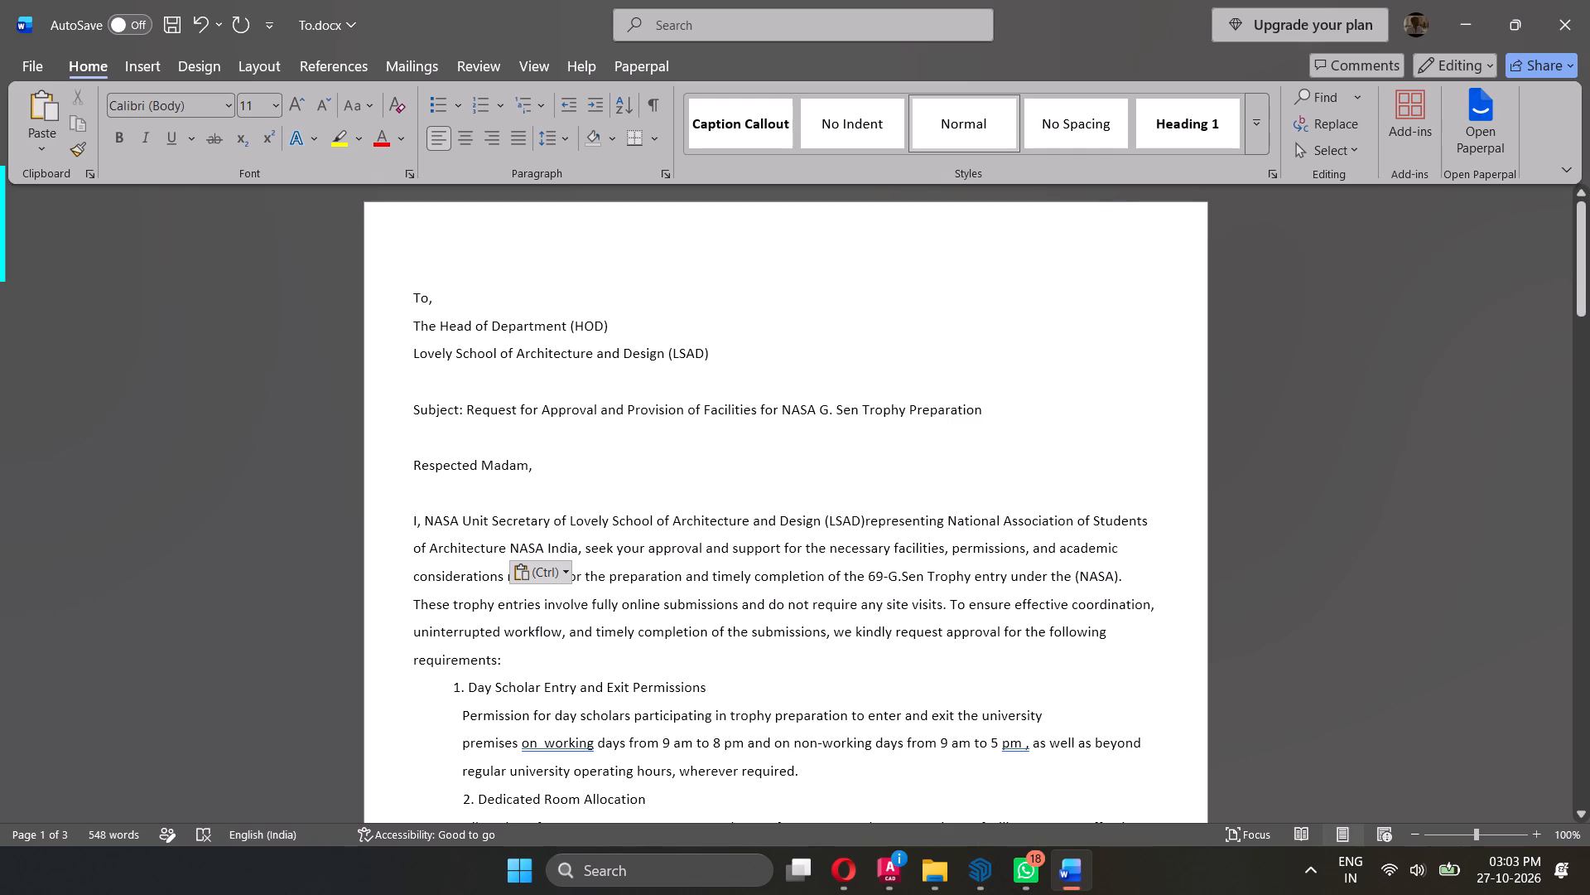
# Enclose "NASA" in parentheses after "National Association of Students of Architecture" in the opening sentence.
pyautogui.hotkey('shift', '(')
pyautogui.press('Right')
pyautogui.press('Right')
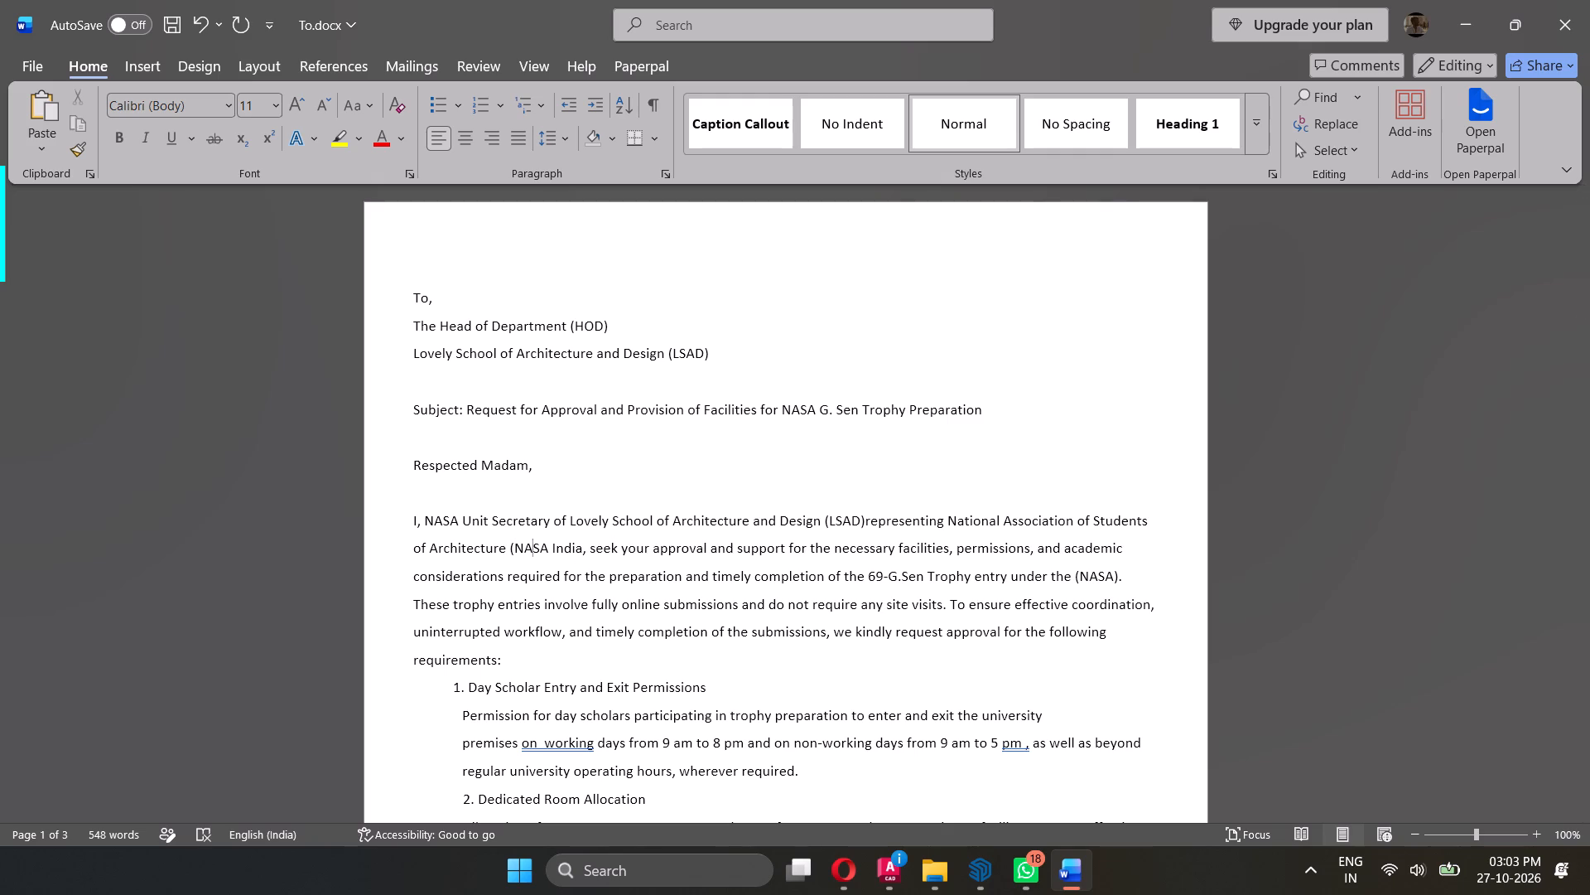
pyautogui.press('Right')
pyautogui.press('Right')
pyautogui.hotkey('shift', ')')
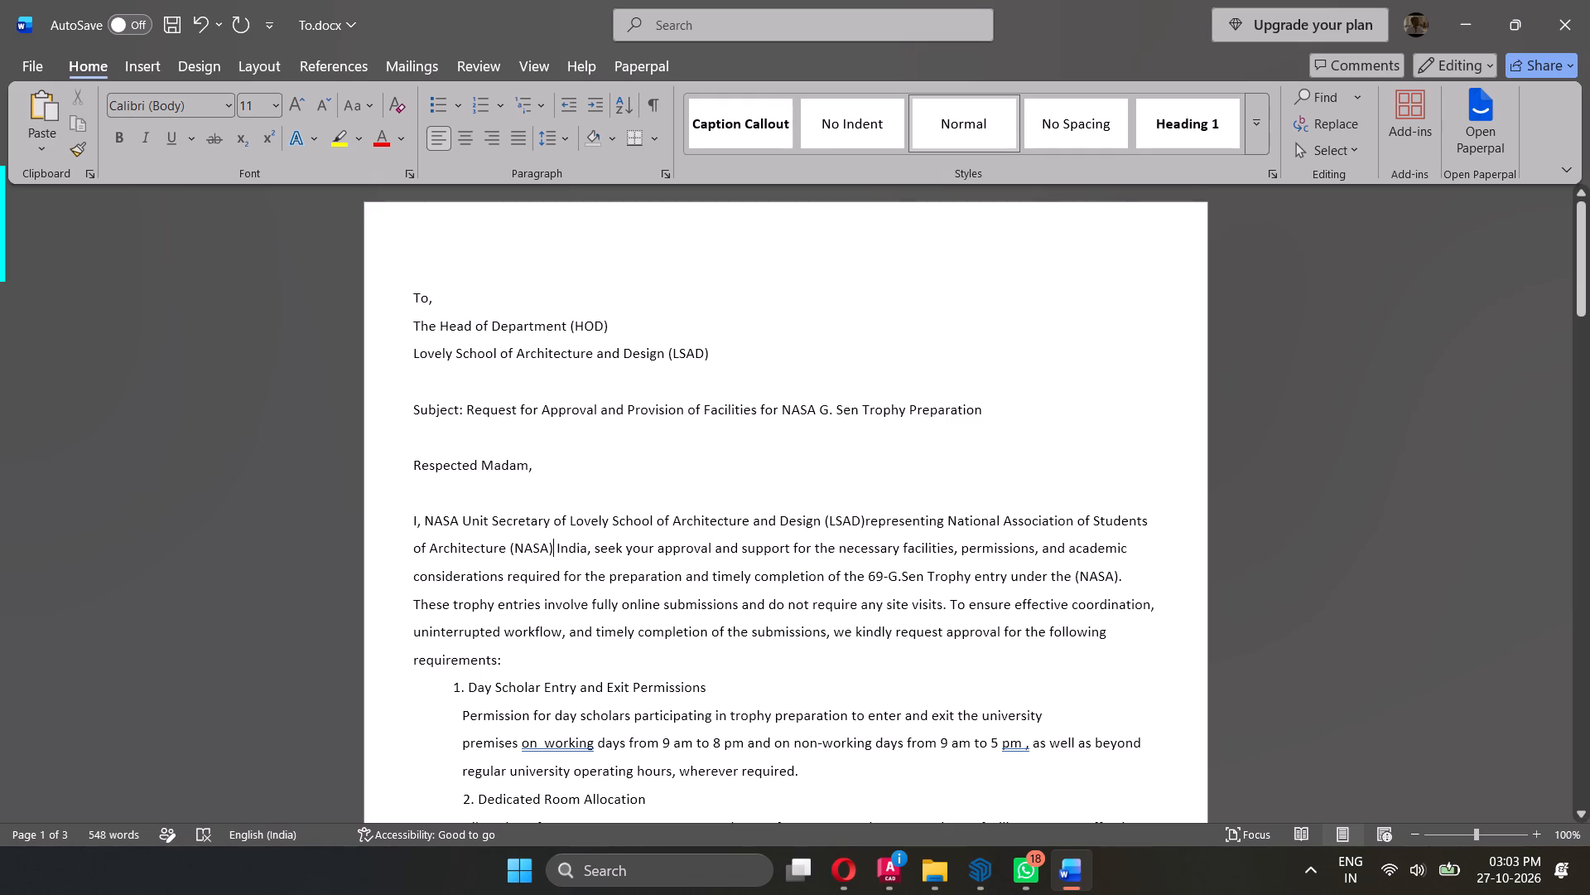
# Move "(NASA)" after "India" so the phrase reads "National Association of Students of Architecture India (NASA),".
pyautogui.moveTo(552, 544); pyautogui.dragTo(508, 550)
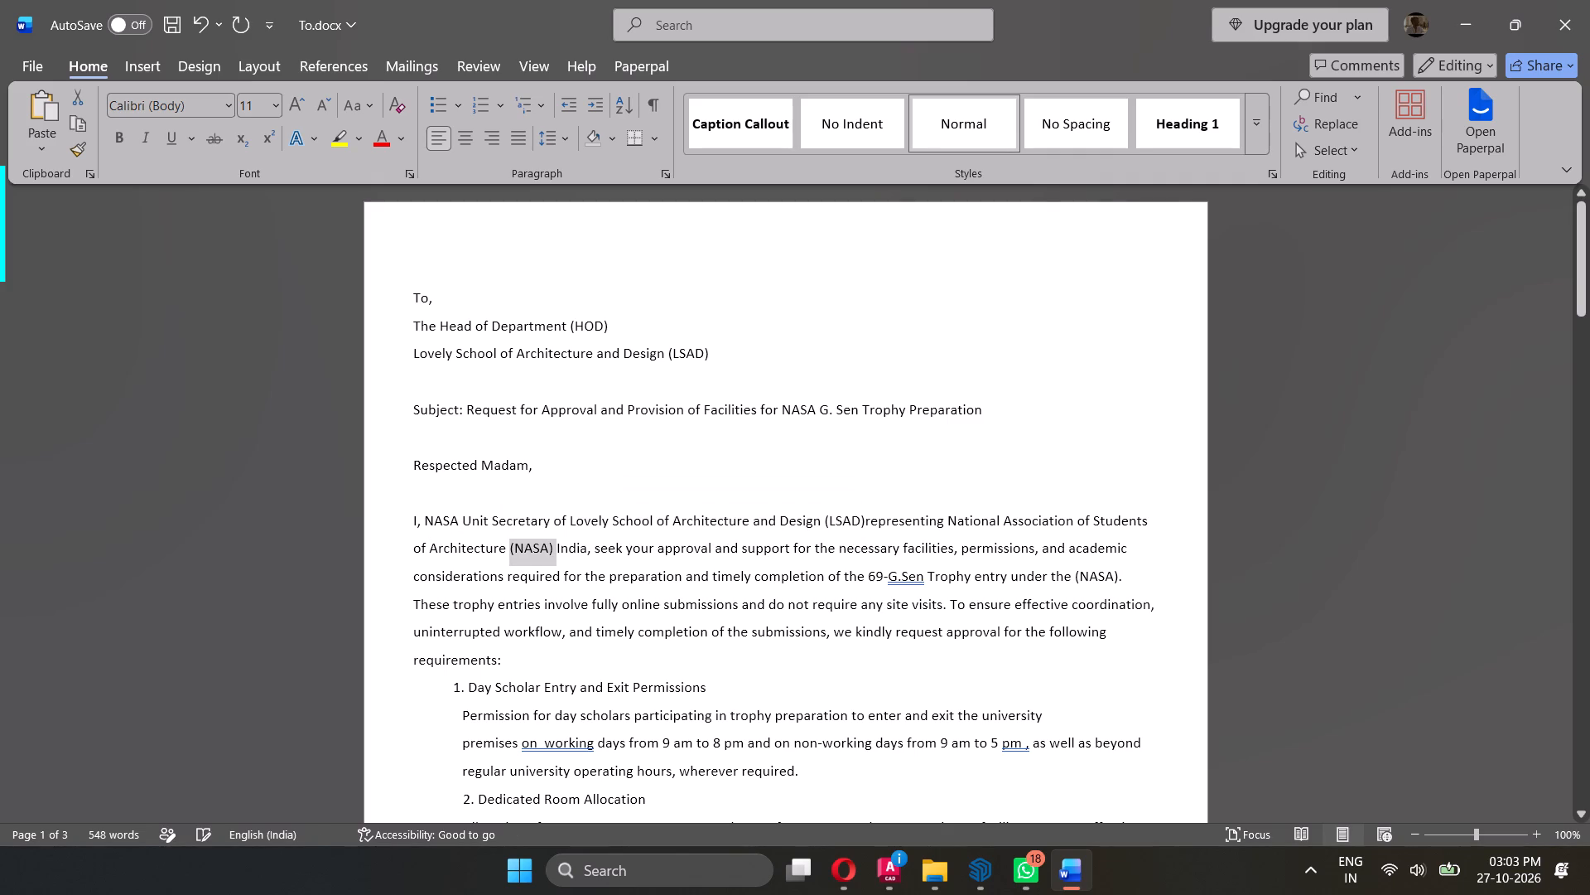
pyautogui.hotkey('ctrl', 'x')
pyautogui.press('BackSpace')
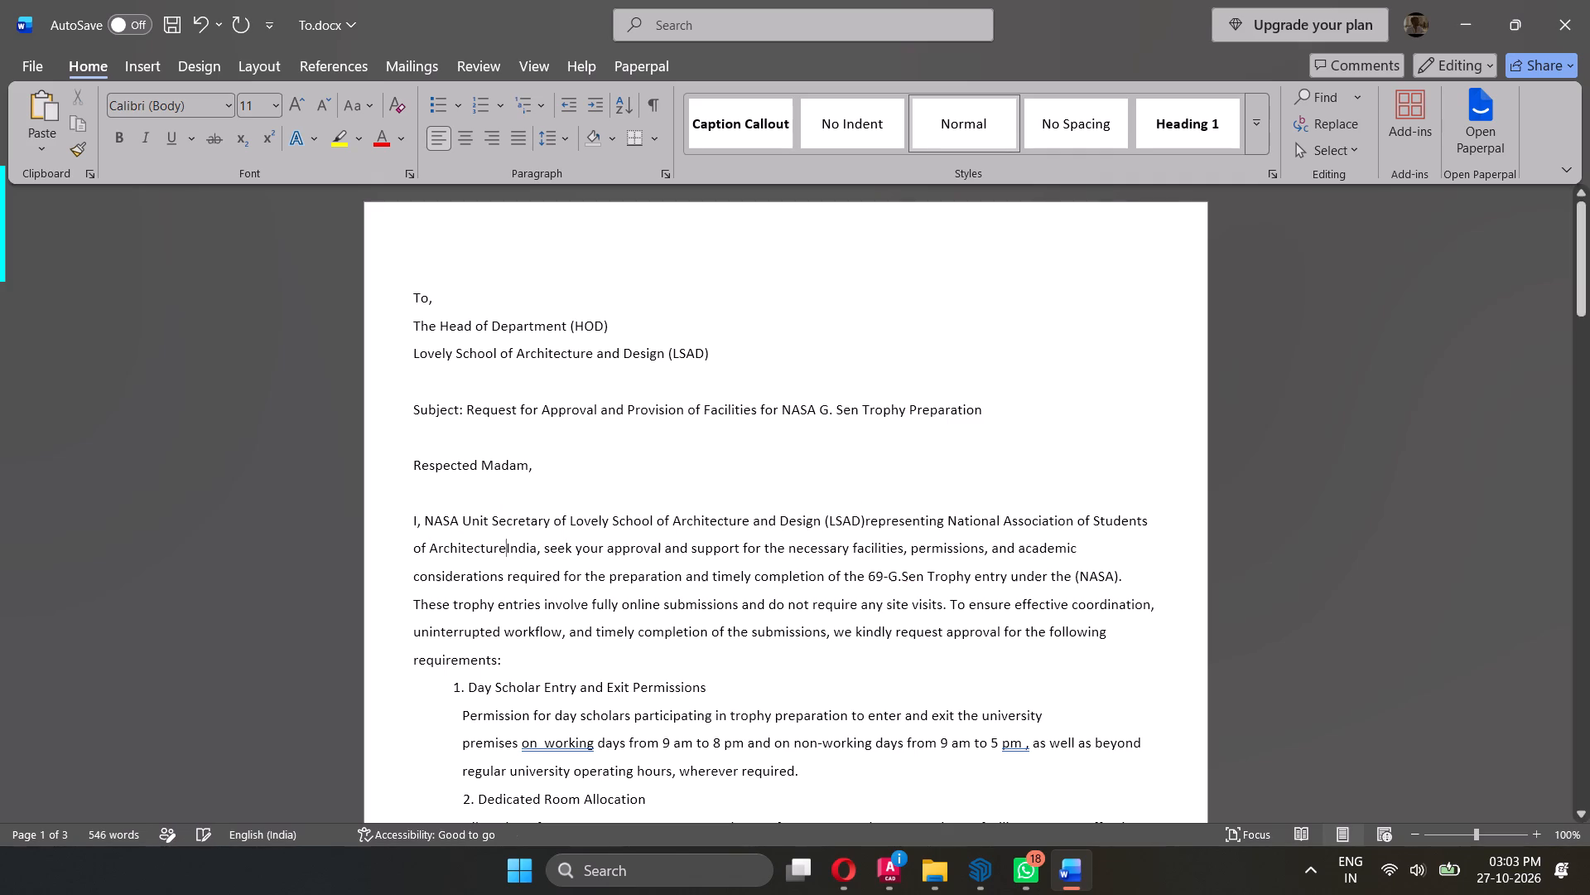
pyautogui.press('space')
pyautogui.click(537, 552)
pyautogui.press('space')
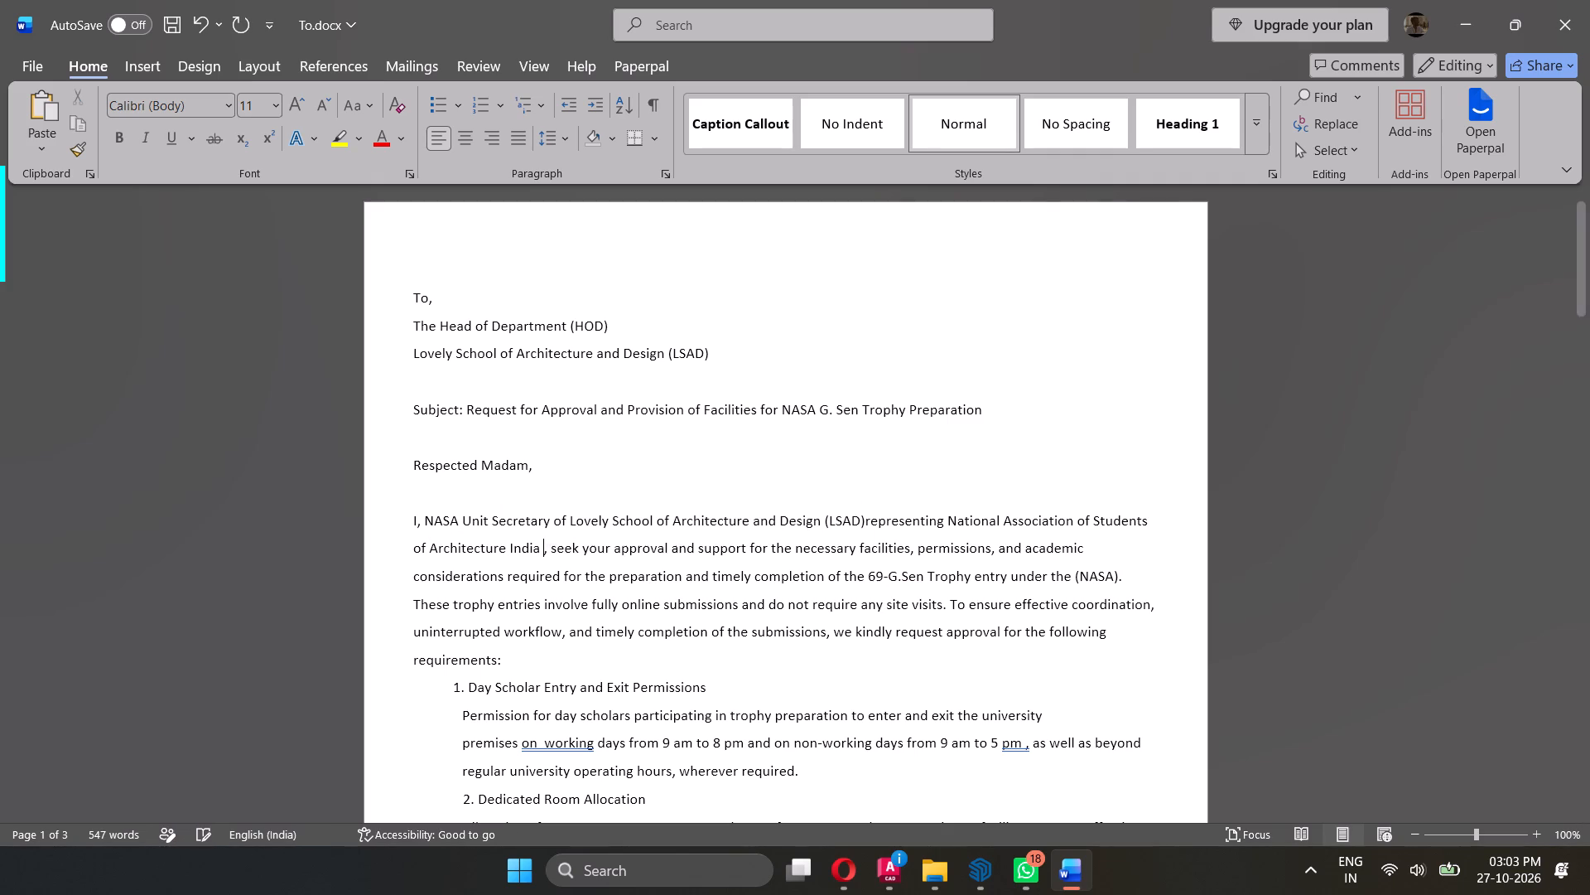
pyautogui.hotkey('ctrl', 'v')
pyautogui.click(668, 619)
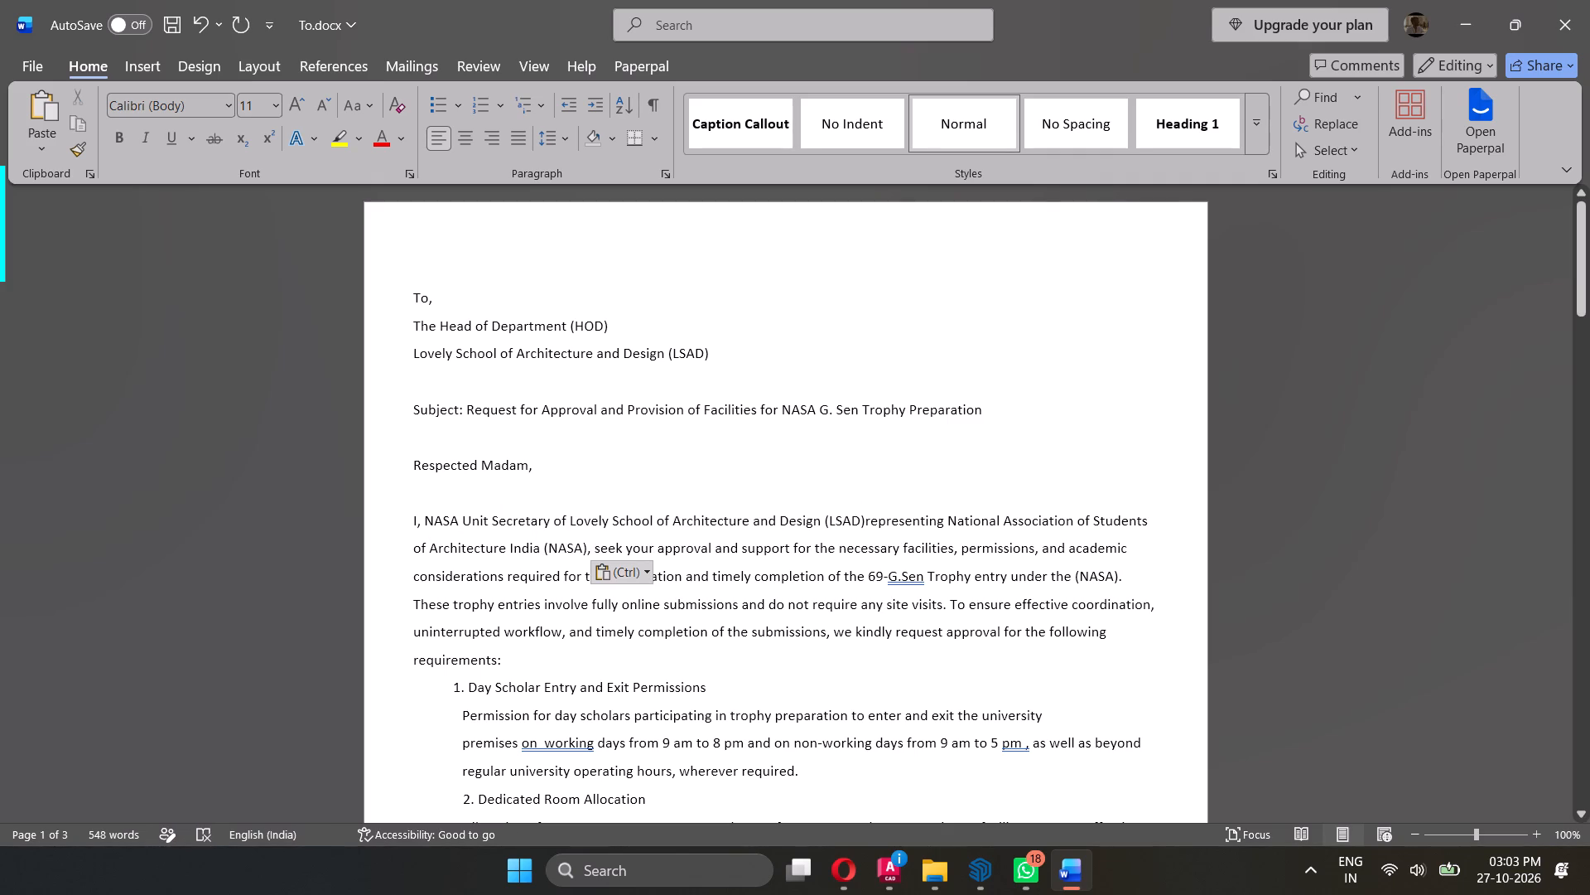
pyautogui.click(908, 575)
pyautogui.rightClick(908, 575)
pyautogui.click(867, 241)
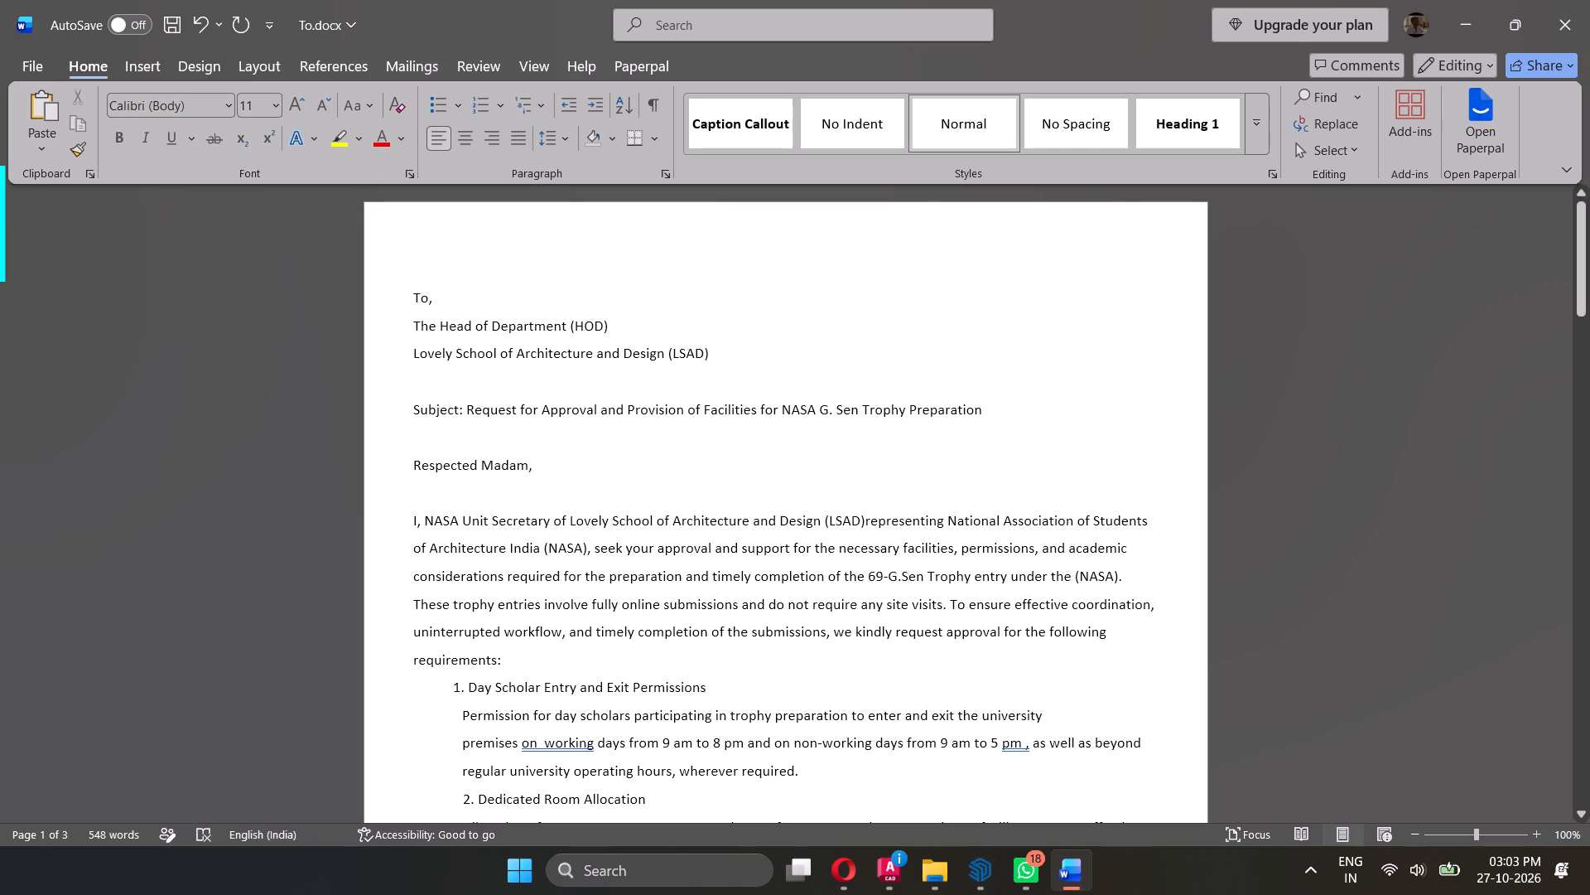
# Remove the parentheses around "NASA" at the end of the opening sentence so it ends "under the NASA.".
pyautogui.click(1122, 572)
pyautogui.click(1078, 567)
pyautogui.press('BackSpace')
pyautogui.click(1111, 570)
pyautogui.press('BackSpace')
# Insert a blank line before the paragraph beginning "These trophy entries".
pyautogui.click(412, 607)
pyautogui.press('Return')
# Change "These" to "This" at the start of the second body paragraph.
pyautogui.click(448, 636)
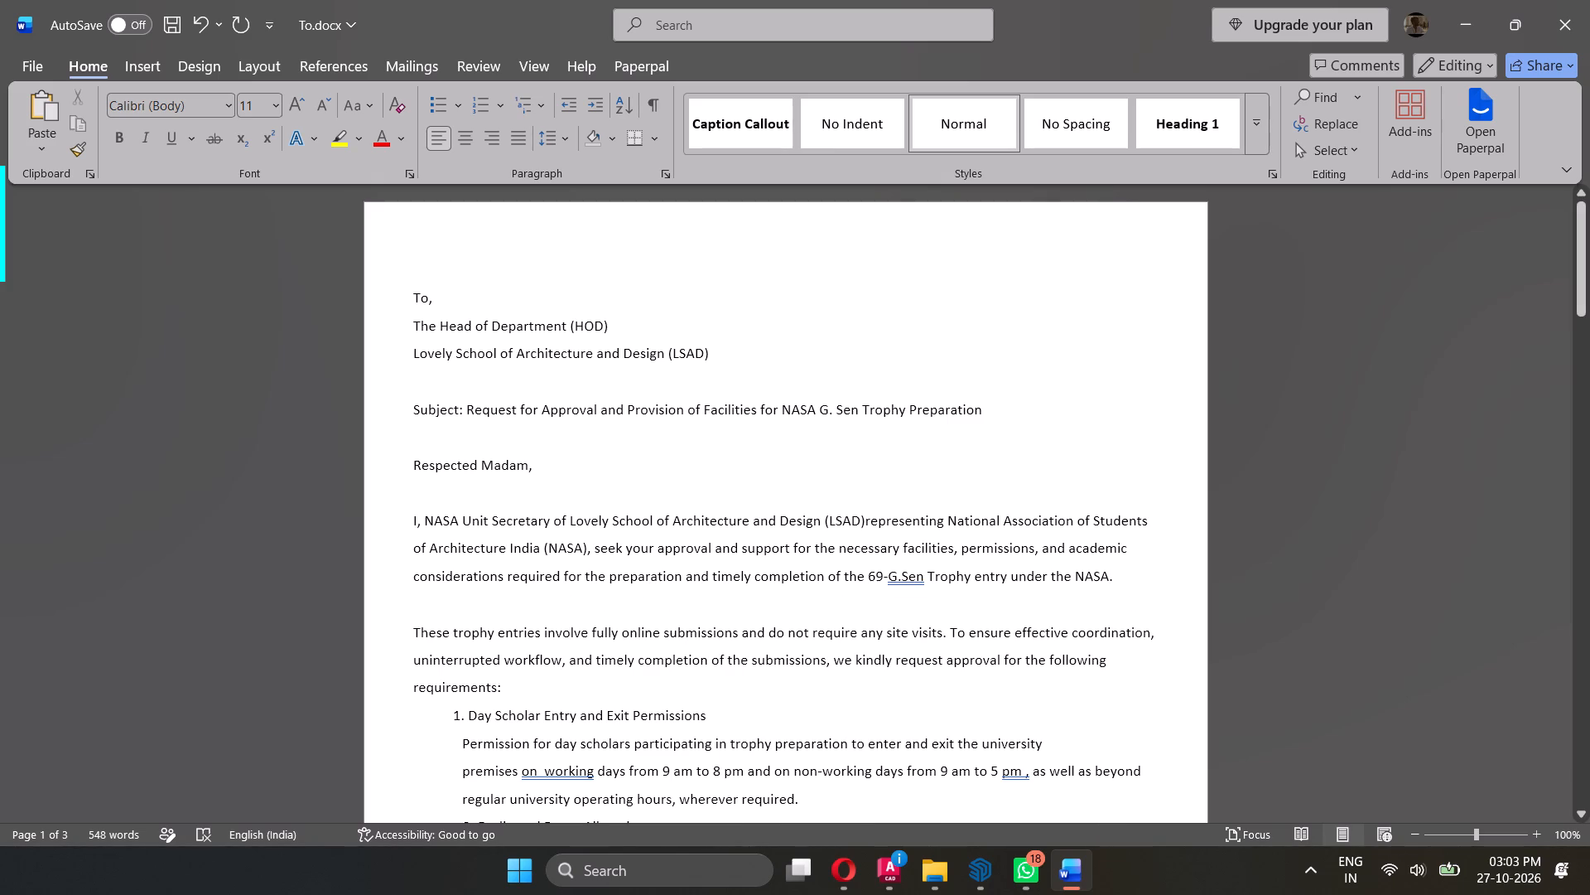
pyautogui.press('BackSpace')
pyautogui.press('BackSpace')
pyautogui.press('BackSpace')
pyautogui.write('is')
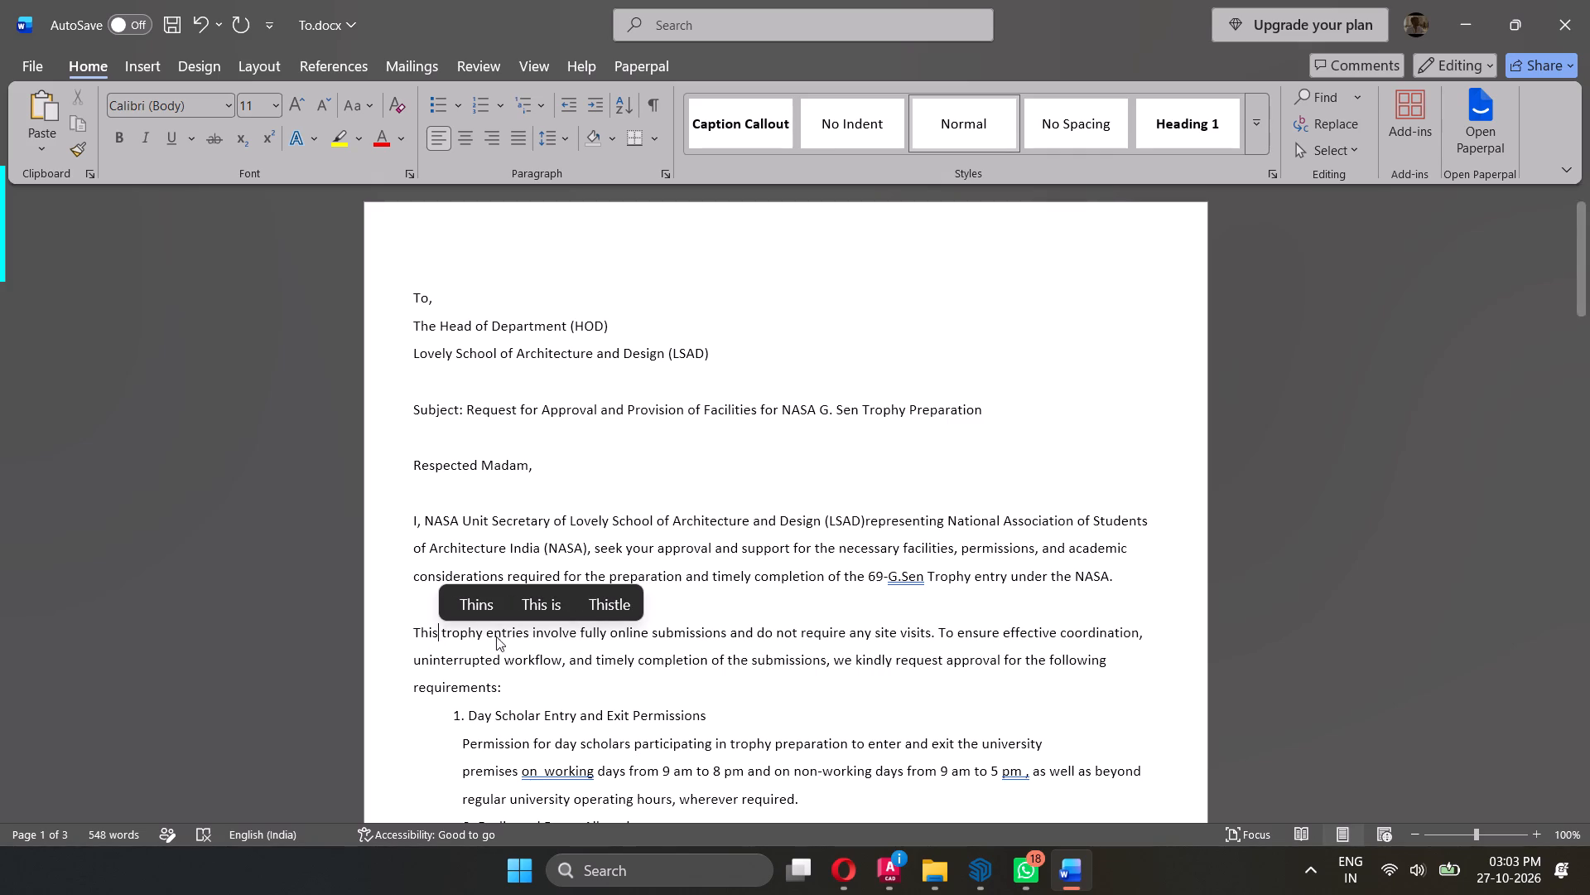
# Change "entries" to "entry" in the second body paragraph so it begins "This trophy entry".
pyautogui.moveTo(518, 636); pyautogui.dragTo(526, 636)
pyautogui.click(524, 634)
pyautogui.click(518, 630)
pyautogui.click(515, 655)
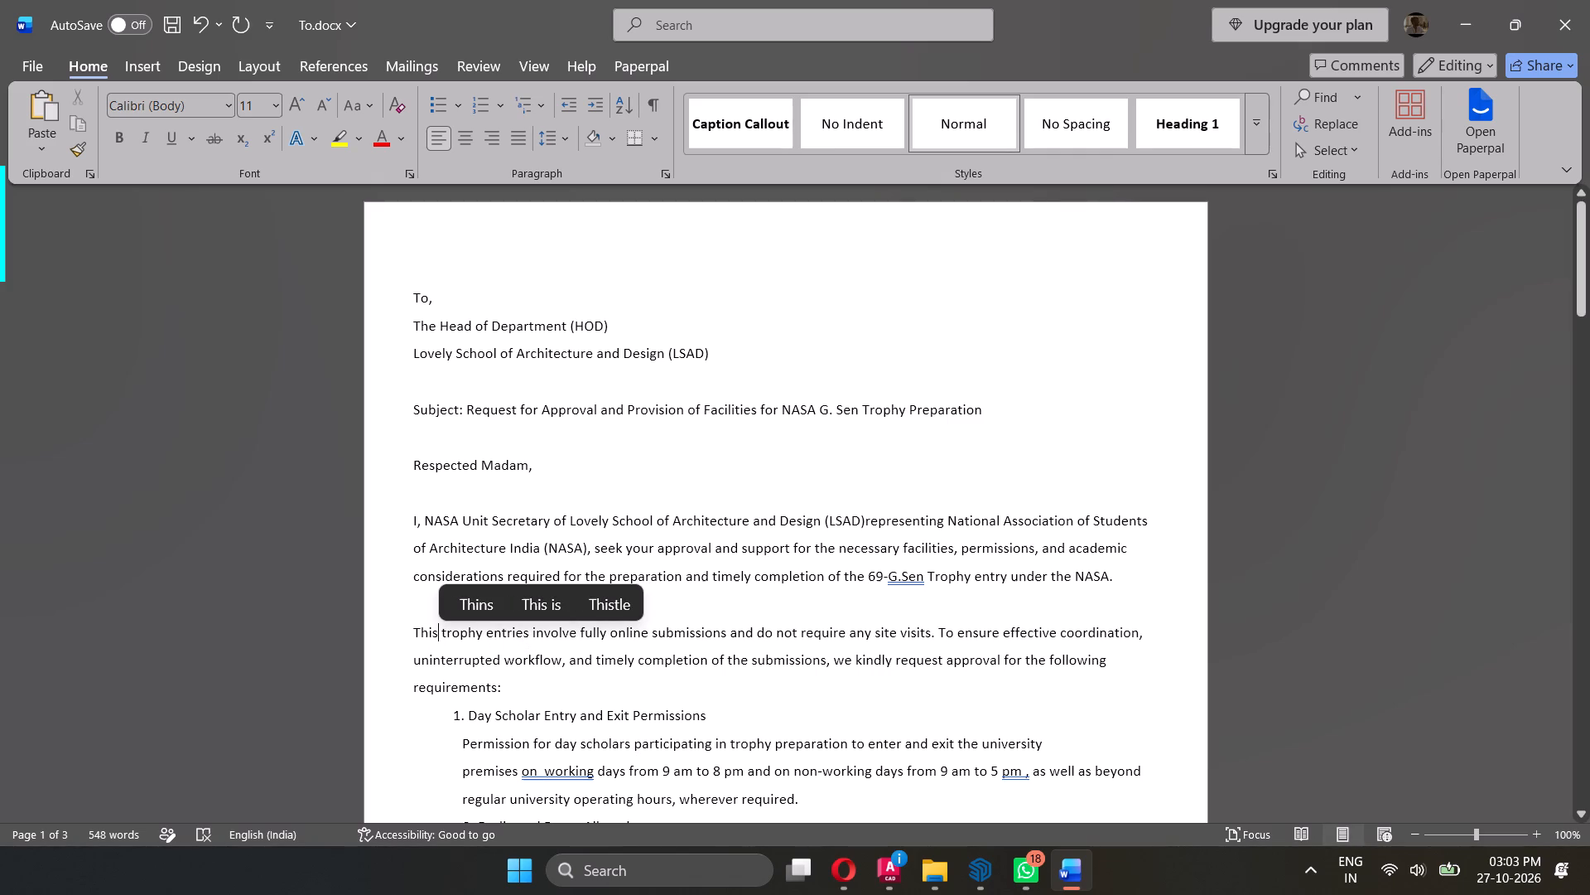
pyautogui.click(531, 631)
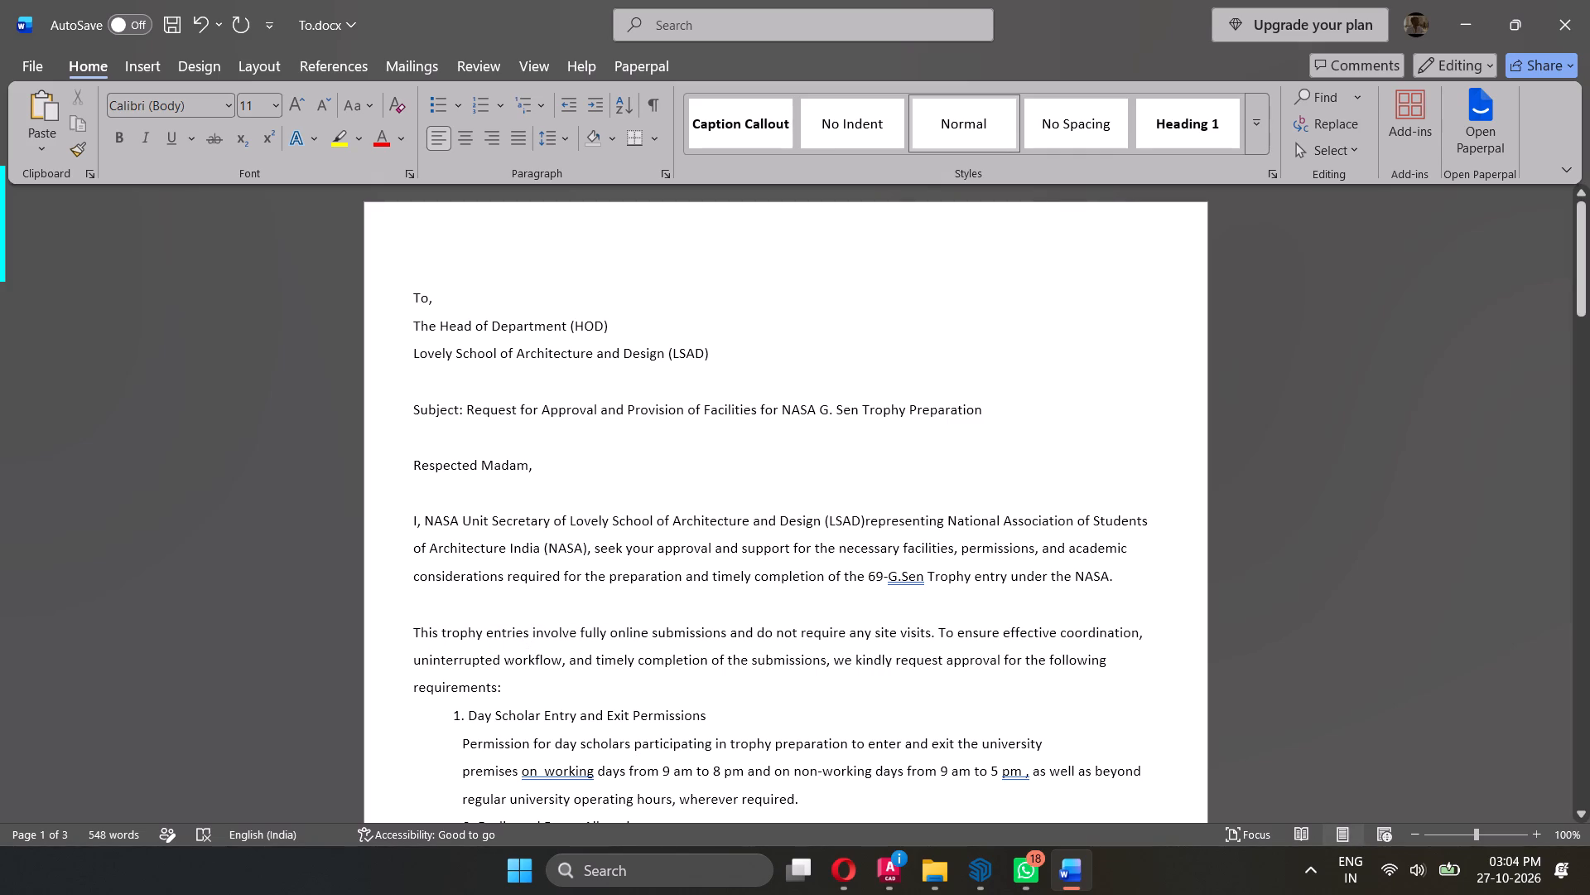
pyautogui.press('Left')
pyautogui.press('BackSpace')
pyautogui.press('BackSpace')
pyautogui.press('BackSpace')
pyautogui.press('BackSpace')
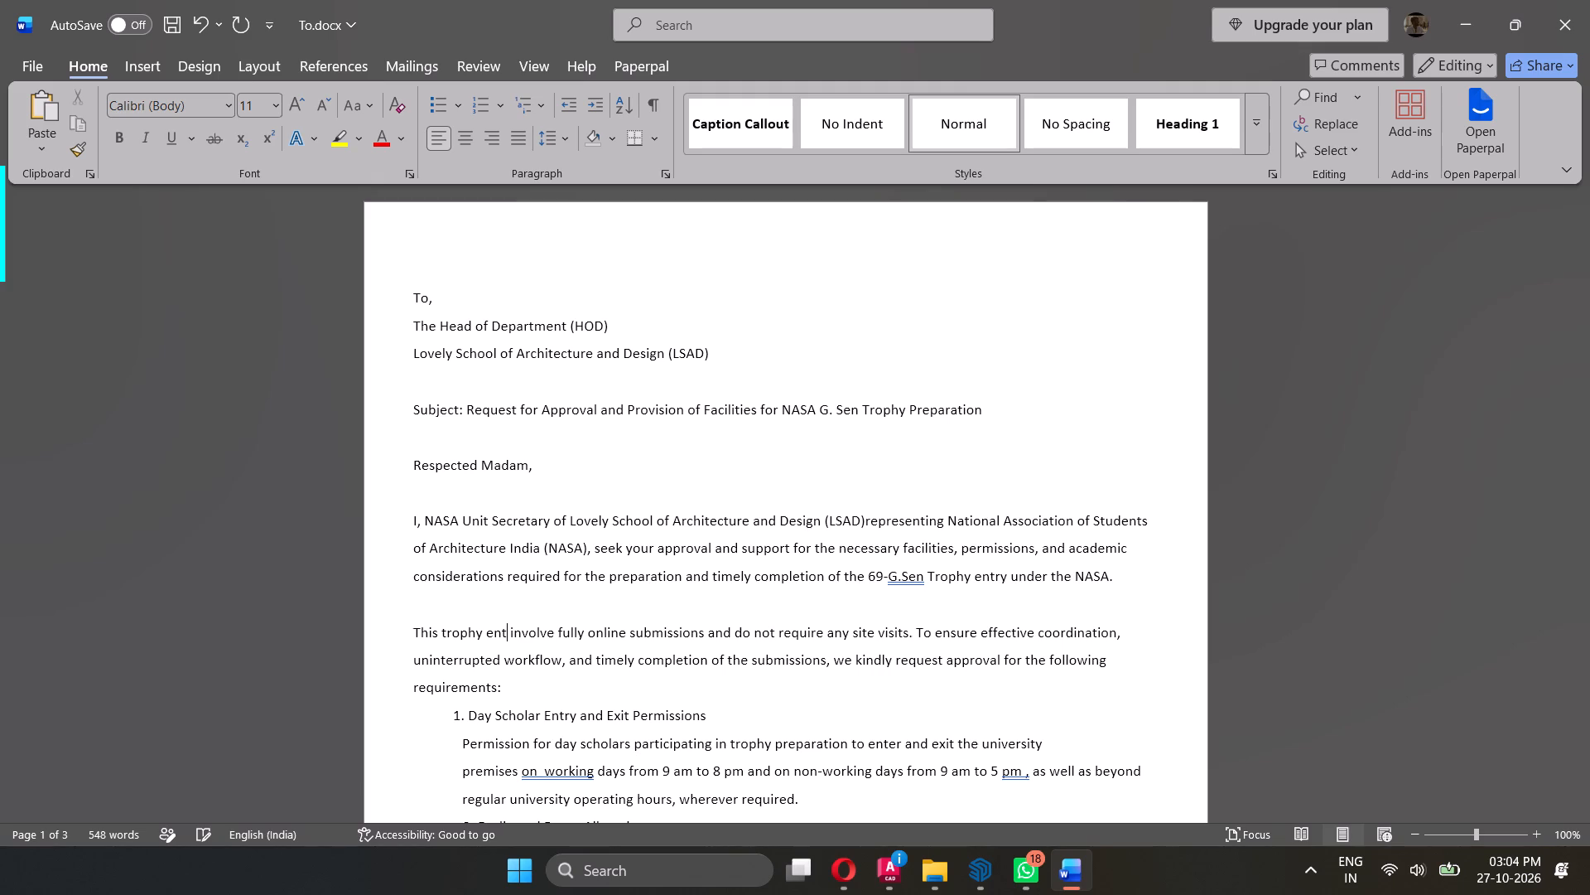
pyautogui.write('ry')
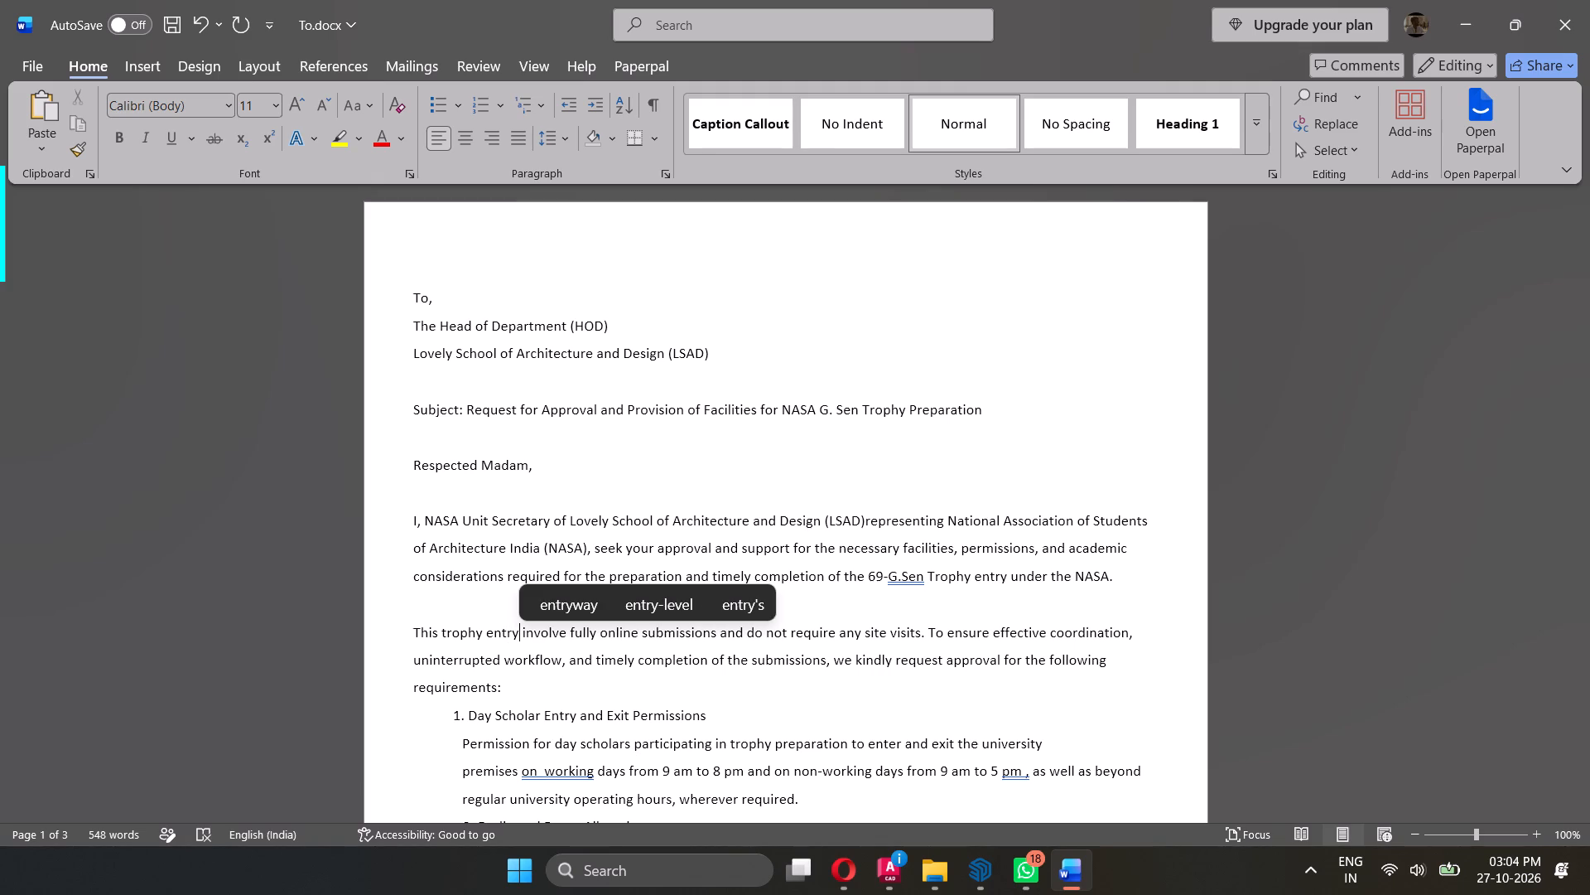
# Change "involve" to "involves" after "This trophy entry" in the second body paragraph.
pyautogui.click(559, 633)
pyautogui.press('Right')
pyautogui.press('Right')
pyautogui.press('Right')
pyautogui.press('Right')
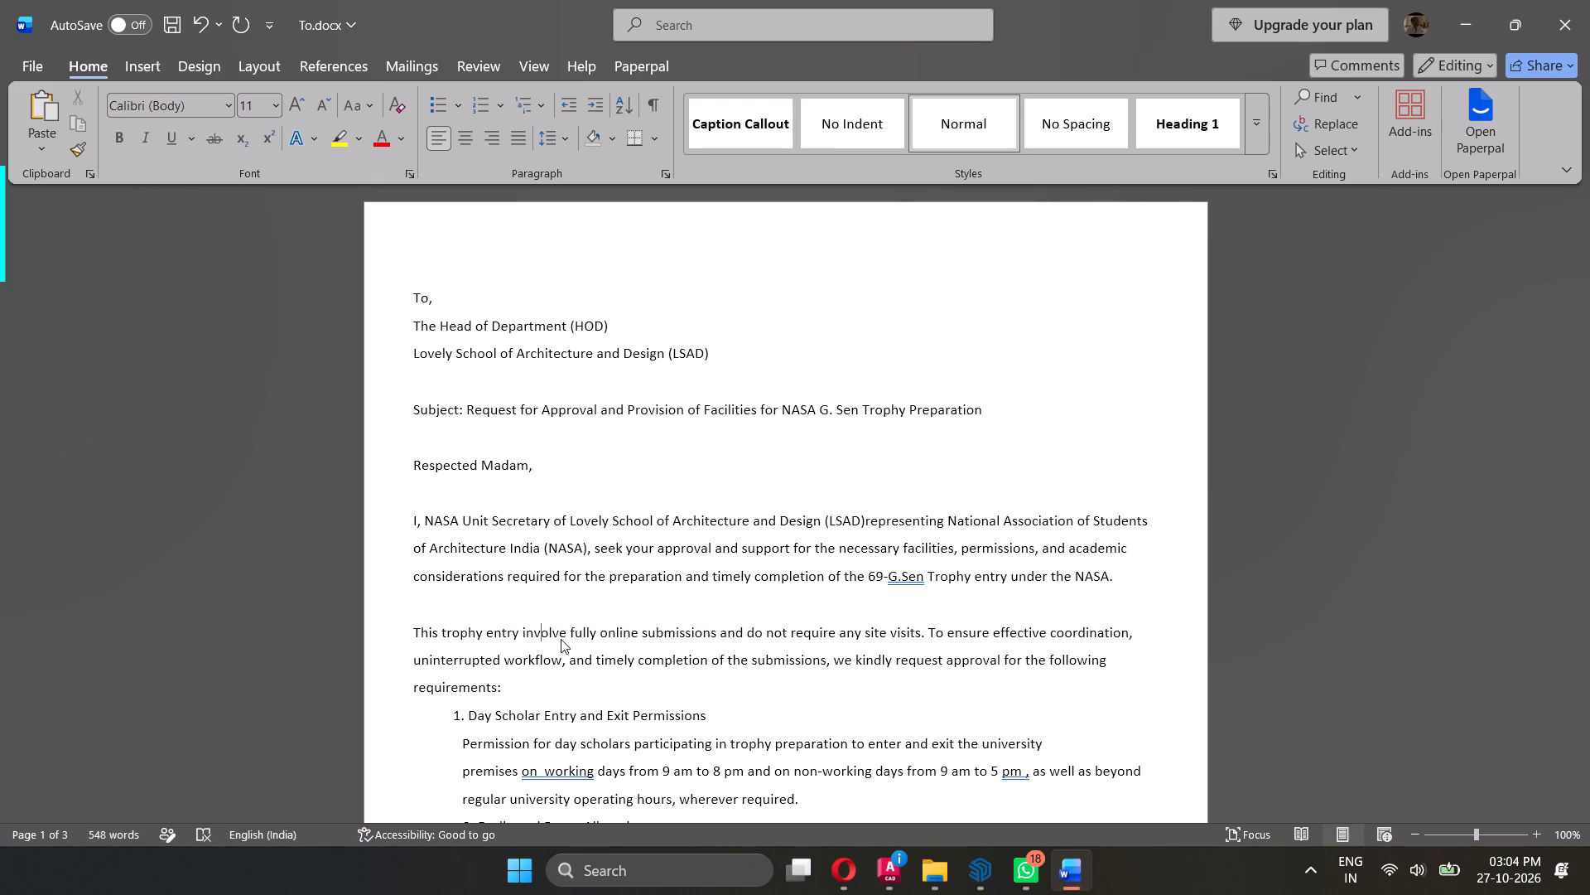
pyautogui.press('Right')
pyautogui.press('Right')
pyautogui.press('Right')
pyautogui.press('Right')
pyautogui.press('s')
# Insert "based urban planning" after "fully online" in the second body paragraph.
pyautogui.press('Right')
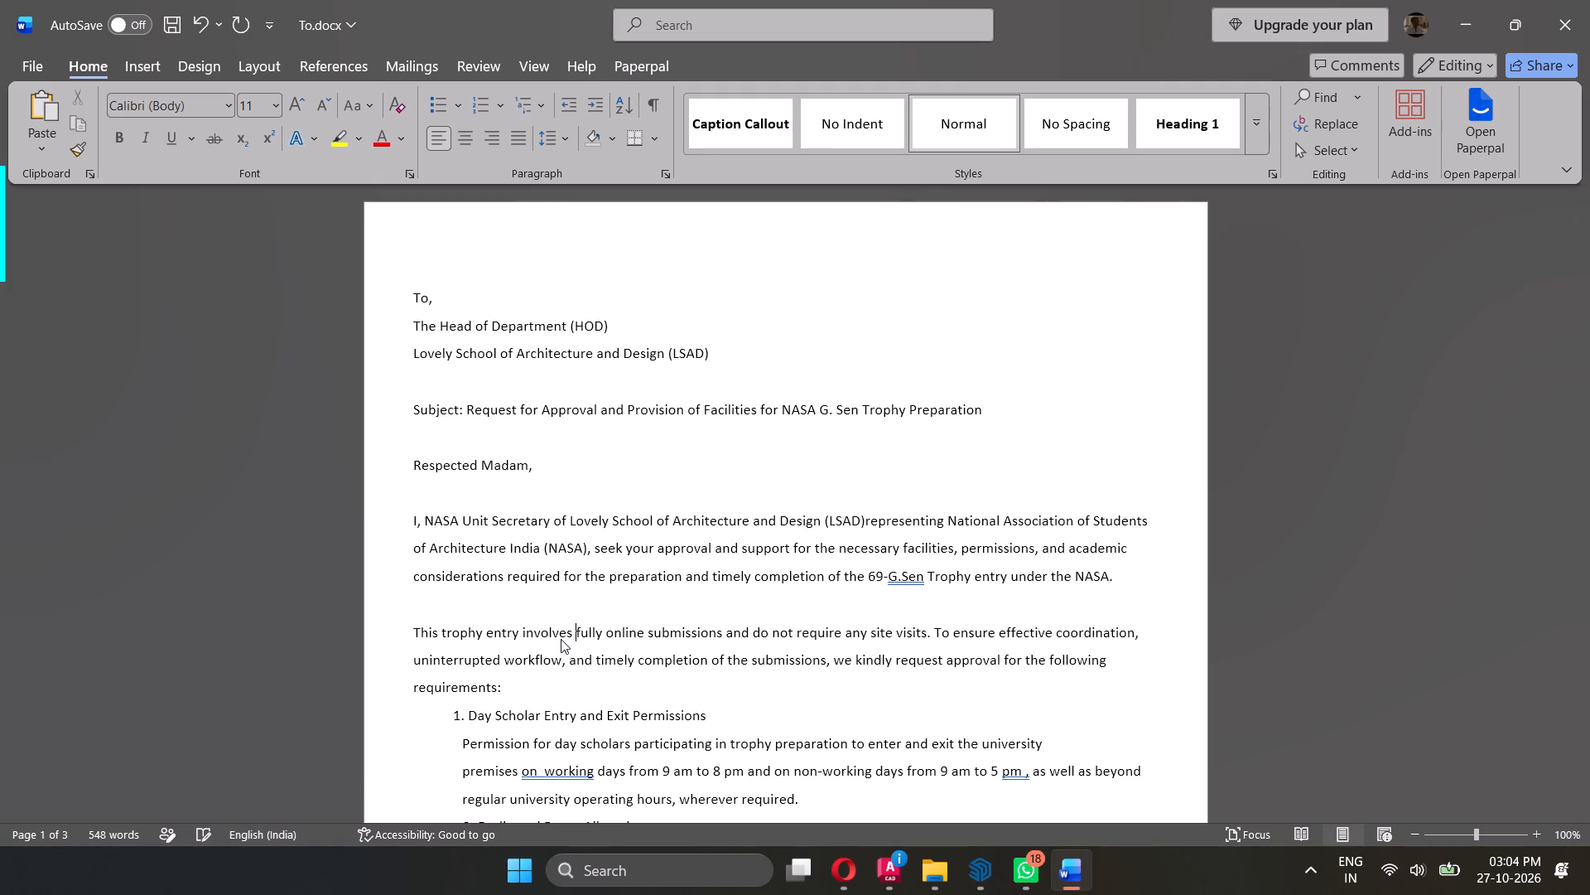
pyautogui.press('Right')
pyautogui.press('Right')
pyautogui.press('Right')
pyautogui.press('Right')
pyautogui.press('Right')
pyautogui.press('Right')
pyautogui.press('Right')
pyautogui.press('Right')
pyautogui.press('Right')
pyautogui.press('Right')
pyautogui.press('Right')
pyautogui.press('Right')
pyautogui.press('space')
pyautogui.write('based')
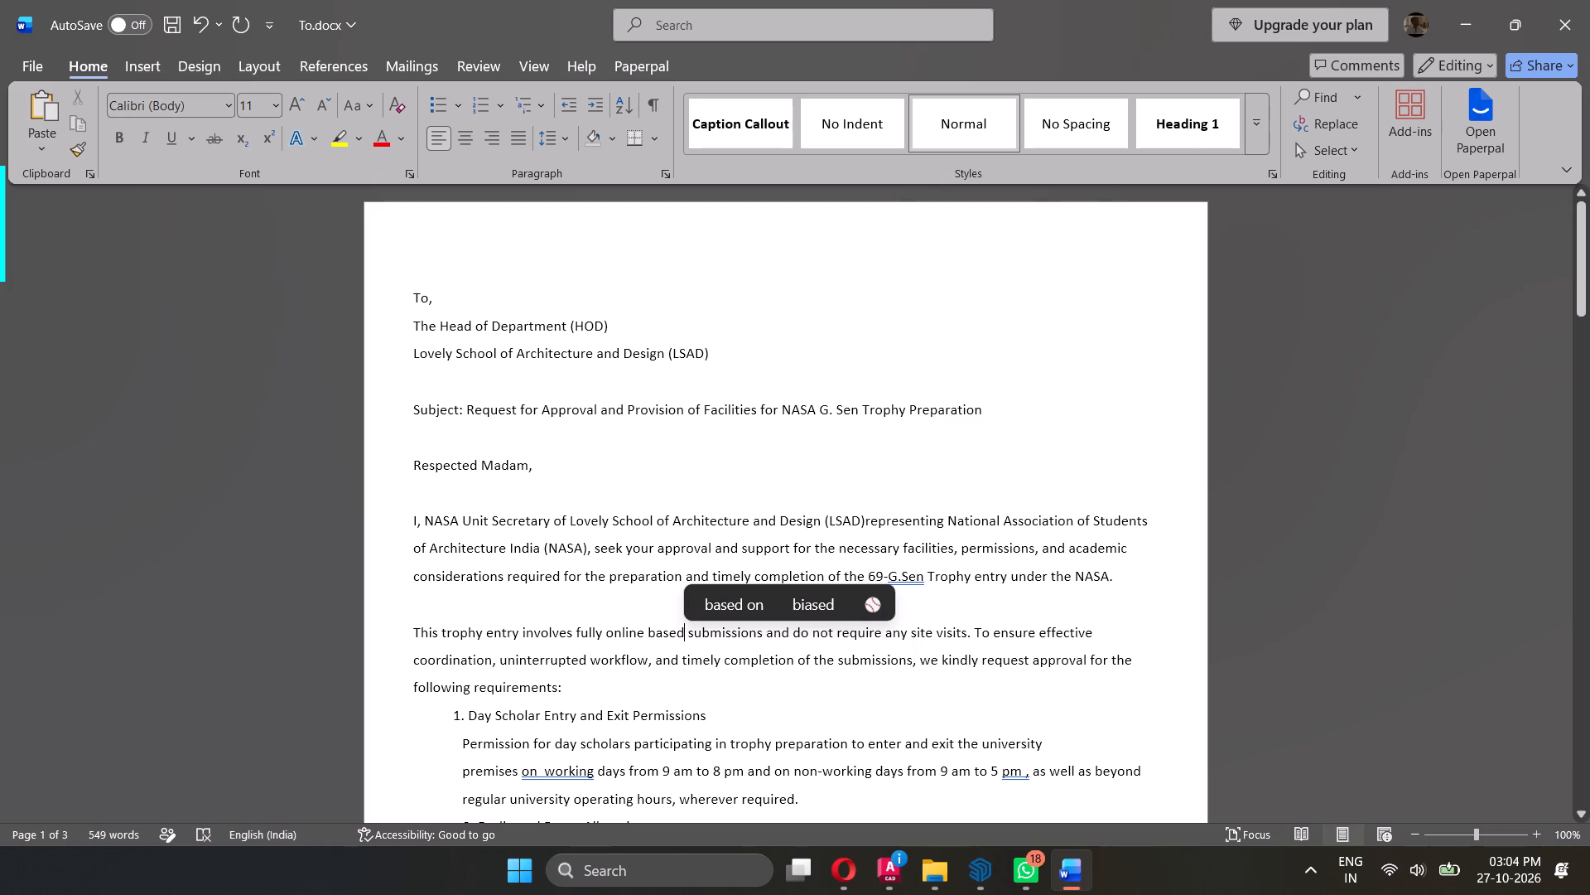
pyautogui.press('space')
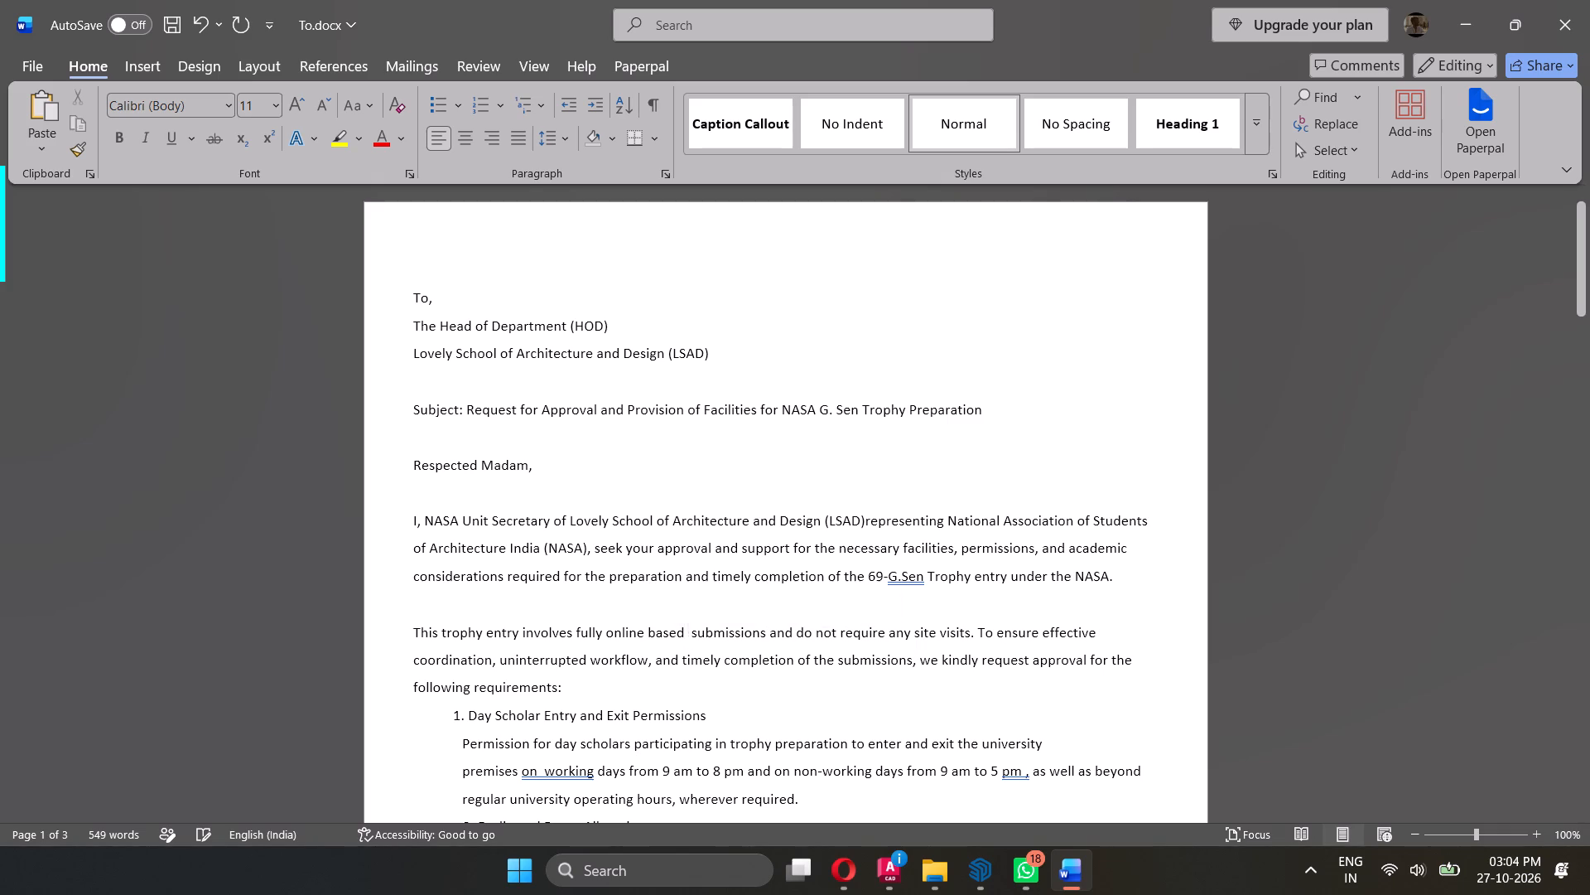
pyautogui.write('urban planning')
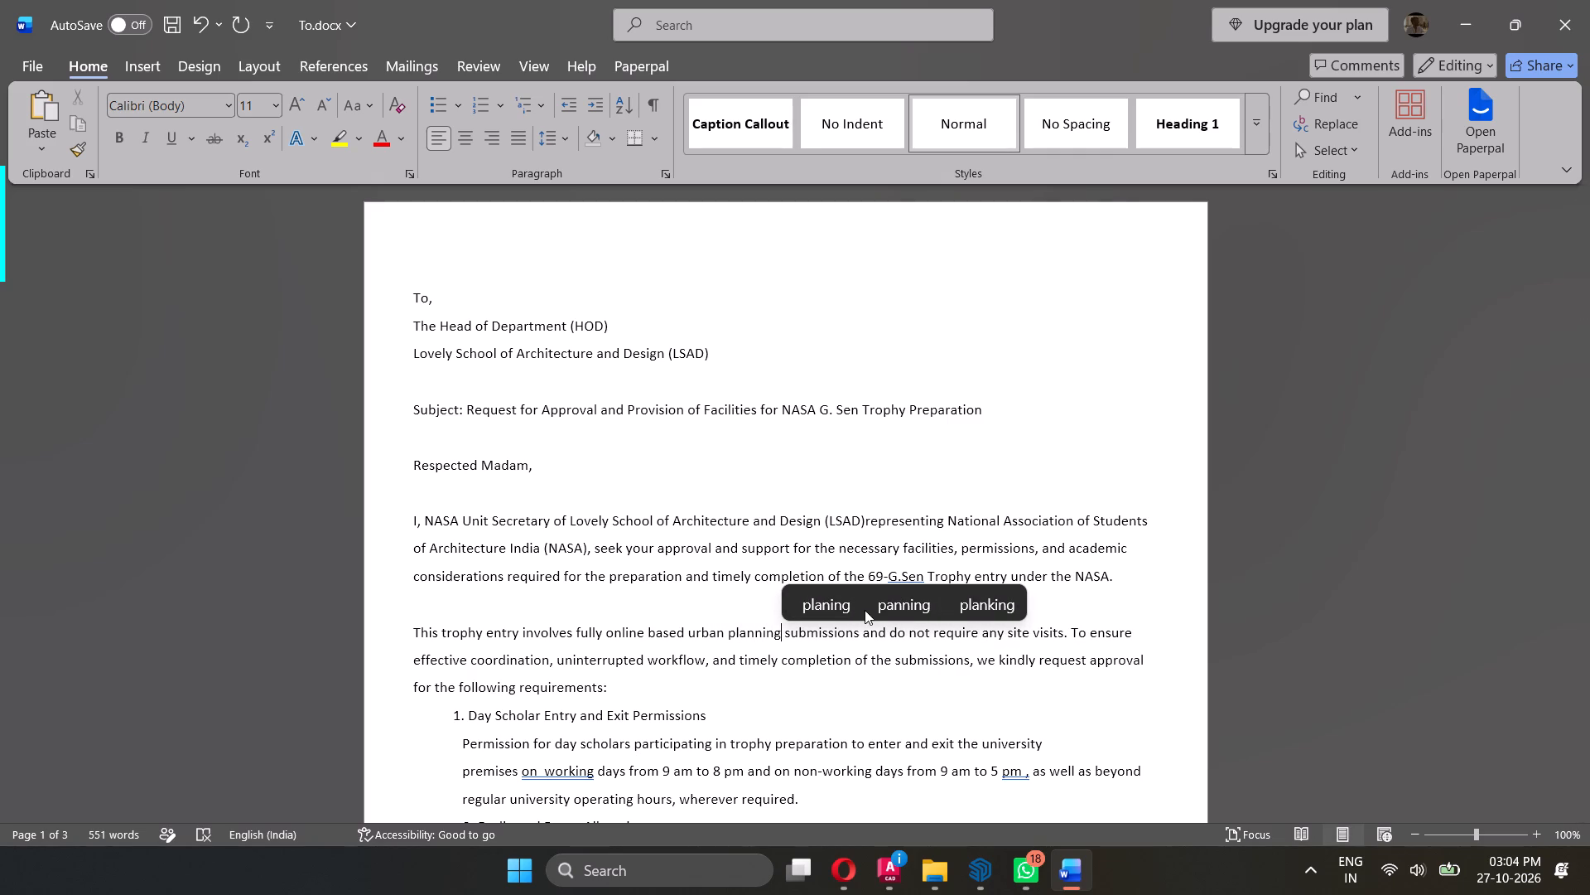
# Correct "do" to "does" before "not require any site visits" using the suggested grammar fix.
pyautogui.click(874, 679)
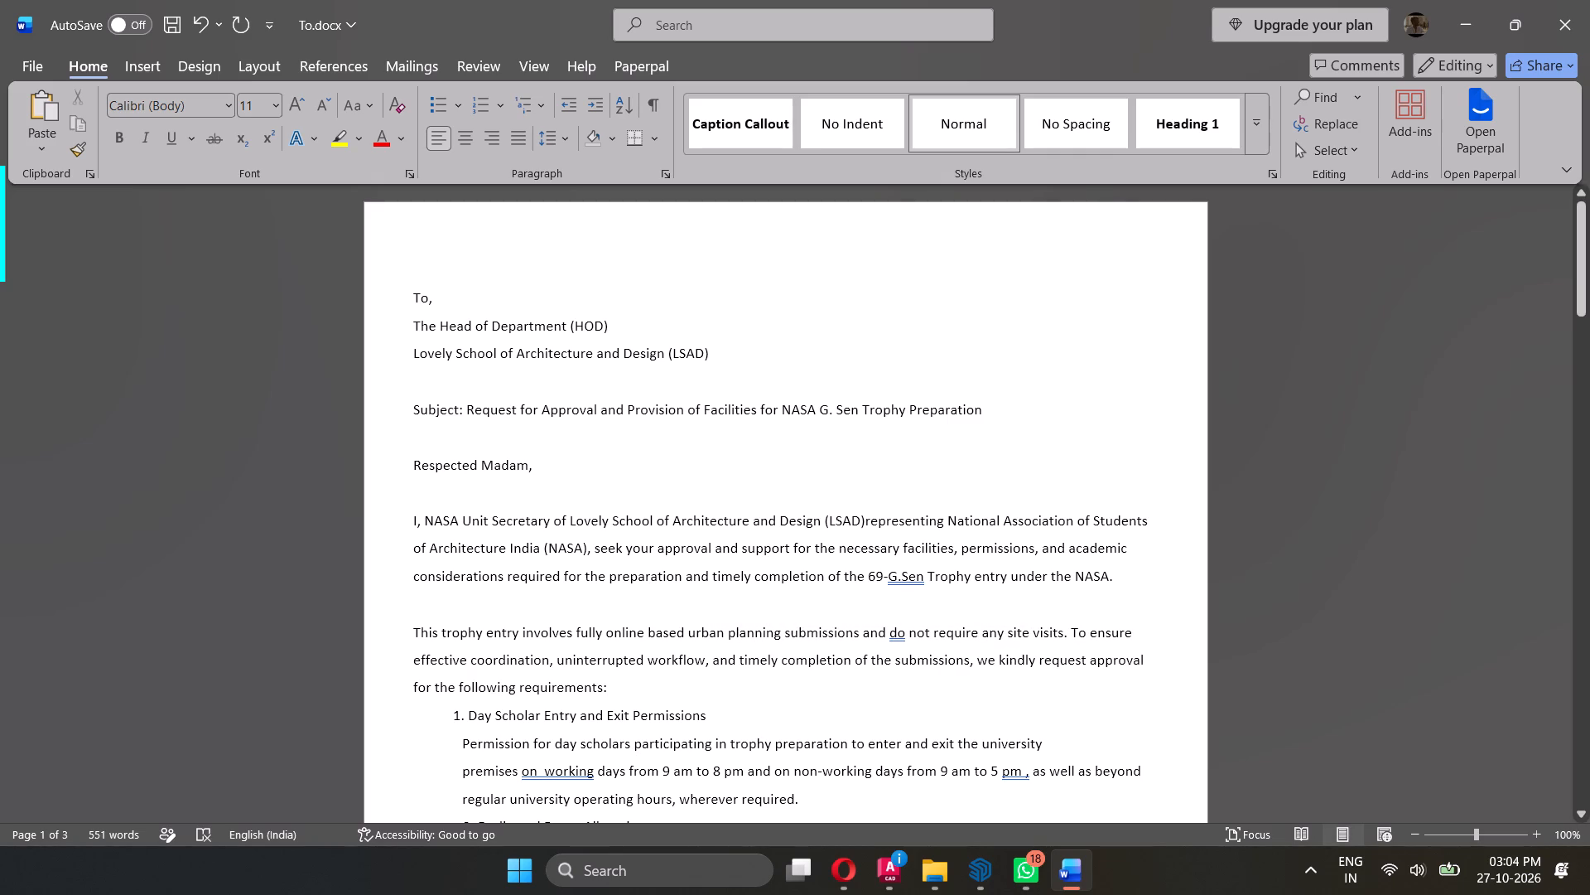
pyautogui.click(901, 637)
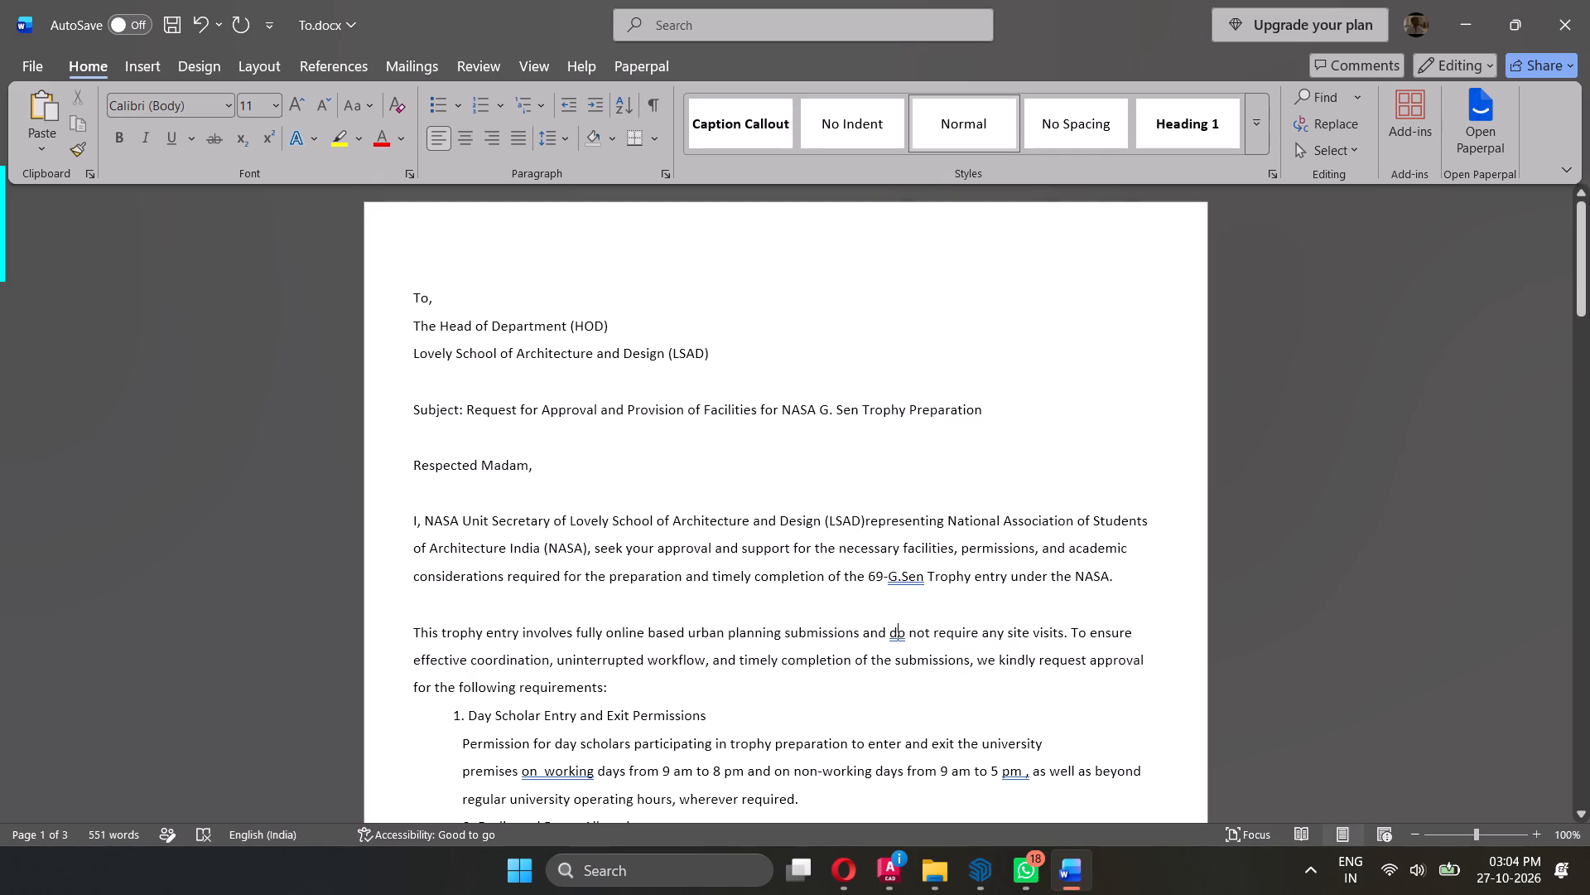
pyautogui.click(903, 637)
pyautogui.click(901, 632)
pyautogui.rightClick(899, 632)
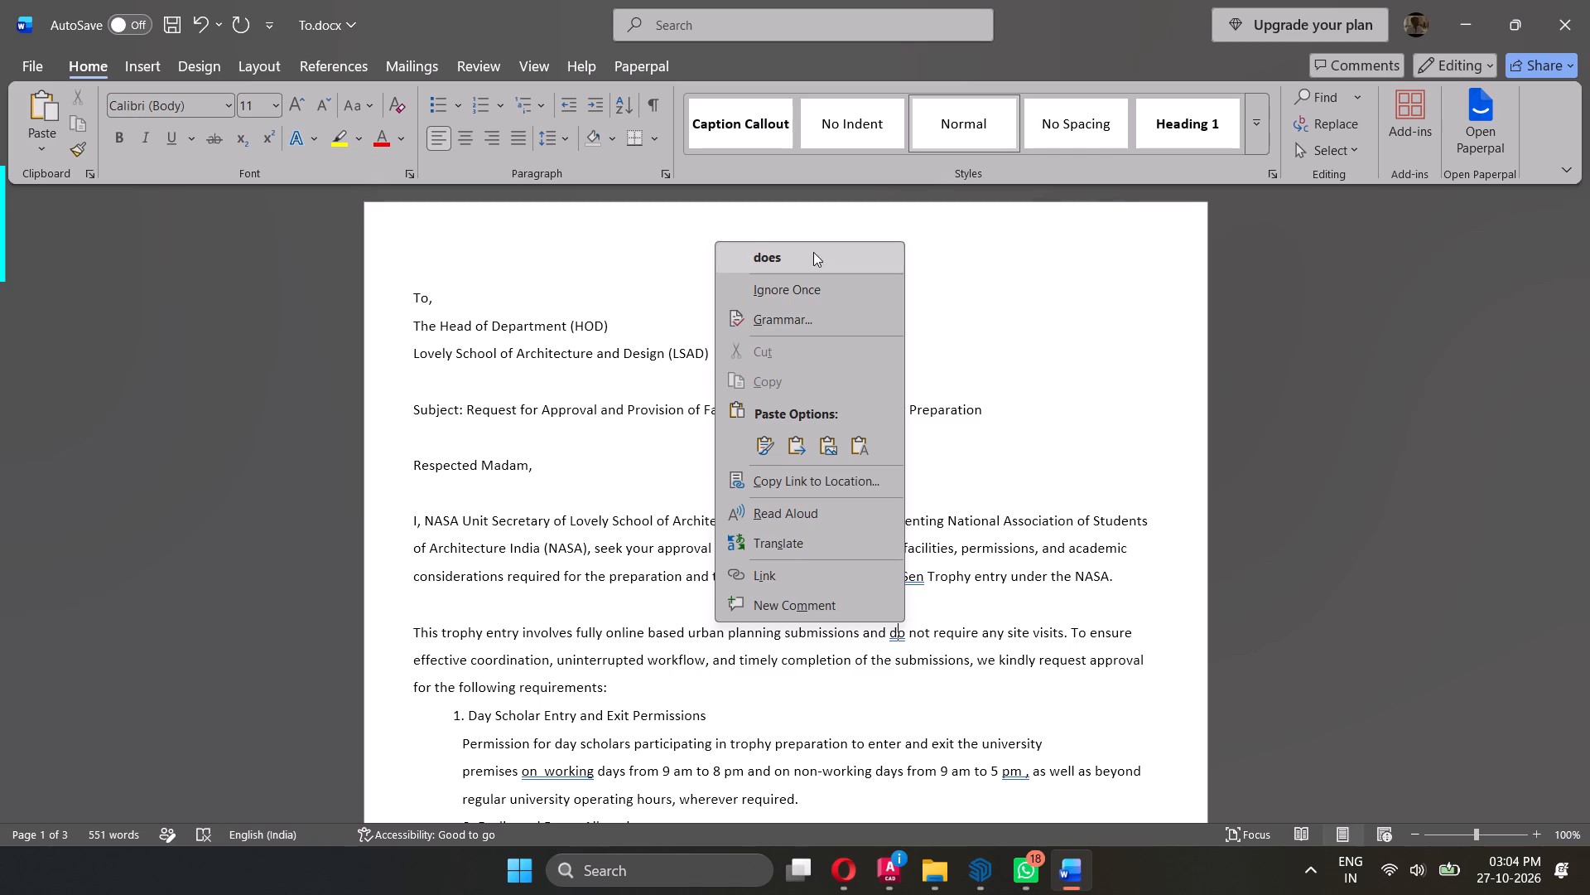
pyautogui.click(813, 252)
pyautogui.click(884, 578)
pyautogui.click(894, 582)
pyautogui.rightClick(894, 582)
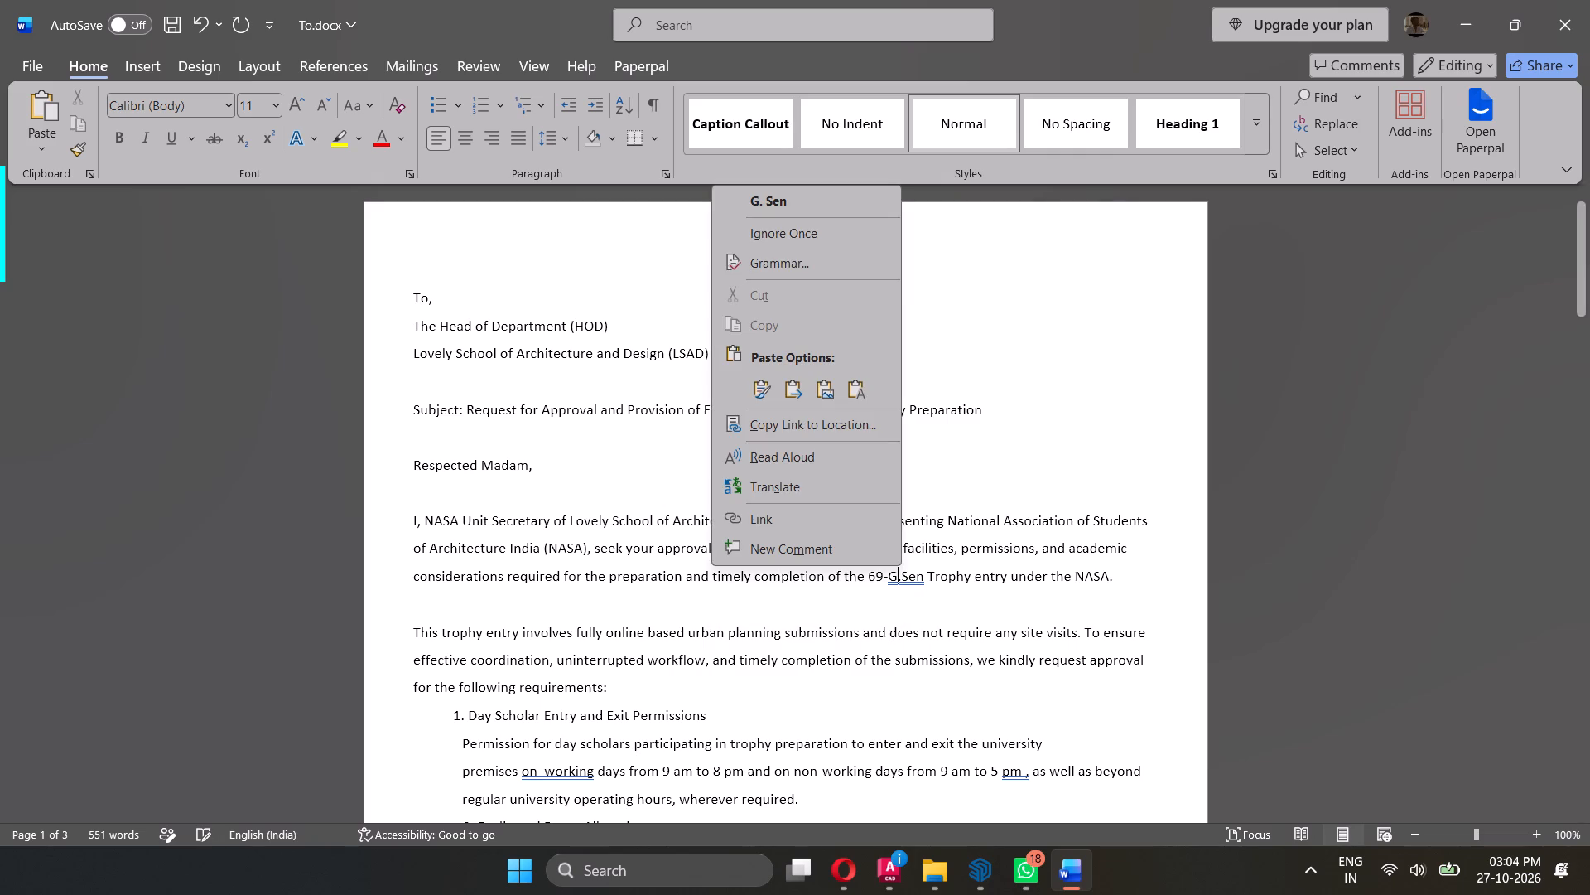
pyautogui.click(836, 238)
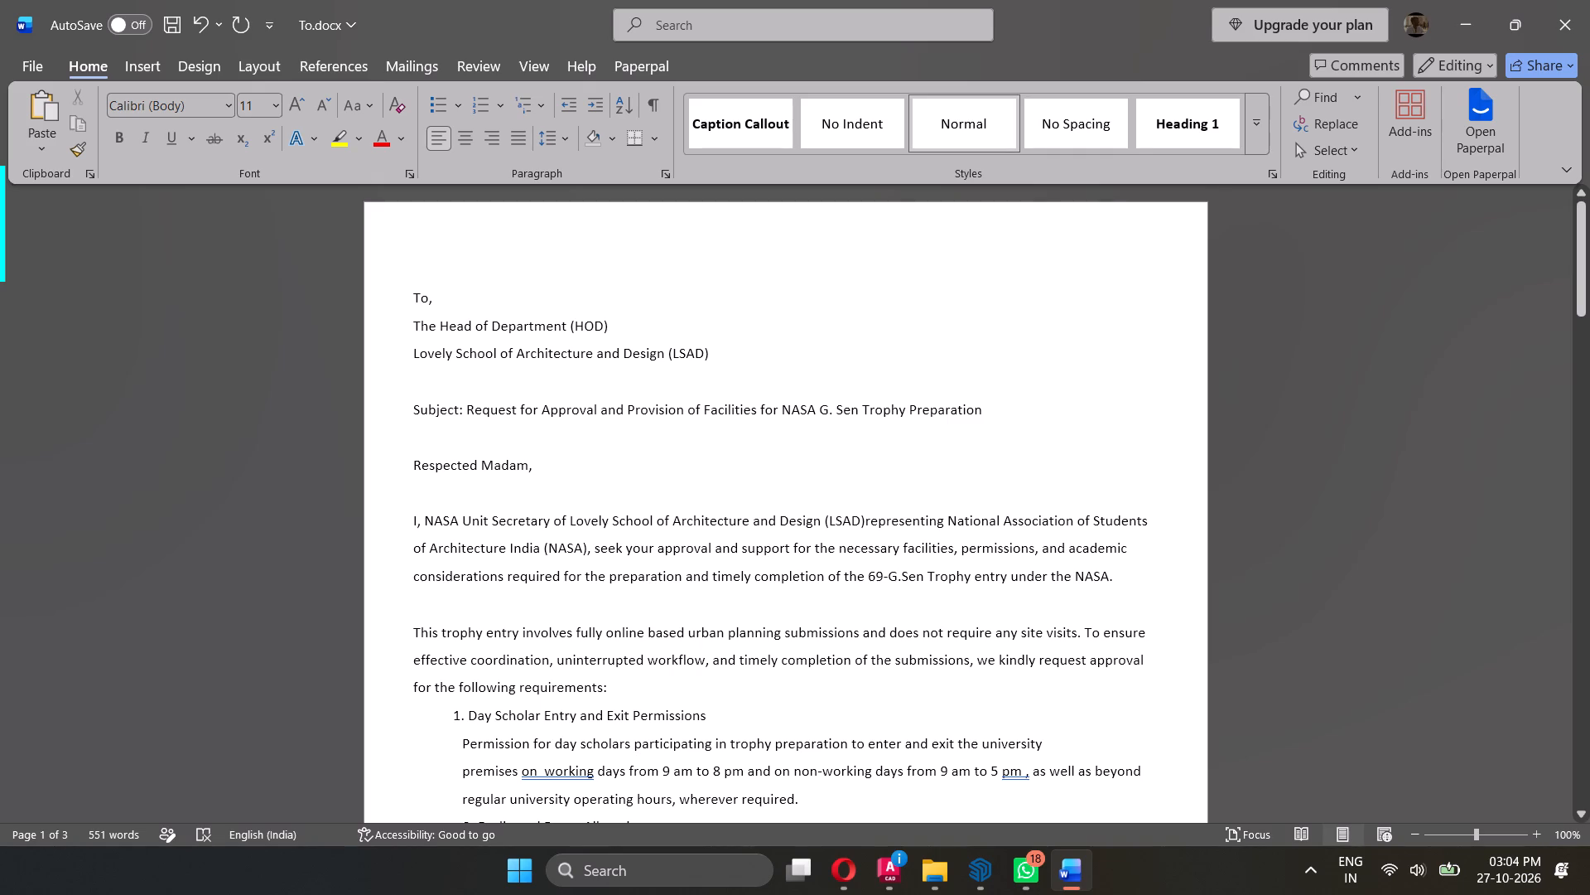
# Replace "the" with "trophy" before "submissions" so the second paragraph reads "timely completion of trophy submissions".
pyautogui.click(892, 659)
pyautogui.press('BackSpace')
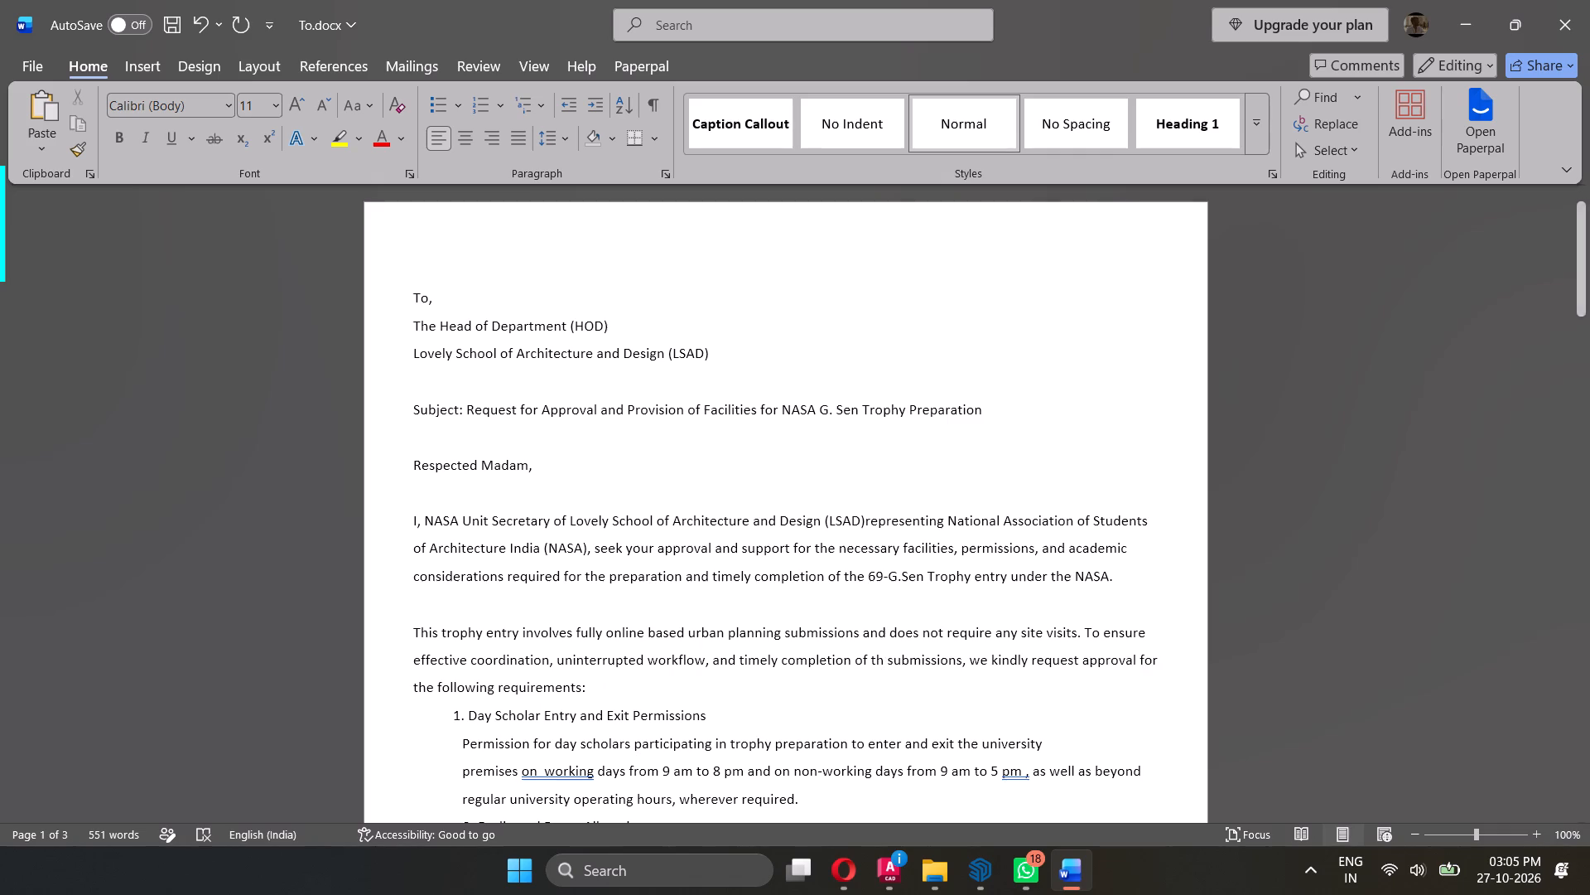
pyautogui.press('BackSpace')
pyautogui.press('BackSpace')
pyautogui.write('trophy')
pyautogui.press('space')
pyautogui.press('BackSpace')
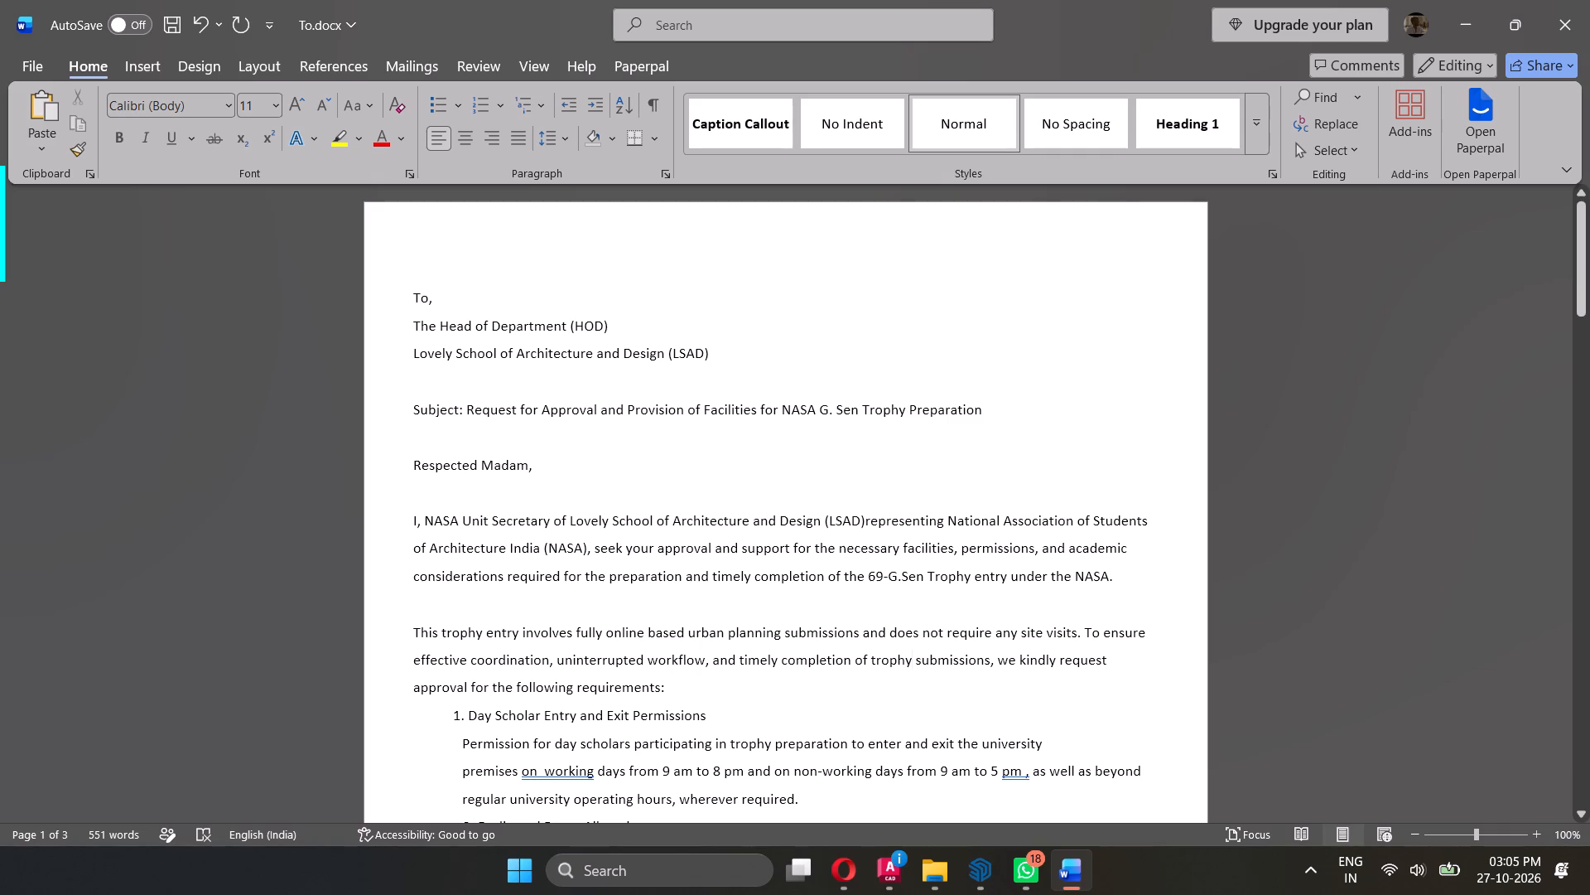
# Make the heading "1. Day Scholar Entry and Exit Permissions" bold.
pyautogui.scroll(-1, 648, 694)
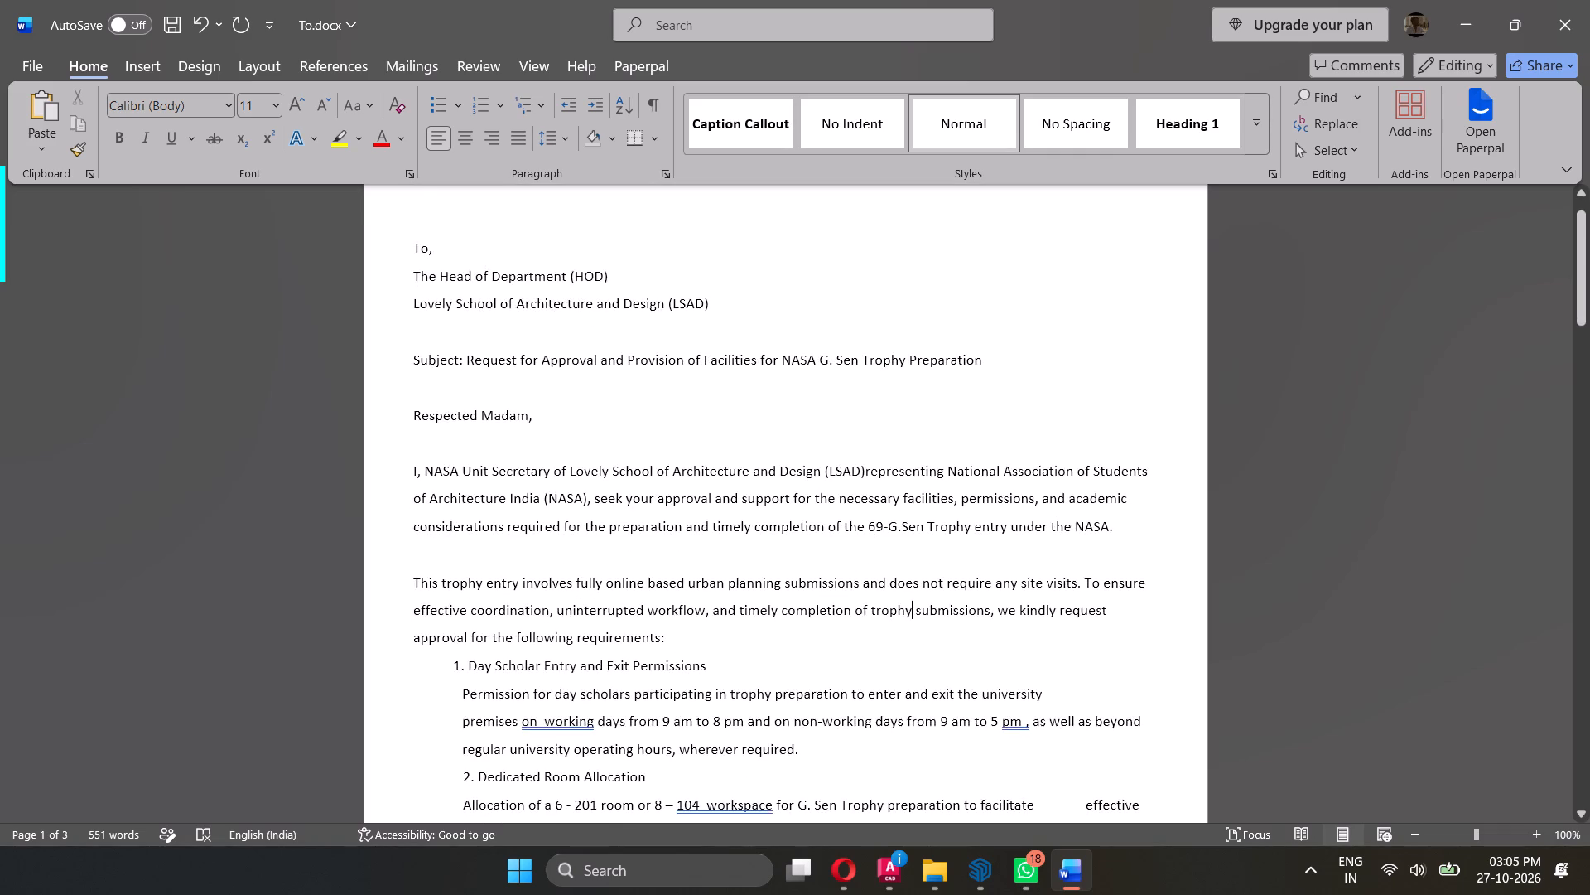
pyautogui.scroll(-2, 575, 685)
pyautogui.moveTo(453, 569); pyautogui.dragTo(768, 573)
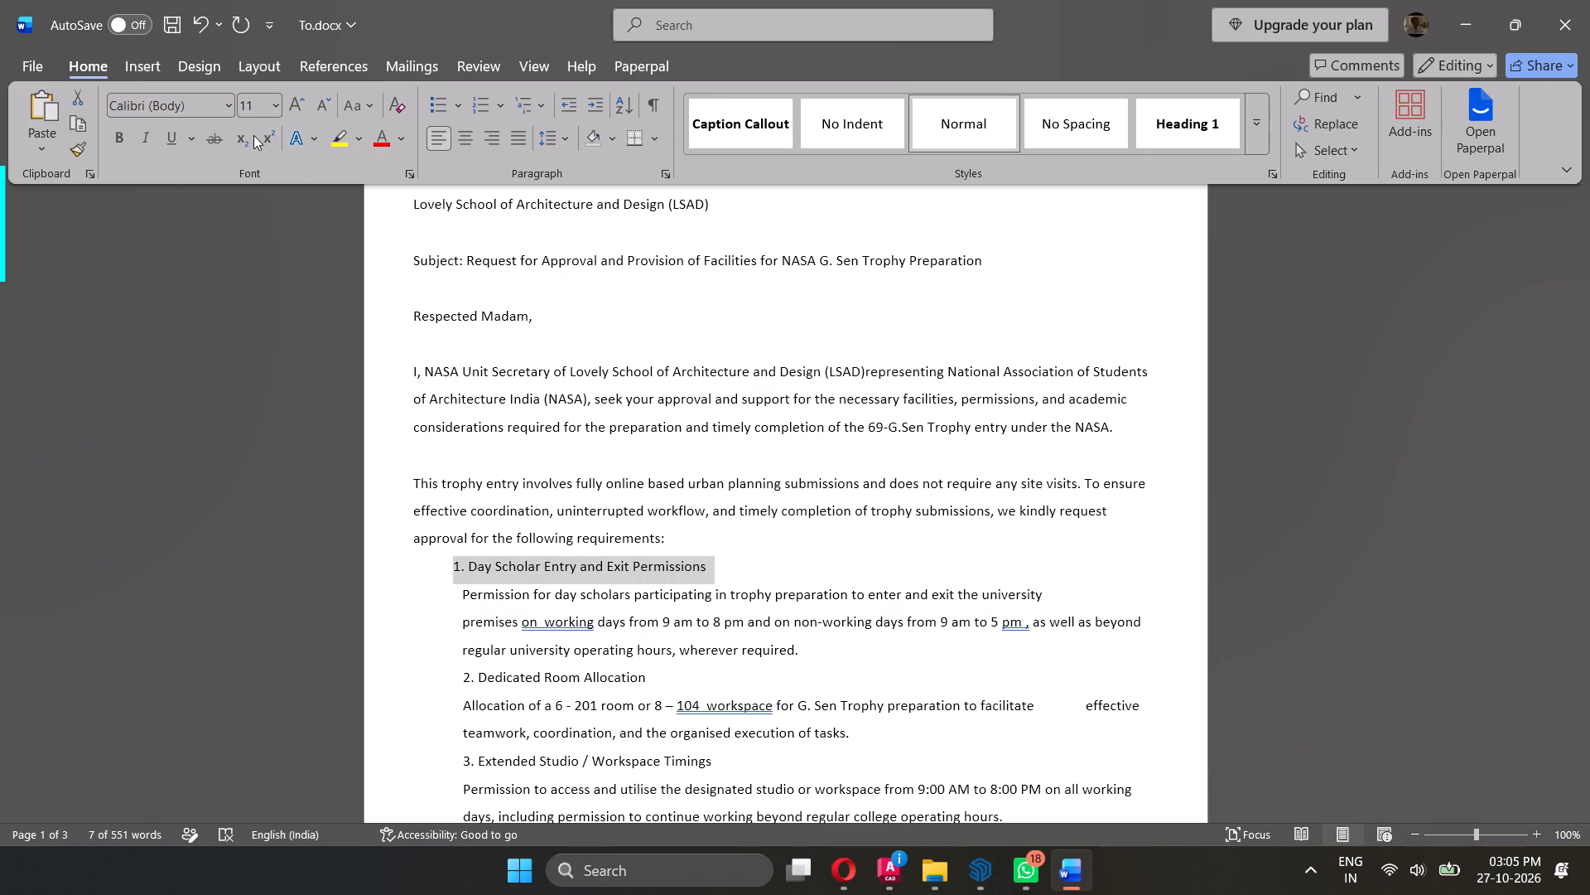
pyautogui.click(111, 137)
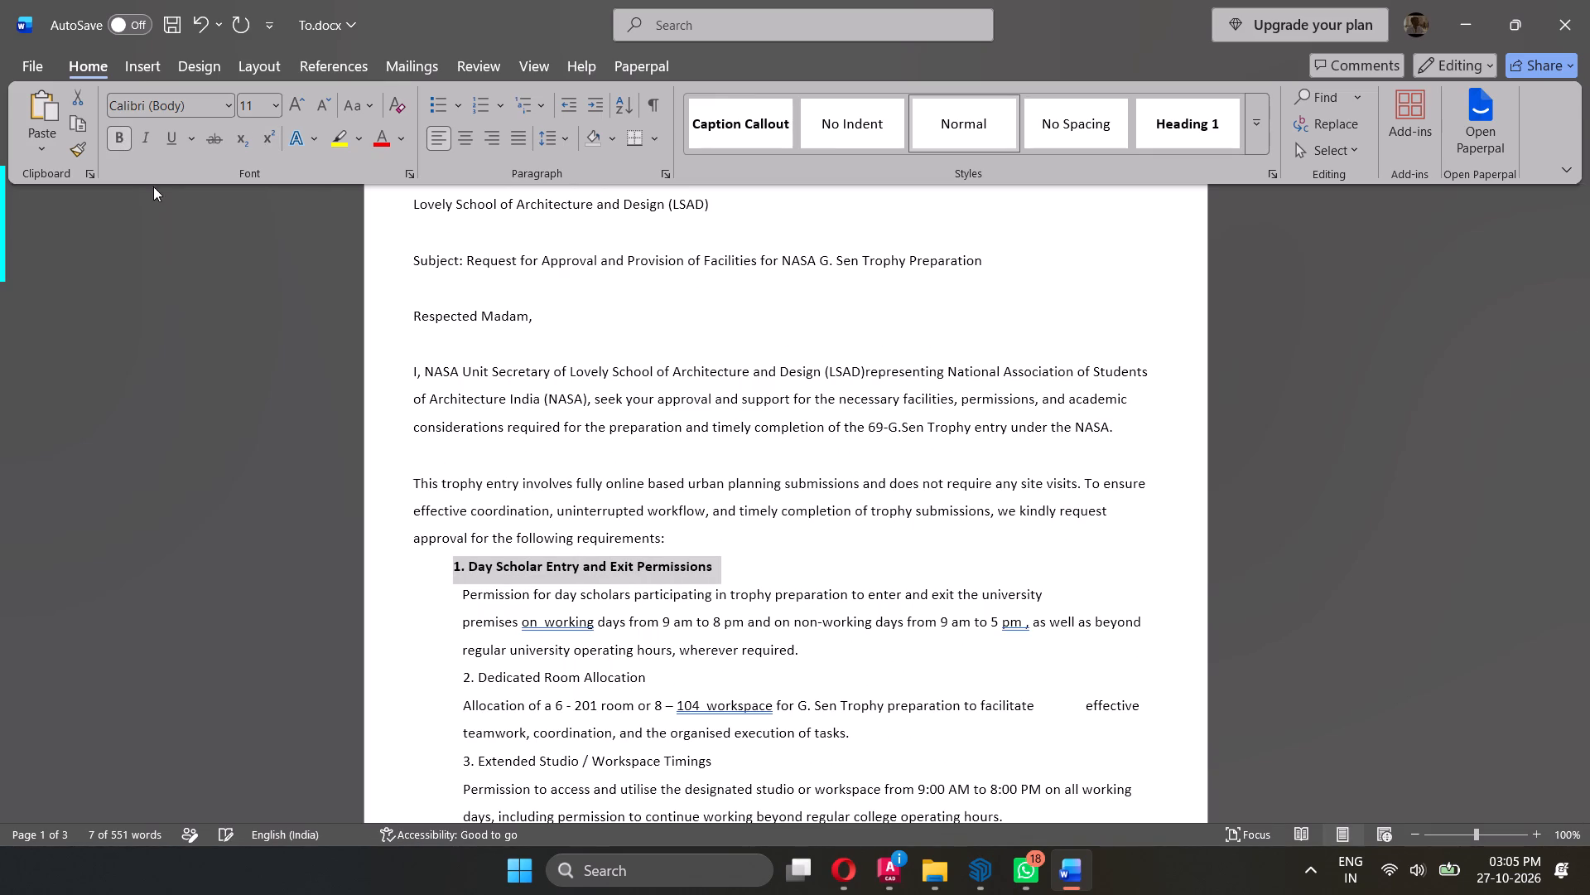
# Italicise the description paragraph under "Day Scholar Entry and Exit Permissions".
pyautogui.moveTo(460, 598); pyautogui.dragTo(823, 655)
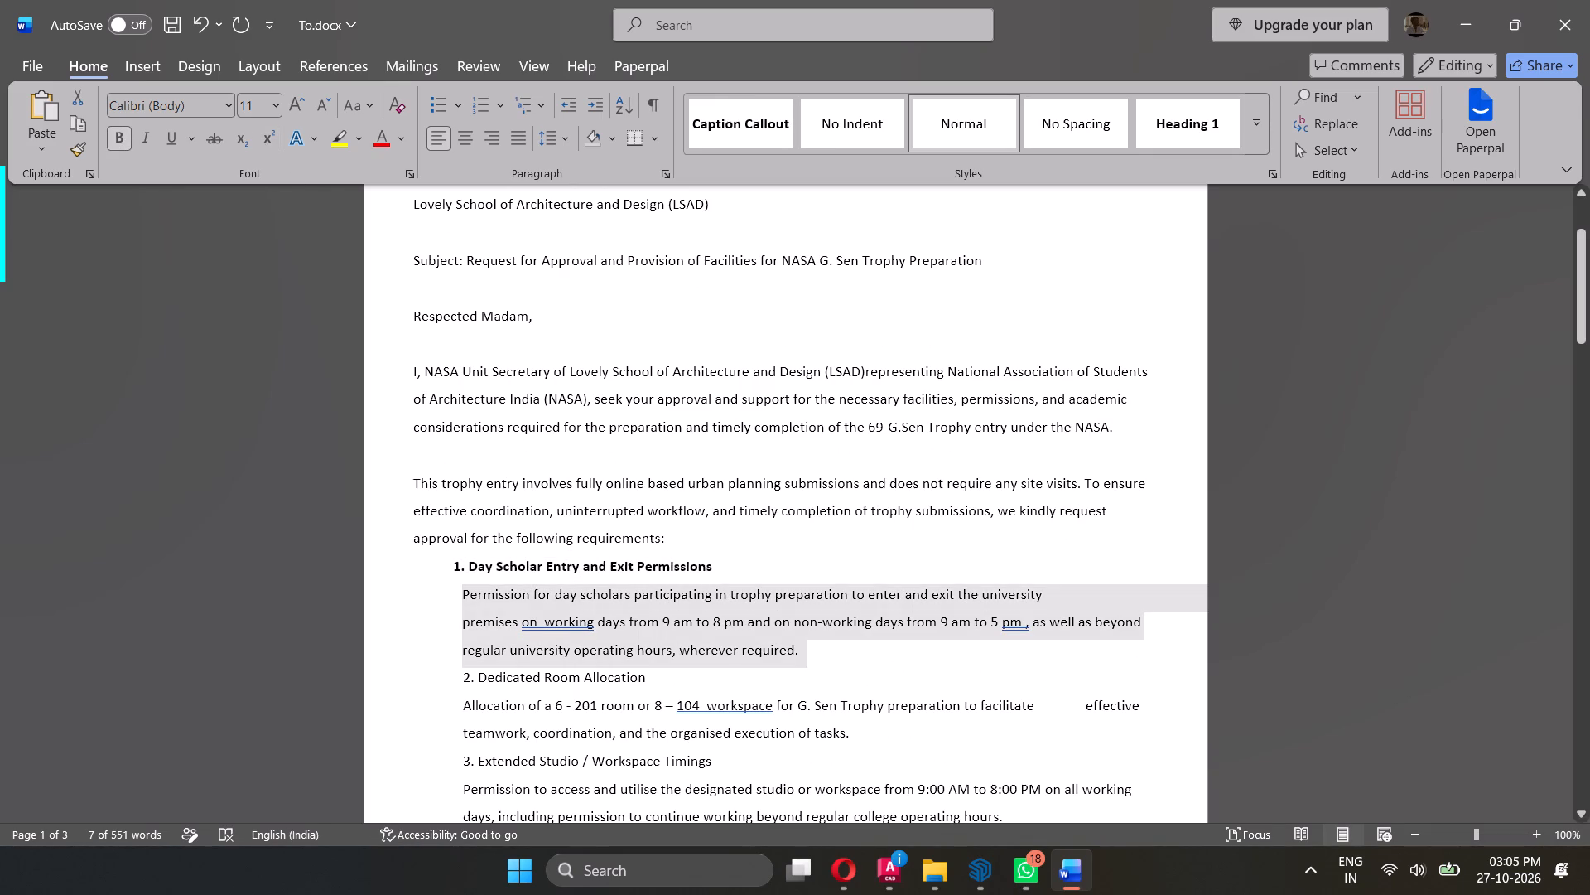
pyautogui.moveTo(823, 655); pyautogui.dragTo(817, 651)
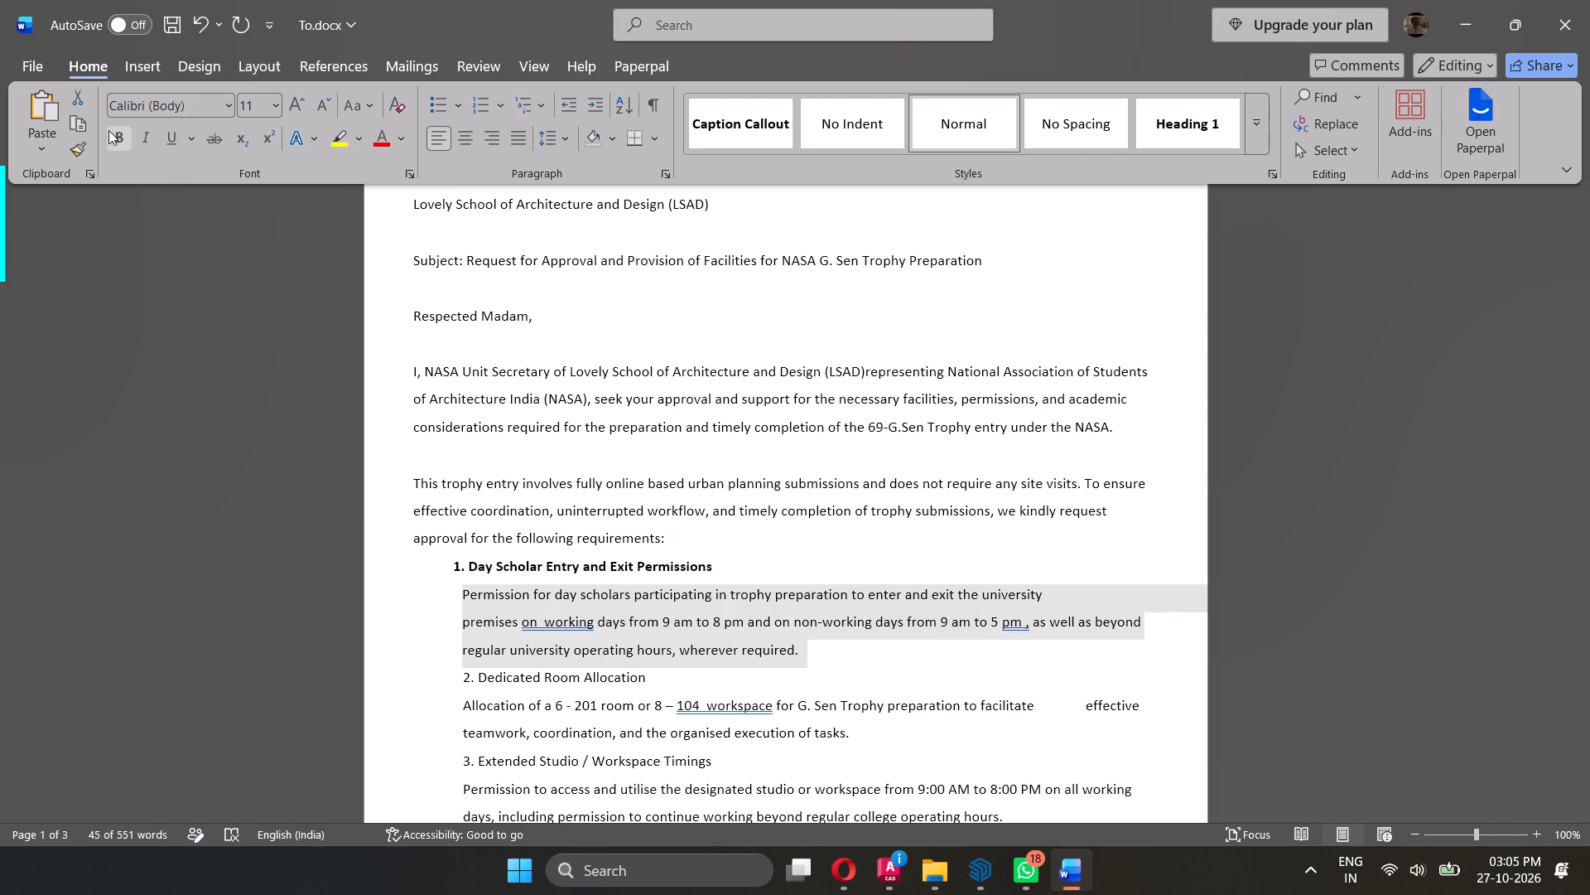
pyautogui.click(136, 143)
pyautogui.click(426, 613)
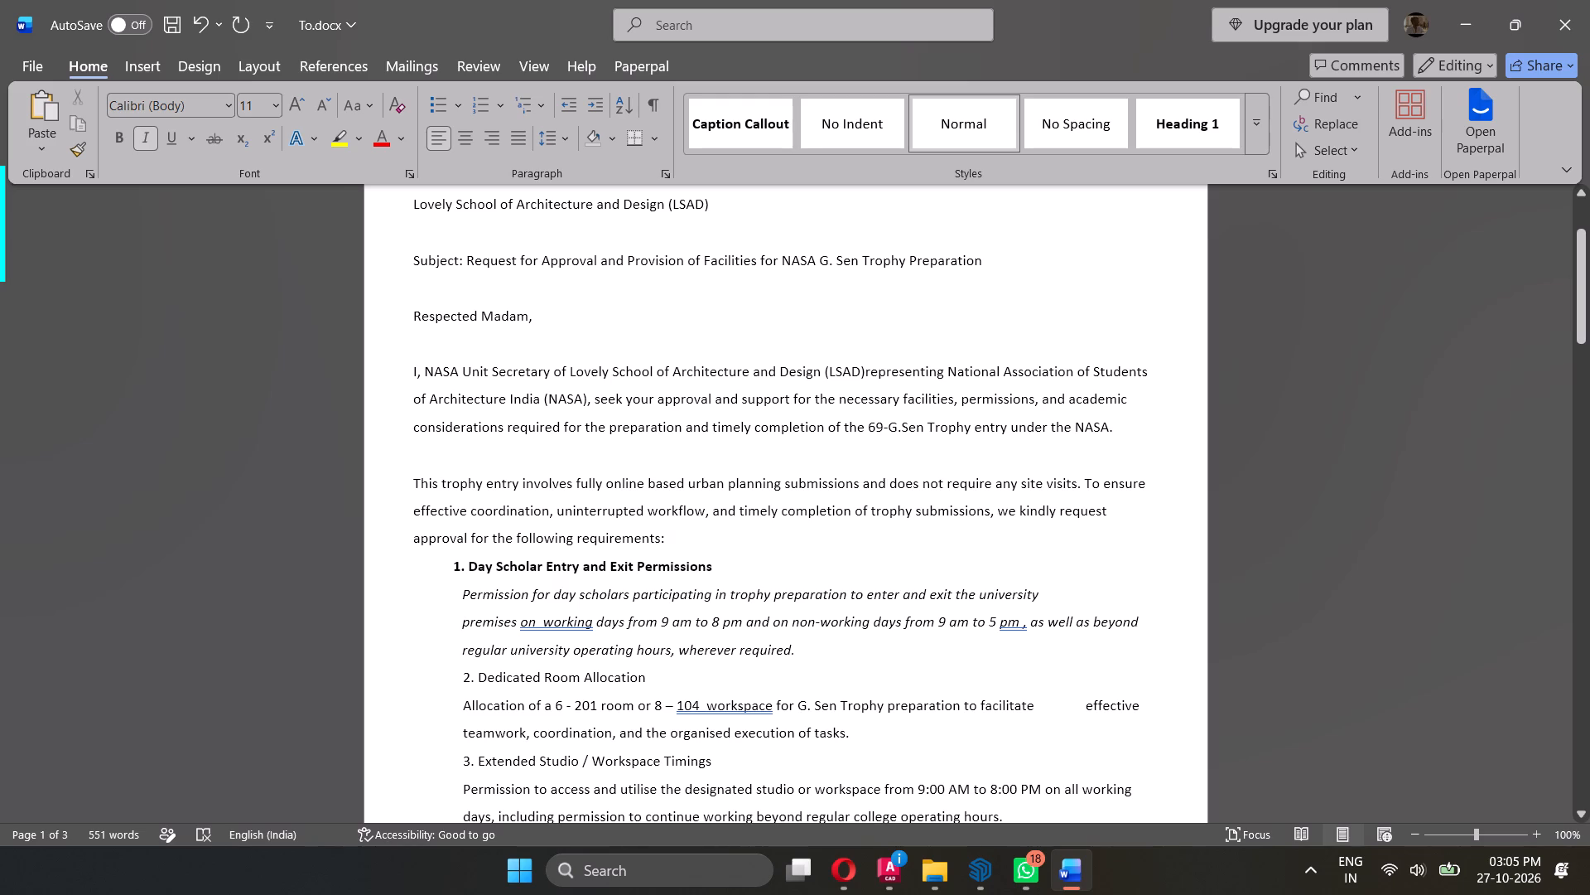
# Remove the extra spaces before "working days" and before the comma after "5 pm" in the day scholar paragraph.
pyautogui.click(544, 621)
pyautogui.press('BackSpace')
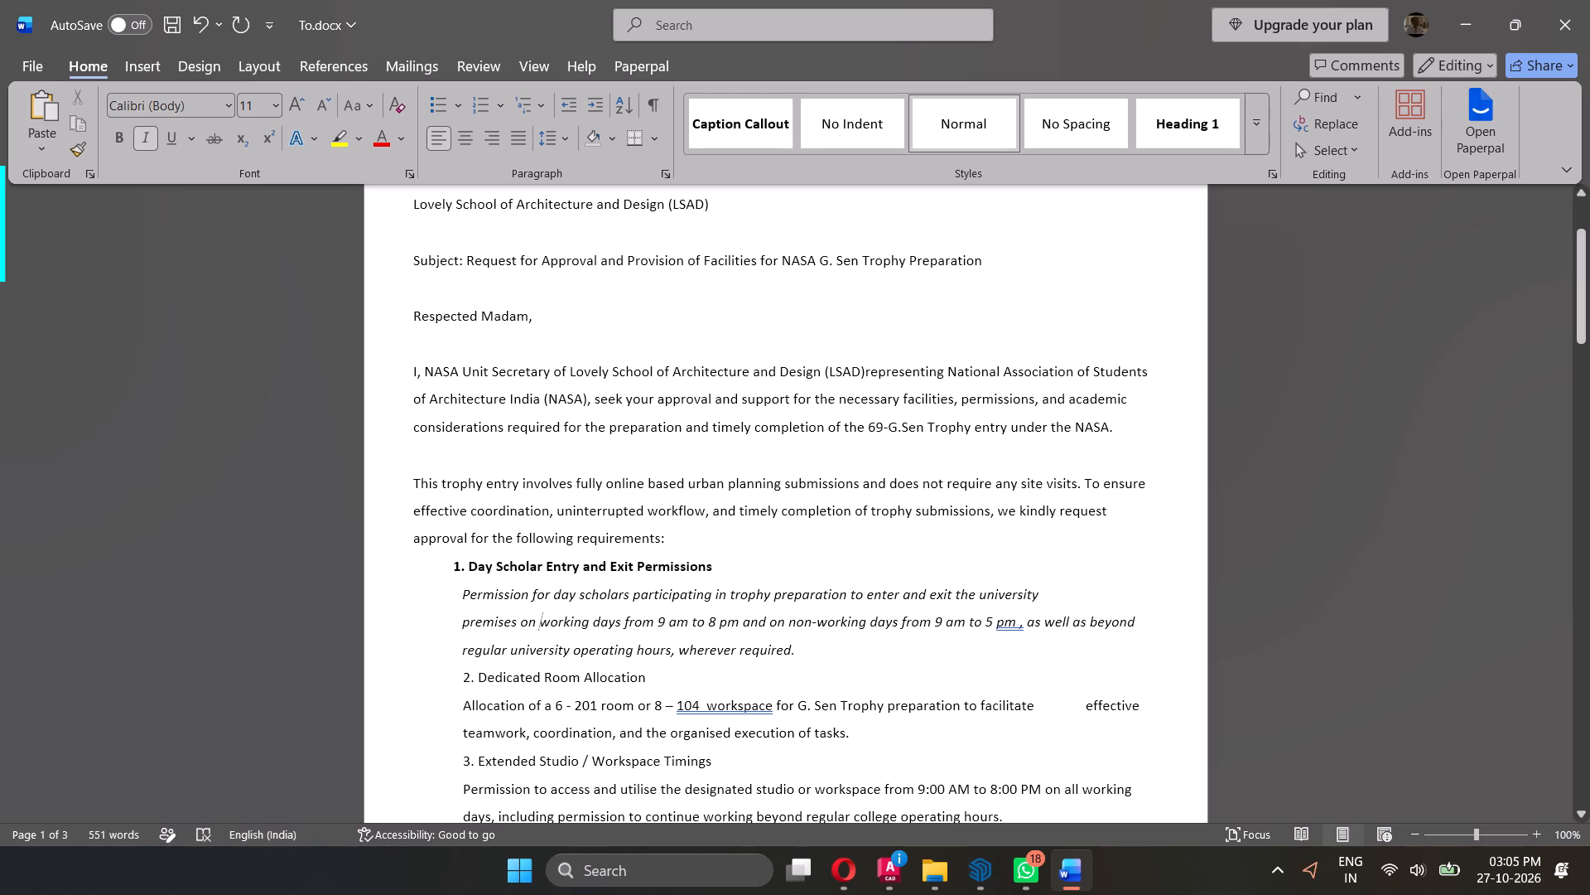
pyautogui.click(1020, 632)
pyautogui.press('BackSpace')
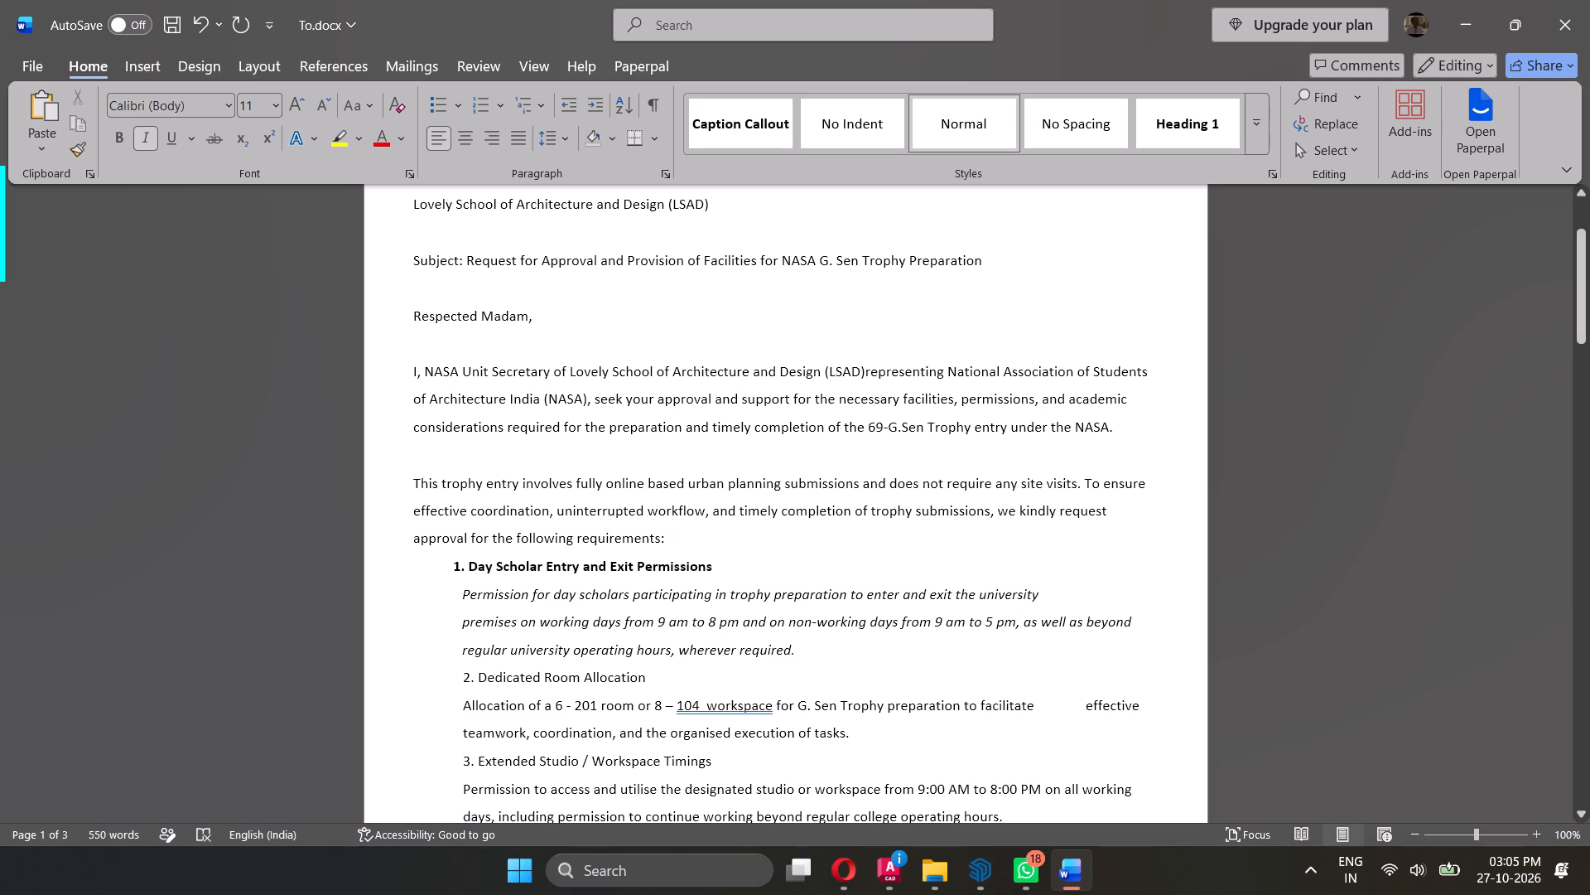
# Make the heading "2. Dedicated Room Allocation" bold.
pyautogui.scroll(-1, 758, 667)
pyautogui.moveTo(451, 630); pyautogui.dragTo(662, 623)
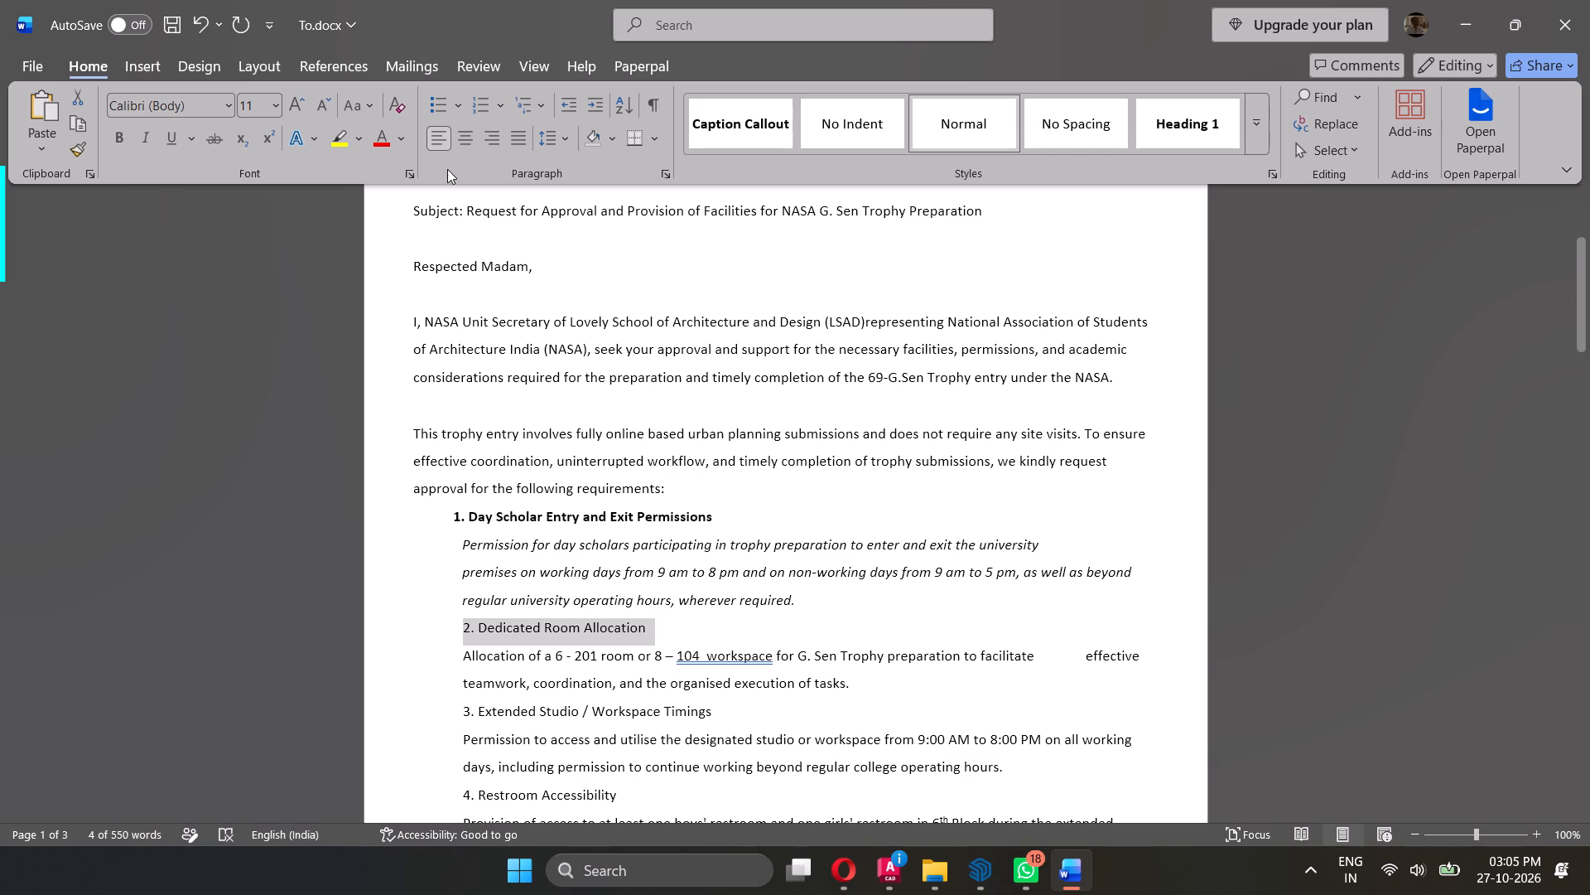
pyautogui.click(116, 135)
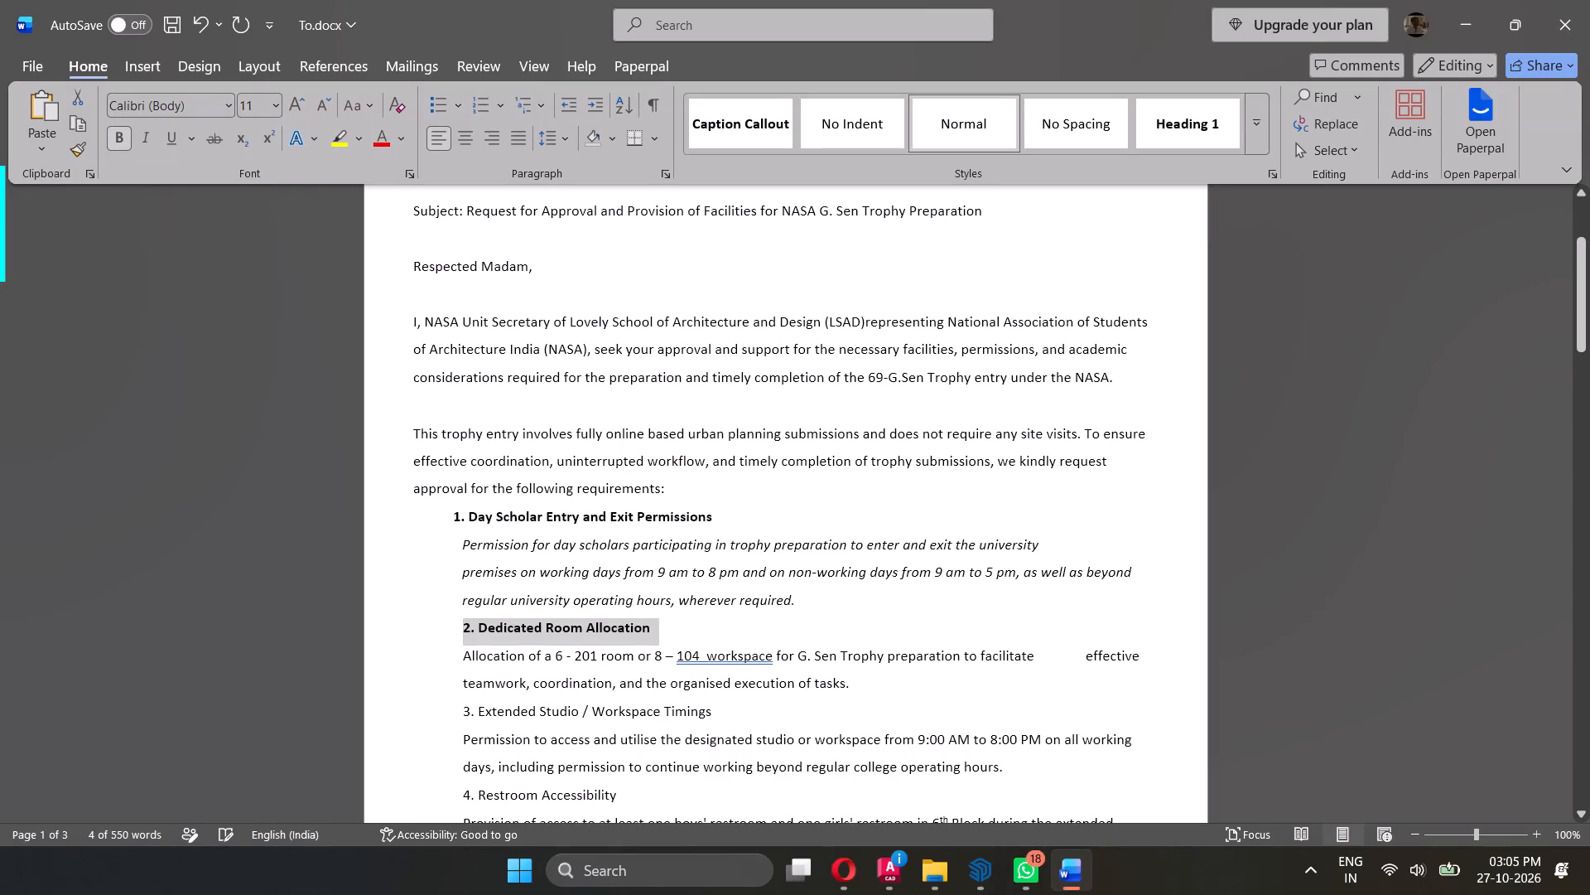
pyautogui.click(566, 671)
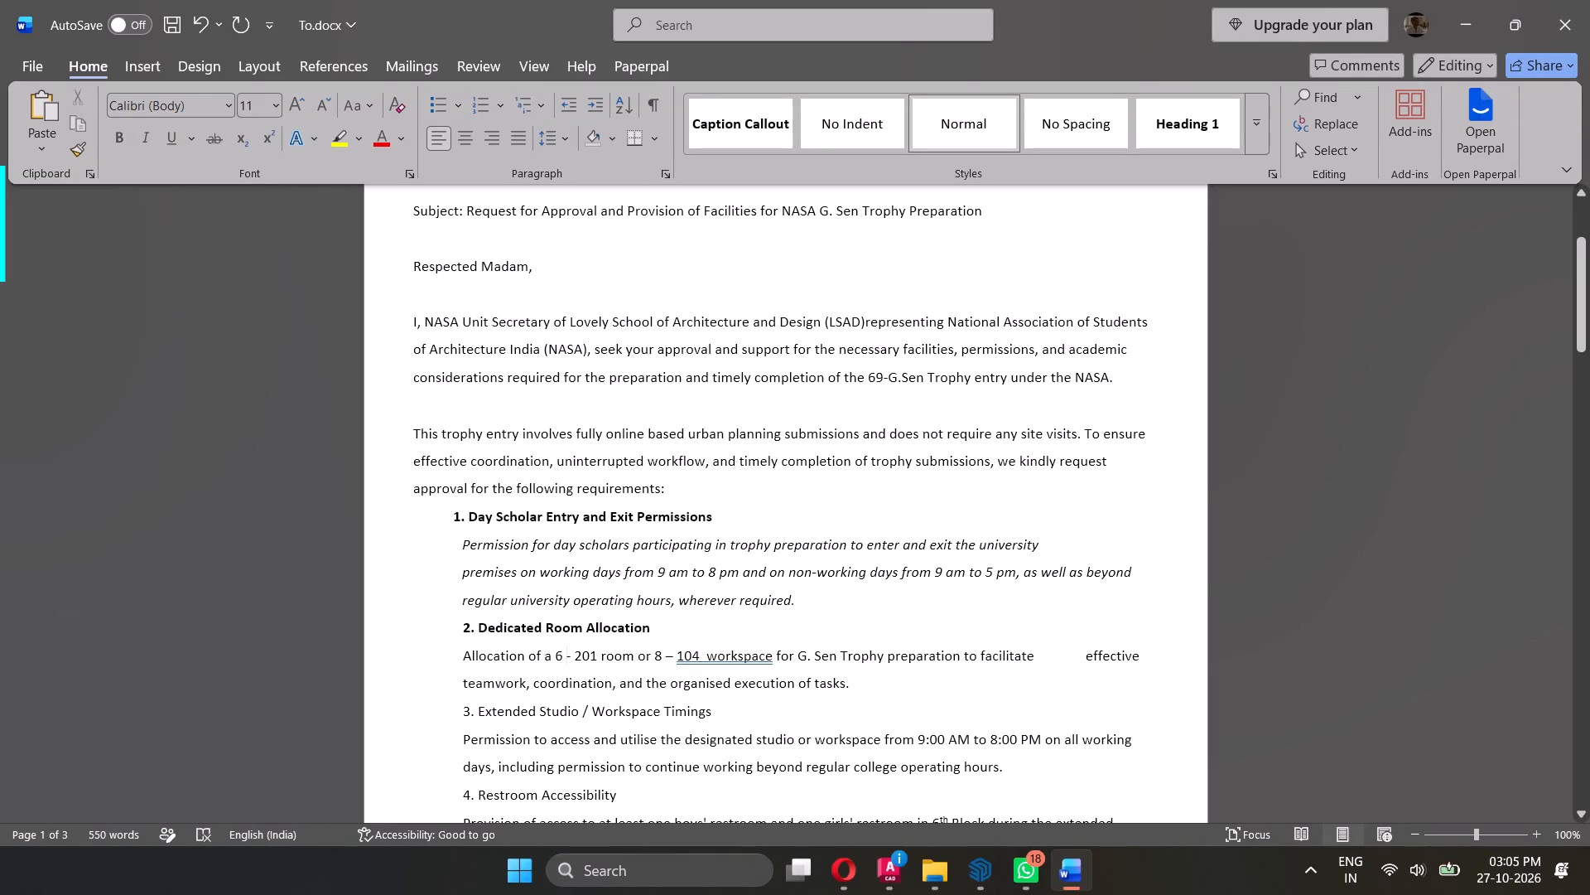
# Remove the extra space between "104" and "workspace" in the Dedicated Room Allocation description.
pyautogui.moveTo(460, 655); pyautogui.dragTo(638, 657)
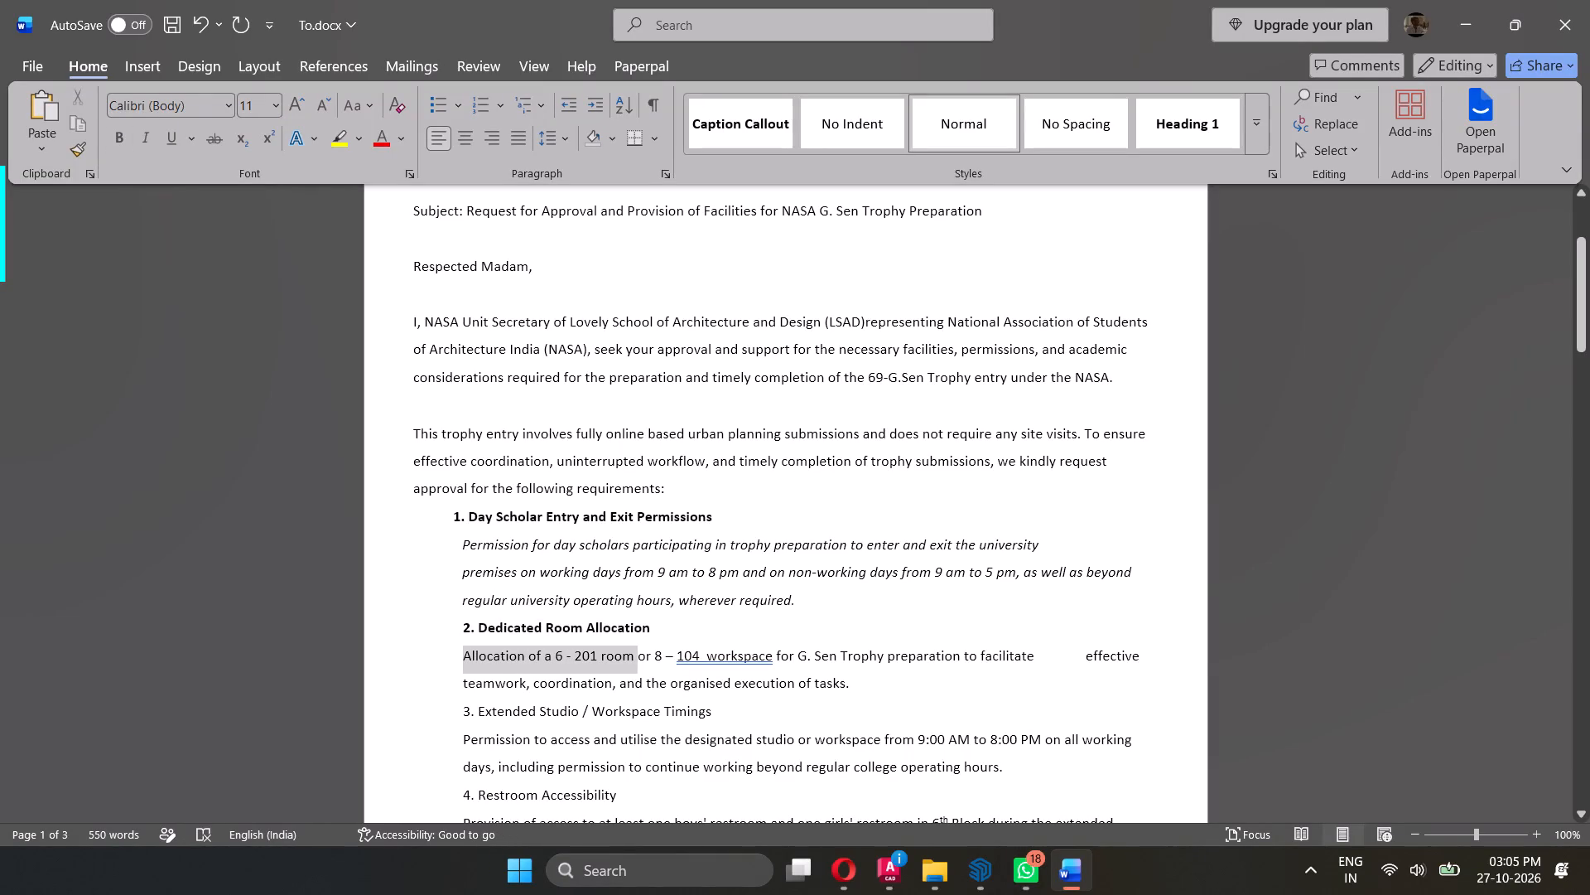
pyautogui.moveTo(638, 657); pyautogui.dragTo(731, 665)
pyautogui.click(754, 660)
pyautogui.click(768, 660)
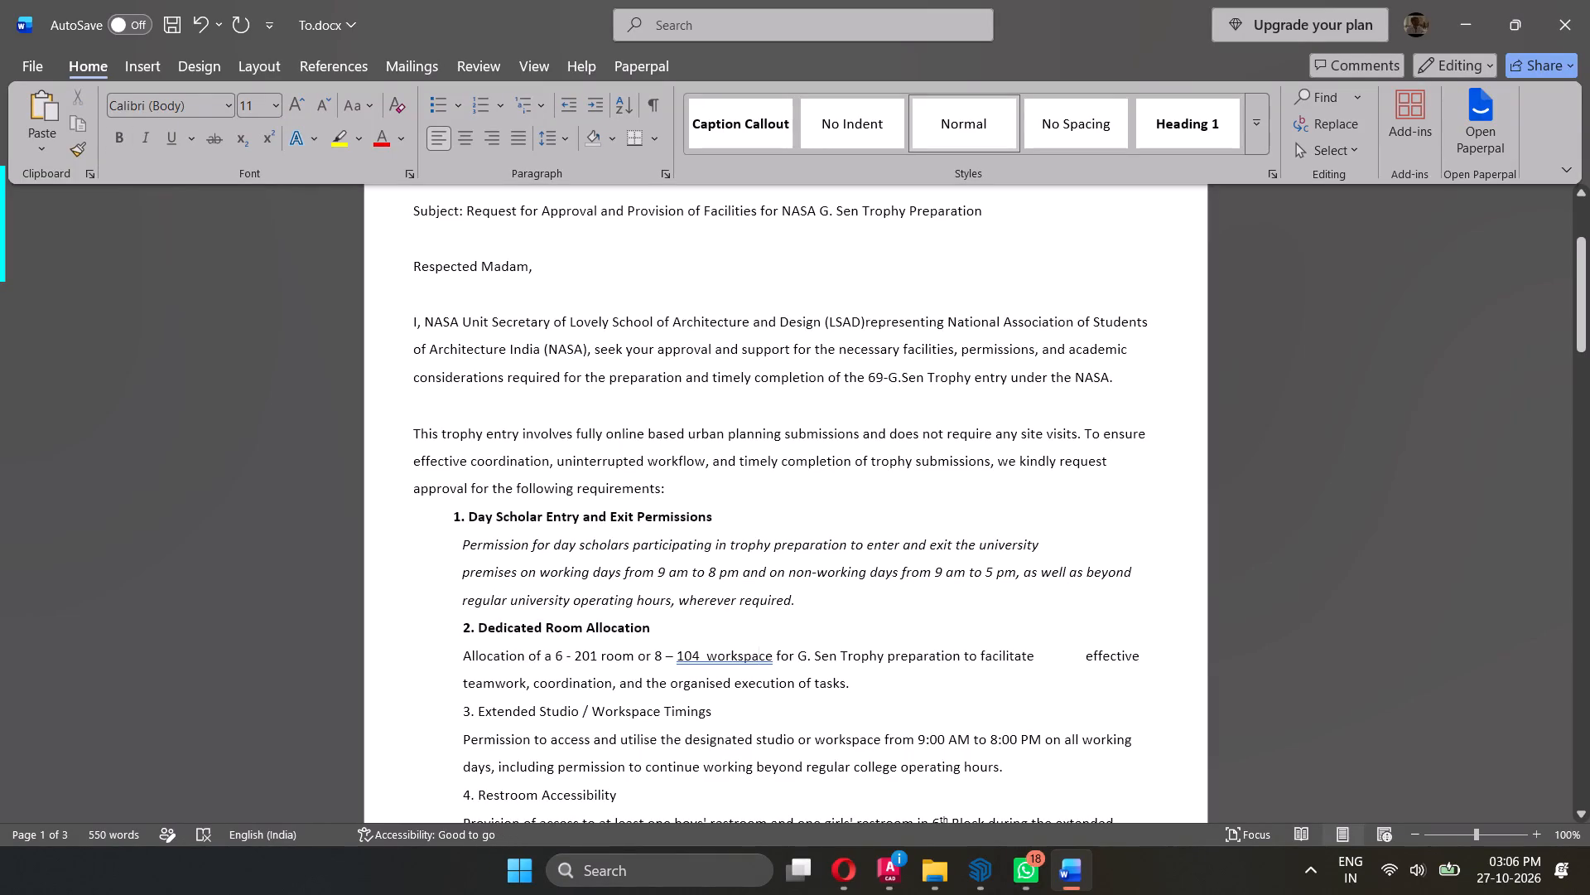
pyautogui.click(771, 663)
pyautogui.moveTo(771, 663); pyautogui.dragTo(764, 663)
pyautogui.moveTo(764, 663); pyautogui.dragTo(744, 660)
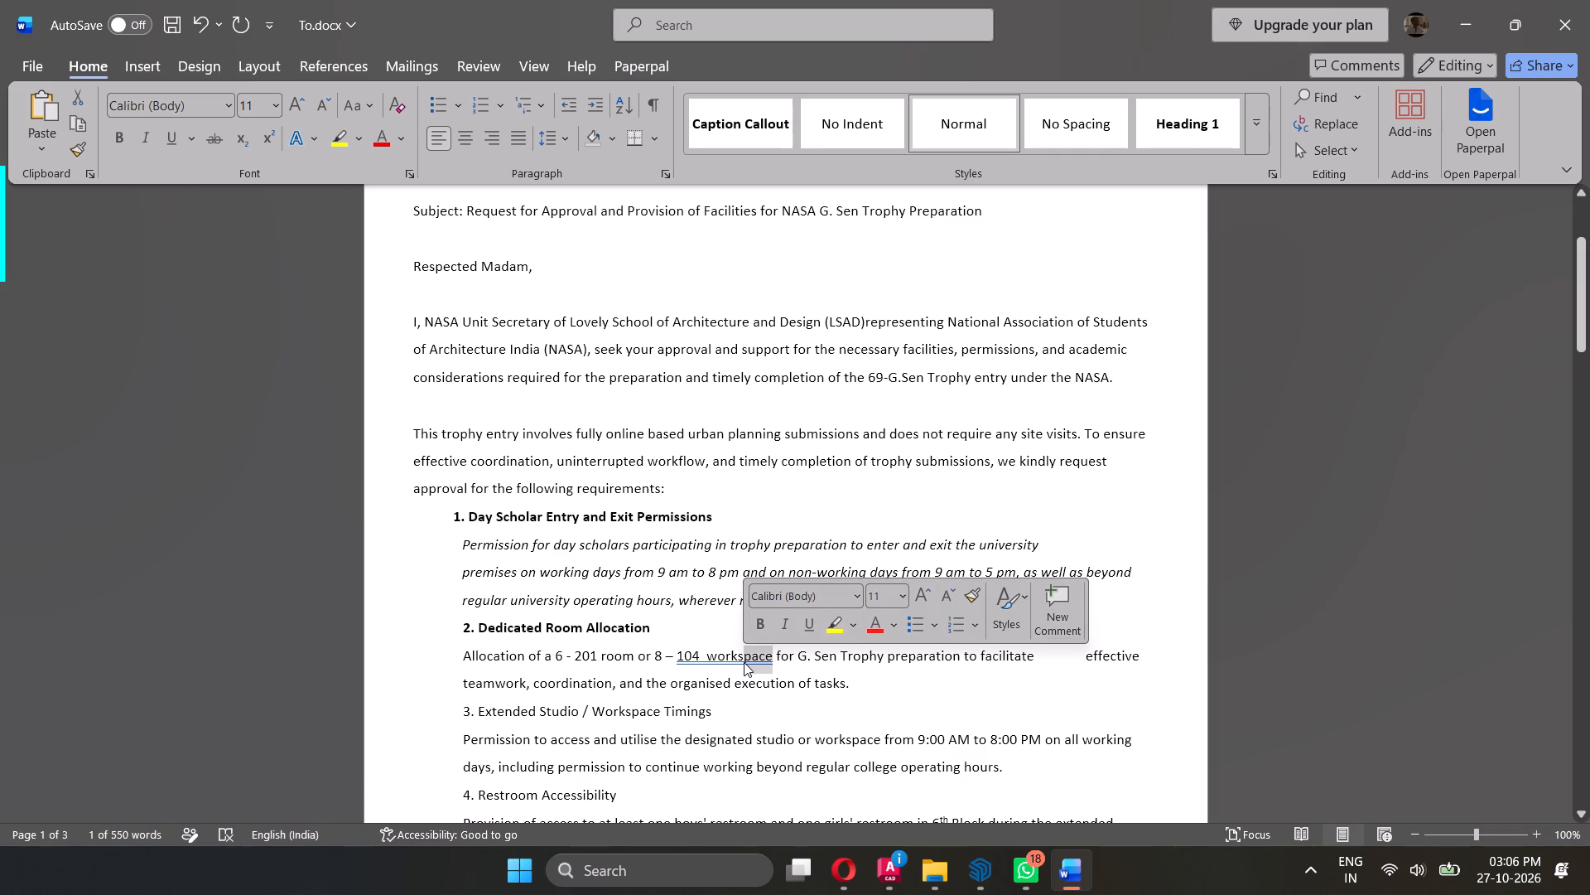
pyautogui.click(706, 657)
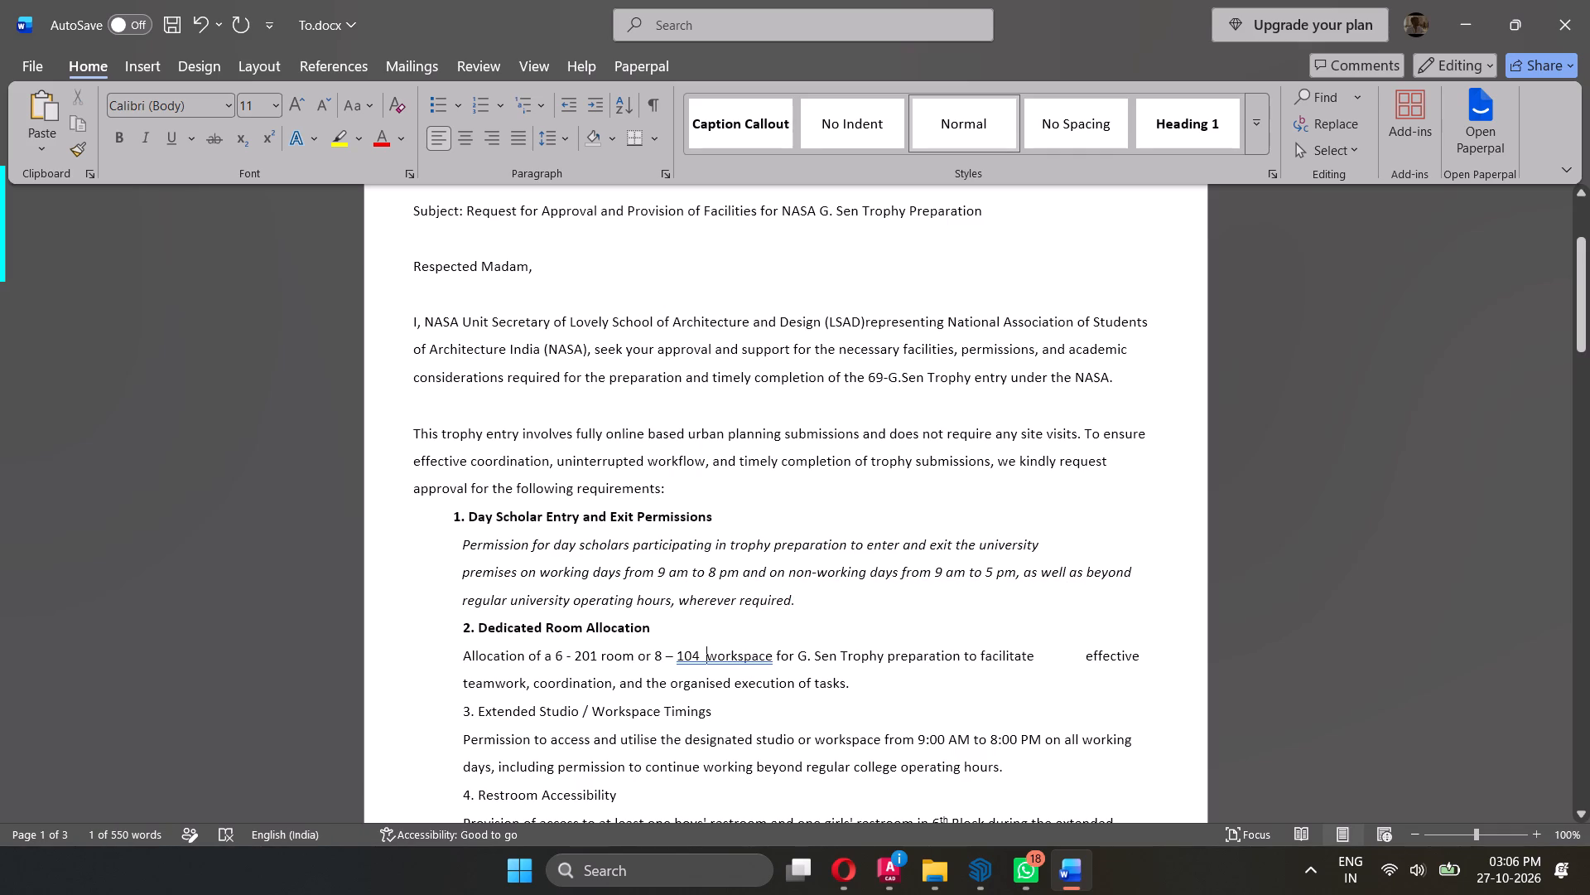
pyautogui.press('BackSpace')
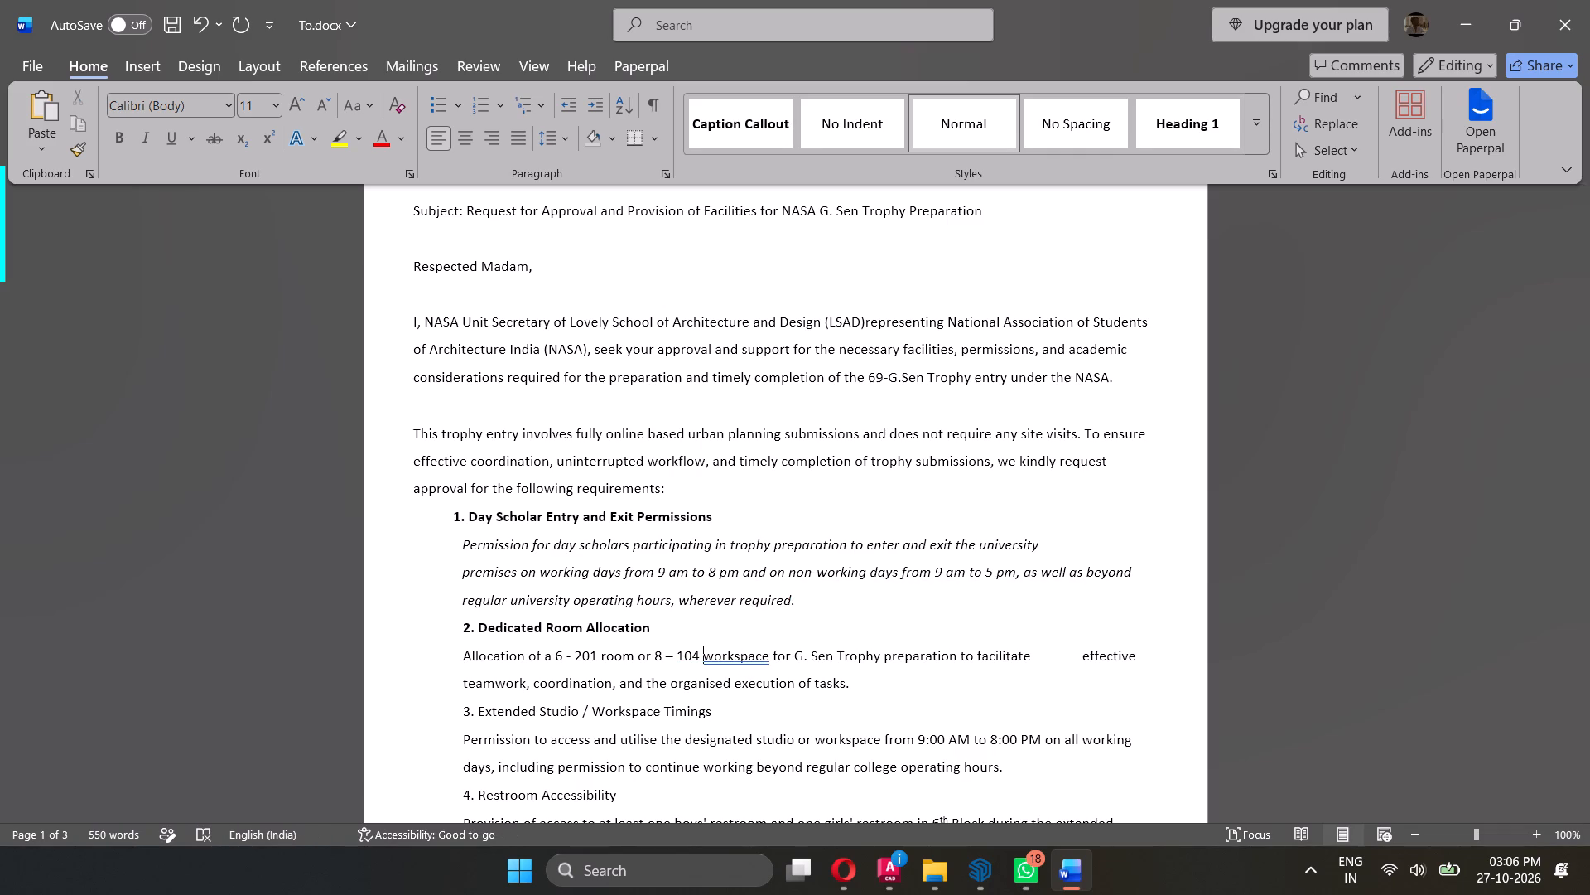
# Change "workspace" to the suggested "workspaces" after "8 – 104" in the Dedicated Room Allocation description.
pyautogui.click(739, 654)
pyautogui.rightClick(739, 654)
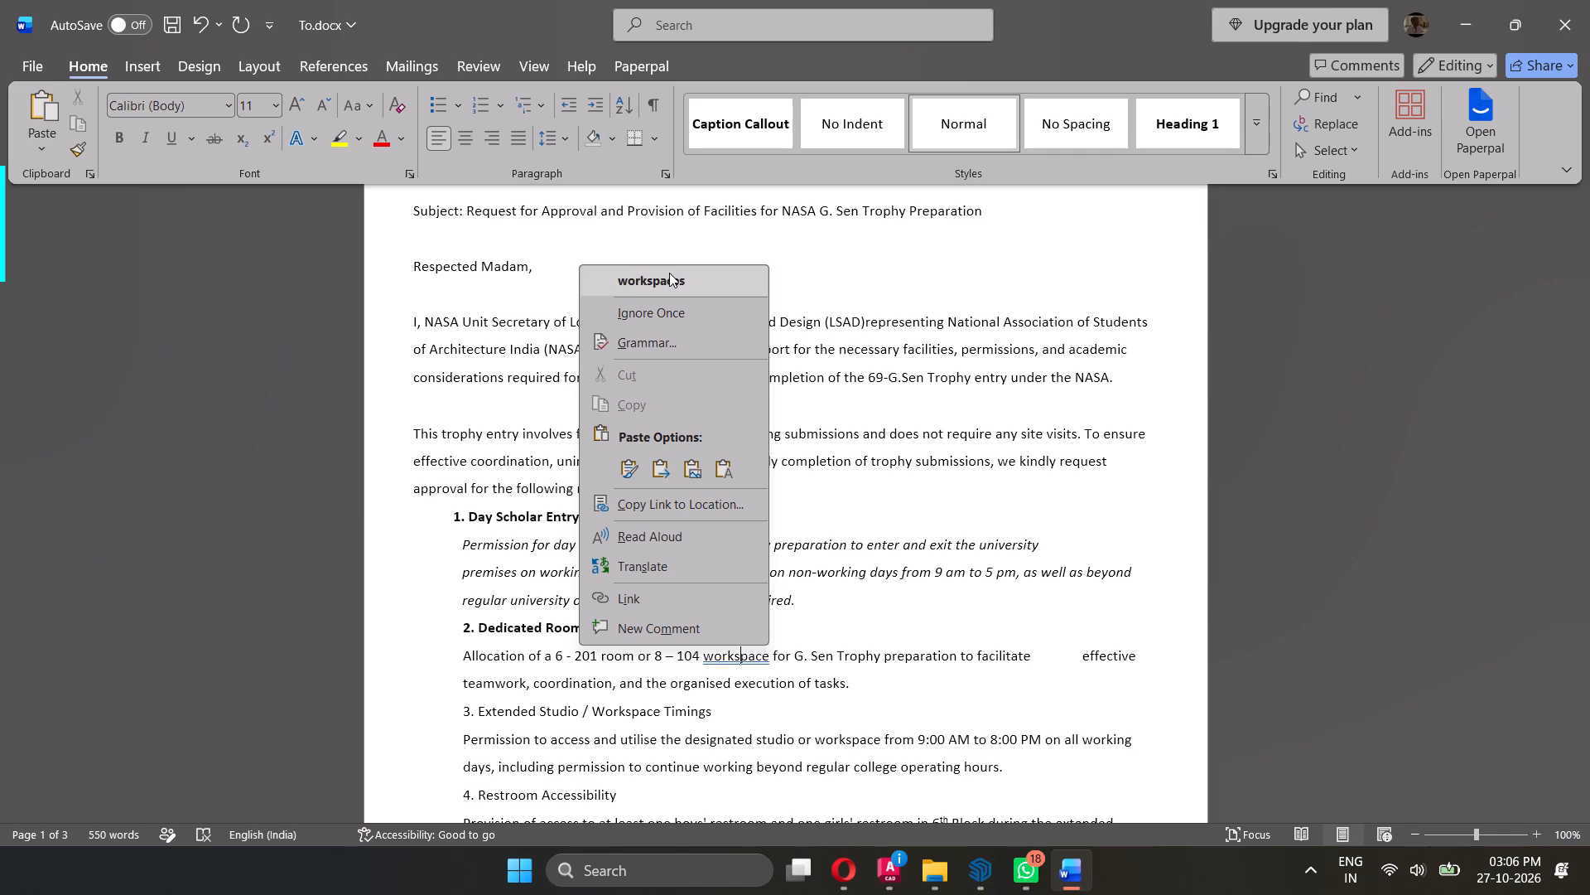
pyautogui.click(669, 273)
pyautogui.click(768, 659)
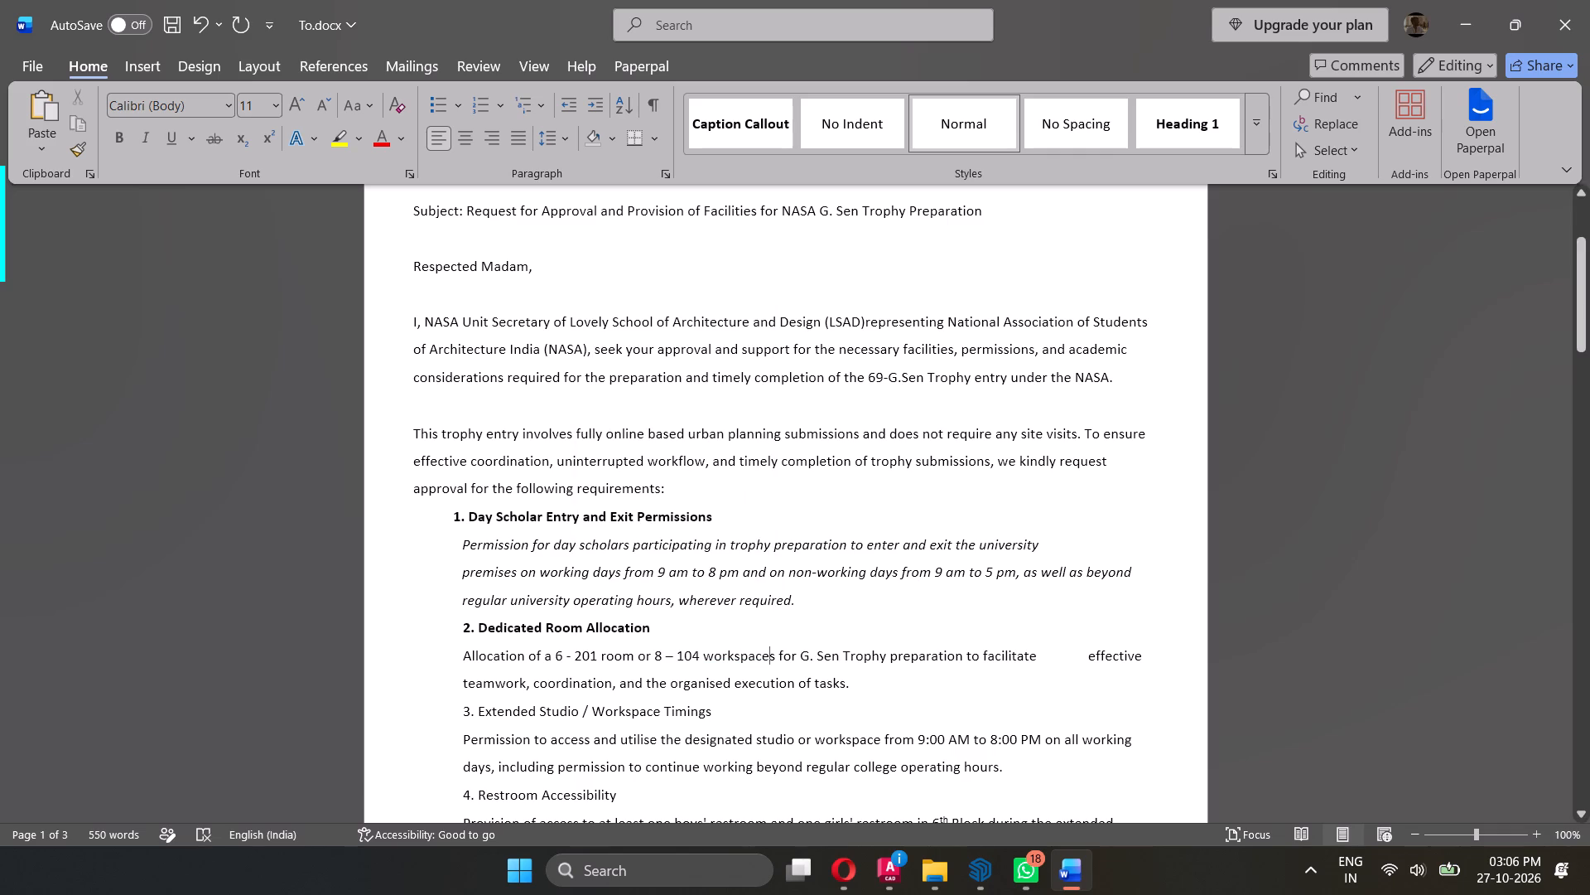
# Change "workspaces" to "workshop" after "8 – 104" in the Dedicated Room Allocation description.
pyautogui.moveTo(774, 661); pyautogui.dragTo(740, 664)
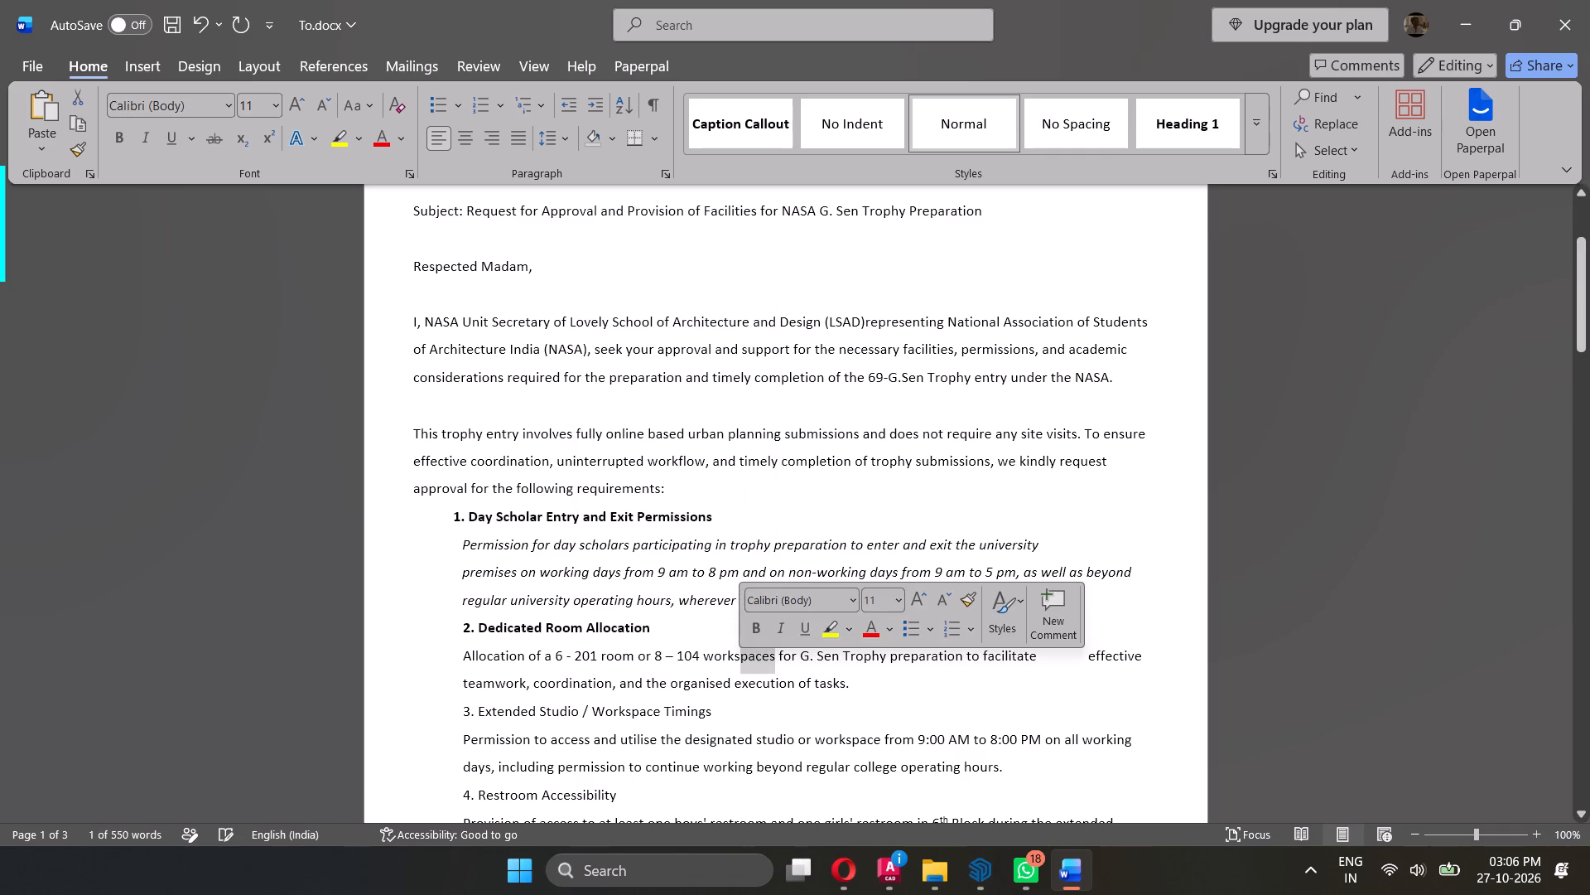
pyautogui.write('hop')
pyautogui.click(778, 697)
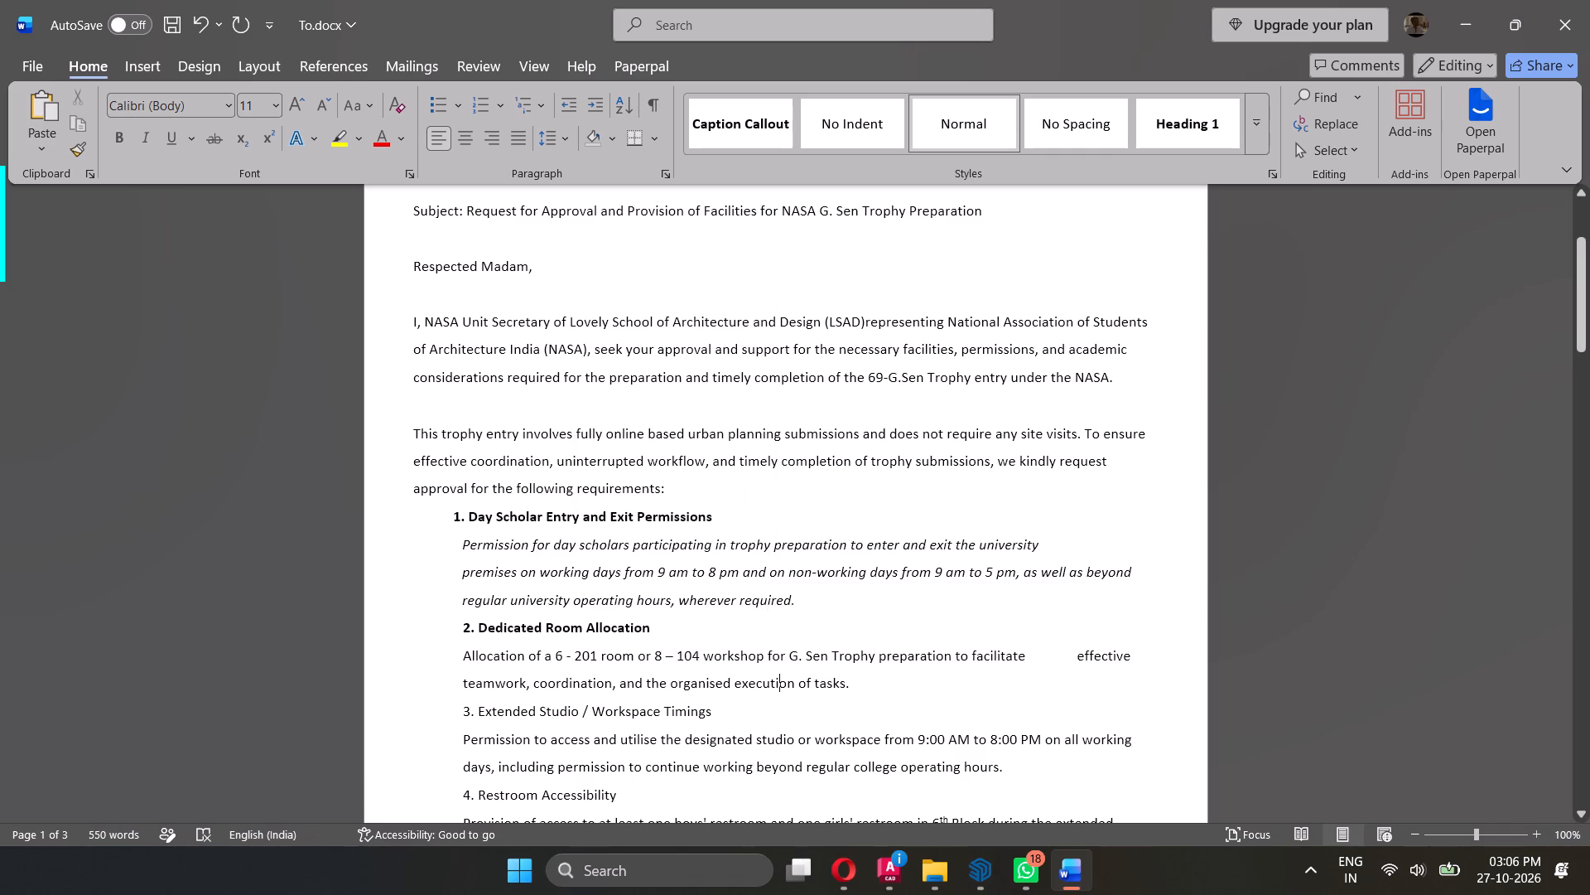
# Ignore the grammar suggestion for "workshop" once in the Dedicated Room Allocation description.
pyautogui.click(746, 654)
pyautogui.rightClick(746, 654)
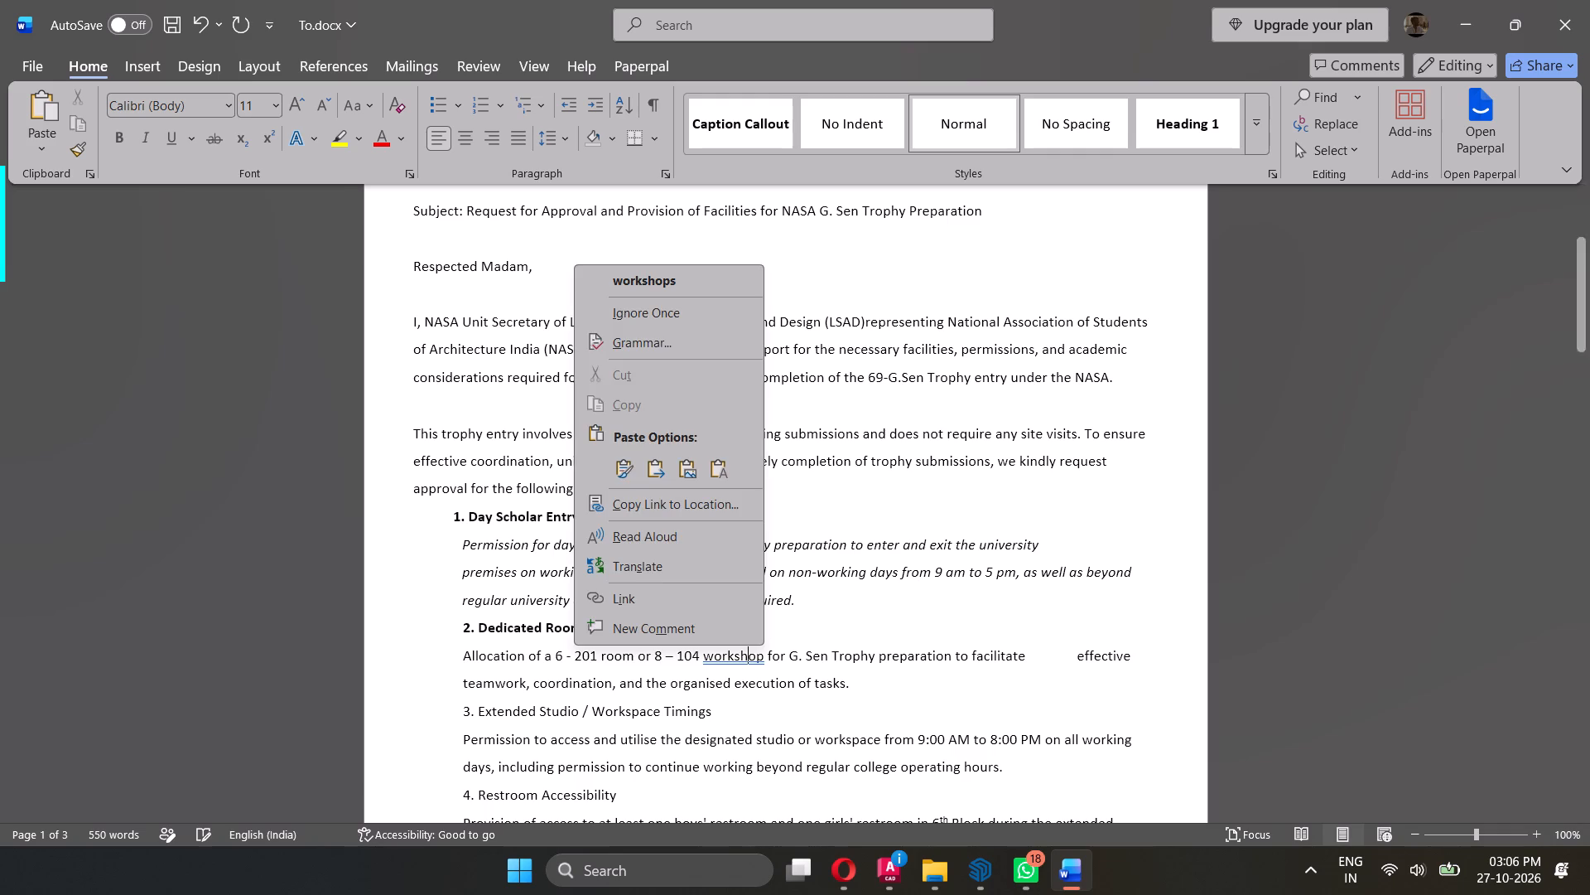
pyautogui.click(746, 654)
pyautogui.rightClick(746, 654)
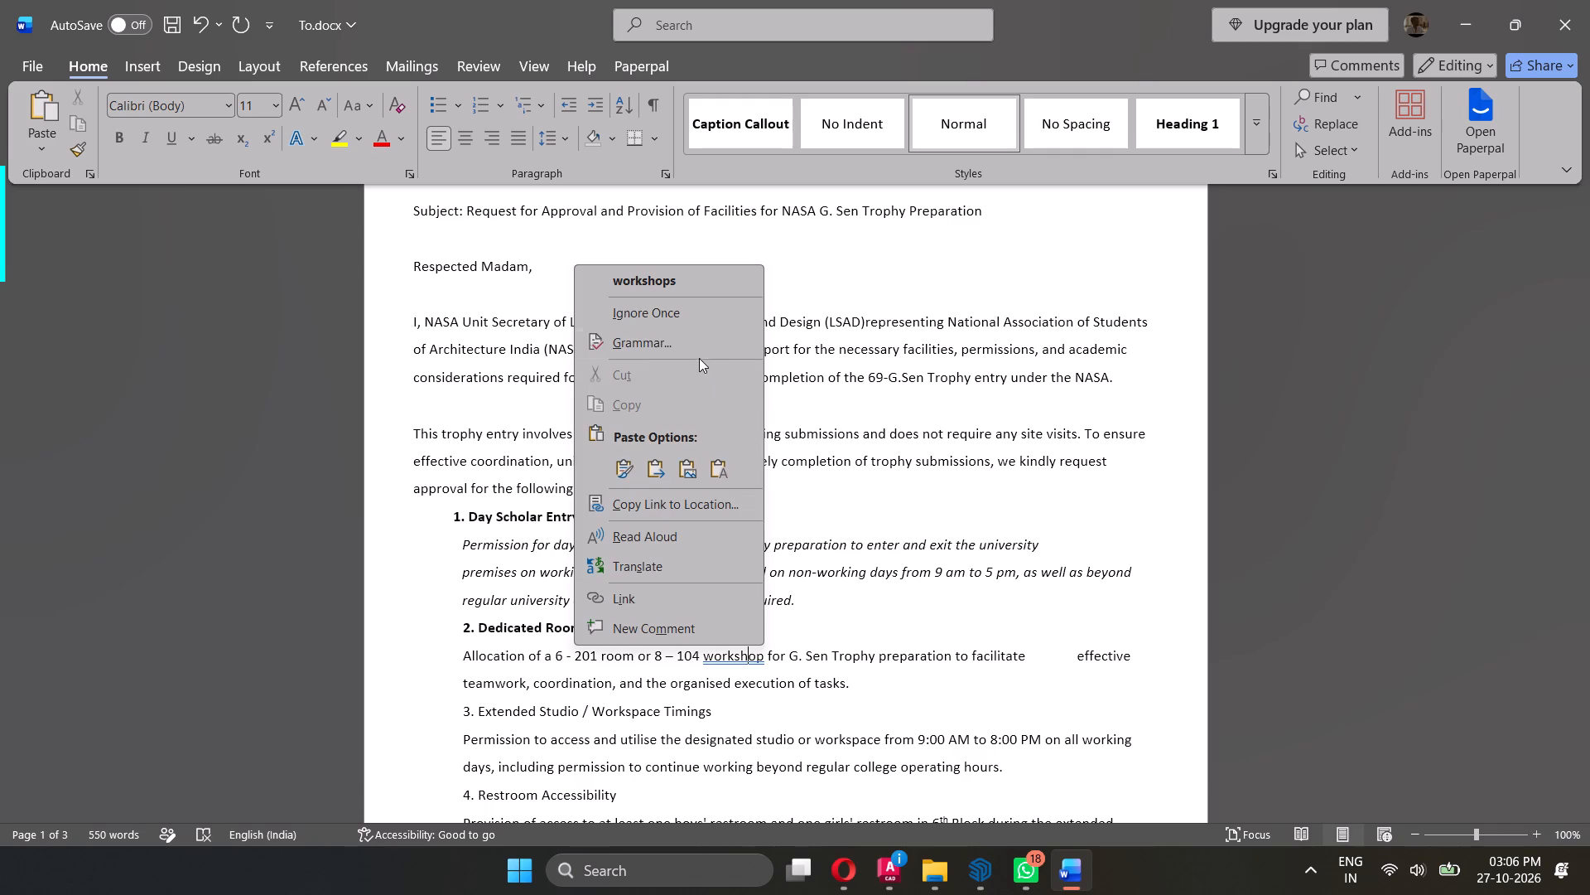
pyautogui.click(687, 307)
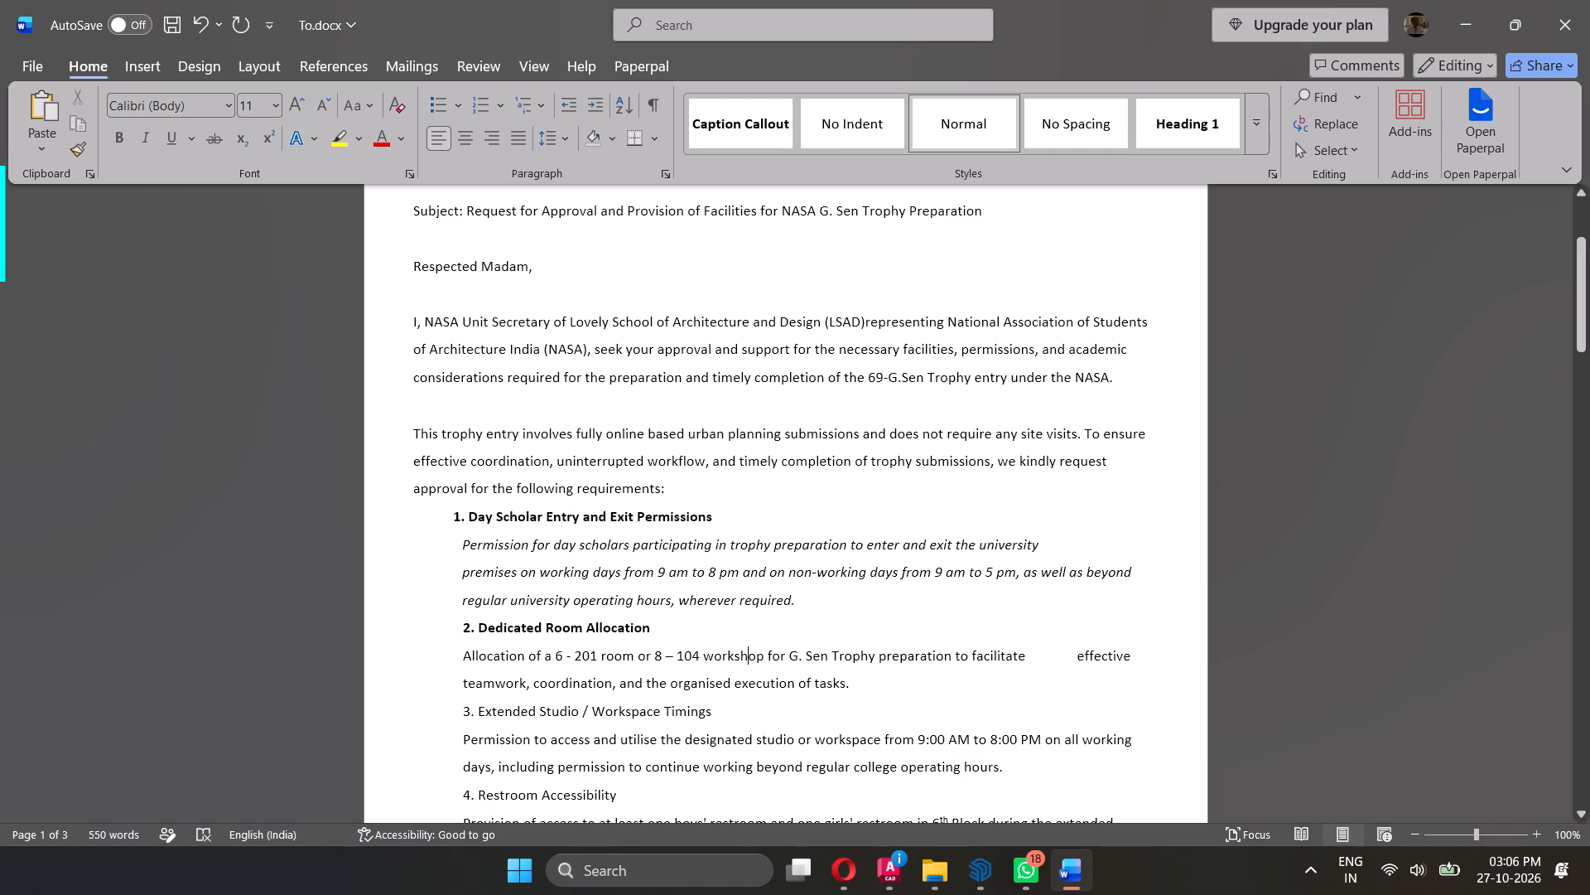
# Reduce the wide gap between "facilitate" and "effective" in the Dedicated Room Allocation description to a single space.
pyautogui.click(1072, 657)
pyautogui.press('Right')
pyautogui.press('BackSpace')
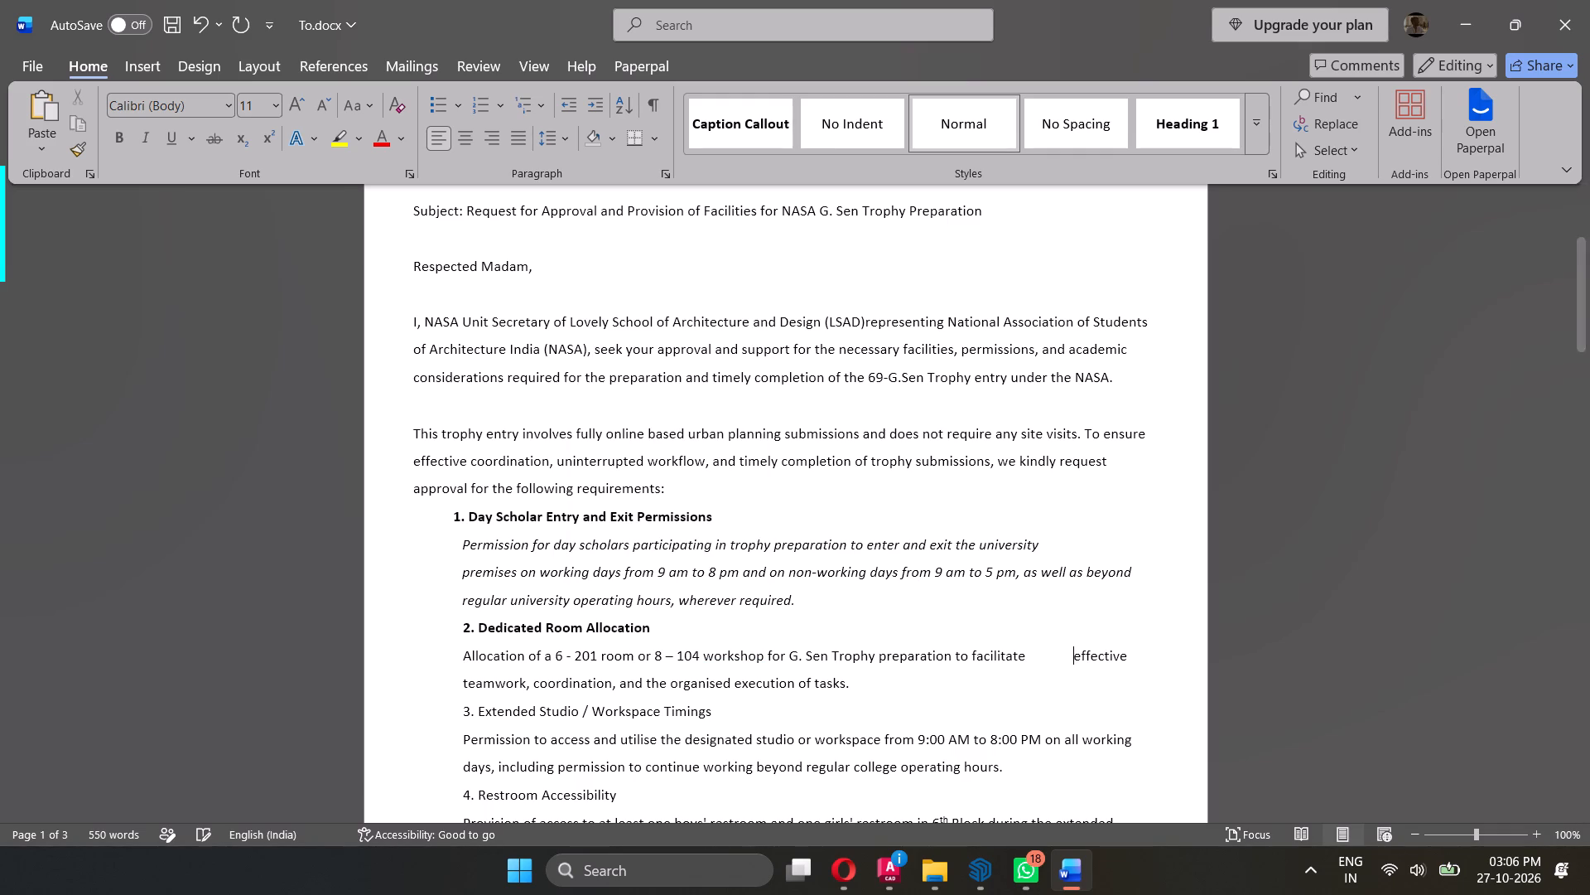
pyautogui.press('BackSpace')
pyautogui.press('BackSpace')
pyautogui.press('BackSpace')
pyautogui.press('BackSpace')
pyautogui.press('BackSpace')
pyautogui.press('BackSpace')
pyautogui.press('BackSpace')
pyautogui.press('BackSpace')
pyautogui.press('BackSpace')
pyautogui.press('BackSpace')
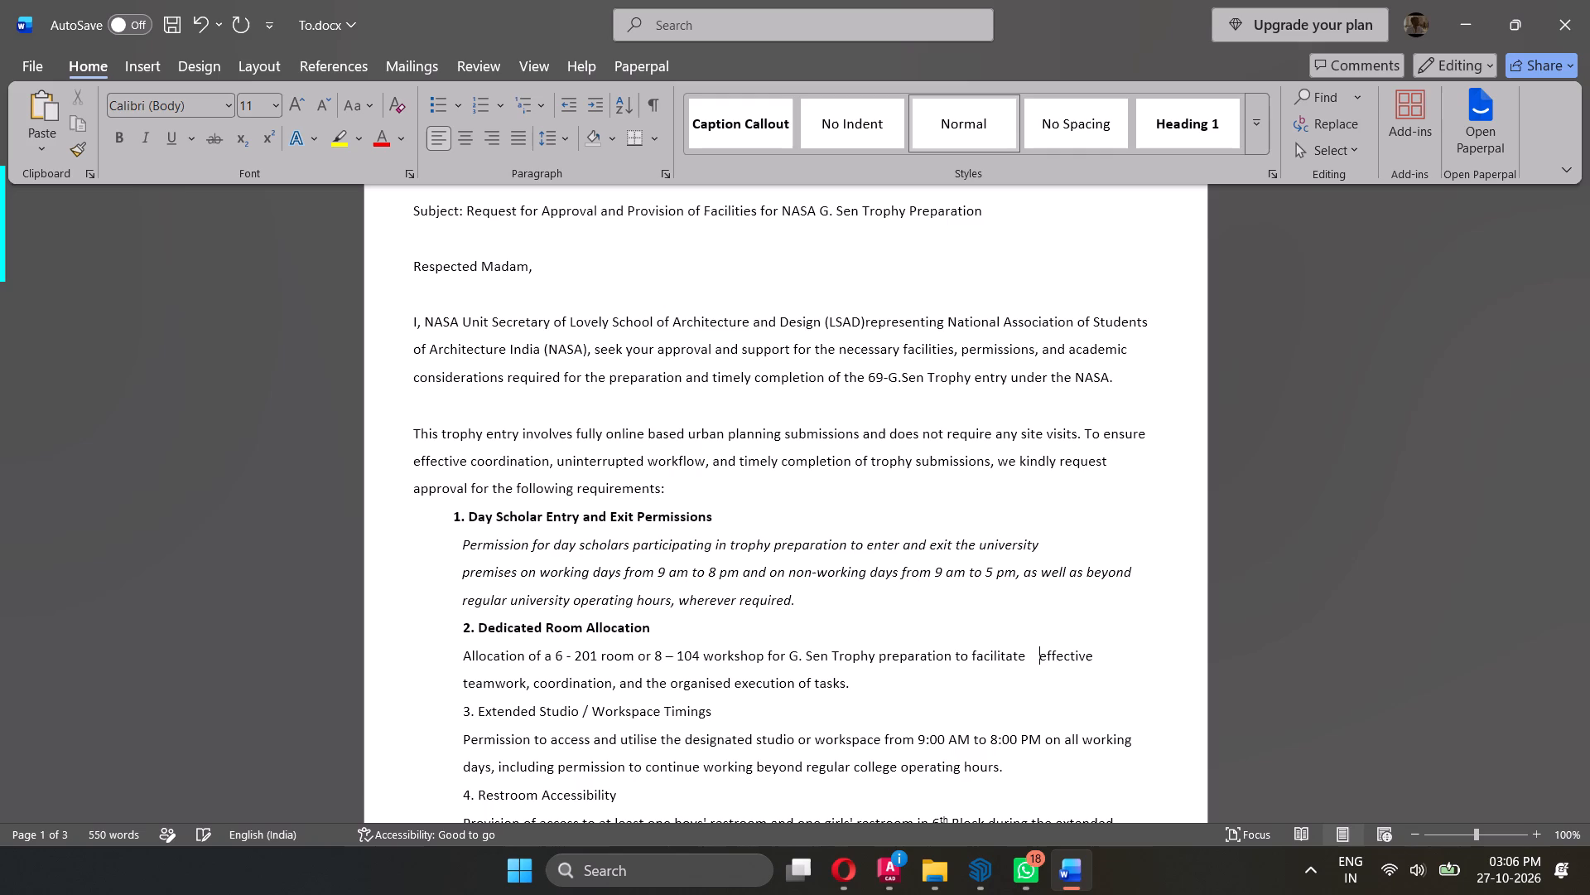
pyautogui.press('BackSpace')
pyautogui.press('BackSpace')
pyautogui.press('BackSpace')
pyautogui.press('BackSpace')
pyautogui.press('space')
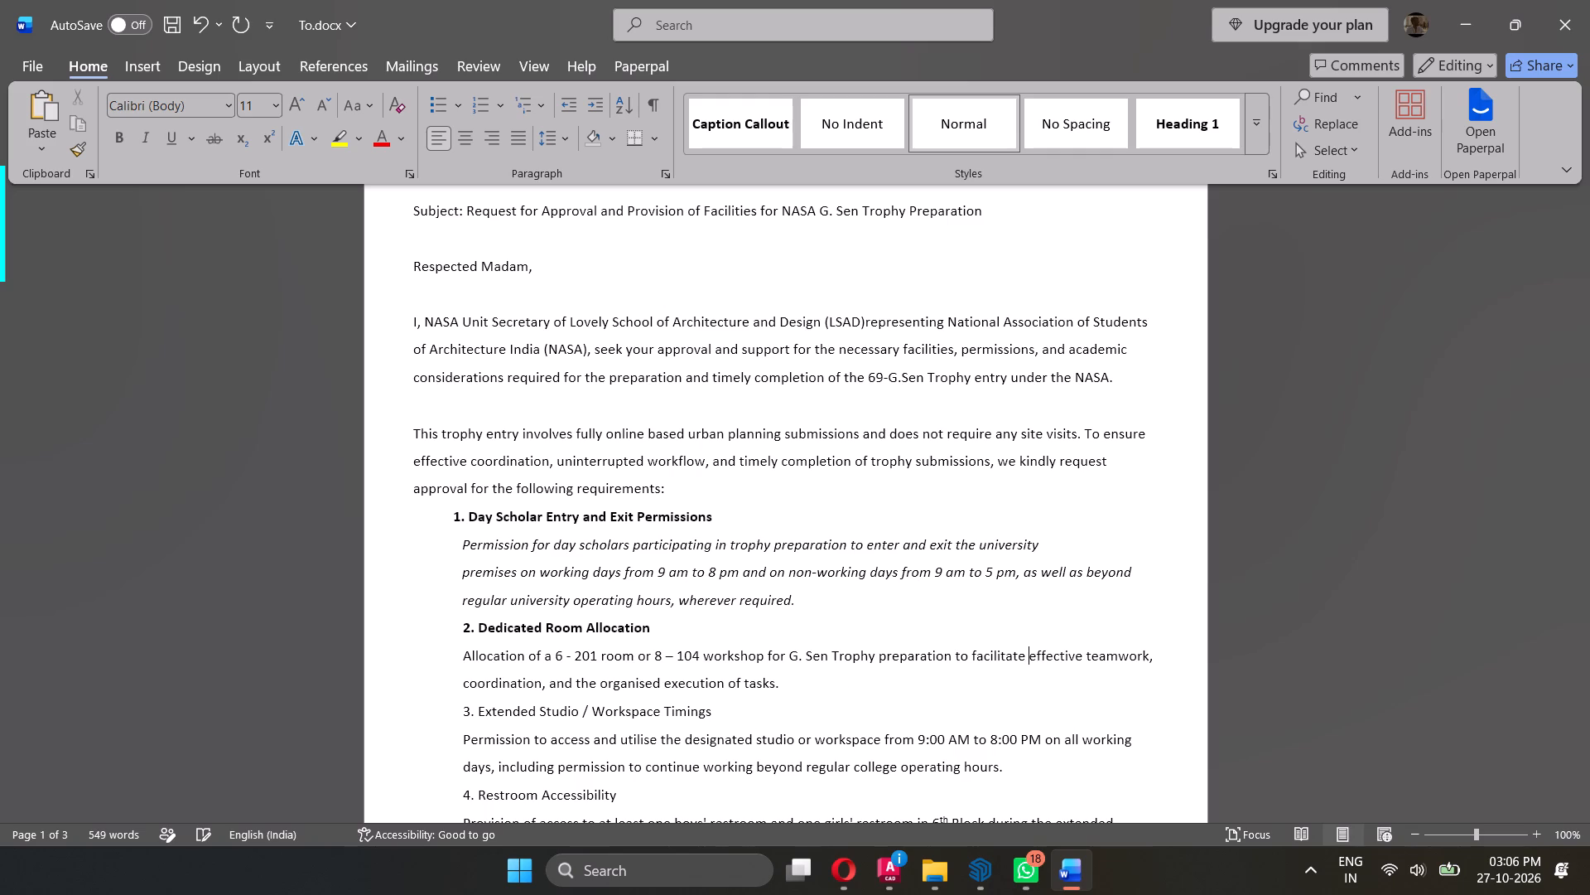
# Italicise the description paragraph under "2. Dedicated Room Allocation".
pyautogui.moveTo(777, 684); pyautogui.dragTo(515, 630)
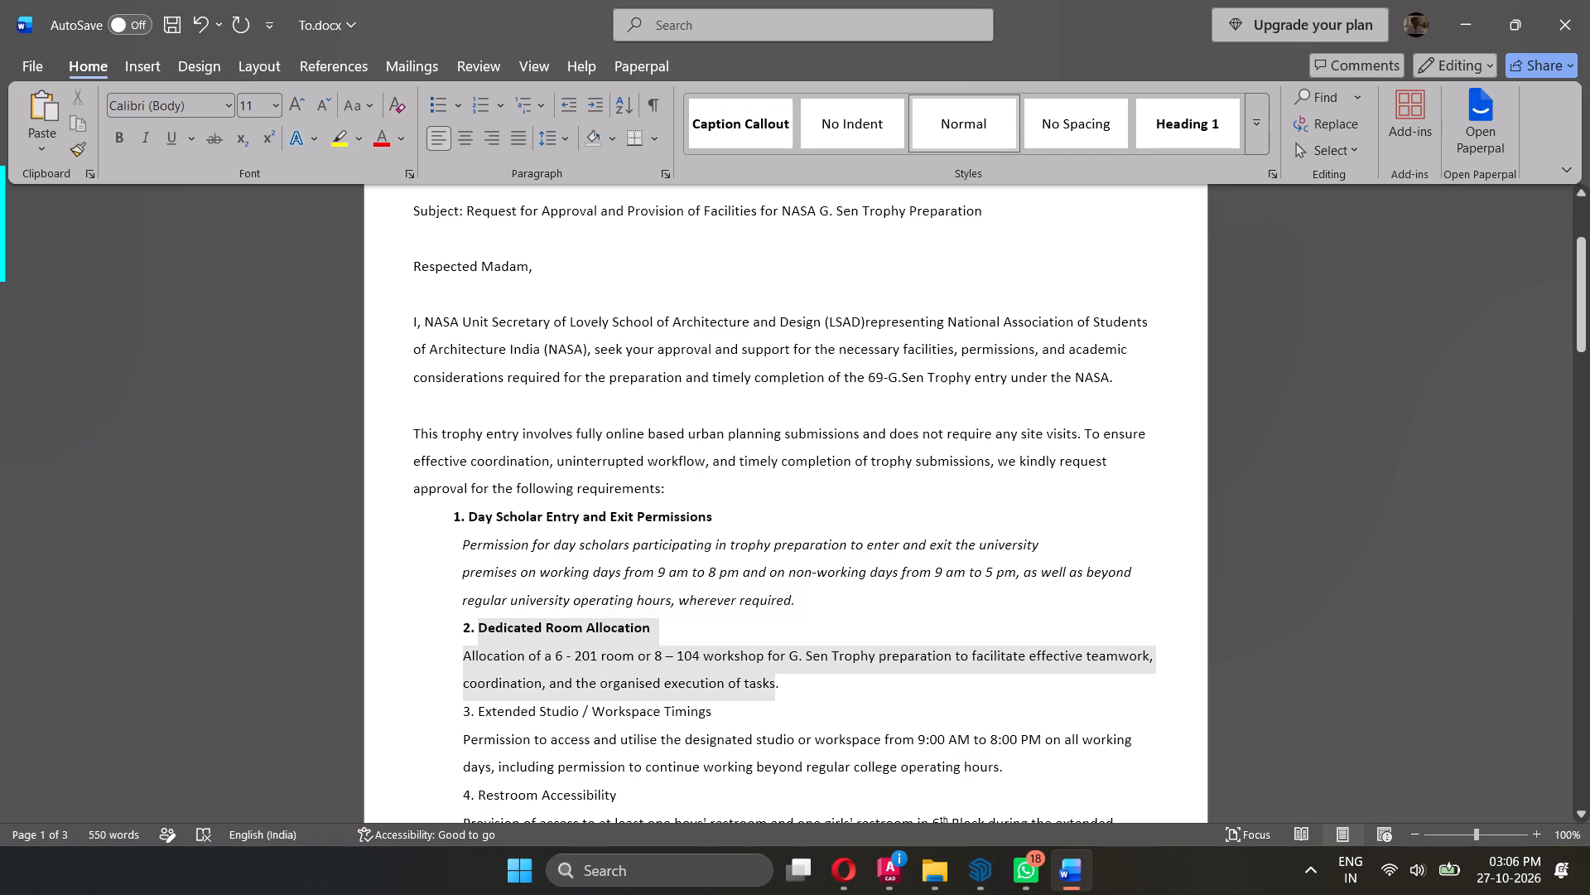
pyautogui.moveTo(515, 630); pyautogui.dragTo(453, 672)
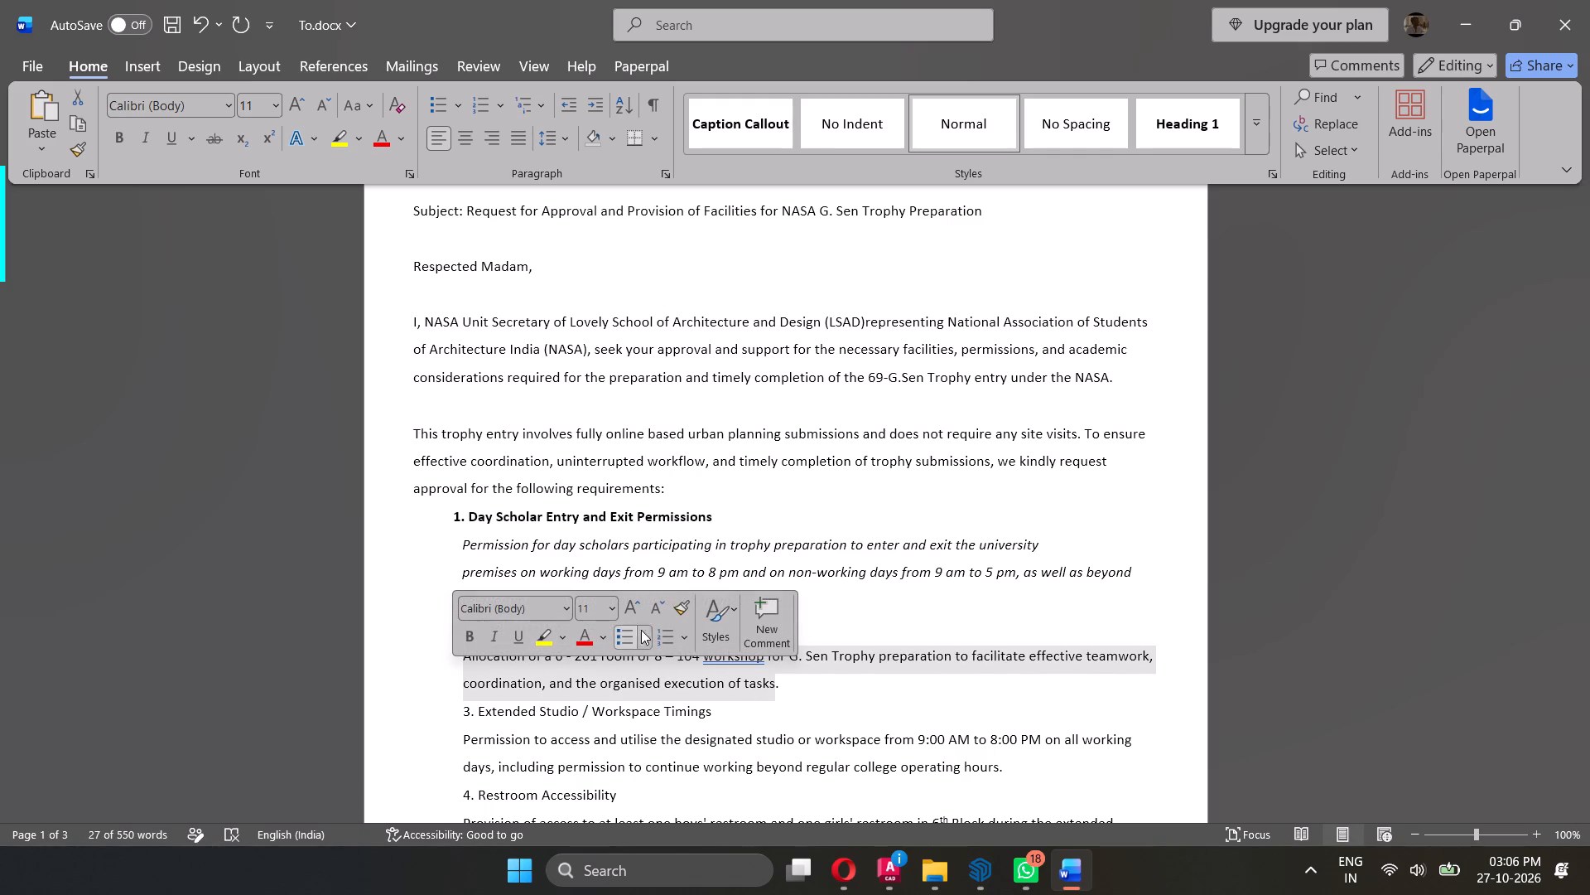
pyautogui.click(143, 138)
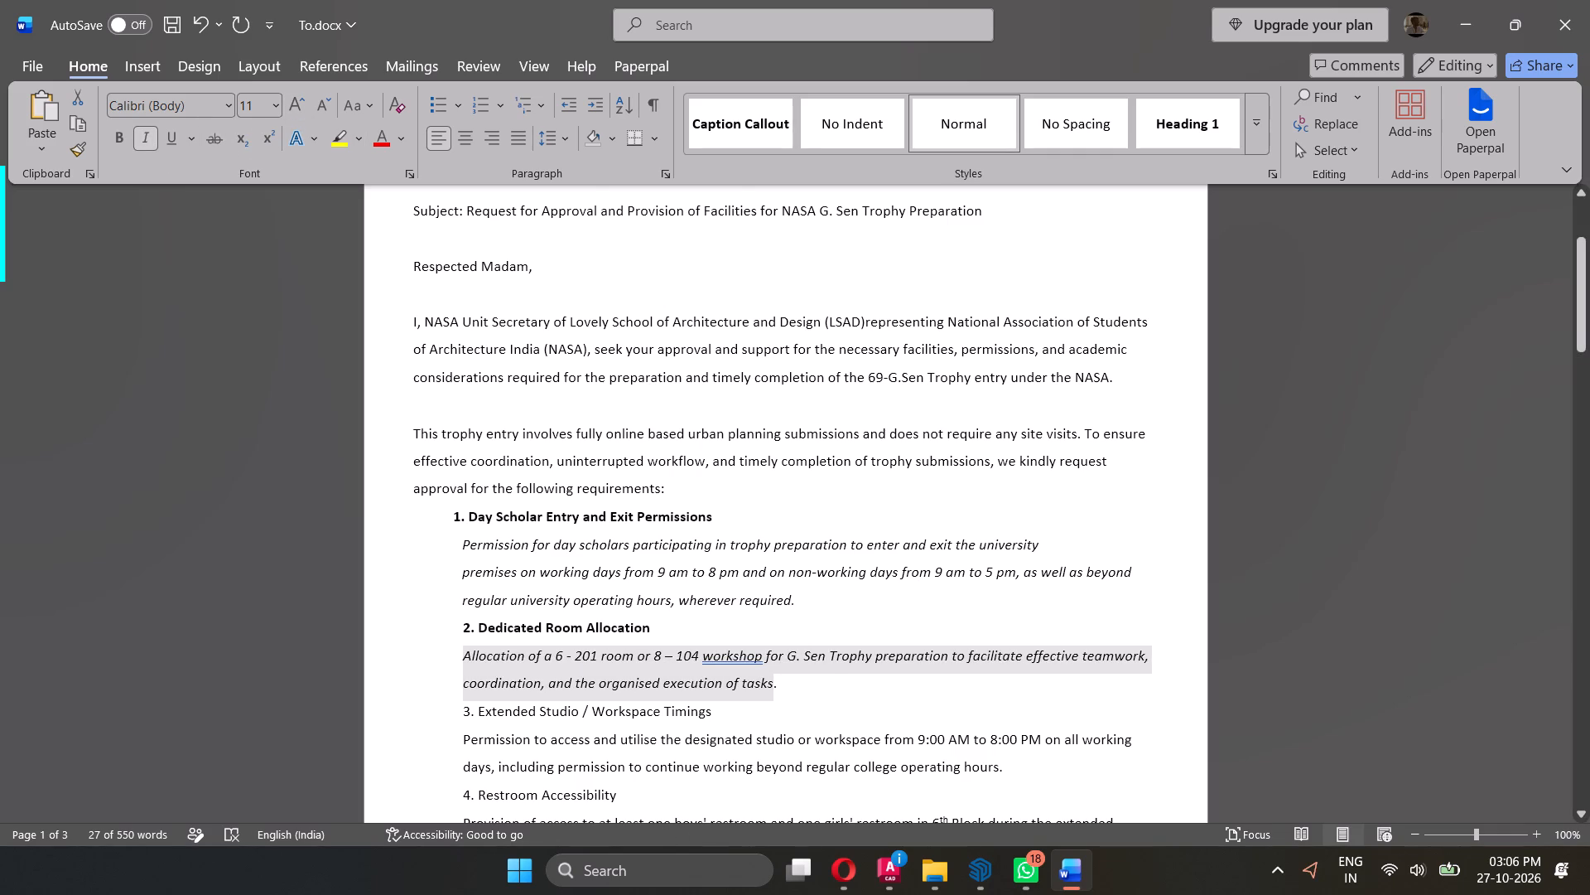
# Make the heading "3. Extended Studio / Workspace Timings" bold.
pyautogui.scroll(-2, 579, 635)
pyautogui.moveTo(717, 612); pyautogui.dragTo(594, 612)
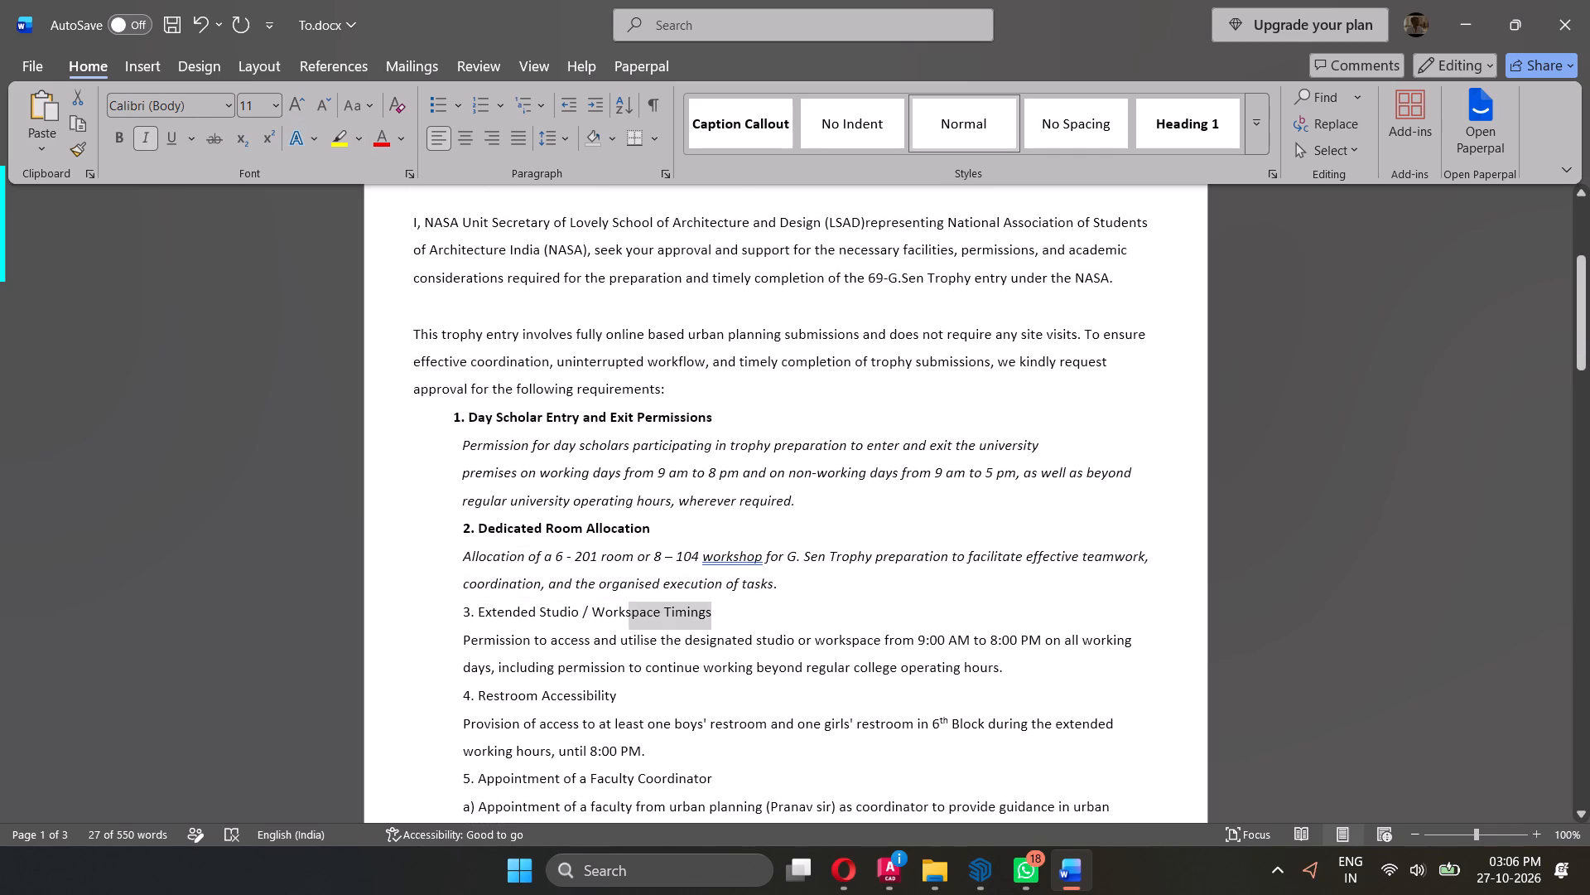
pyautogui.moveTo(594, 612); pyautogui.dragTo(448, 617)
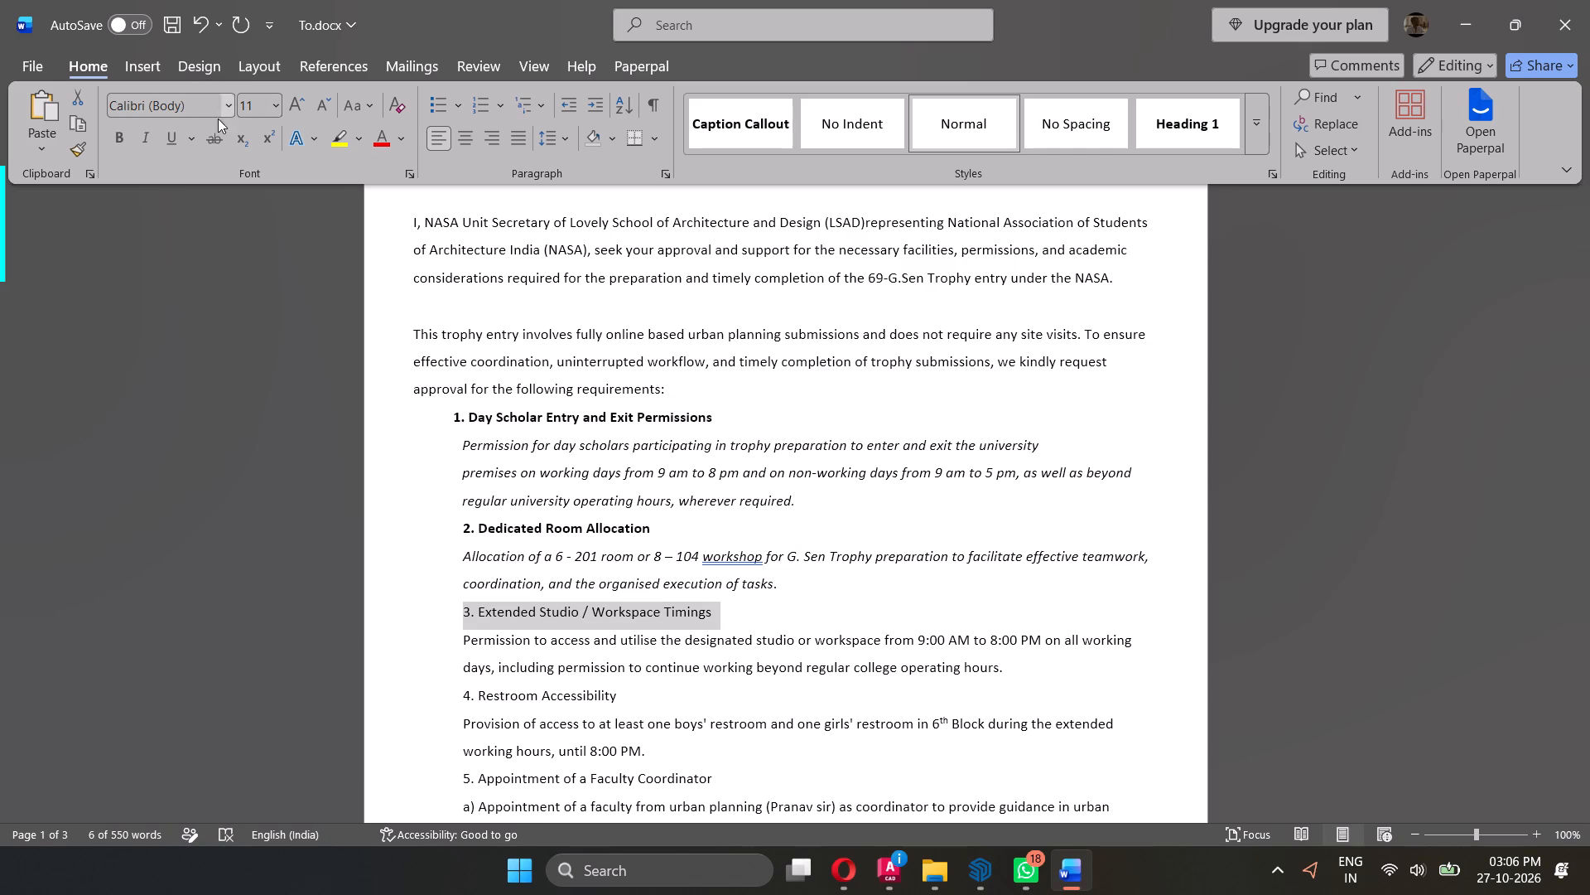
pyautogui.click(127, 128)
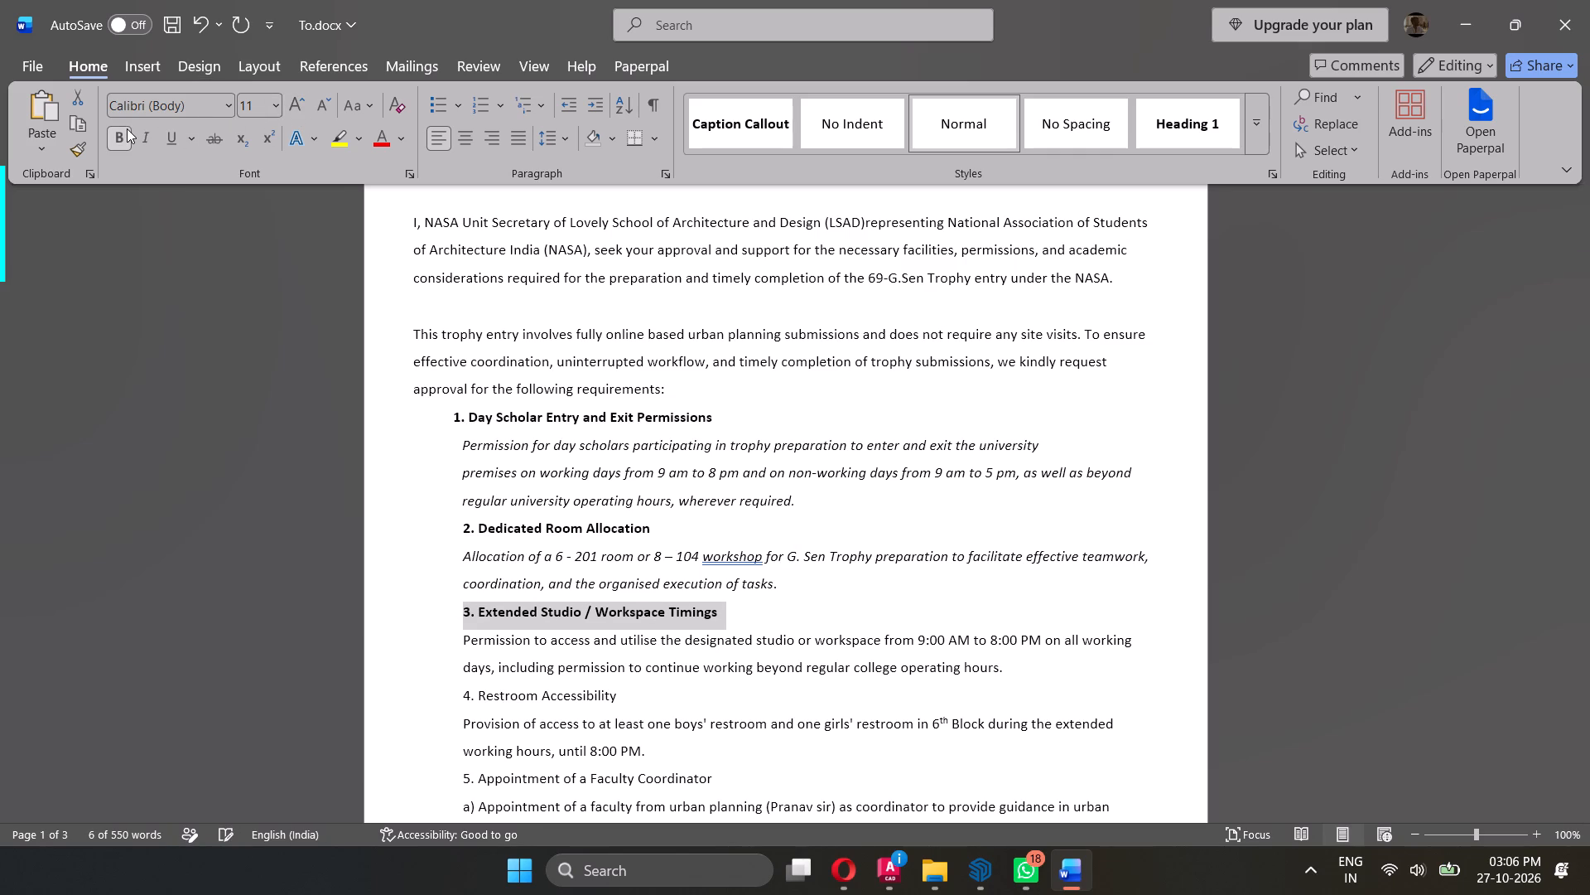
# Increase the font size to 12 for the letter's opening, from "To," through "approval for the following requirements:".
pyautogui.scroll(3, 613, 394)
pyautogui.scroll(2, 682, 548)
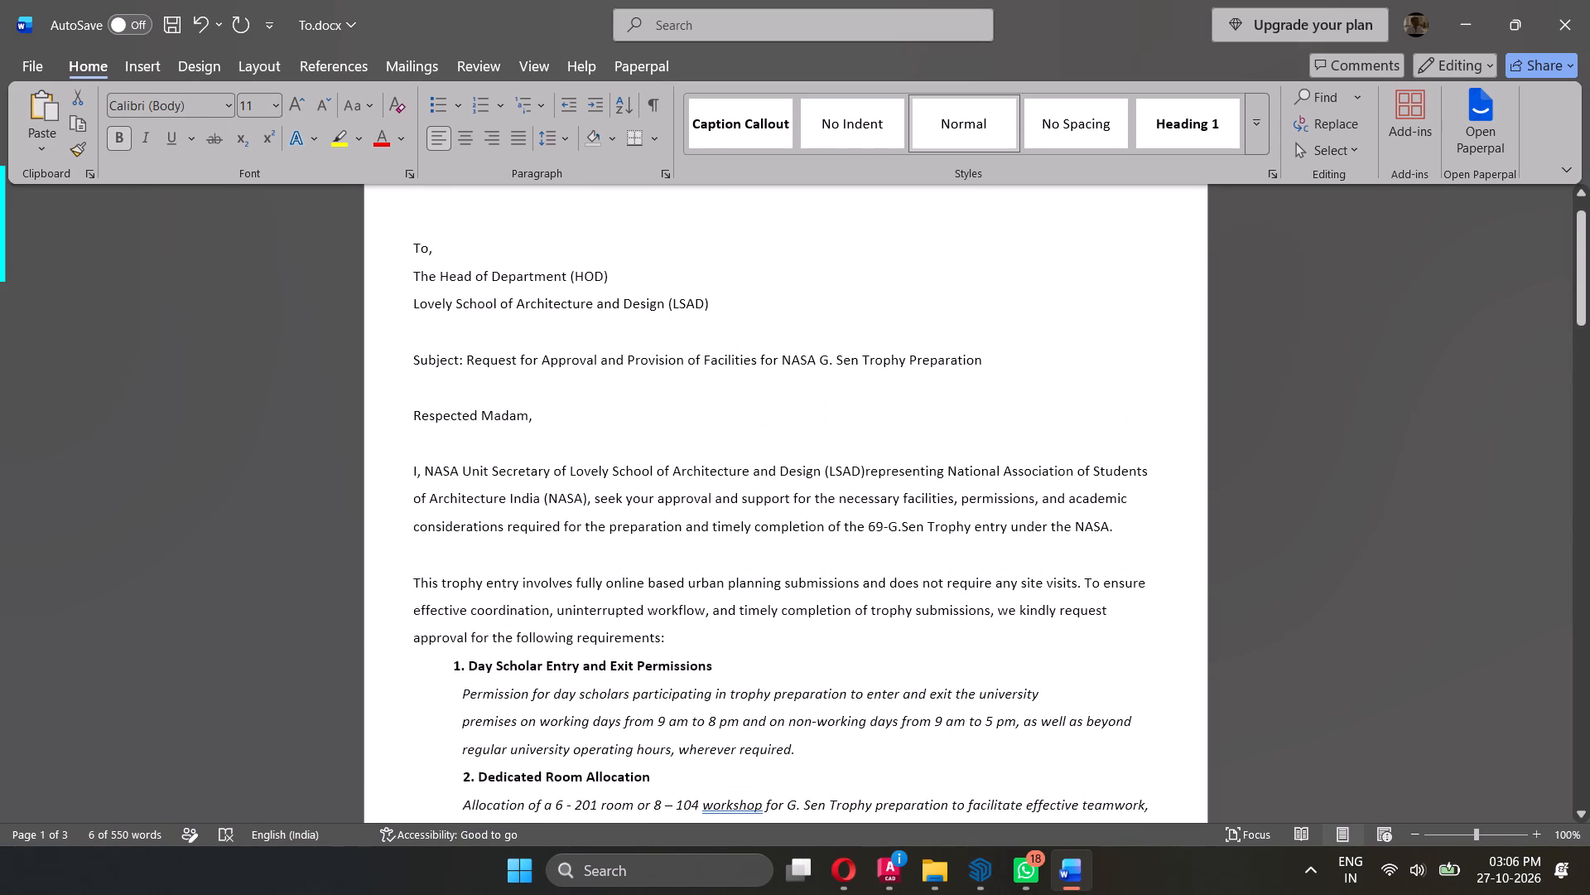
pyautogui.moveTo(676, 639); pyautogui.dragTo(416, 244)
pyautogui.click(295, 100)
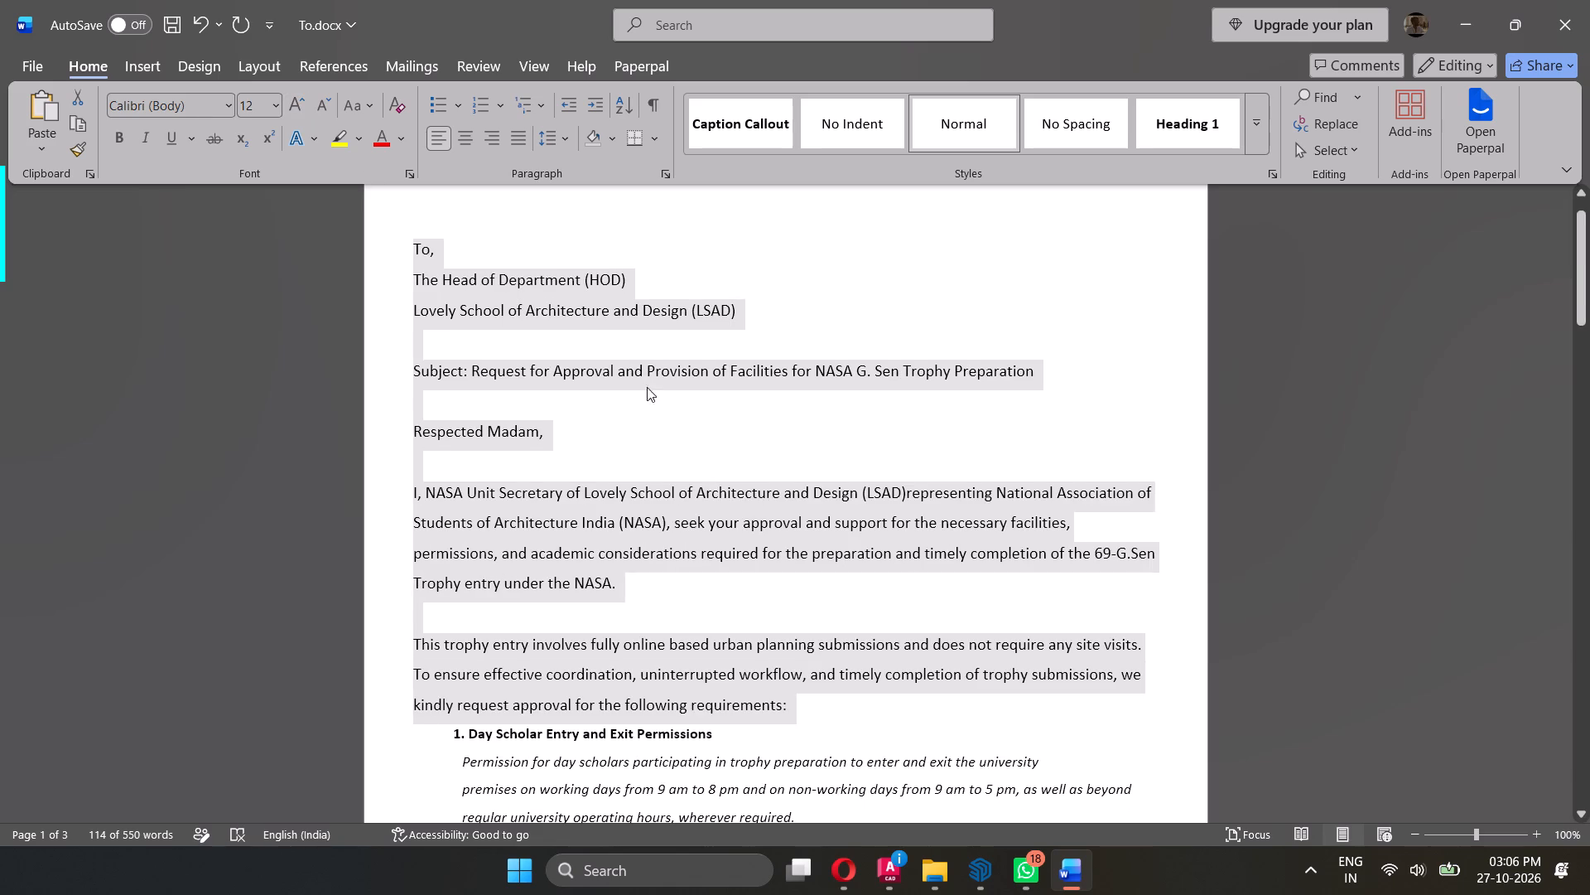
# Increase the font size of the numbered headings 1, 2 and 3 to 12, leaving out their descriptions.
pyautogui.scroll(-5, 643, 375)
pyautogui.moveTo(722, 491); pyautogui.dragTo(669, 484)
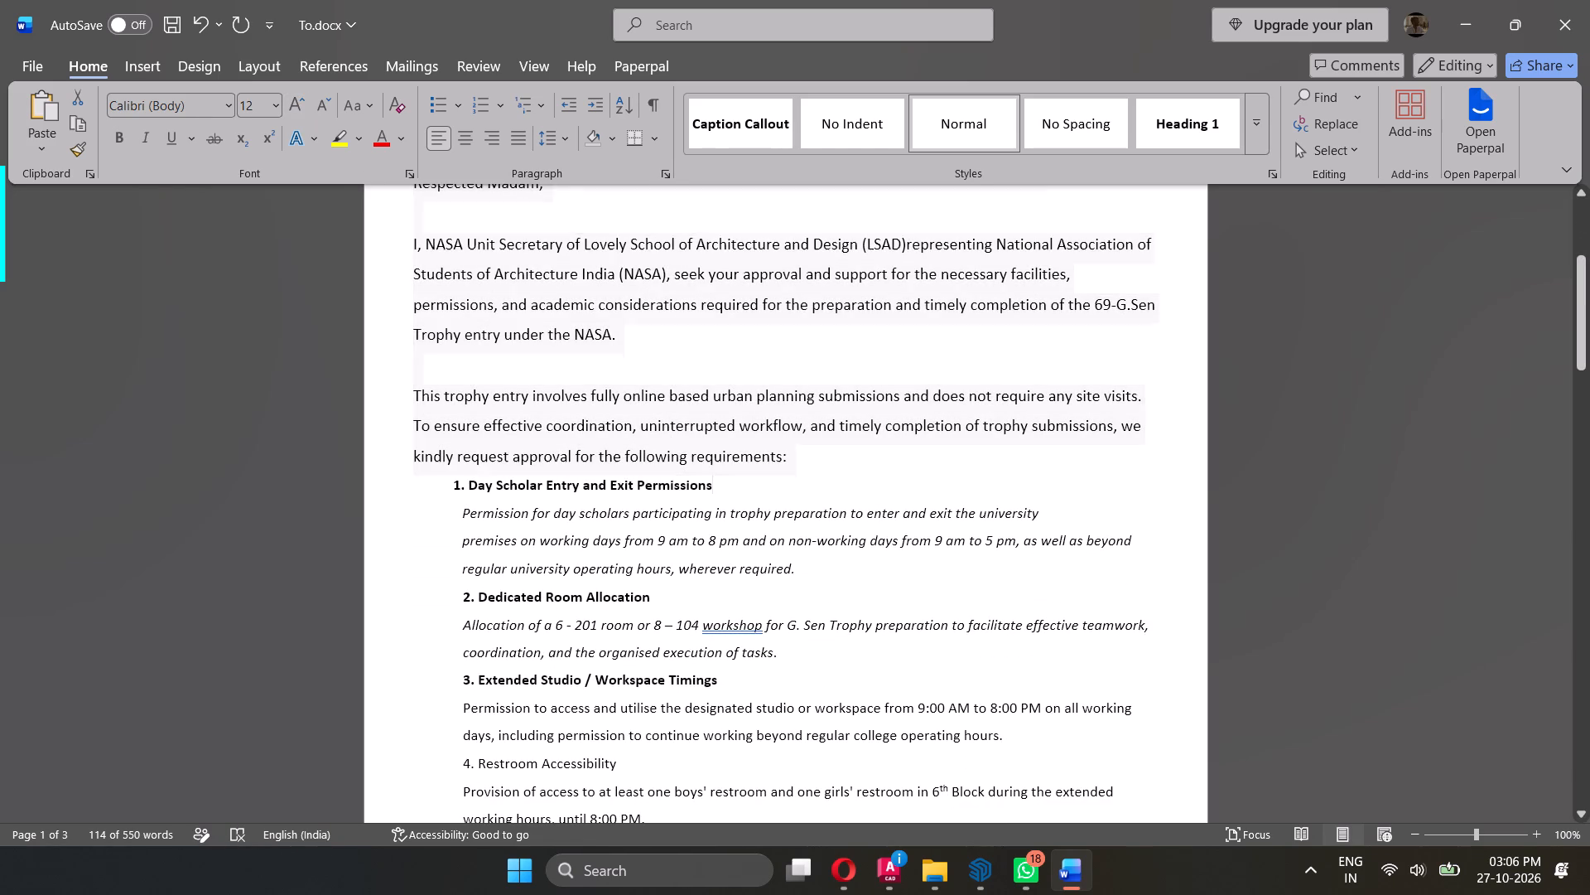
pyautogui.moveTo(669, 484); pyautogui.dragTo(449, 481)
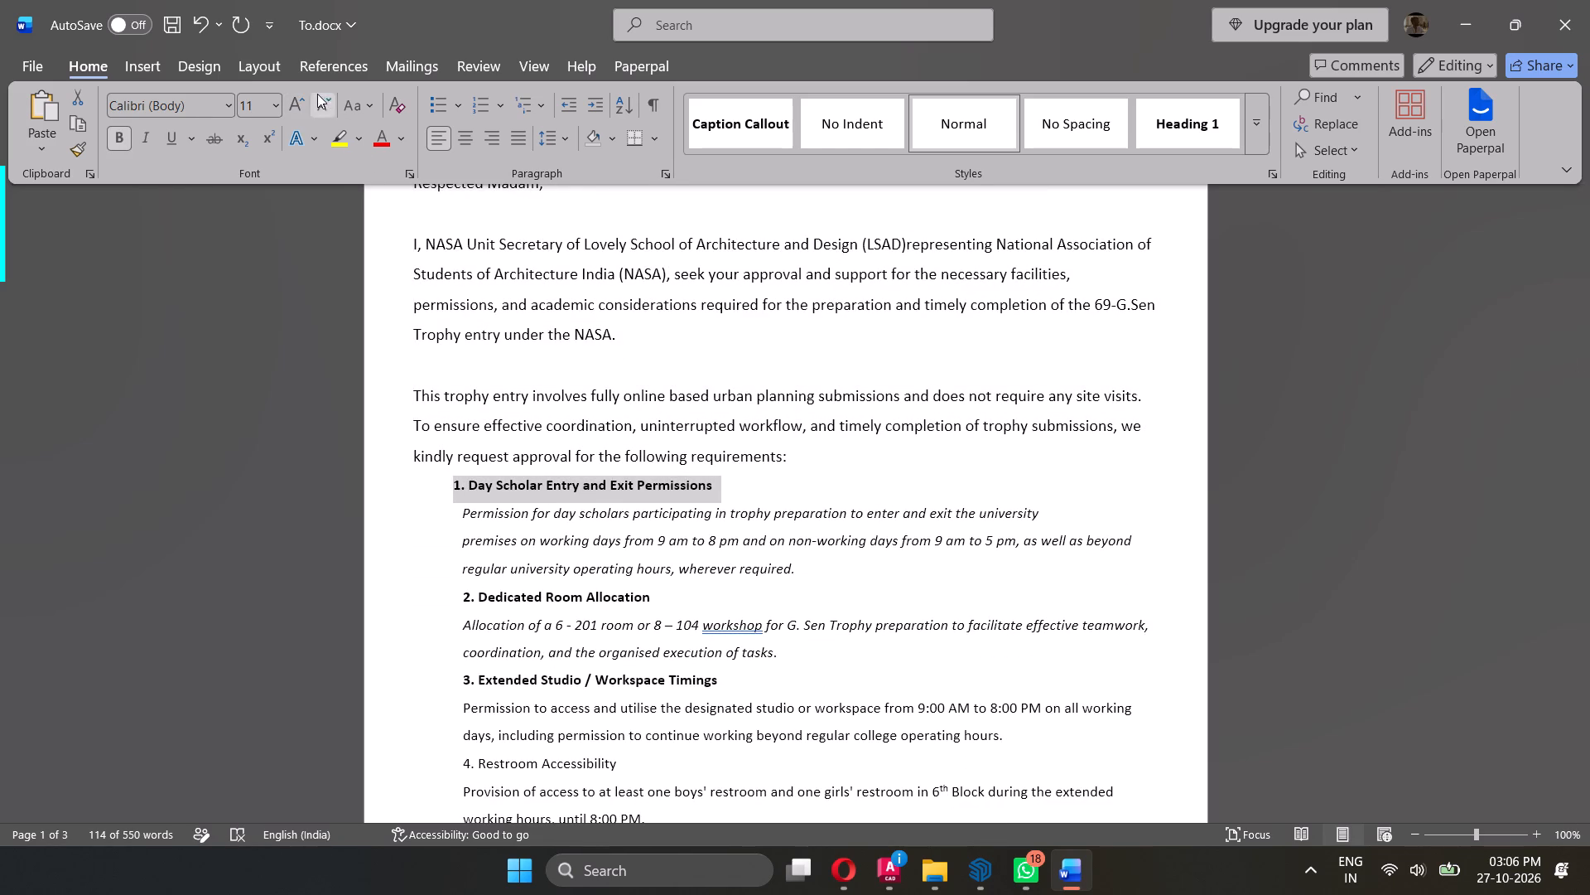
pyautogui.click(295, 94)
pyautogui.scroll(-3, 435, 281)
pyautogui.moveTo(657, 447); pyautogui.dragTo(595, 450)
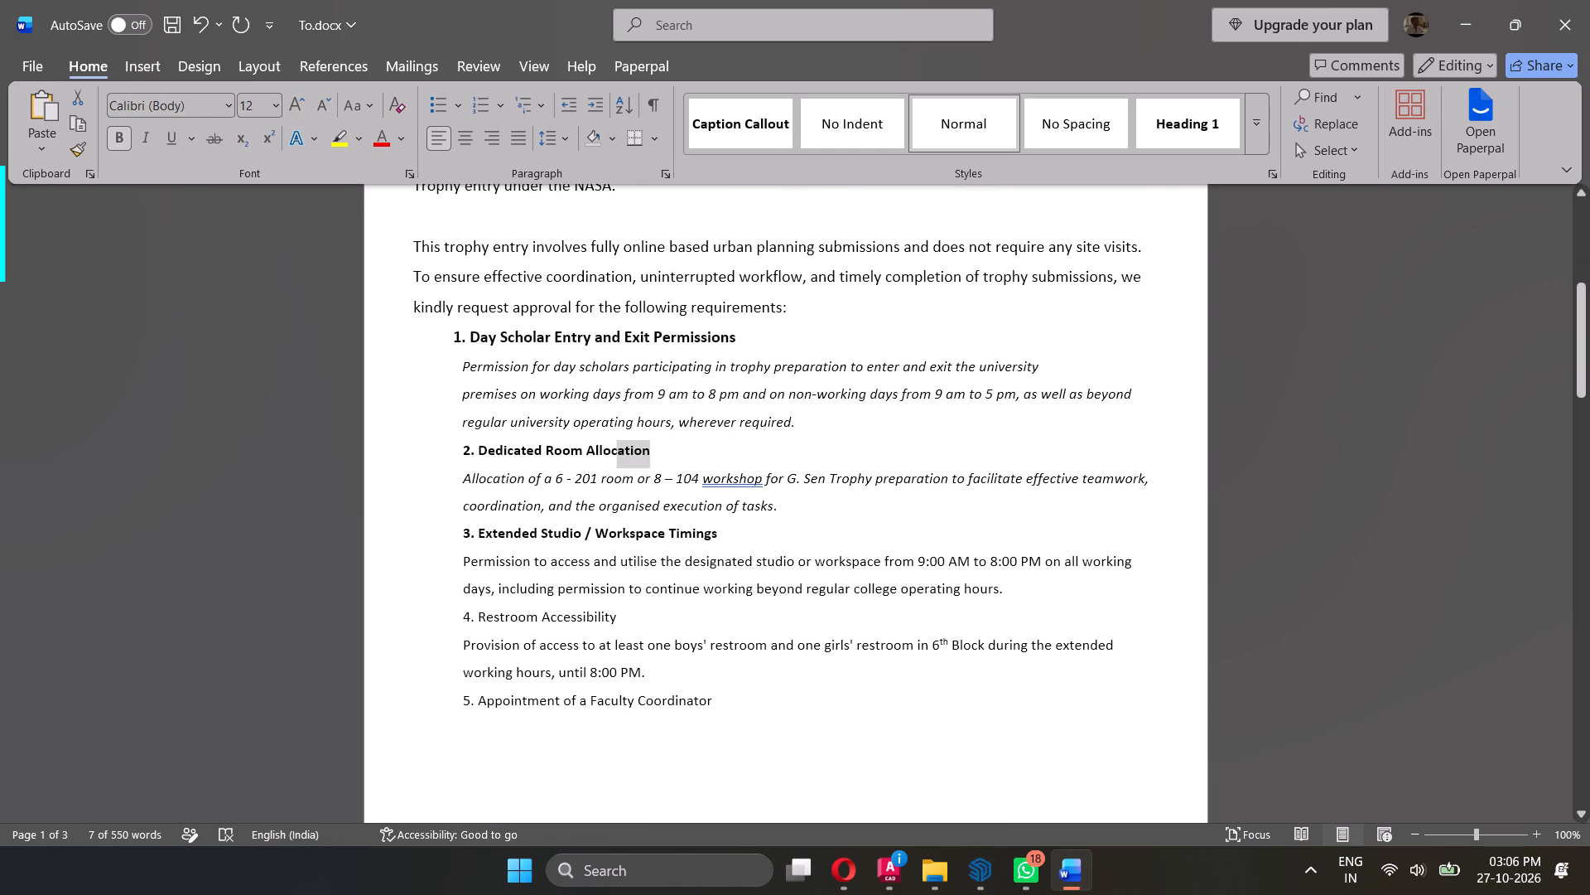
pyautogui.moveTo(595, 450); pyautogui.dragTo(460, 450)
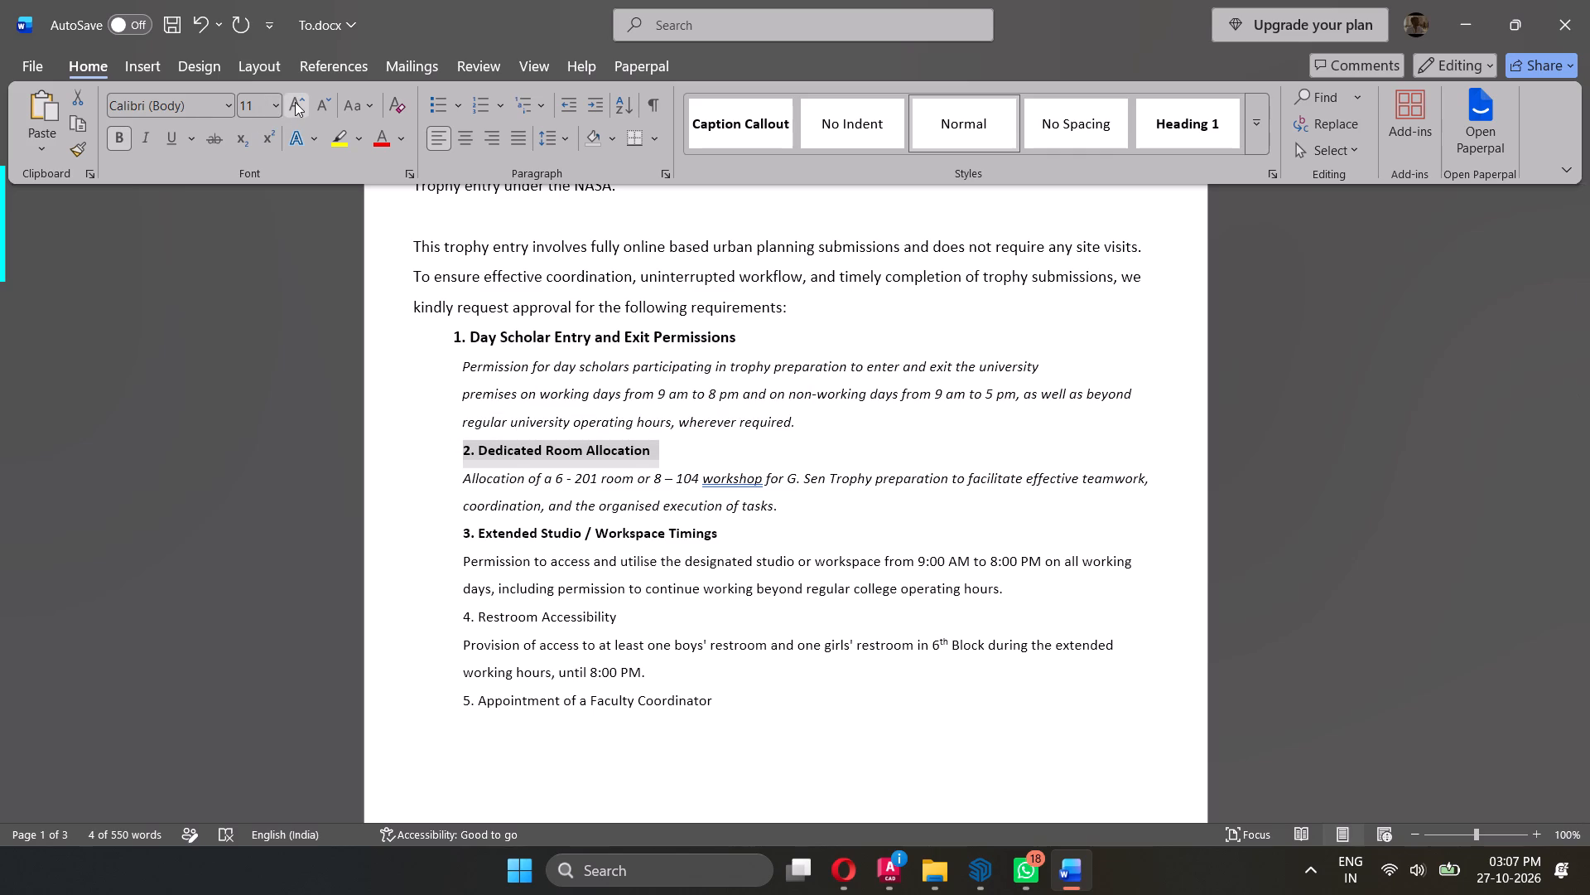
pyautogui.click(295, 102)
pyautogui.scroll(-2, 672, 496)
pyautogui.moveTo(736, 443); pyautogui.dragTo(567, 443)
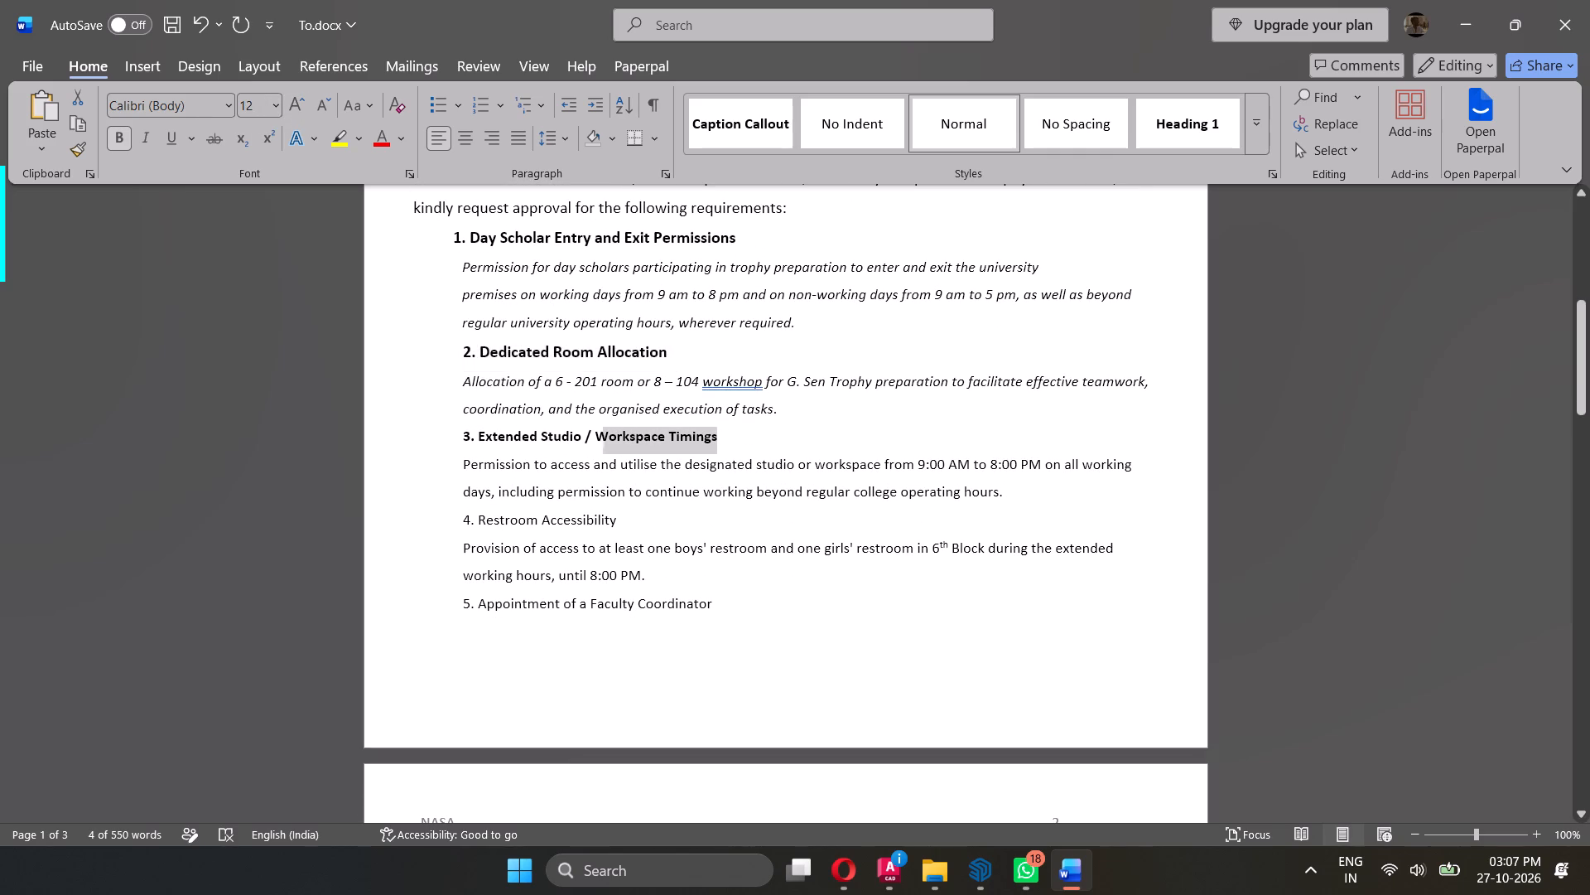
pyautogui.moveTo(567, 443); pyautogui.dragTo(451, 443)
pyautogui.click(301, 104)
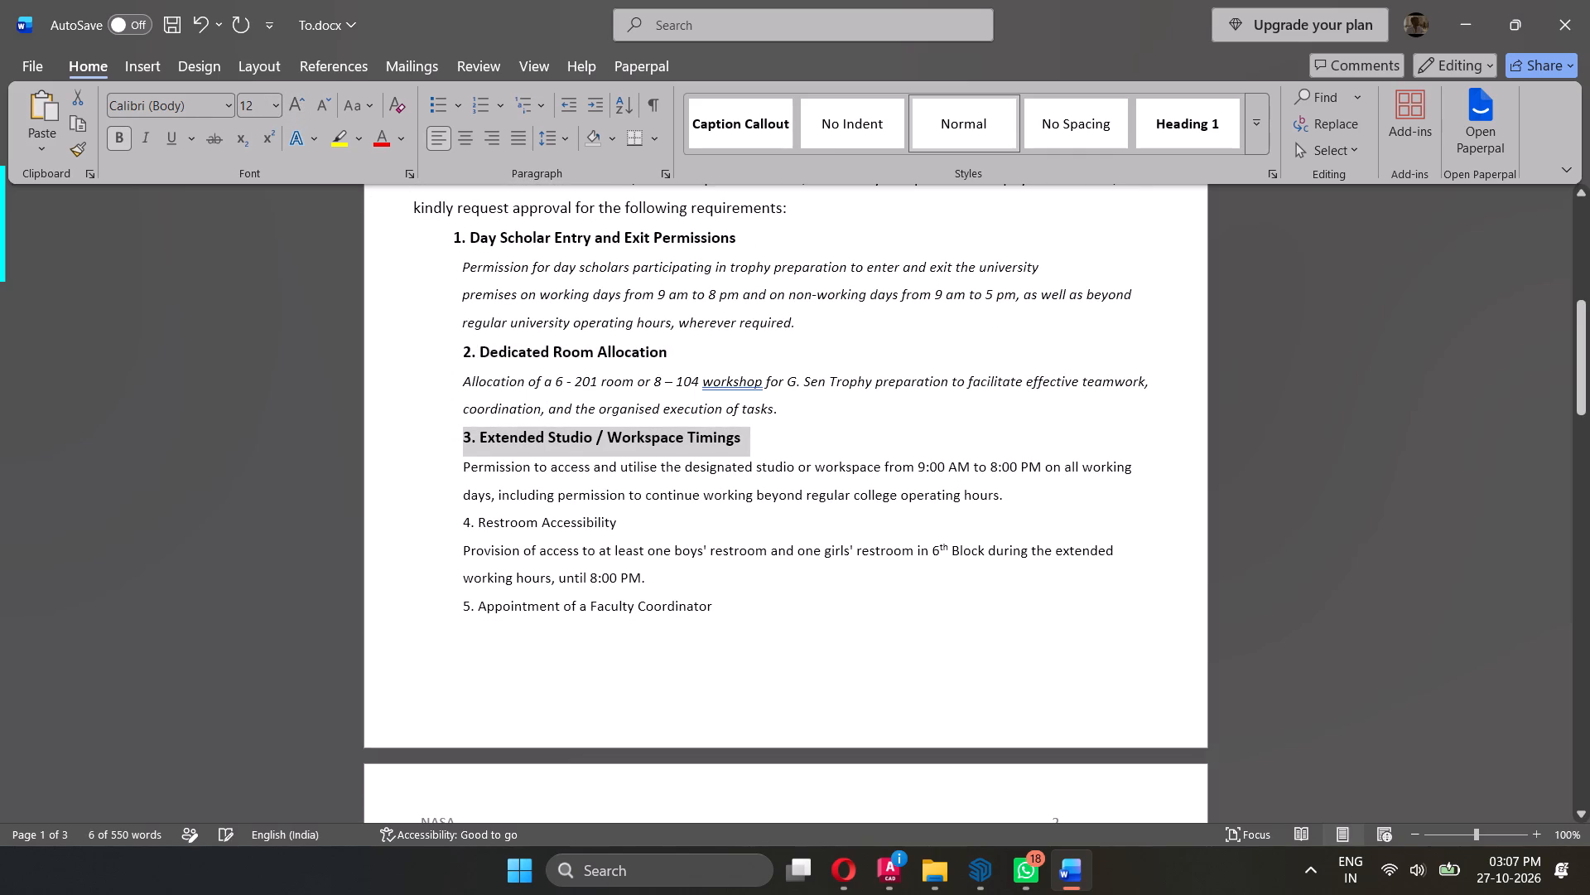
# Set the heading "4. Restroom Accessibility" to font size 12 and make it bold.
pyautogui.moveTo(634, 526); pyautogui.dragTo(456, 539)
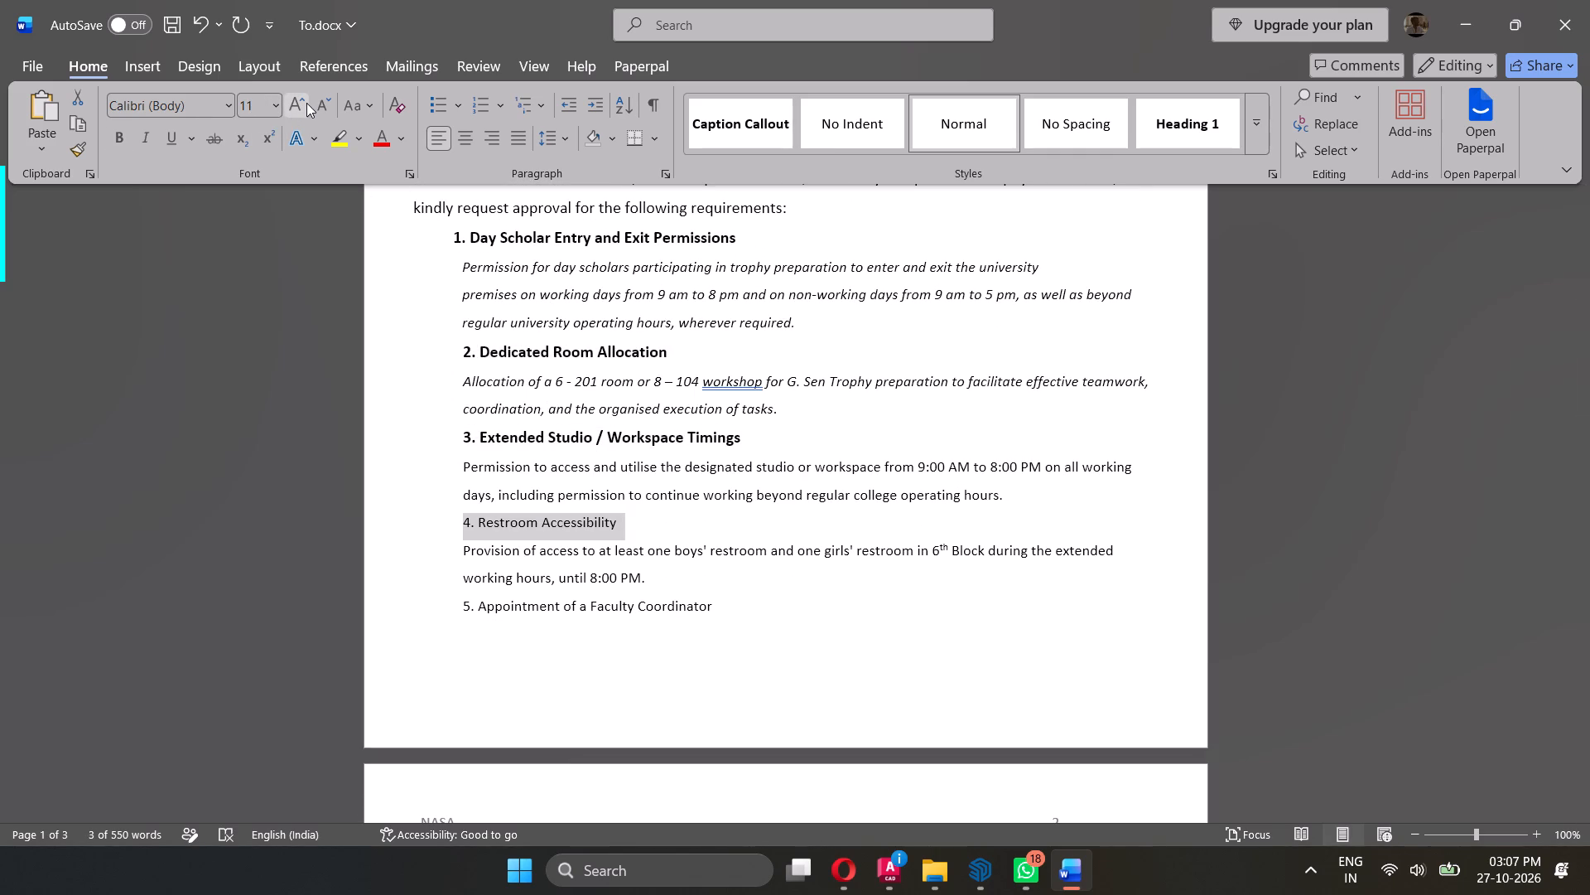
pyautogui.click(306, 103)
pyautogui.scroll(-1, 619, 443)
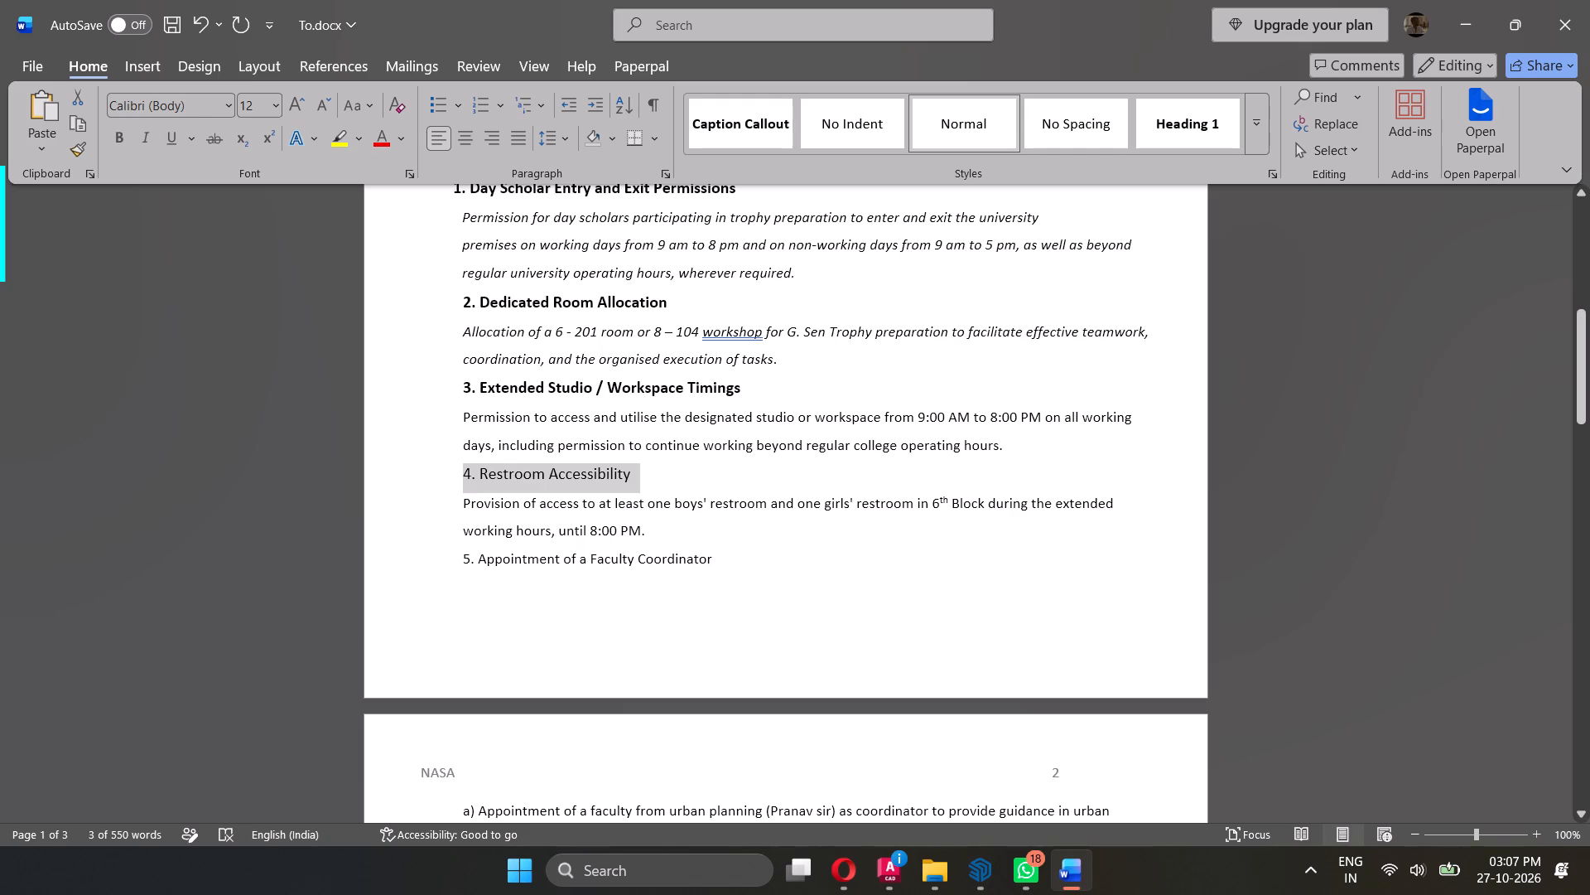
pyautogui.click(120, 134)
# Italicise the description paragraphs under "3. Extended Studio / Workspace Timings" and "4. Restroom Accessibility".
pyautogui.tripleClick(707, 455)
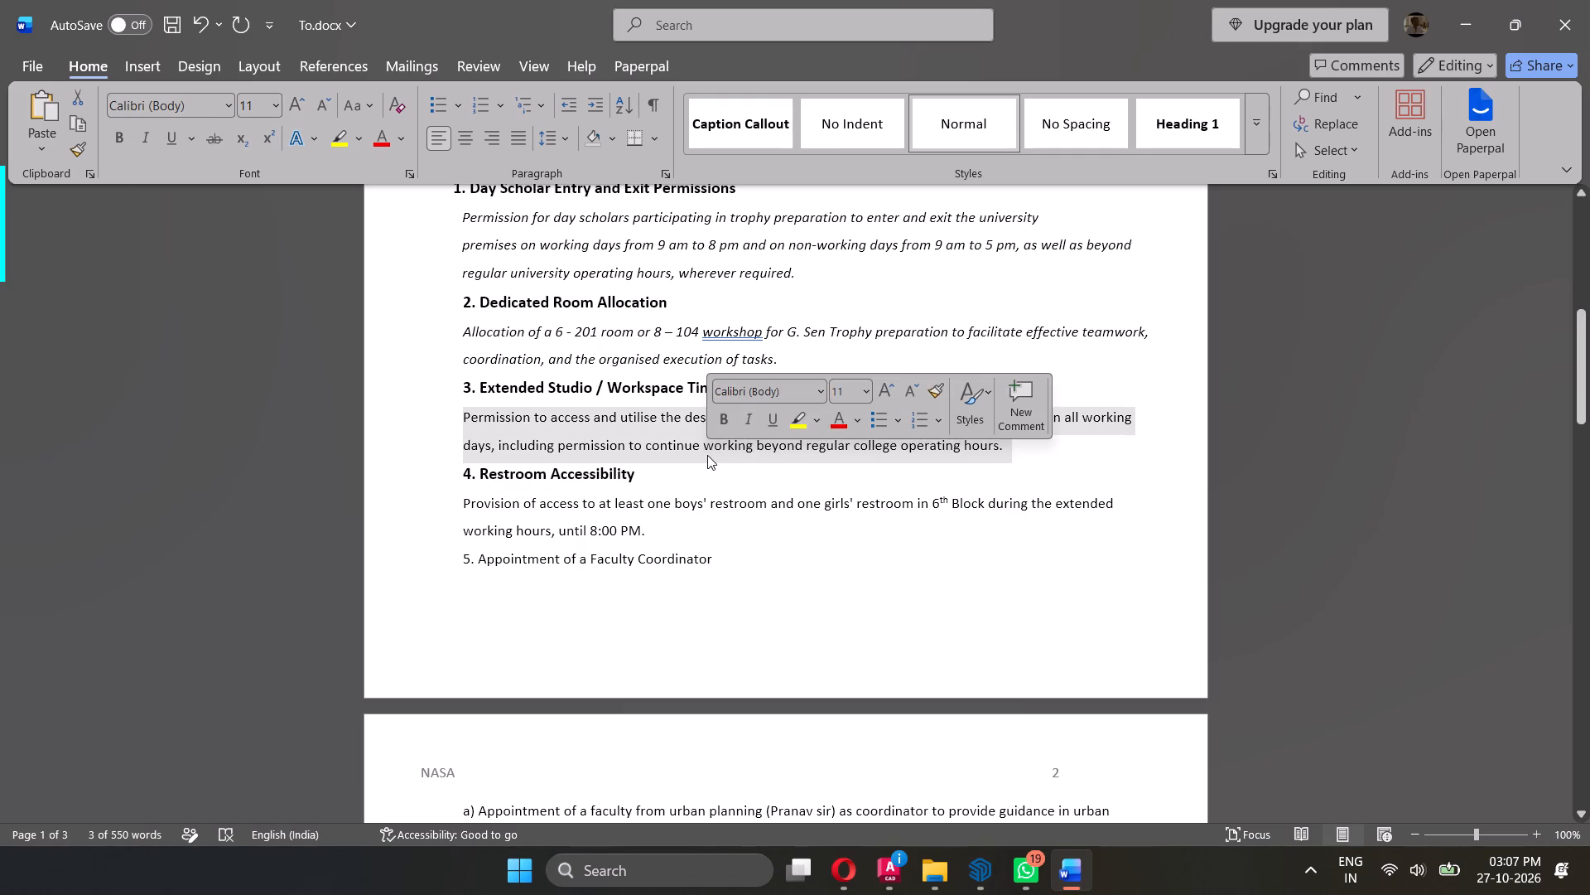
pyautogui.click(136, 133)
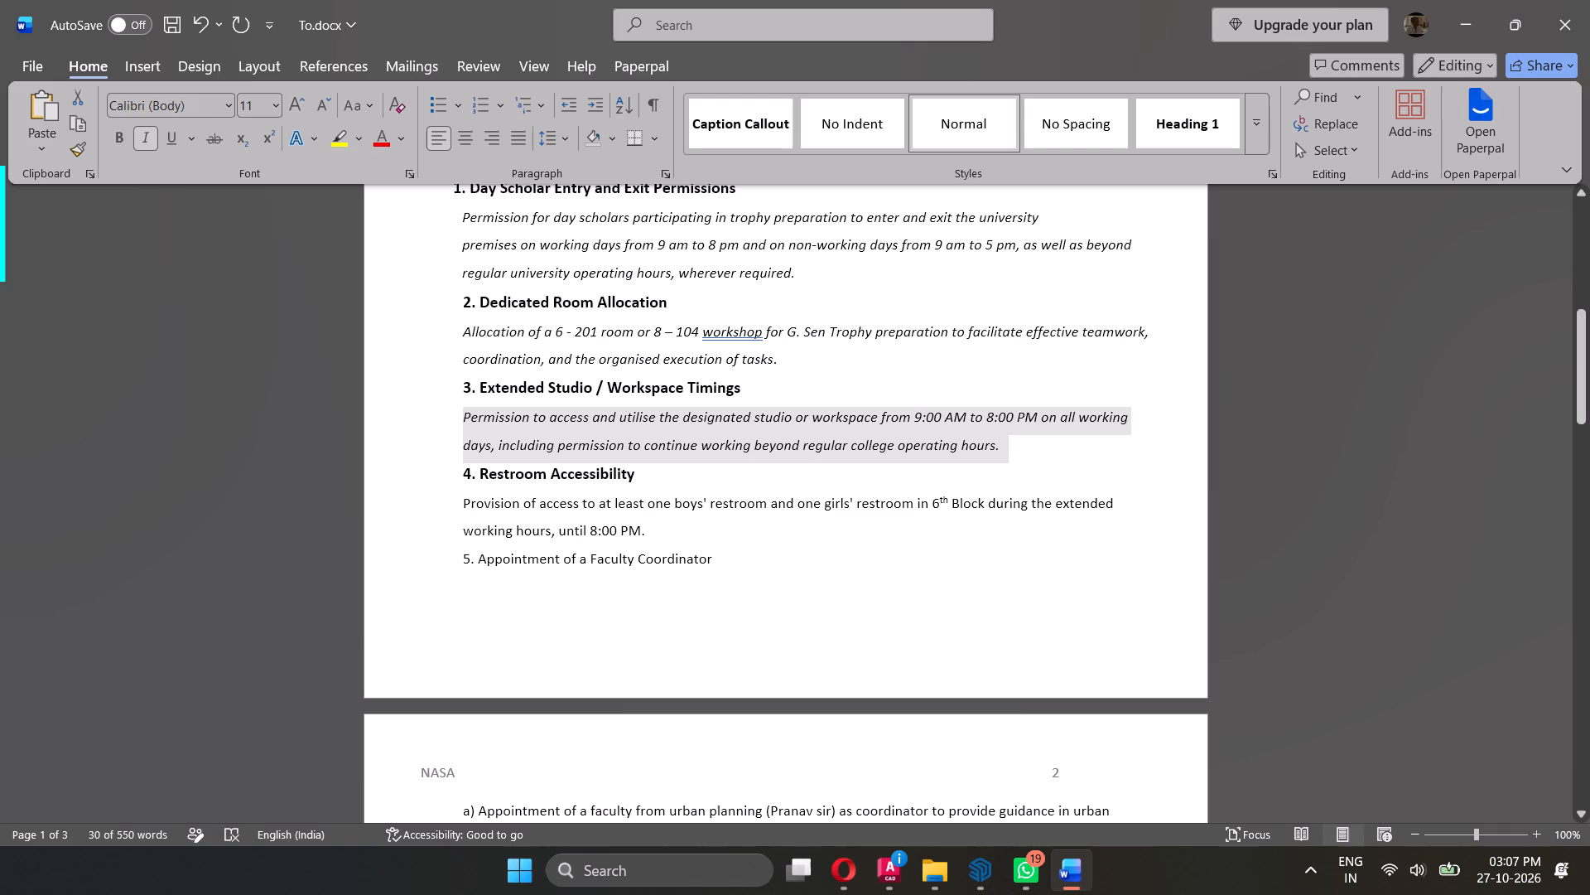
pyautogui.scroll(1, 981, 373)
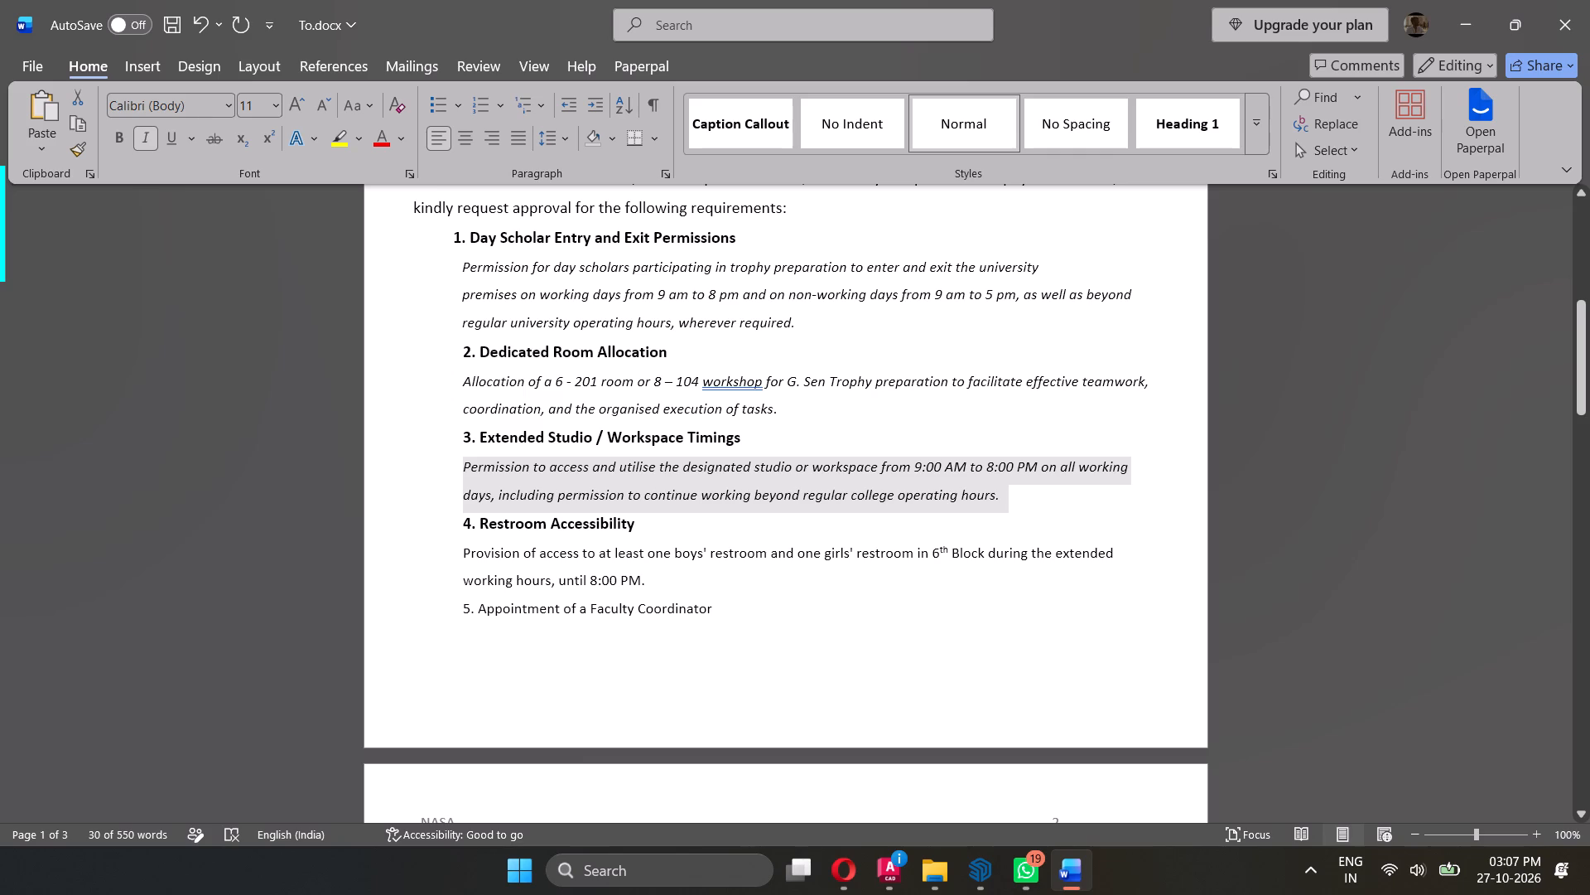
pyautogui.click(741, 464)
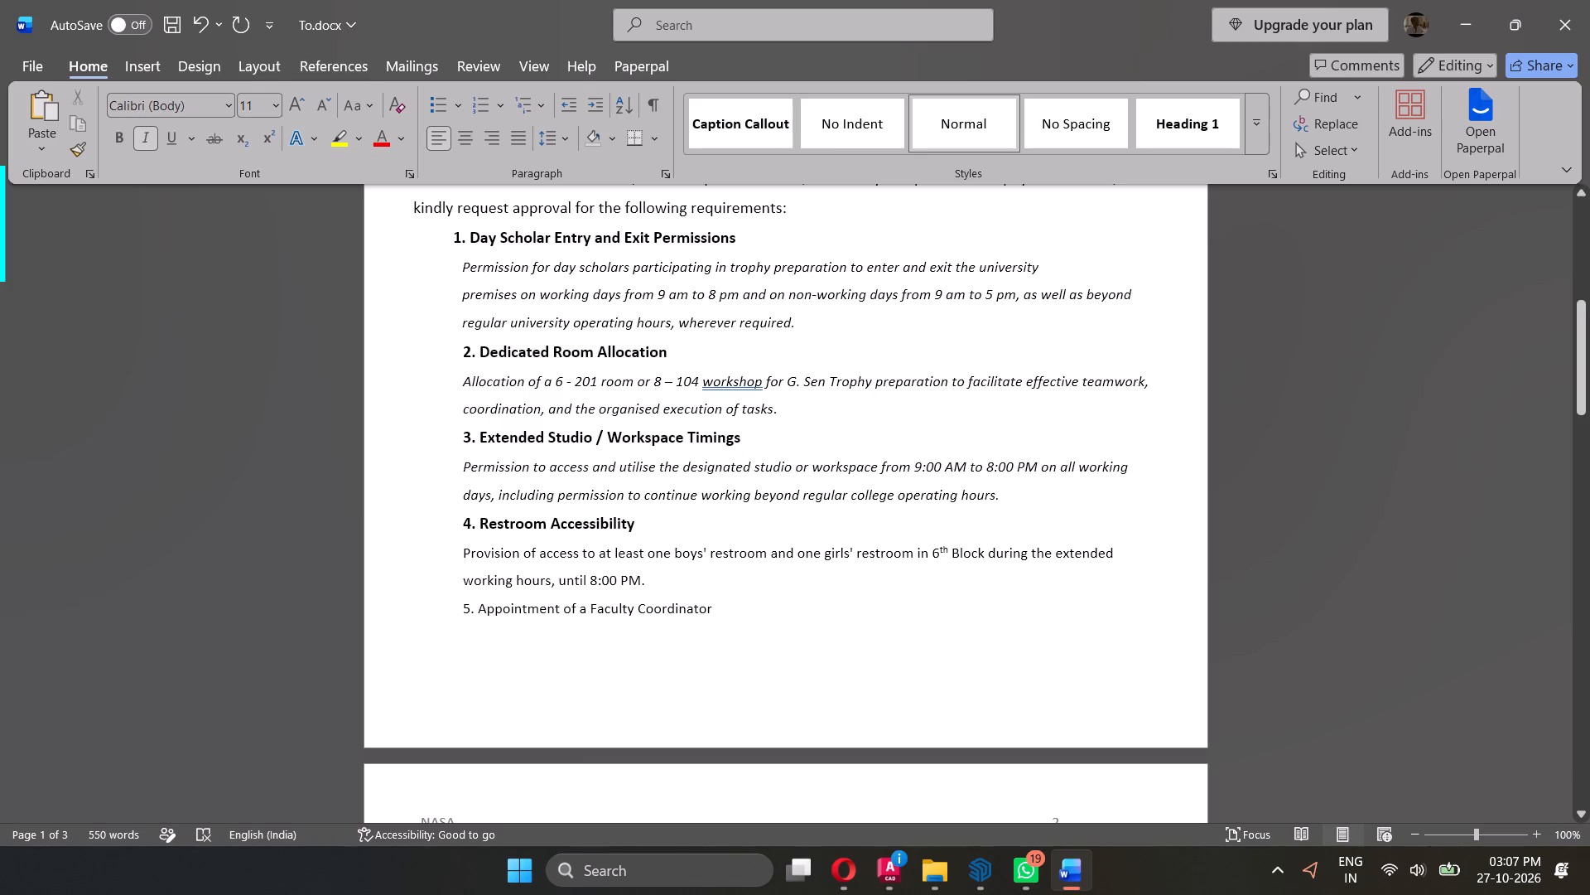
pyautogui.moveTo(658, 584); pyautogui.dragTo(468, 563)
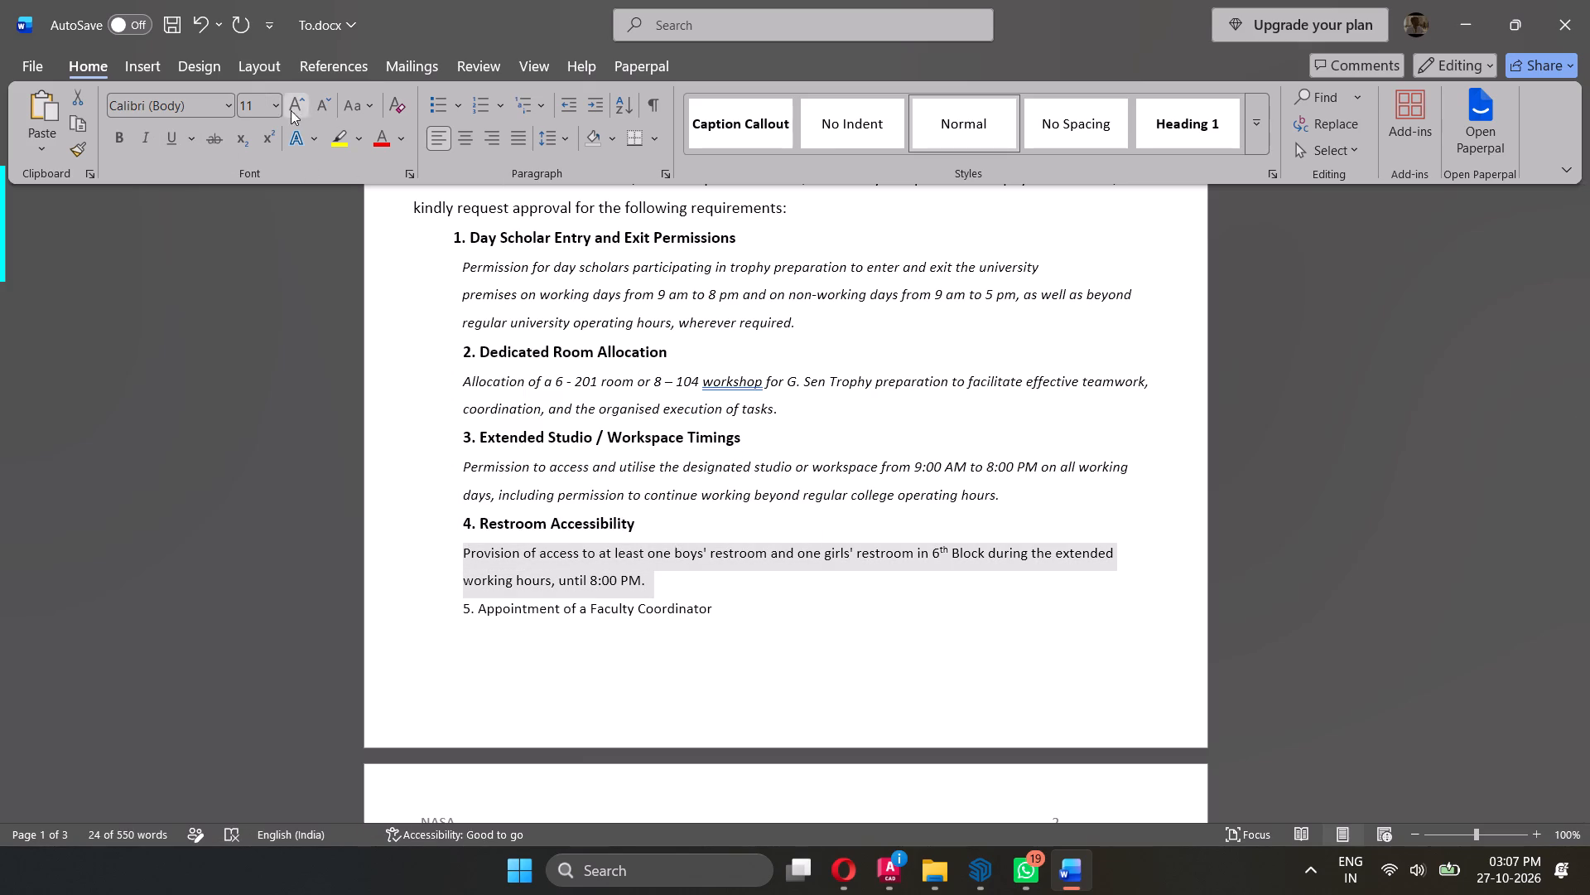
pyautogui.click(144, 147)
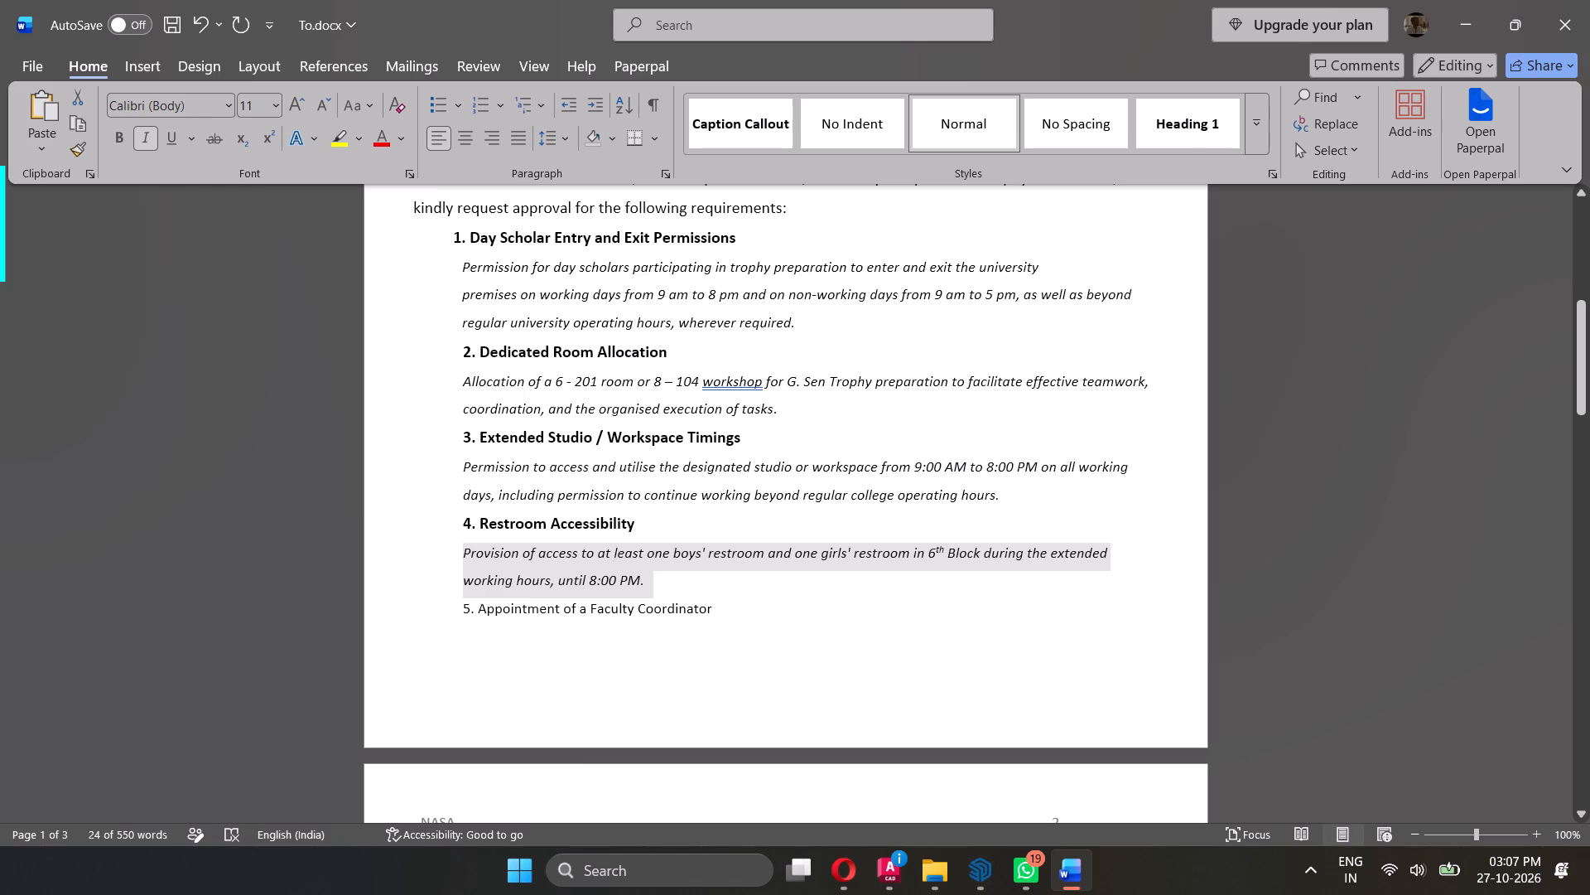
pyautogui.click(679, 588)
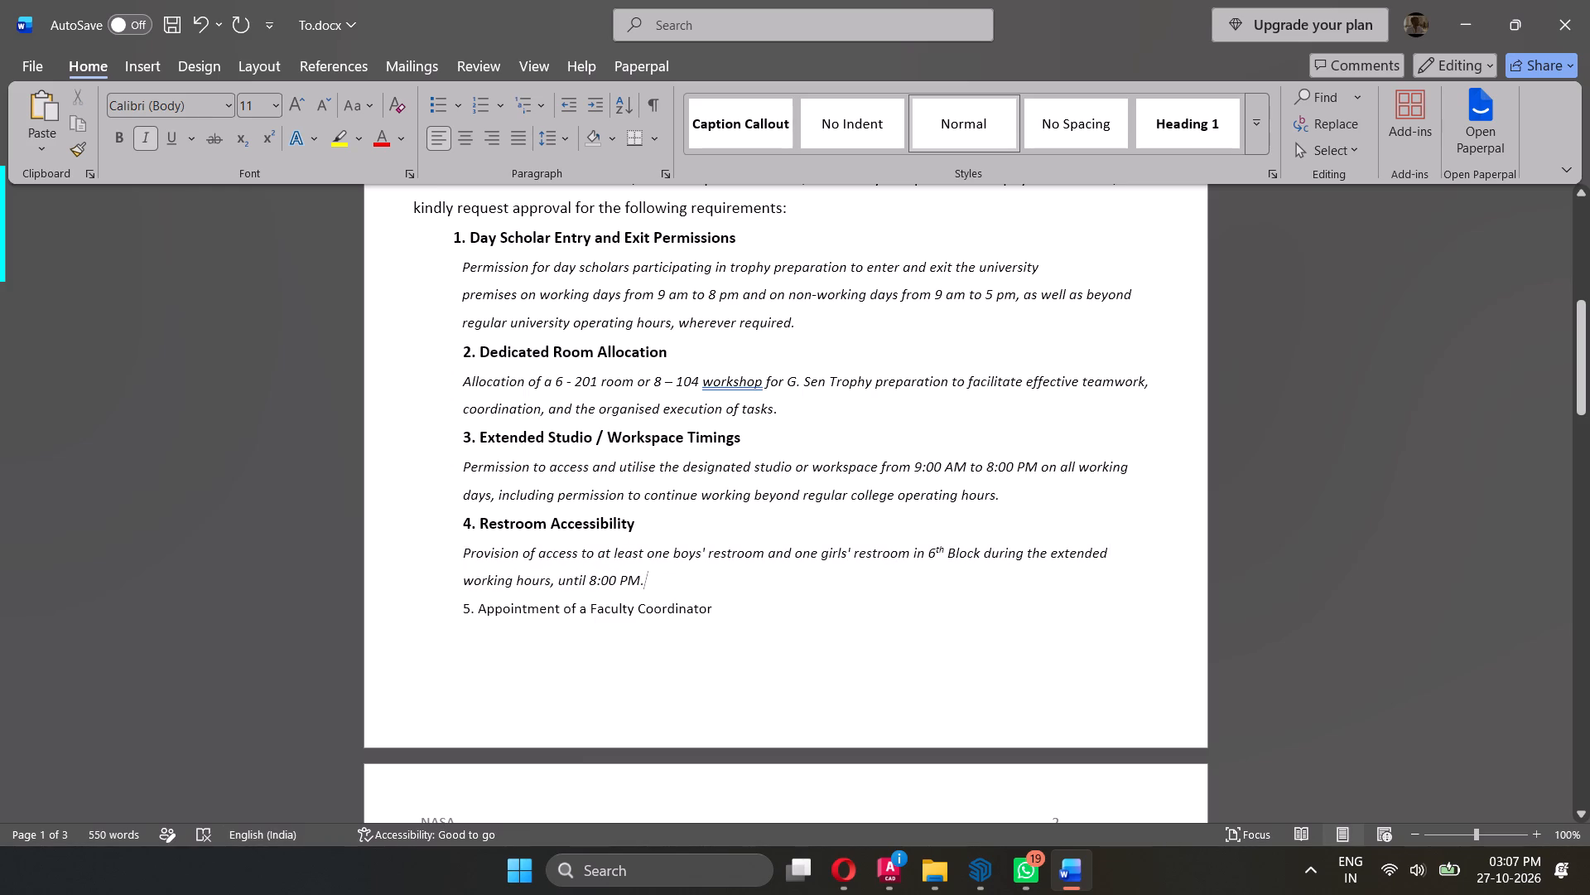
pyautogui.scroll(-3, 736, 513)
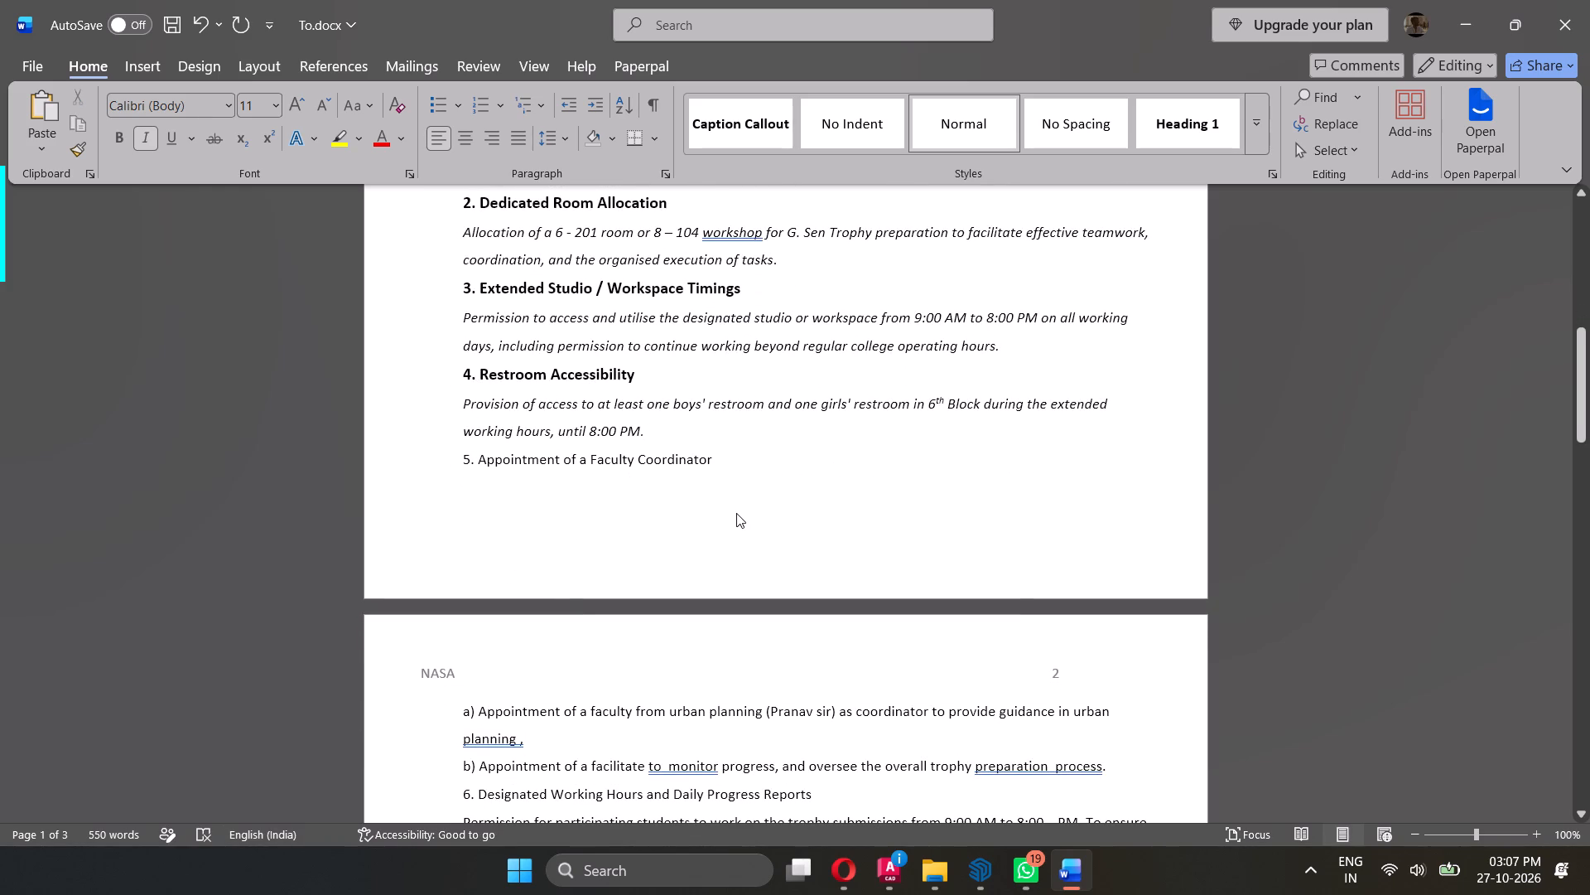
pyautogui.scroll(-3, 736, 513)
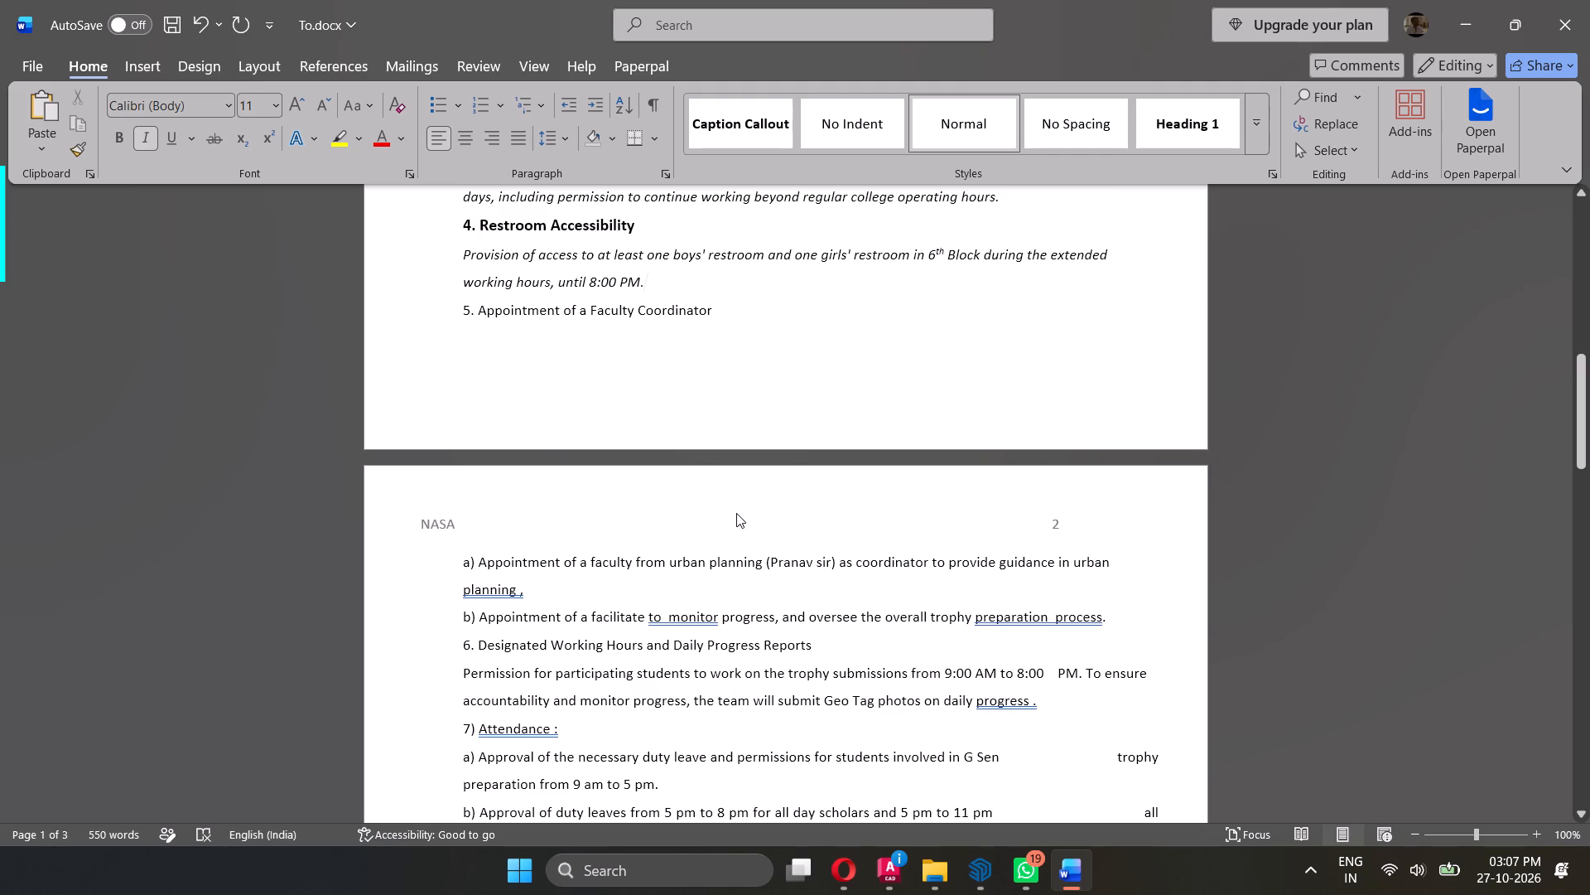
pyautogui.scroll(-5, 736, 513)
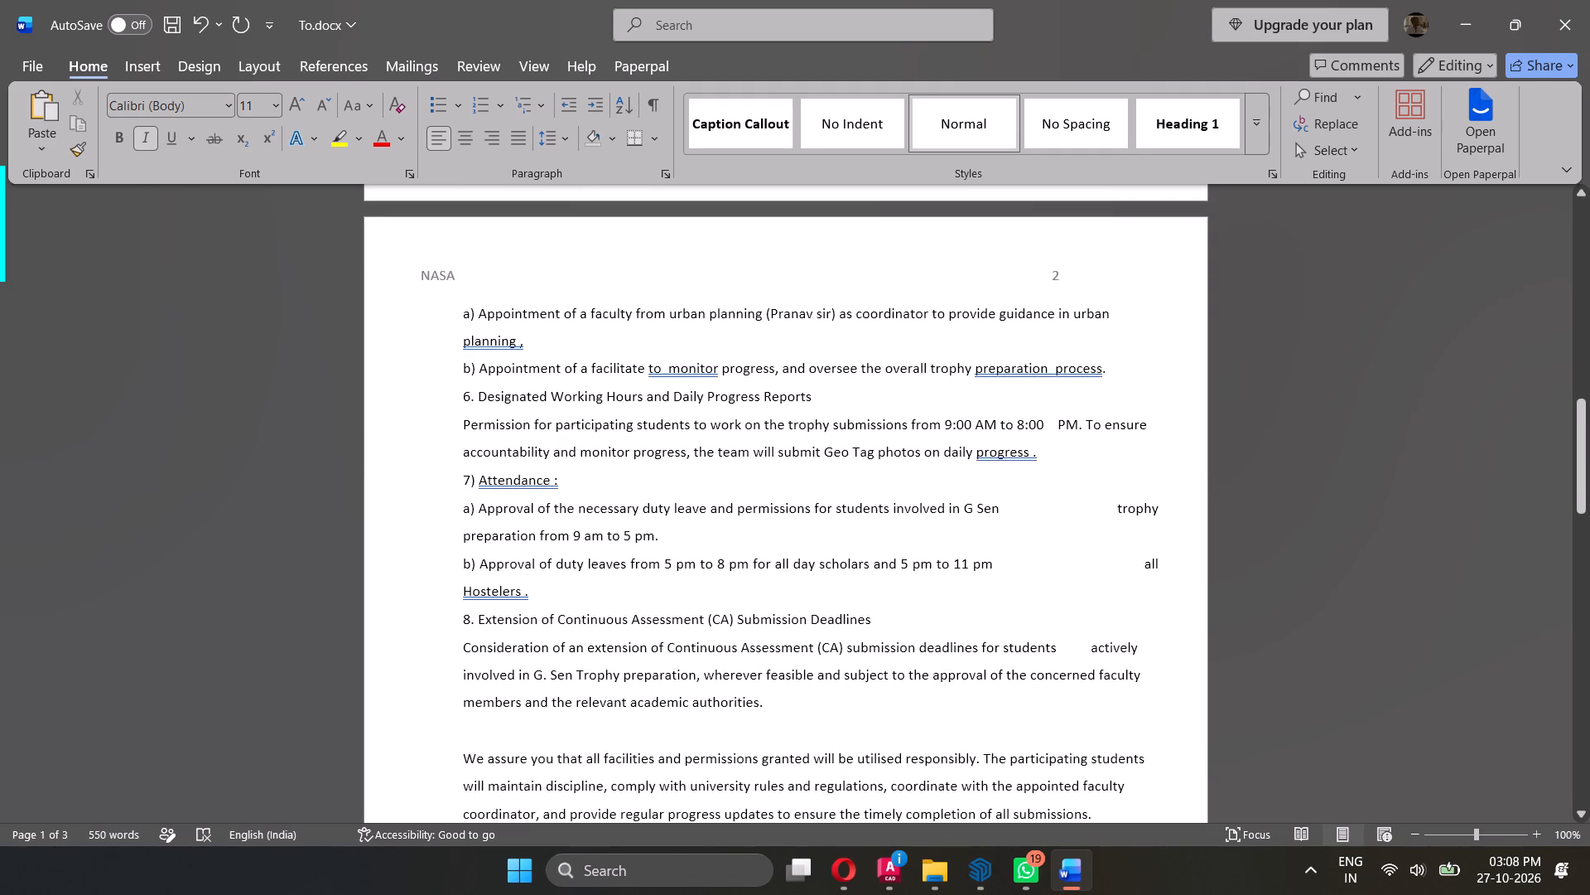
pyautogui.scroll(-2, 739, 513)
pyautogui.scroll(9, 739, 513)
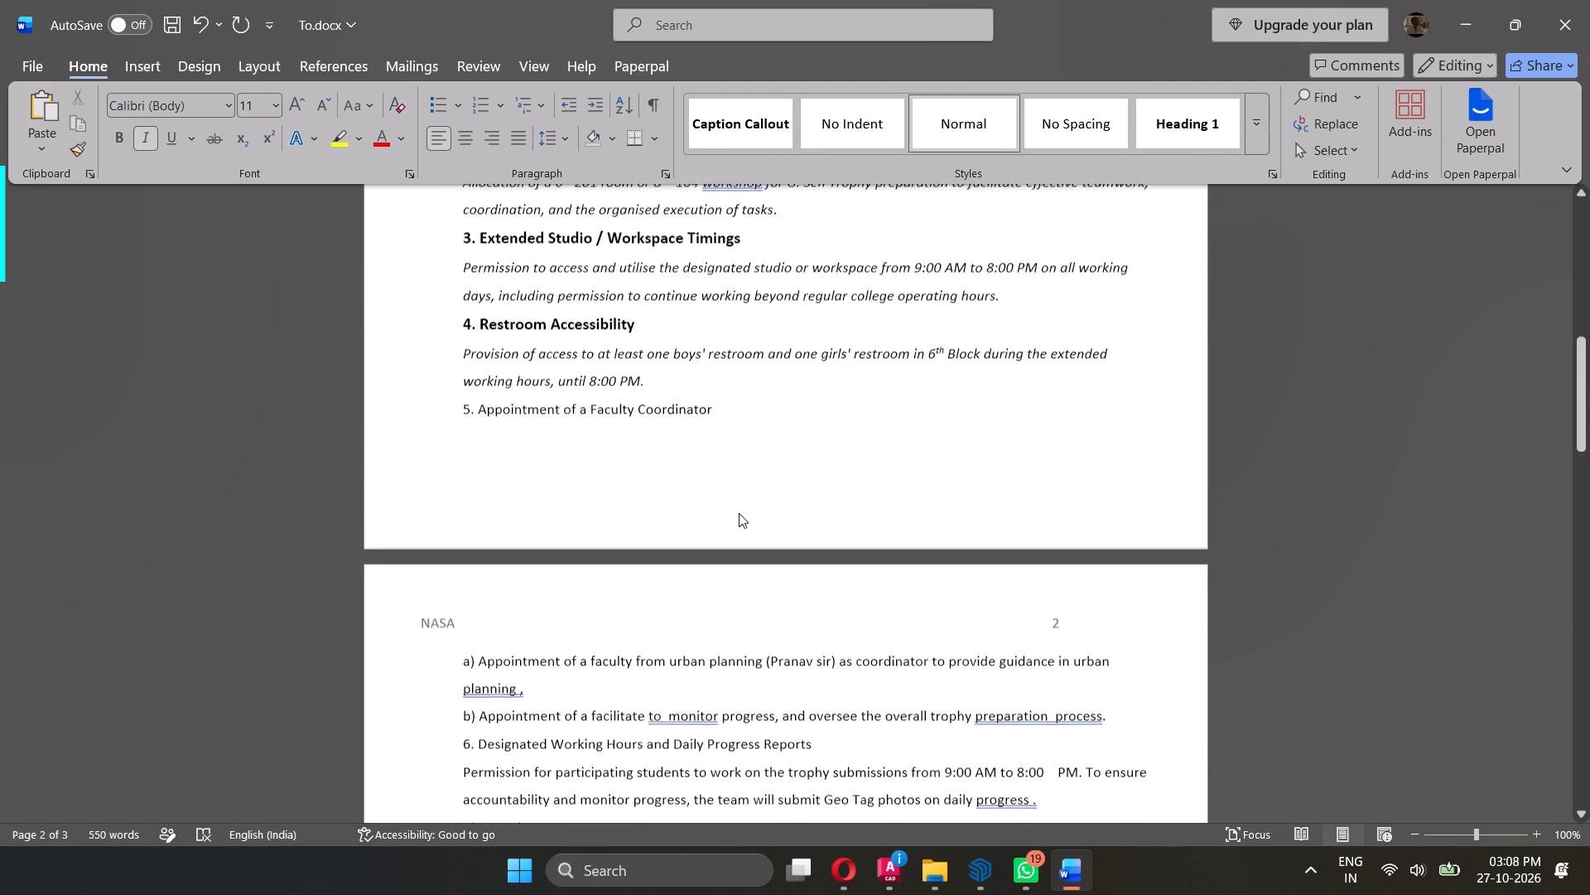
# Delete the text "NASA" from the page 2 header, keeping the page number.
pyautogui.scroll(7, 739, 513)
pyautogui.scroll(-9, 739, 515)
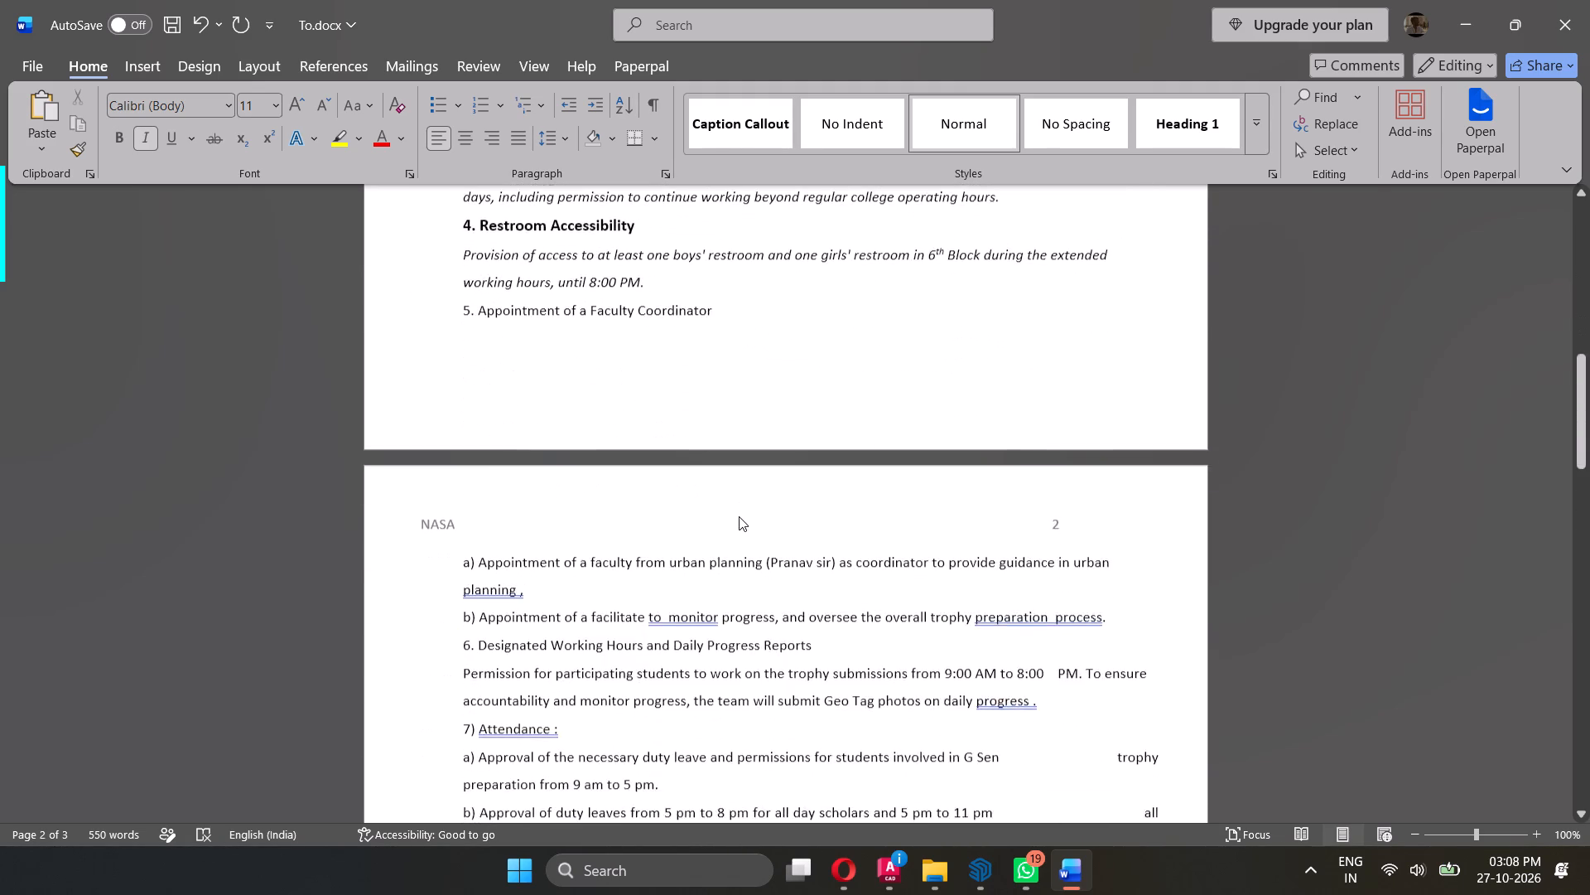
pyautogui.scroll(-4, 739, 516)
pyautogui.doubleClick(466, 330)
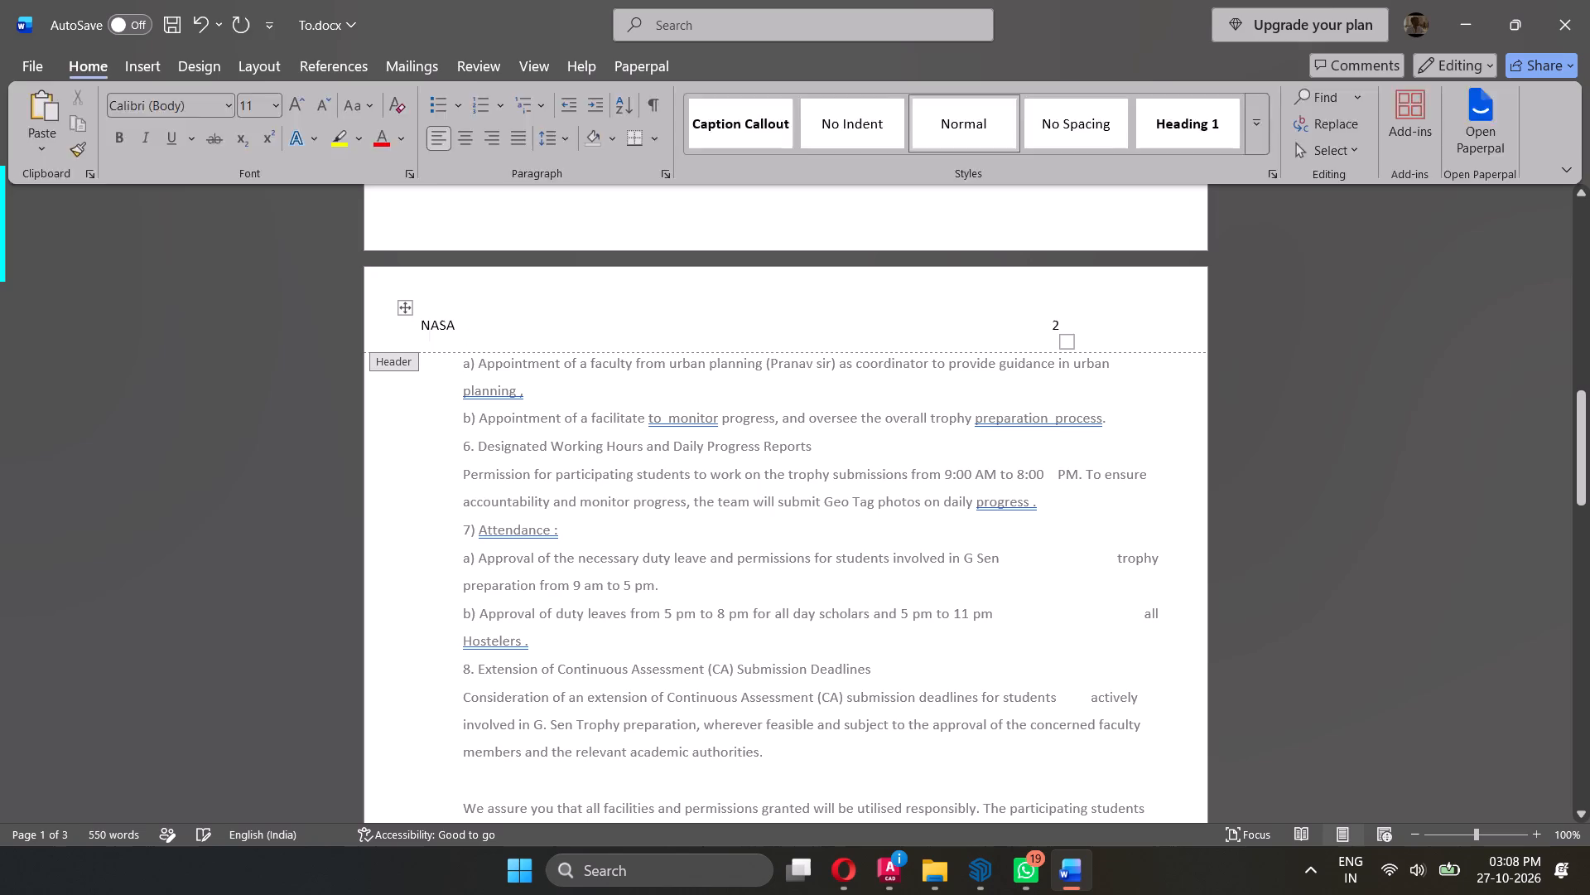
pyautogui.click(450, 318)
pyautogui.press('BackSpace')
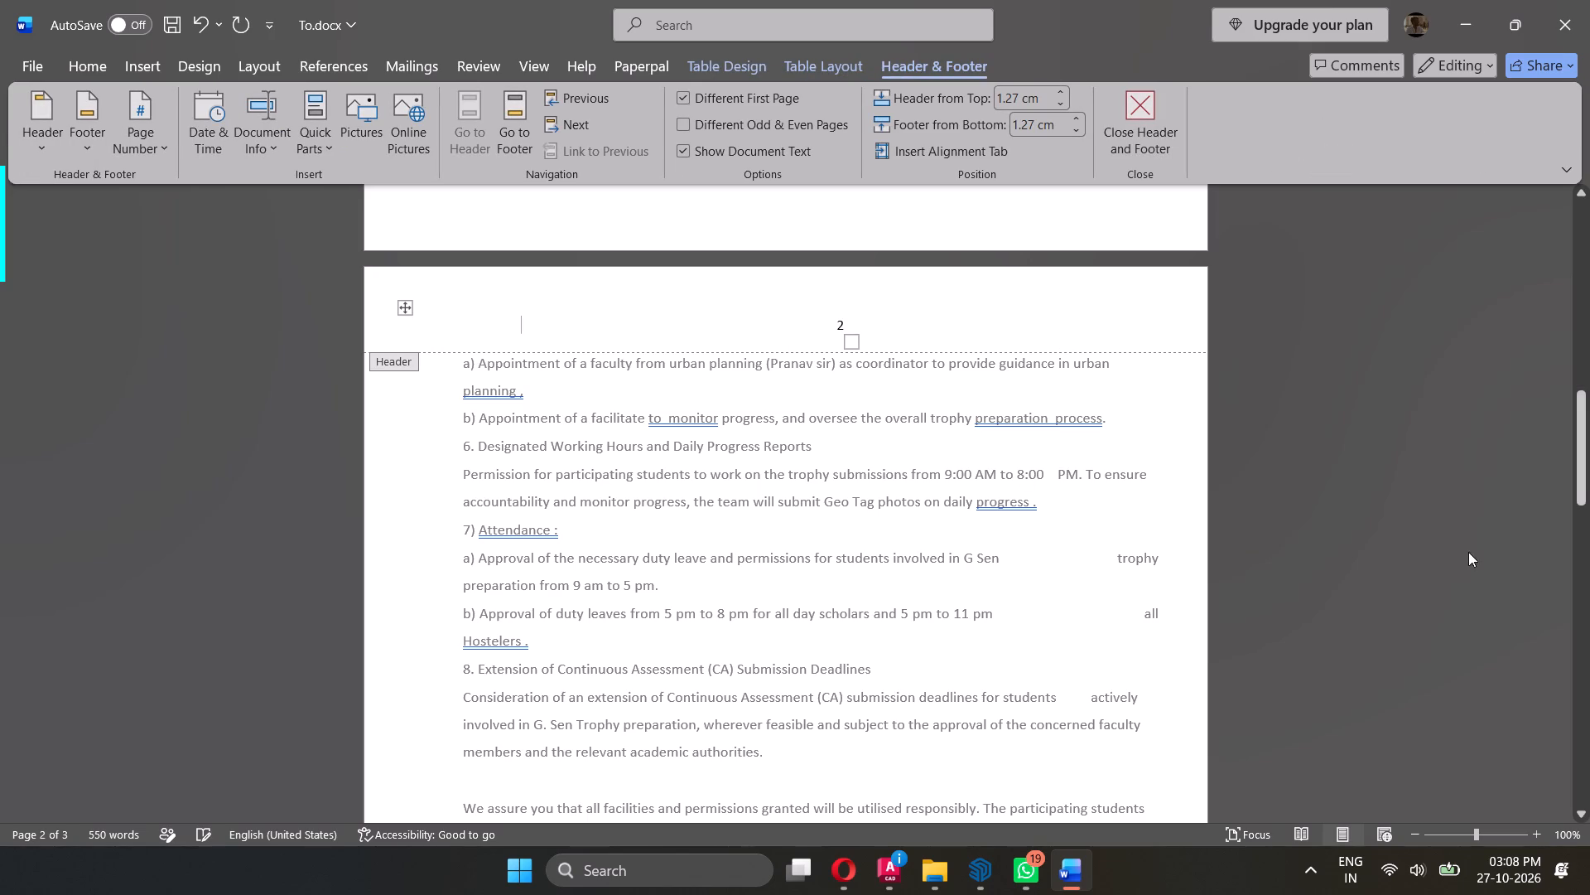
pyautogui.tripleClick(1300, 524)
# Remove the blank third page by deleting the empty lines after the "Date:" line.
pyautogui.scroll(-4, 1215, 510)
pyautogui.click(1215, 510)
pyautogui.scroll(-6, 1212, 517)
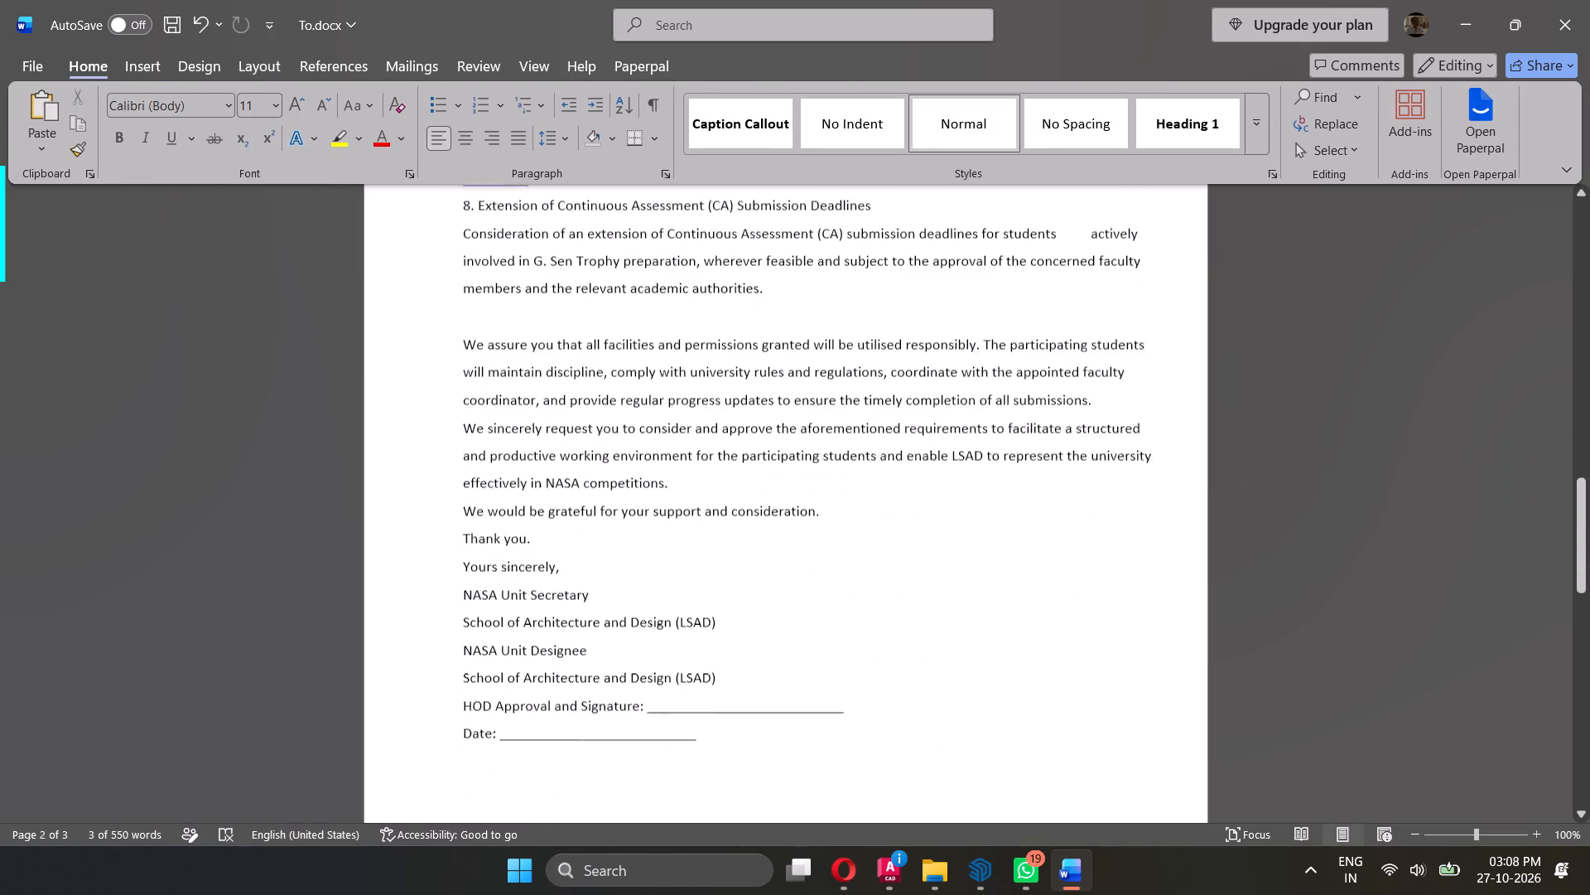
pyautogui.scroll(-11, 1205, 525)
pyautogui.scroll(-5, 1029, 542)
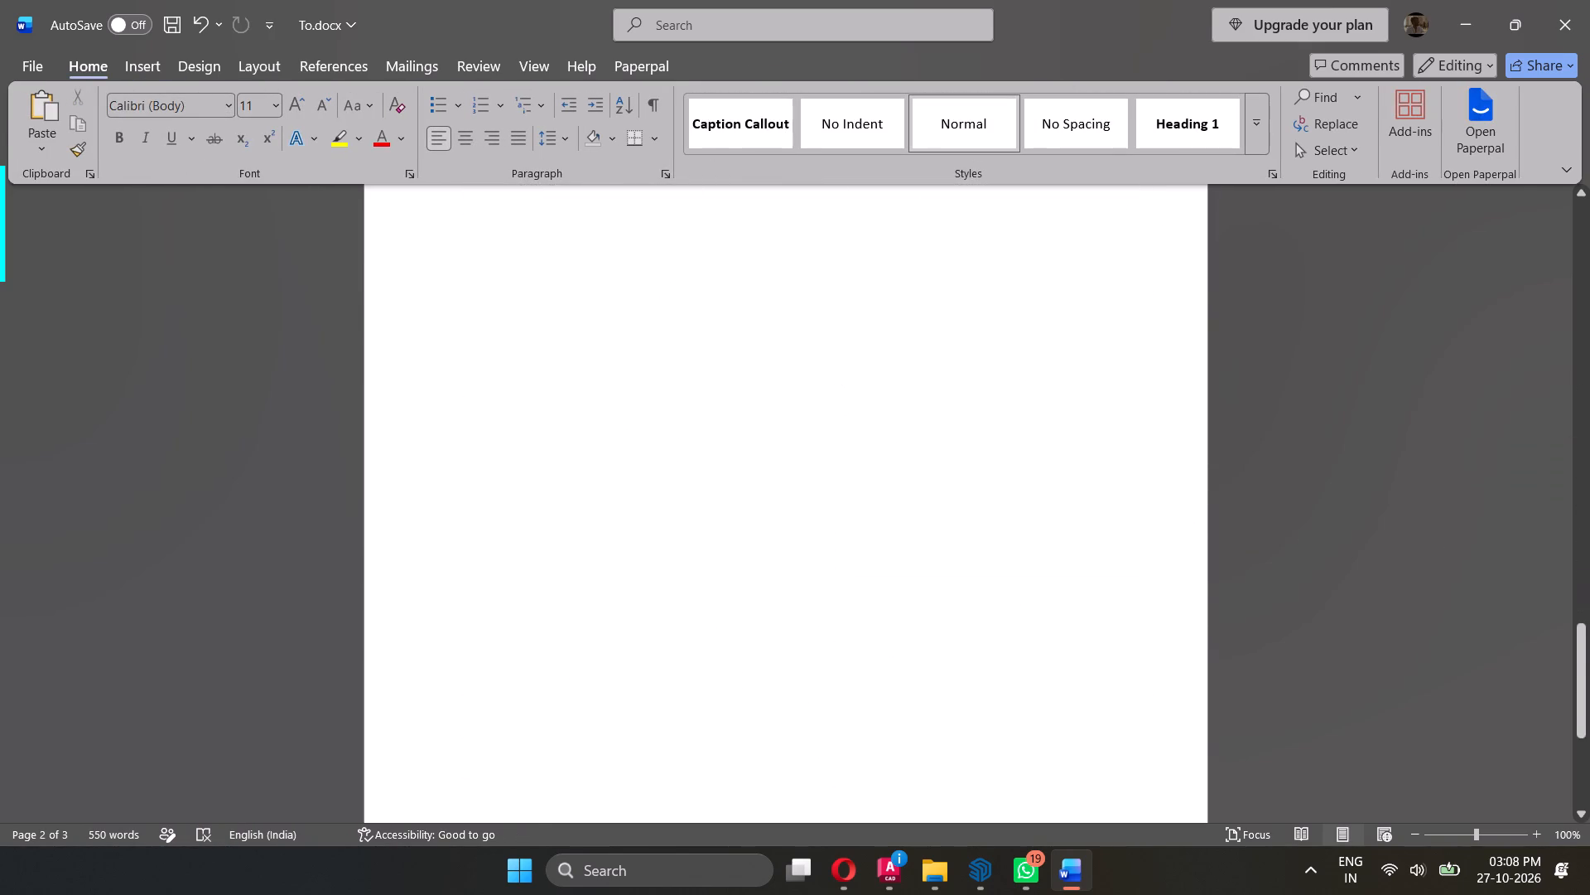
pyautogui.scroll(-5, 956, 545)
pyautogui.scroll(11, 943, 536)
pyautogui.click(924, 512)
pyautogui.click(875, 647)
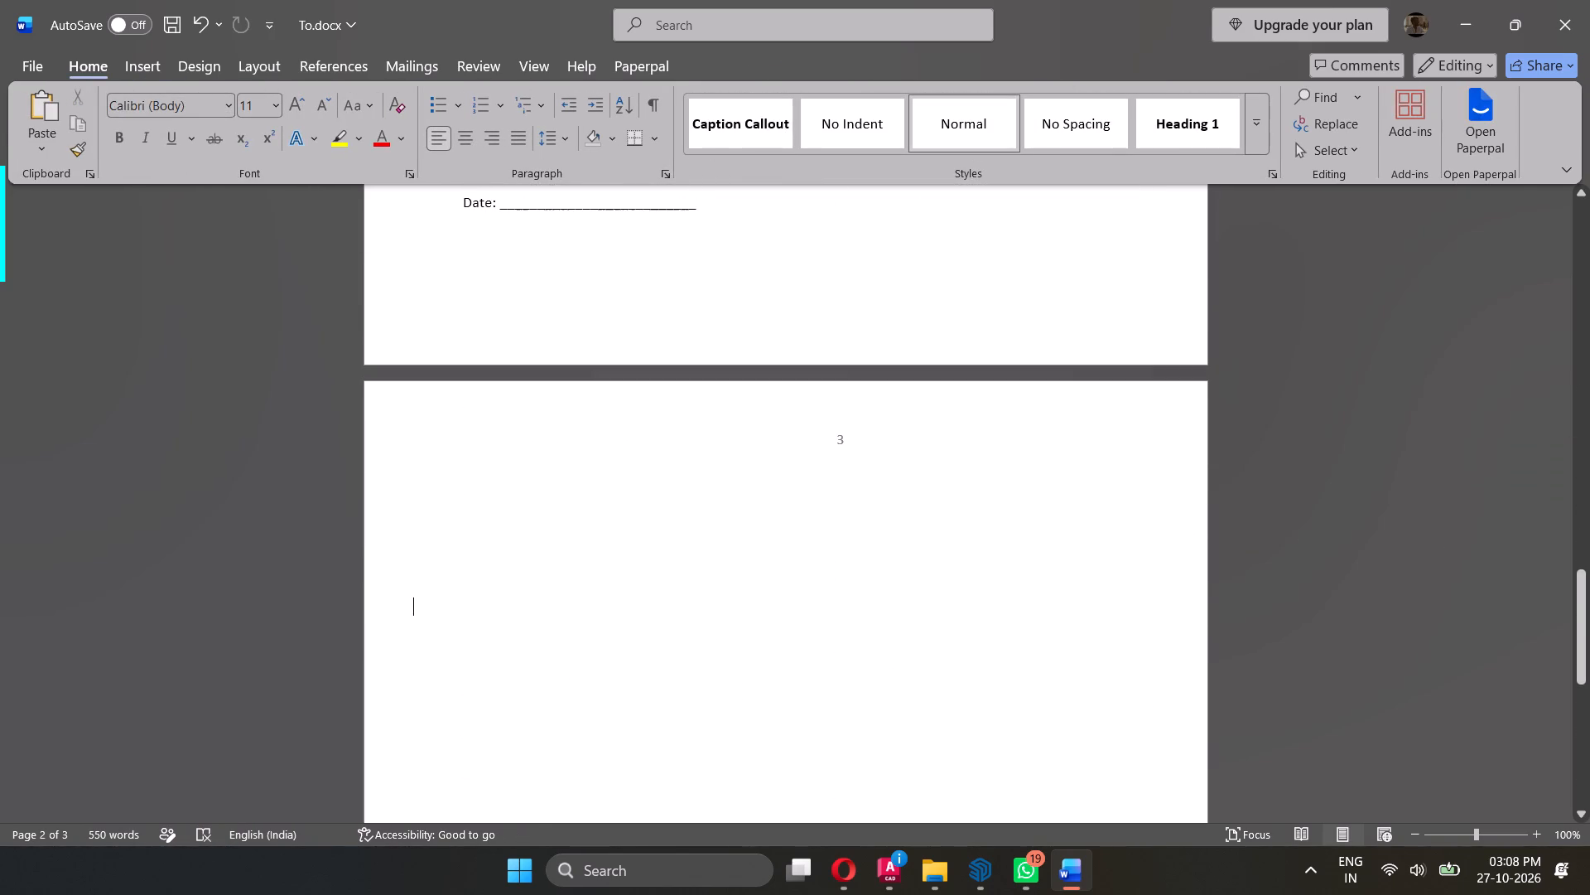
pyautogui.press('BackSpace')
pyautogui.press('BackSpace')
pyautogui.press('BackSpace')
pyautogui.scroll(-7, 799, 674)
pyautogui.moveTo(583, 775); pyautogui.dragTo(575, 774)
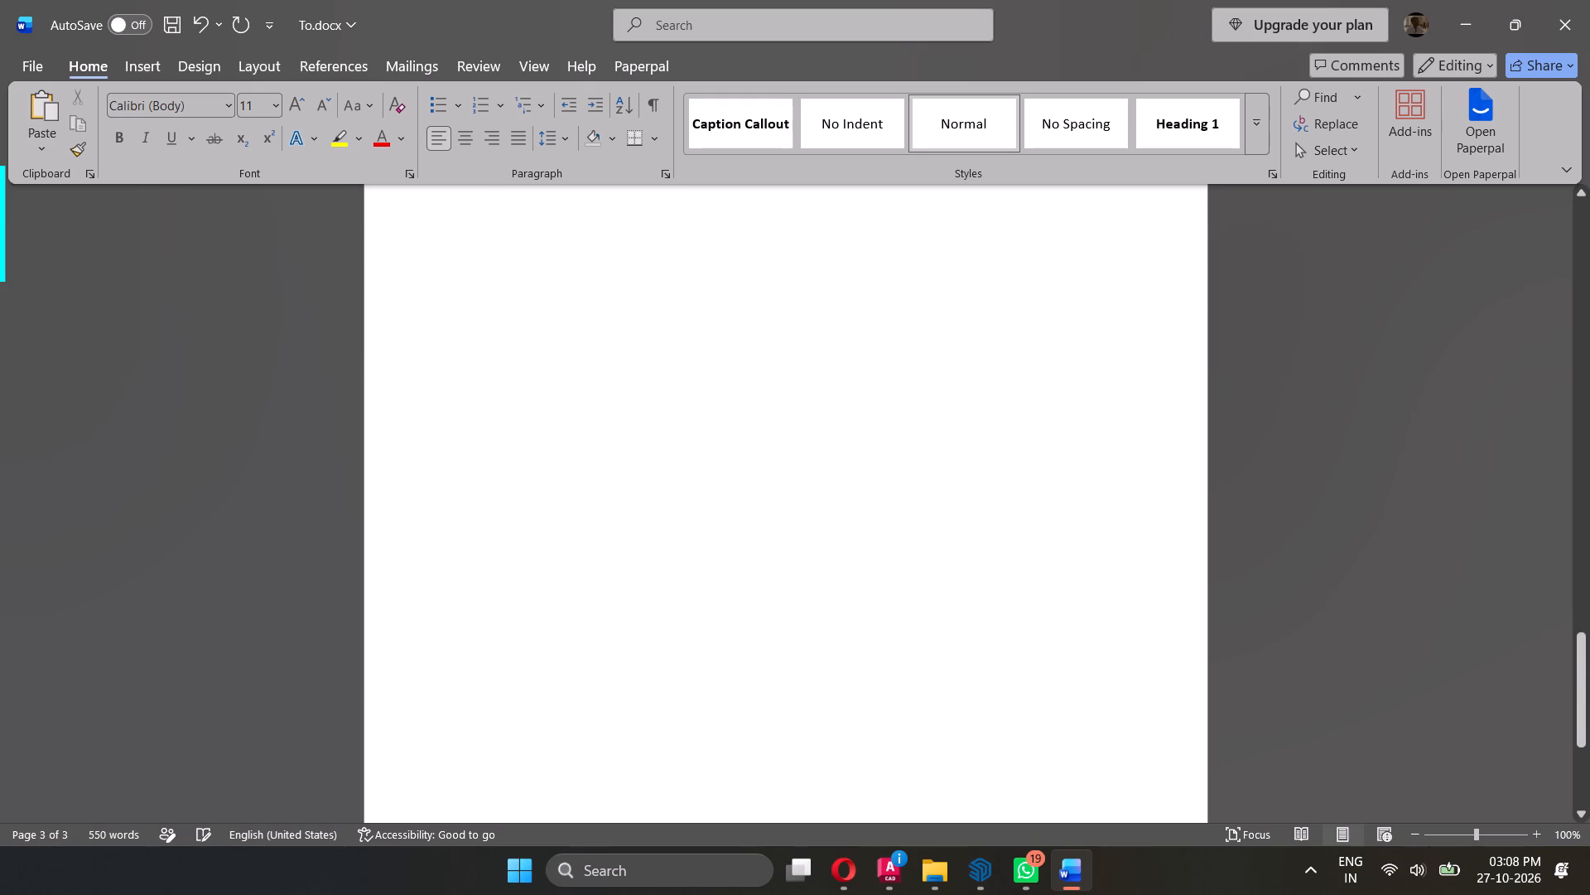
pyautogui.scroll(-13, 564, 760)
pyautogui.press('BackSpace')
pyautogui.scroll(-1, 545, 746)
pyautogui.scroll(5, 545, 746)
pyautogui.press('BackSpace')
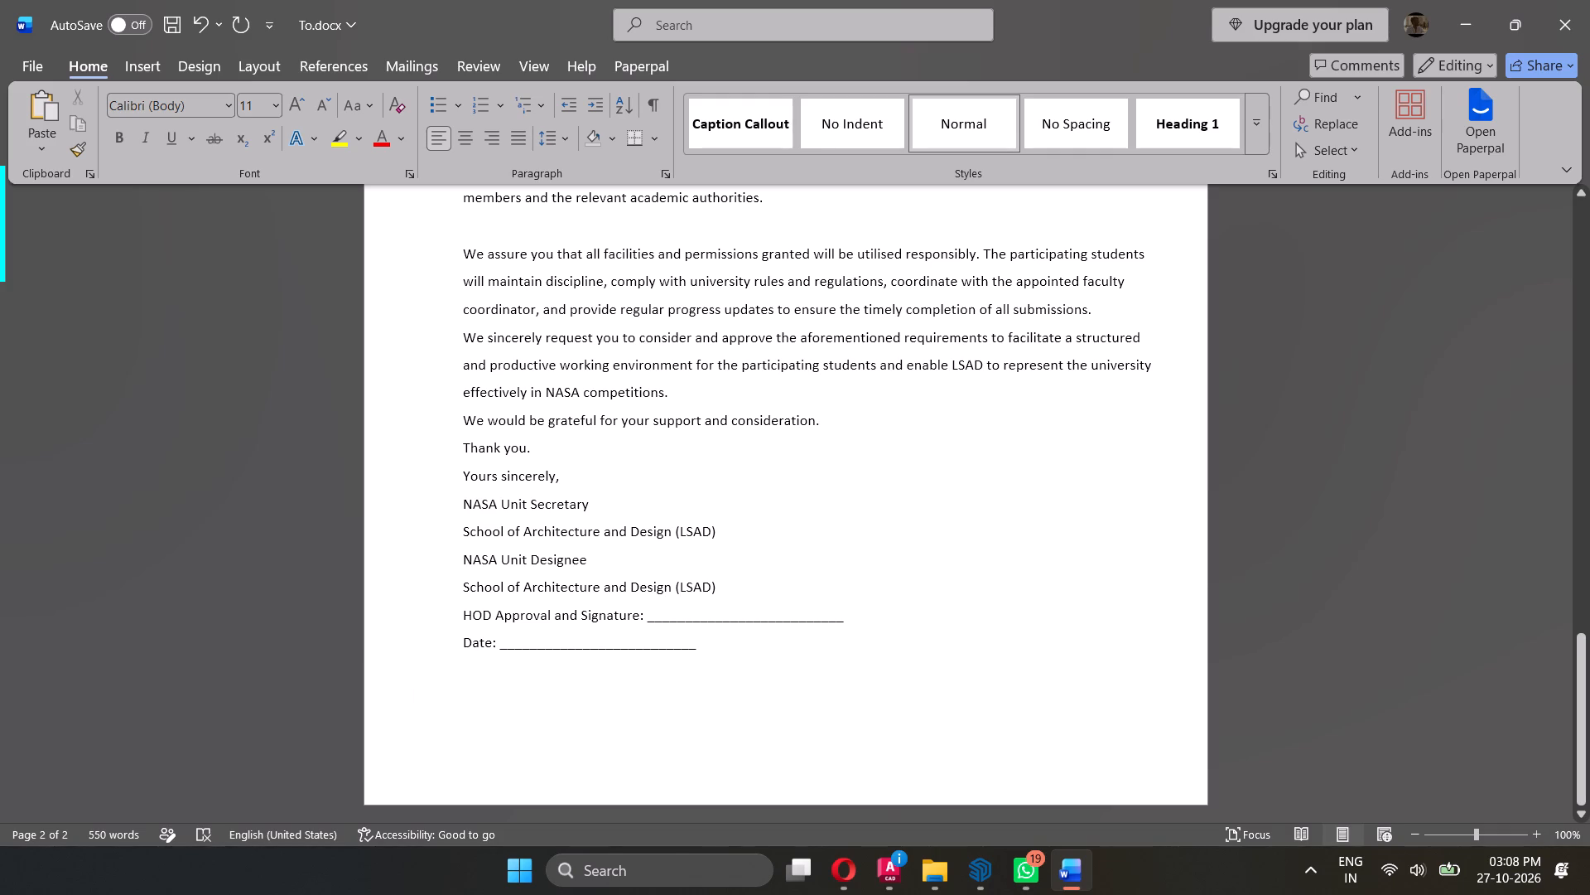
# Delete the "NASA Unit Designee" line and the duplicate "School of Architecture and Design (LSAD)" line below it from the sign-off.
pyautogui.moveTo(592, 561); pyautogui.dragTo(460, 568)
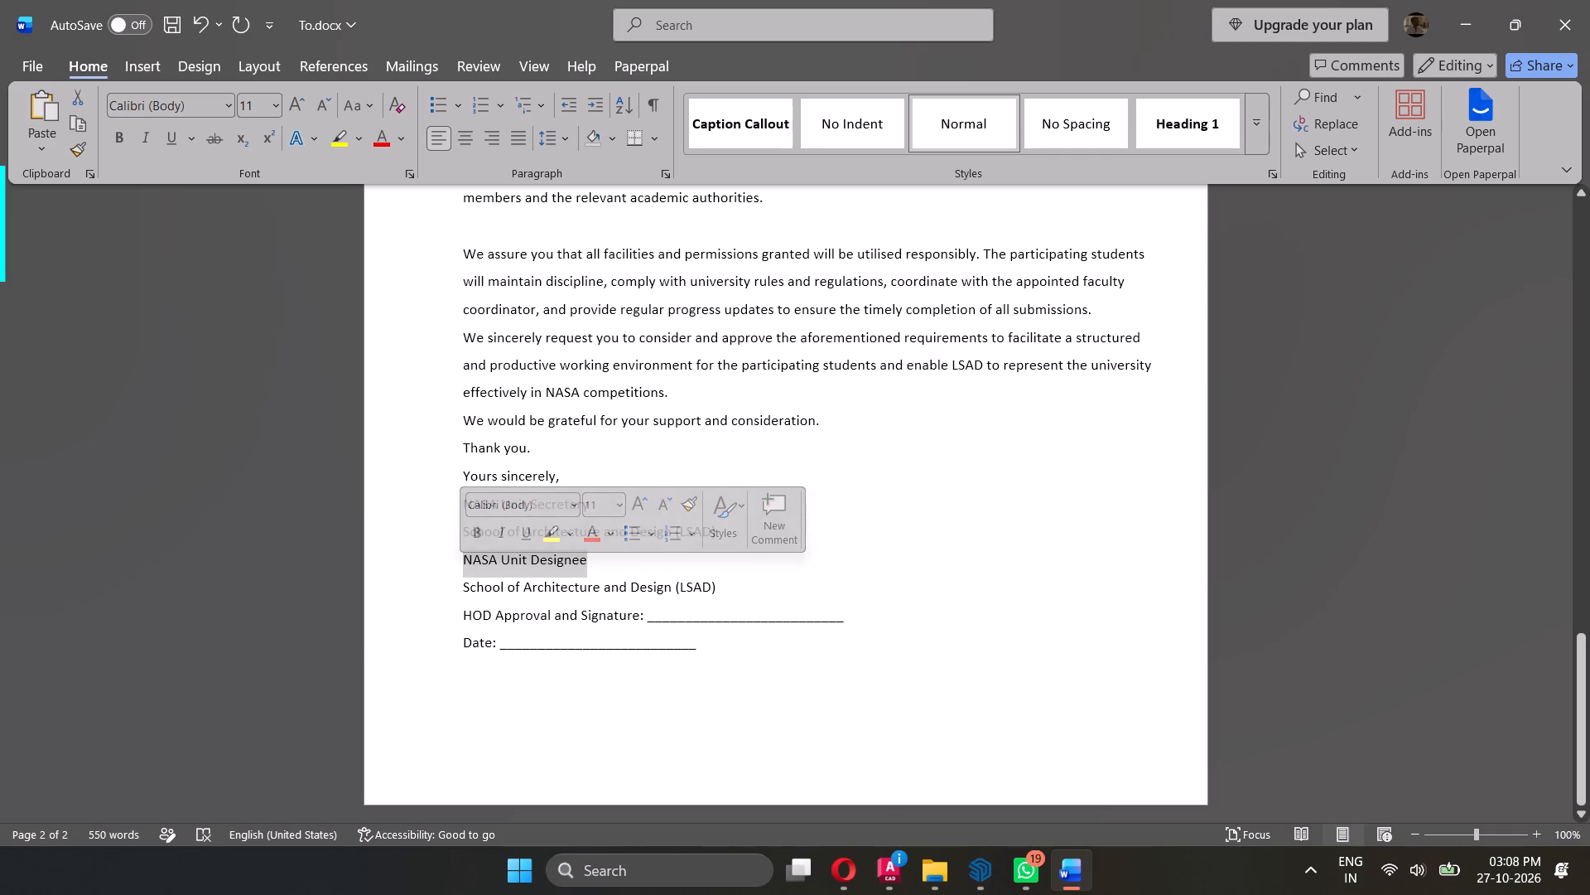
pyautogui.press('BackSpace')
pyautogui.press('BackSpace')
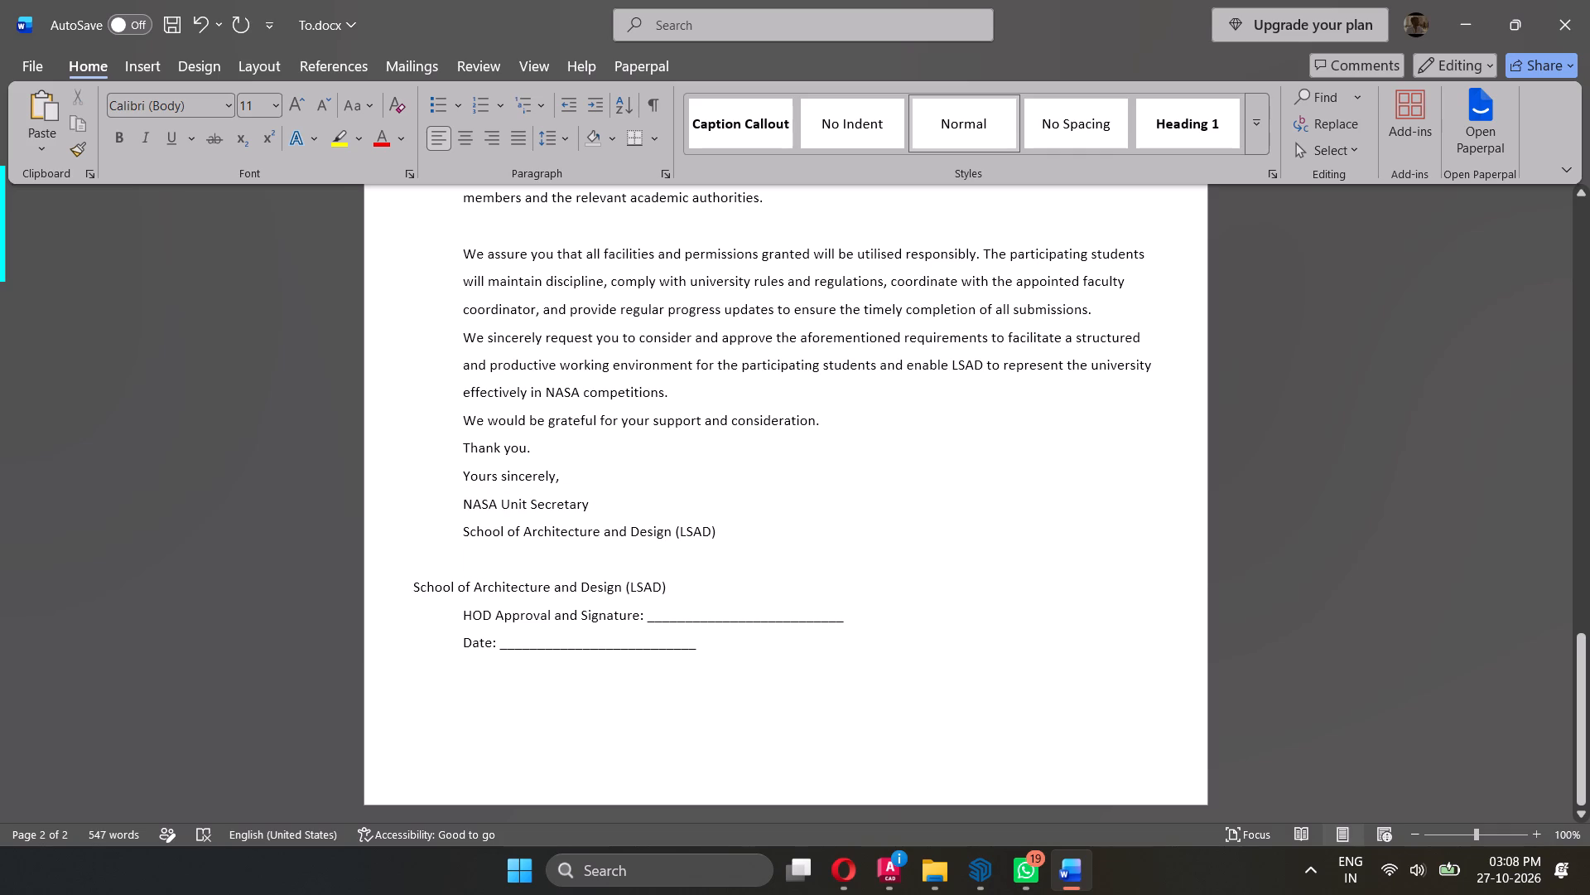
pyautogui.press('BackSpace')
pyautogui.press('BackSpace')
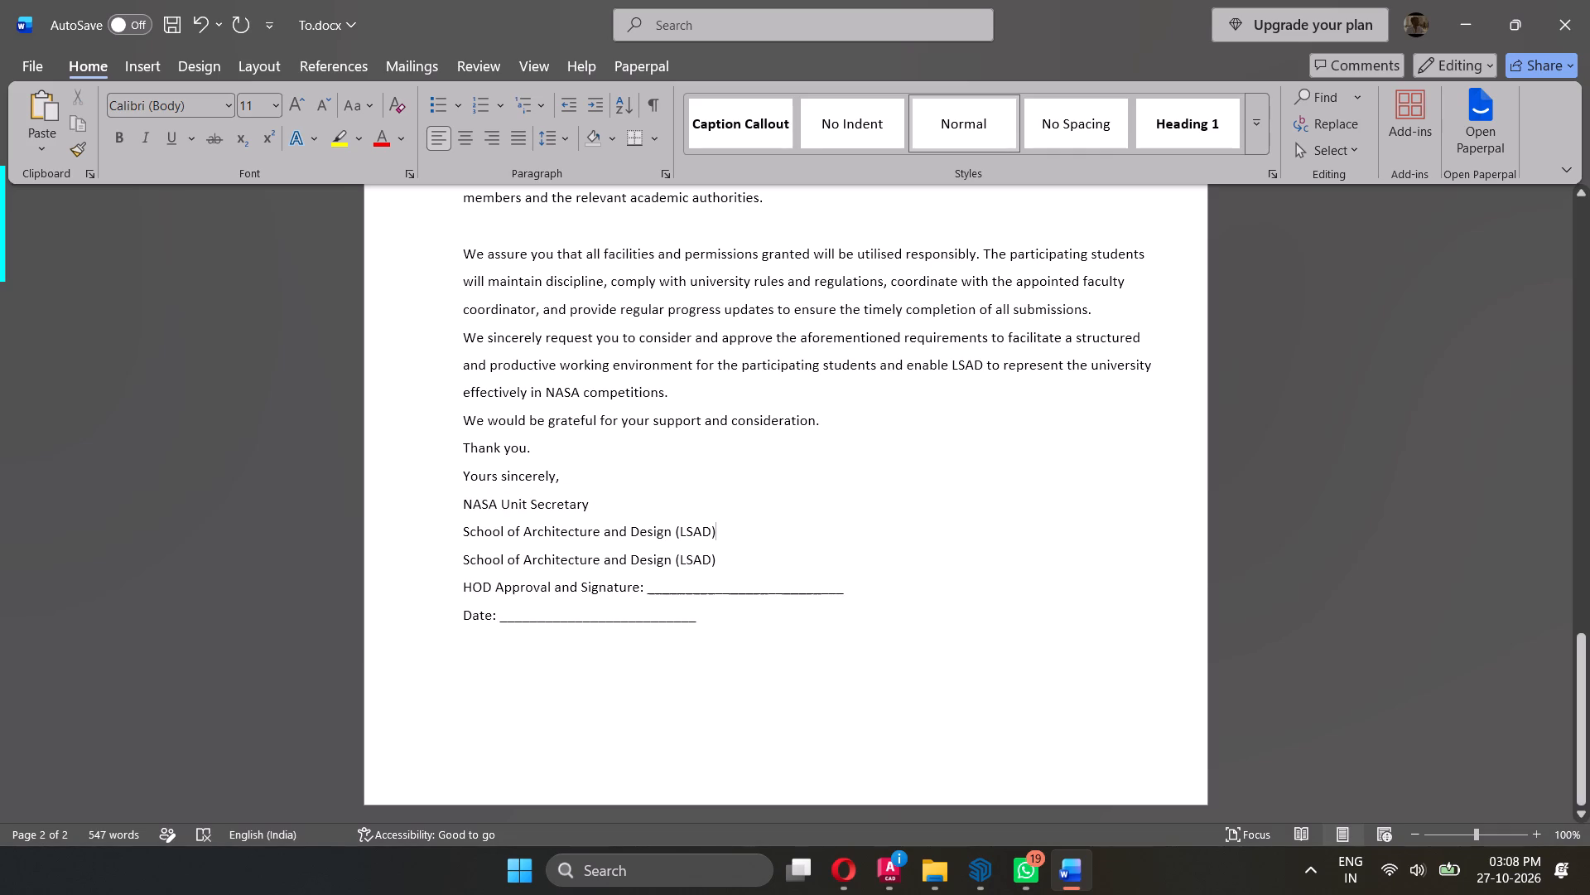
pyautogui.moveTo(731, 557); pyautogui.dragTo(475, 554)
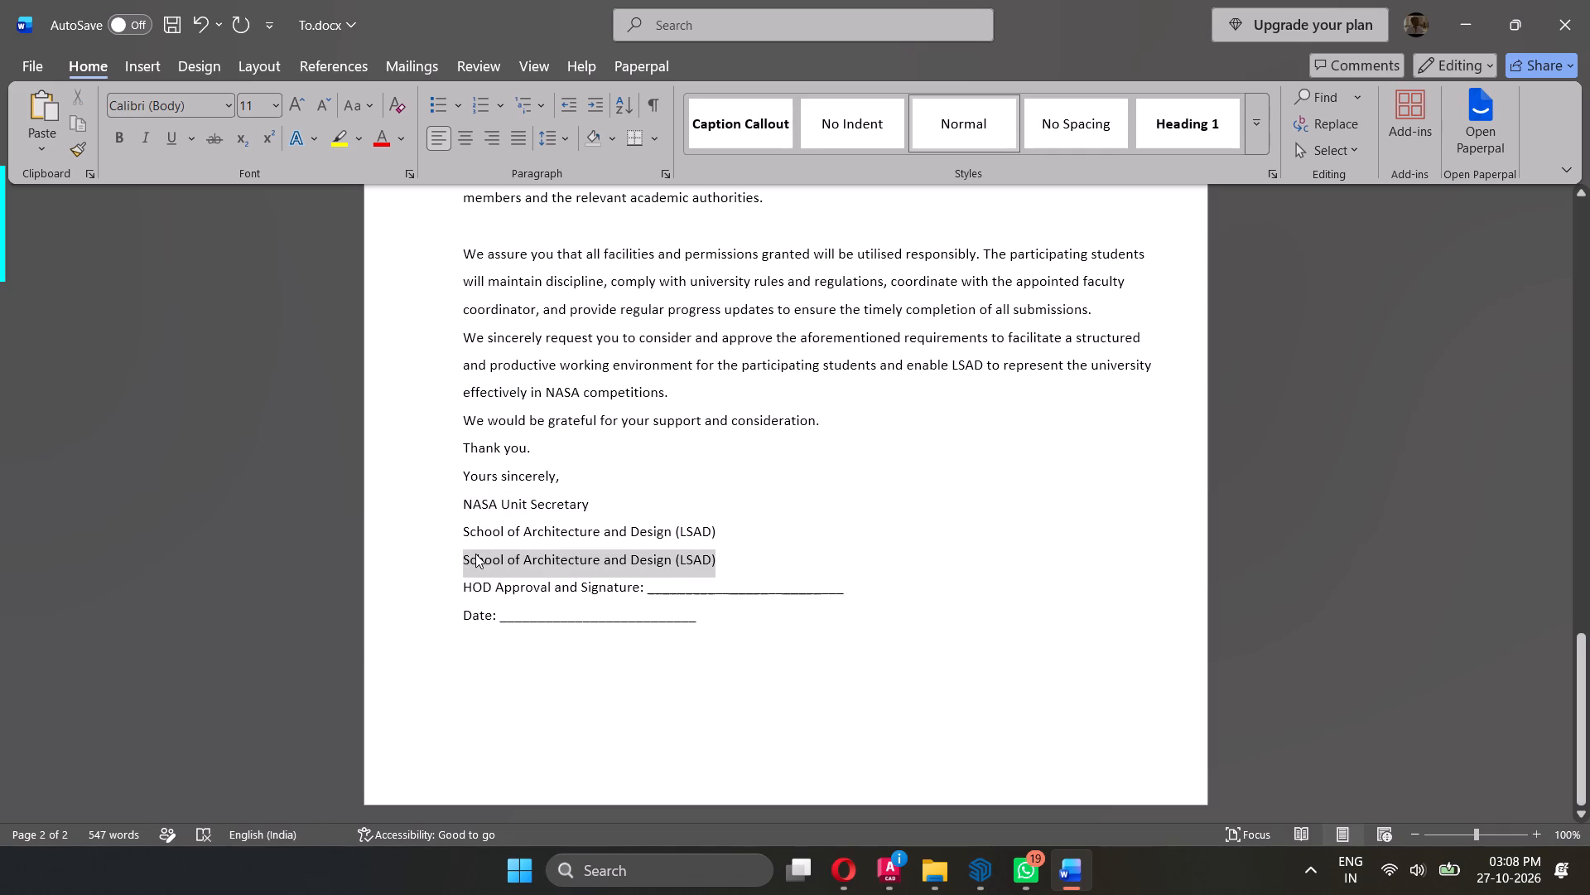
pyautogui.press('BackSpace')
pyautogui.press('BackSpace')
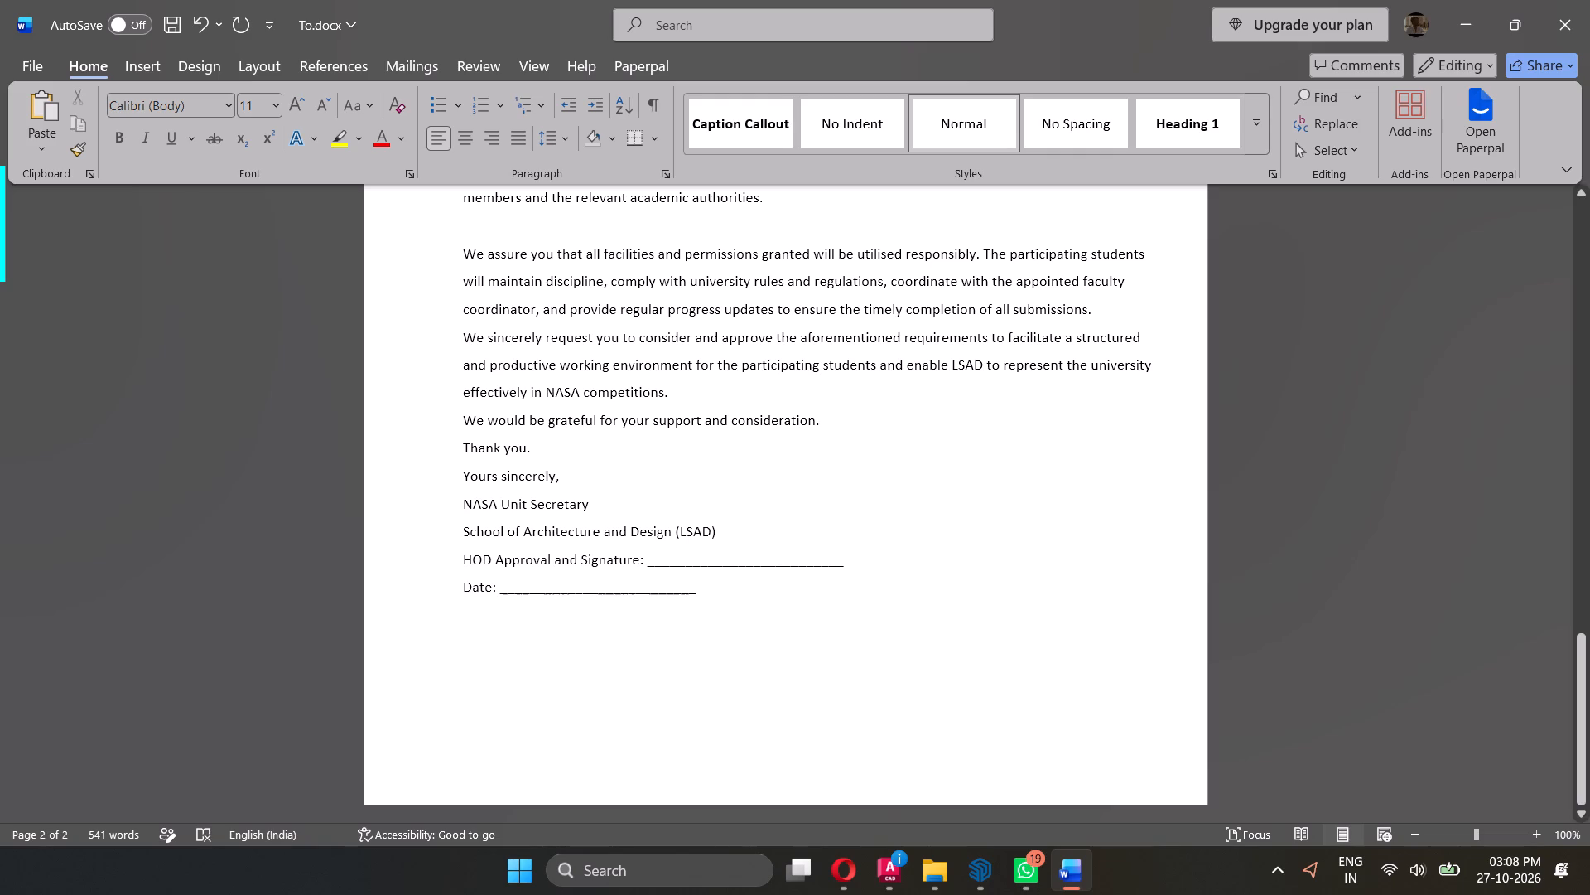
# Remove the underscore blanks after "HOD Approval and Signature:" and "Date:", keeping both labels on separate lines.
pyautogui.scroll(1, 579, 640)
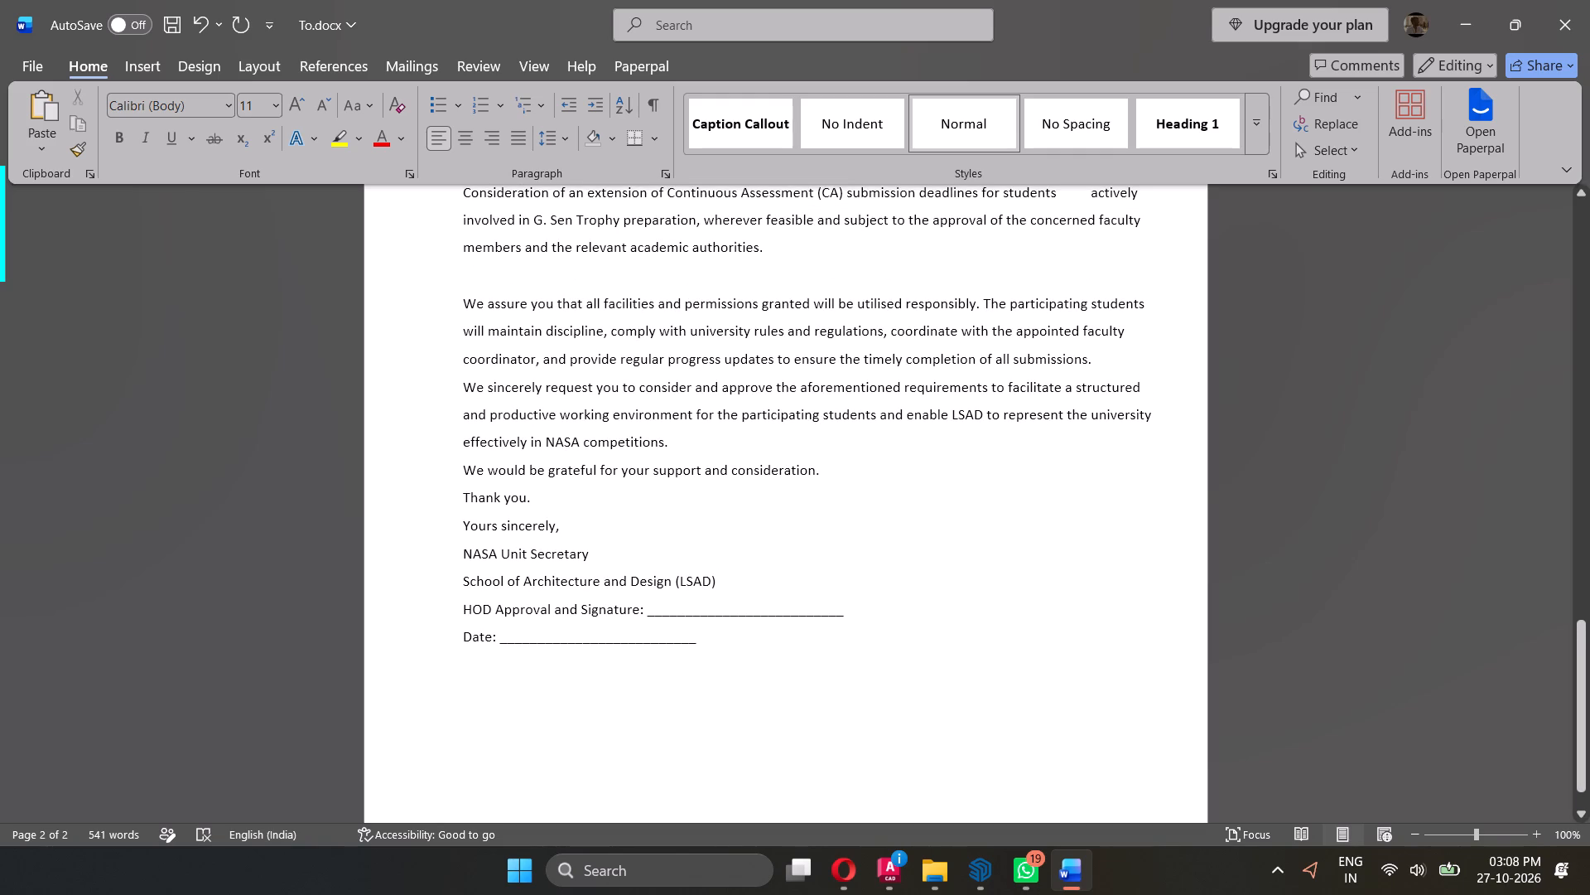
pyautogui.moveTo(643, 607); pyautogui.dragTo(802, 609)
pyautogui.click(827, 602)
pyautogui.doubleClick(850, 607)
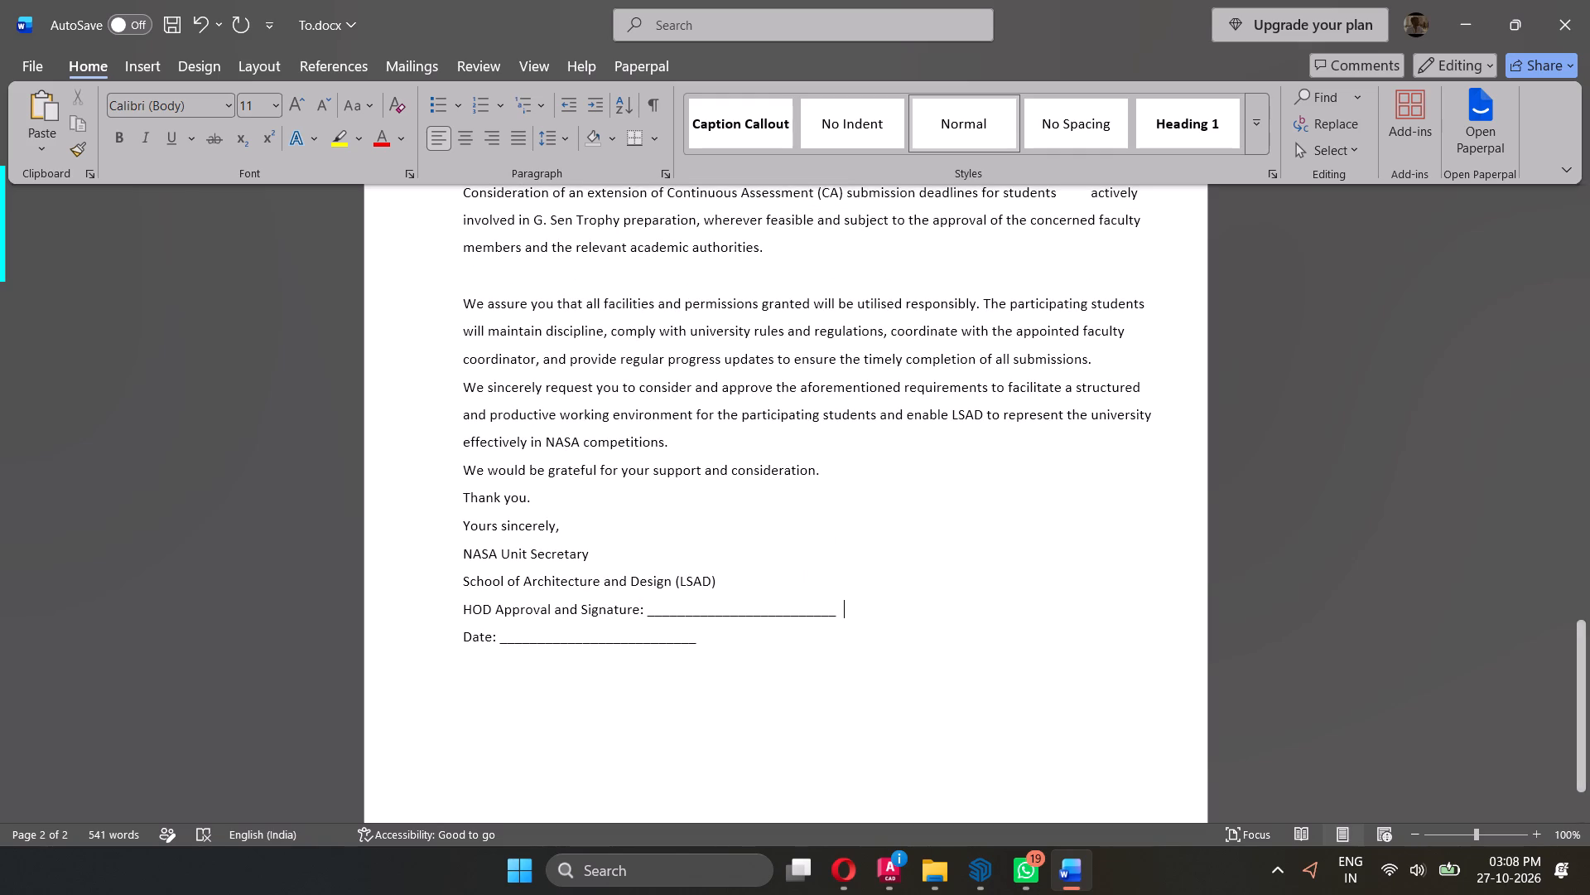
pyautogui.press('BackSpace')
pyautogui.press('BackSpace')
pyautogui.press('BackSpace')
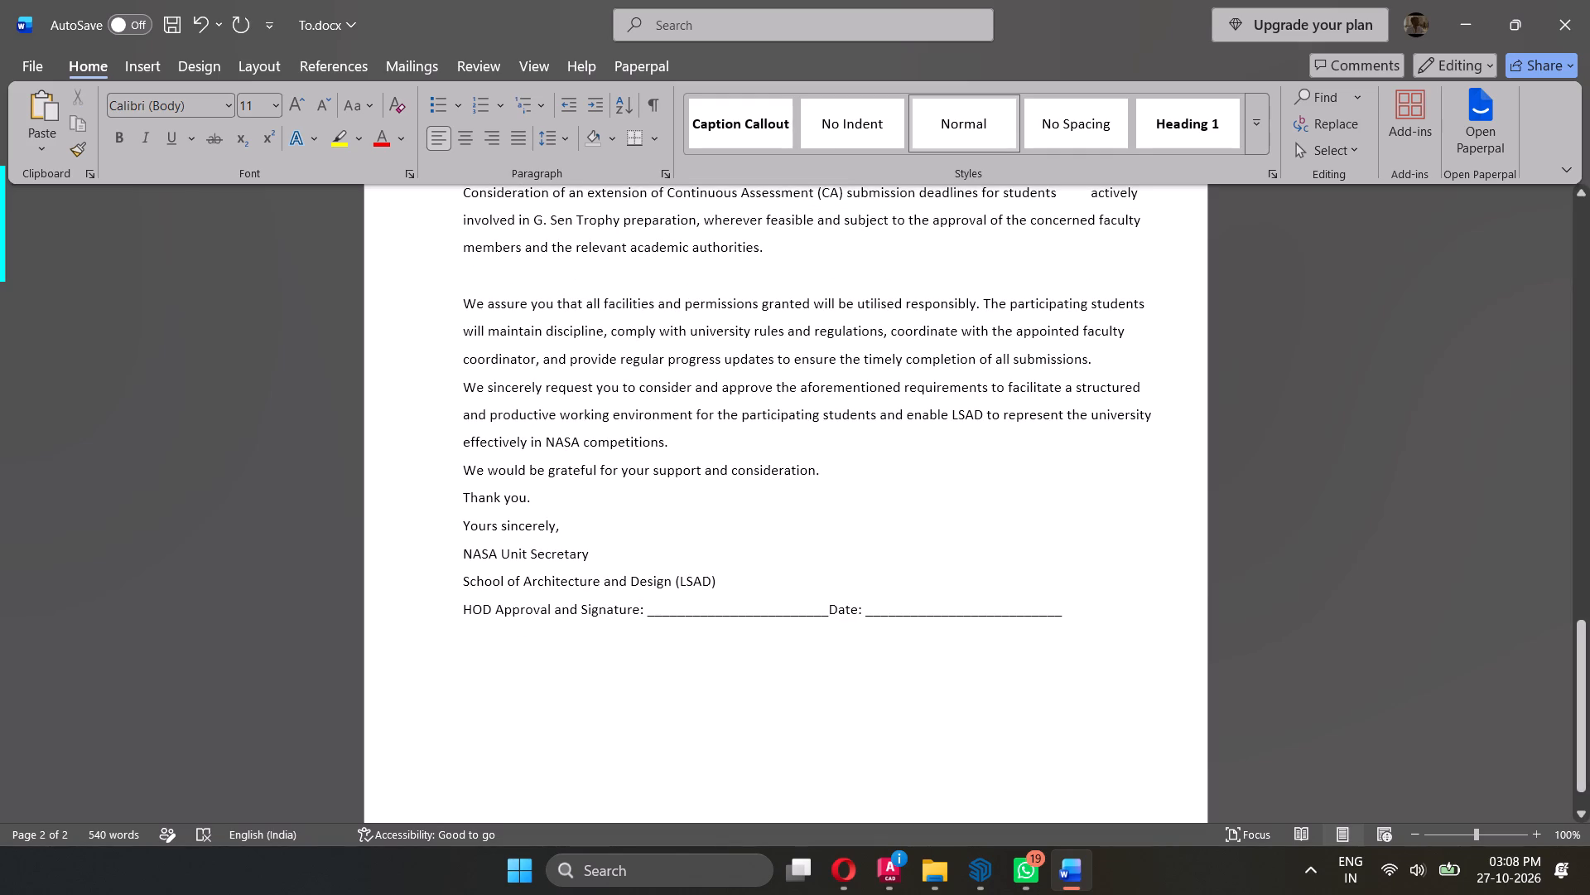
pyautogui.hotkey('ctrl', 'z')
pyautogui.hotkey('ctrl', 'z')
pyautogui.click(842, 620)
pyautogui.hotkey('ctrl', 'BackSpace')
pyautogui.click(706, 639)
pyautogui.hotkey('ctrl', 'BackSpace')
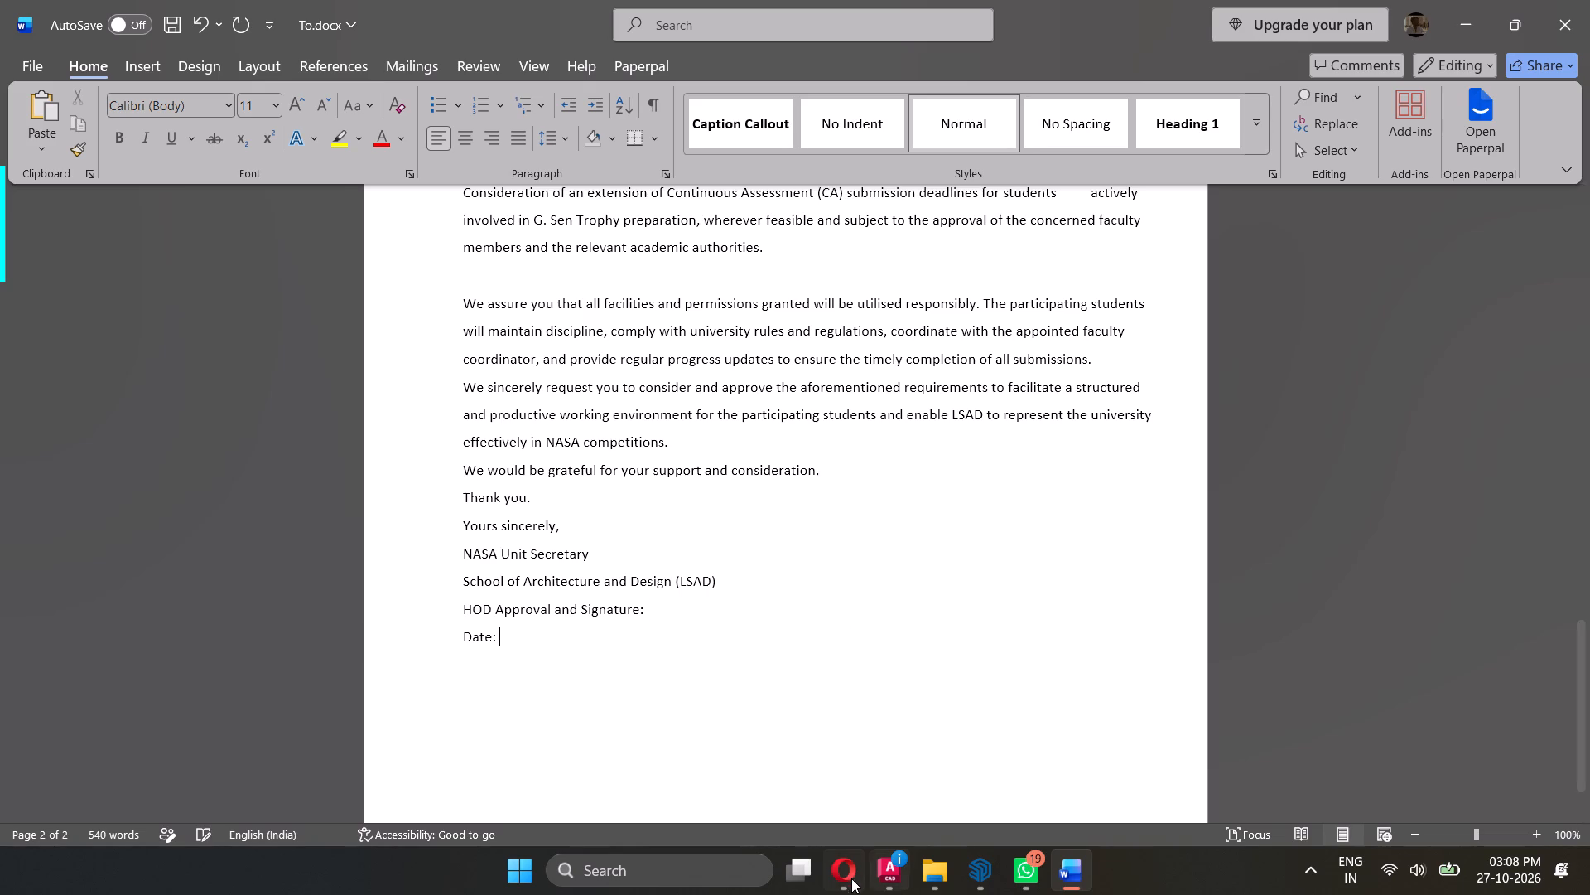
# Switch to Opera, resume playing "Me, Myself & I" in the Spotify player, and return to the letter in Word.
pyautogui.click(850, 876)
pyautogui.click(537, 796)
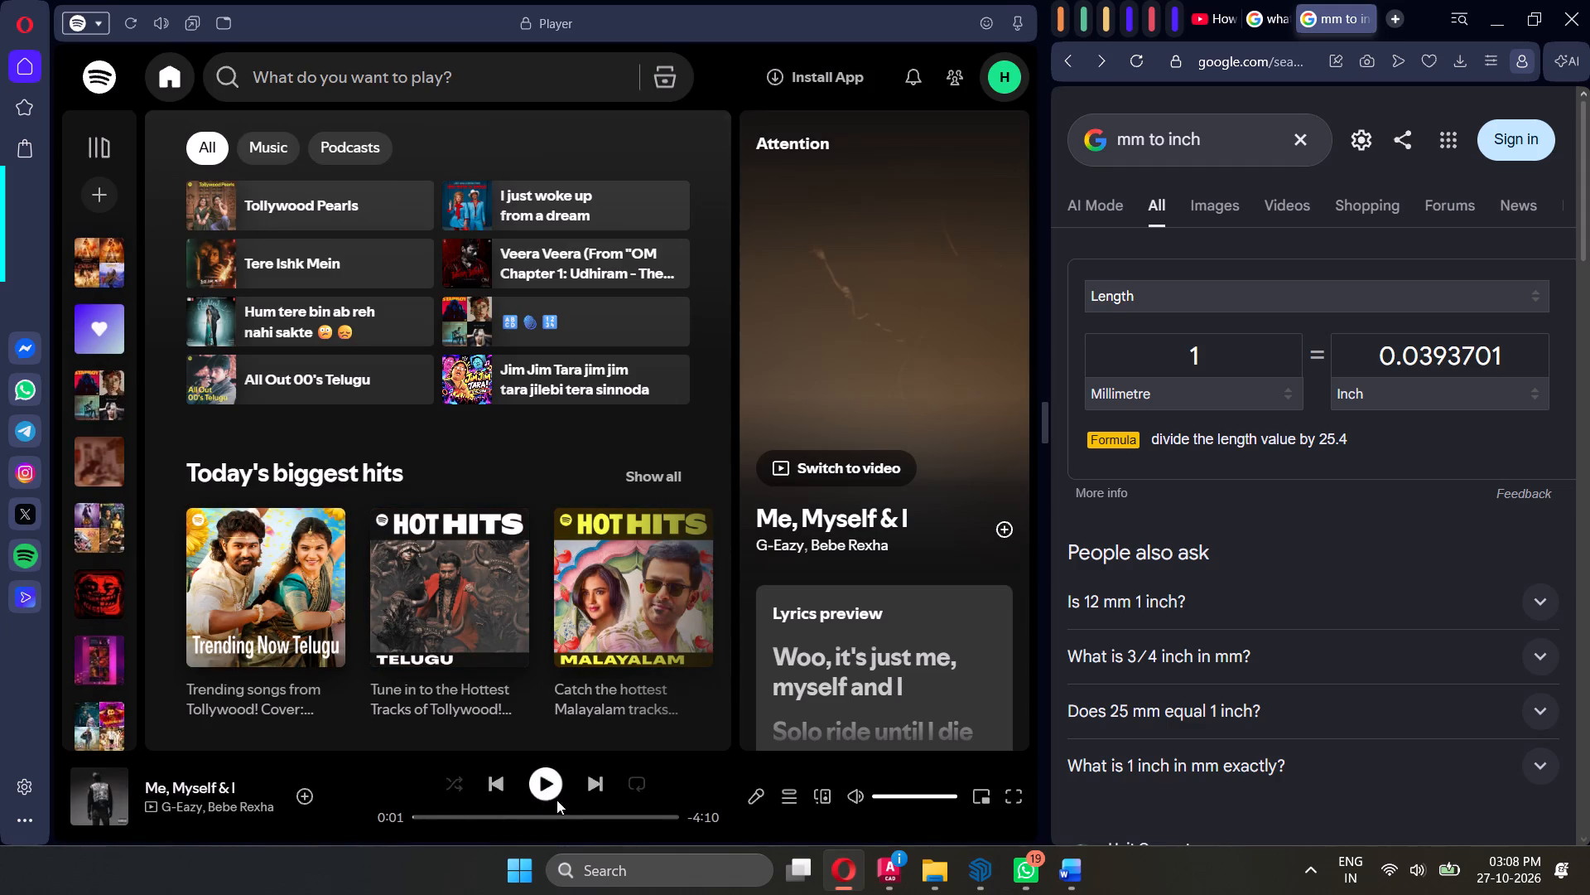
pyautogui.click(541, 784)
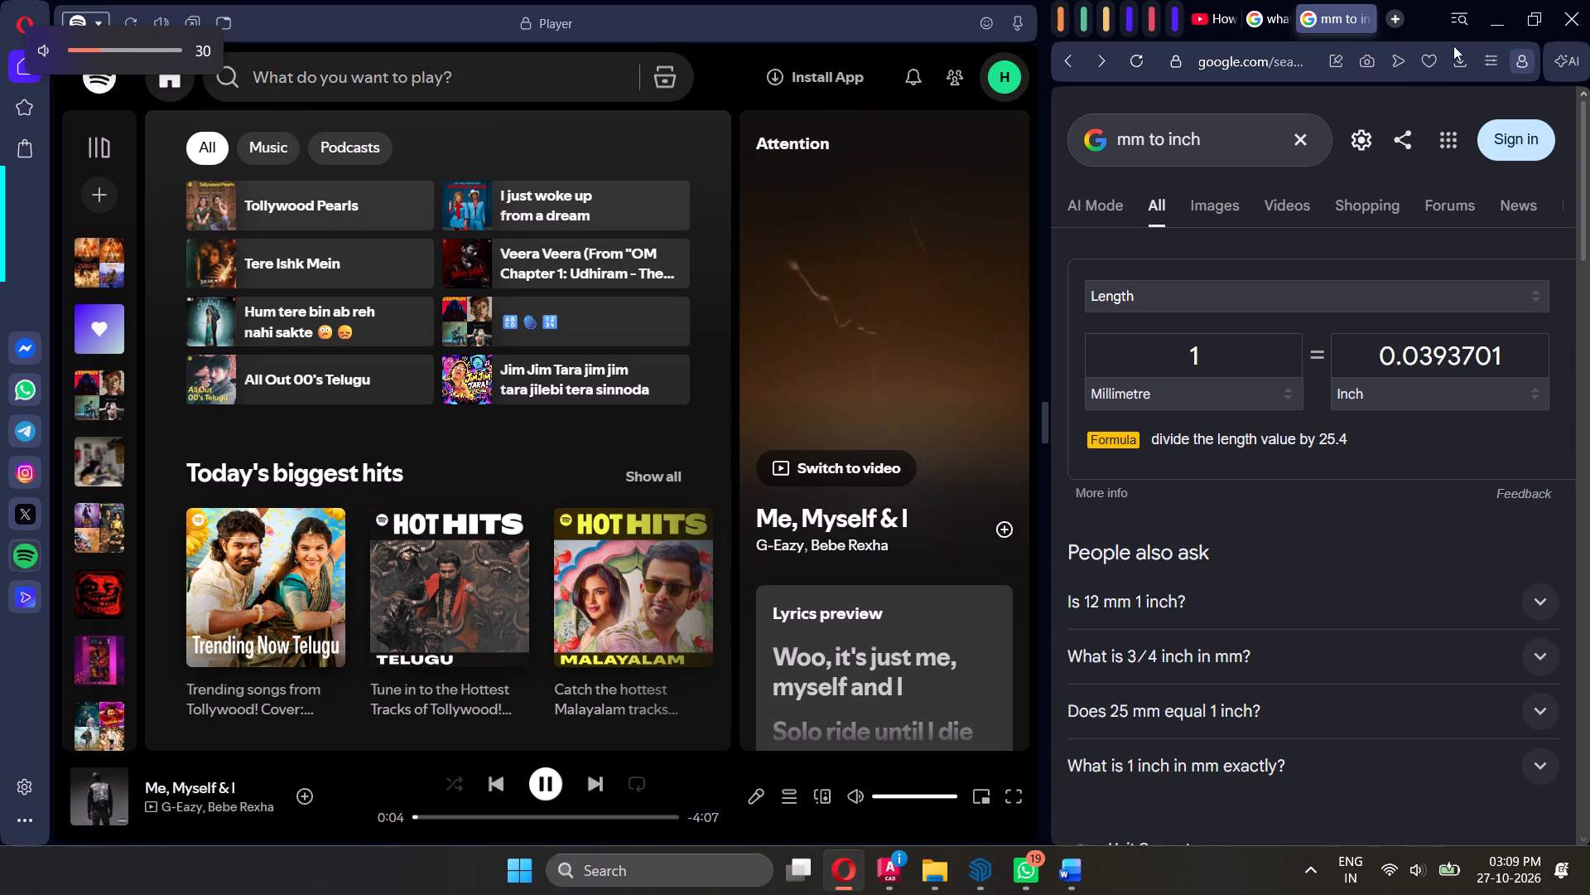
pyautogui.click(1509, 31)
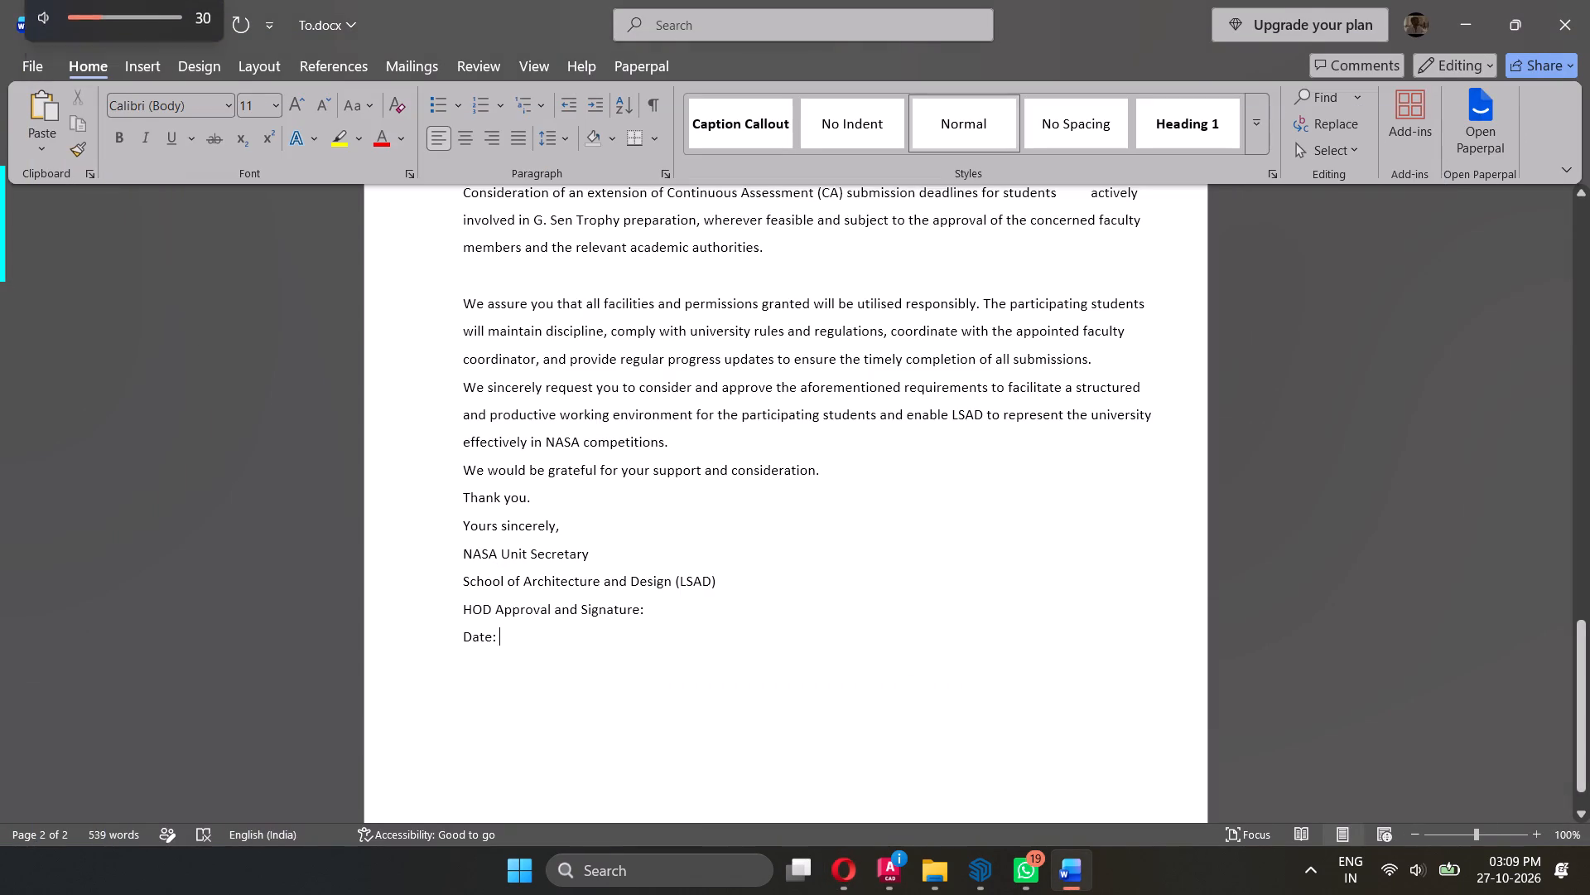
# Insert a blank line above "Thank you." in the letter's closing.
pyautogui.click(593, 652)
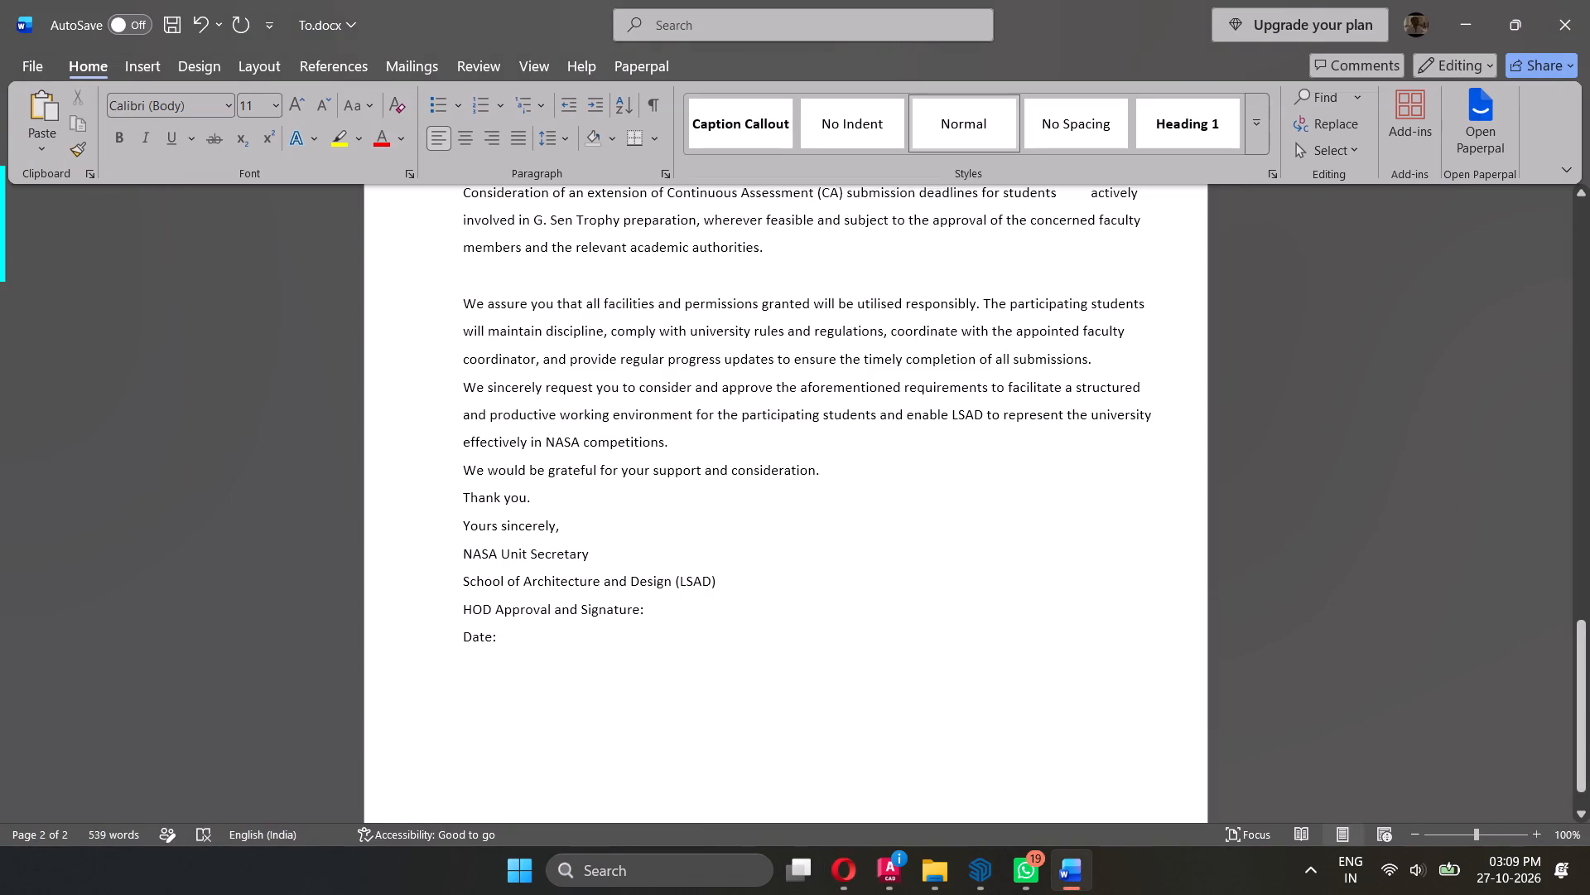
pyautogui.click(612, 553)
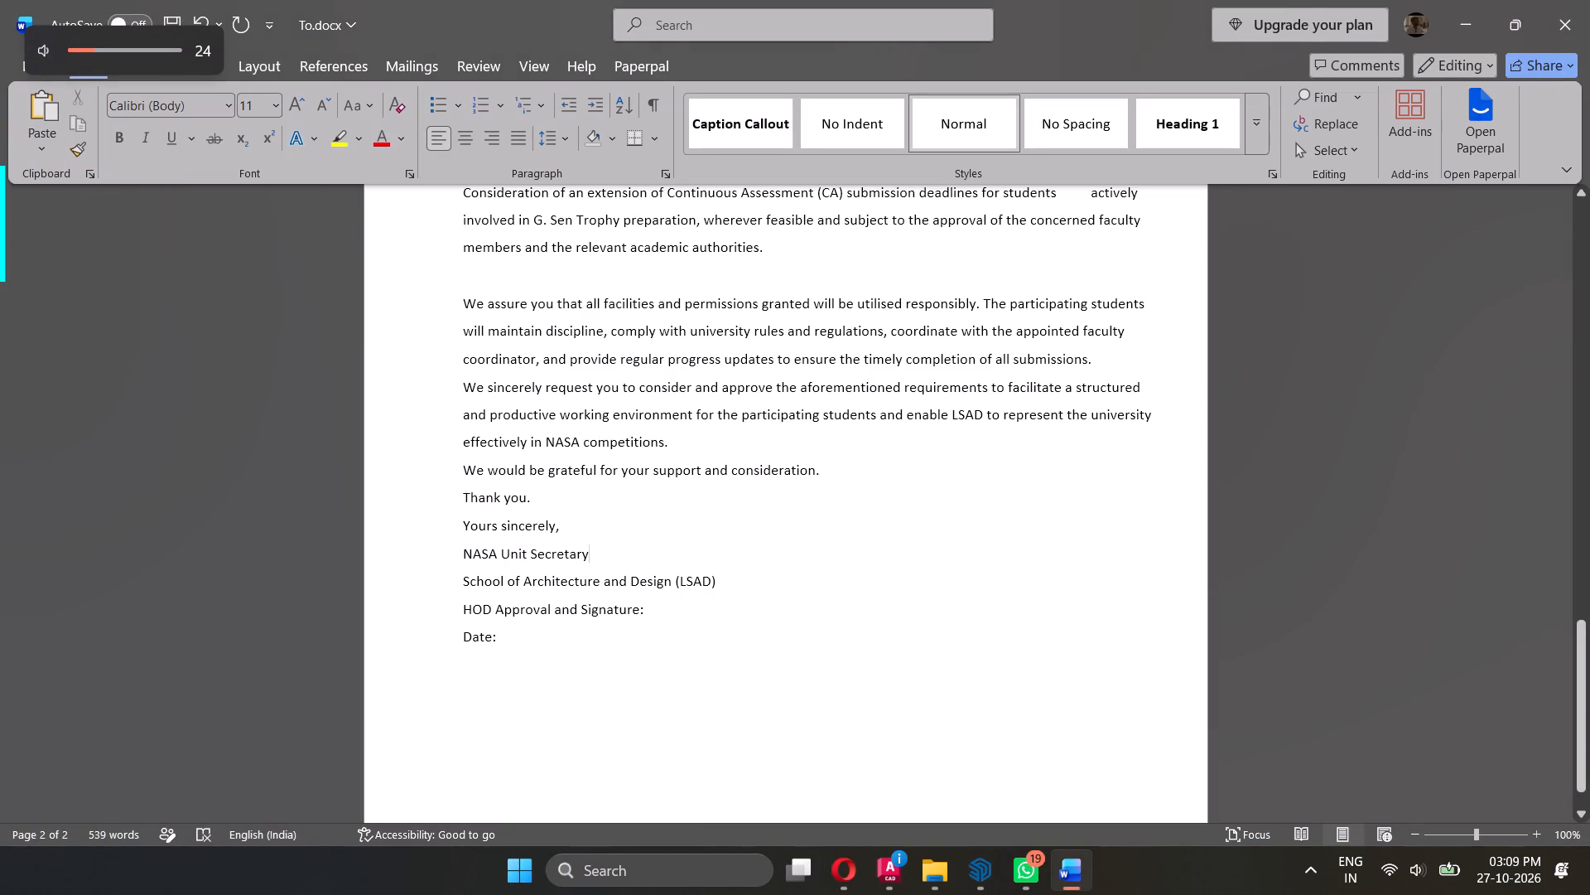
pyautogui.click(455, 502)
pyautogui.press('Return')
# Set the heading "5. Appointment of a Faculty Coordinator" to font size 12 and make it bold.
pyautogui.scroll(2, 573, 517)
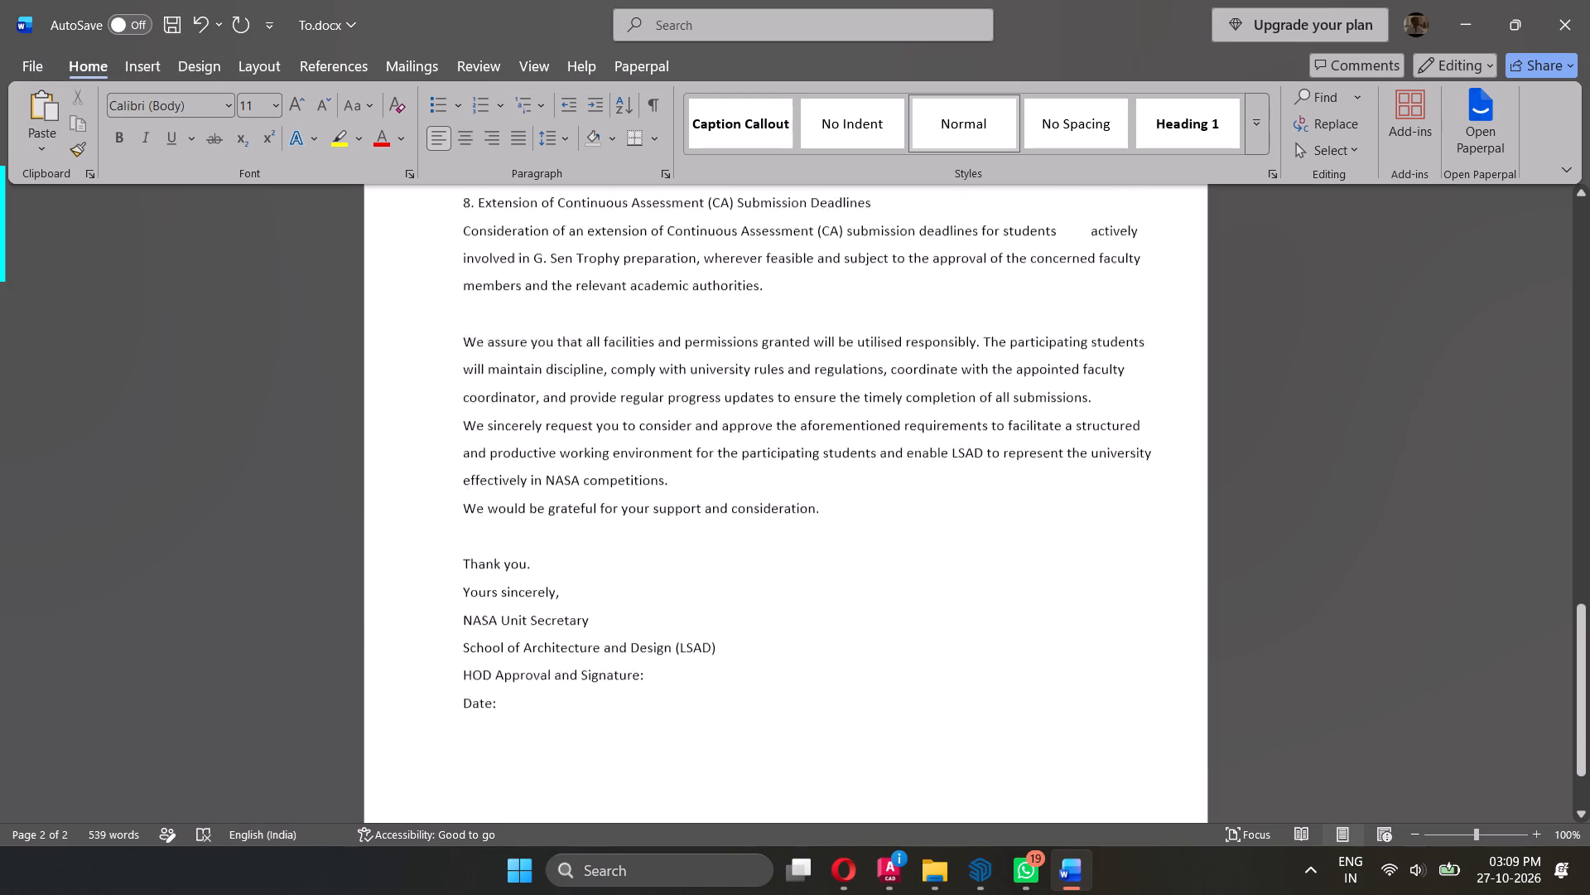
pyautogui.scroll(1, 573, 517)
pyautogui.moveTo(826, 633); pyautogui.dragTo(667, 554)
pyautogui.scroll(3, 754, 530)
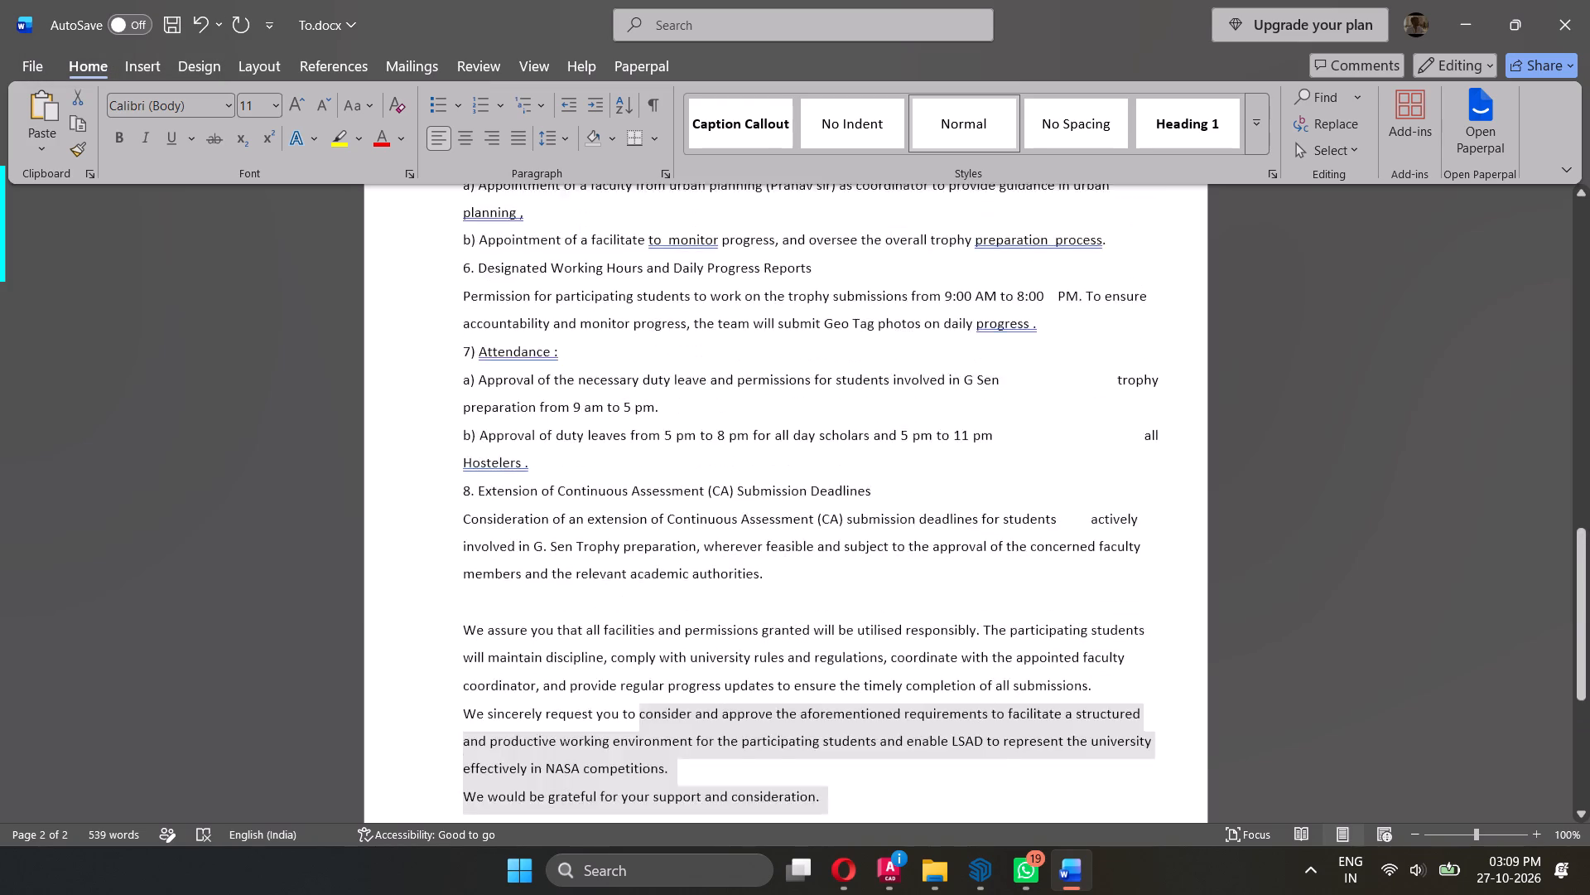
pyautogui.scroll(10, 755, 530)
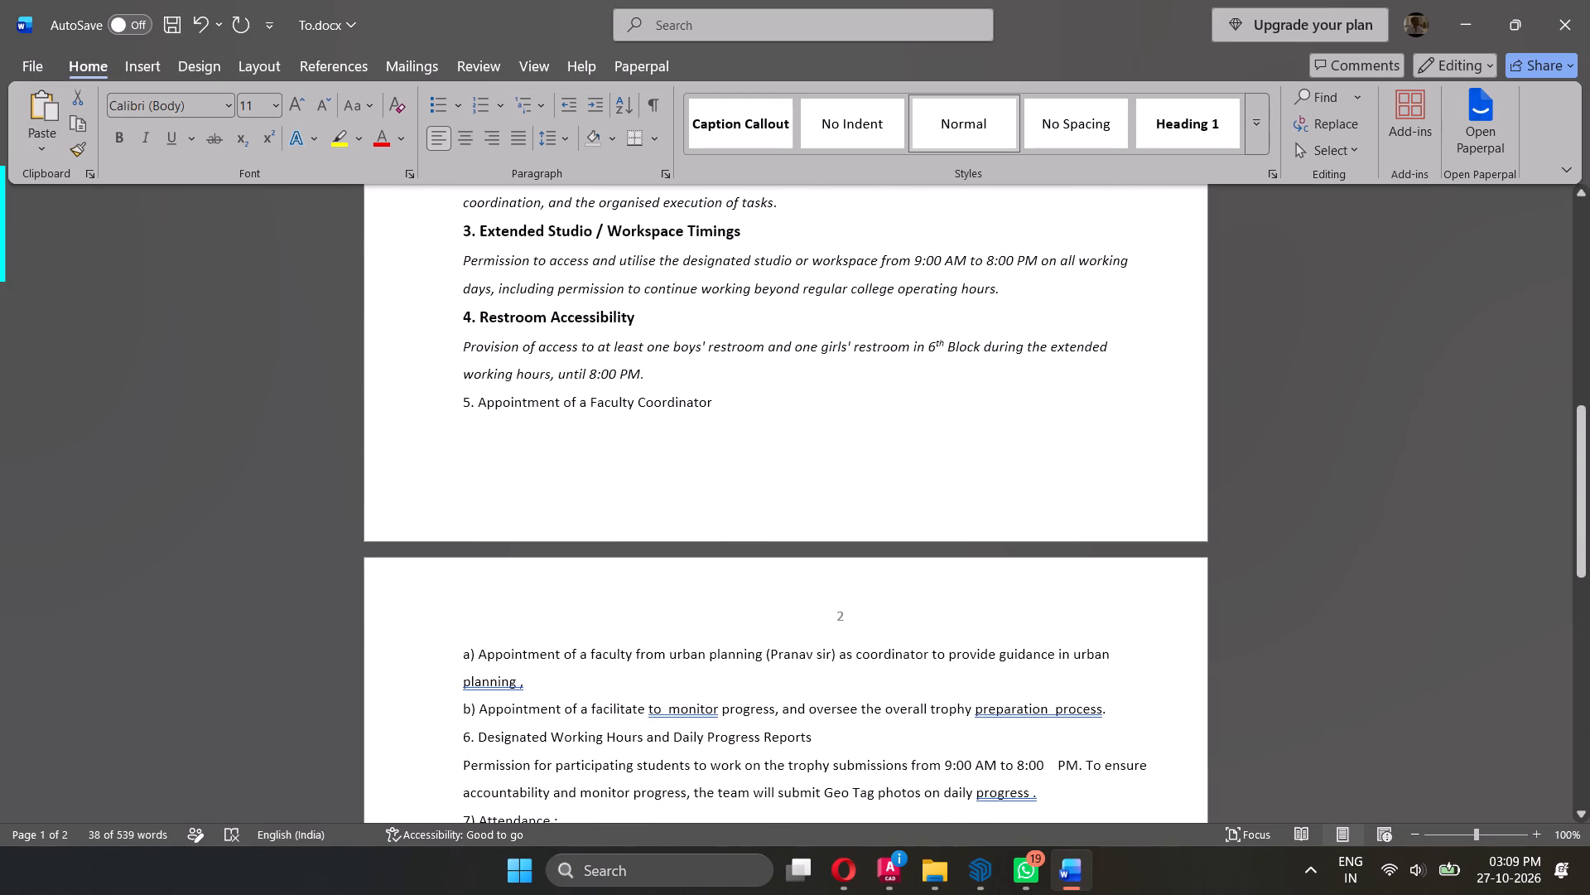
pyautogui.tripleClick(576, 395)
pyautogui.click(576, 399)
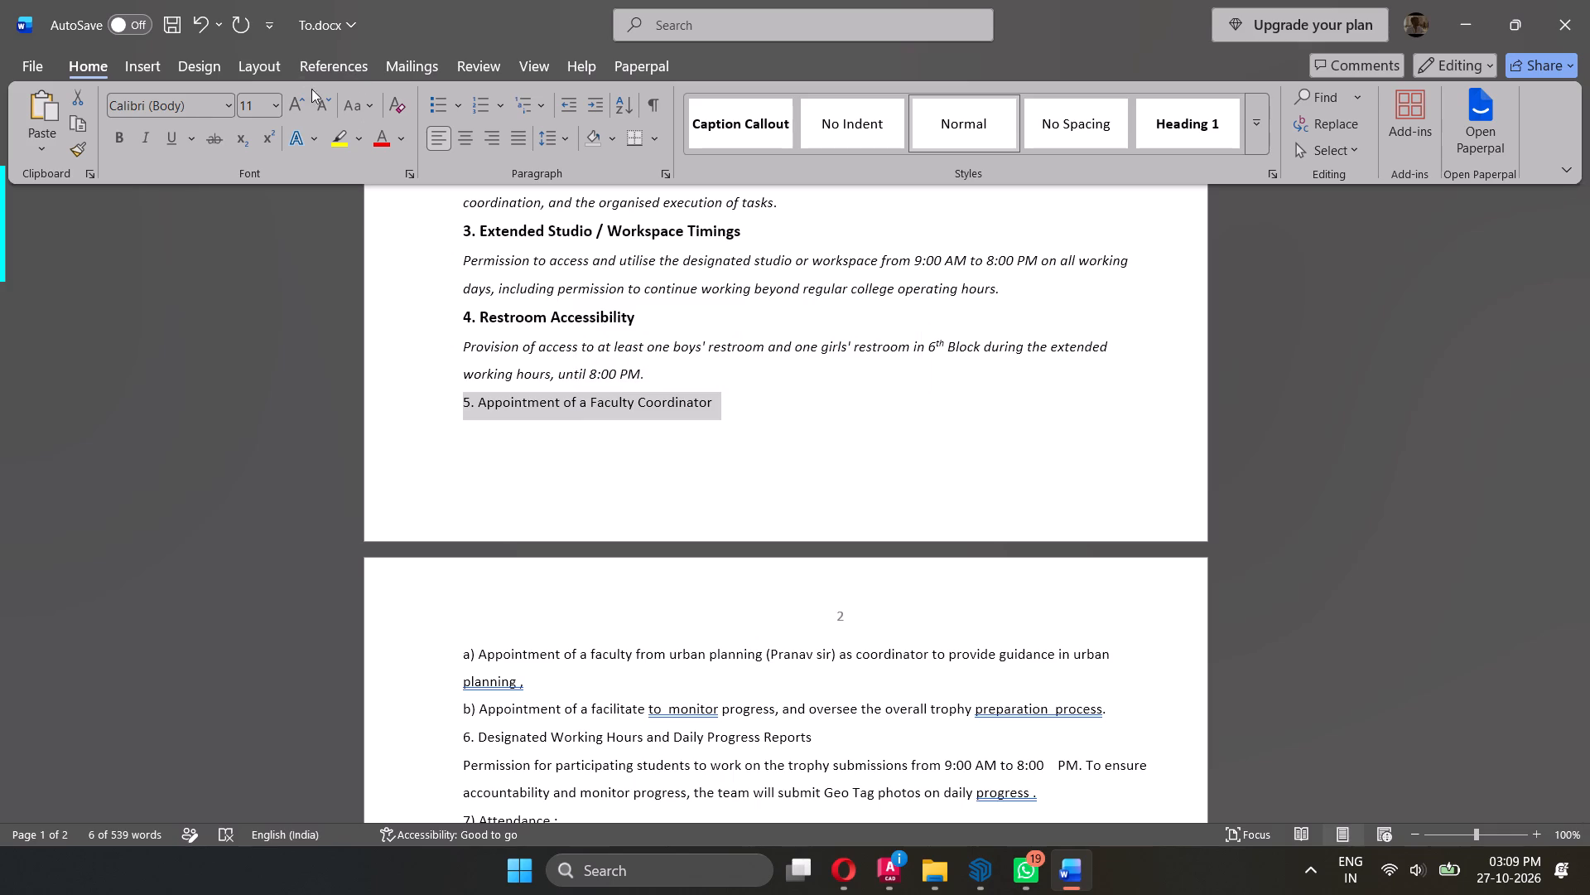
pyautogui.click(287, 100)
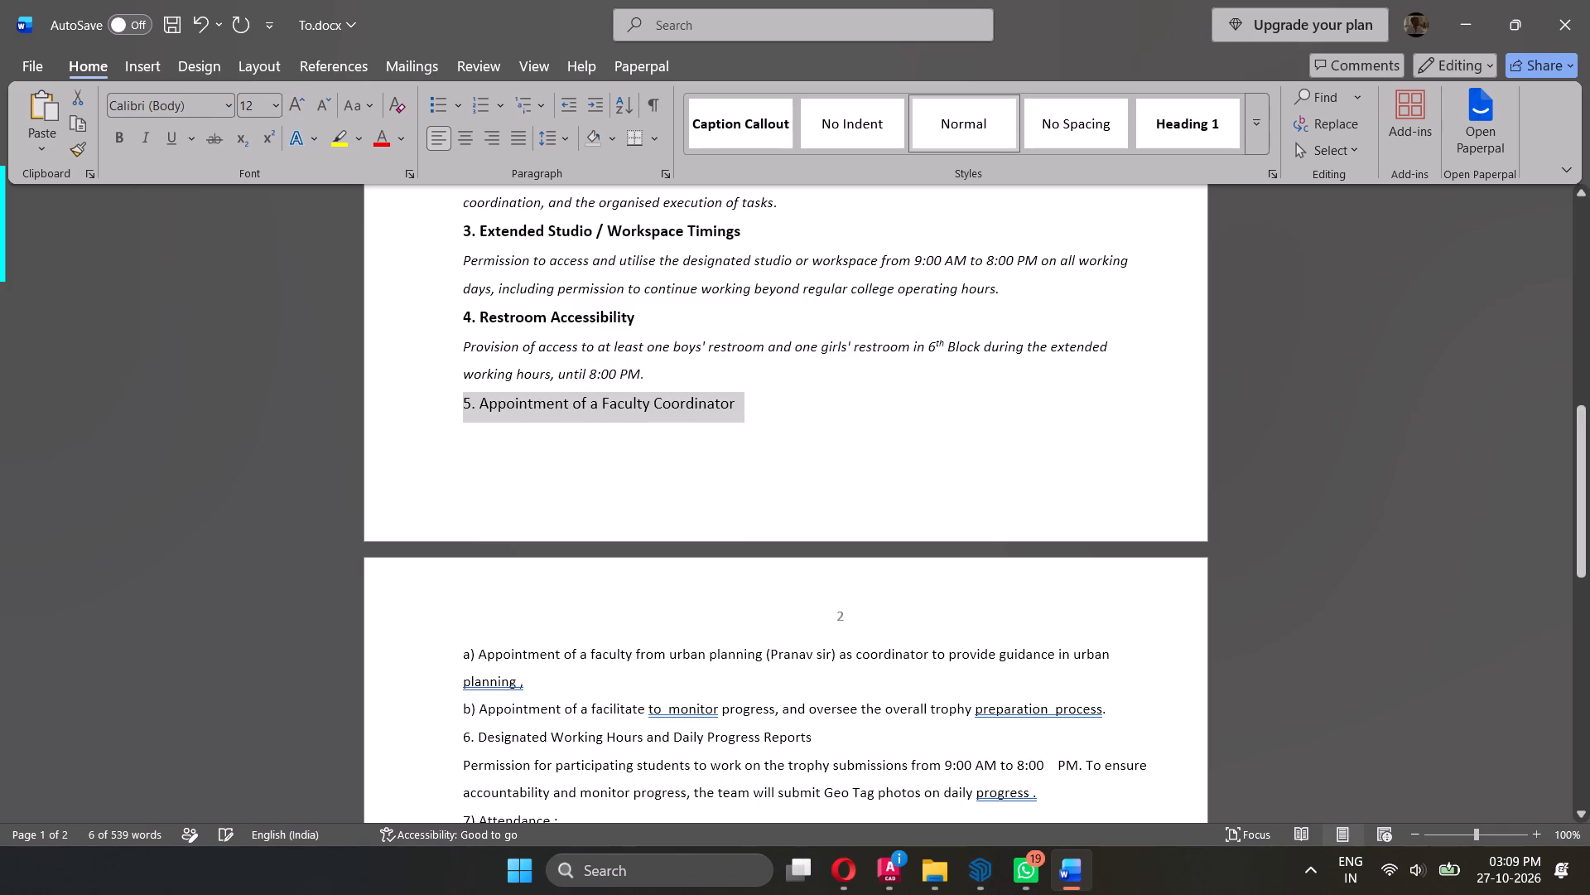
pyautogui.click(117, 138)
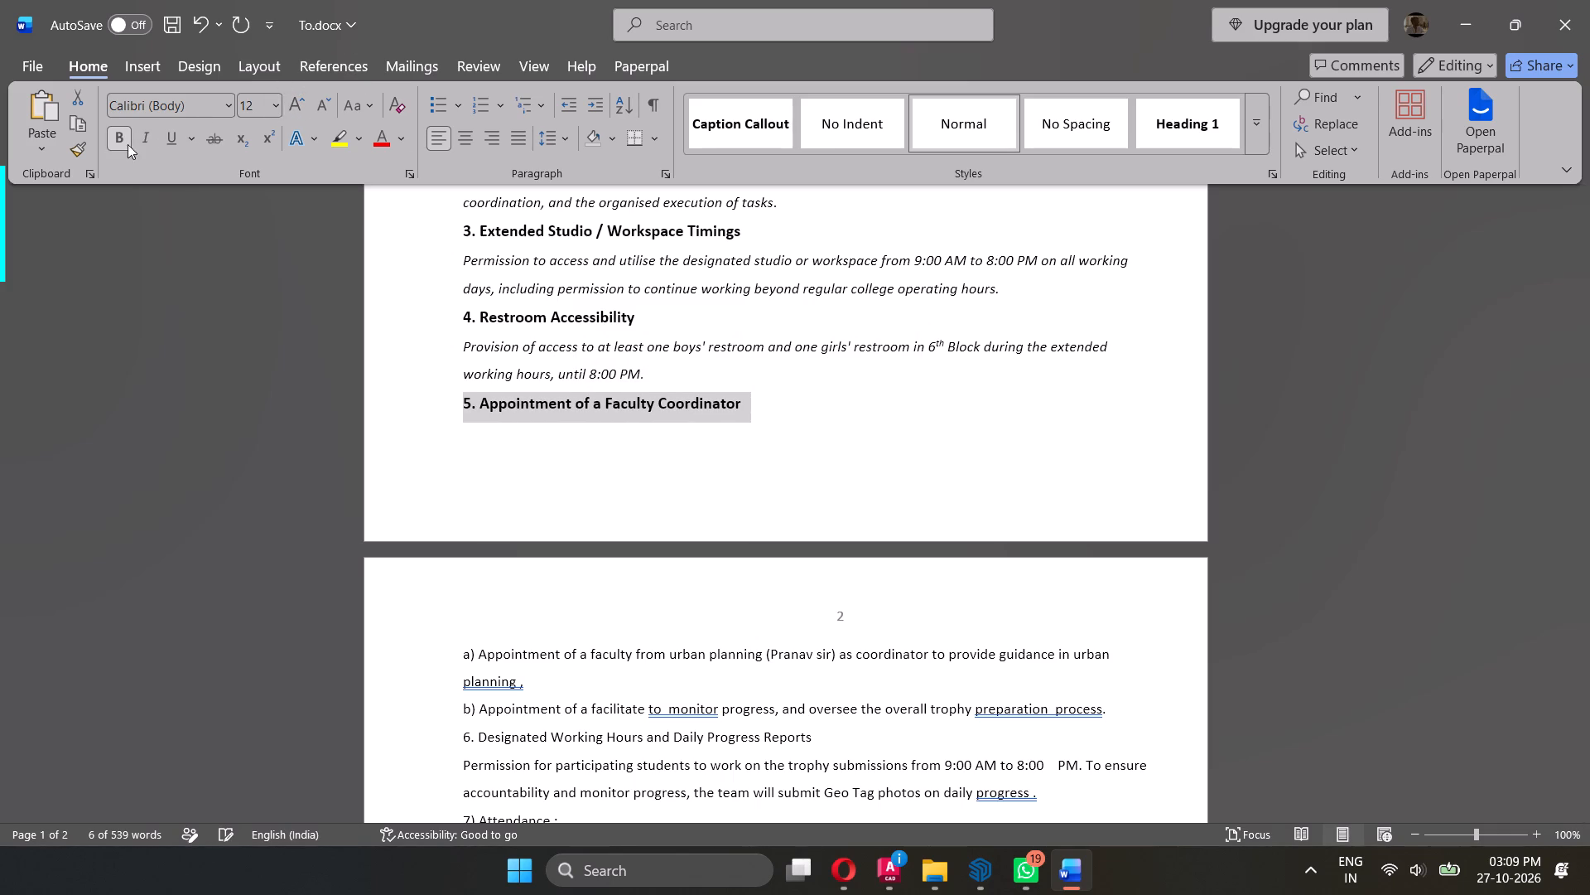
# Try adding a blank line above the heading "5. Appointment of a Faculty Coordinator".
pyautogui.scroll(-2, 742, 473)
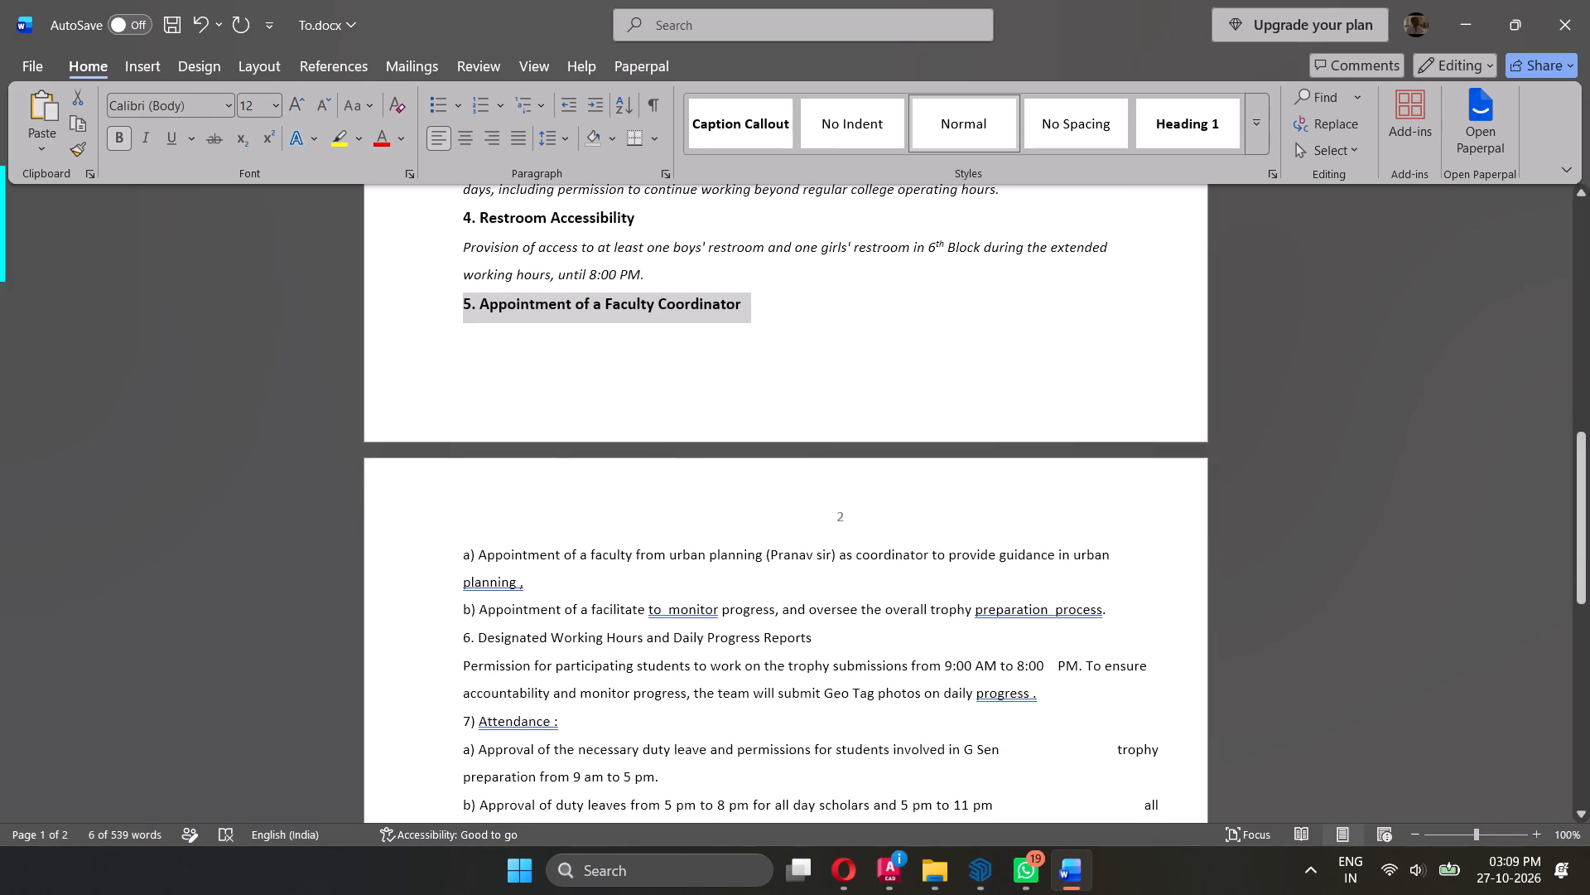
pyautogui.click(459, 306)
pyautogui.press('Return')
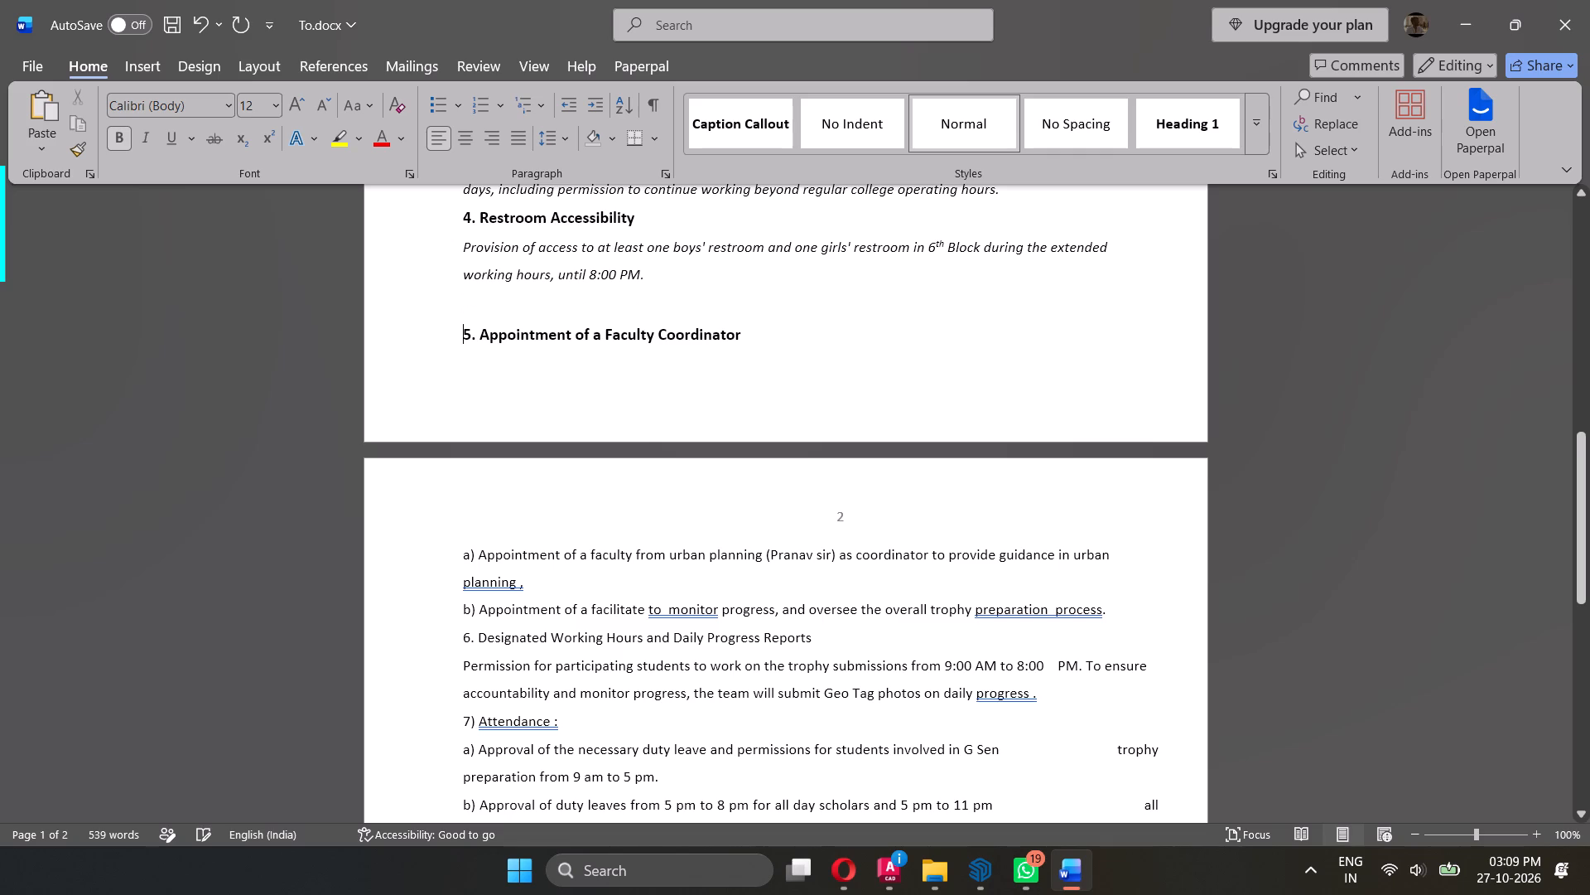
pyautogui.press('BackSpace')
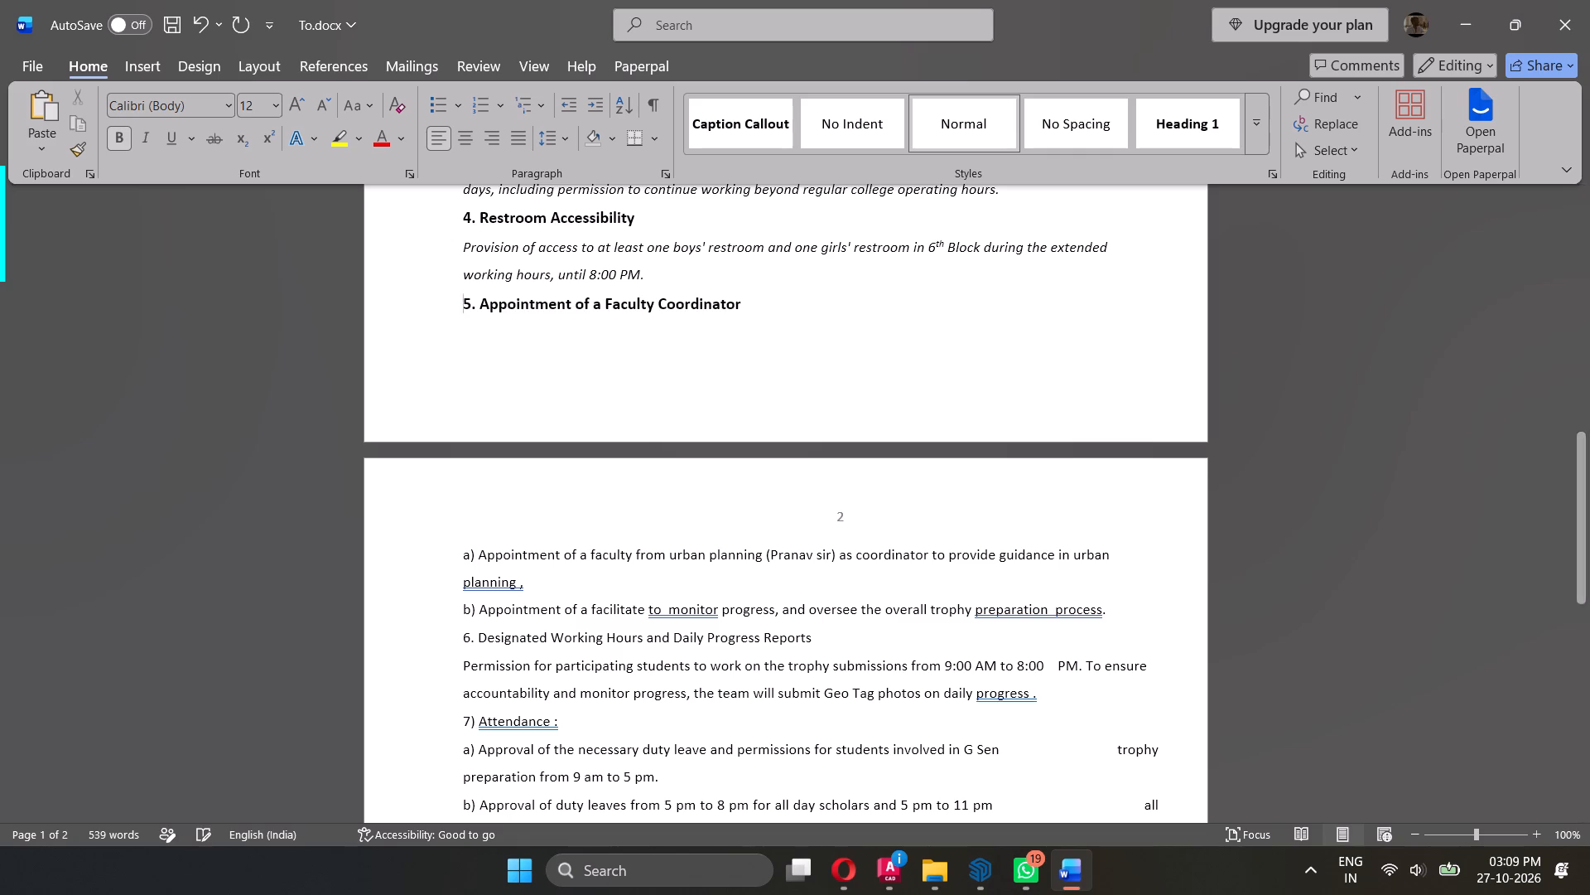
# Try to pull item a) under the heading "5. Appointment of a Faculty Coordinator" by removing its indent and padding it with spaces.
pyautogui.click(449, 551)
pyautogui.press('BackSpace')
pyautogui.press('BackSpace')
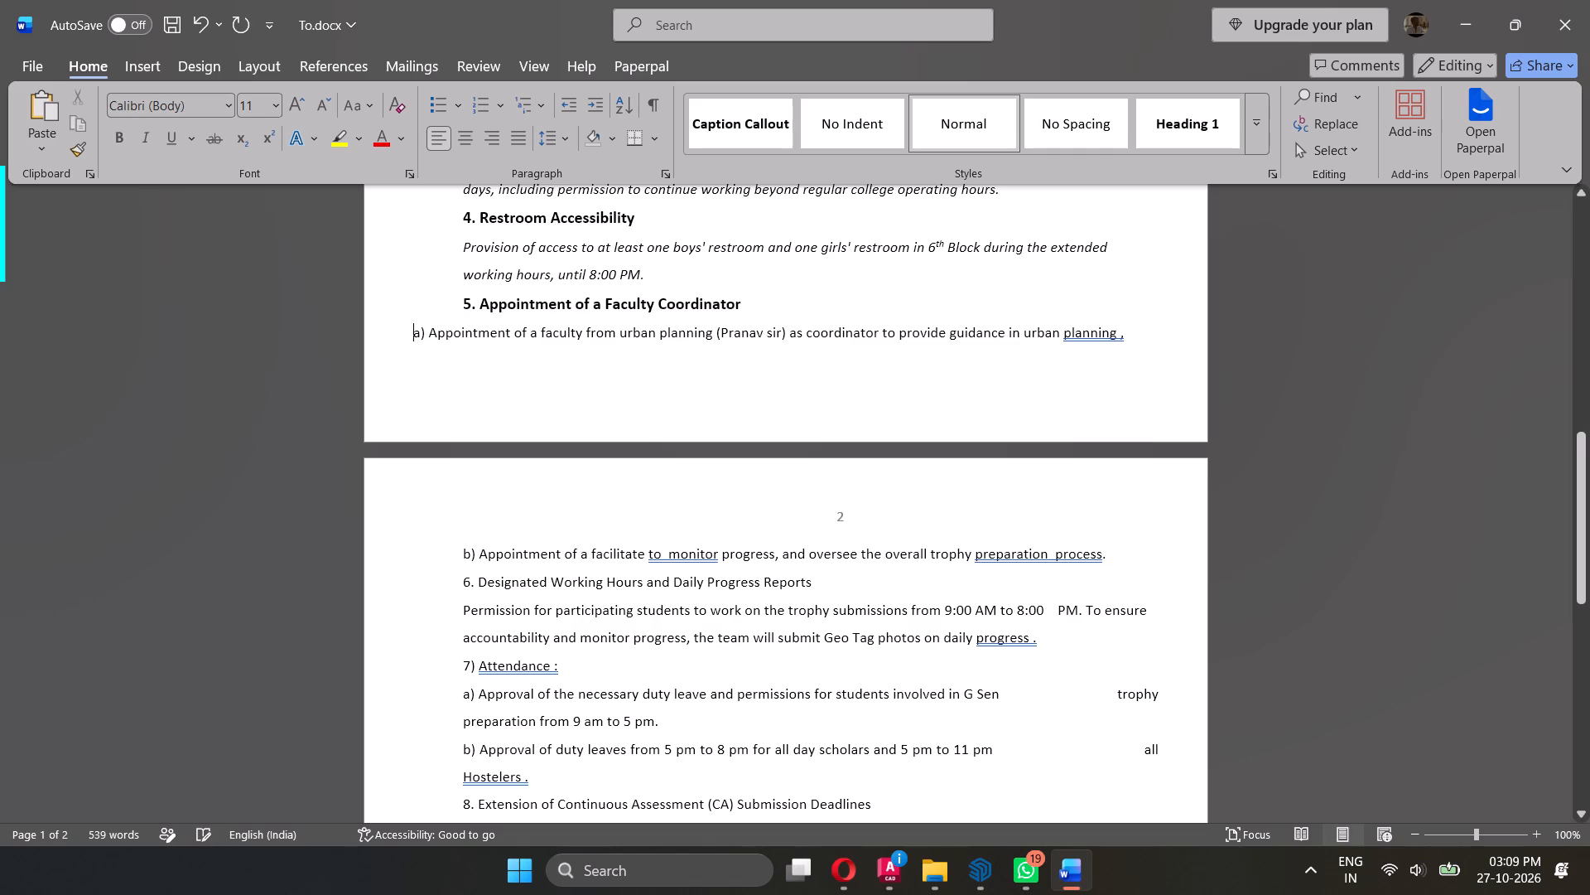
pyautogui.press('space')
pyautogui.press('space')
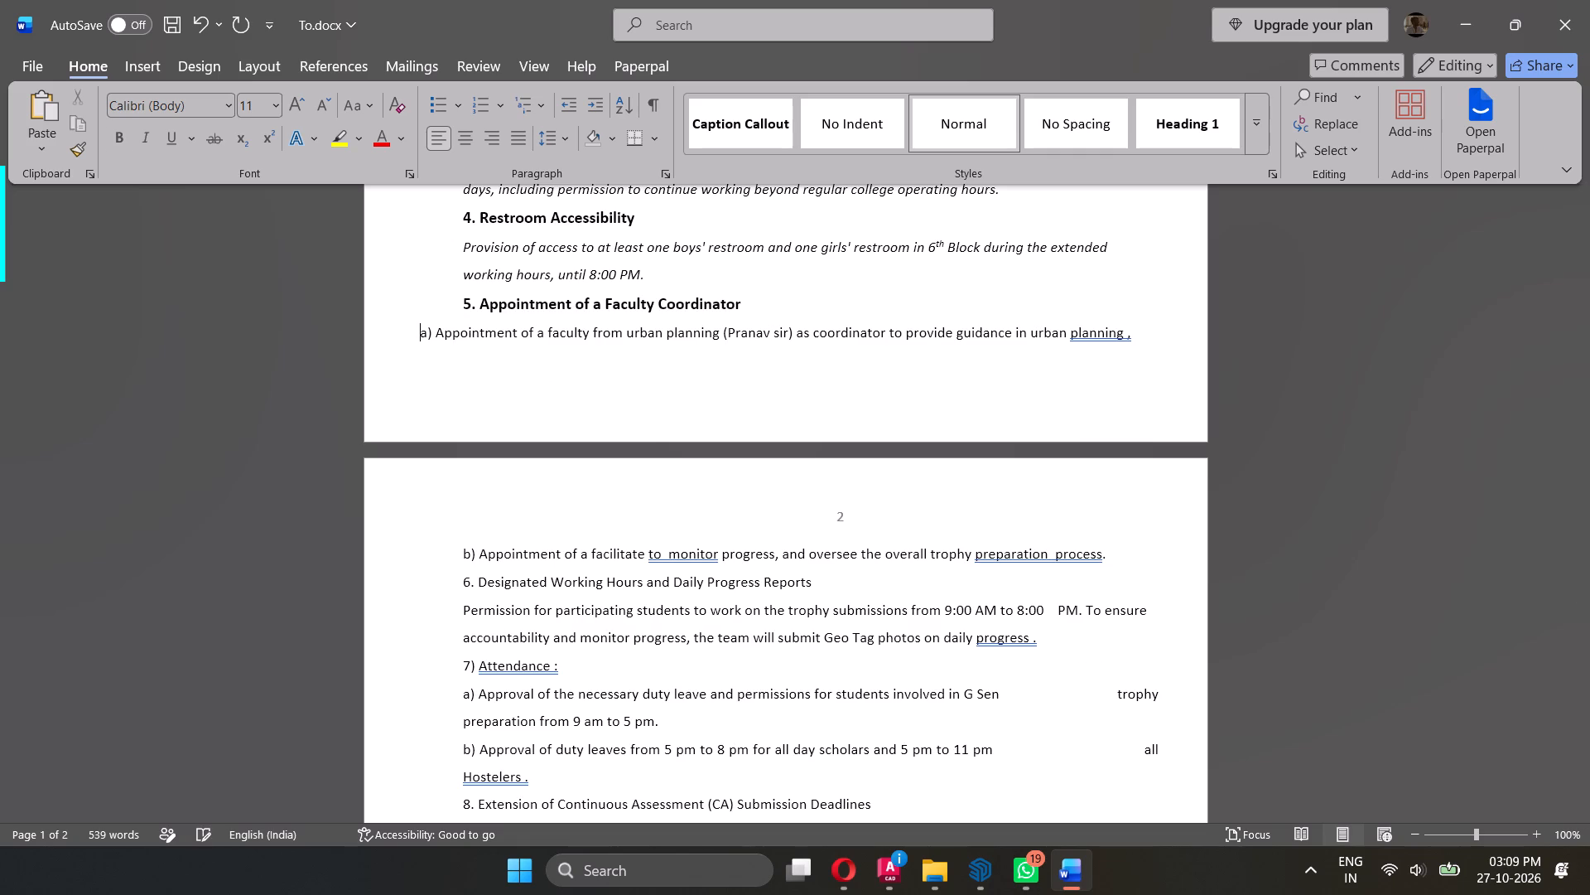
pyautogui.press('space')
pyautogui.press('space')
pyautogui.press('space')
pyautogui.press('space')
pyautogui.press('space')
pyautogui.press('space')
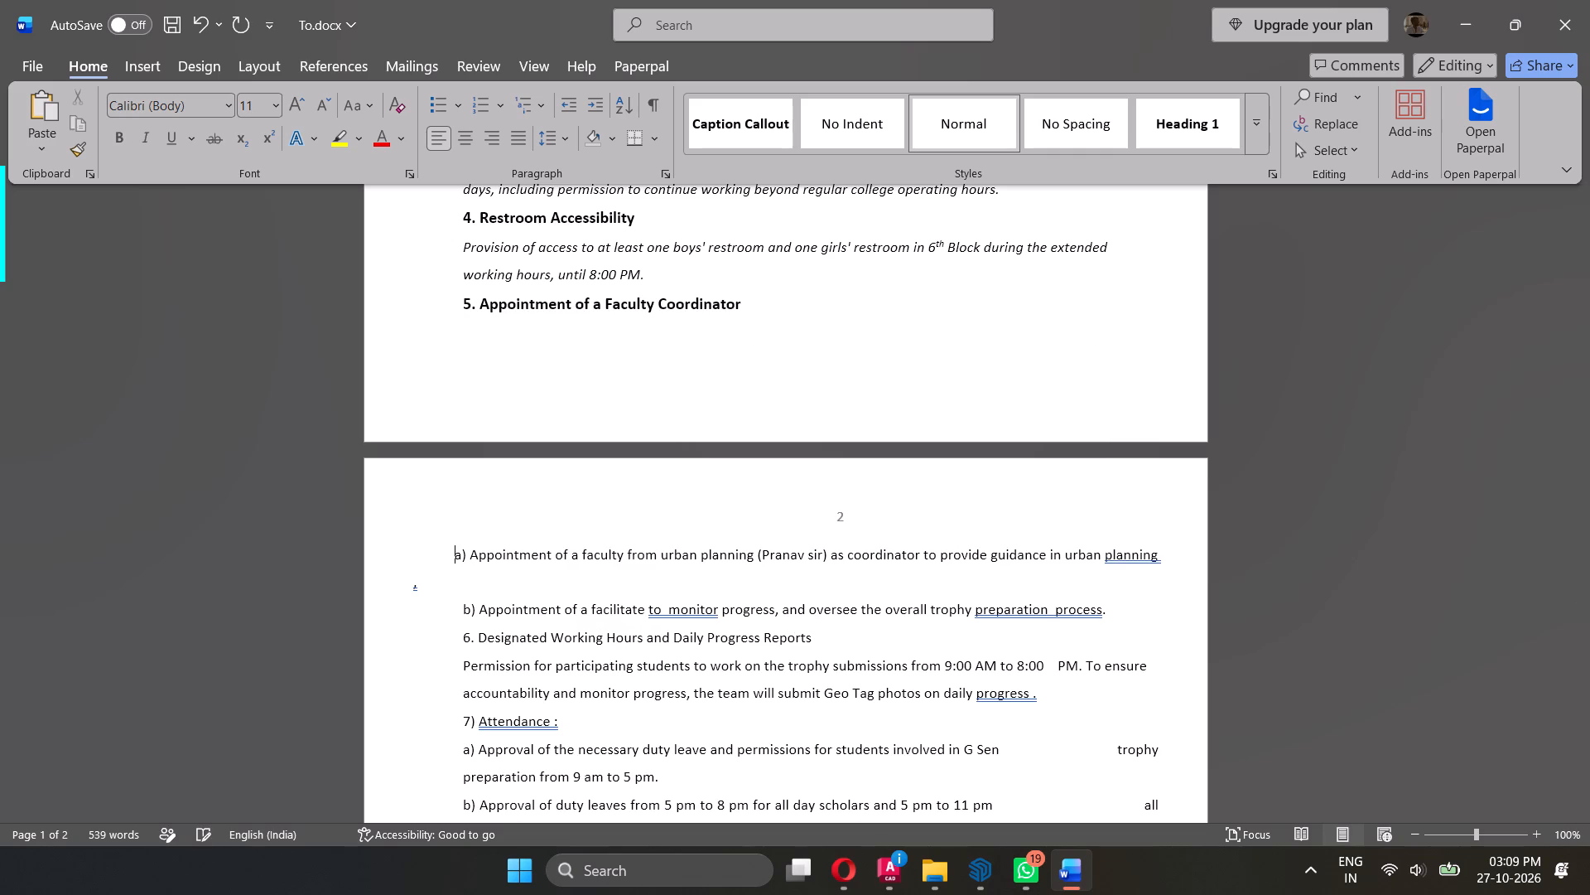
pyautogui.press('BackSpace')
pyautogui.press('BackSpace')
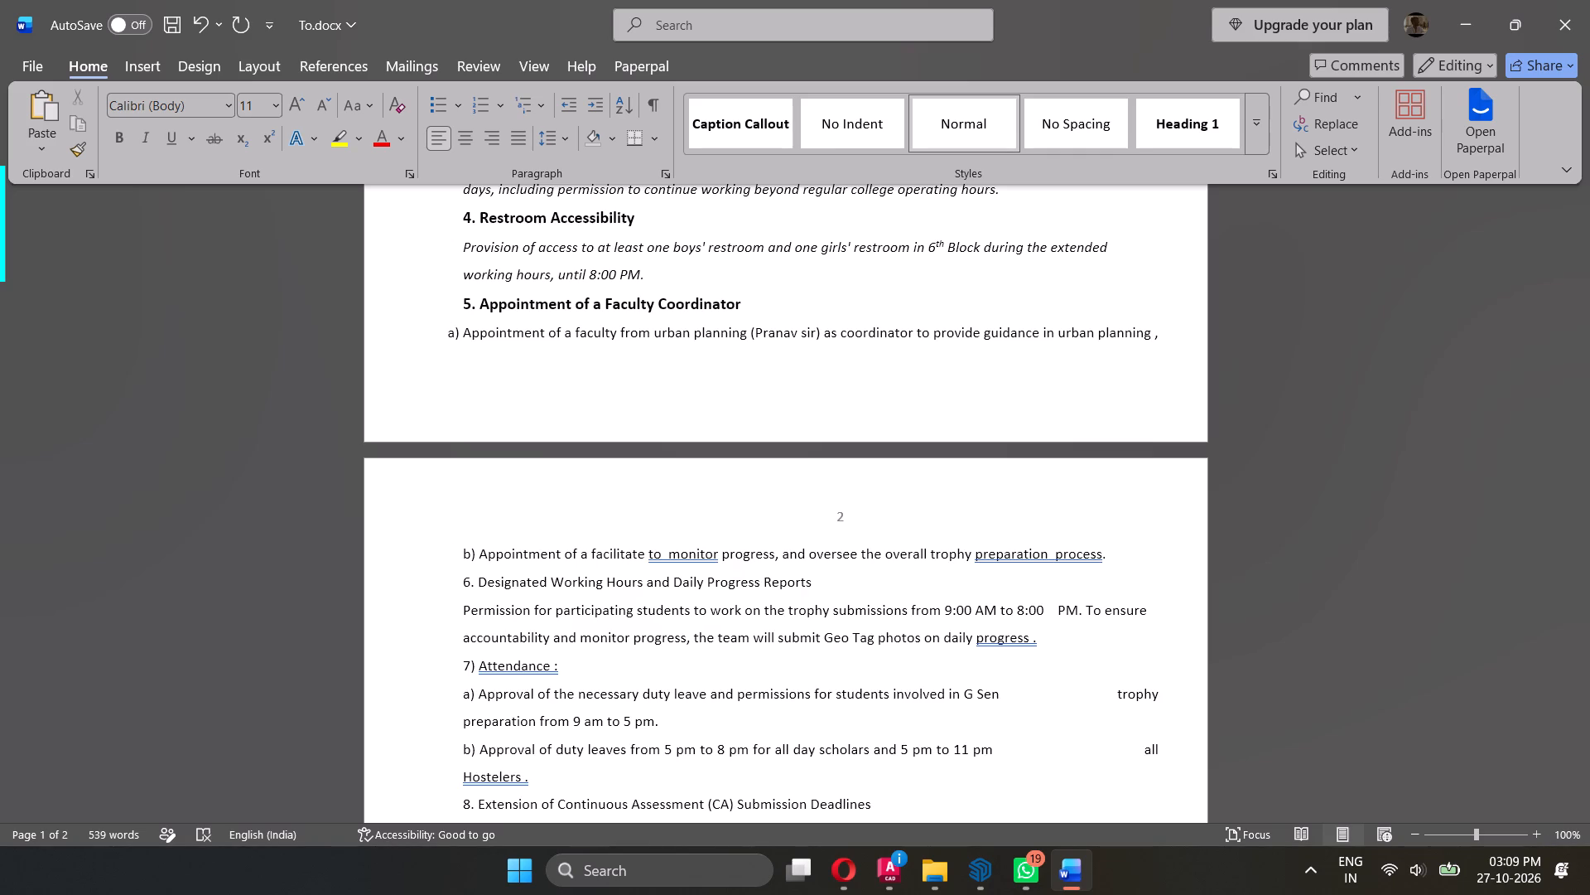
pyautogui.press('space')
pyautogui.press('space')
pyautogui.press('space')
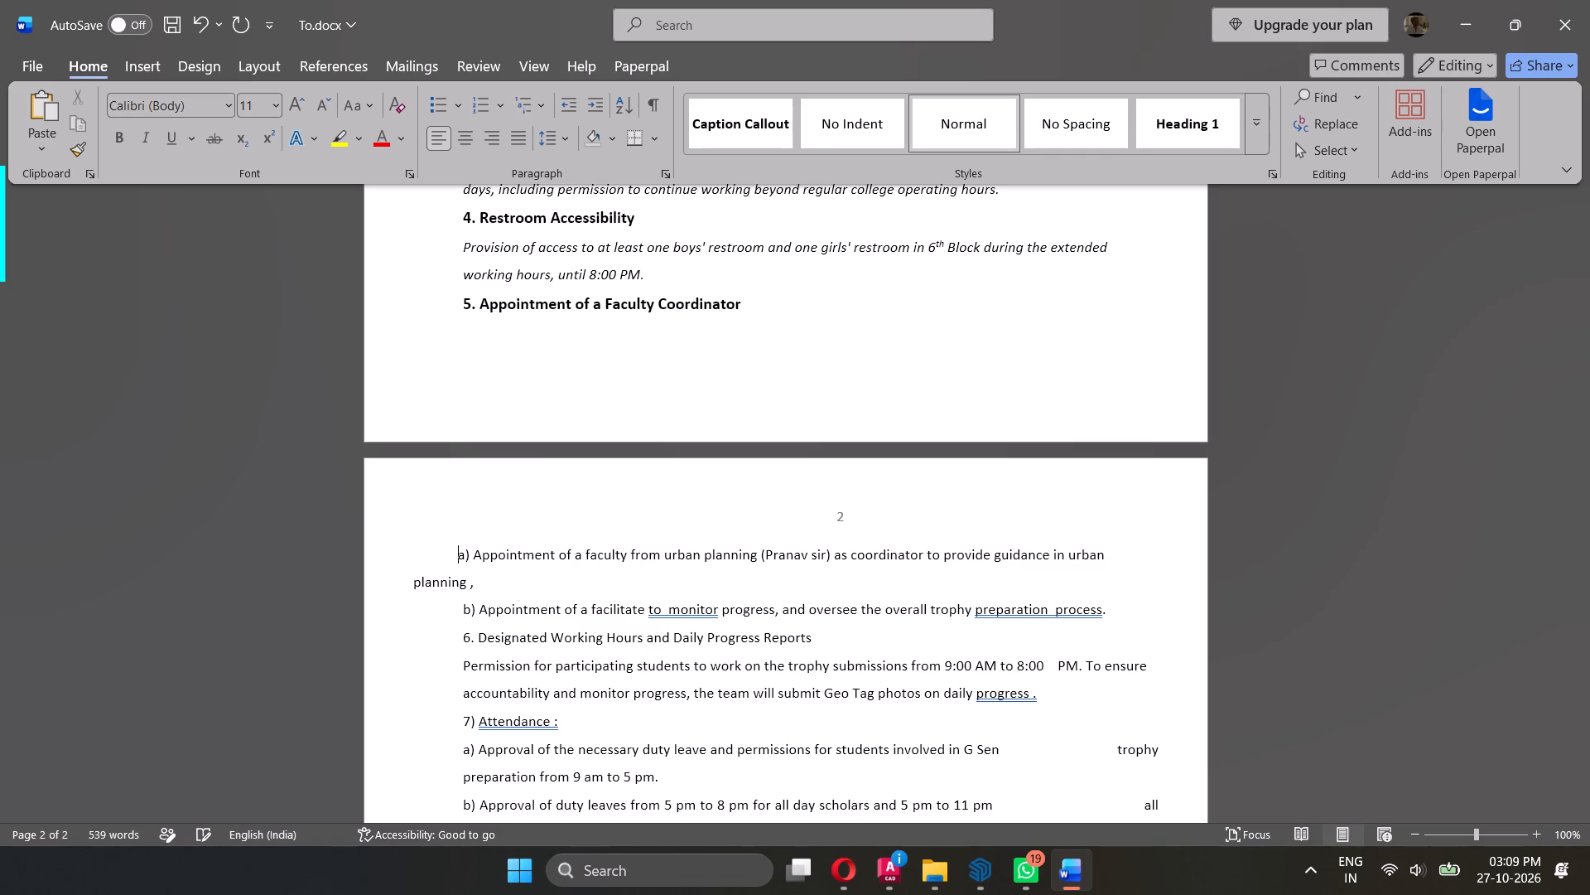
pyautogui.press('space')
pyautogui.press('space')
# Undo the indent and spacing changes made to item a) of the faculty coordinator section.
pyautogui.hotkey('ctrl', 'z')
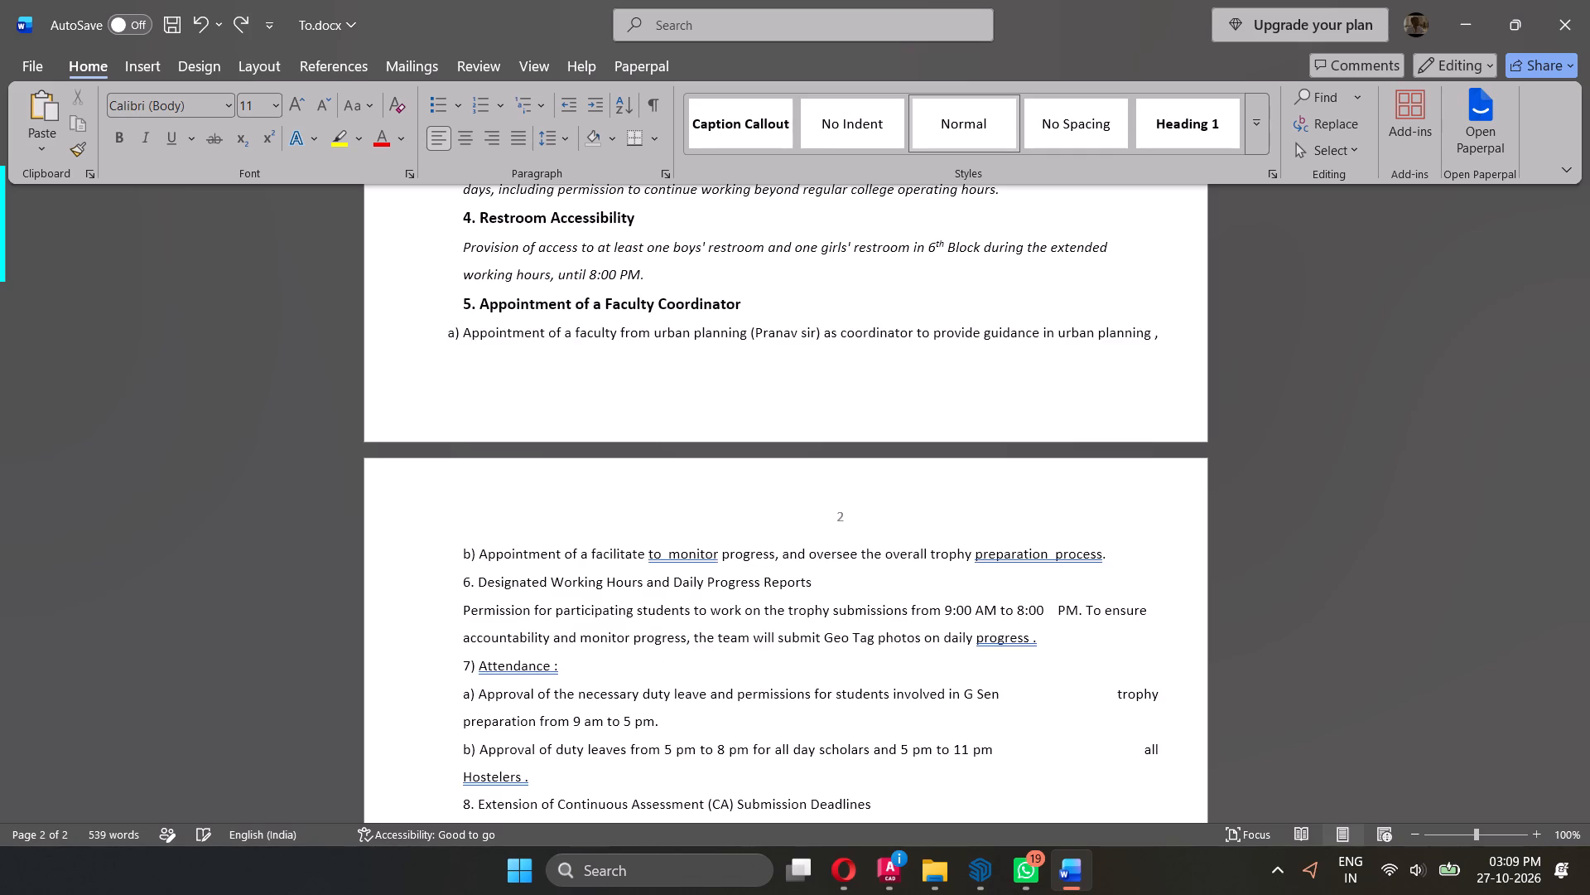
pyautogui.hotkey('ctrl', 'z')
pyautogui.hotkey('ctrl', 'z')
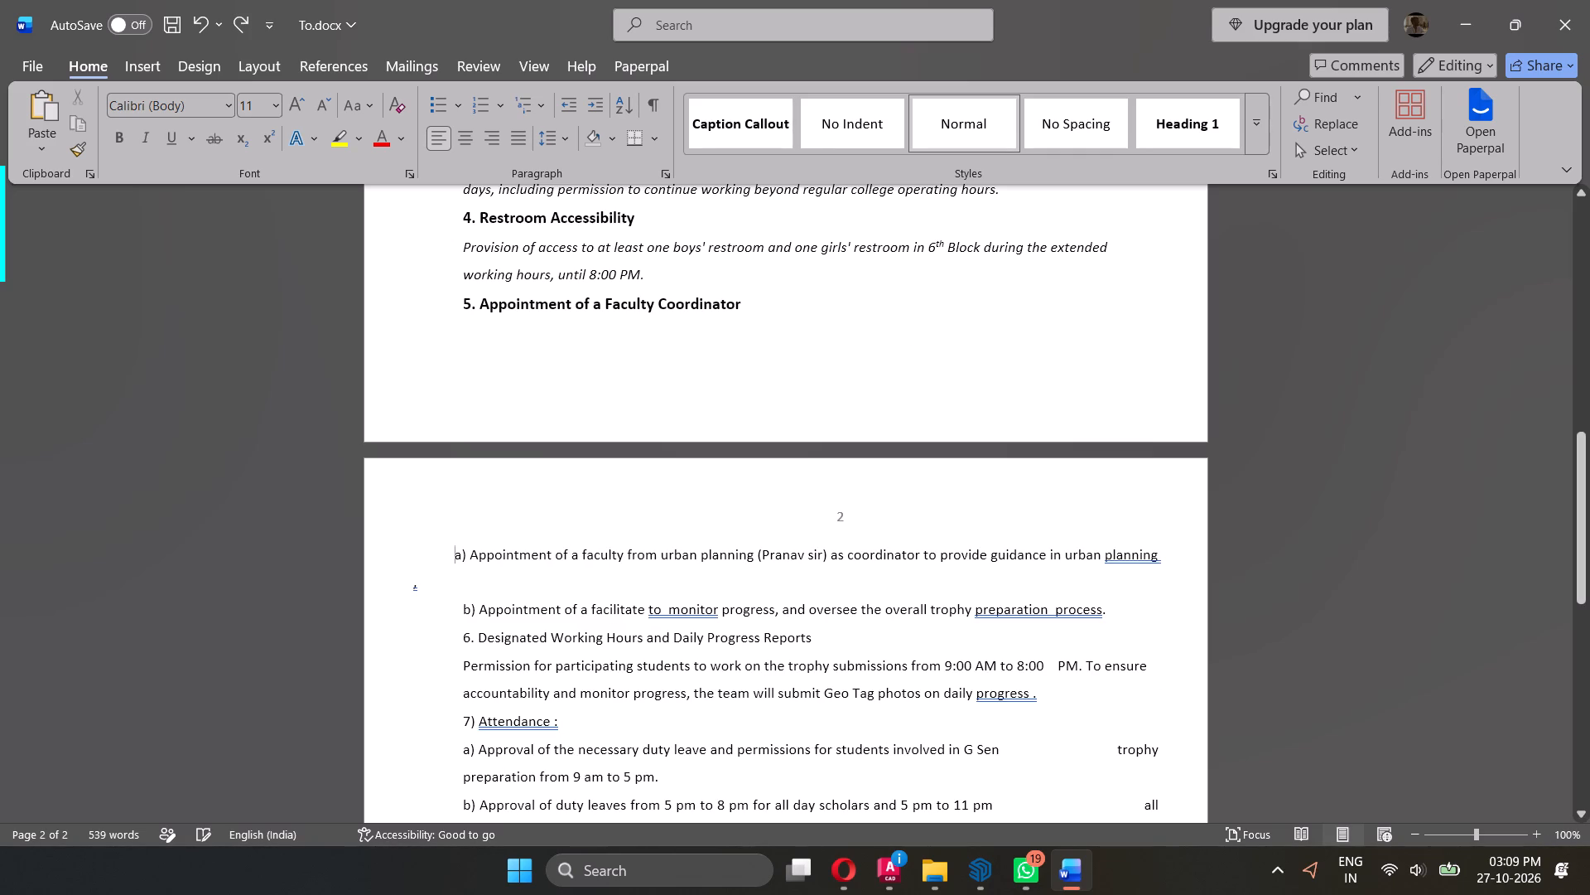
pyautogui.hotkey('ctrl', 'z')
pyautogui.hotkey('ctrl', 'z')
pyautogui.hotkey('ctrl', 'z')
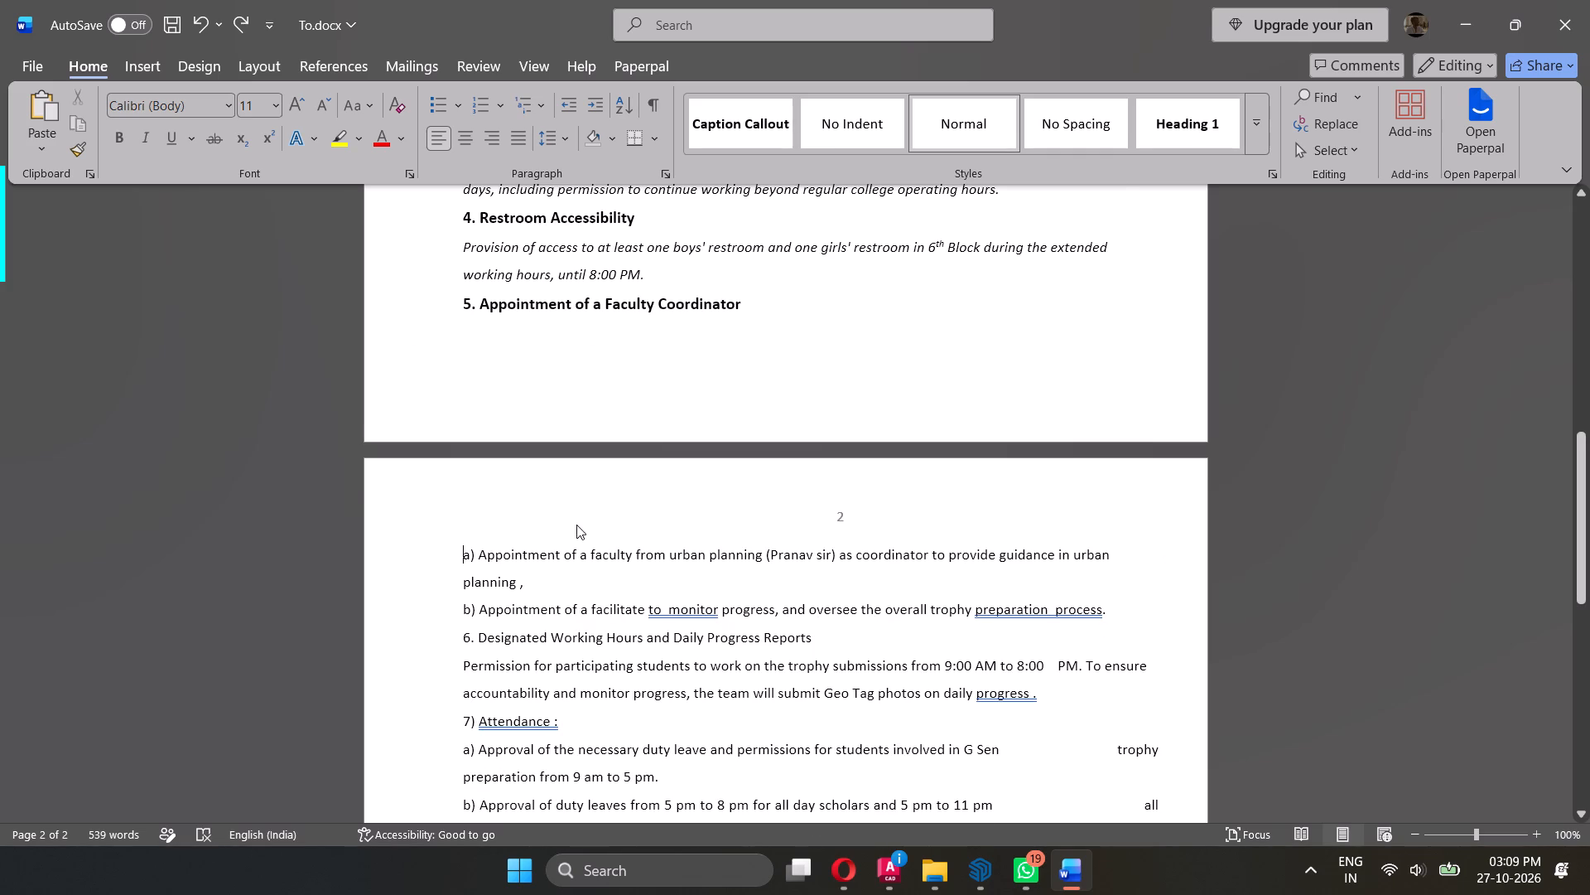
# Examine the formatting and spacing of the numbered headings and descriptions on the letter's first page.
pyautogui.scroll(3, 579, 520)
pyautogui.scroll(-4, 561, 517)
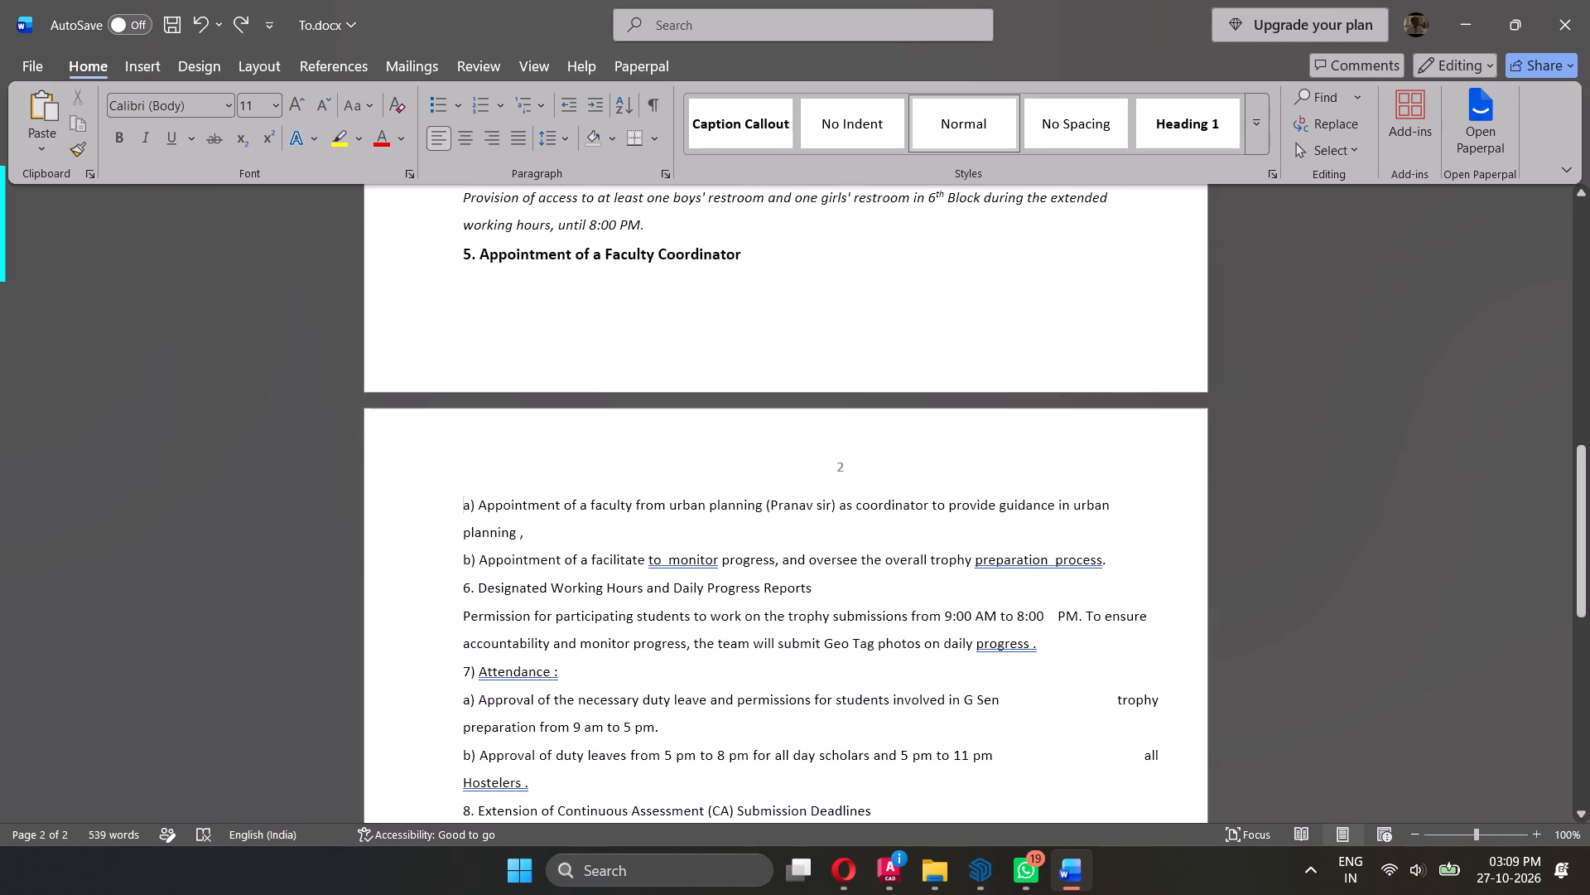
pyautogui.scroll(4, 554, 604)
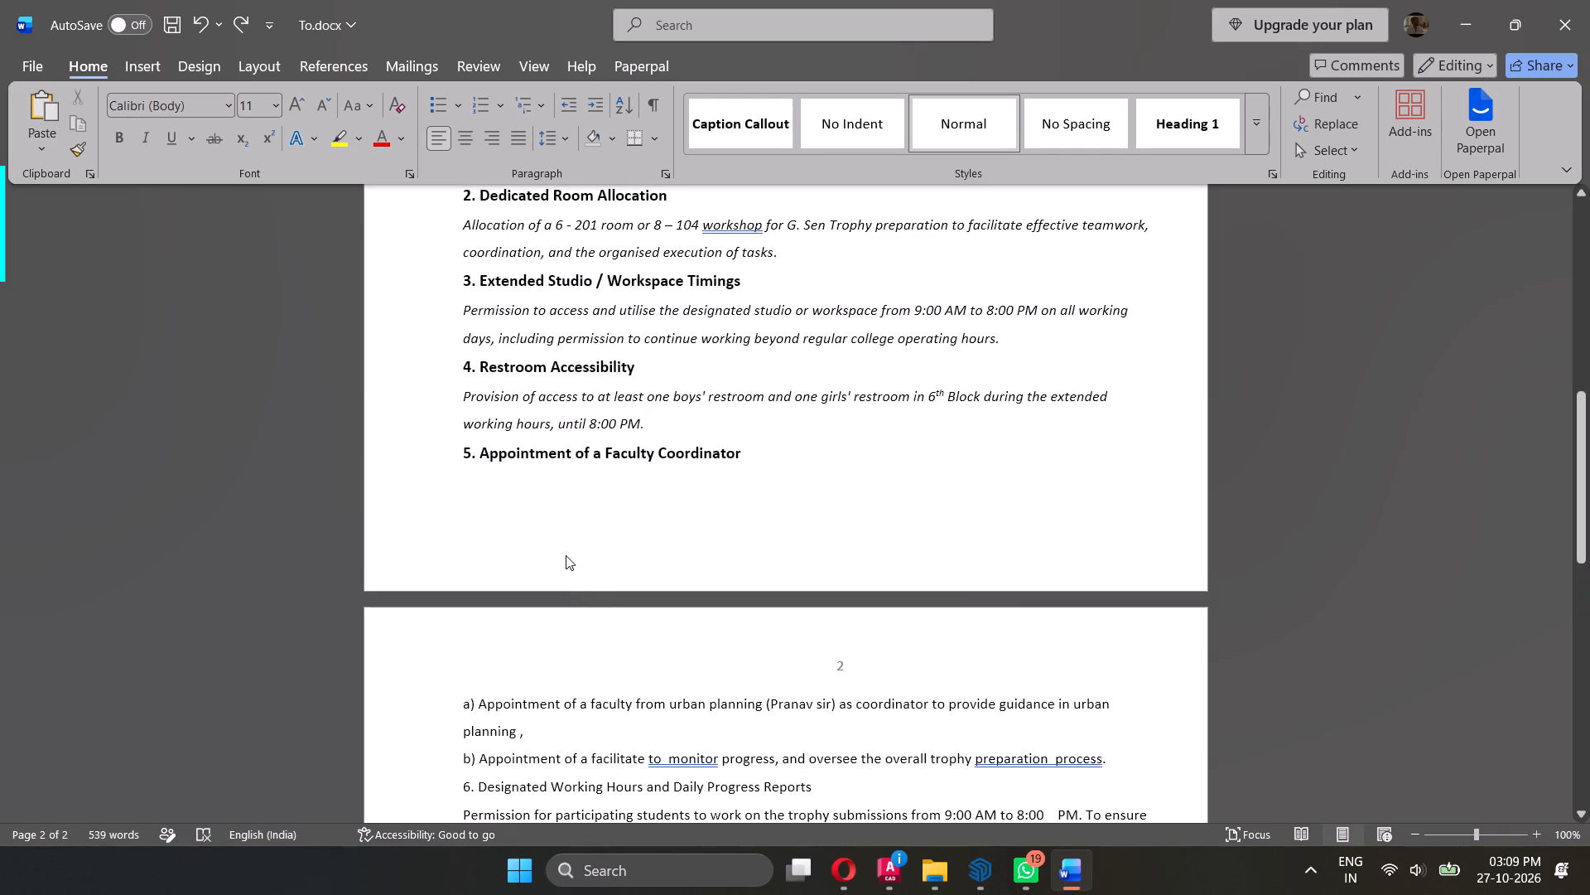
pyautogui.scroll(4, 566, 555)
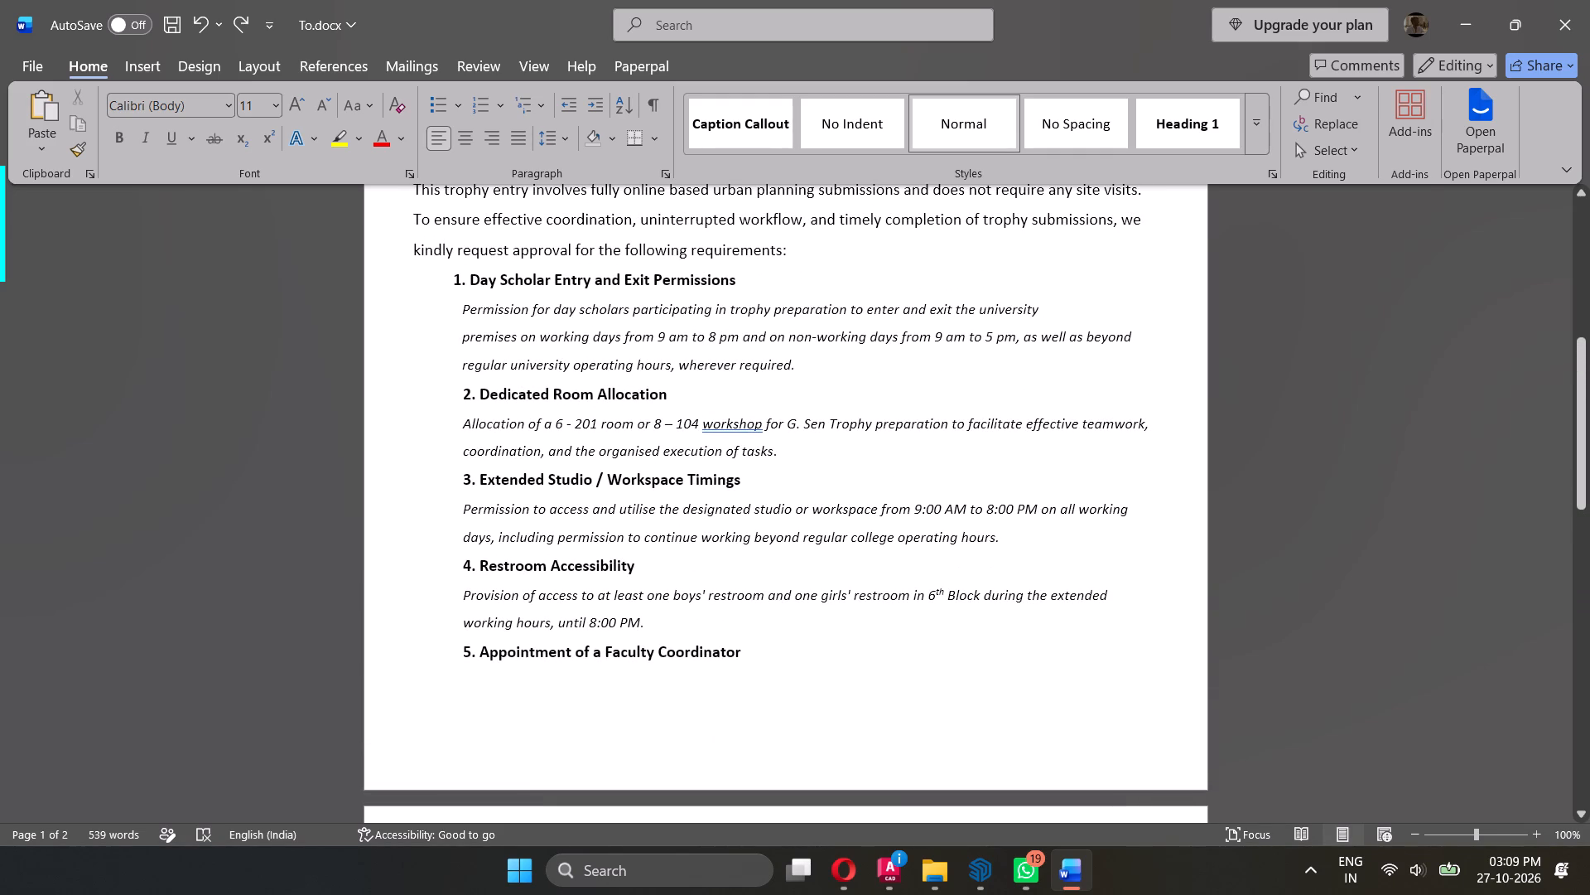
pyautogui.click(604, 389)
pyautogui.click(630, 291)
pyautogui.click(627, 209)
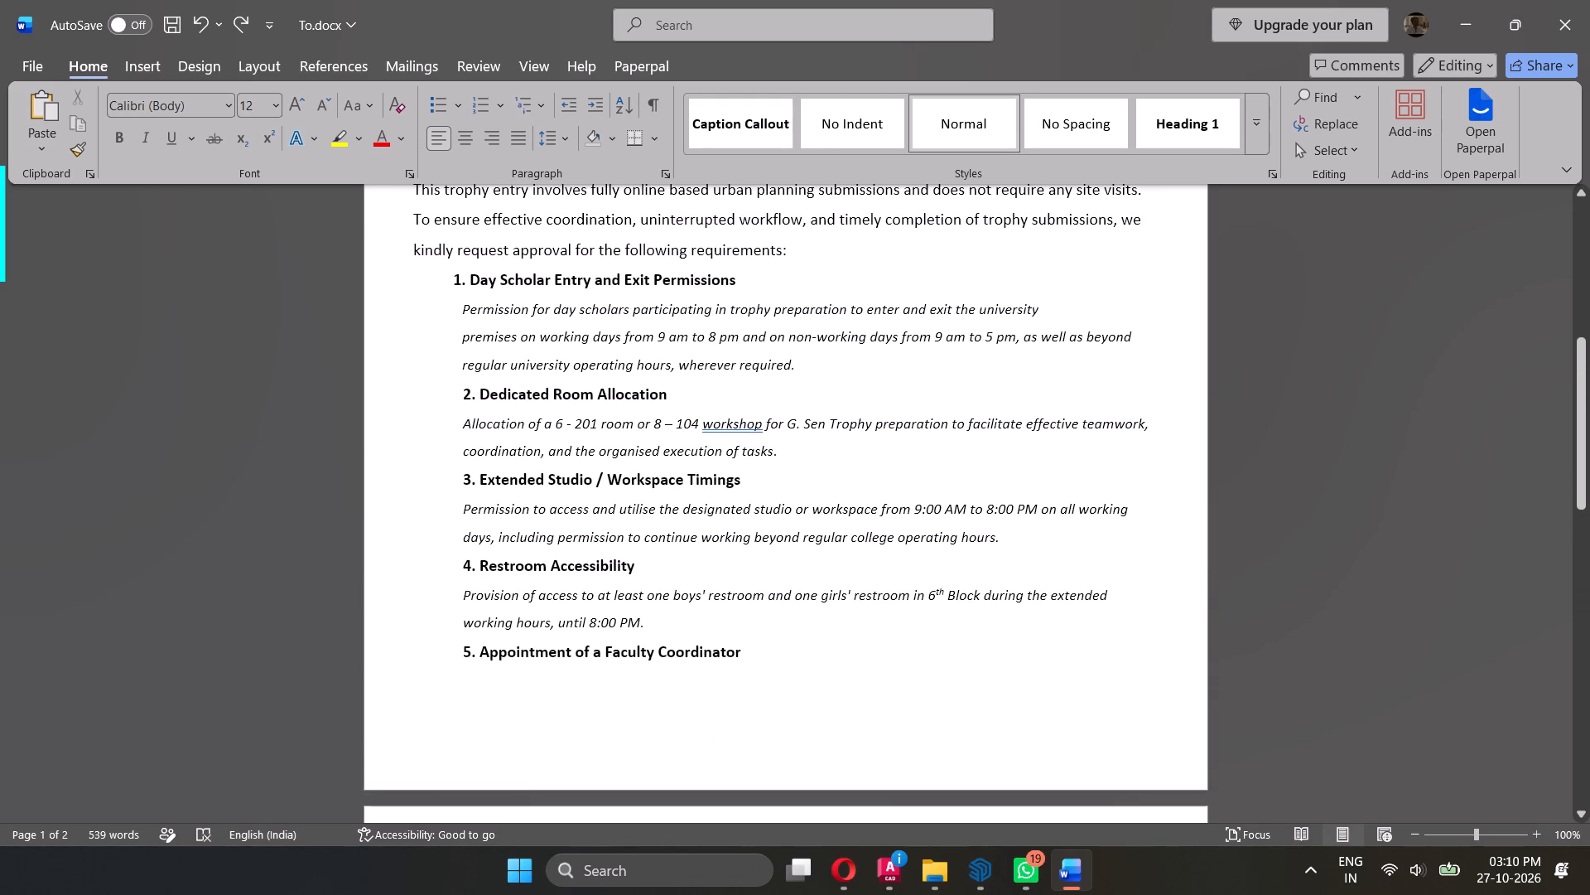
pyautogui.click(616, 495)
pyautogui.click(601, 568)
pyautogui.click(631, 663)
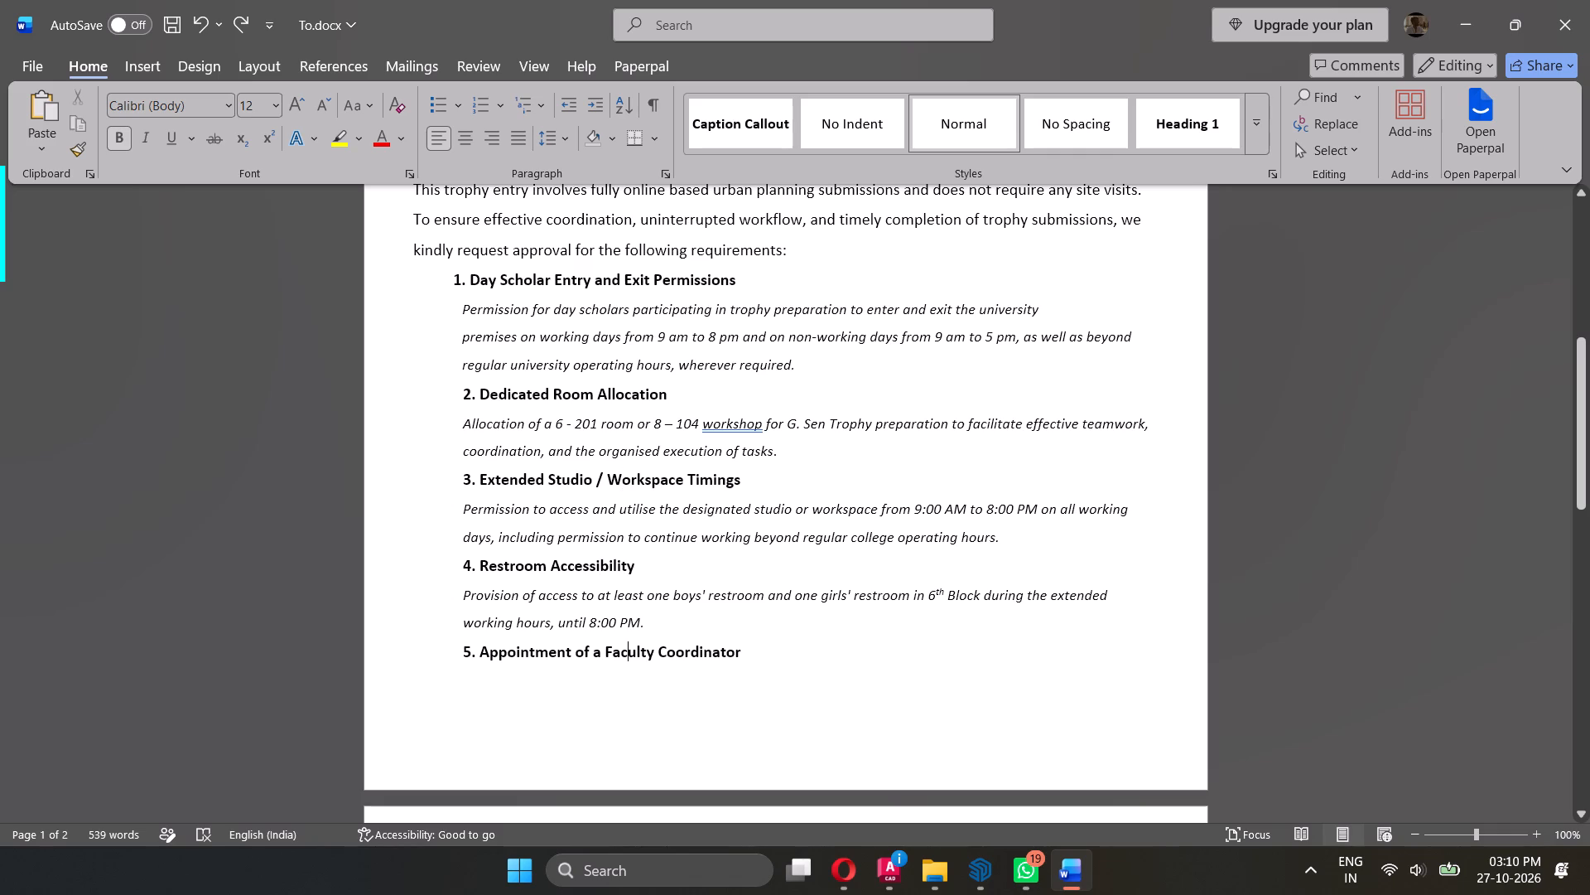
pyautogui.click(614, 602)
pyautogui.scroll(-1, 672, 714)
pyautogui.scroll(11, 667, 709)
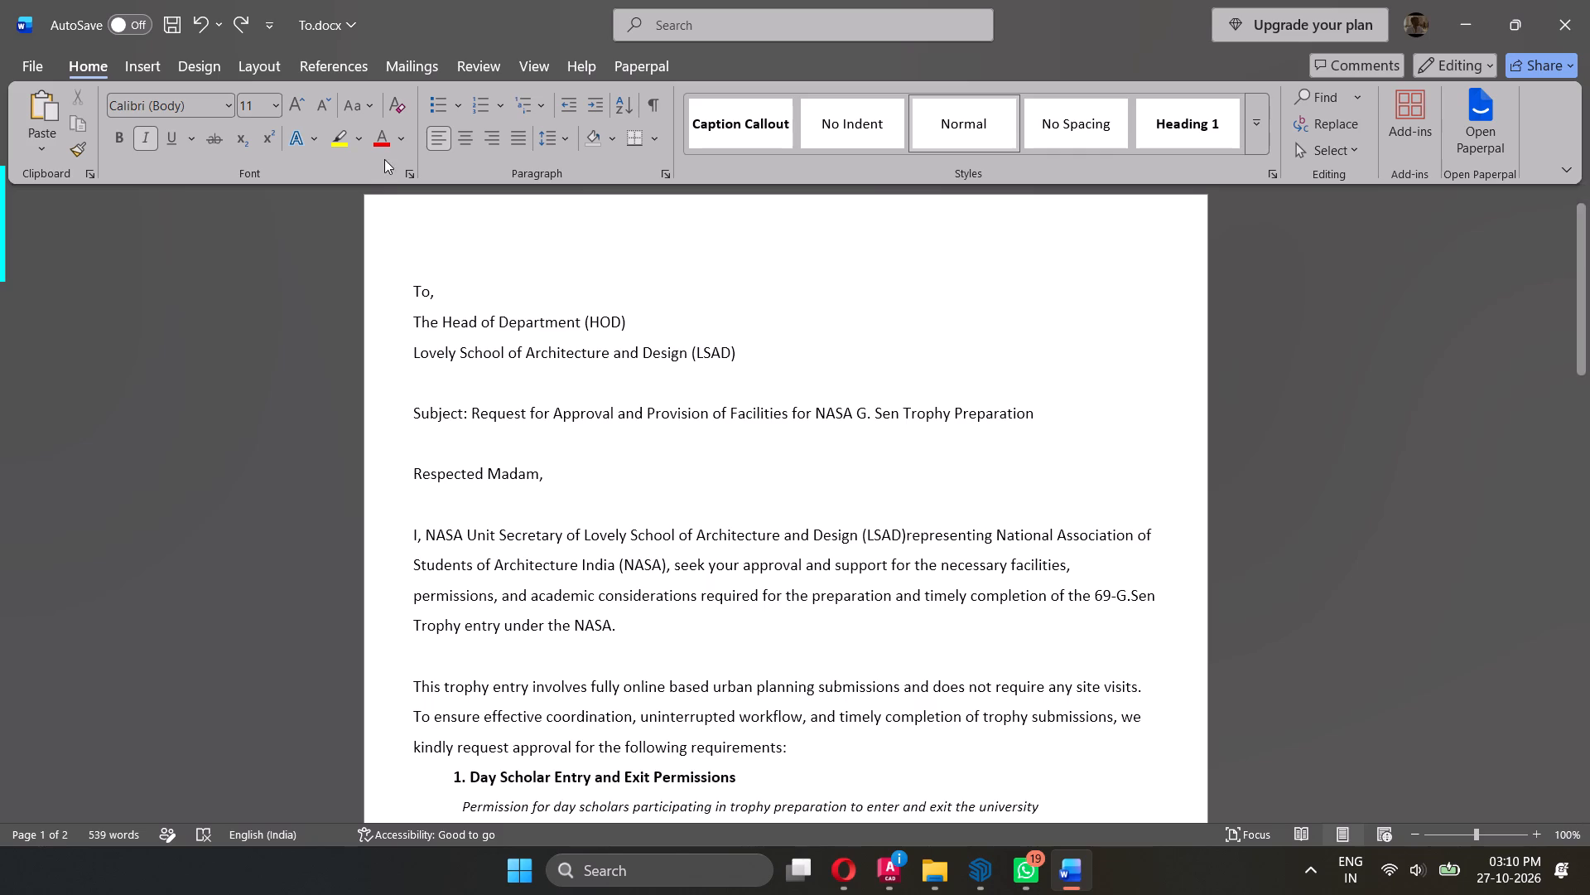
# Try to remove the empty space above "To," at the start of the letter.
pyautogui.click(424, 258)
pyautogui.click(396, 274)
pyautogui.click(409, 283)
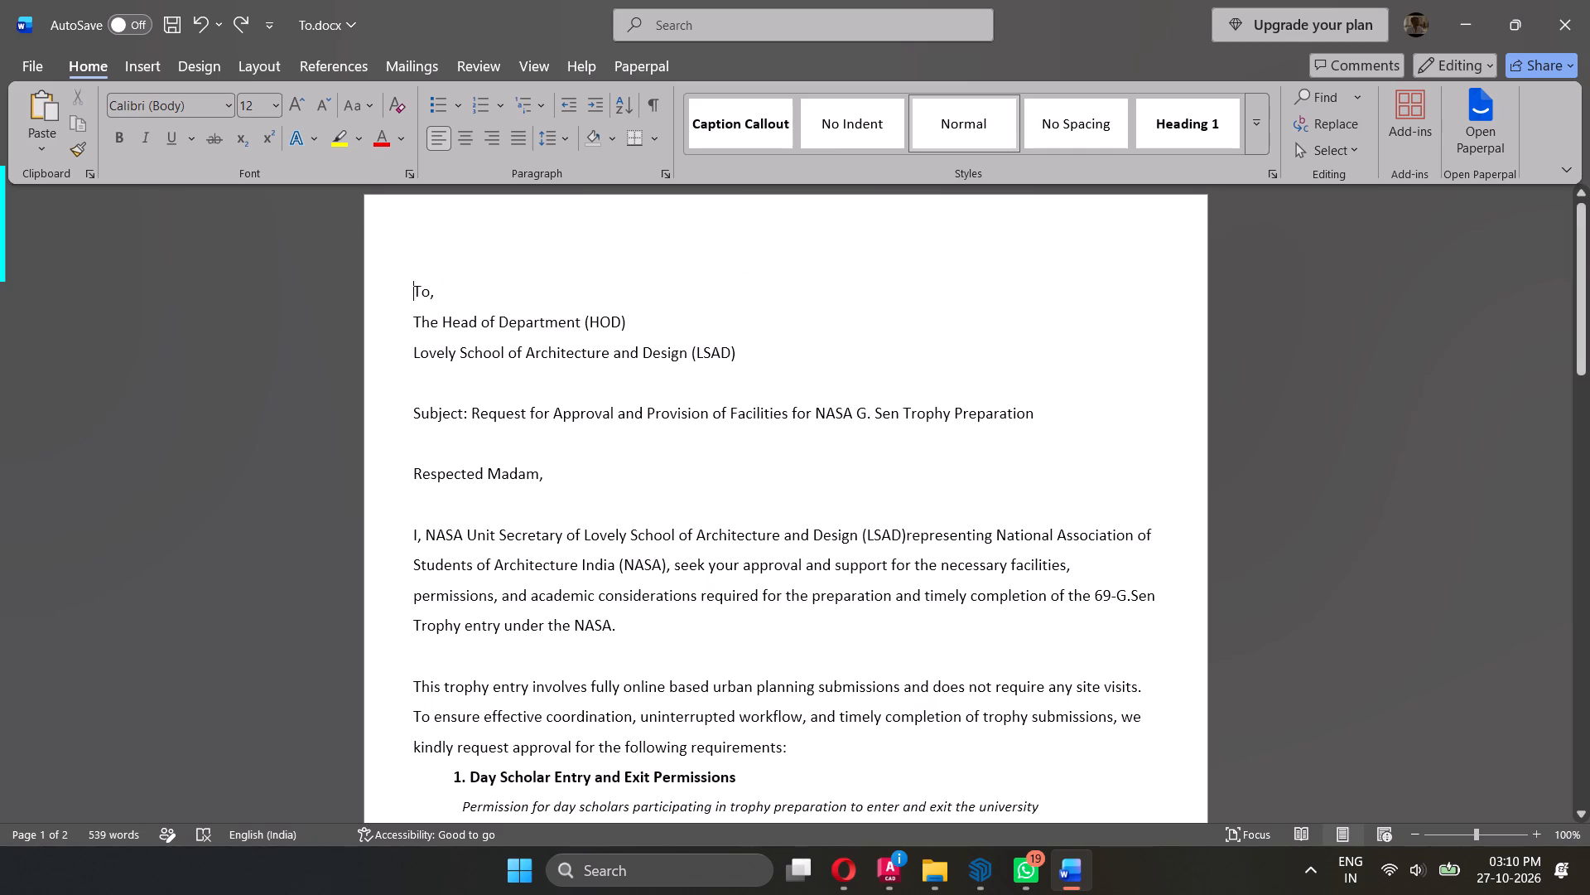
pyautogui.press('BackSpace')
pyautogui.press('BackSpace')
# Review the preset page margin options for the letter.
pyautogui.click(251, 66)
pyautogui.click(150, 65)
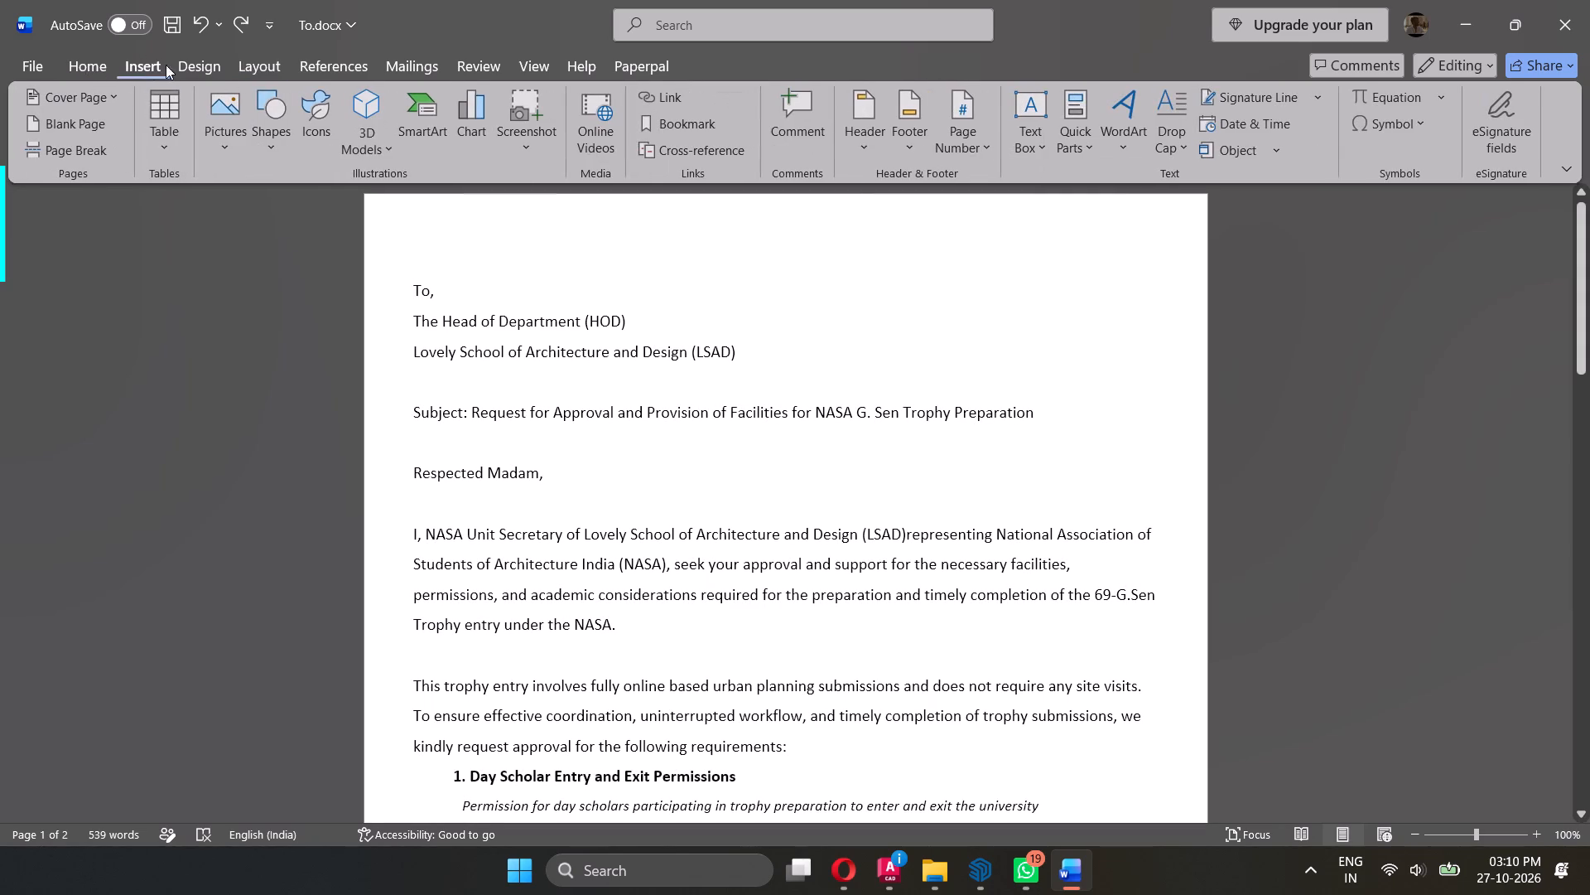
pyautogui.click(257, 71)
pyautogui.click(49, 145)
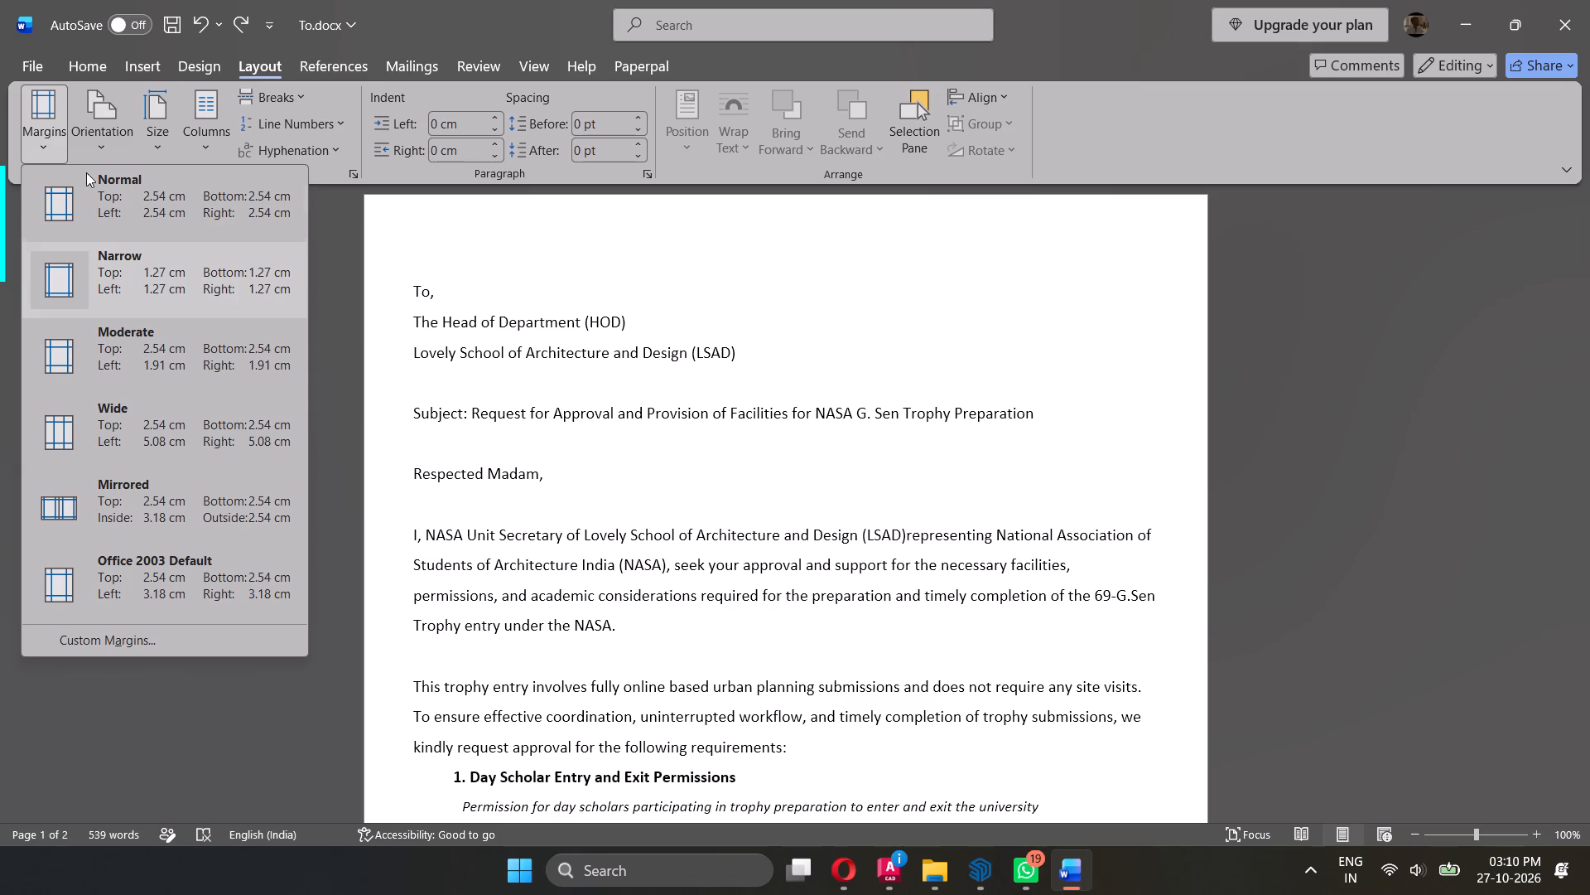
pyautogui.scroll(-3, 185, 313)
pyautogui.click(324, 294)
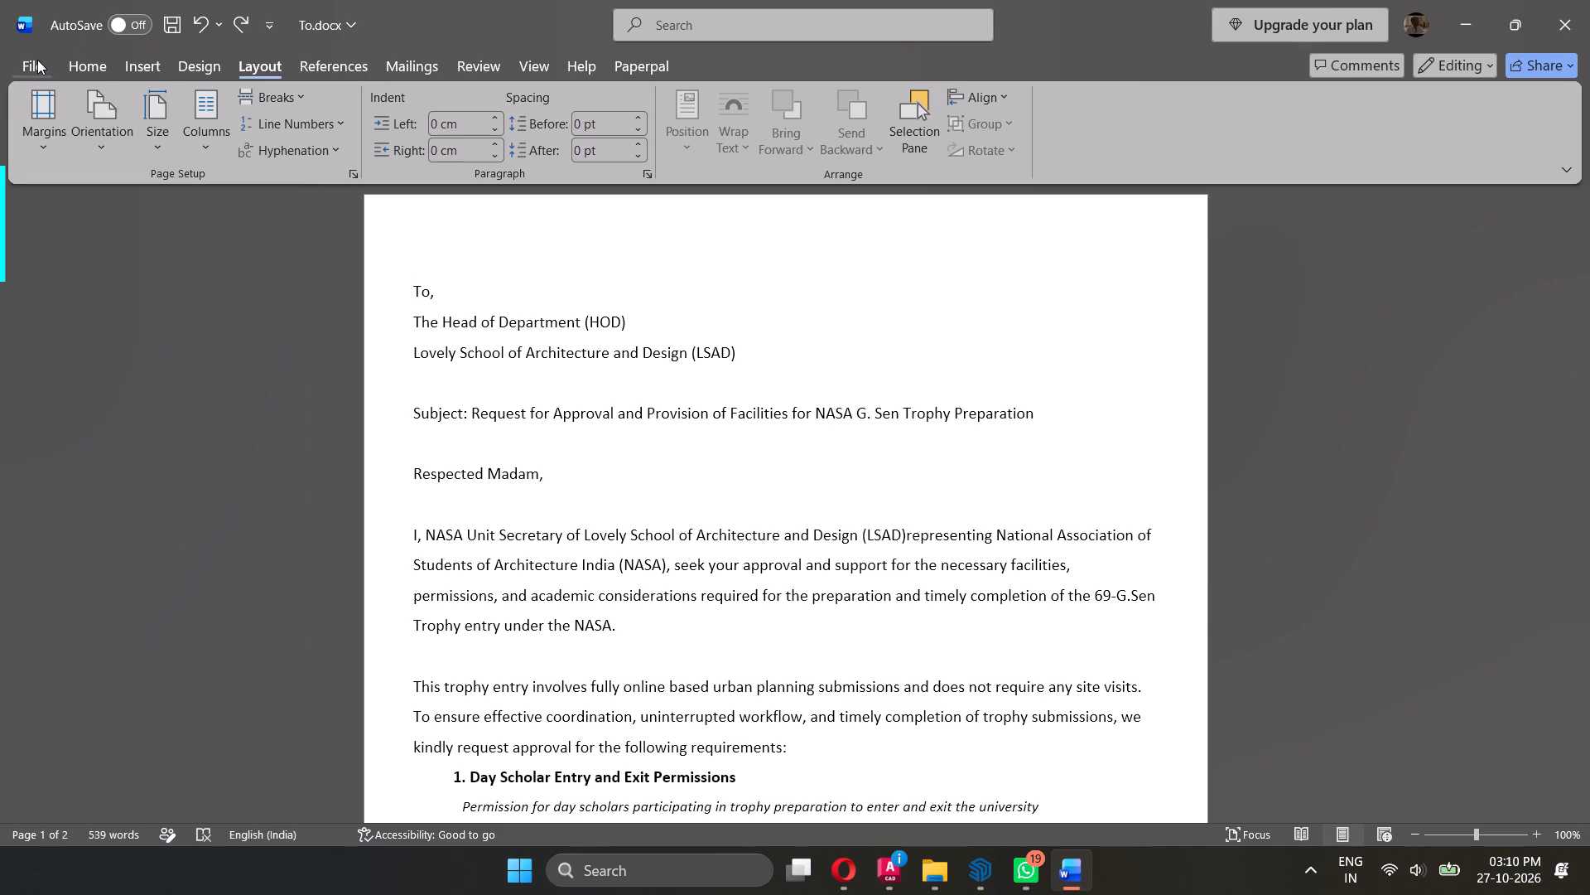
pyautogui.click(37, 60)
pyautogui.click(27, 66)
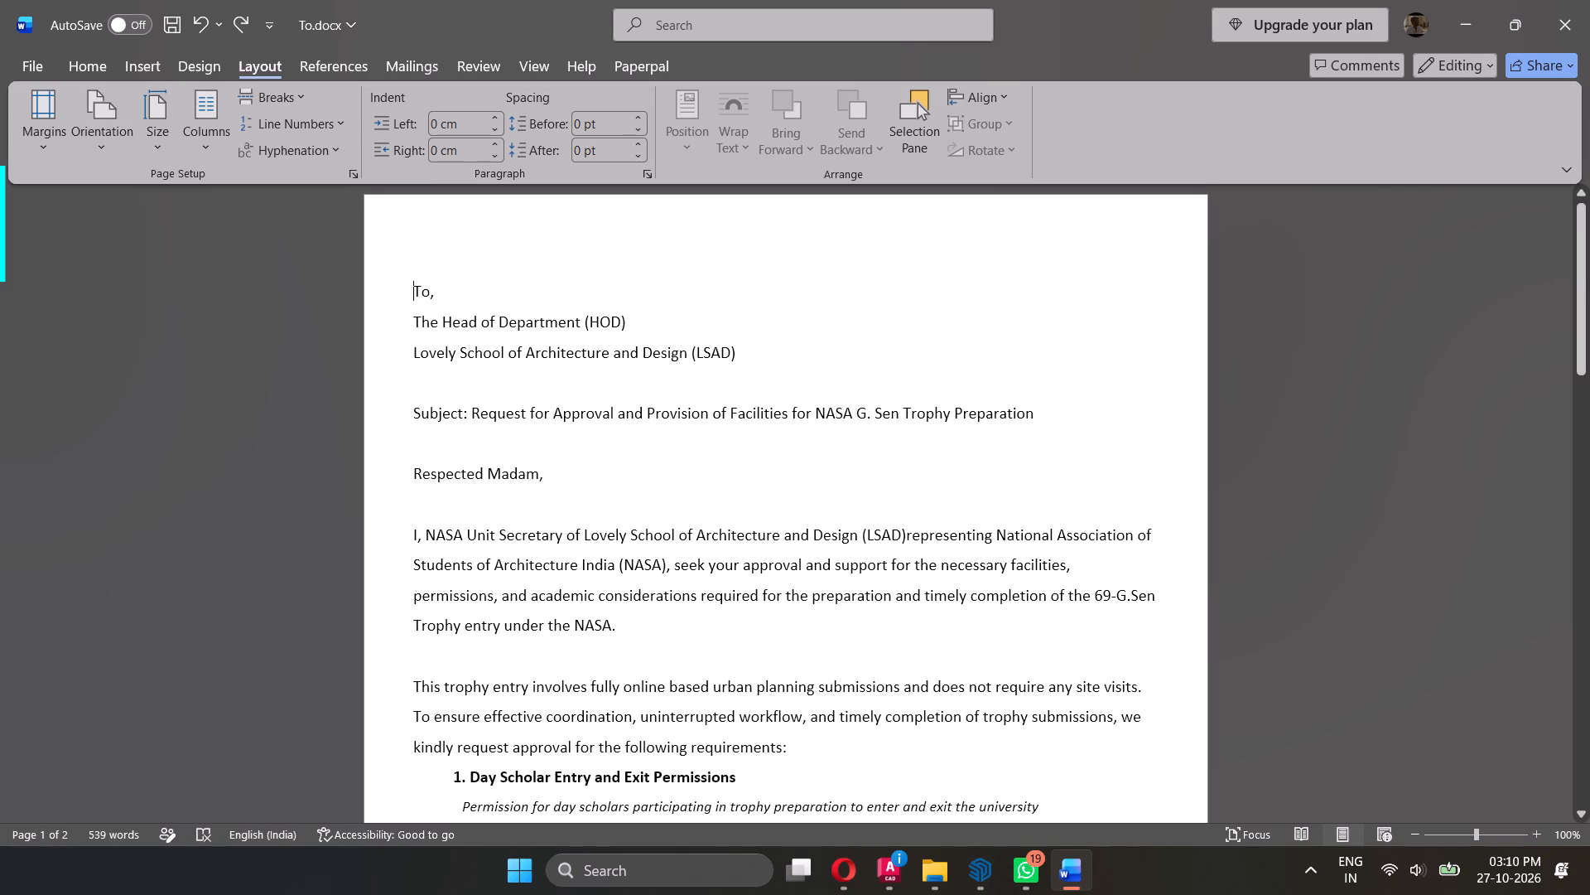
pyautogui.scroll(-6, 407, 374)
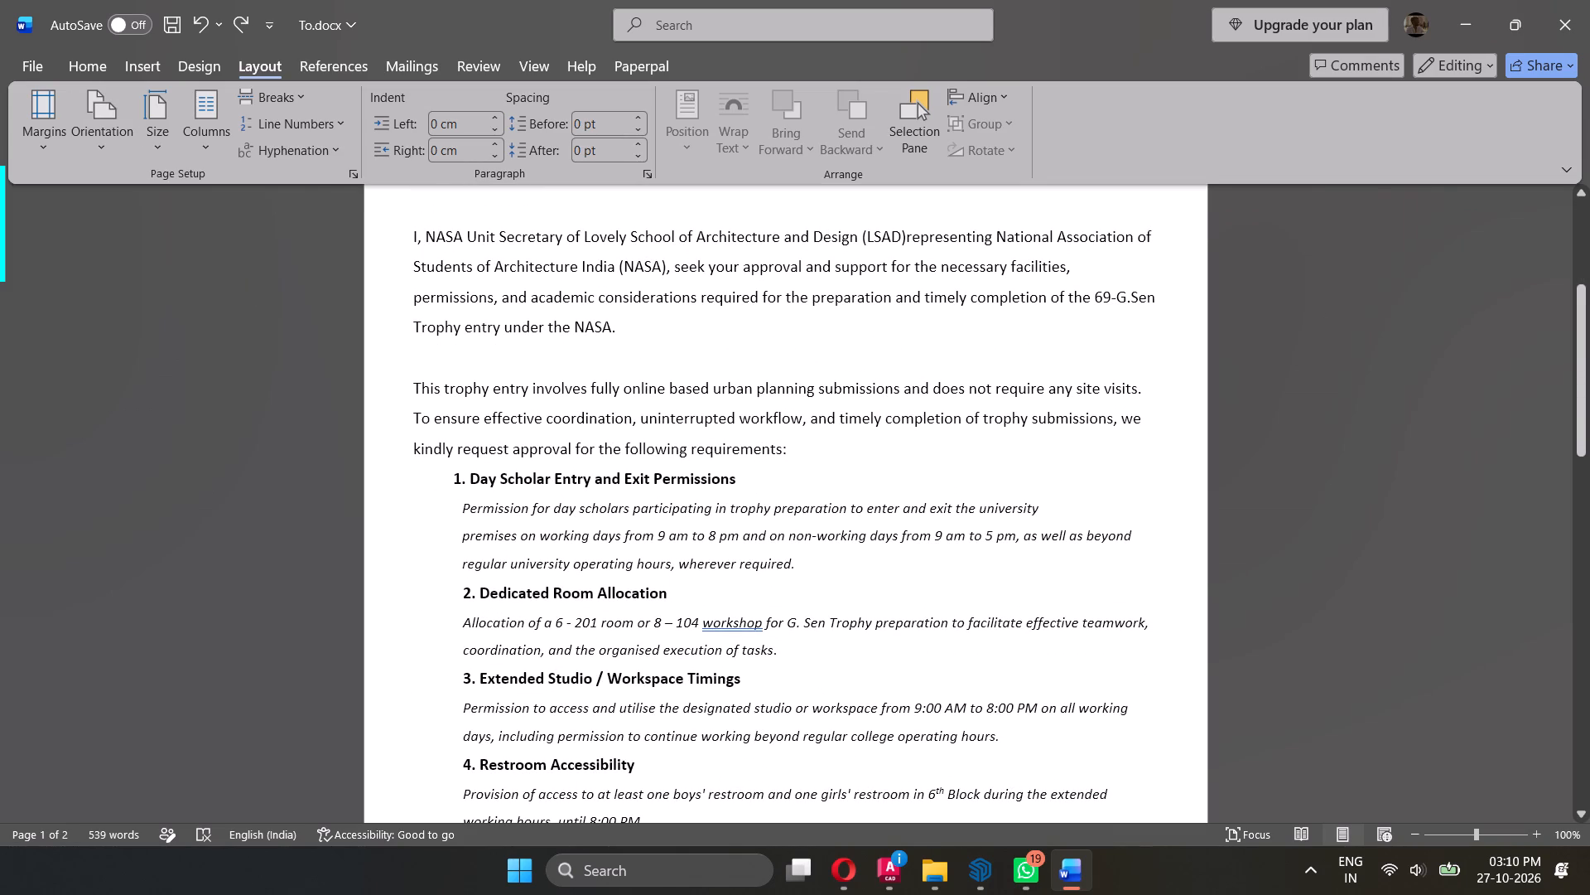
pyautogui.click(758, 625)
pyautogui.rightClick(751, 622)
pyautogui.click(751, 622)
# Insert two blank lines above the heading "5. Appointment of a Faculty Coordinator" so that it starts on page 2 with its items.
pyautogui.scroll(-3, 744, 619)
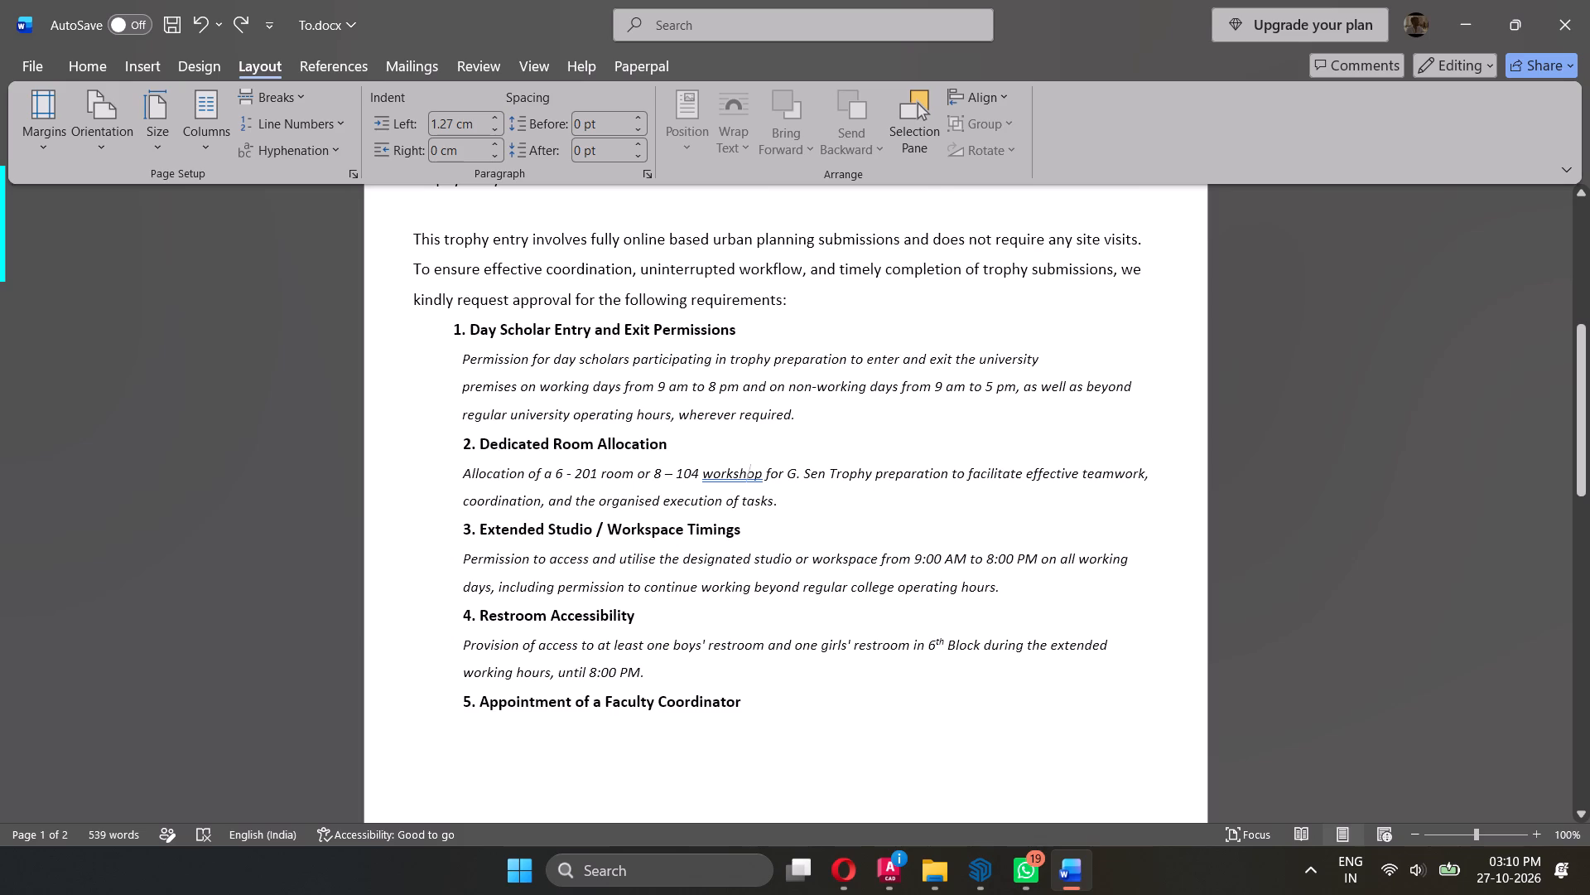
pyautogui.scroll(-4, 730, 609)
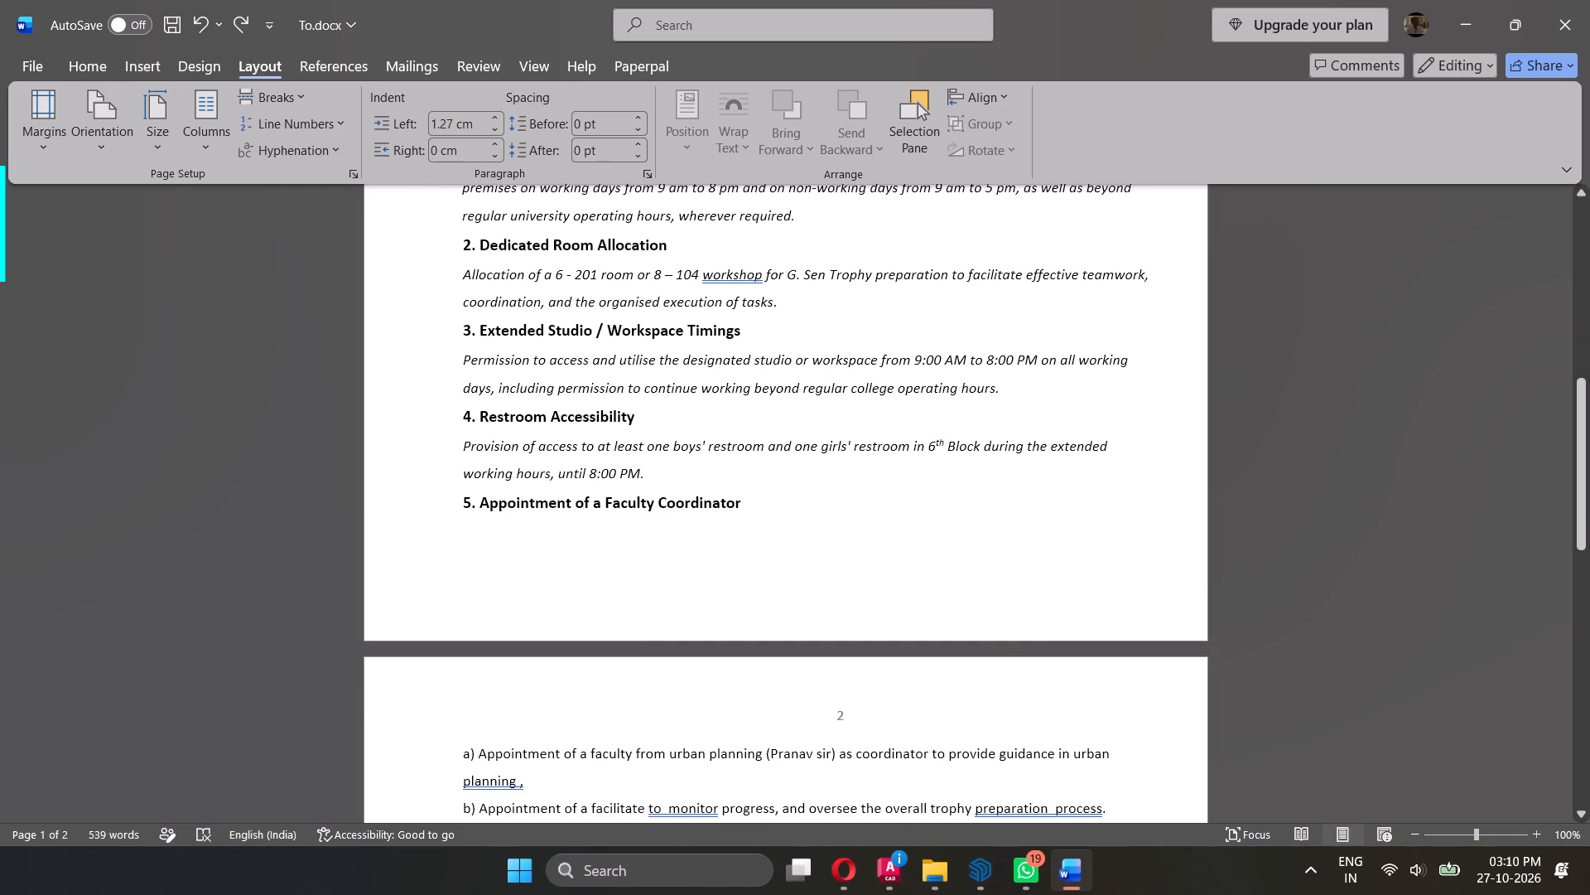
pyautogui.click(452, 507)
pyautogui.press('Return')
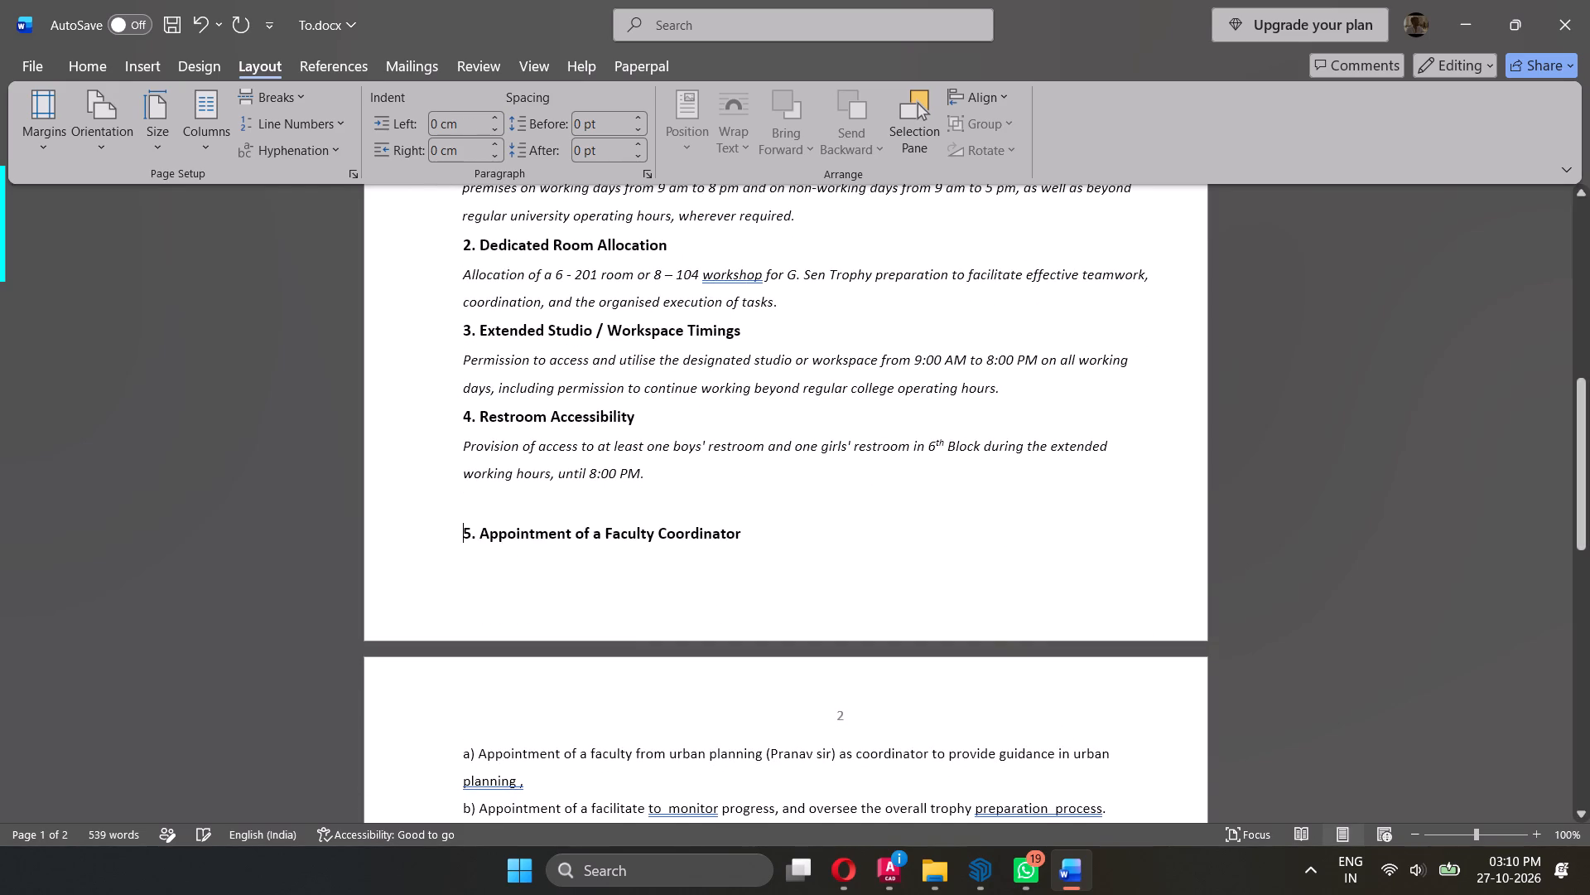
pyautogui.press('Return')
# Delete the page number from the header of page 2 and return to the body text.
pyautogui.click(831, 718)
pyautogui.doubleClick(840, 718)
pyautogui.click(842, 717)
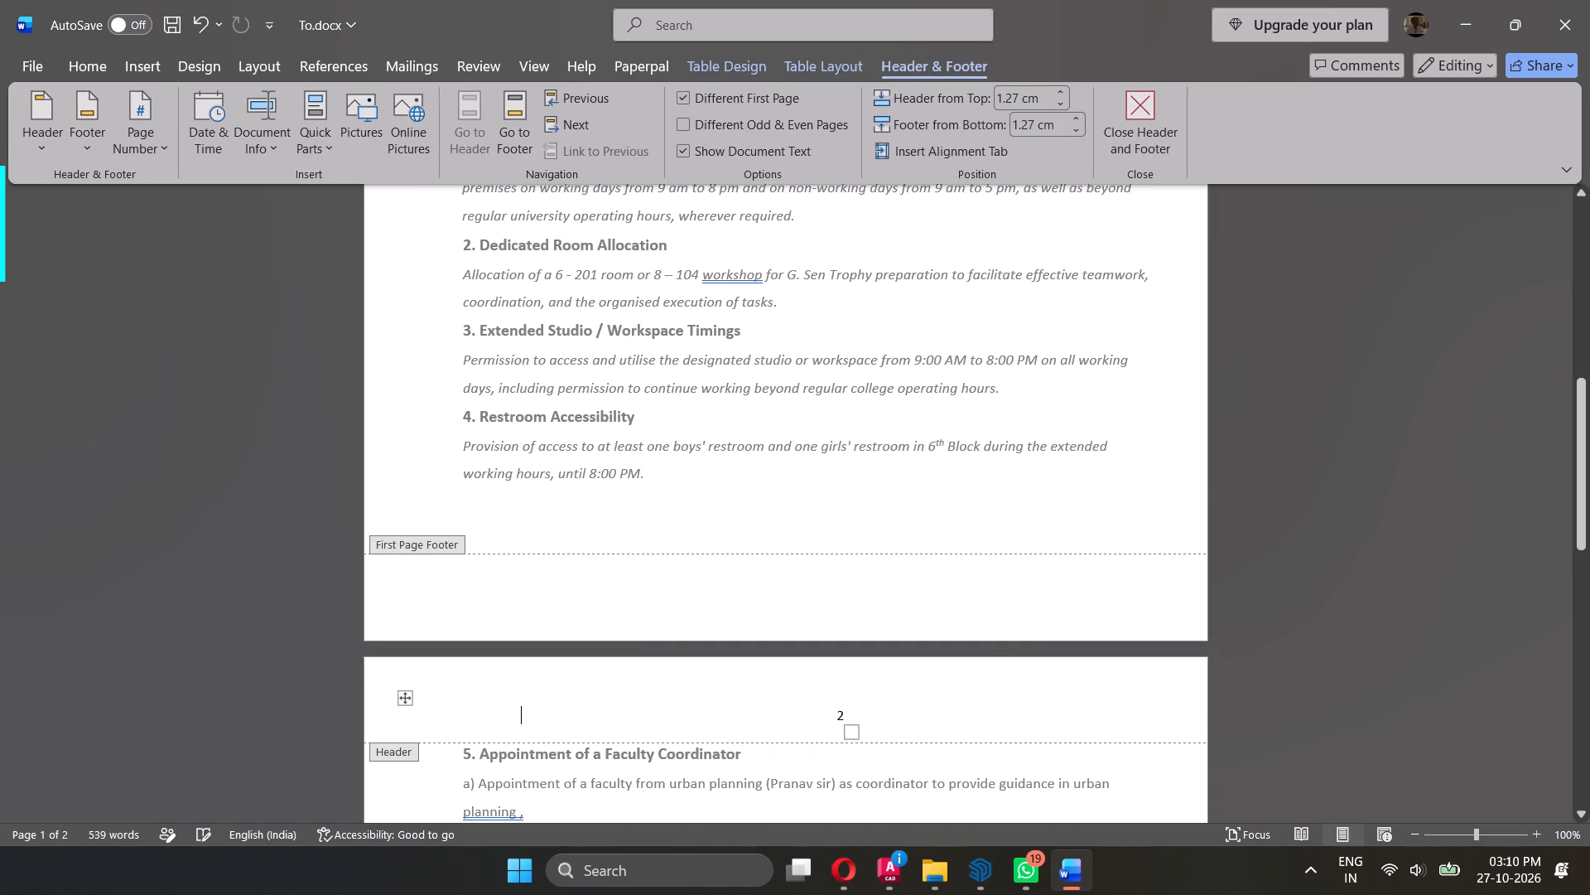
pyautogui.click(880, 714)
pyautogui.click(873, 712)
pyautogui.click(865, 714)
pyautogui.moveTo(847, 714); pyautogui.dragTo(787, 726)
pyautogui.press('Delete')
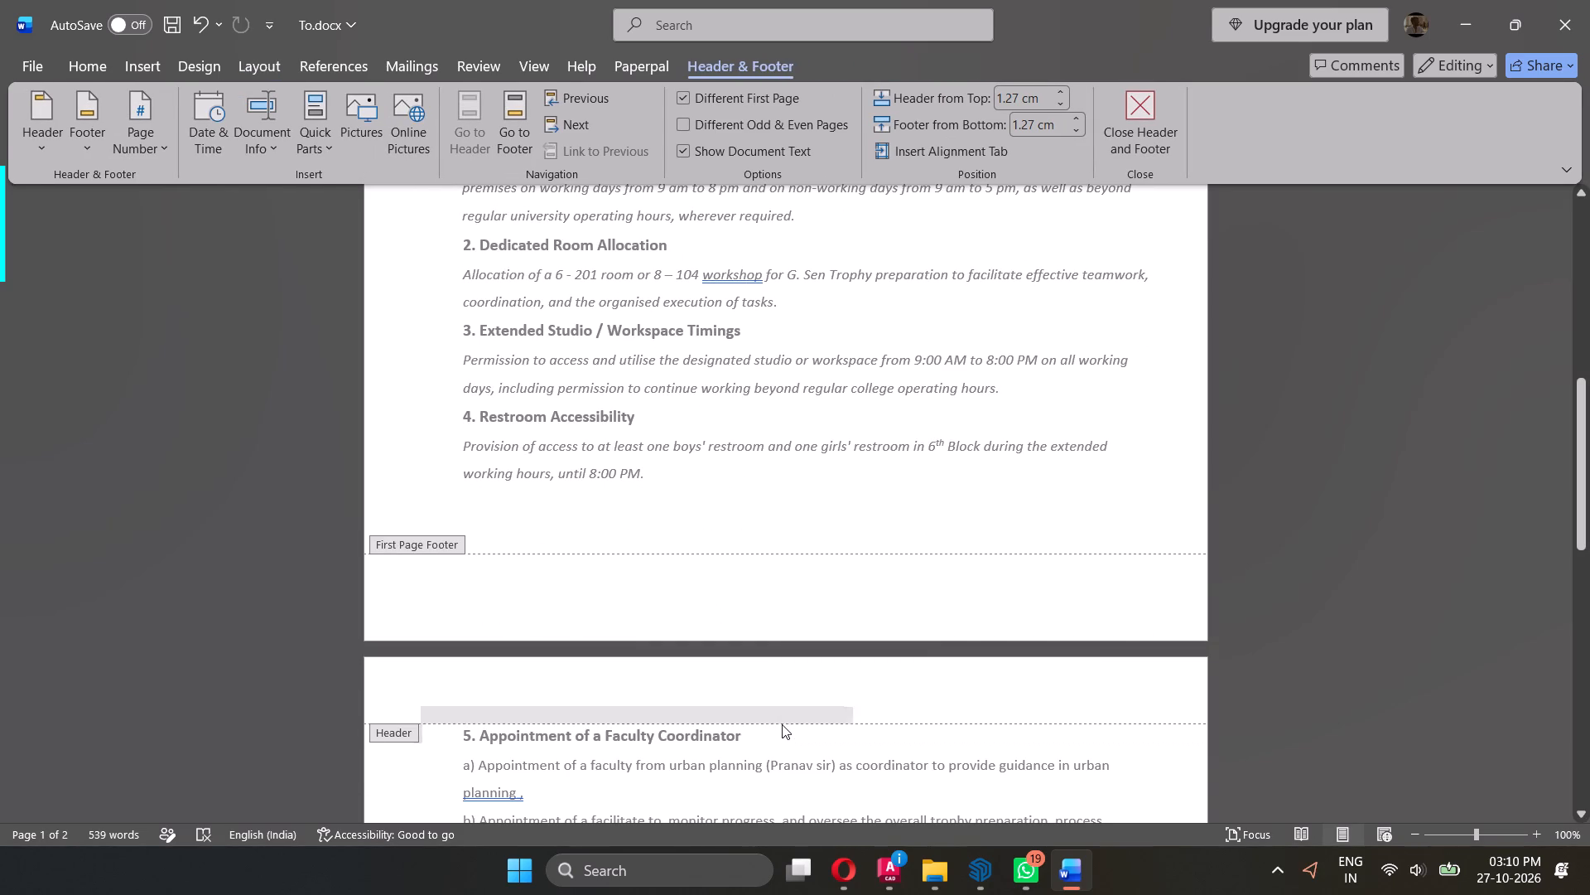
pyautogui.click(1322, 689)
pyautogui.tripleClick(1319, 685)
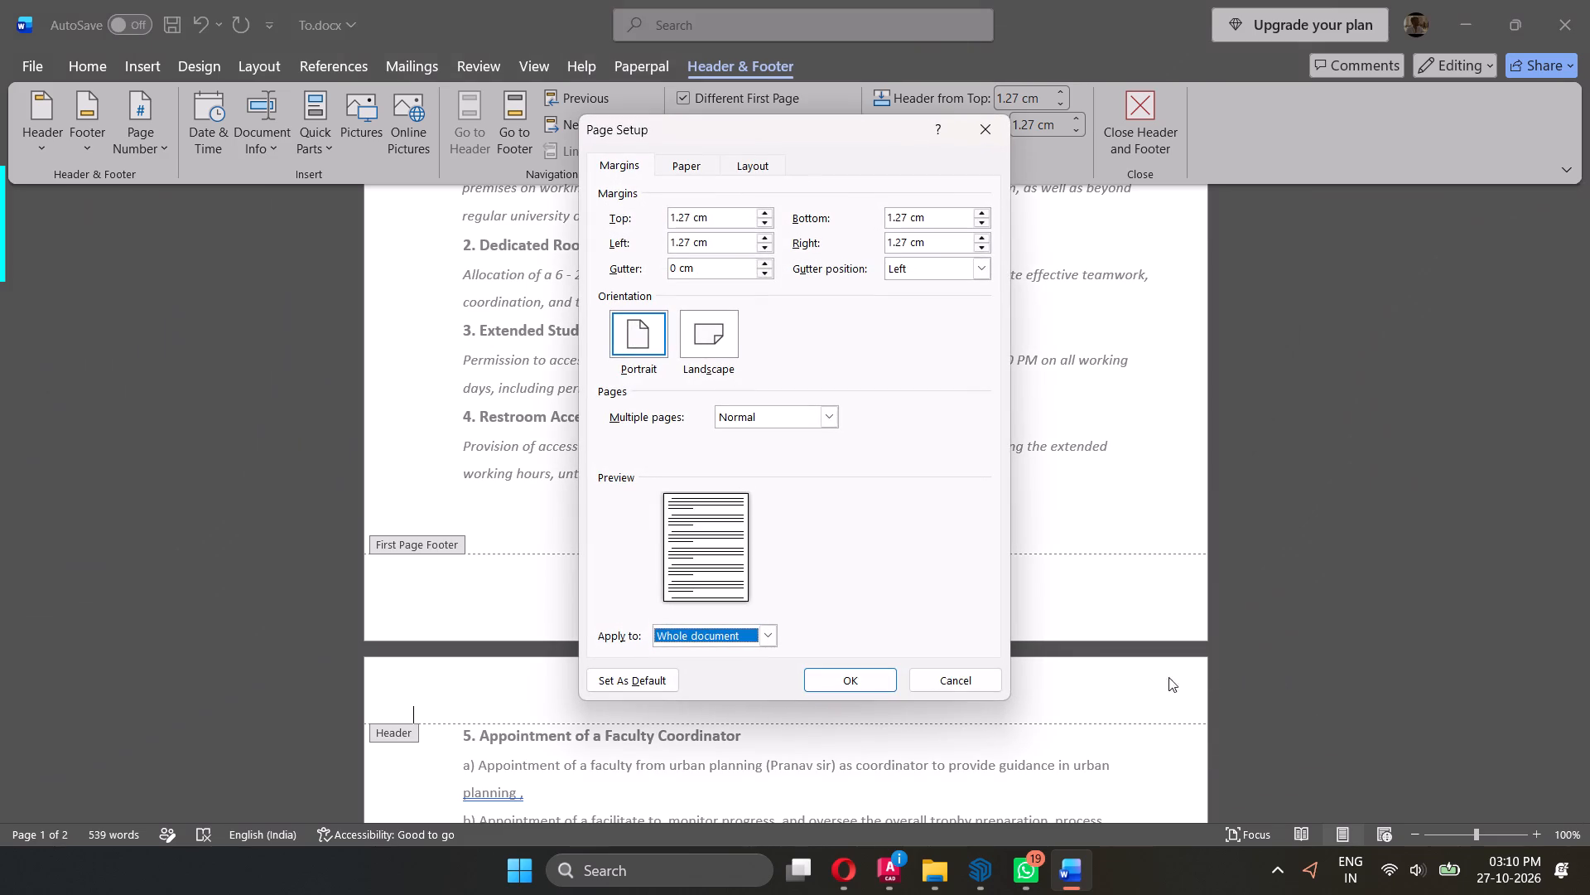
pyautogui.click(968, 683)
pyautogui.doubleClick(1230, 728)
pyautogui.doubleClick(1166, 739)
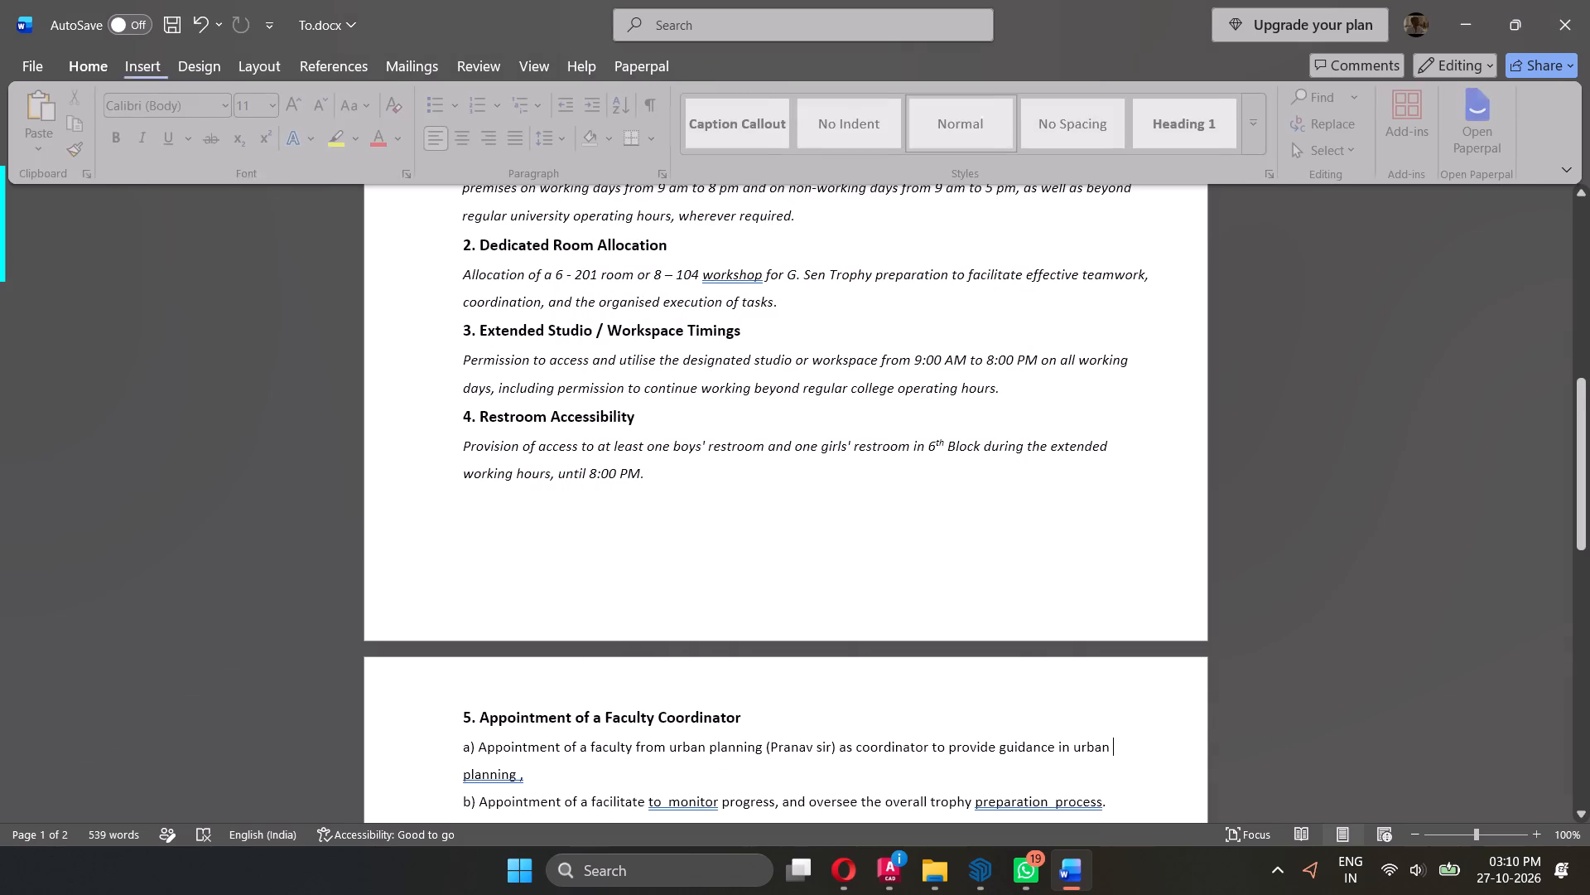
# Delete the empty table from the first page header and return to the body text.
pyautogui.scroll(-4, 1140, 677)
pyautogui.scroll(6, 1079, 674)
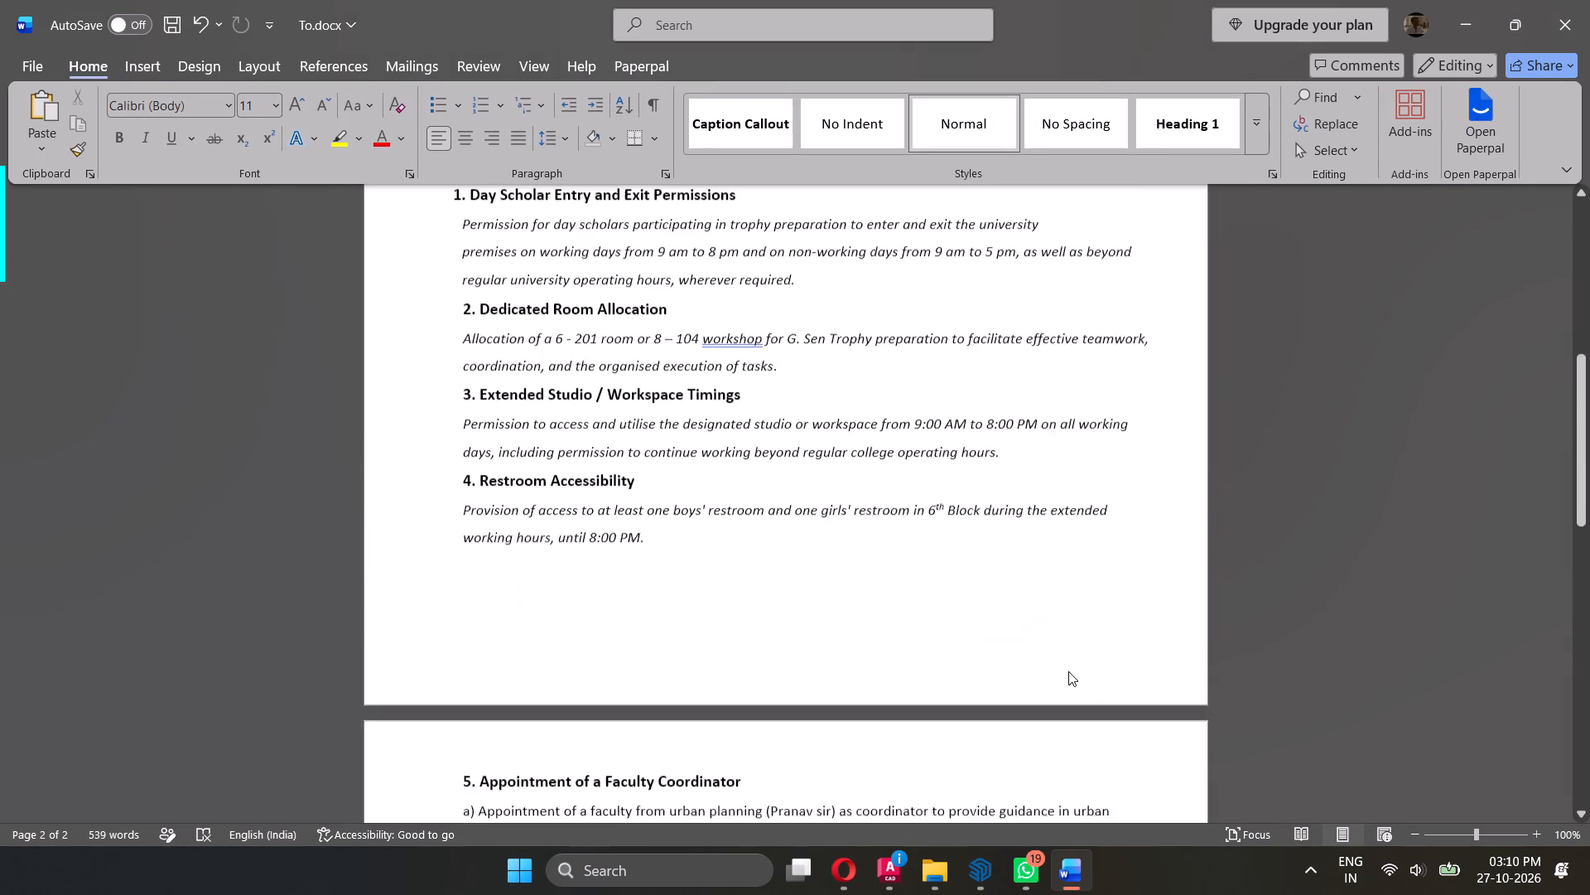
pyautogui.scroll(18, 1068, 671)
pyautogui.tripleClick(704, 256)
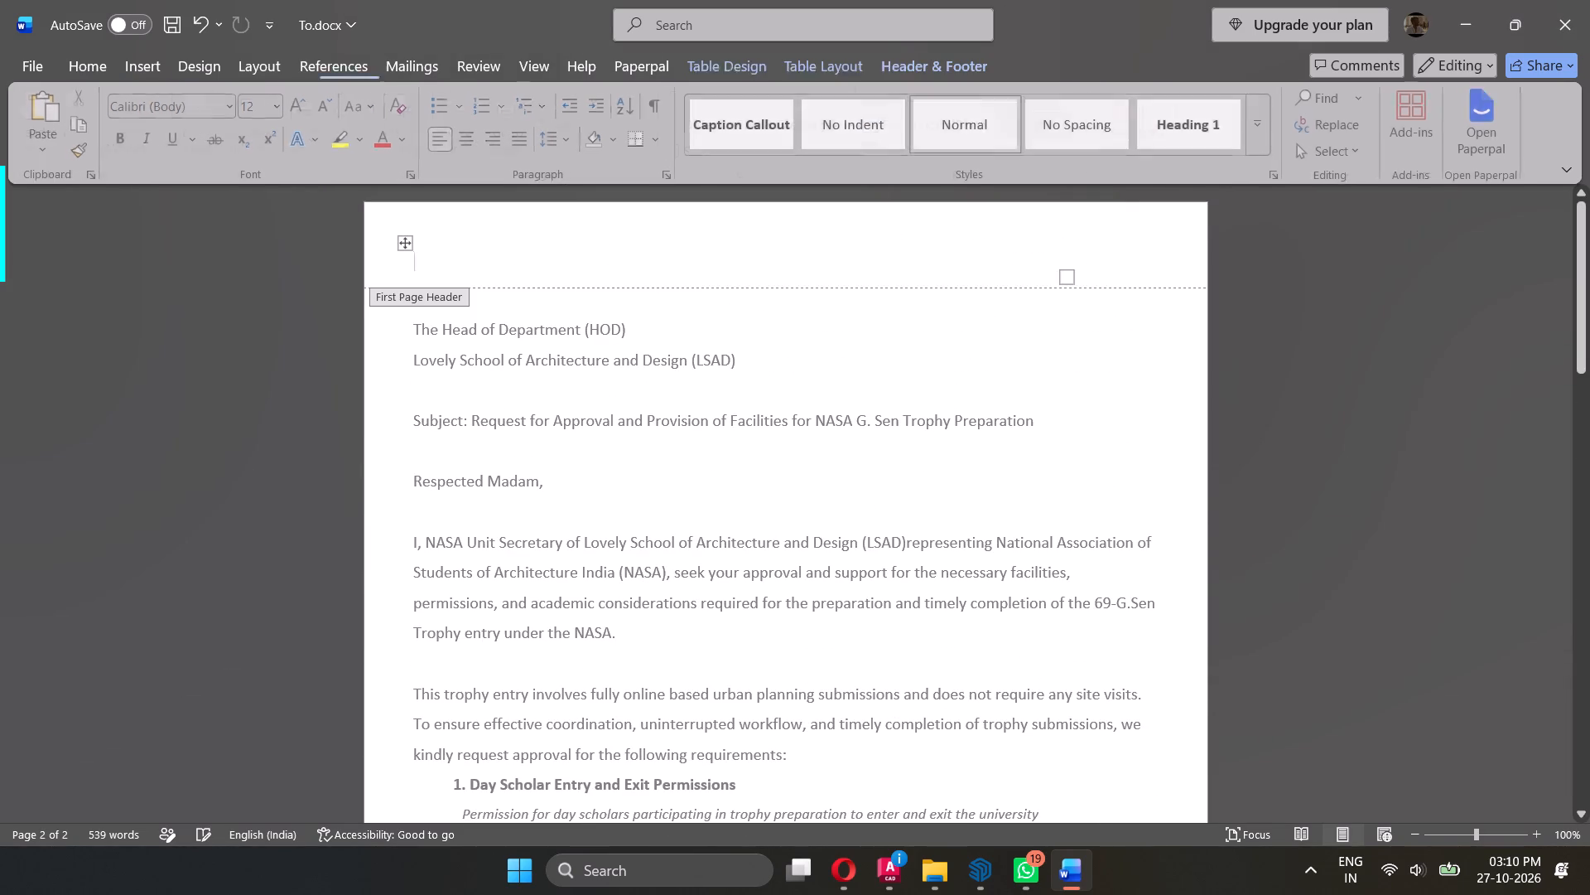
pyautogui.press('BackSpace')
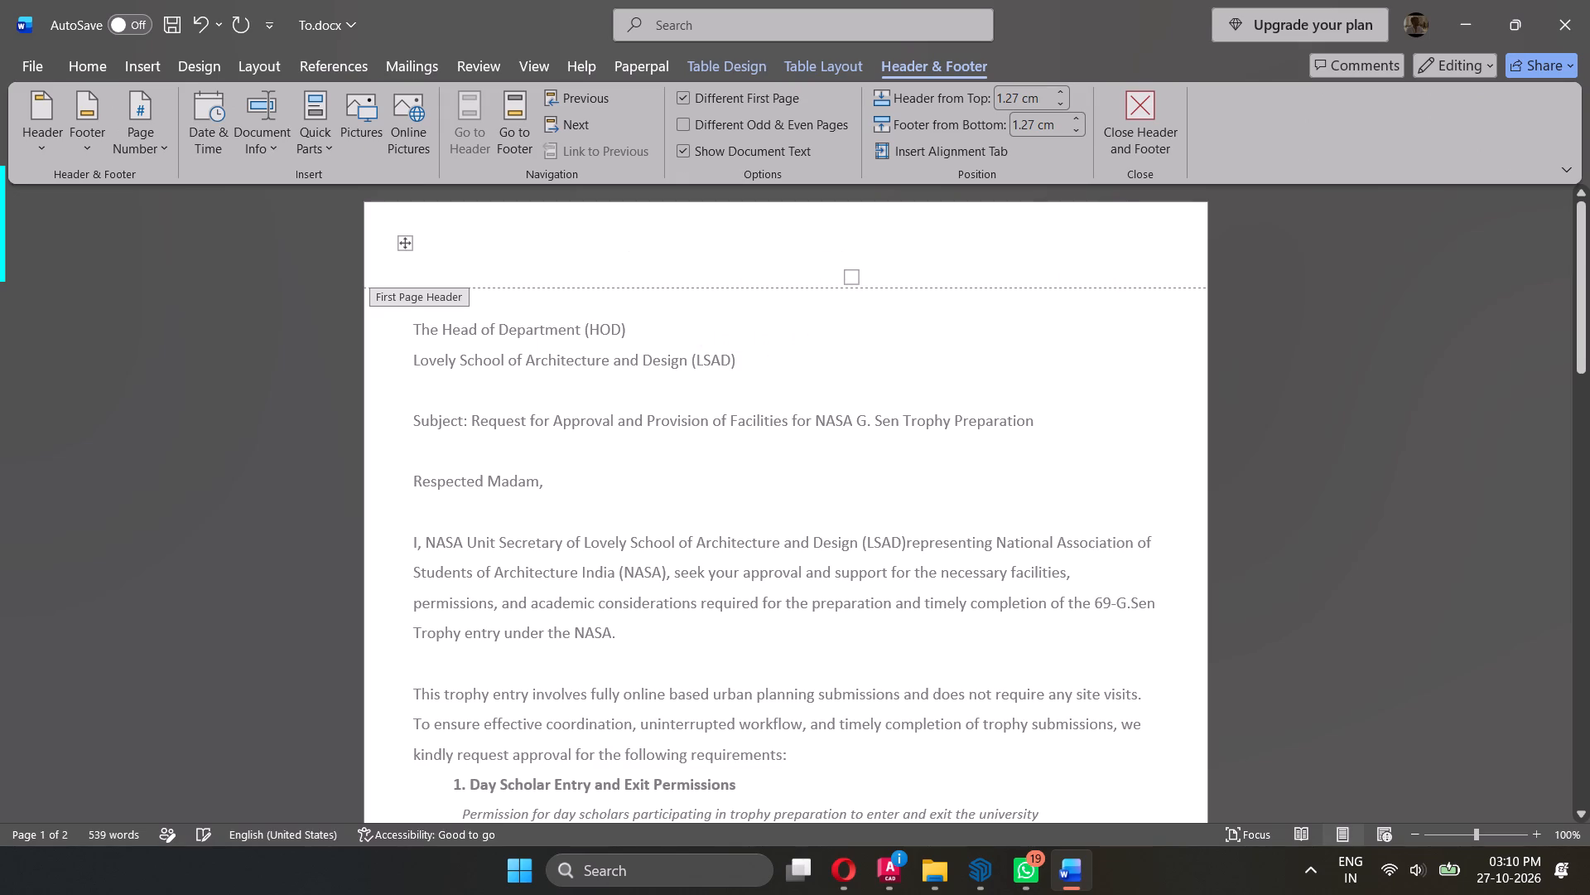
pyautogui.moveTo(846, 281); pyautogui.dragTo(872, 286)
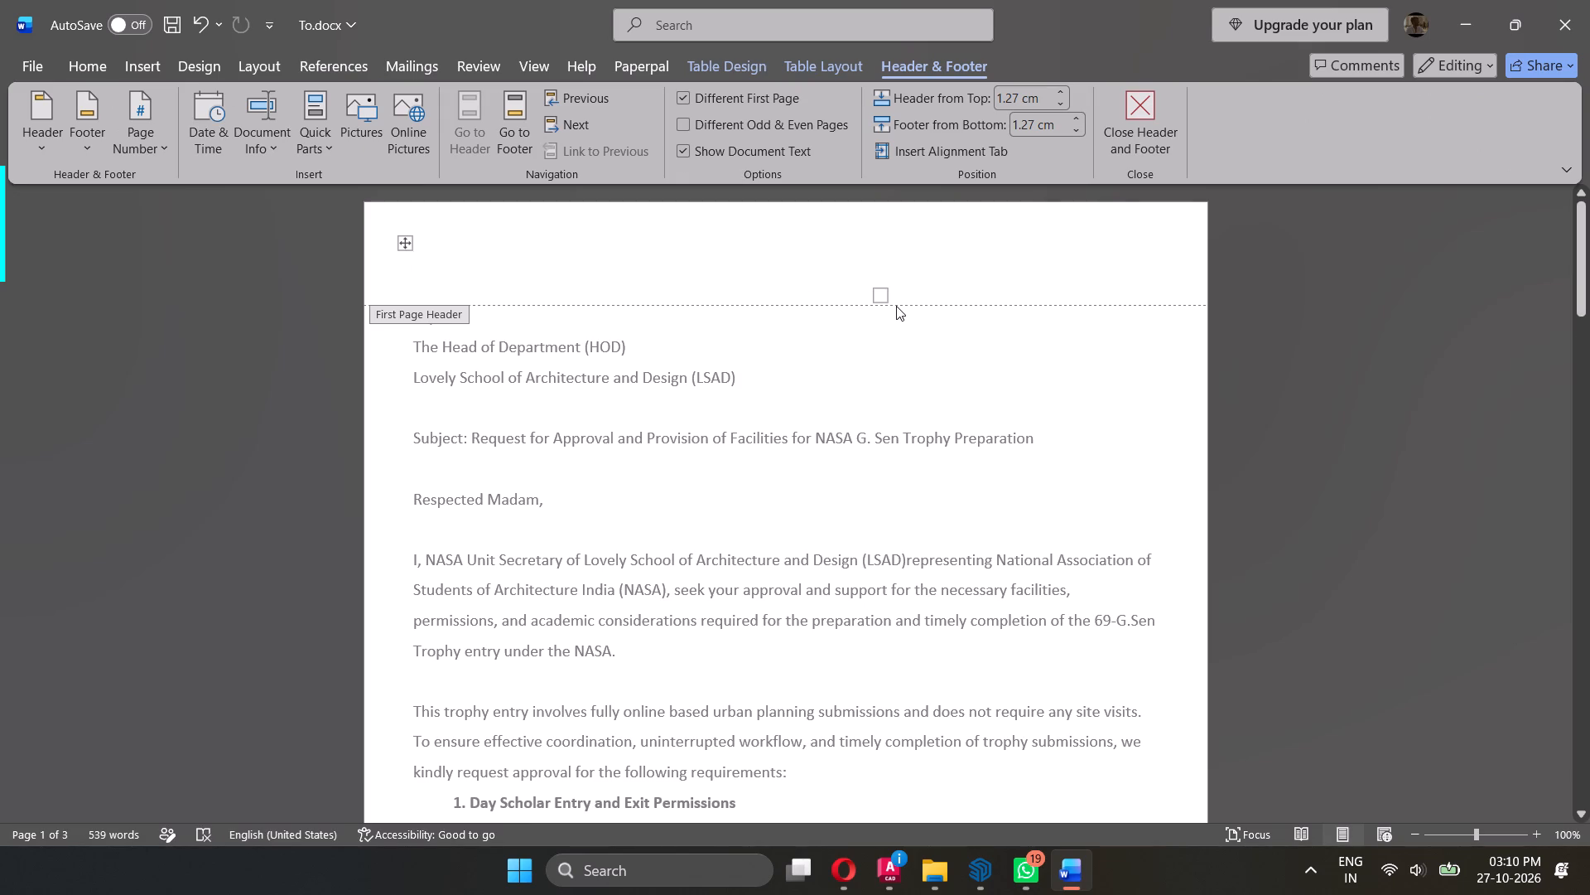
pyautogui.doubleClick(879, 300)
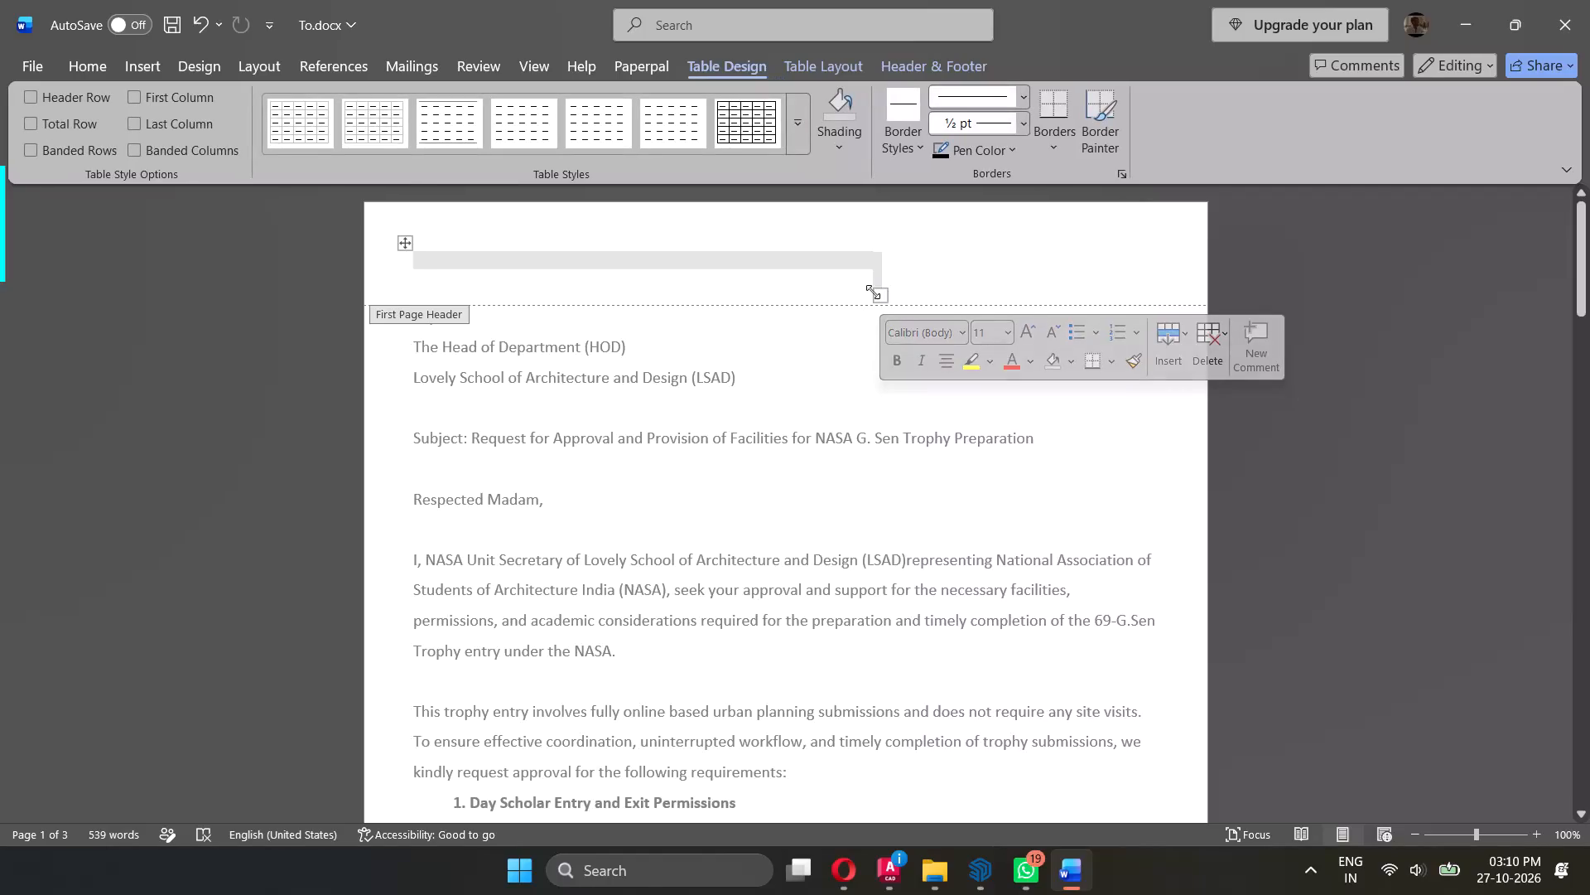
pyautogui.press('BackSpace')
pyautogui.doubleClick(1281, 302)
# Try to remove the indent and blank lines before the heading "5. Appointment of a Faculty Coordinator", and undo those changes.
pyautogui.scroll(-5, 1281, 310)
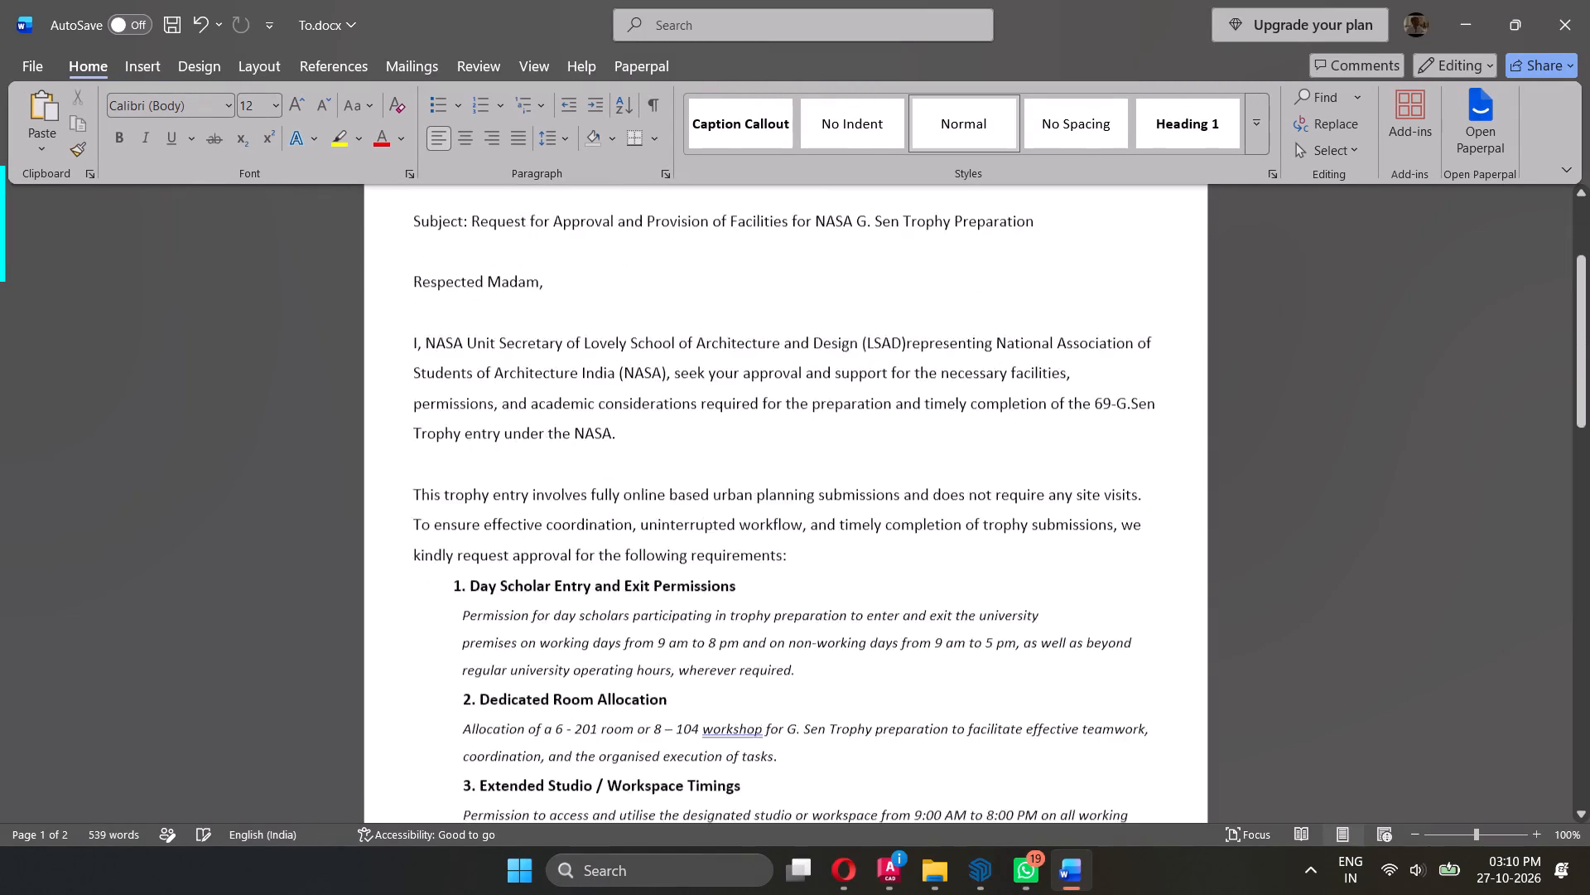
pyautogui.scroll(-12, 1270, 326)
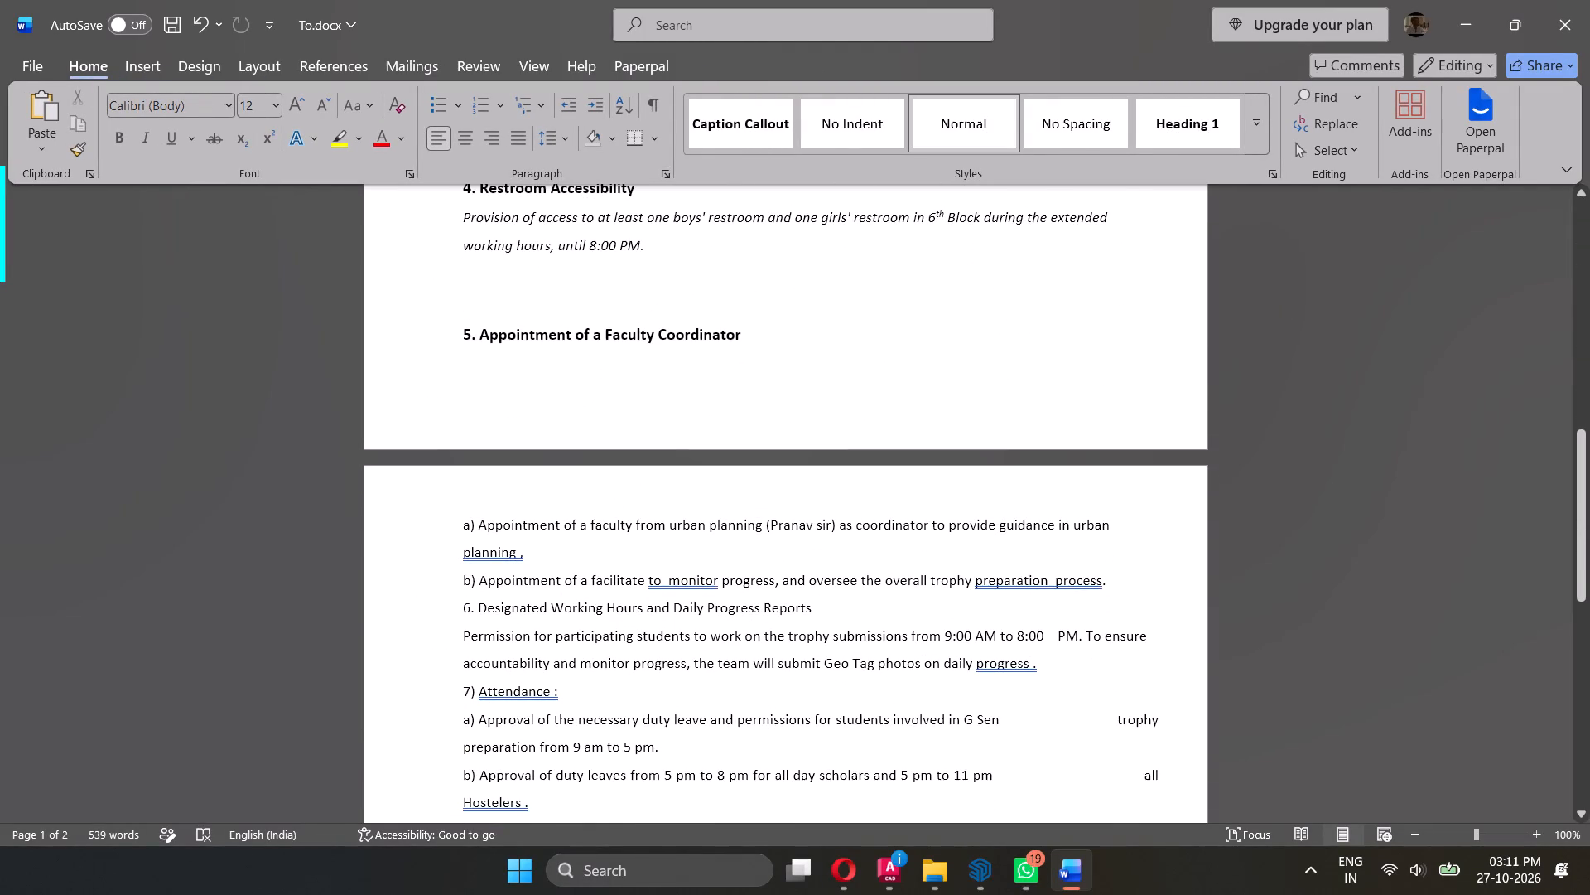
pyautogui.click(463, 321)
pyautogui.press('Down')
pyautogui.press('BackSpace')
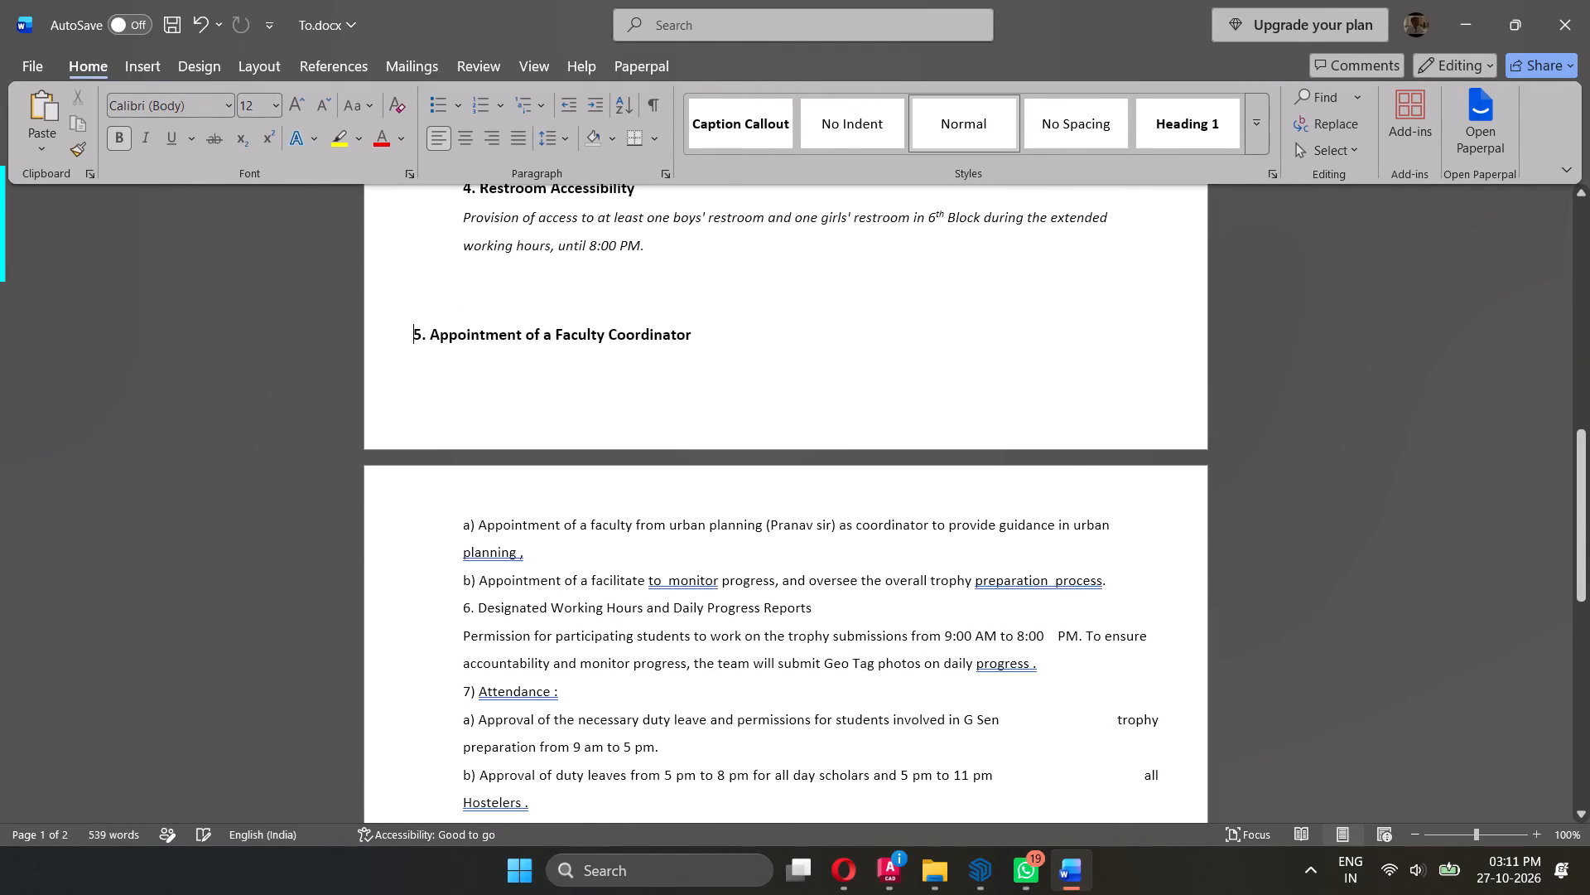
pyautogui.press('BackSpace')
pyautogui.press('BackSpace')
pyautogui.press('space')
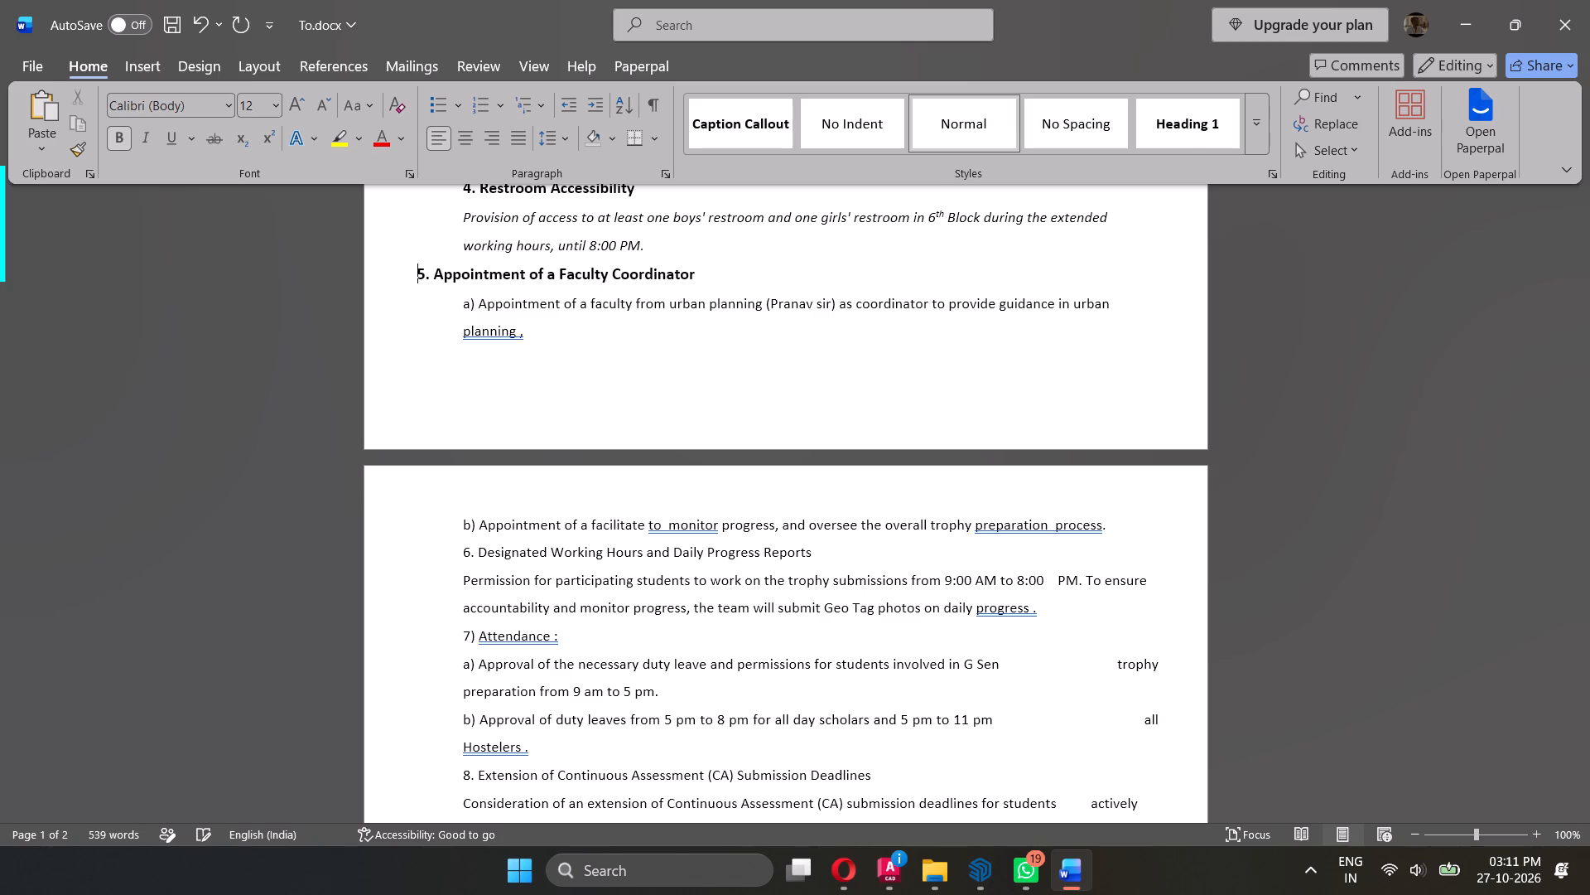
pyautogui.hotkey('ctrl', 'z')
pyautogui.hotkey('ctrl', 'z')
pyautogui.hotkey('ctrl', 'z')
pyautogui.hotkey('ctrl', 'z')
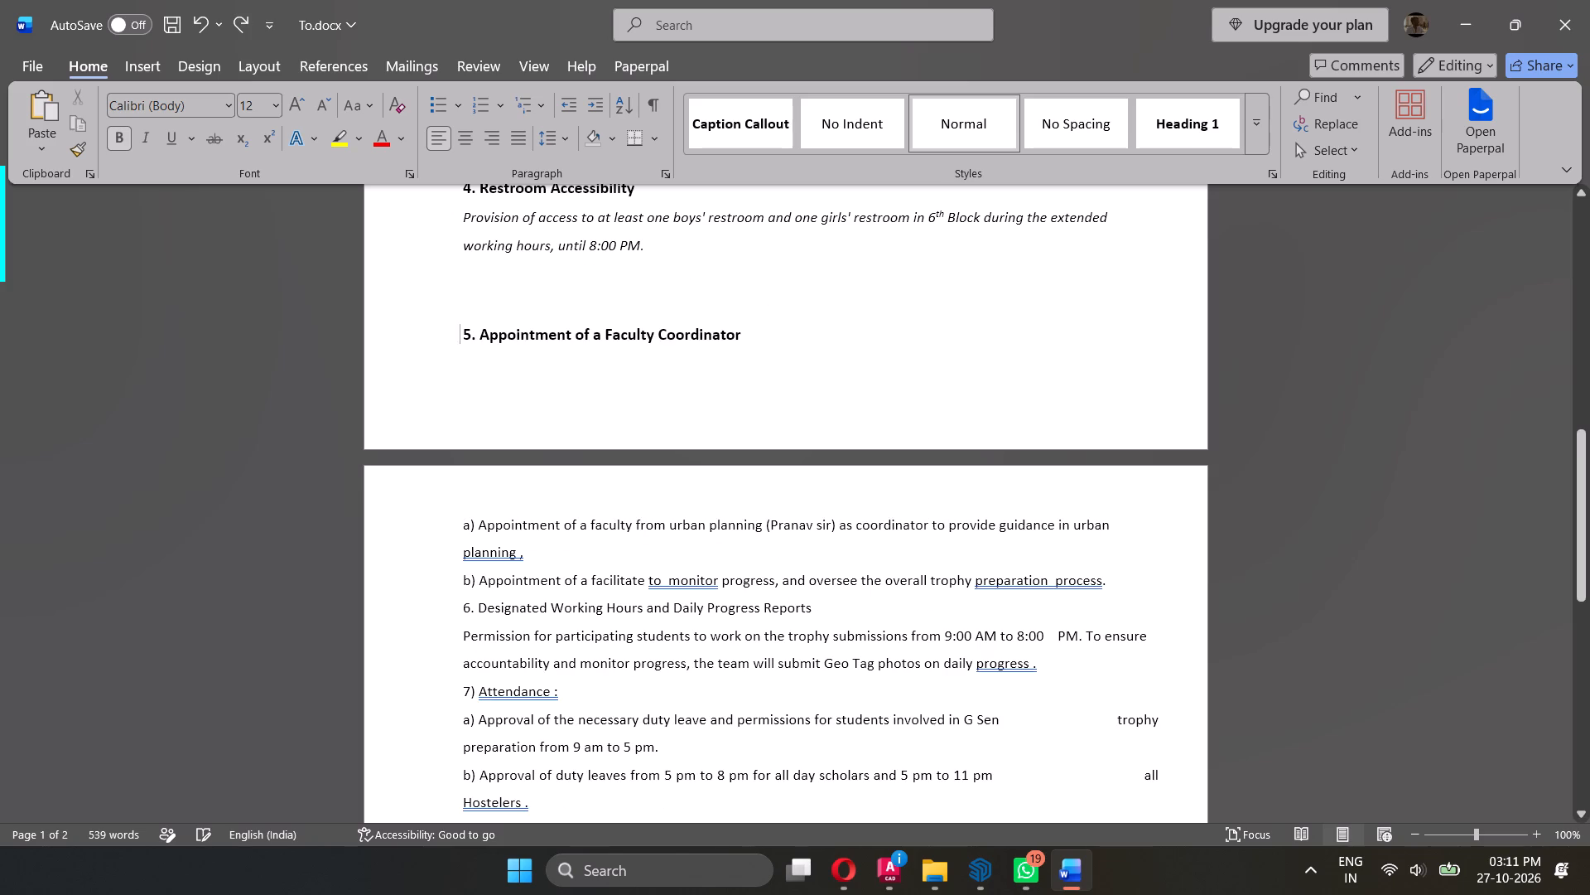
# Remove the two blank lines above the heading "5. Appointment of a Faculty Coordinator", keeping the heading's indent.
pyautogui.click(502, 317)
pyautogui.press('BackSpace')
pyautogui.press('BackSpace')
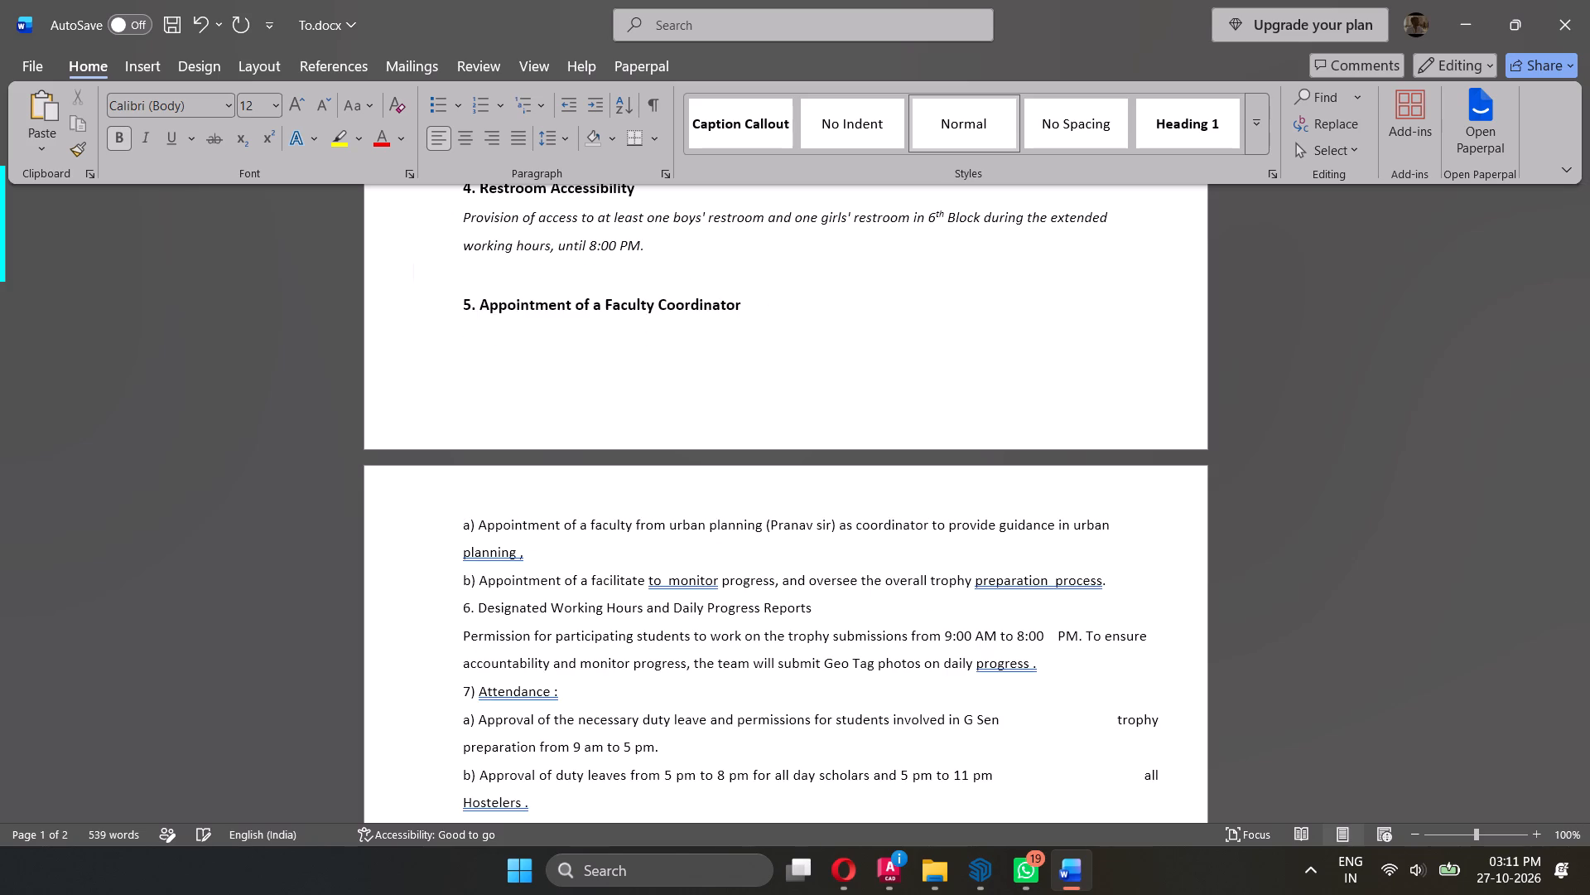
pyautogui.press('BackSpace')
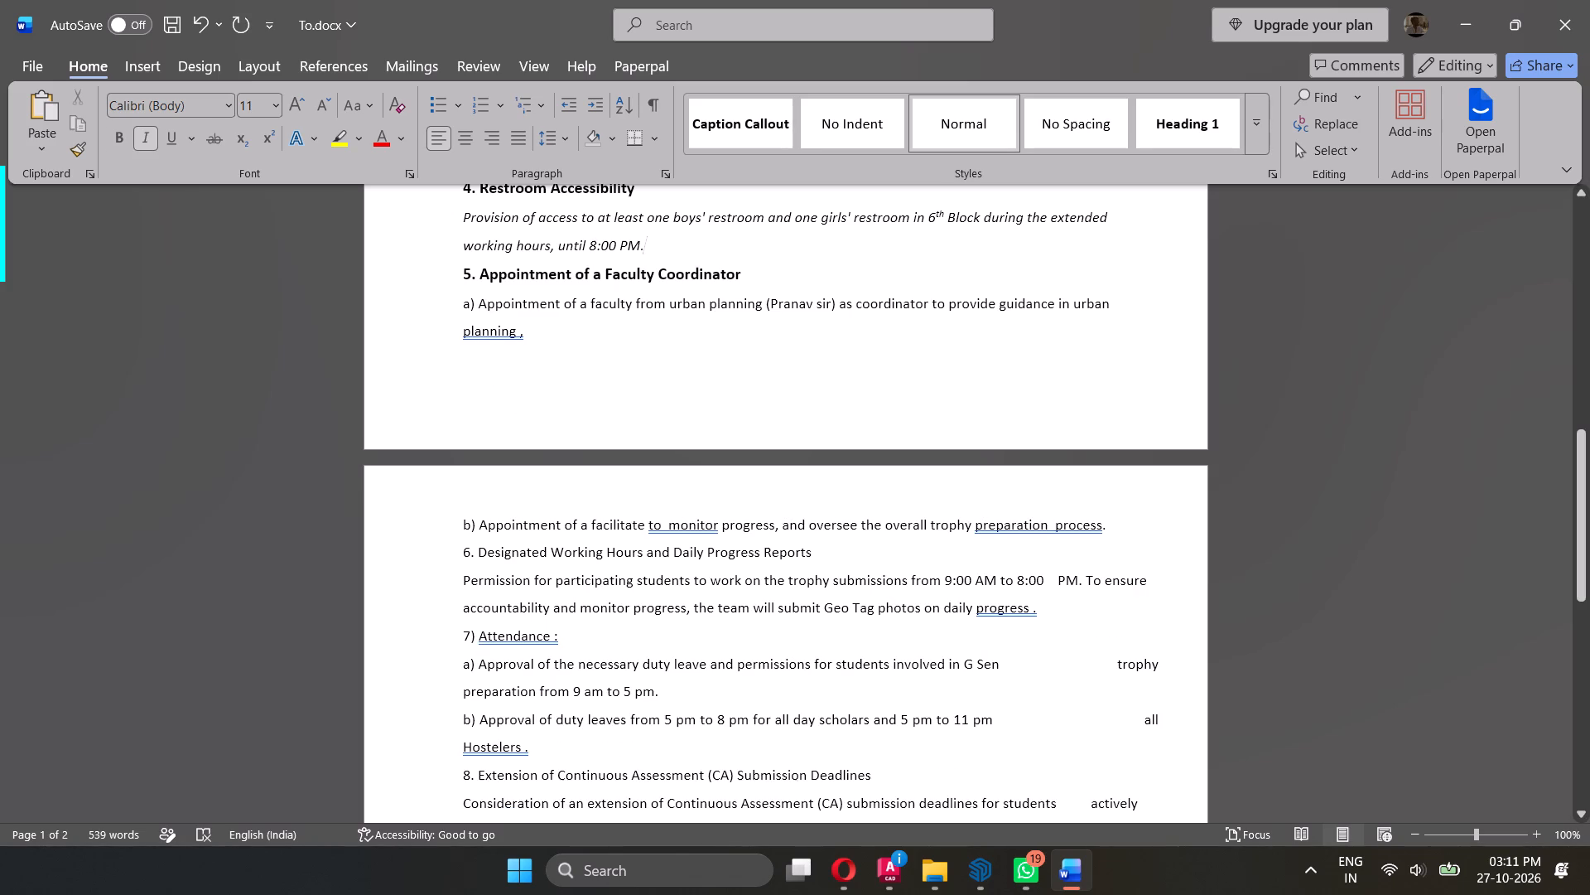
# Review the letter's layout across both pages, including the closing paragraphs and sign-off.
pyautogui.scroll(-15, 549, 413)
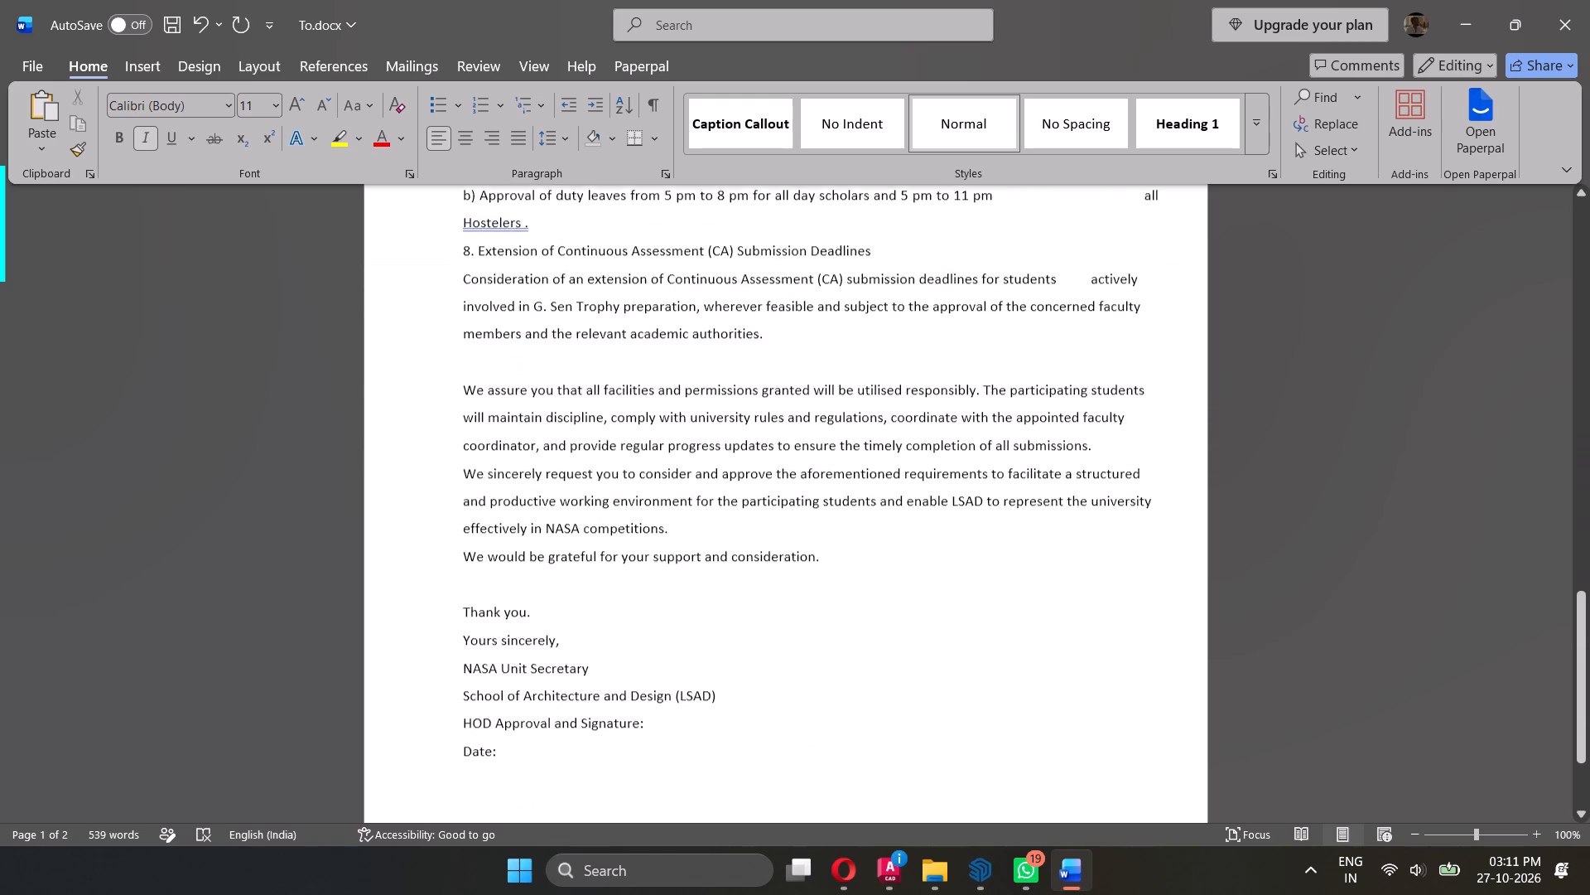
pyautogui.scroll(-6, 587, 486)
pyautogui.scroll(6, 636, 454)
pyautogui.scroll(-1, 636, 454)
pyautogui.scroll(8, 636, 454)
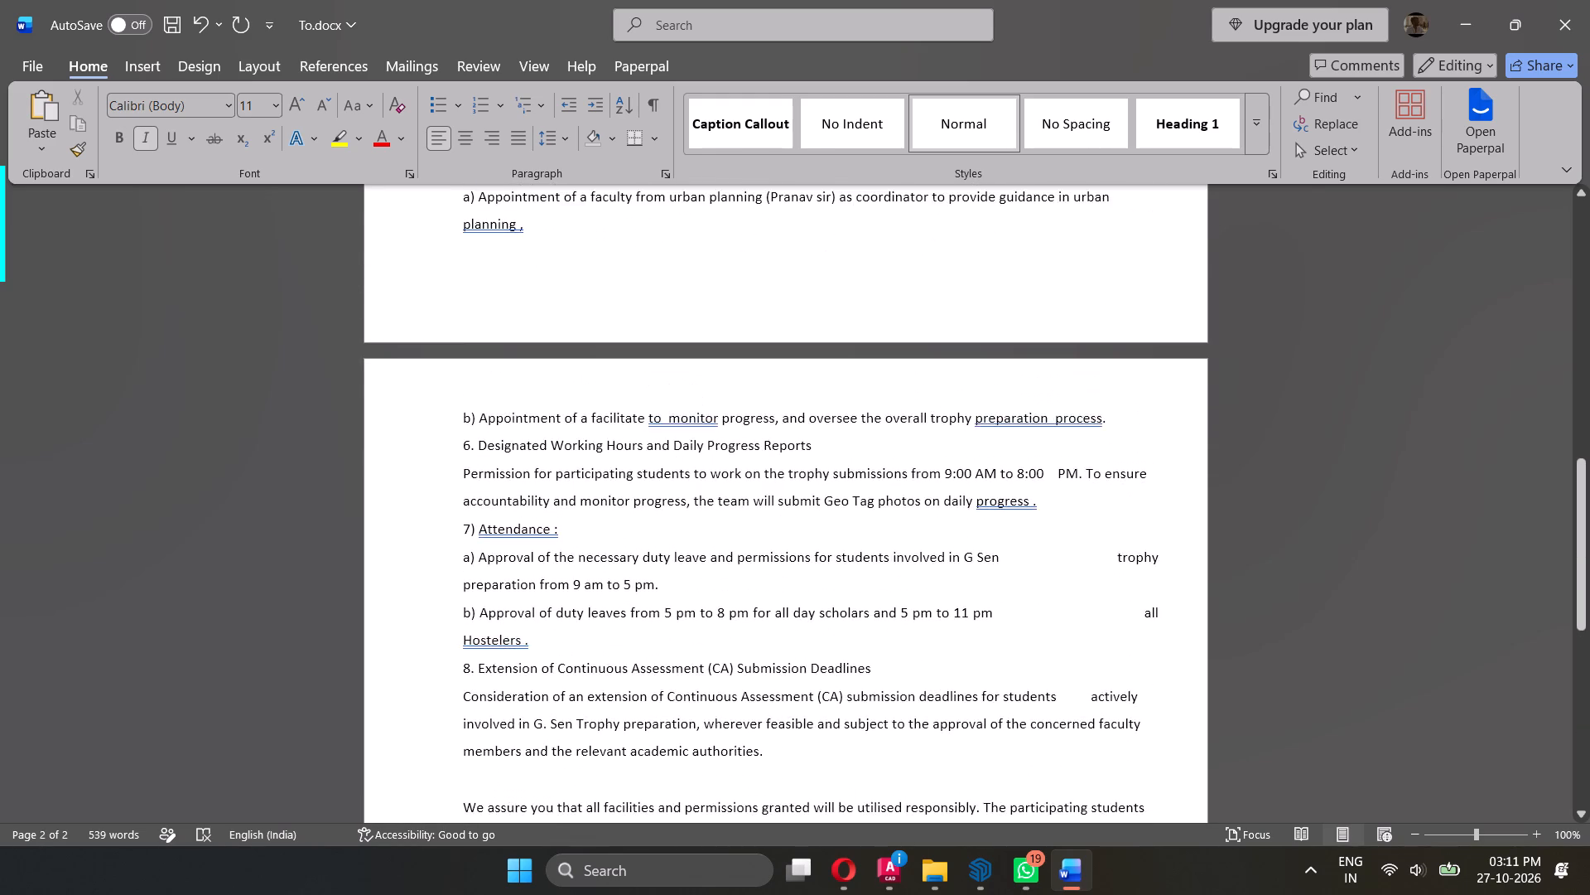
pyautogui.scroll(20, 621, 469)
pyautogui.scroll(3, 621, 469)
pyautogui.scroll(-5, 607, 472)
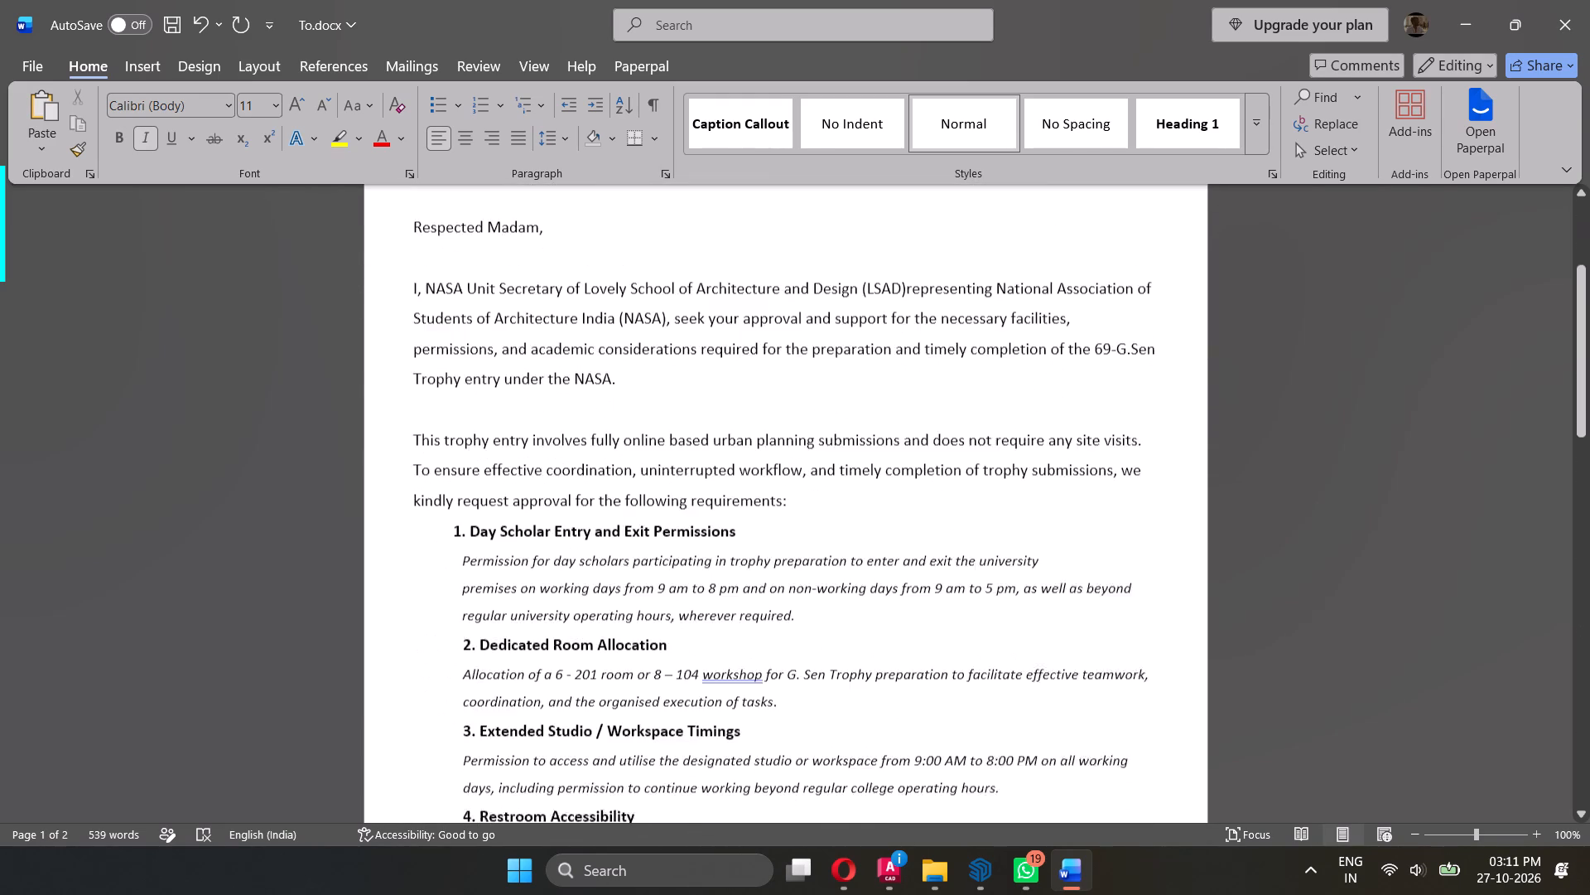
# Delete the extra space before the comma after "urban planning" in item a) under heading 5.
pyautogui.scroll(-8, 620, 460)
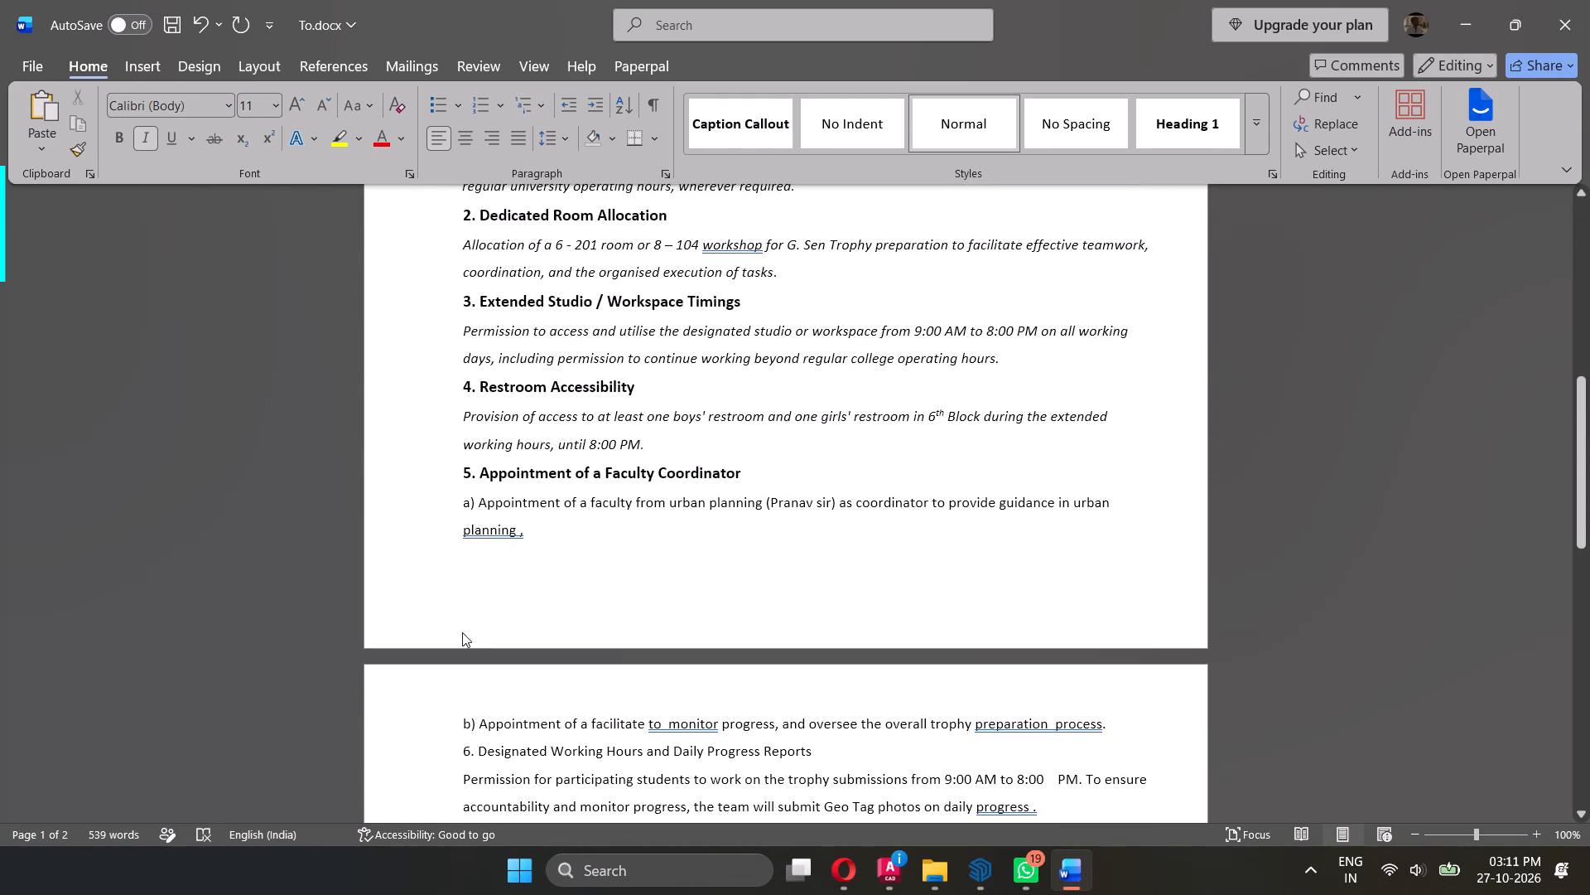
pyautogui.click(518, 533)
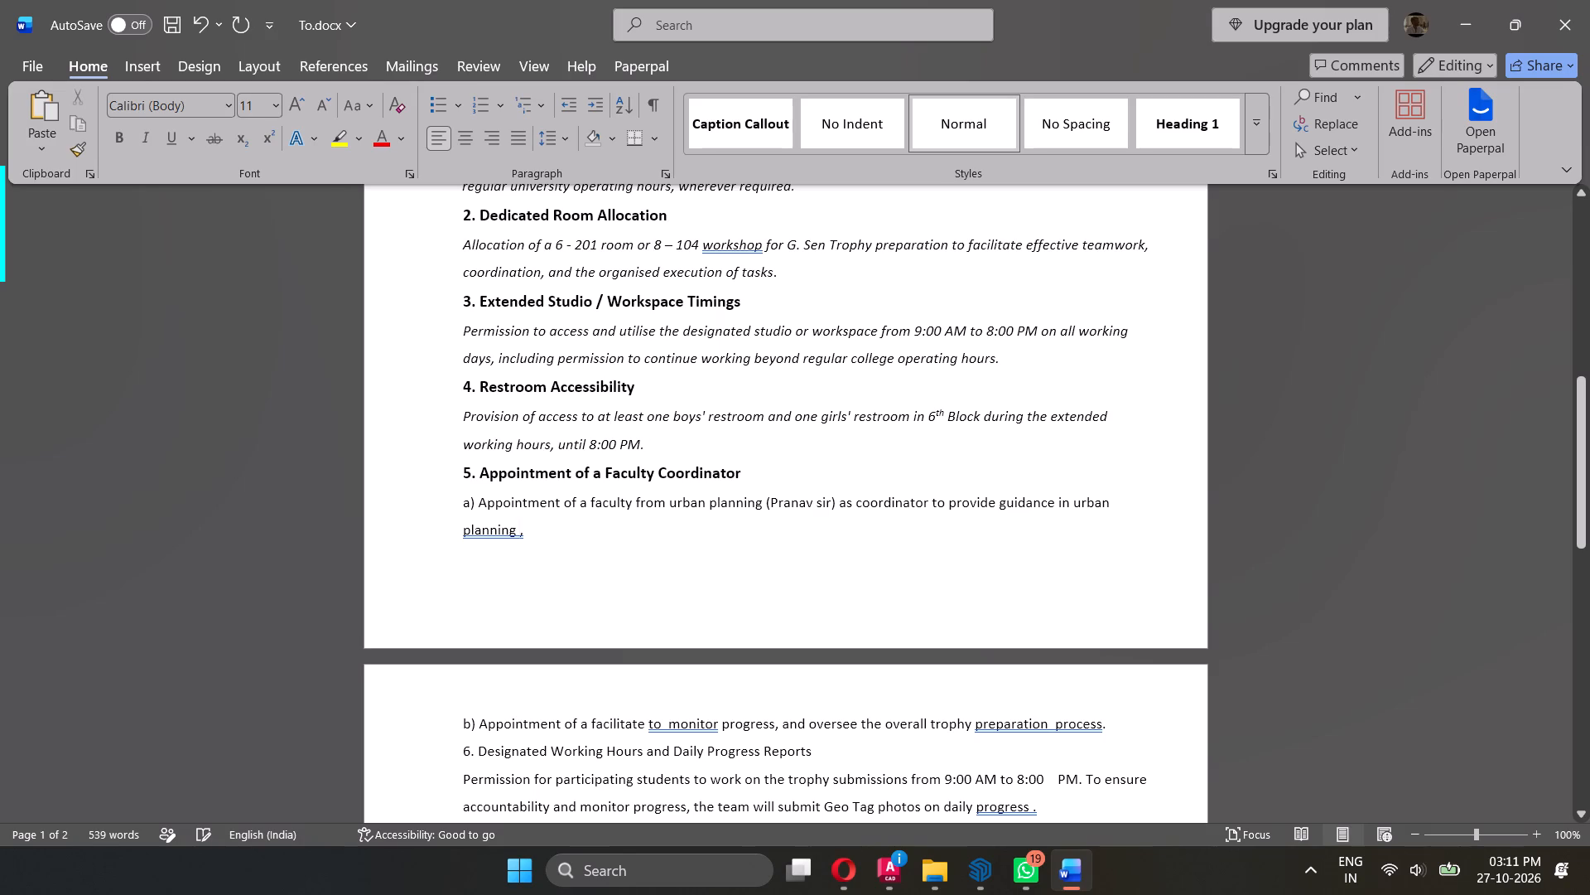
pyautogui.press('BackSpace')
pyautogui.click(552, 558)
# Add "if possible" after the faculty member's name inside the brackets of item a) under heading 5, with the spelling corrected.
pyautogui.click(594, 504)
pyautogui.click(823, 504)
pyautogui.press('Right')
pyautogui.press('Right')
pyautogui.press('Right')
pyautogui.press('Left')
pyautogui.press('space')
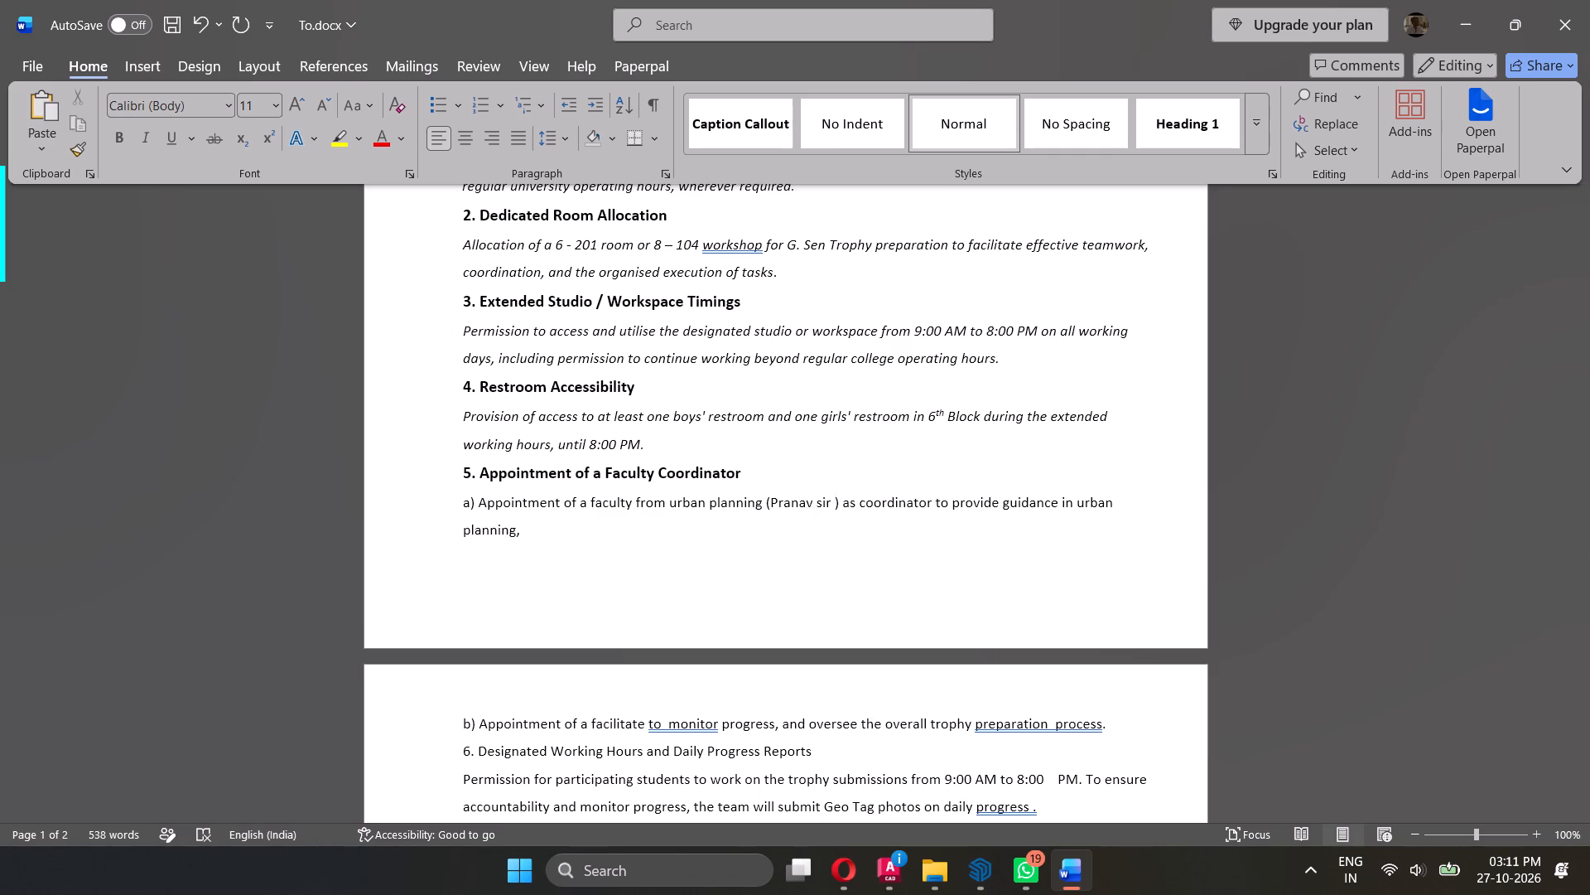
pyautogui.write('iff possiable')
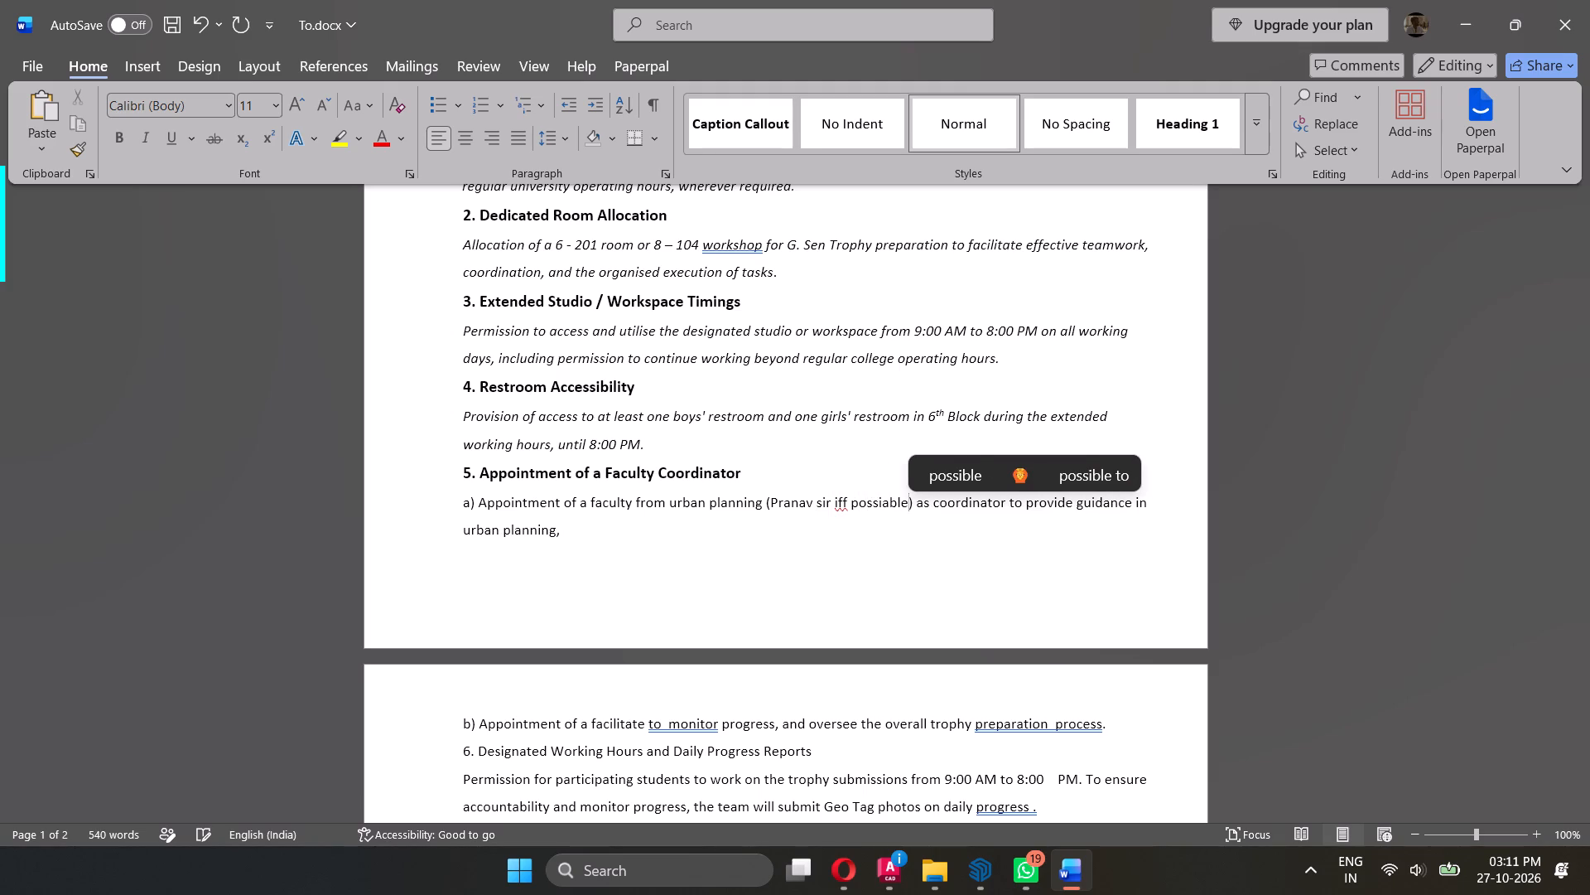
pyautogui.click(844, 507)
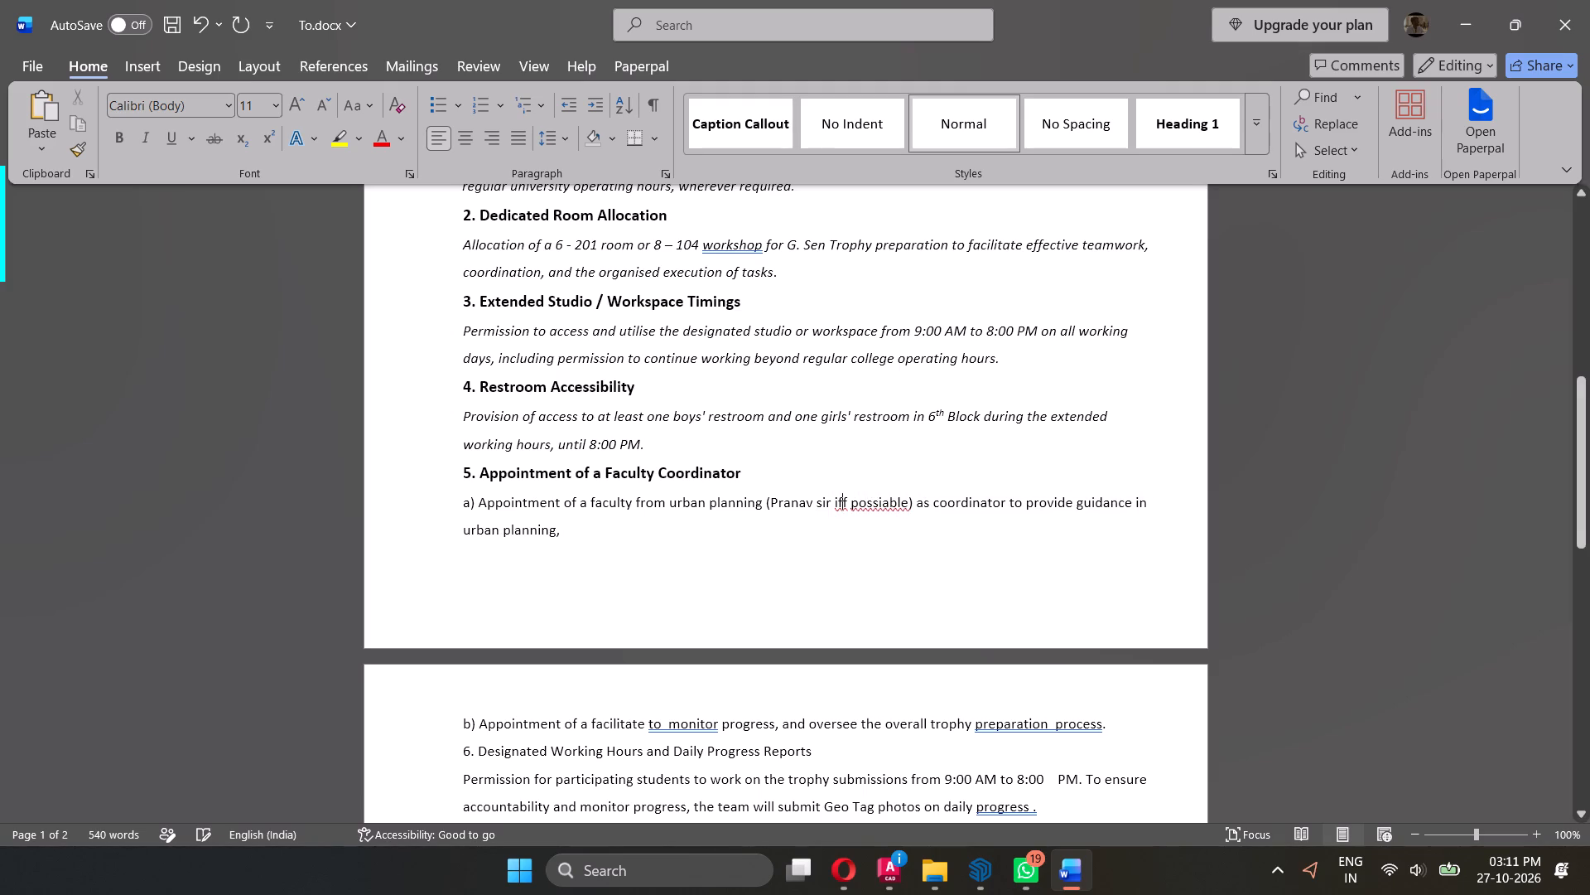
pyautogui.press('BackSpace')
pyautogui.click(894, 544)
pyautogui.click(880, 512)
pyautogui.rightClick(878, 510)
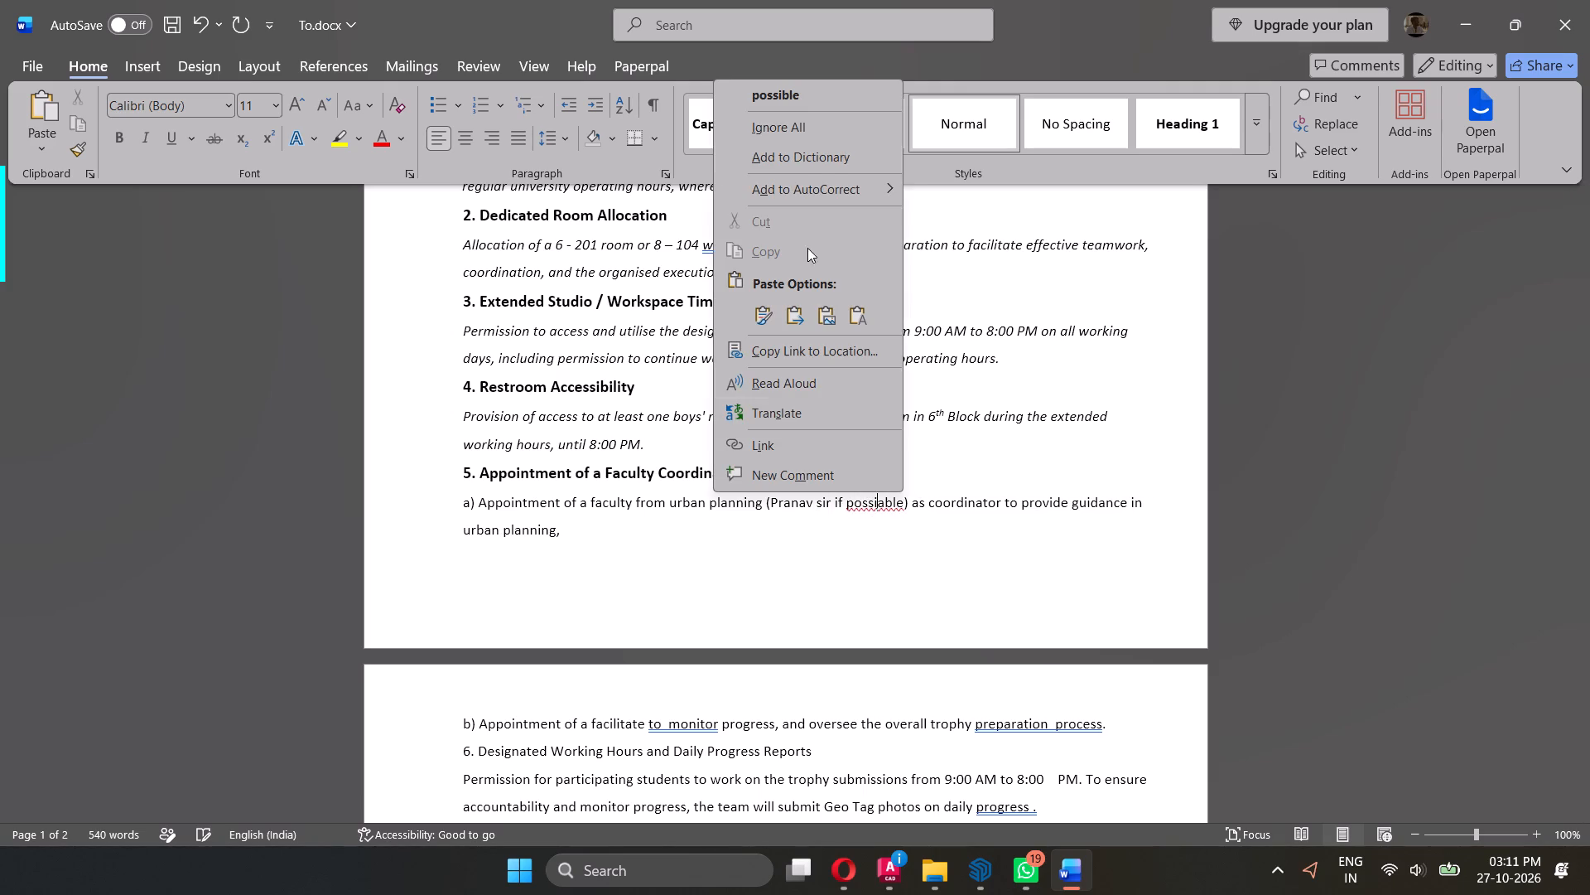
pyautogui.click(789, 94)
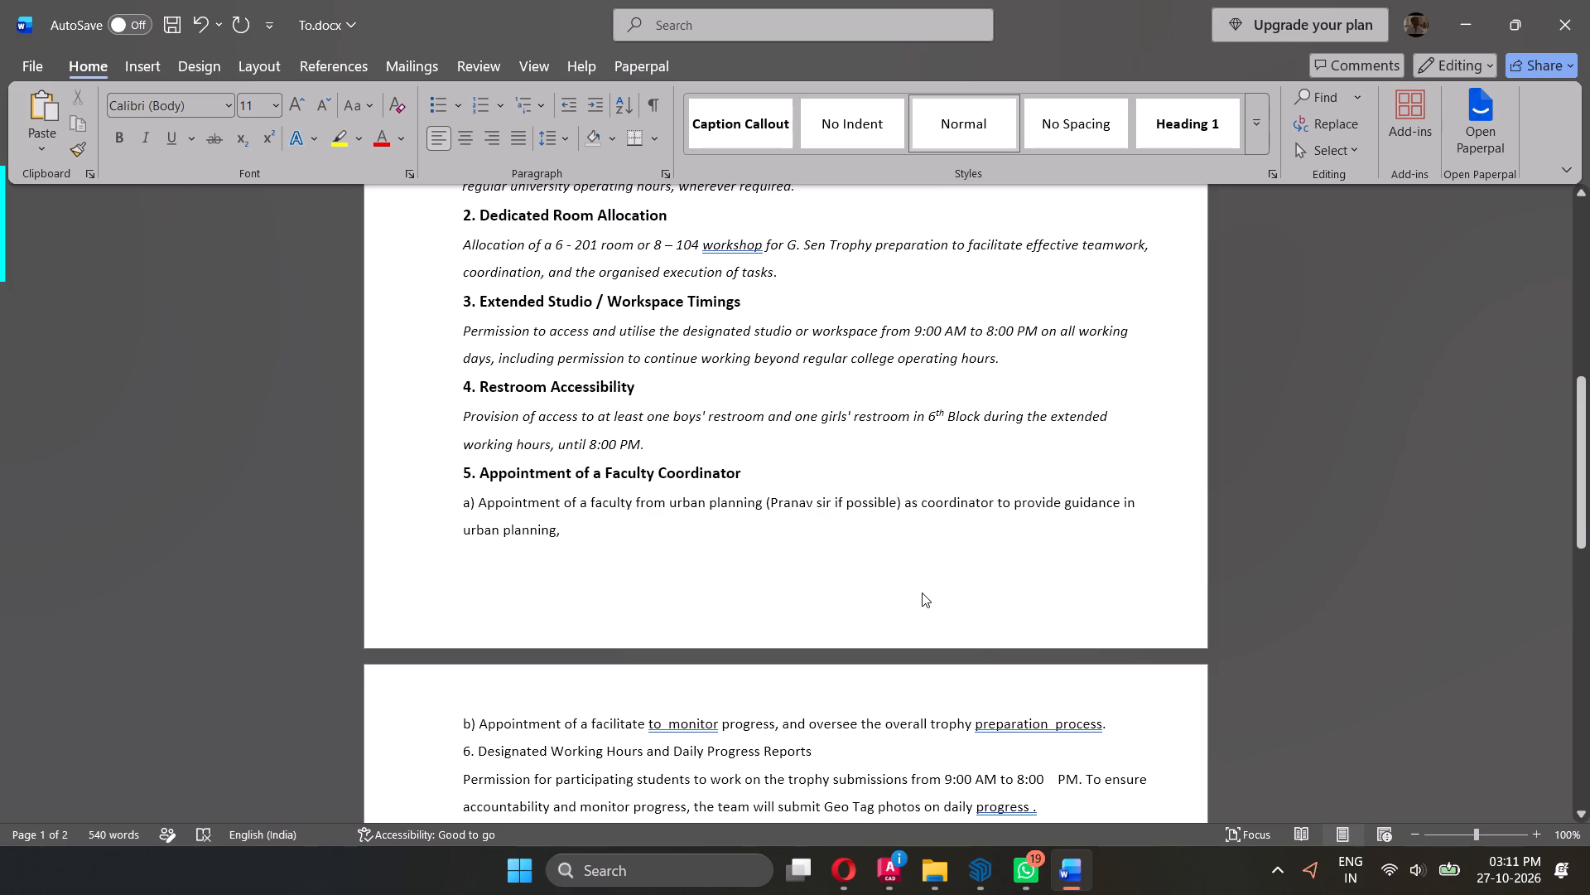
# Delete the trailing space after "urban planning," at the end of item a) under heading 5.
pyautogui.click(905, 583)
pyautogui.press('BackSpace')
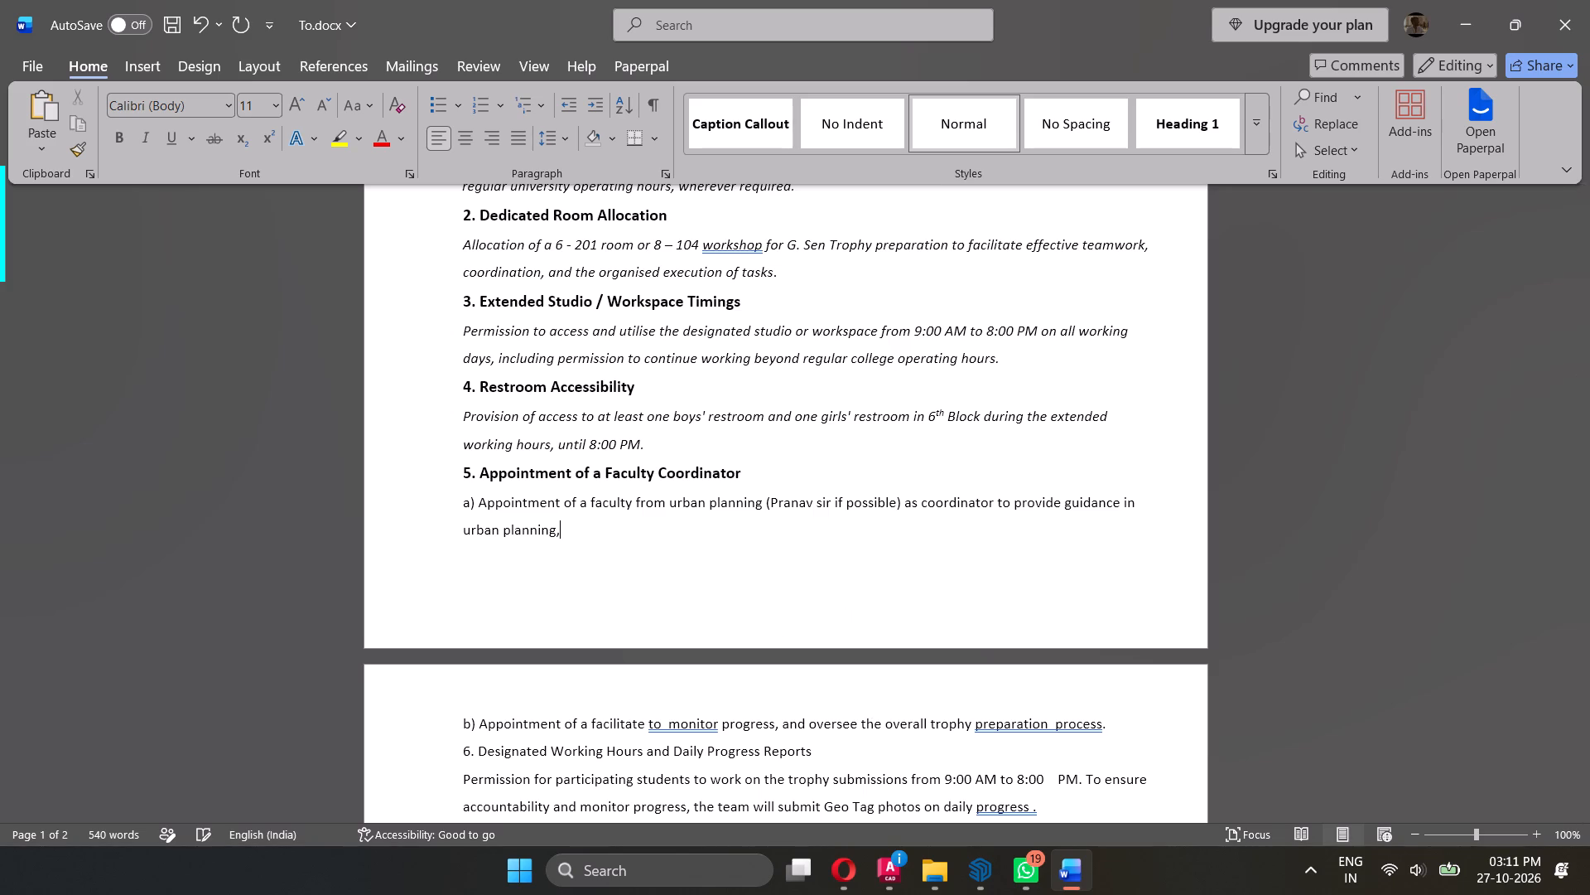
# Italicise items a) and b) under the heading "5. Appointment of a Faculty Coordinator".
pyautogui.moveTo(595, 538); pyautogui.dragTo(455, 506)
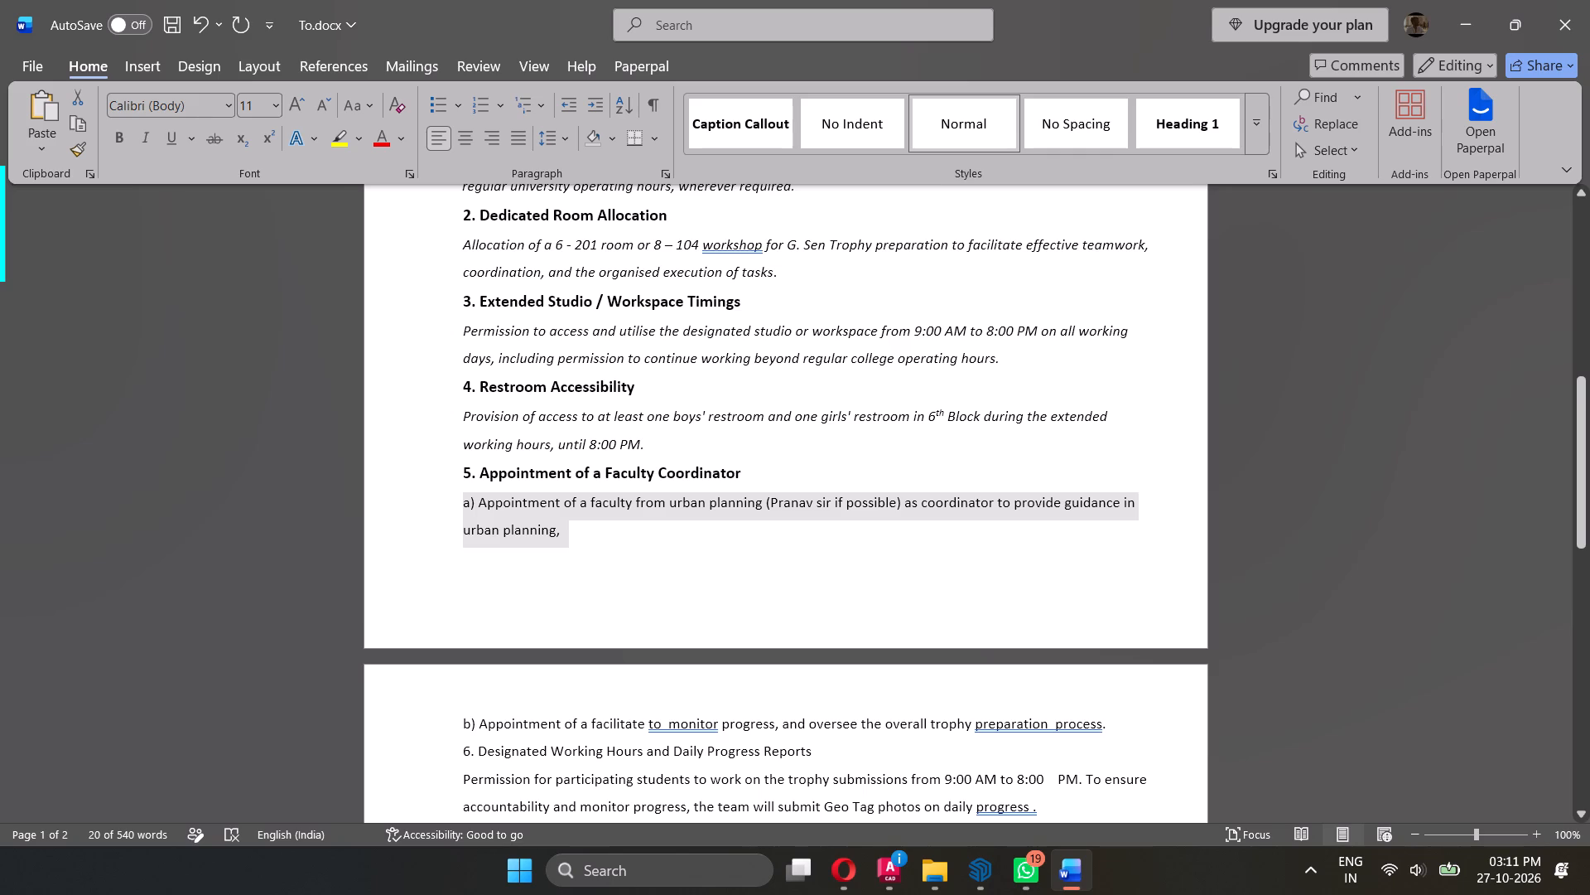
pyautogui.moveTo(1116, 721); pyautogui.dragTo(454, 506)
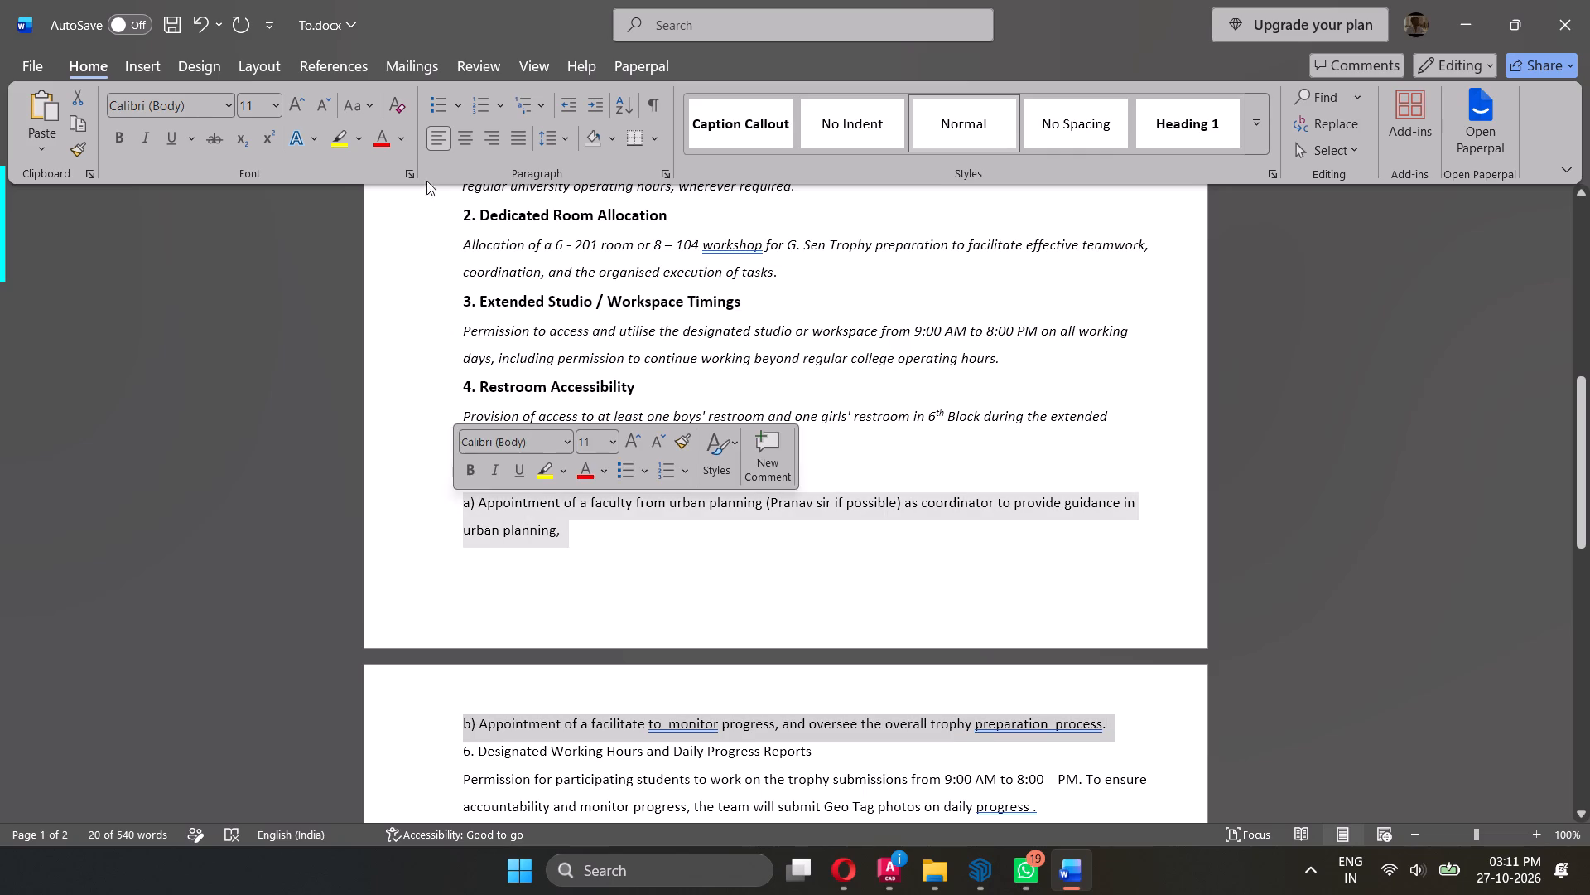
pyautogui.click(147, 138)
pyautogui.click(697, 559)
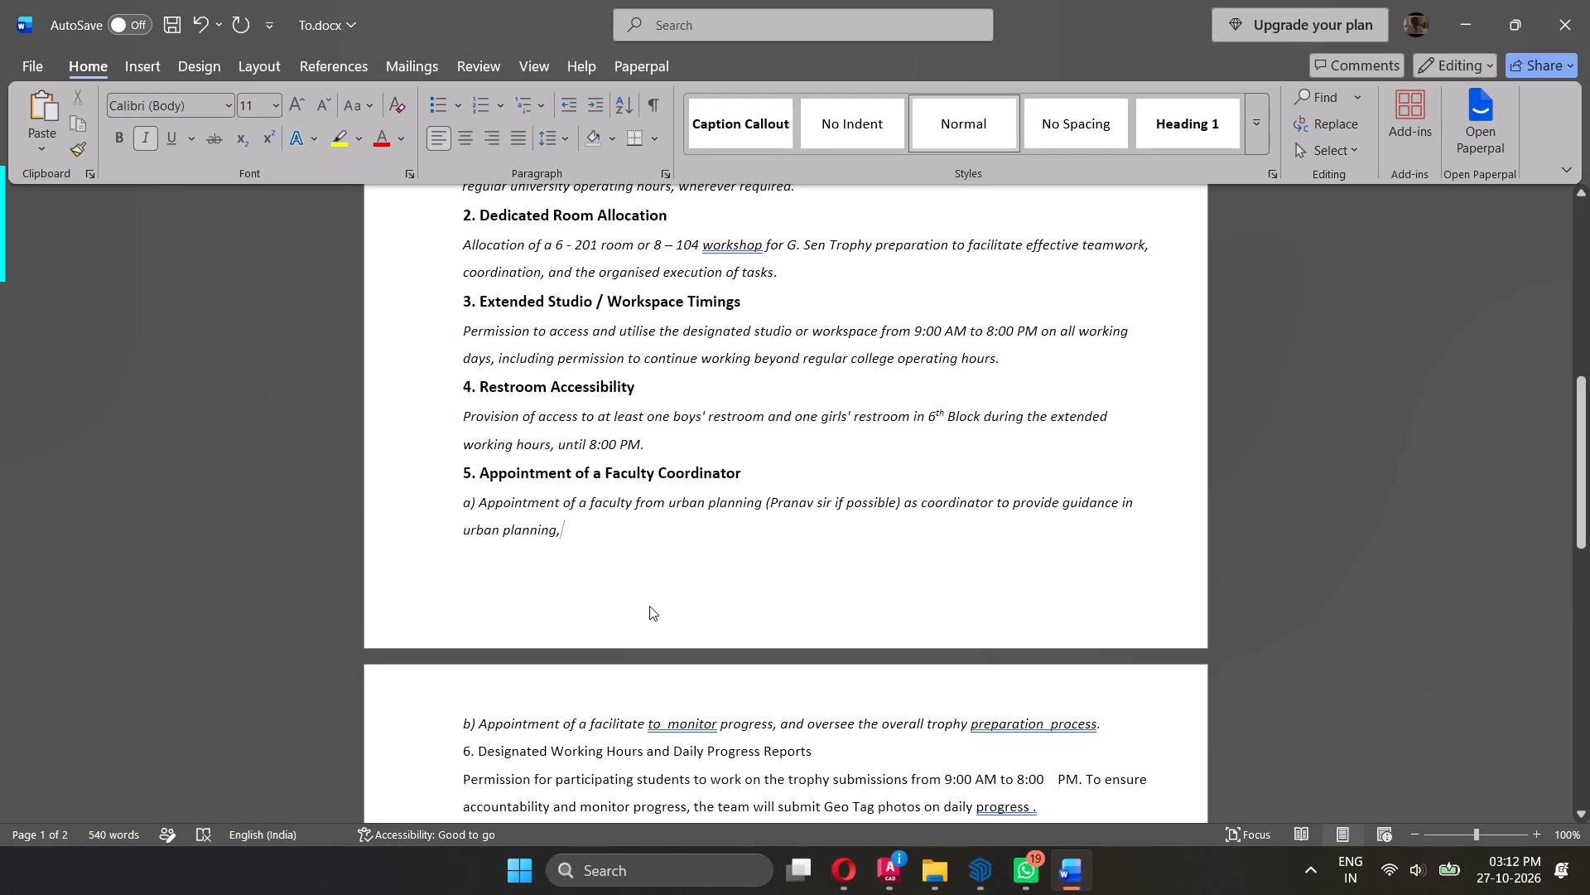
# Reduce the double spaces in "to monitor" and "preparation process" to single spaces in item b) under heading 5.
pyautogui.scroll(-2, 652, 568)
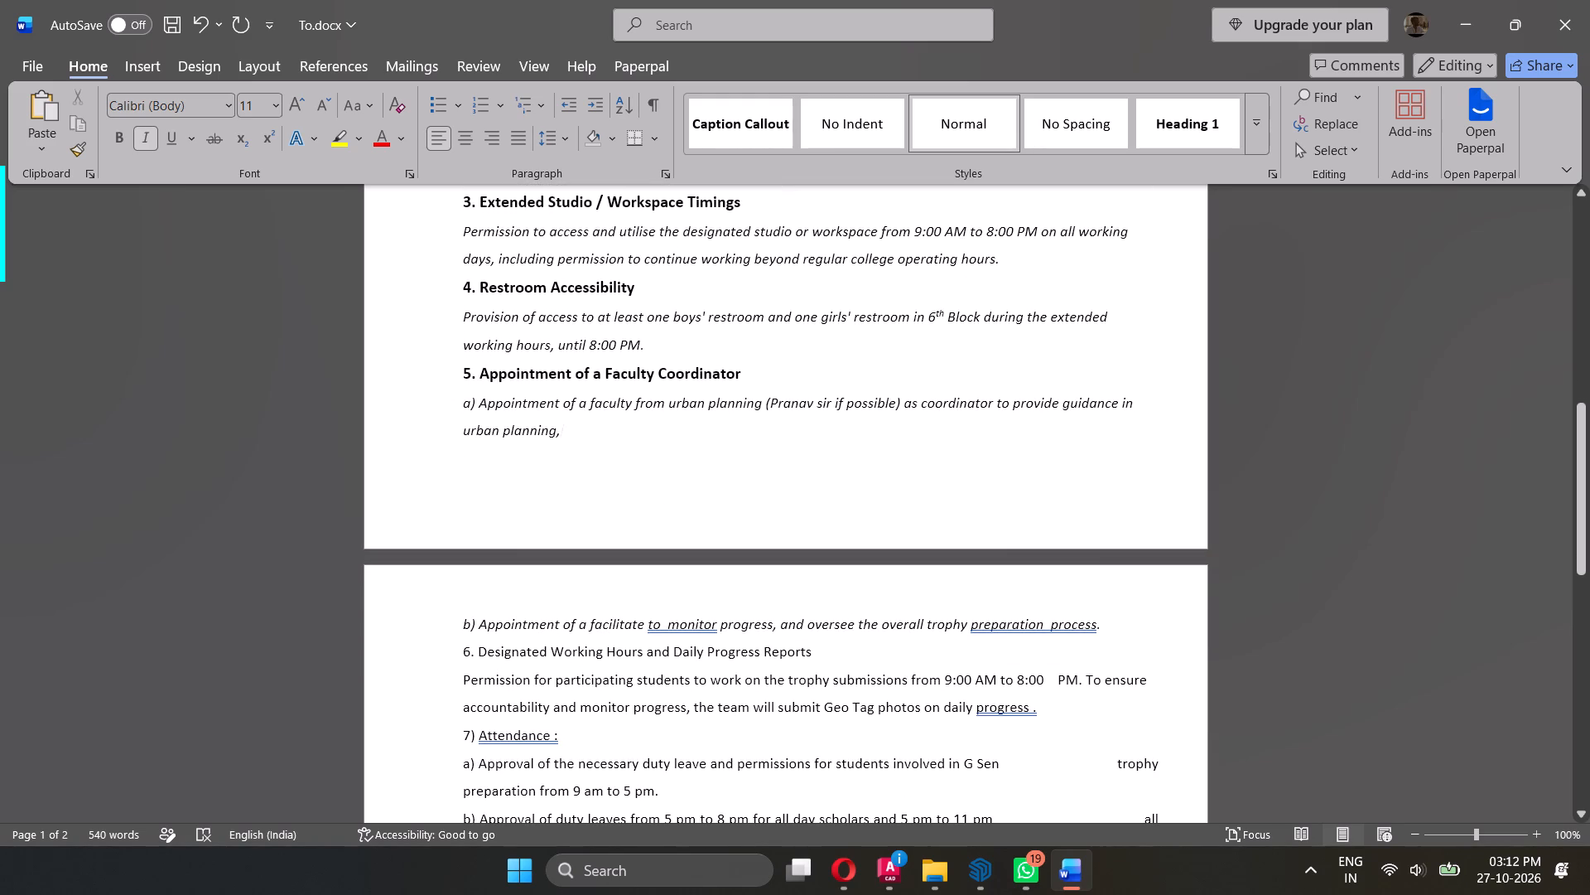
pyautogui.click(662, 628)
pyautogui.press('Right')
pyautogui.press('BackSpace')
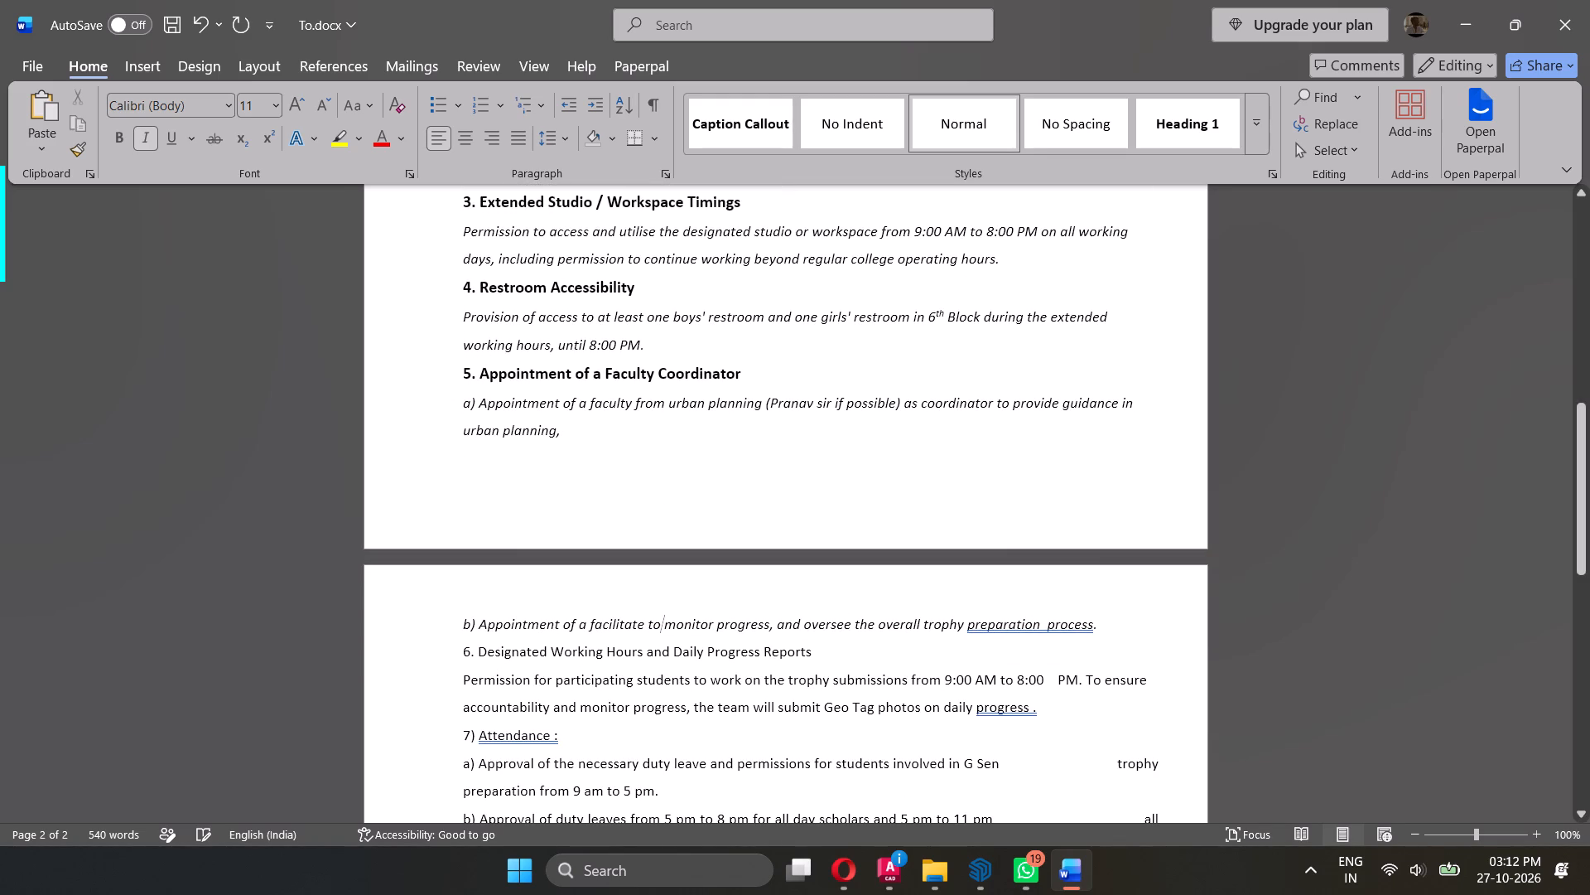
pyautogui.click(1042, 629)
pyautogui.press('Right')
pyautogui.press('BackSpace')
# Make the heading "6. Designated Working Hours and Daily Progress Reports" bold and size 12.
pyautogui.scroll(-1, 530, 692)
pyautogui.moveTo(460, 599); pyautogui.dragTo(809, 603)
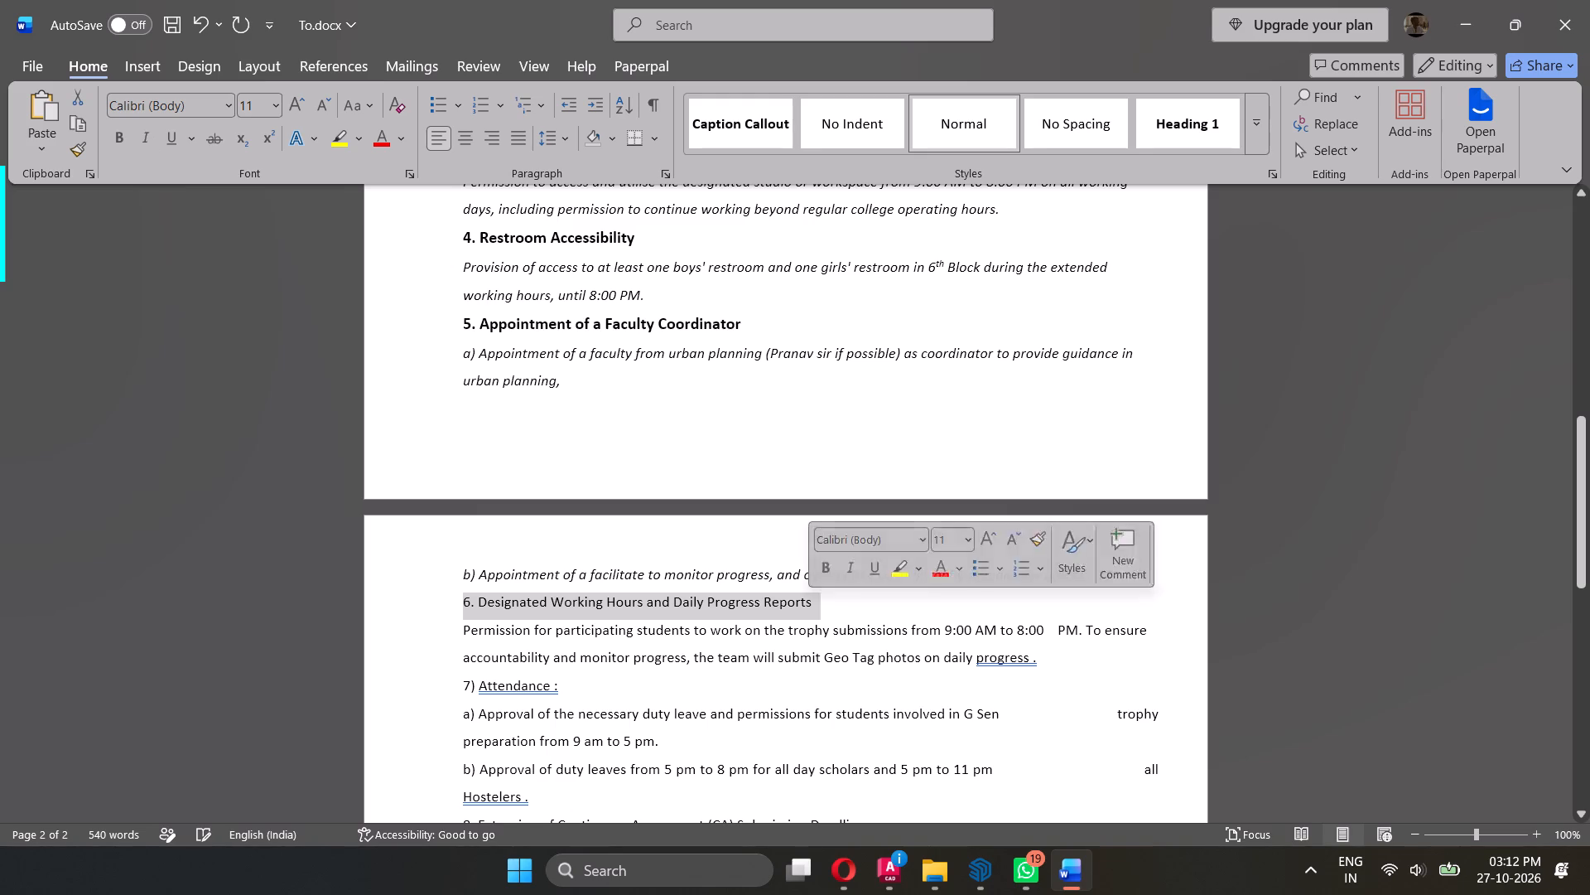
pyautogui.click(116, 135)
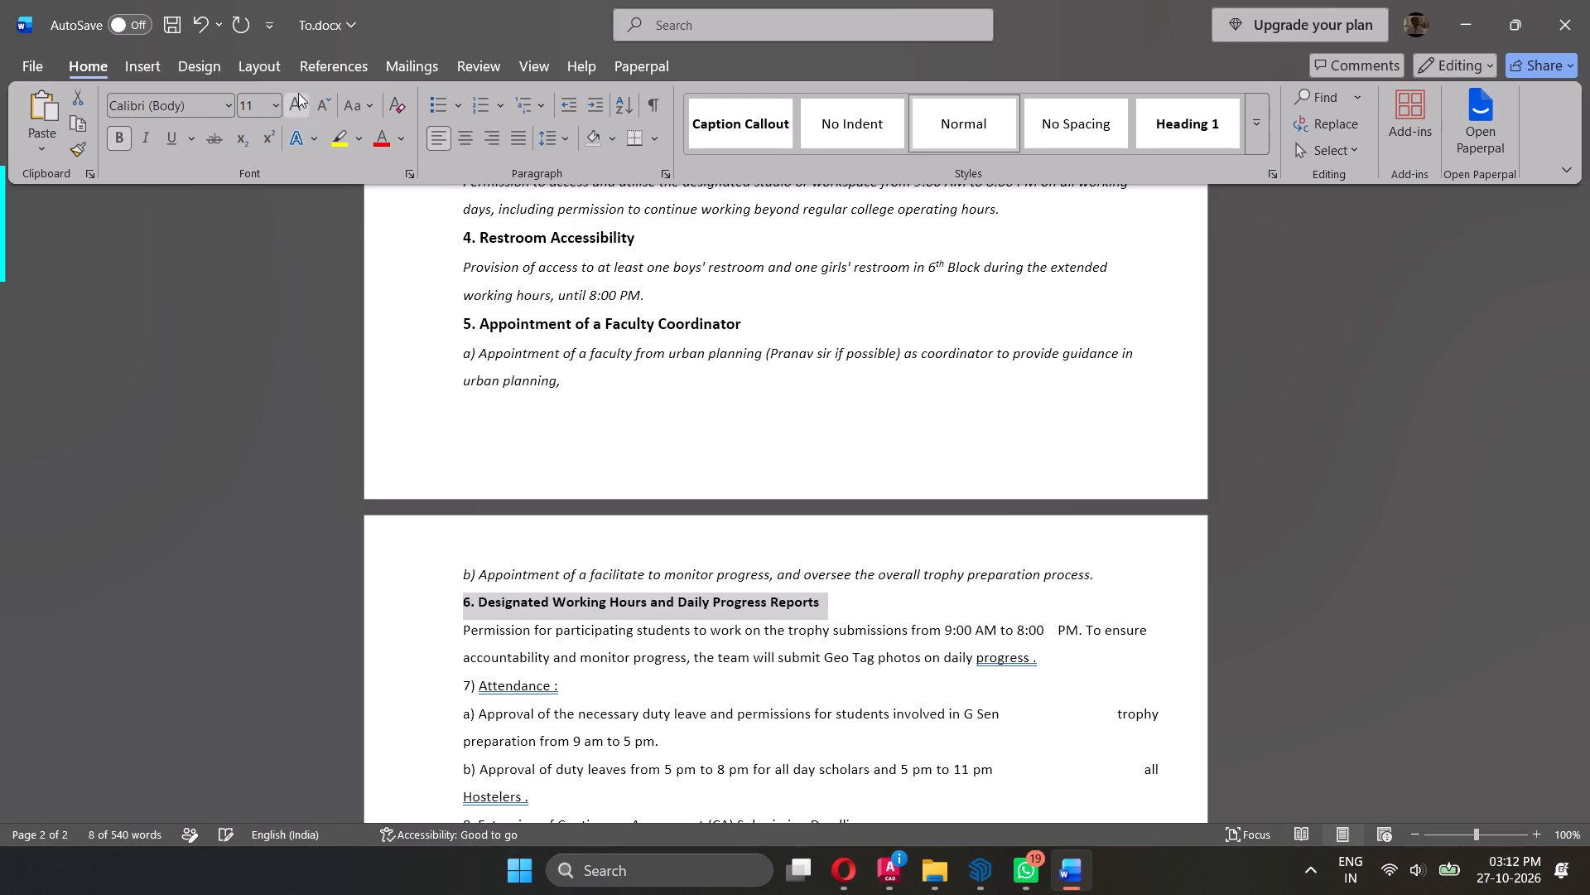
pyautogui.click(296, 93)
# Italicise the description paragraph under the heading "6. Designated Working Hours and Daily Progress Reports".
pyautogui.moveTo(457, 637); pyautogui.dragTo(1040, 676)
pyautogui.click(149, 139)
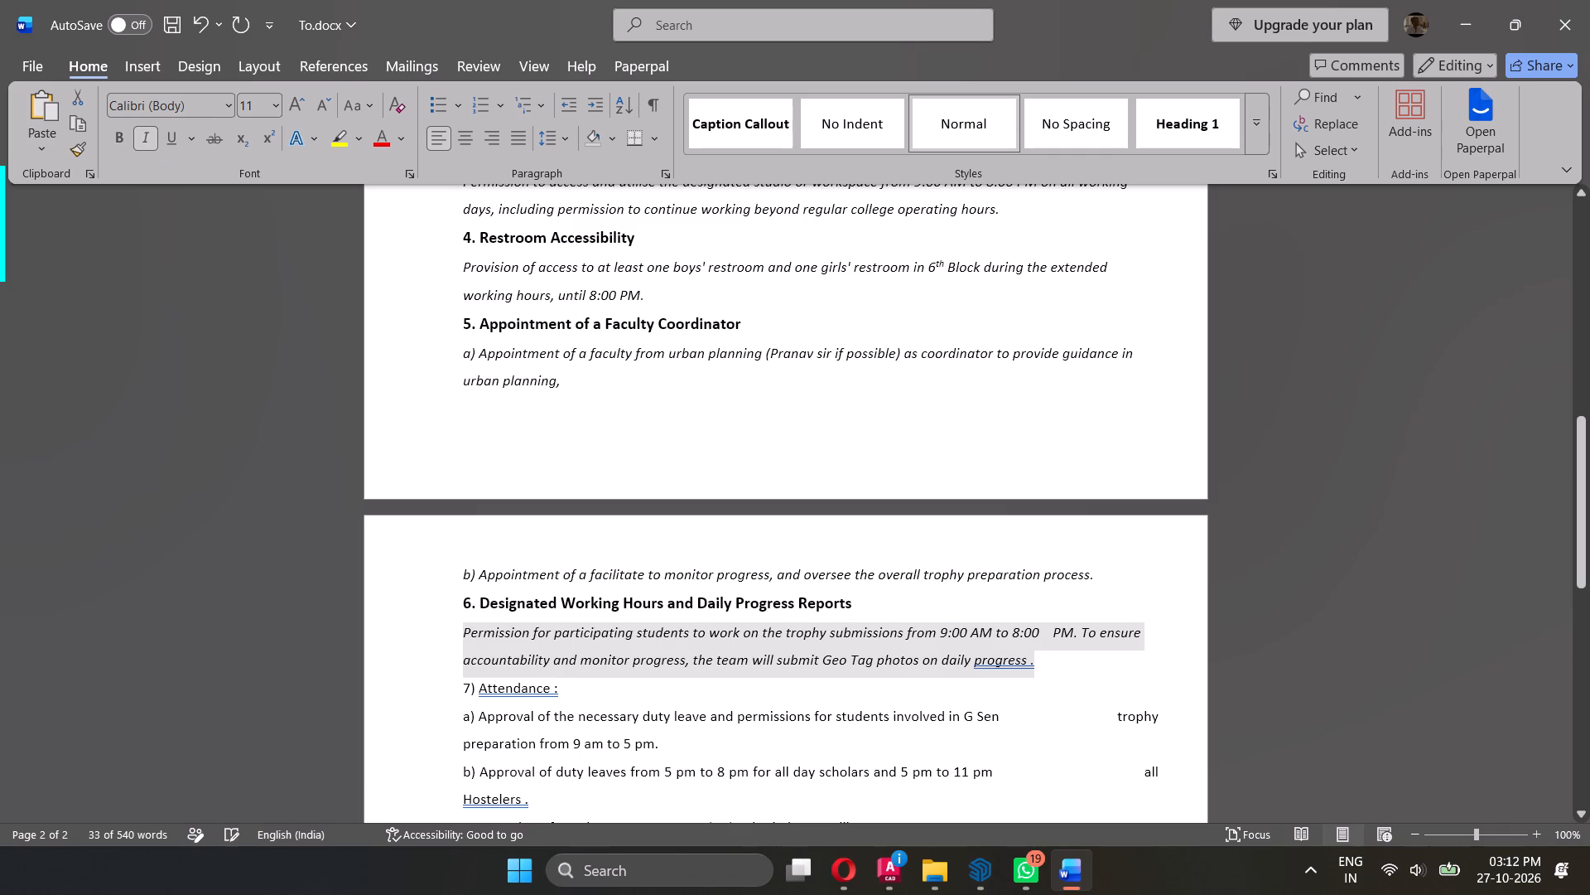
pyautogui.click(543, 651)
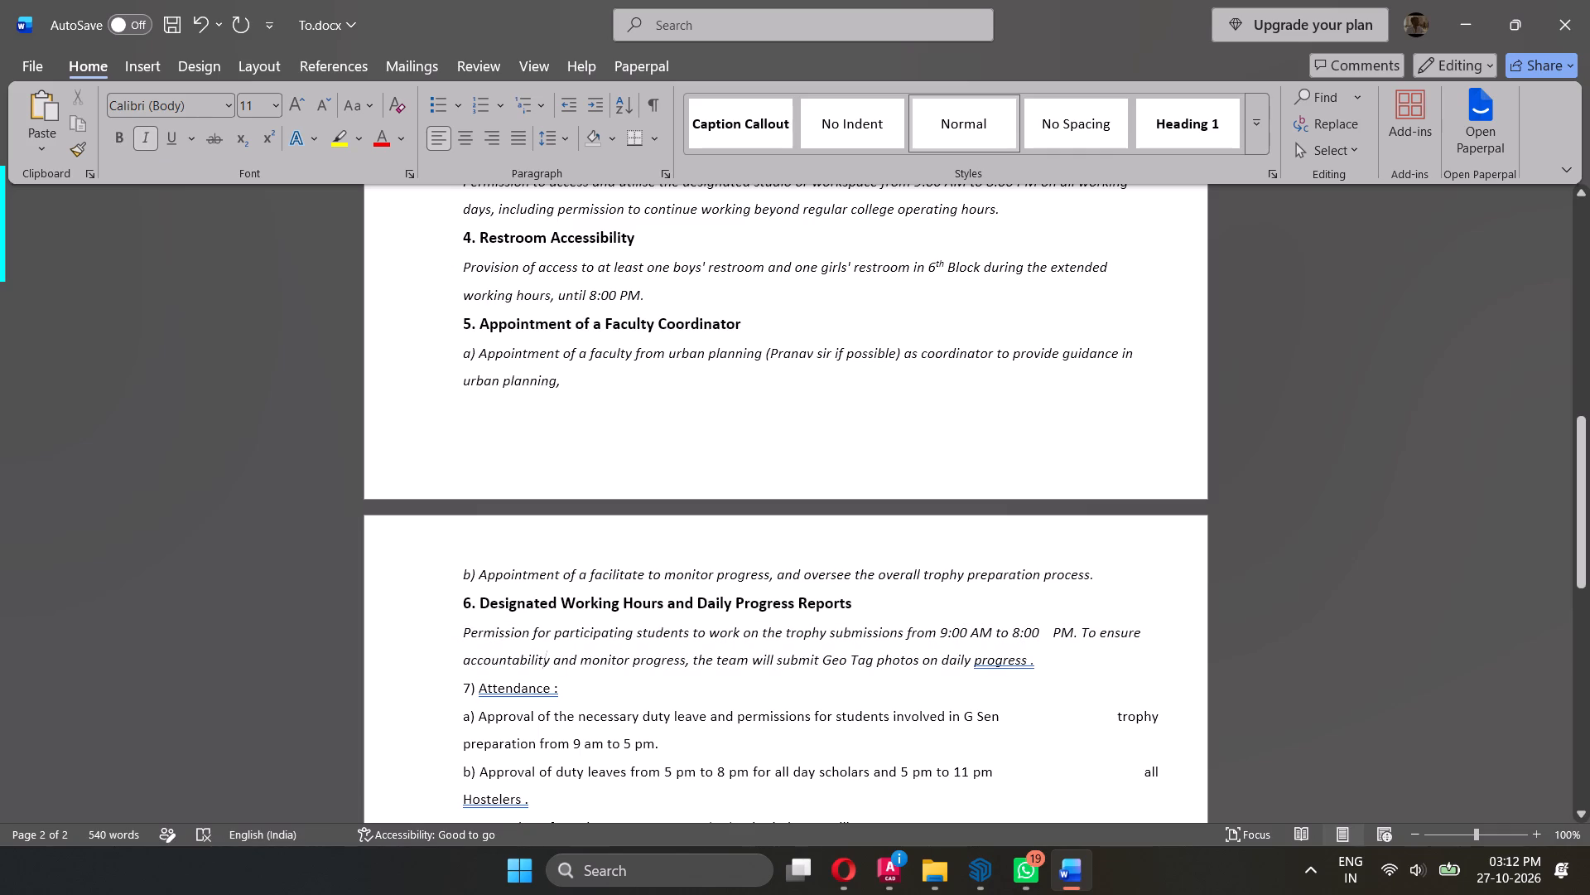
# Reduce the gap in "8:00 PM" to a single space in the paragraph under heading 6.
pyautogui.click(1048, 630)
pyautogui.press('Right')
pyautogui.press('BackSpace')
pyautogui.press('BackSpace')
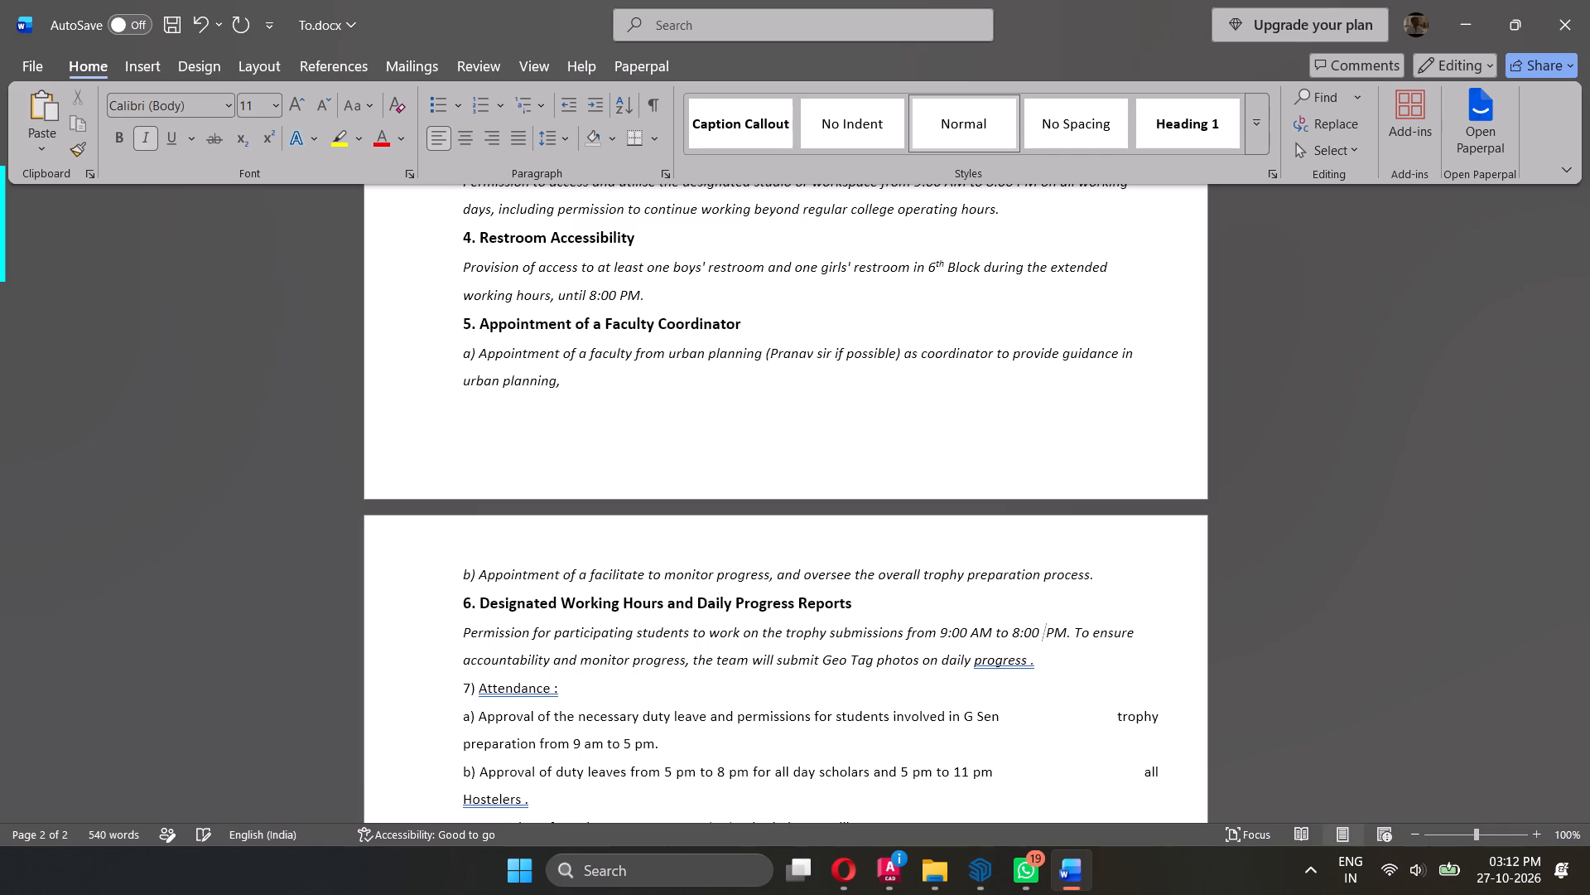
pyautogui.press('BackSpace')
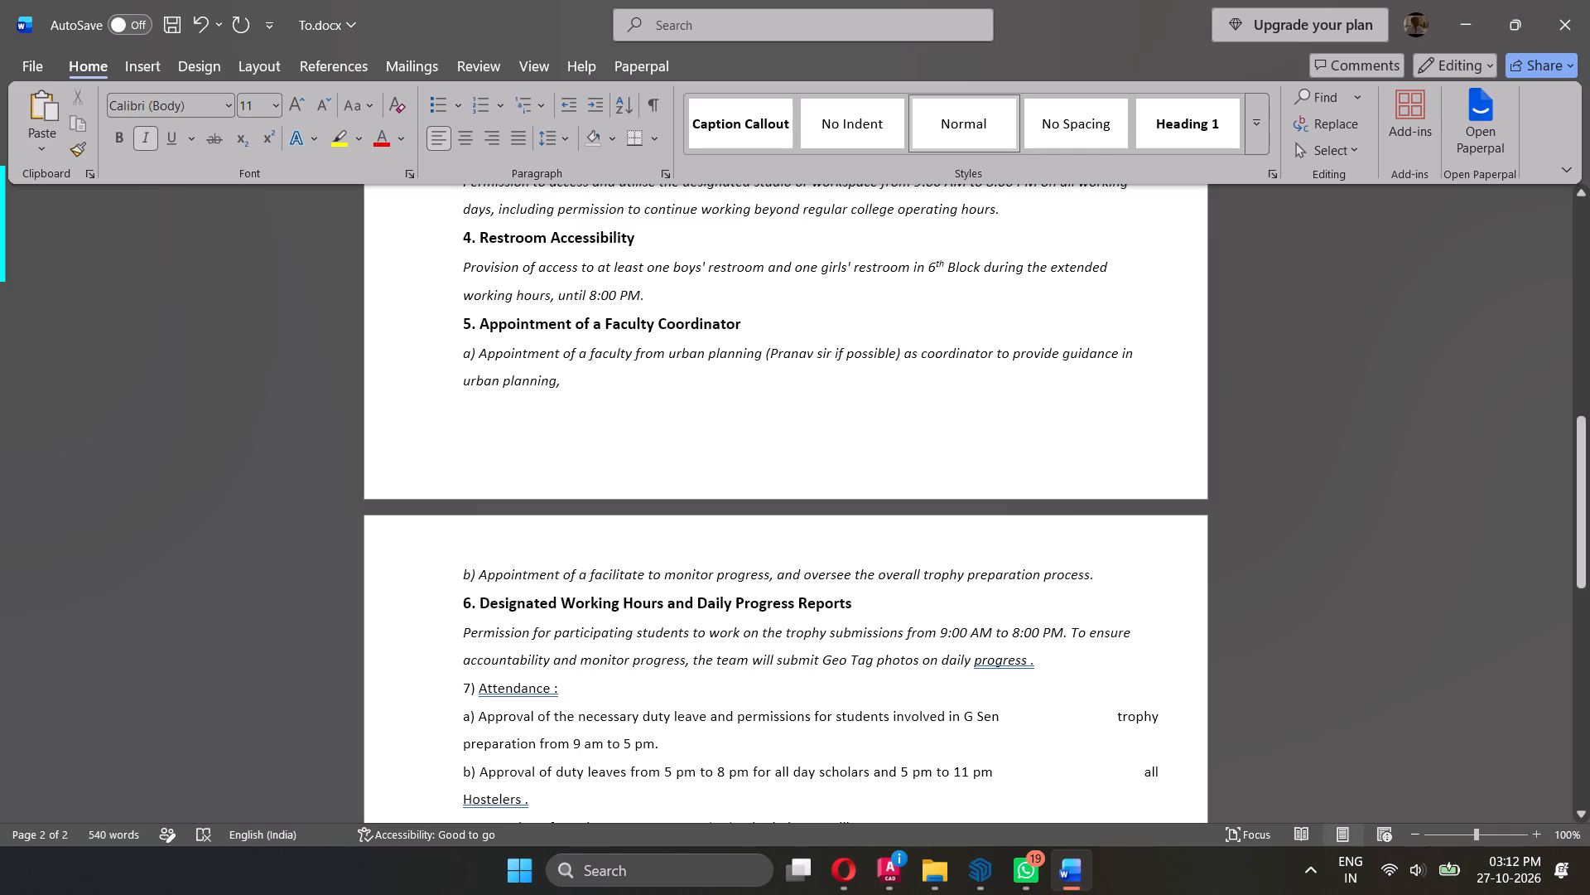
pyautogui.press('space')
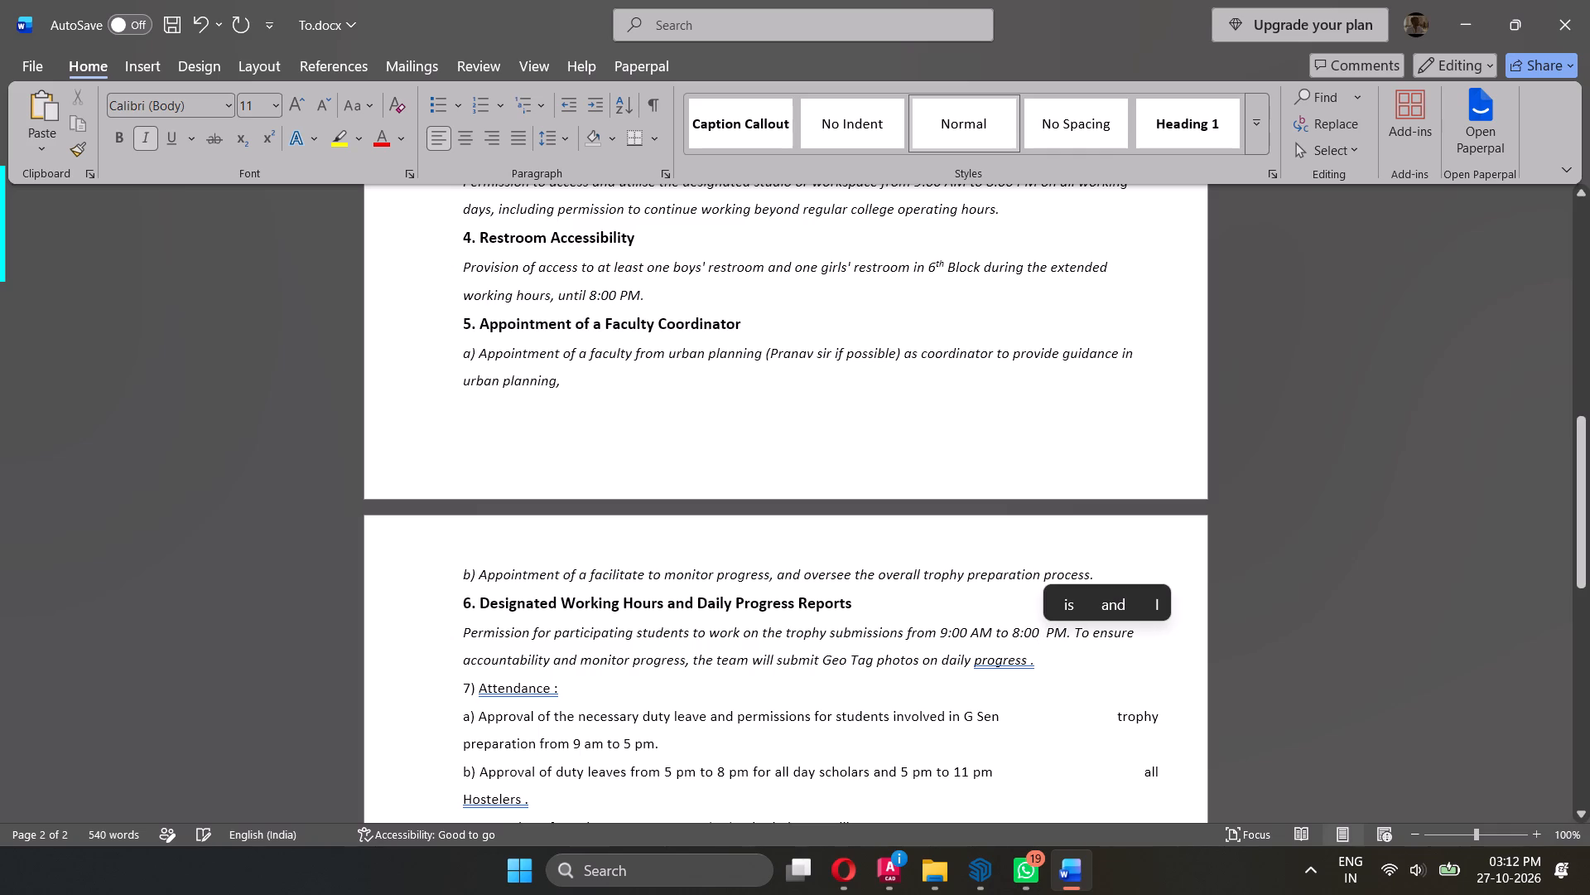
pyautogui.press('BackSpace')
pyautogui.press('BackSpace')
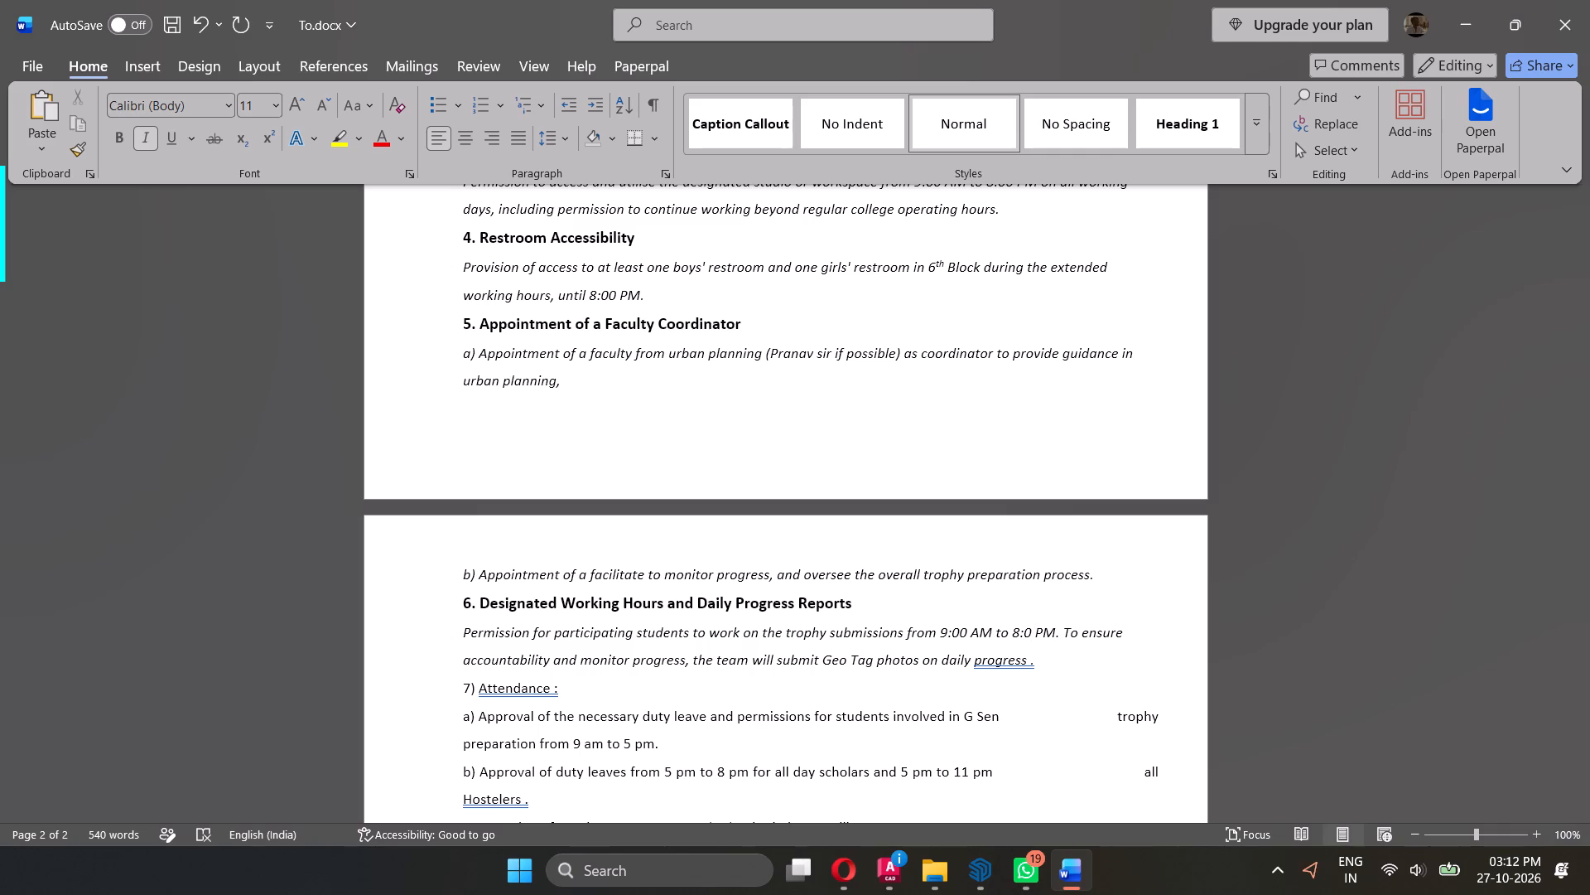
pyautogui.hotkey('ctrl', 'z')
pyautogui.press('Right')
pyautogui.press('BackSpace')
pyautogui.press('space')
pyautogui.press('BackSpace')
pyautogui.press('BackSpace')
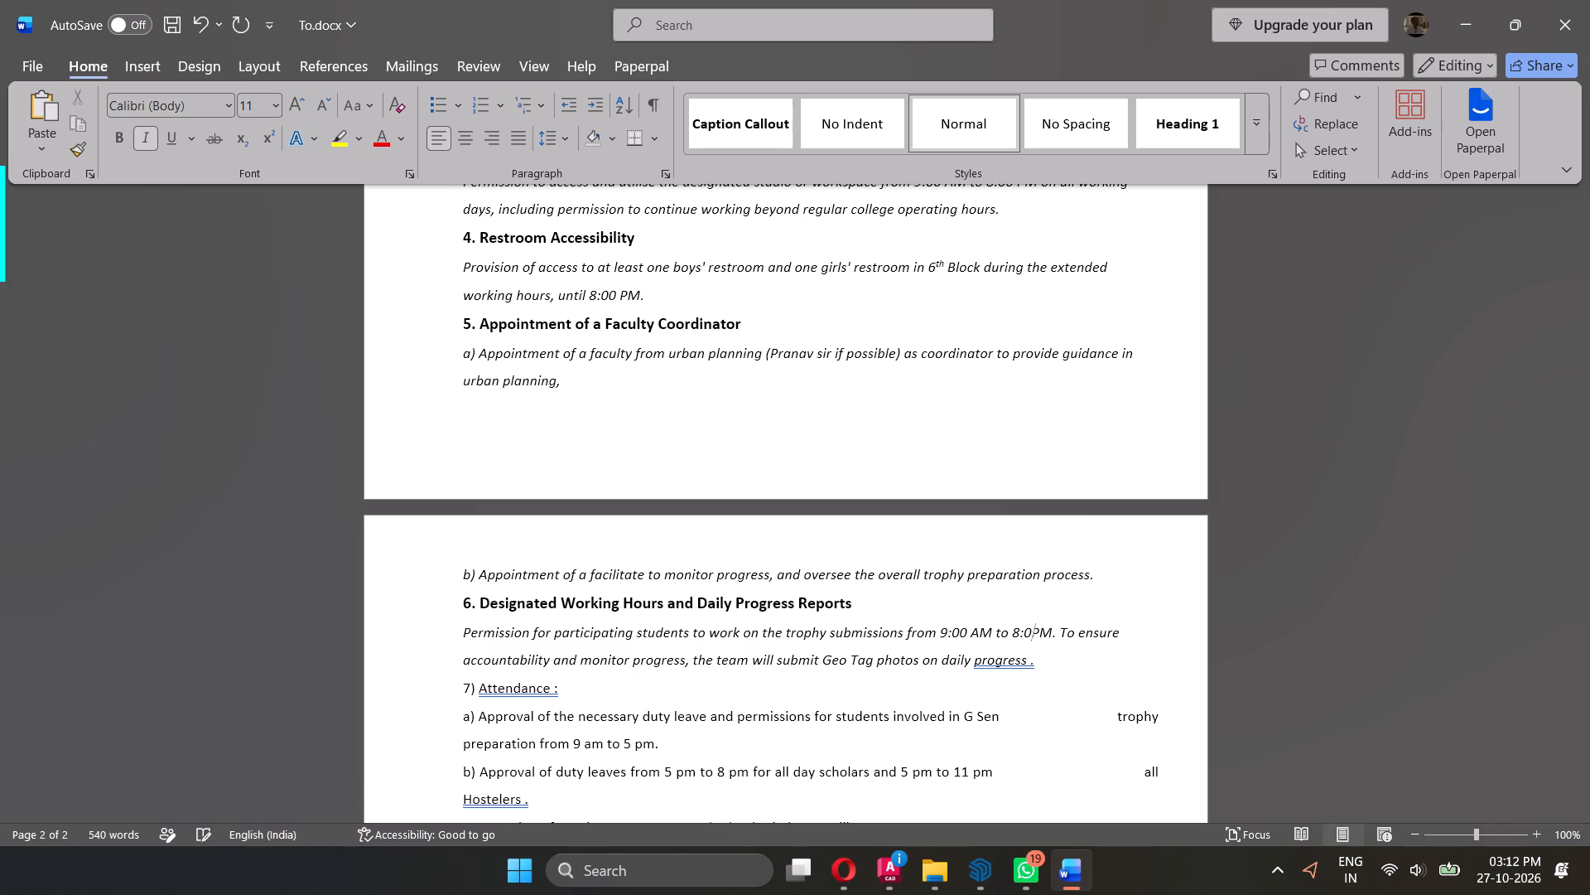
pyautogui.hotkey('ctrl', 'z')
pyautogui.press('space')
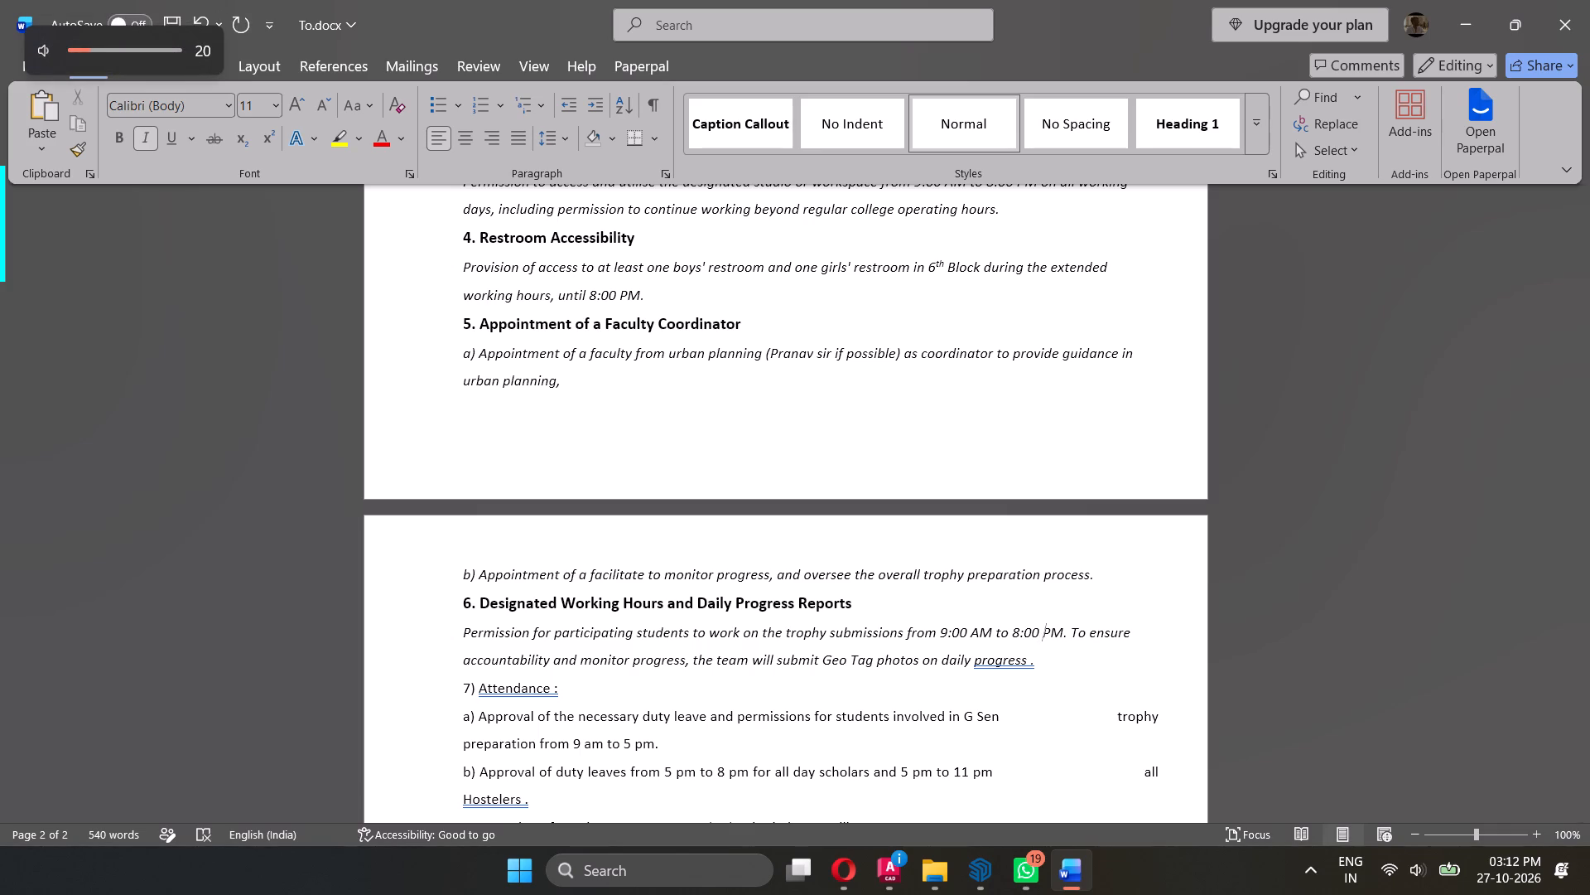
pyautogui.click(1216, 592)
# Delete the space before the full stop after "progress" at the end of the paragraph under heading 6.
pyautogui.scroll(-1, 1107, 619)
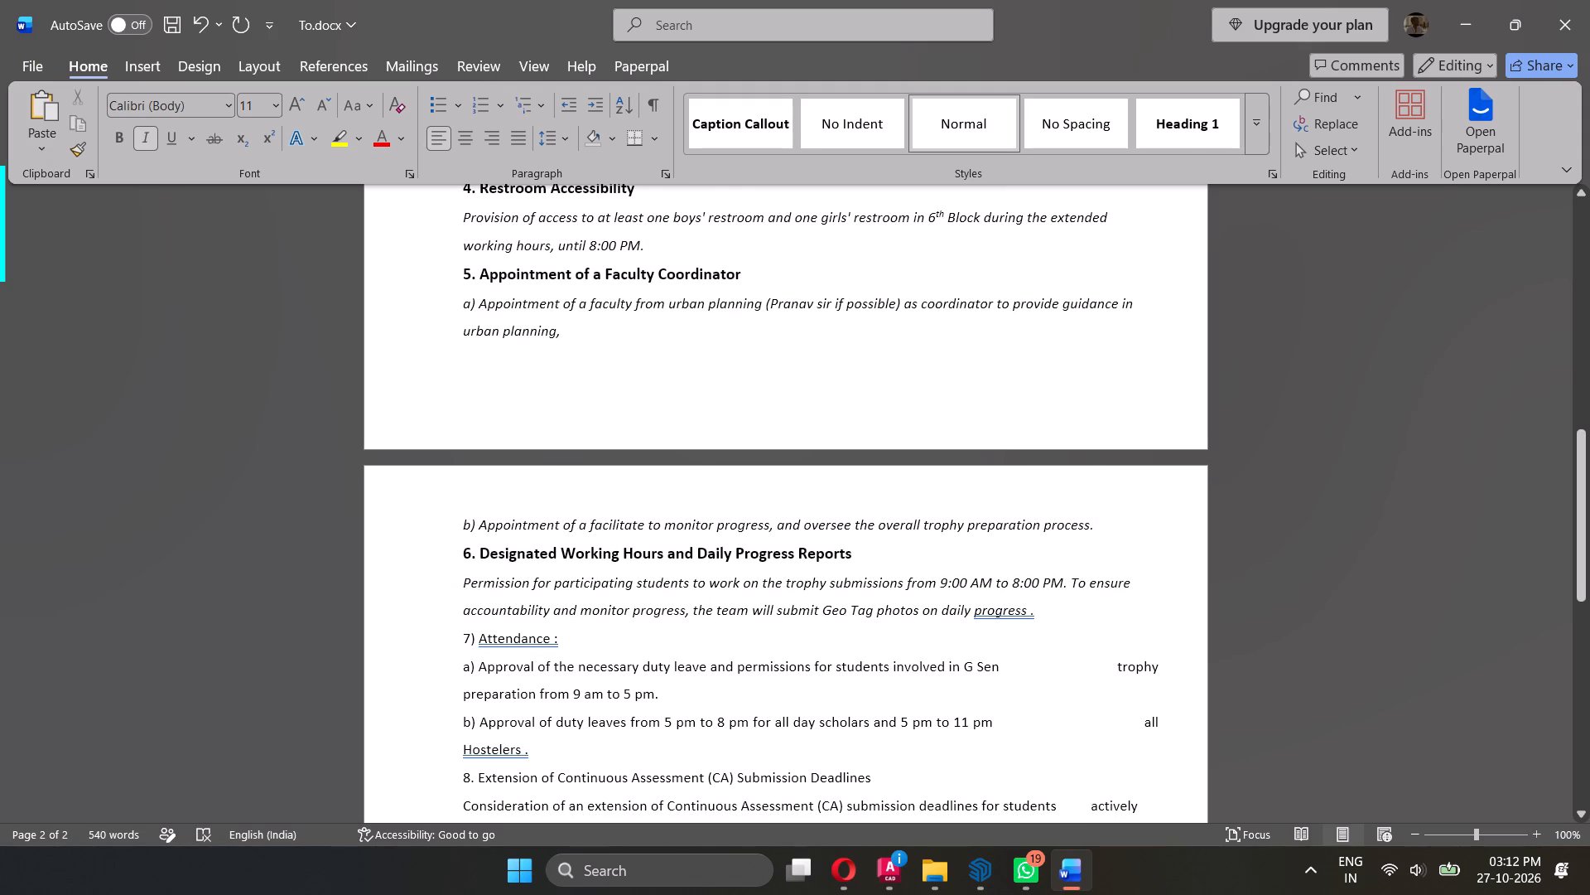
pyautogui.click(992, 614)
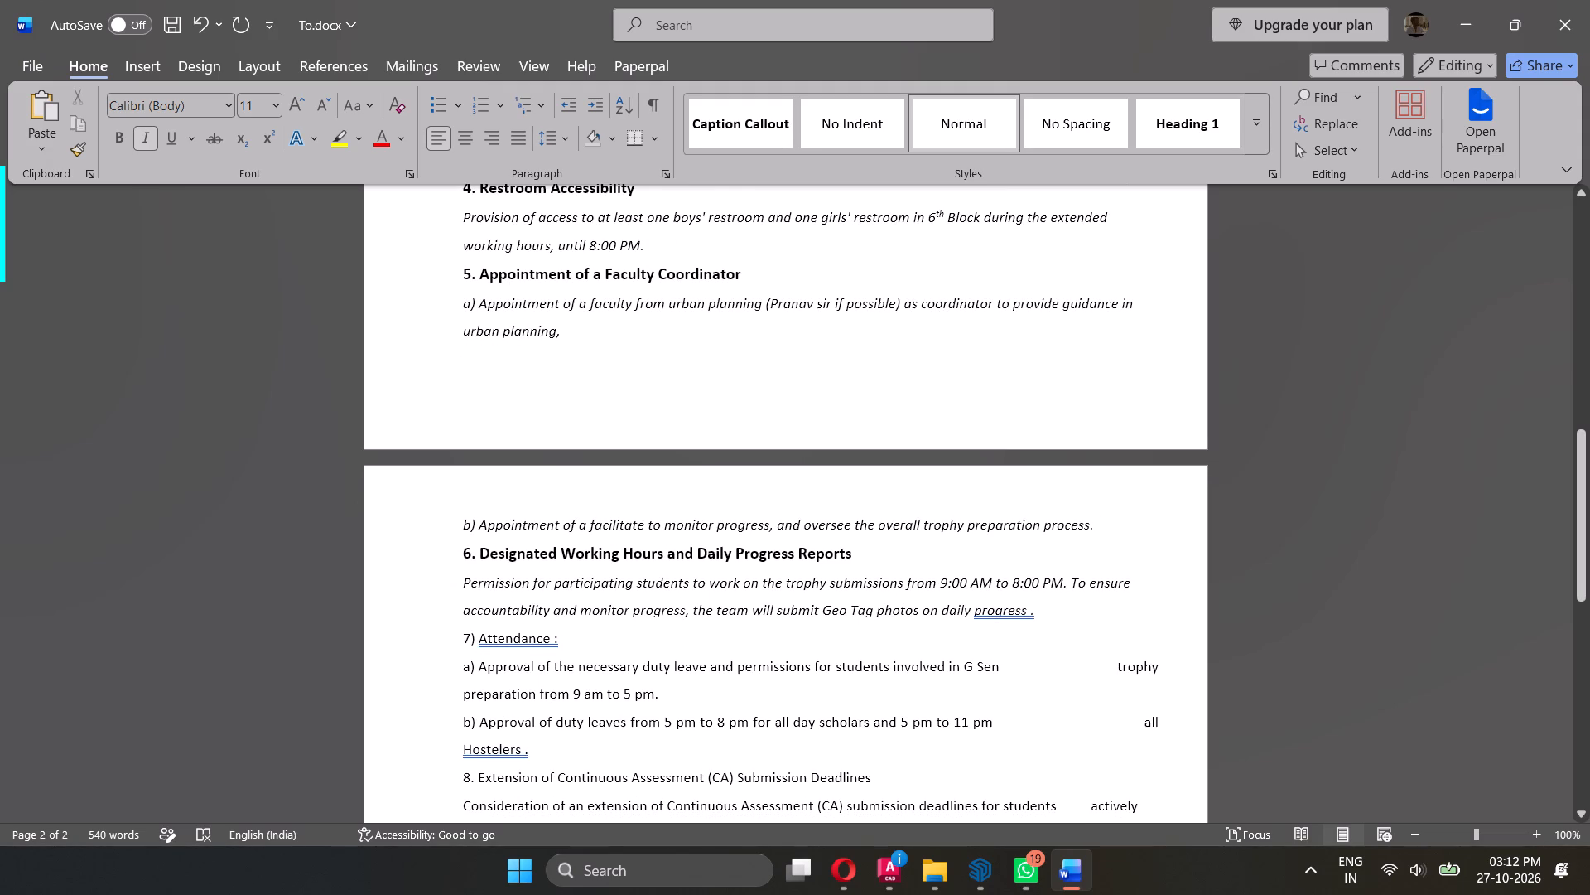
pyautogui.click(1030, 612)
pyautogui.press('Right')
pyautogui.press('BackSpace')
# Replace "daily" with "hourly" before "progress" in the last line of the paragraph under heading 6.
pyautogui.moveTo(970, 617); pyautogui.dragTo(945, 624)
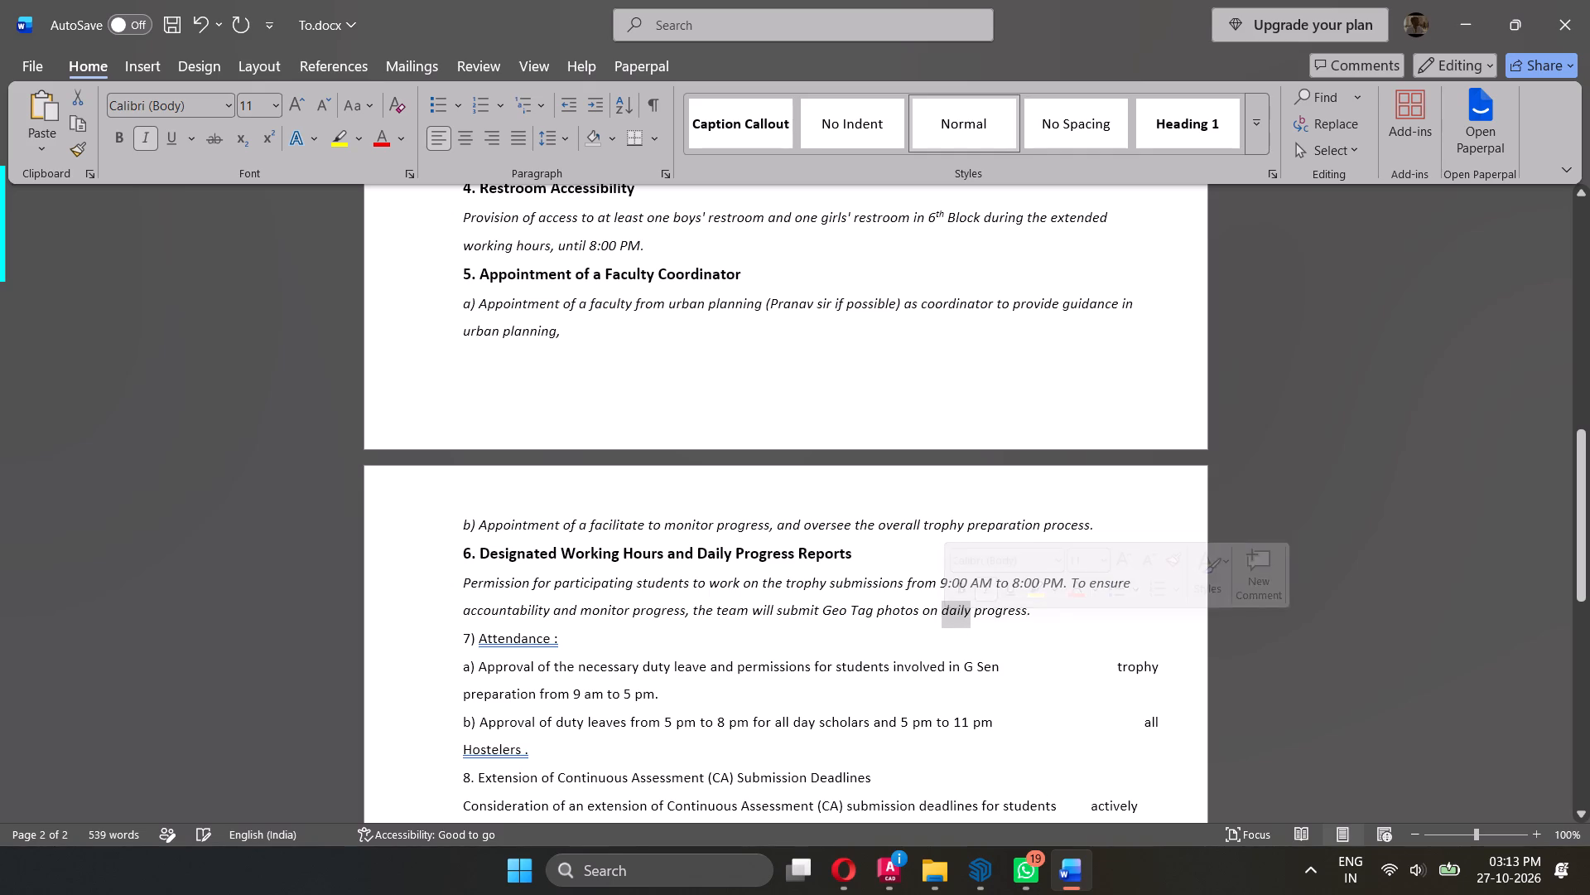
pyautogui.write('hourly')
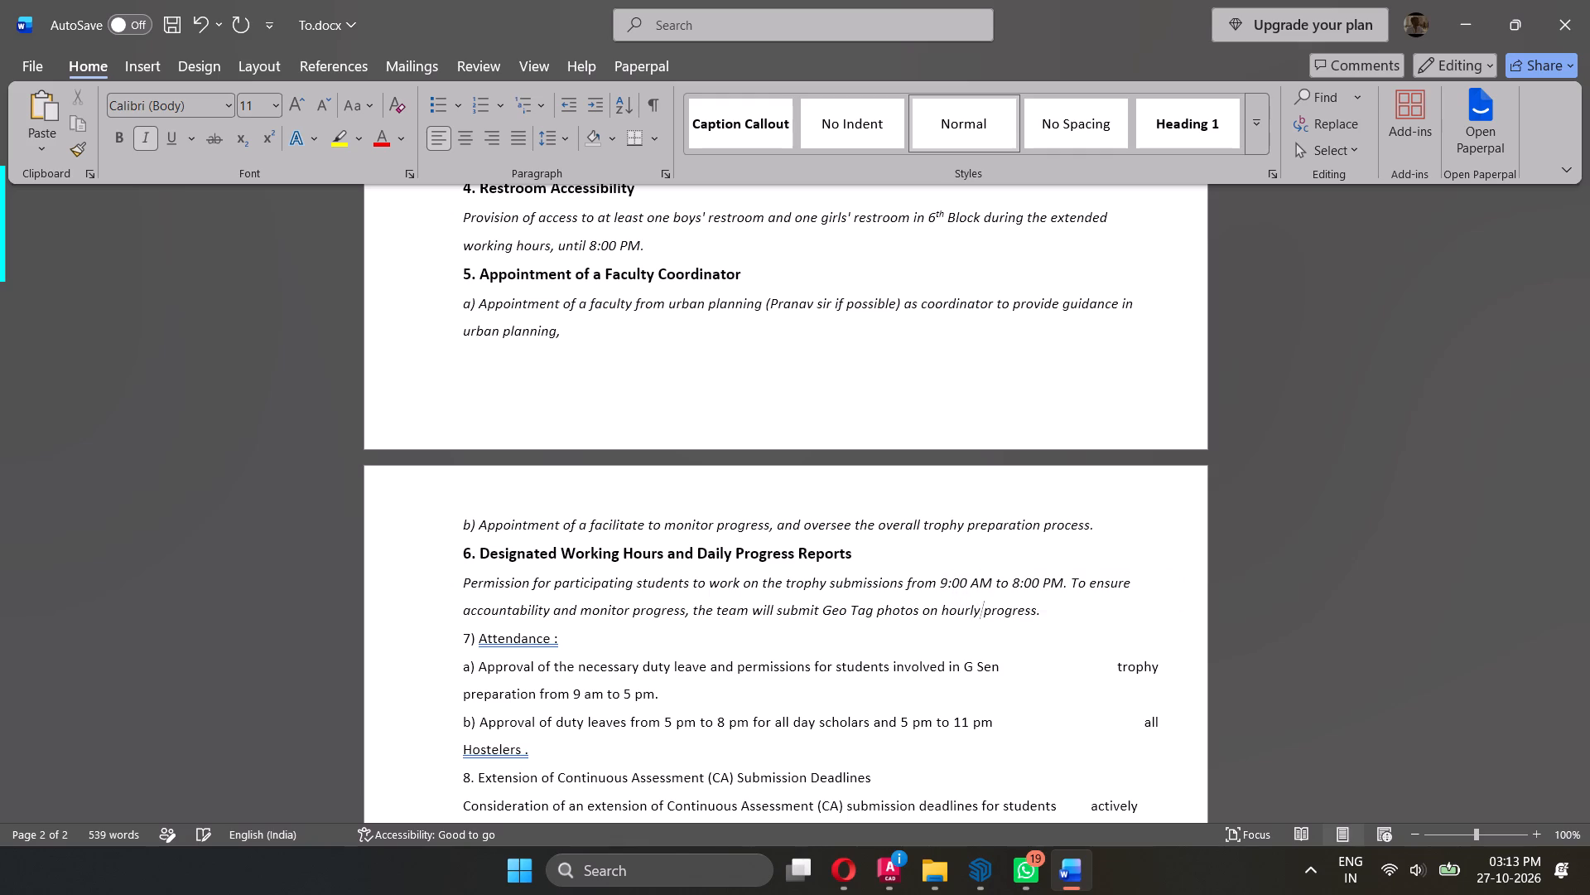
pyautogui.click(994, 662)
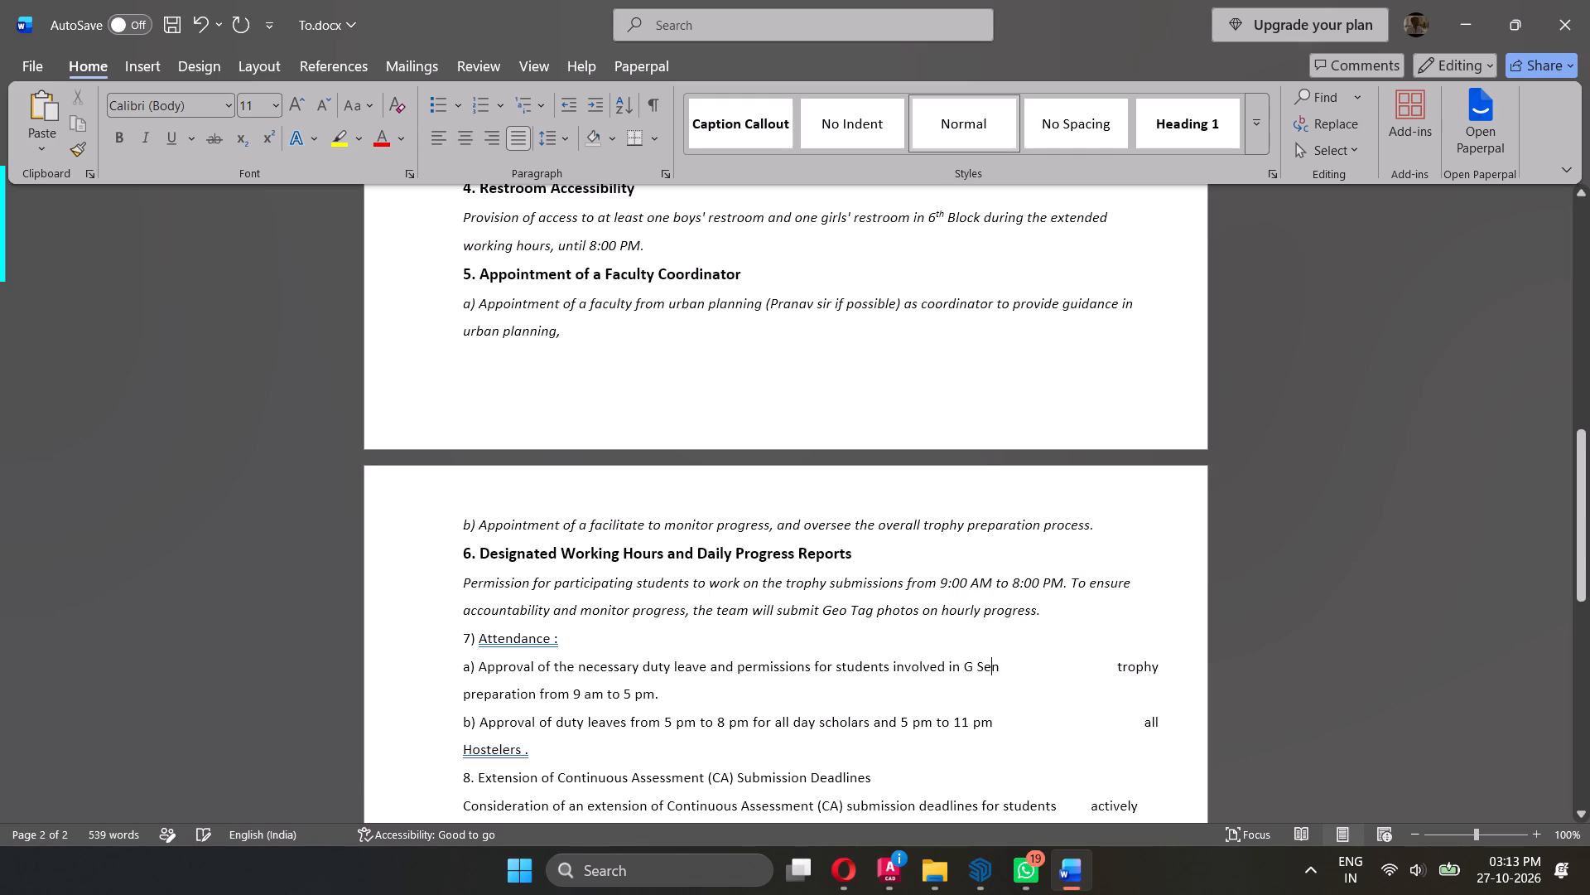
# Delete the colon and the space before it at the end of the "7) Attendance" heading.
pyautogui.click(552, 642)
pyautogui.press('Right')
pyautogui.press('BackSpace')
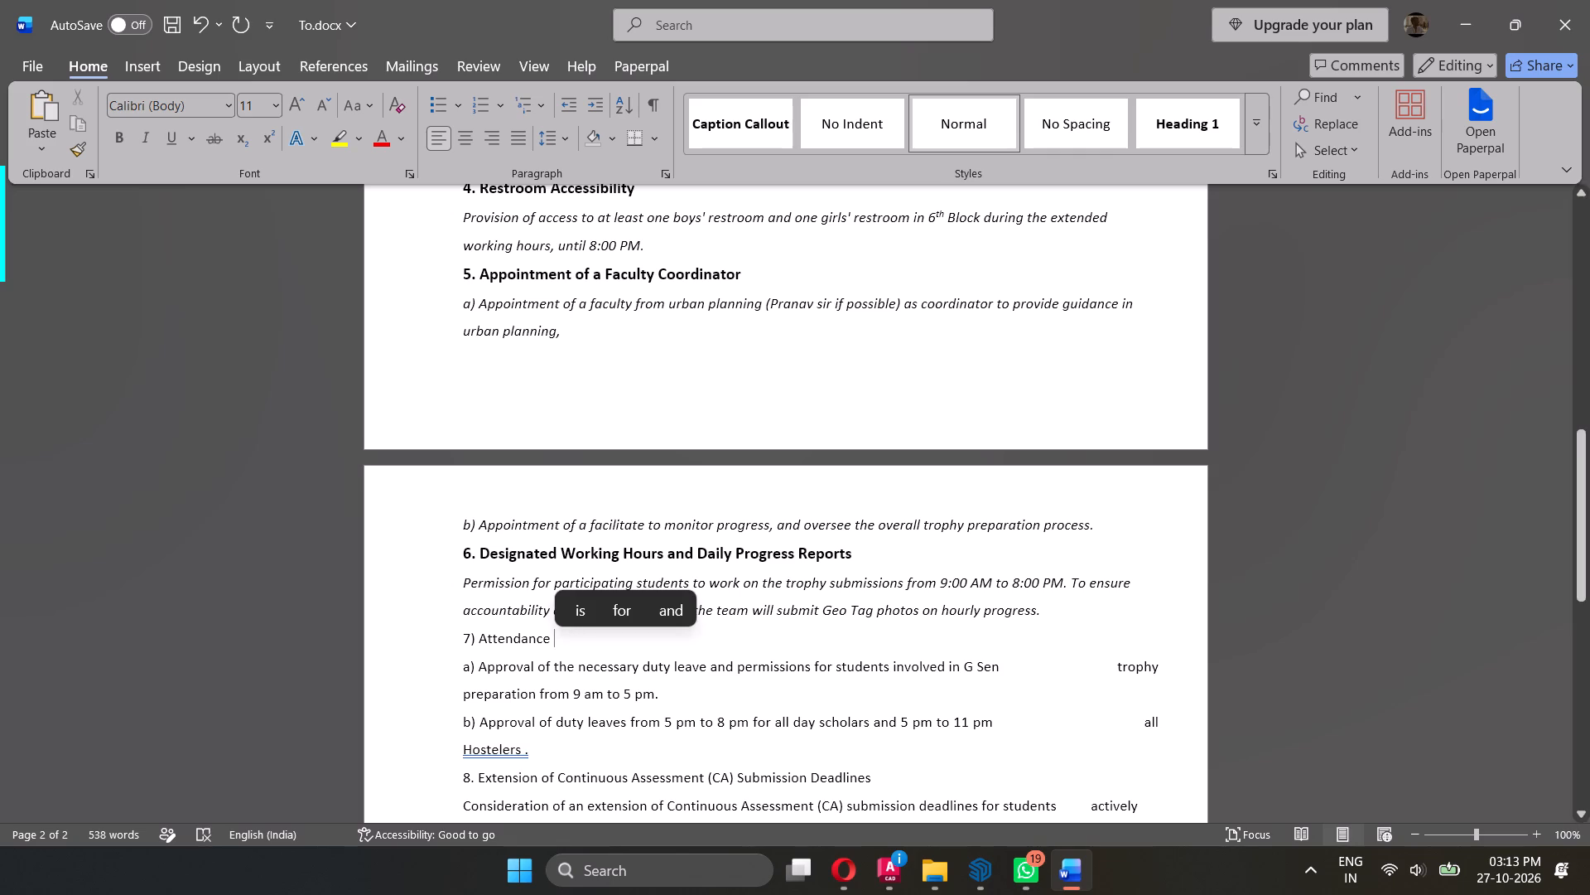
pyautogui.press('BackSpace')
# Make the heading "7) Attendance" bold and size 12.
pyautogui.moveTo(552, 647); pyautogui.dragTo(446, 639)
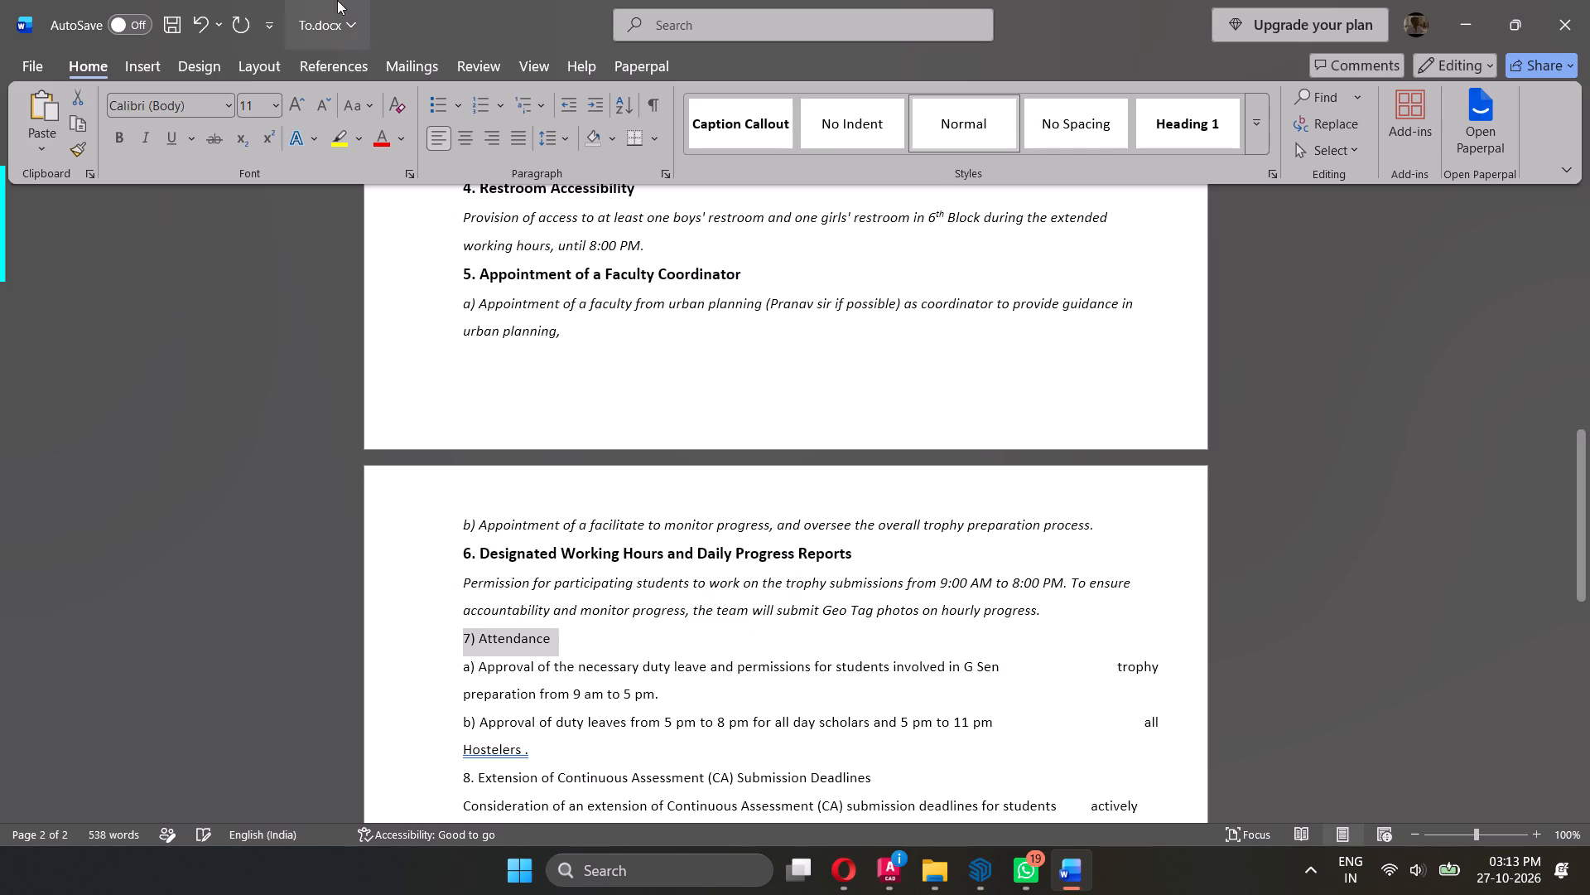
pyautogui.click(306, 97)
pyautogui.click(117, 137)
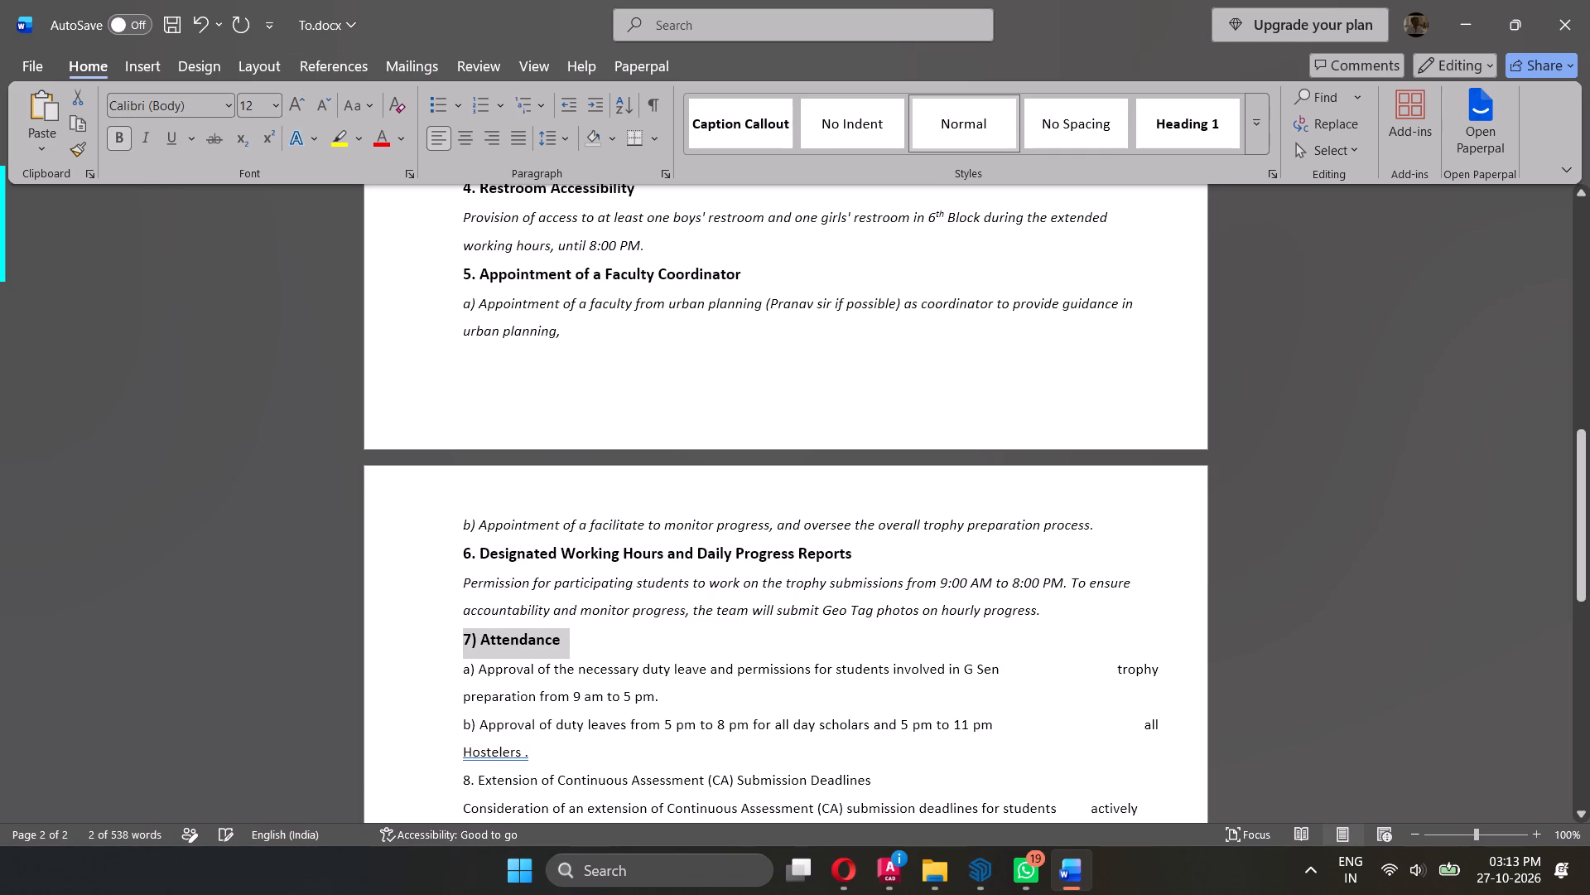
pyautogui.click(521, 565)
# Insert "(in the form of attendance)" after "duty leave" in item a) under heading 7.
pyautogui.scroll(-2, 516, 564)
pyautogui.click(532, 509)
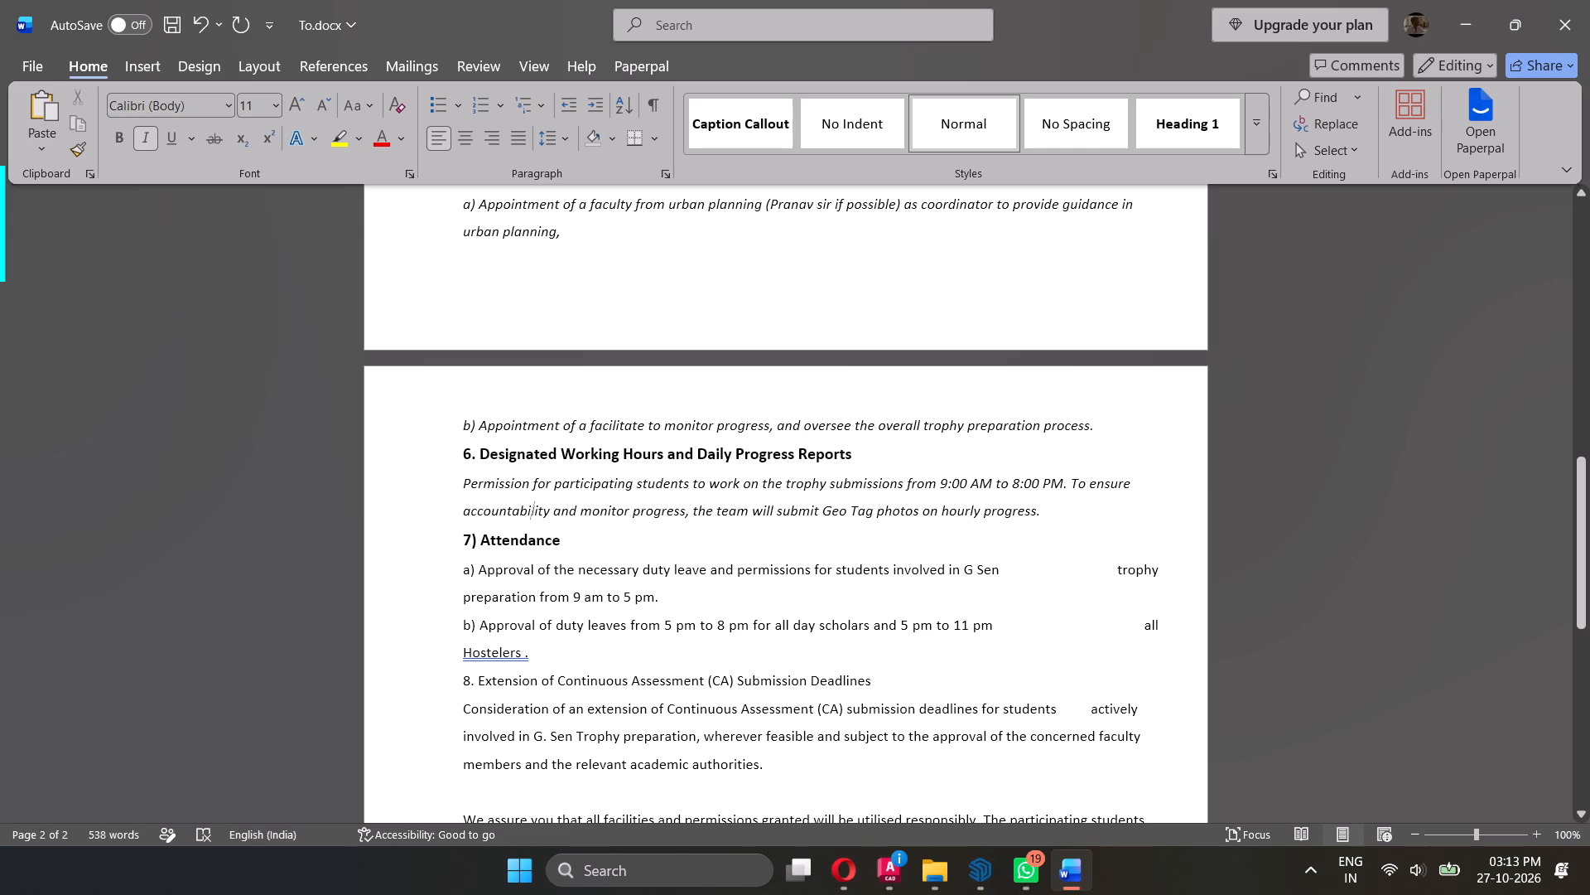
pyautogui.click(707, 568)
pyautogui.press('space')
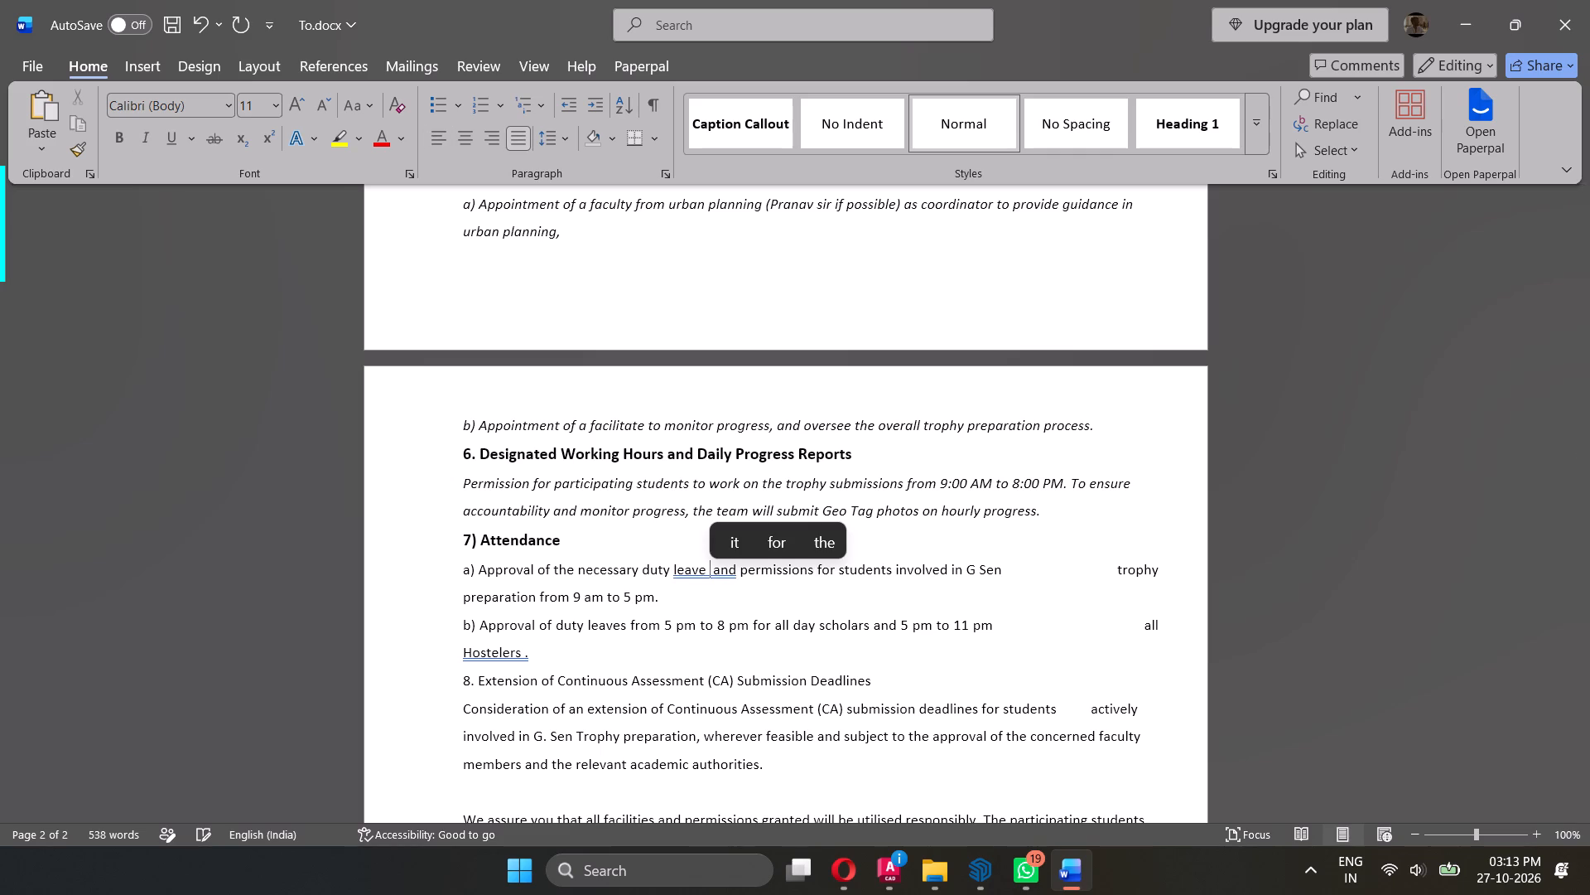
pyautogui.write('()')
pyautogui.press('Left')
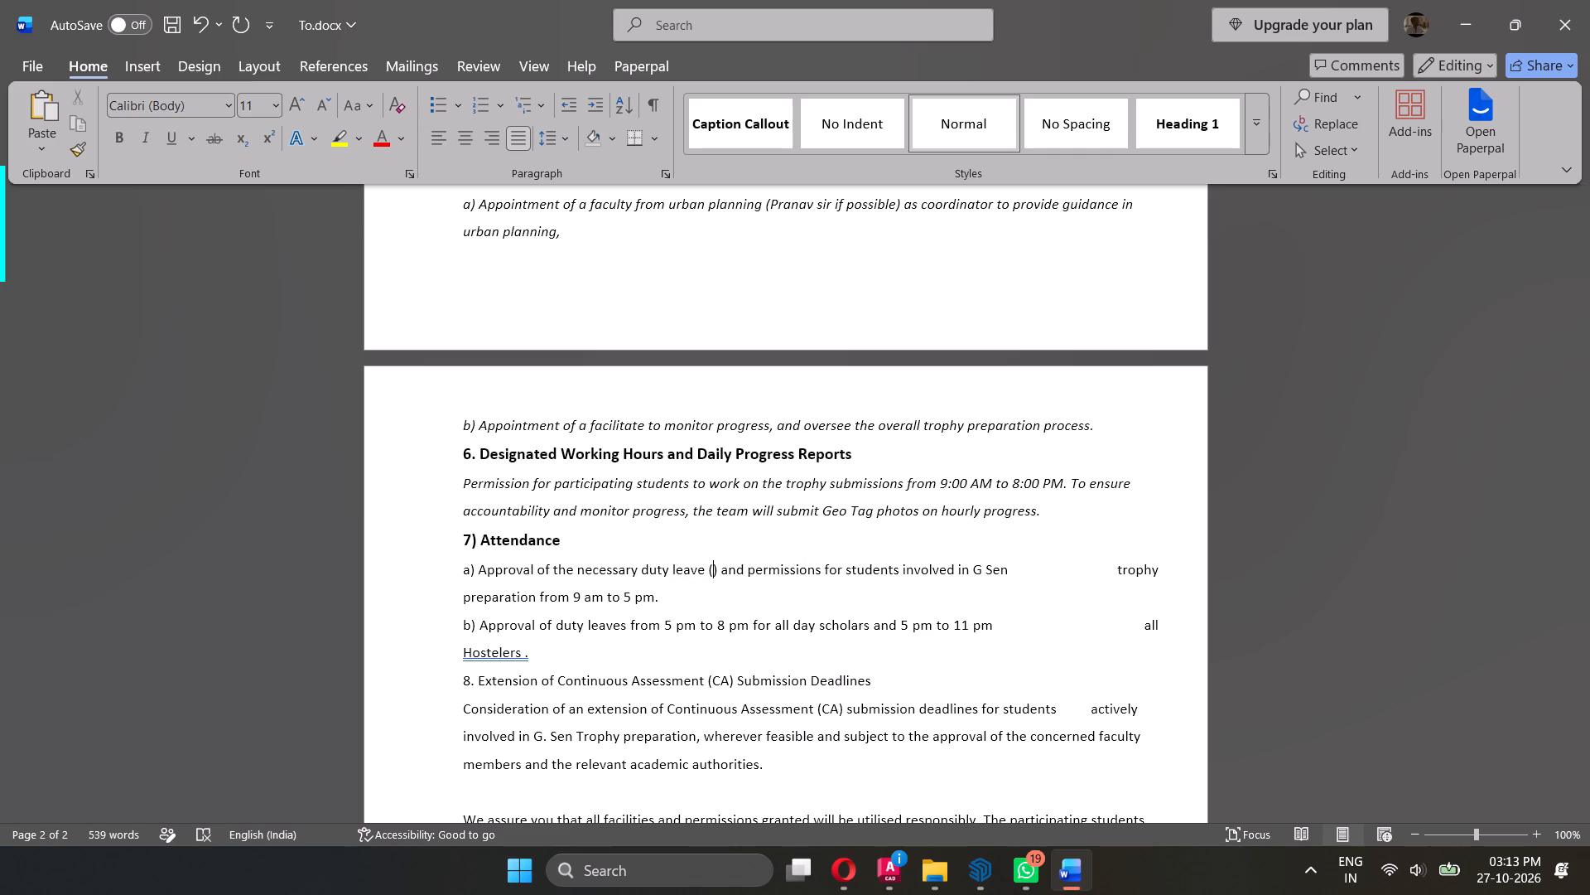
pyautogui.write('in the form')
pyautogui.press('space')
pyautogui.write('of attenda')
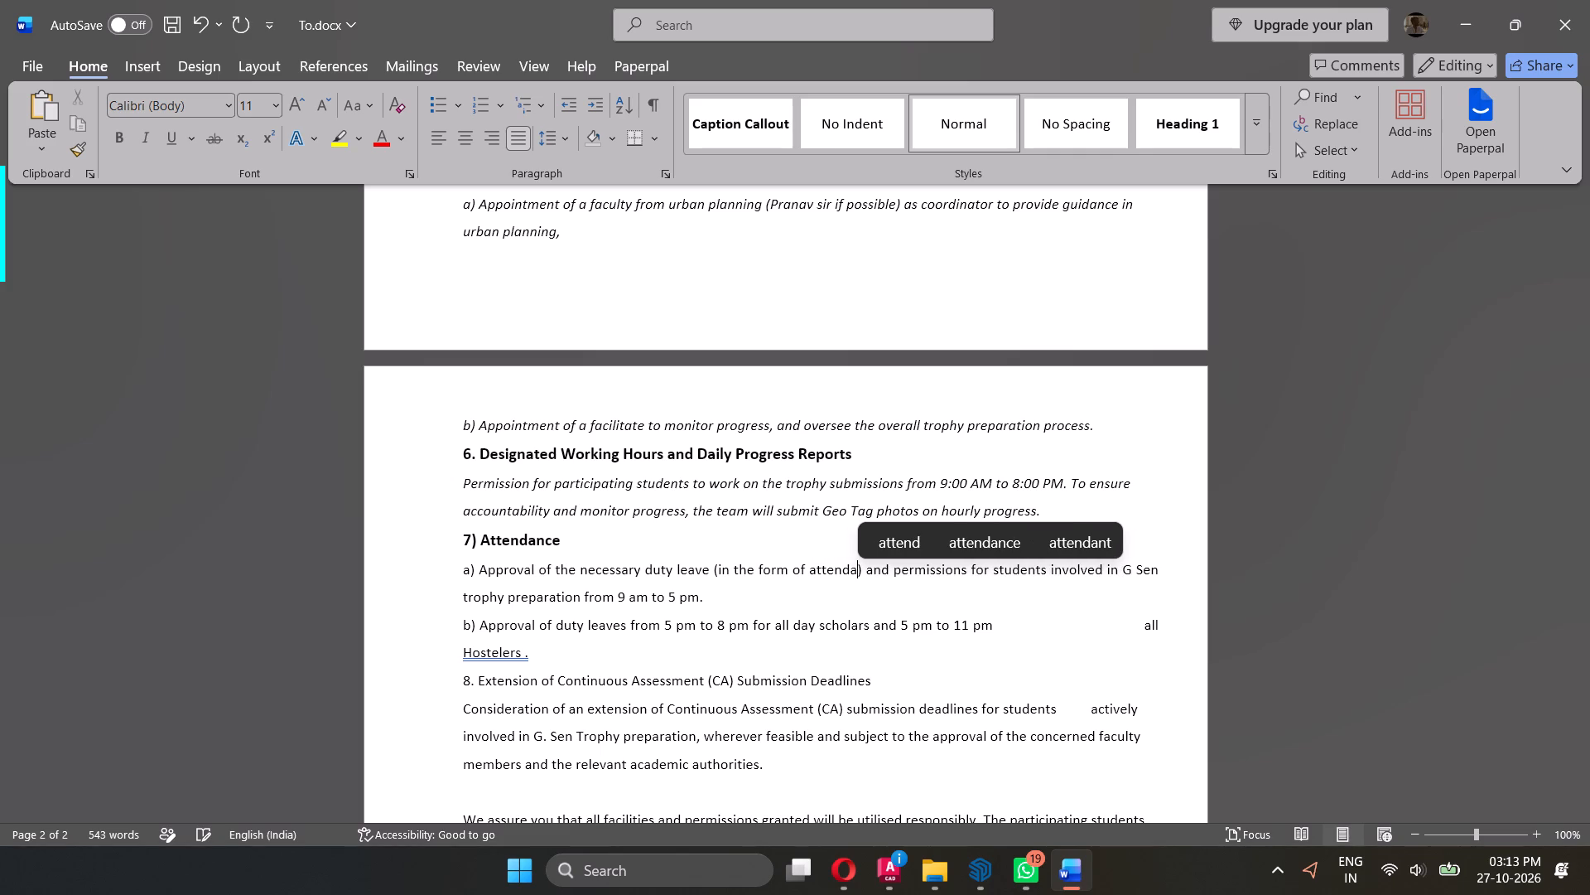
pyautogui.press('n')
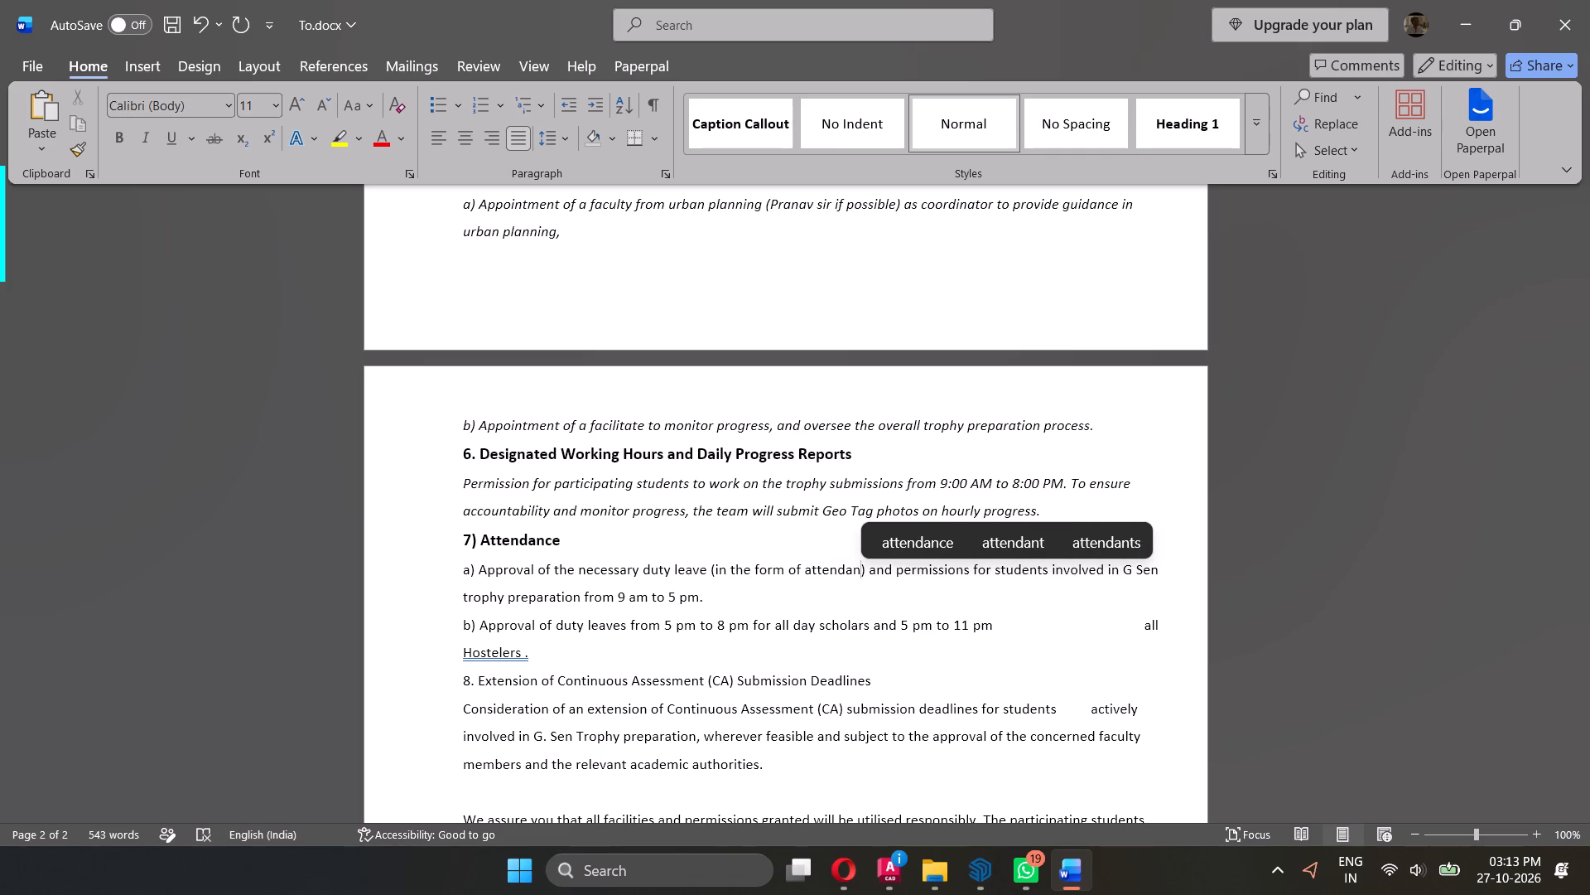
pyautogui.write('ce')
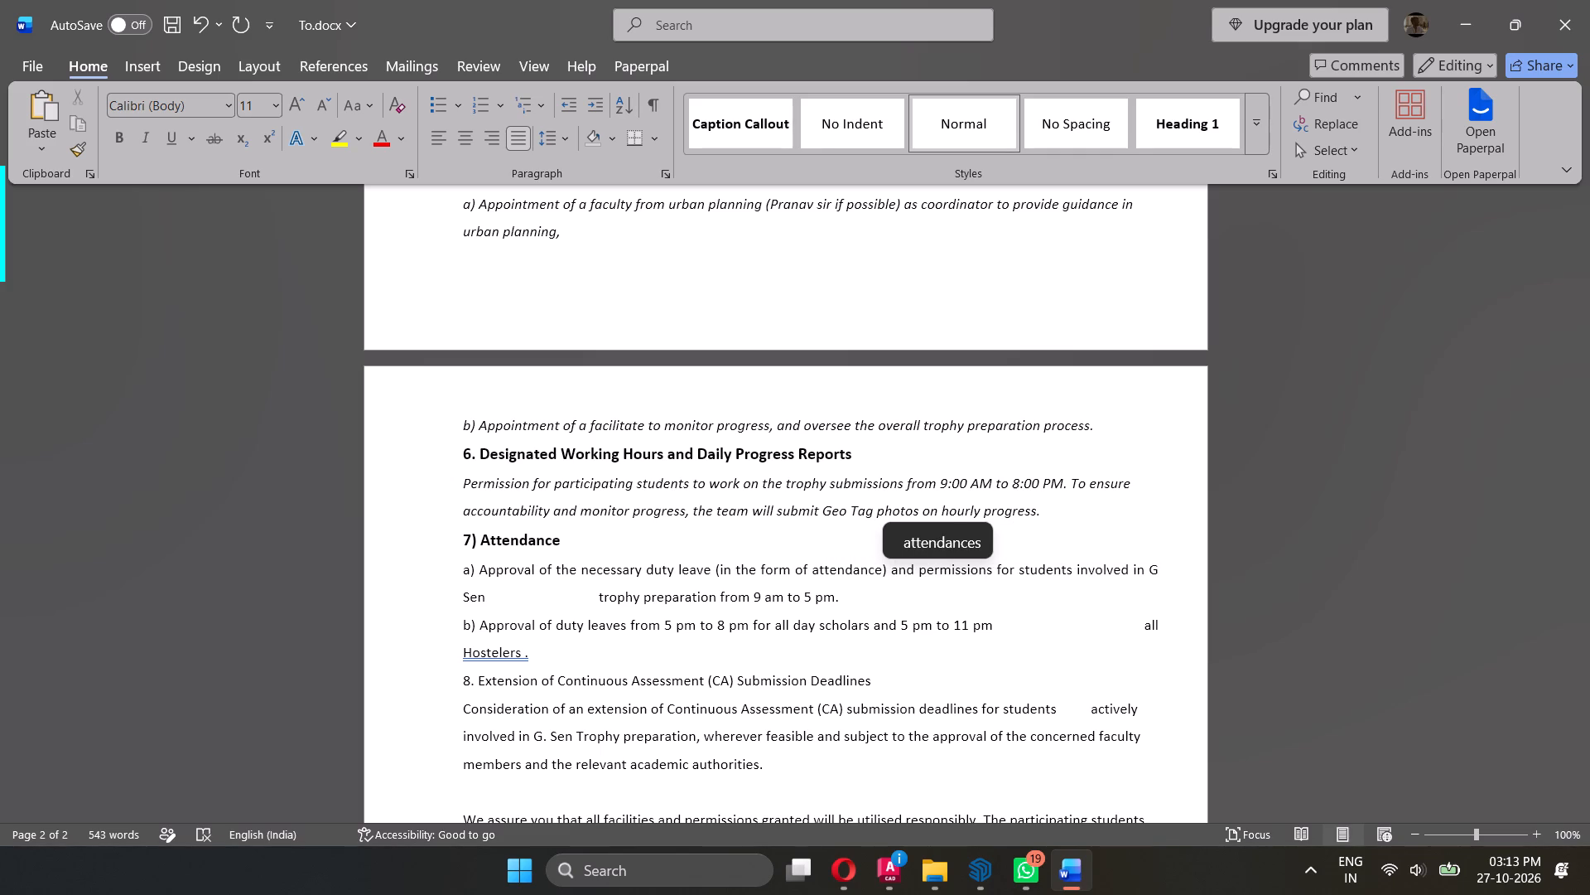
# Close up the wide gap between "Sen" and "trophy" in item a) under heading 7.
pyautogui.click(595, 590)
pyautogui.press('BackSpace')
pyautogui.press('BackSpace')
pyautogui.press('BackSpace')
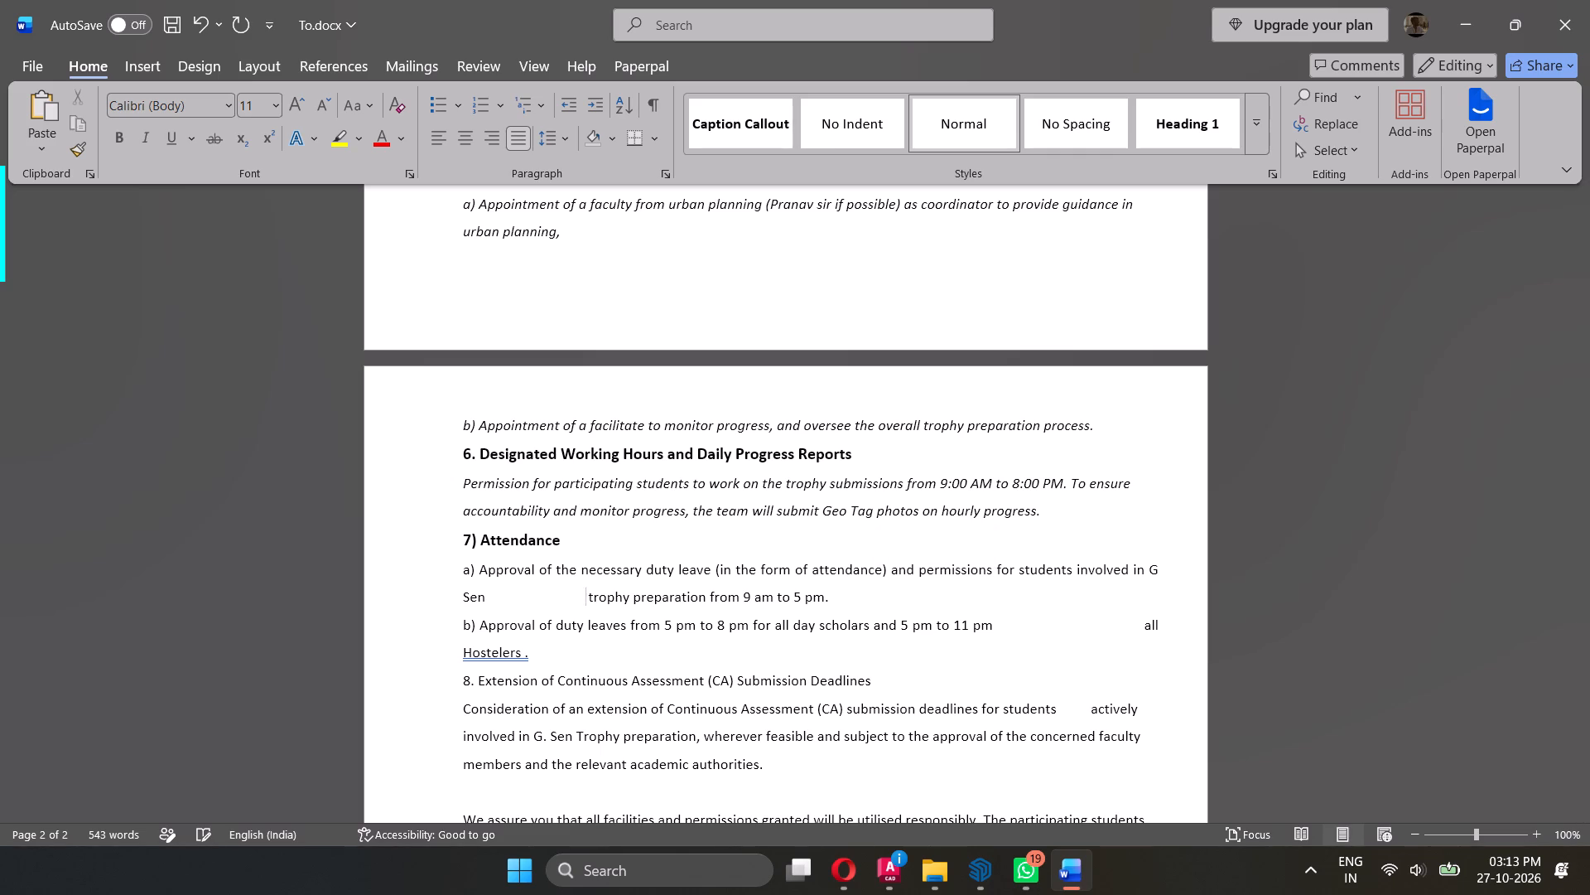
pyautogui.press('BackSpace')
pyautogui.press('BackSpace')
pyautogui.press('BackSpace')
pyautogui.press('BackSpace')
pyautogui.press('BackSpace')
pyautogui.press('BackSpace')
pyautogui.press('BackSpace')
pyautogui.press('BackSpace')
pyautogui.press('BackSpace')
pyautogui.press('BackSpace')
pyautogui.press('BackSpace')
pyautogui.press('BackSpace')
pyautogui.press('BackSpace')
pyautogui.press('BackSpace')
pyautogui.press('BackSpace')
pyautogui.press('BackSpace')
pyautogui.press('BackSpace')
pyautogui.press('BackSpace')
pyautogui.press('BackSpace')
pyautogui.press('BackSpace')
pyautogui.press('BackSpace')
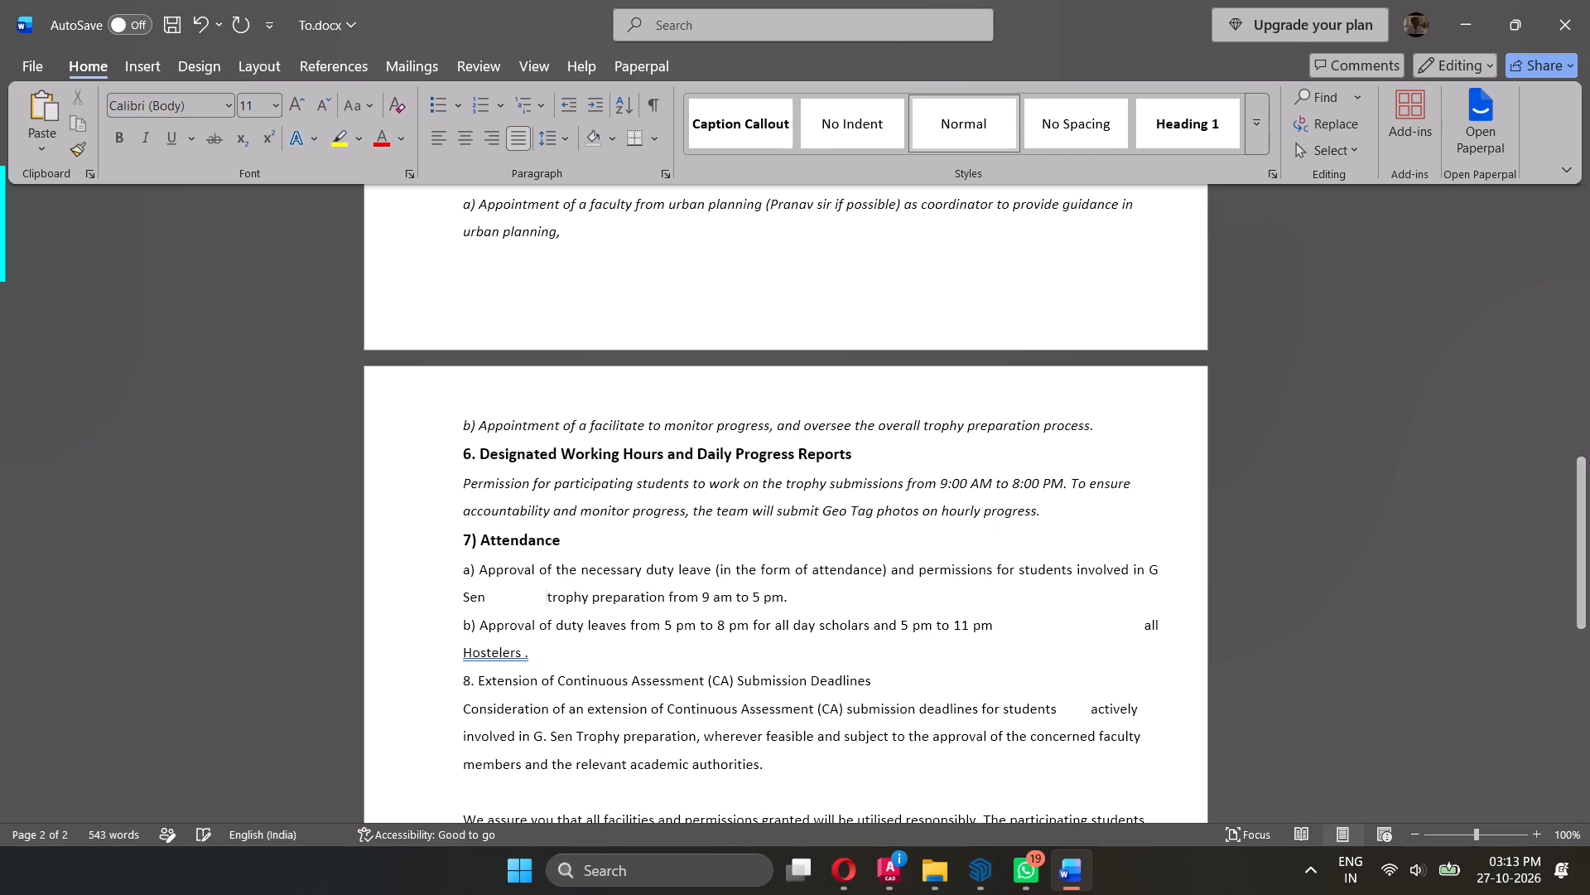
pyautogui.press('BackSpace')
pyautogui.press('BackSpace')
pyautogui.press('BackSpace')
pyautogui.press('BackSpace')
pyautogui.press('BackSpace')
pyautogui.press('BackSpace')
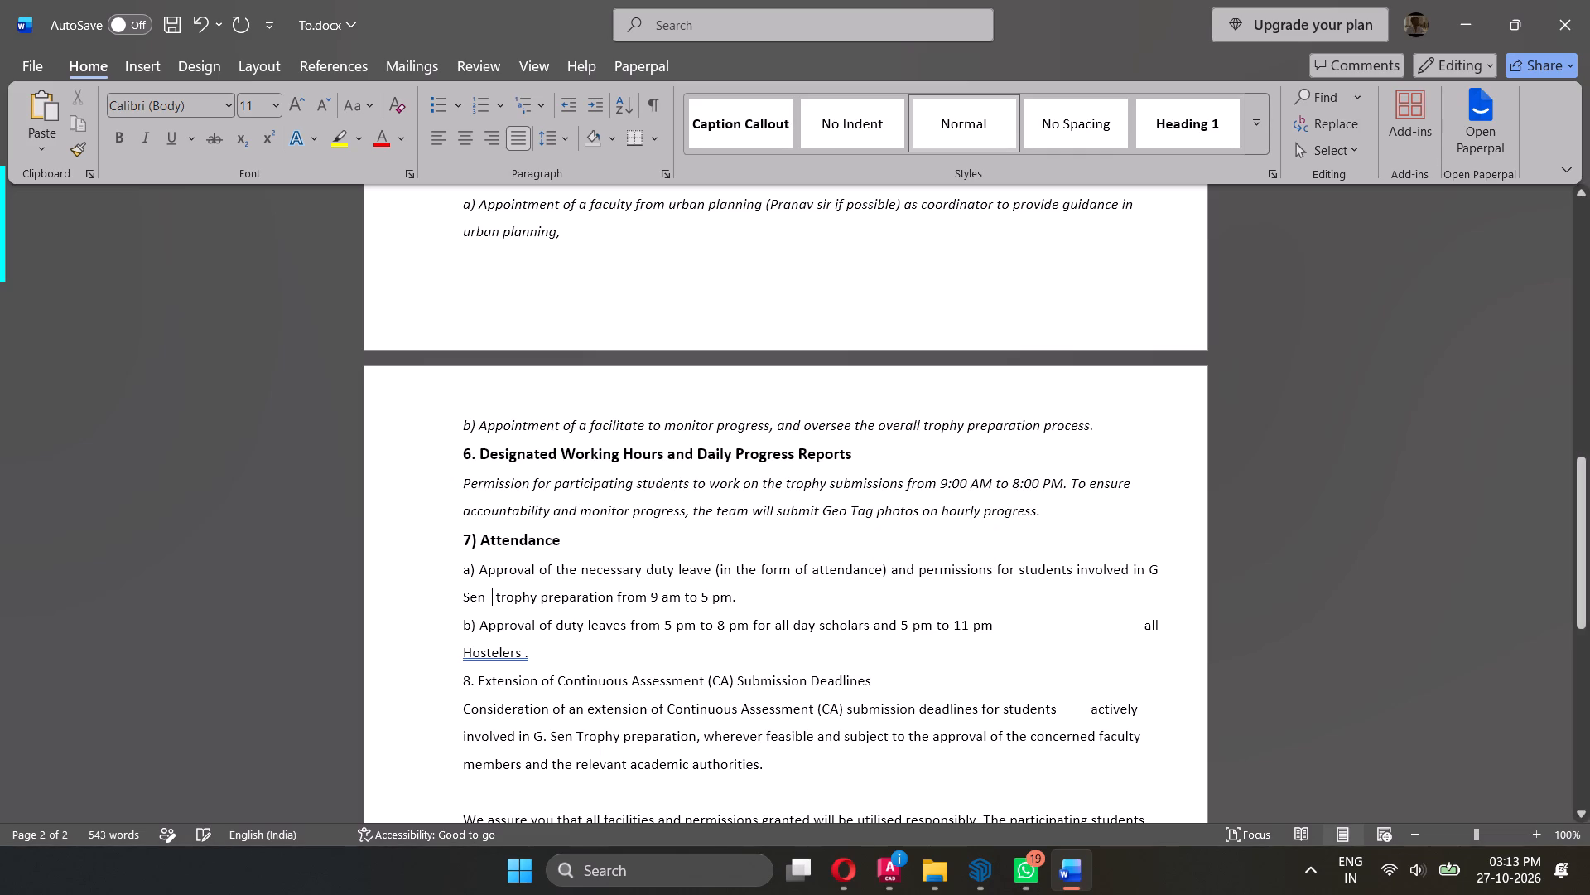
pyautogui.press('BackSpace')
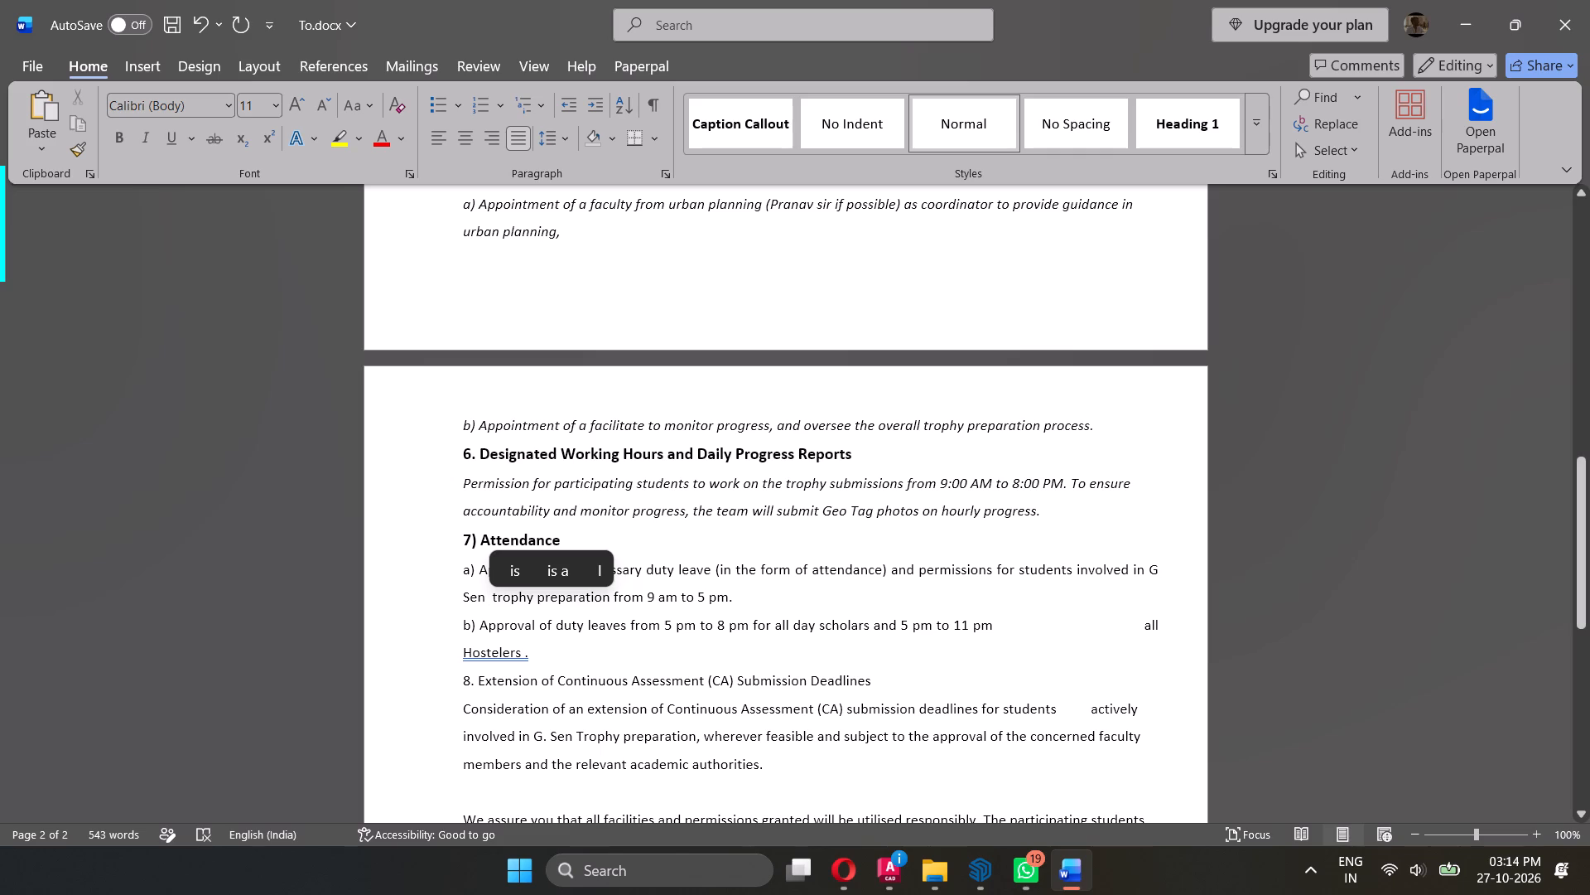
# Delete the word "attendance" from inside the brackets in item a) under heading 7.
pyautogui.click(802, 572)
pyautogui.doubleClick(838, 578)
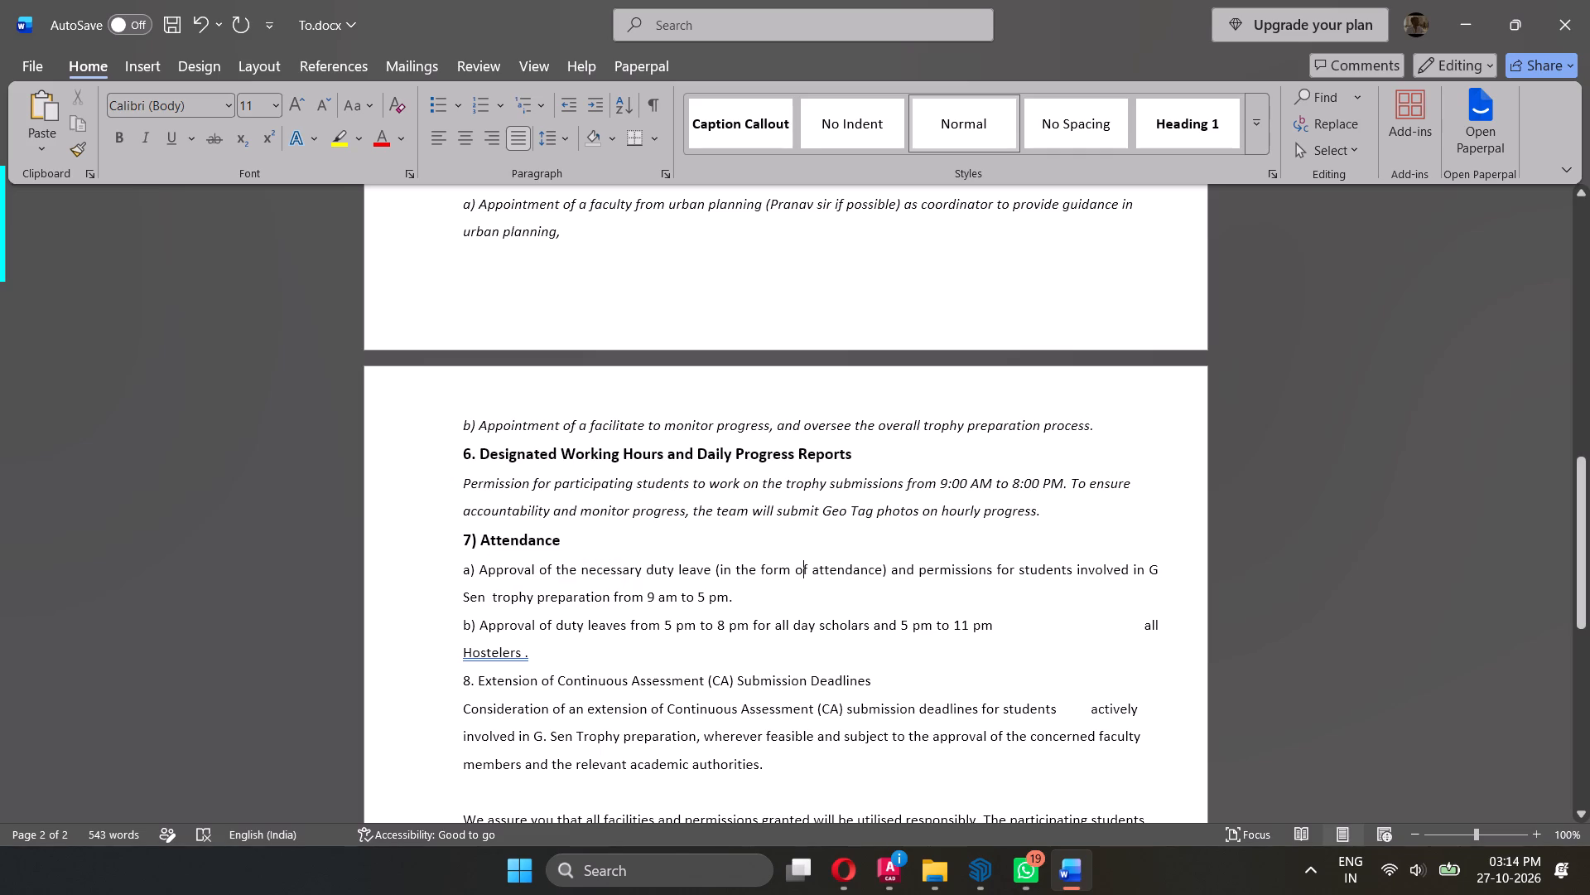
pyautogui.press('BackSpace')
pyautogui.click(1087, 572)
pyautogui.press('BackSpace')
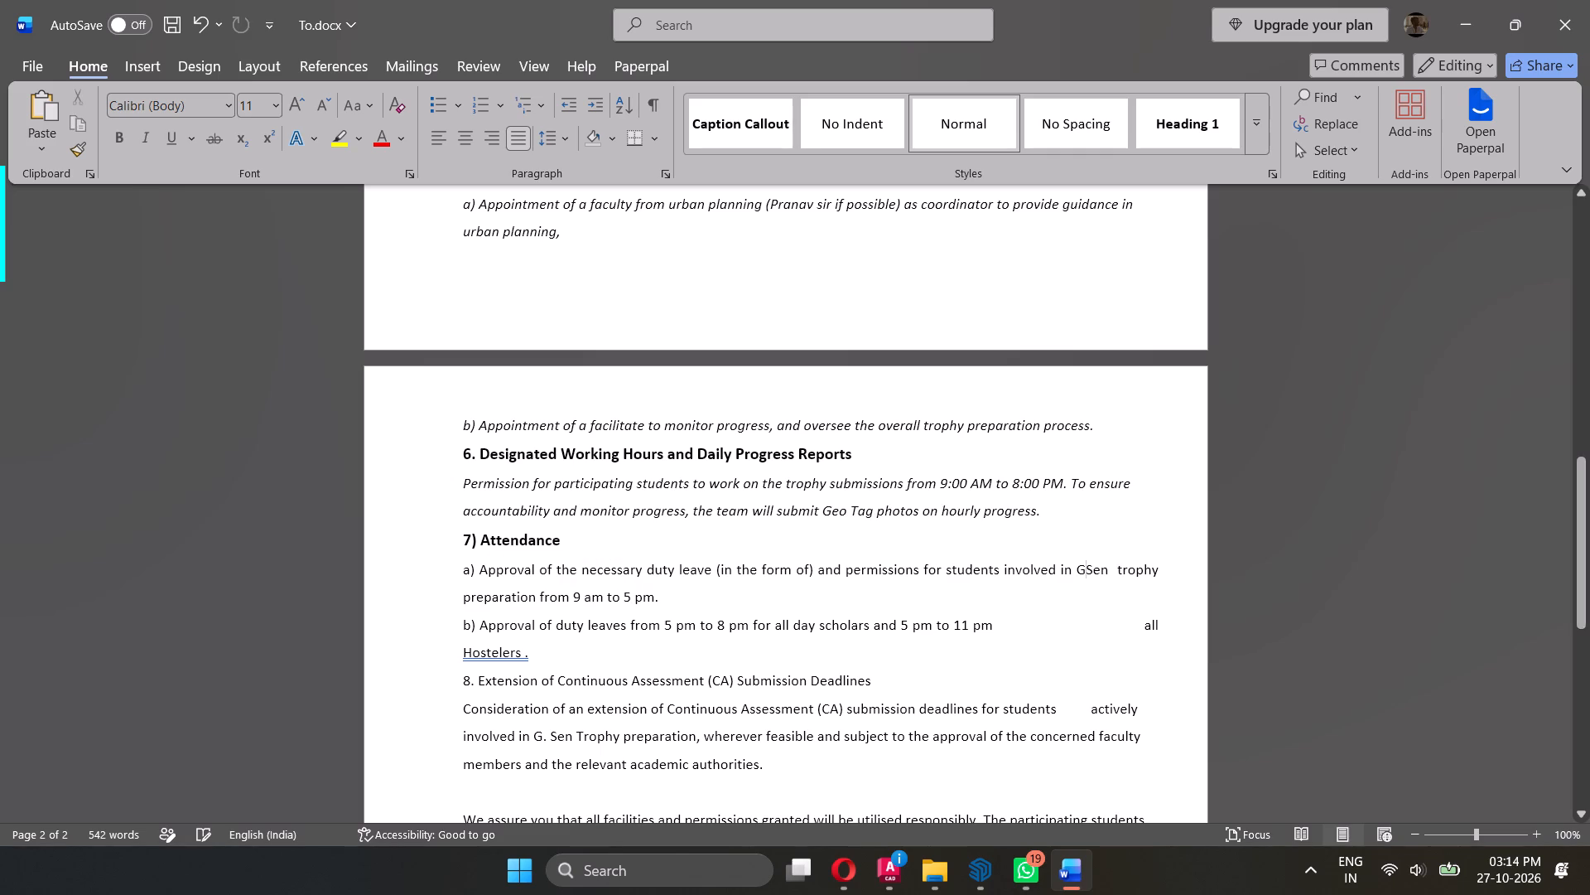
pyautogui.press('.')
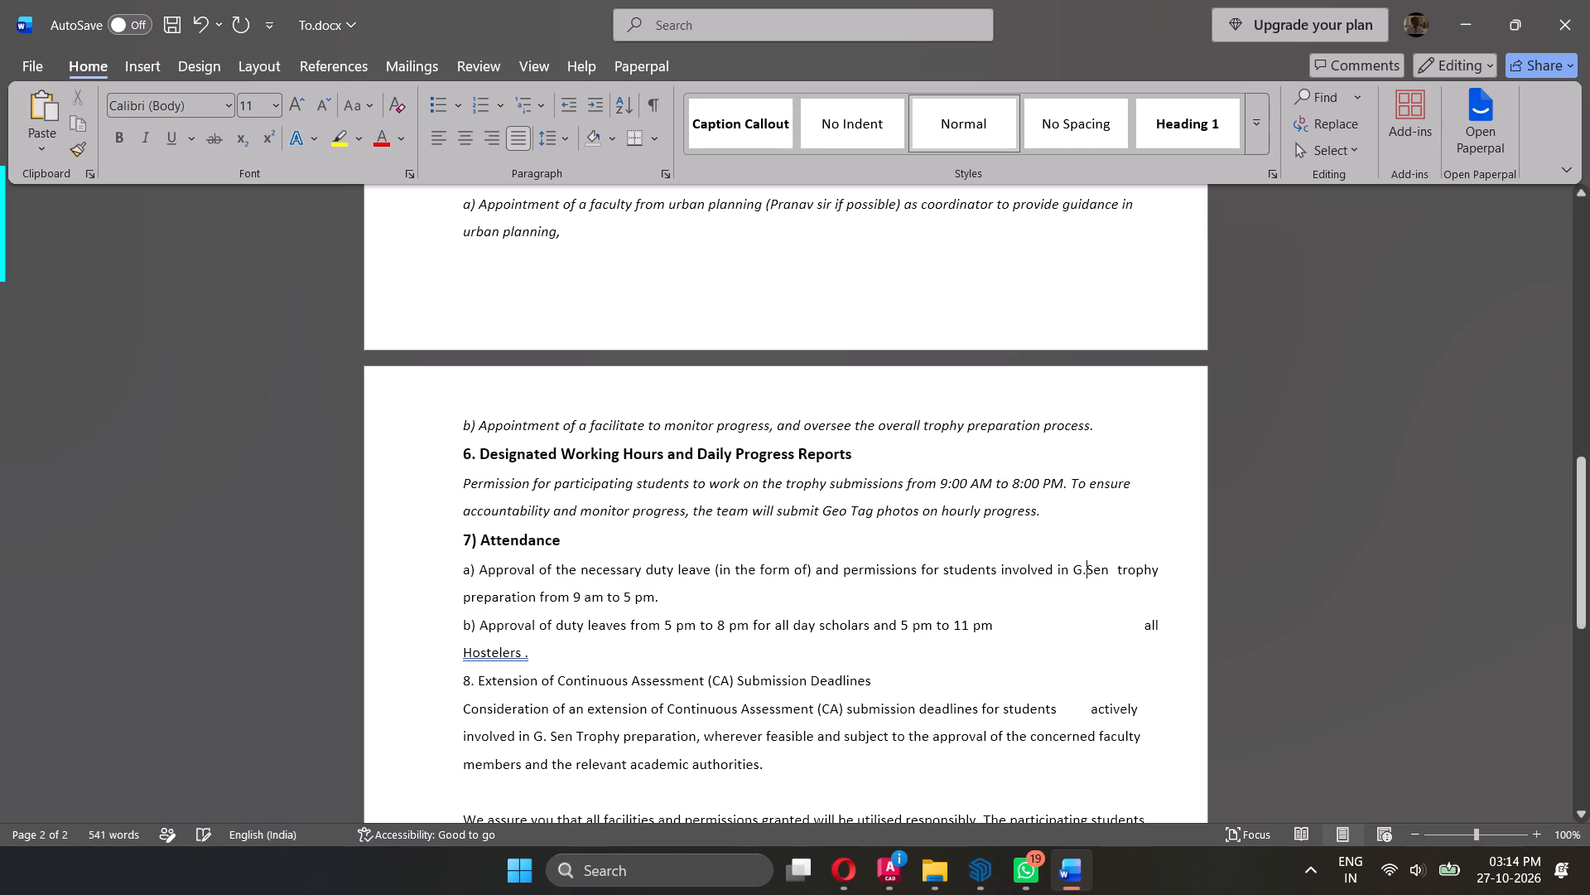
# Add "attendance" after "in the form of" inside the brackets in item a) under heading 7.
pyautogui.click(751, 574)
pyautogui.click(796, 576)
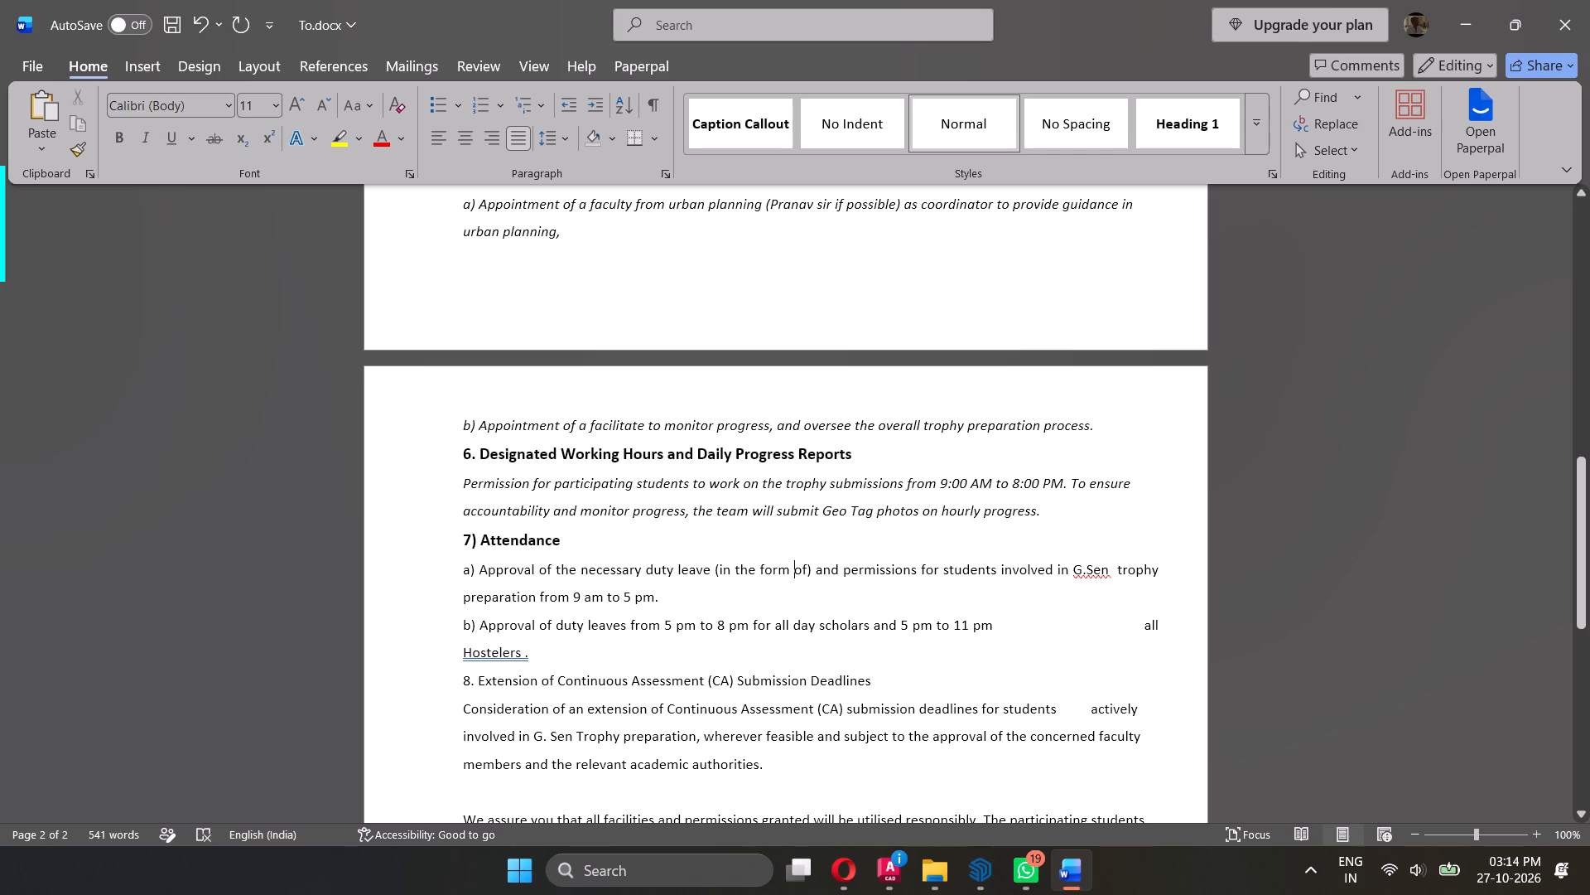
pyautogui.click(807, 568)
pyautogui.press('space')
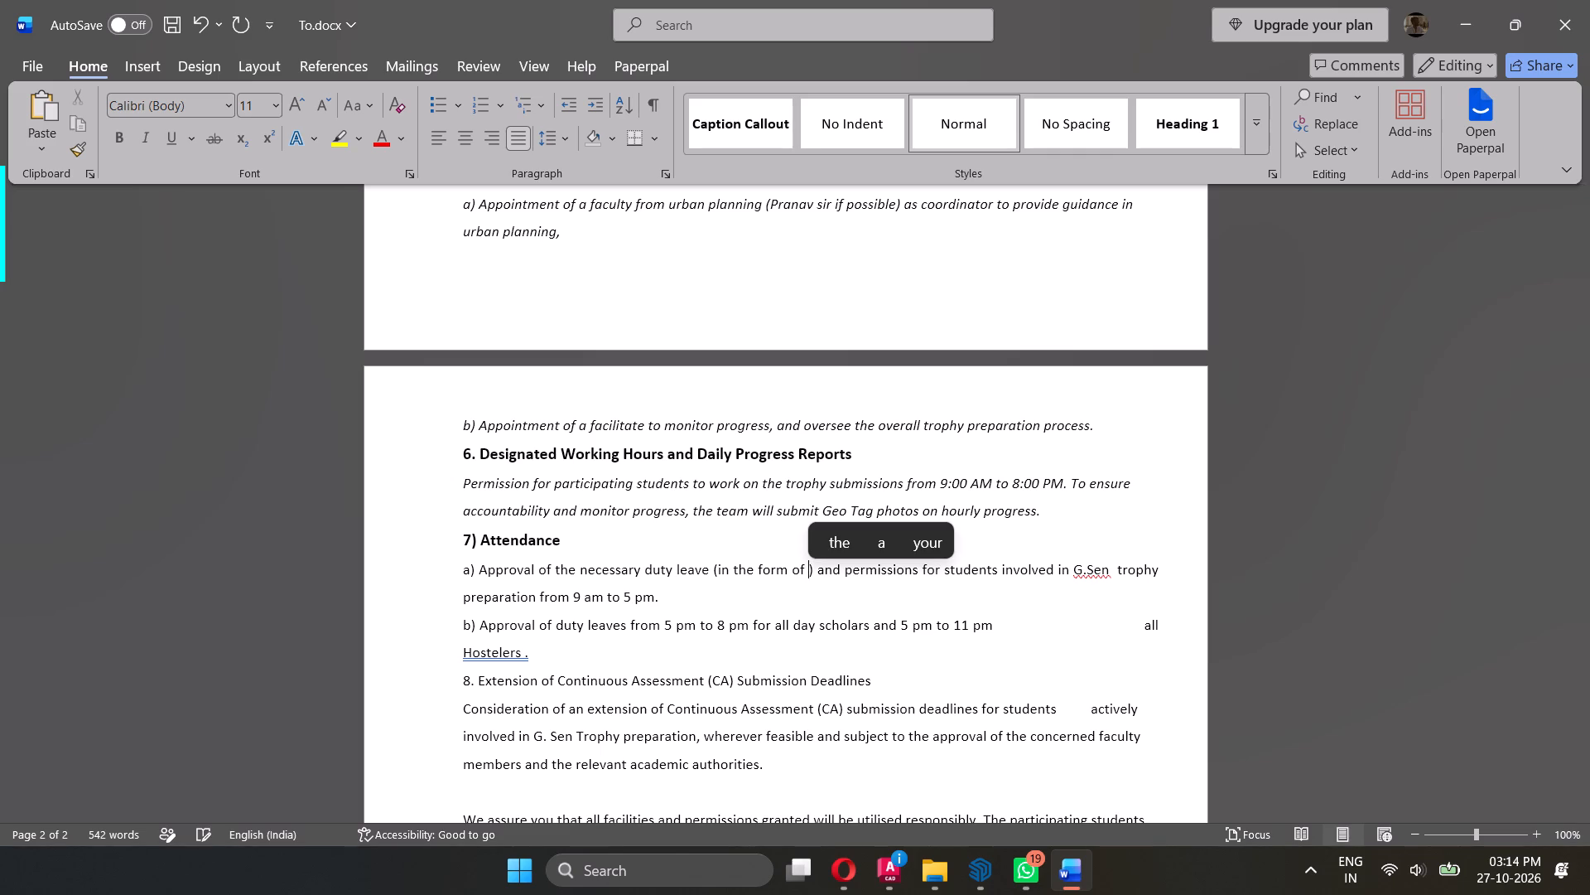
pyautogui.write('attendance')
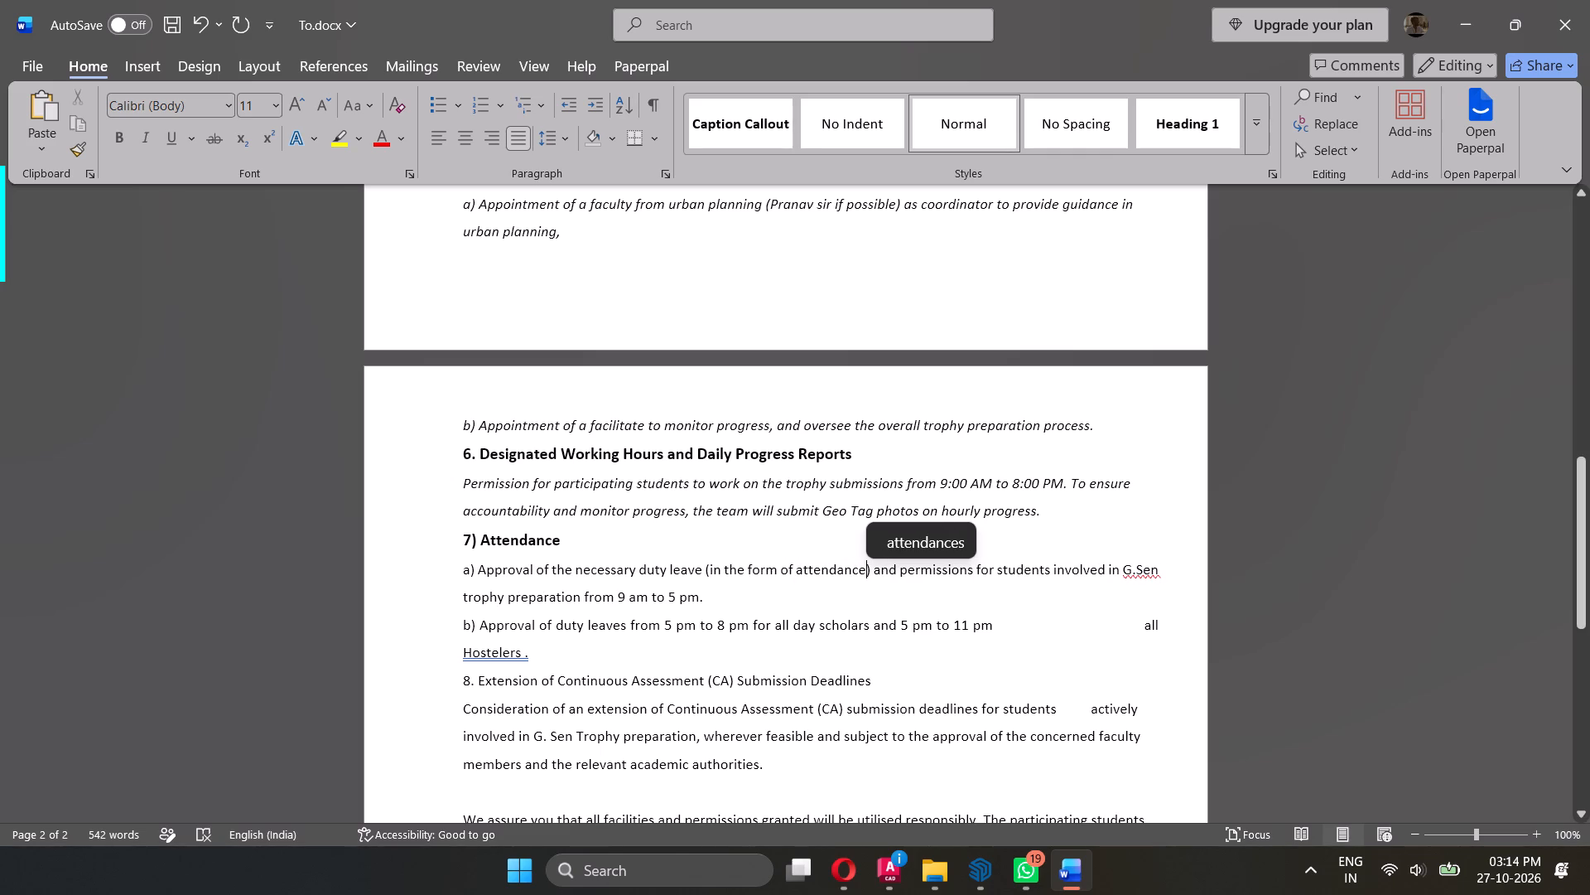
pyautogui.click(820, 608)
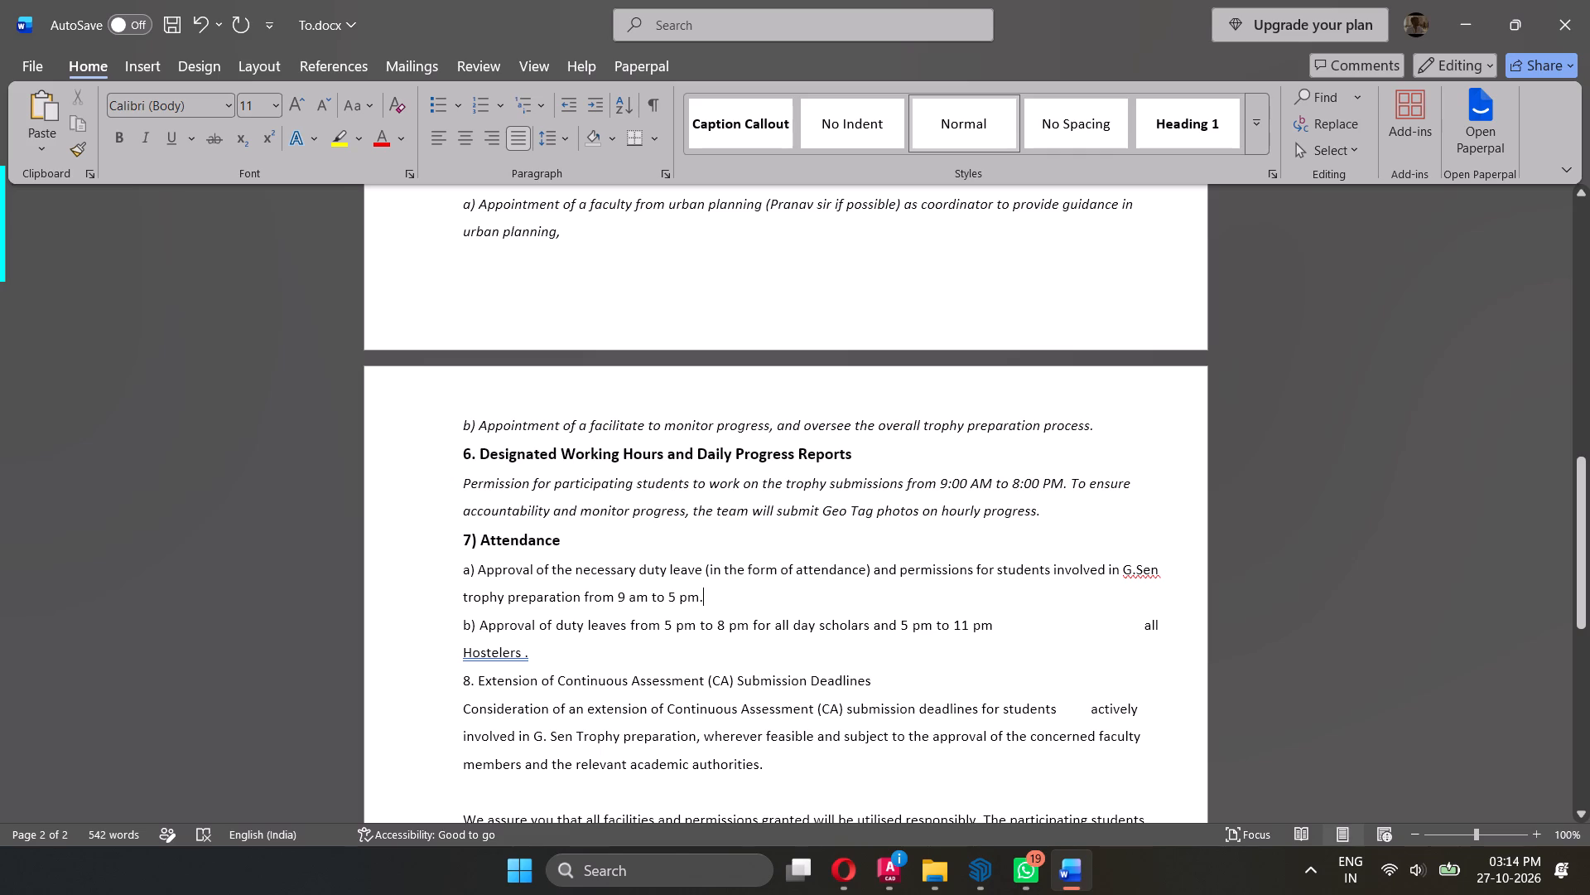
# Delete "11 pm" and the wide gap before "all Hostelers" in item b) under heading 7.
pyautogui.moveTo(1126, 631); pyautogui.dragTo(1108, 626)
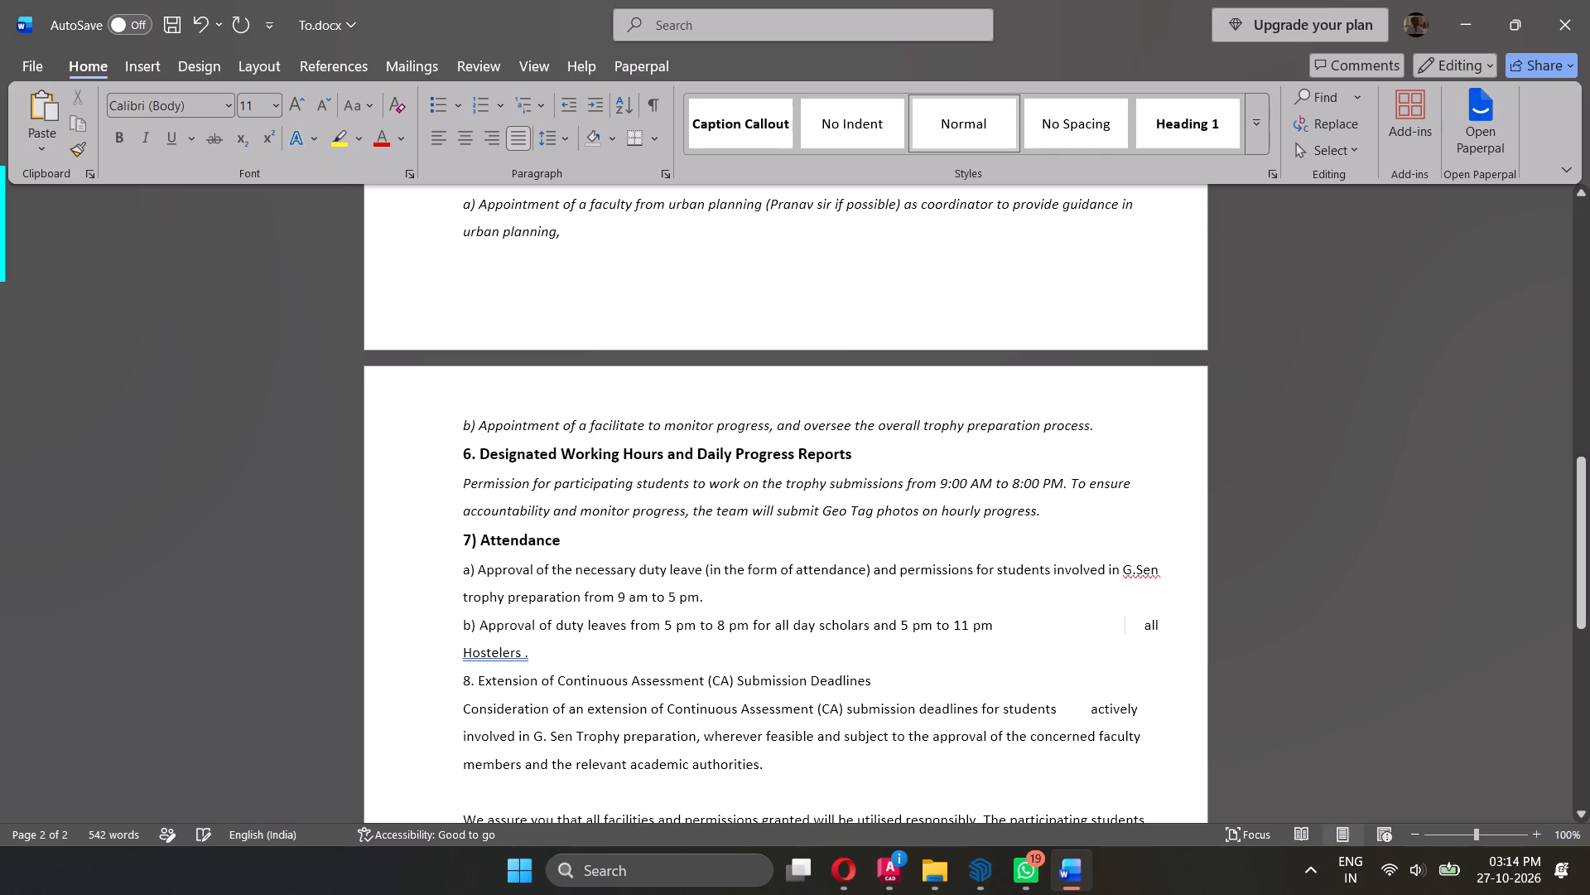
pyautogui.moveTo(1108, 626); pyautogui.dragTo(1111, 626)
pyautogui.doubleClick(1101, 620)
pyautogui.click(1101, 620)
pyautogui.doubleClick(1112, 626)
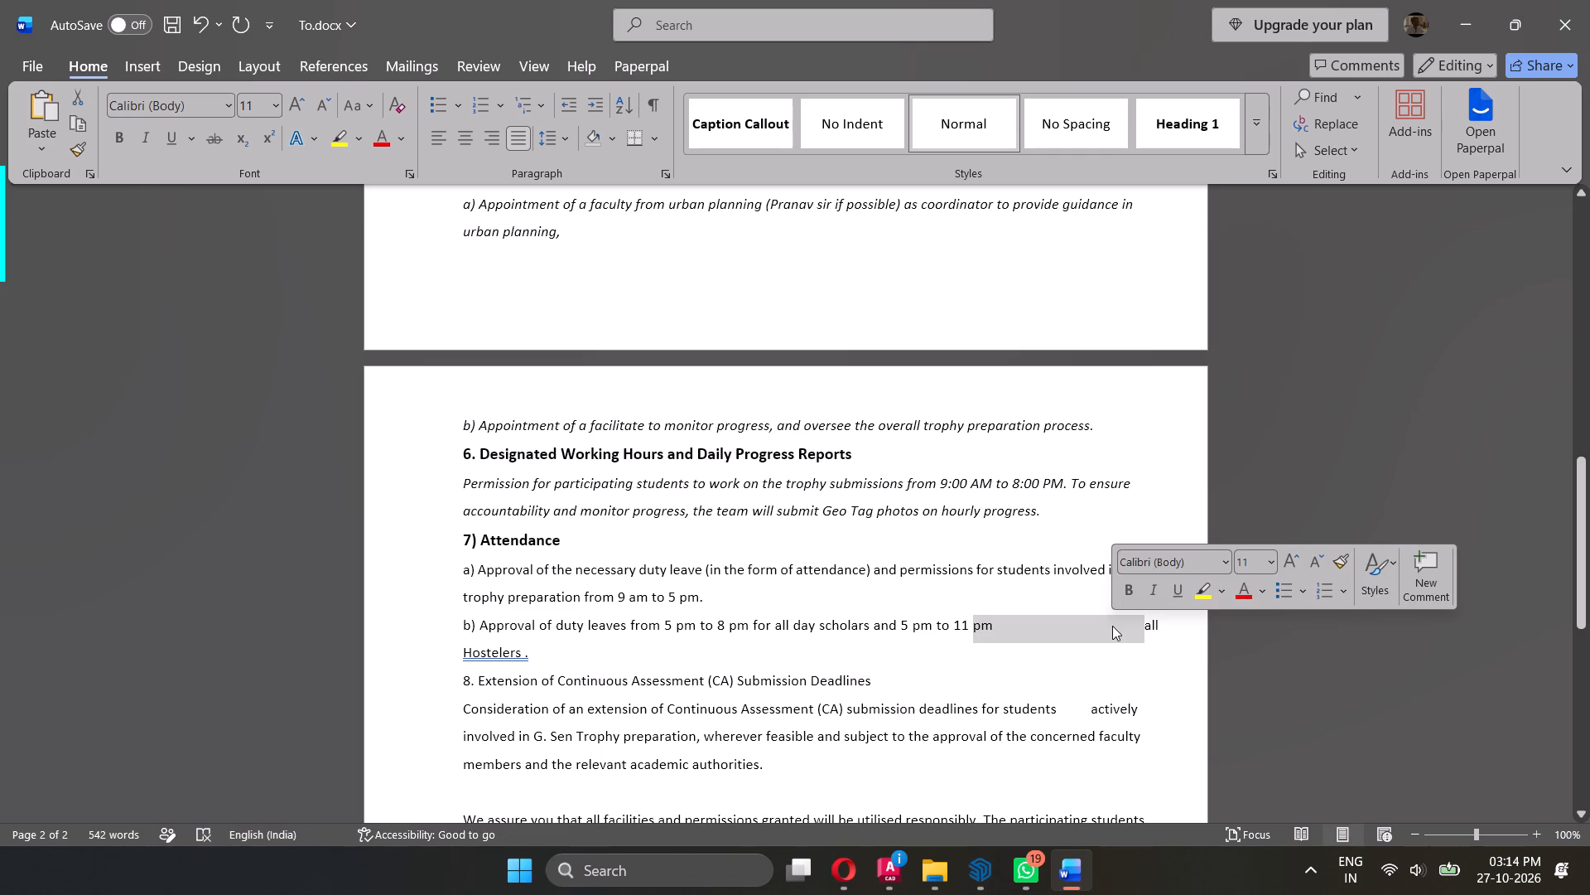
pyautogui.press('Right')
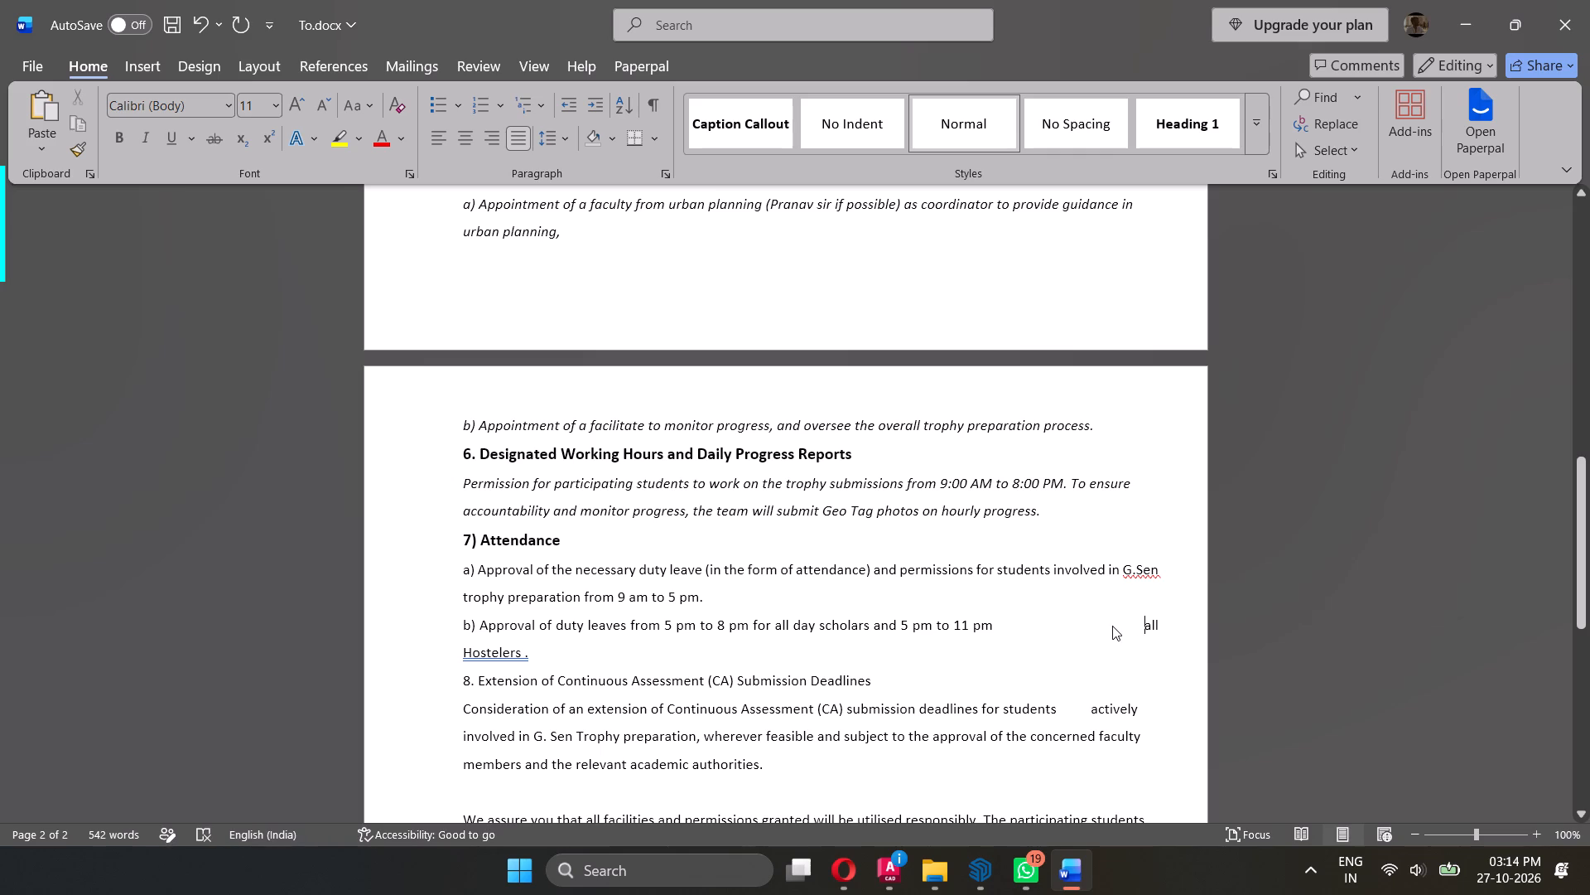
pyautogui.click(1112, 626)
pyautogui.press('BackSpace')
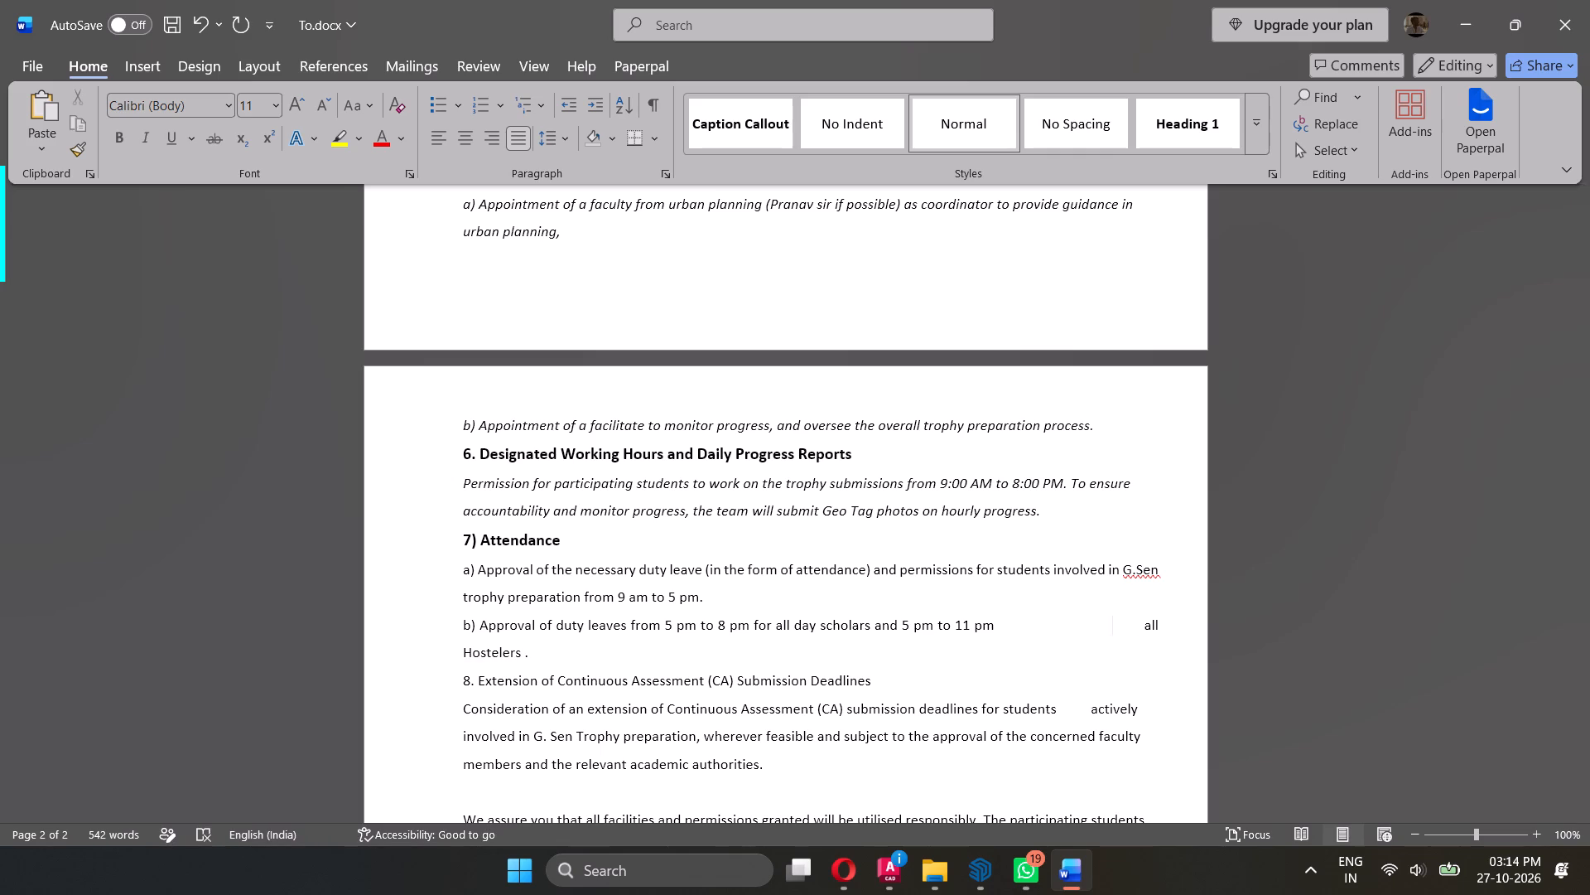
pyautogui.hotkey('ctrl', 'BackSpace')
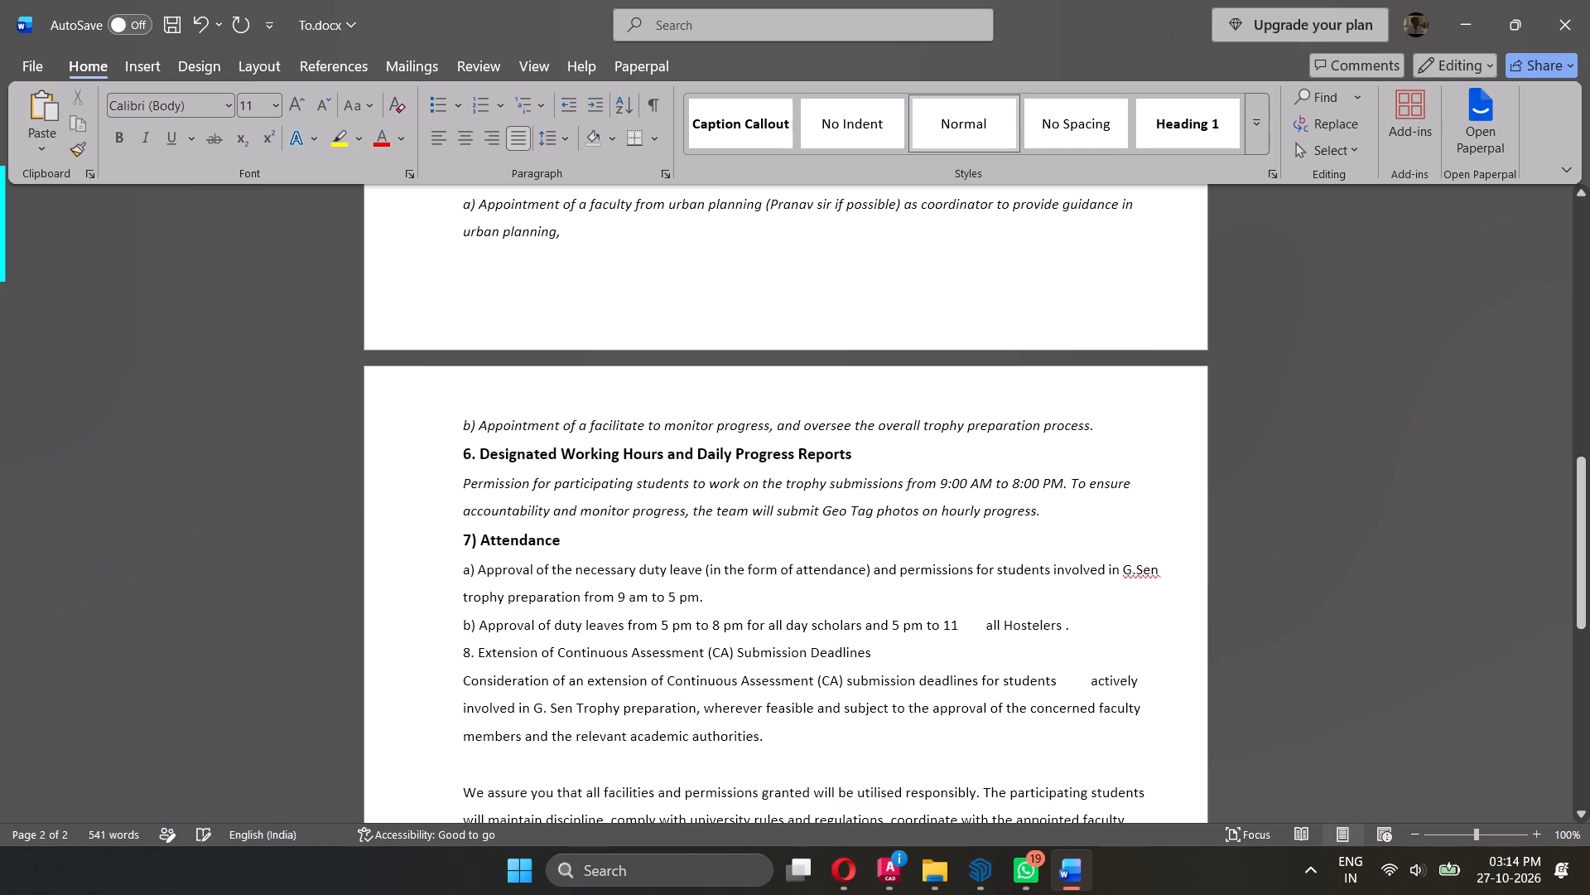
pyautogui.click(988, 620)
pyautogui.click(985, 629)
pyautogui.hotkey('ctrl', 'BackSpace')
# Extend the bracketed text in item a) under heading 7 with "of class daily" after "attendance".
pyautogui.click(864, 565)
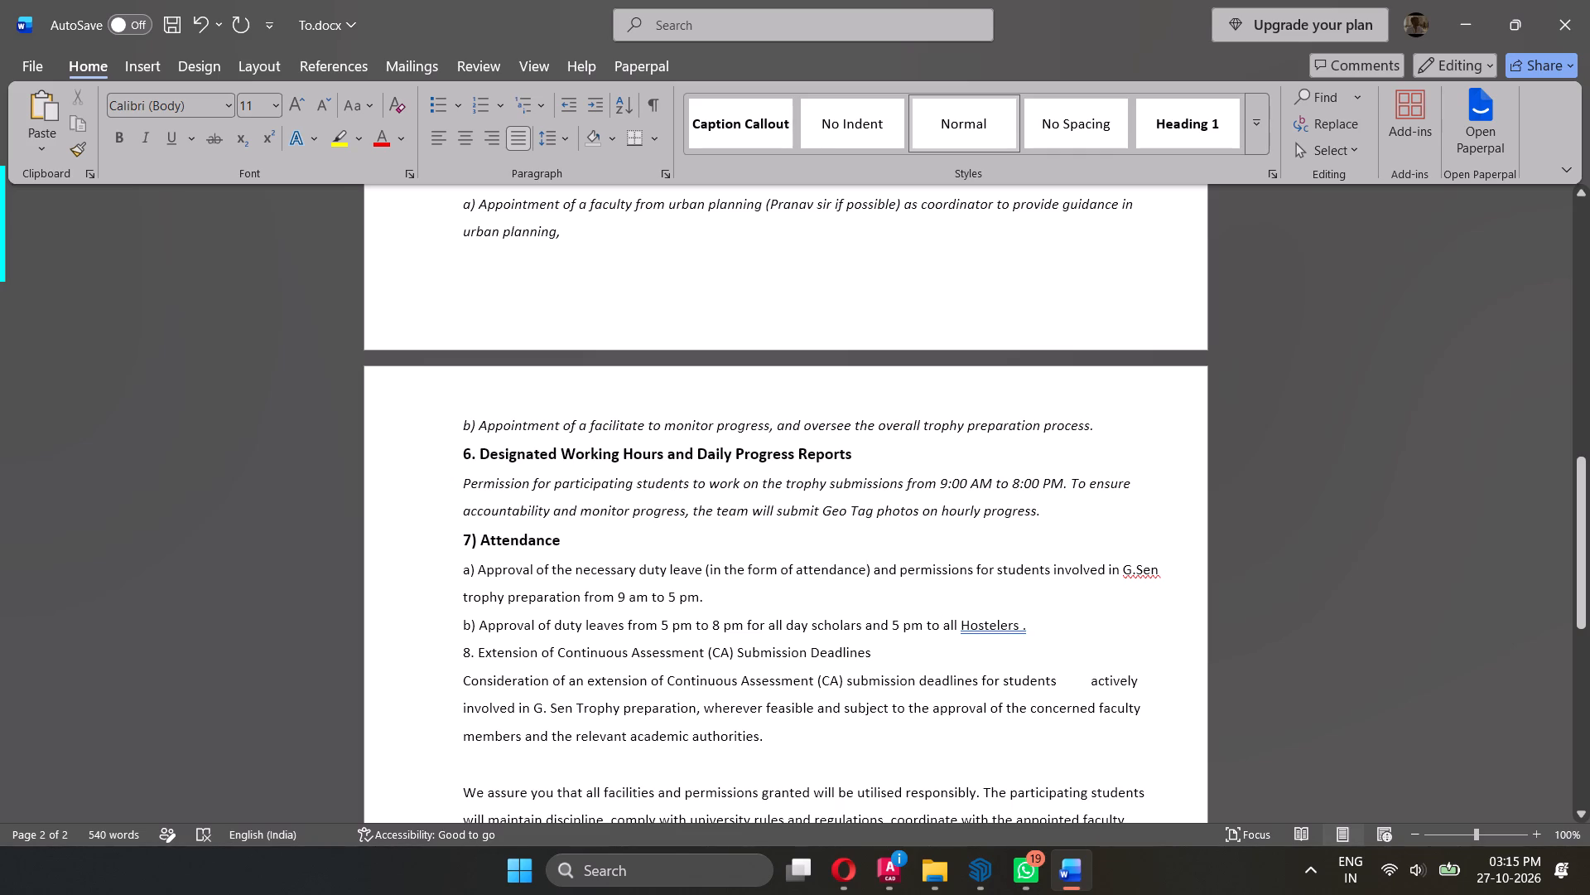
pyautogui.write('of')
pyautogui.press('space')
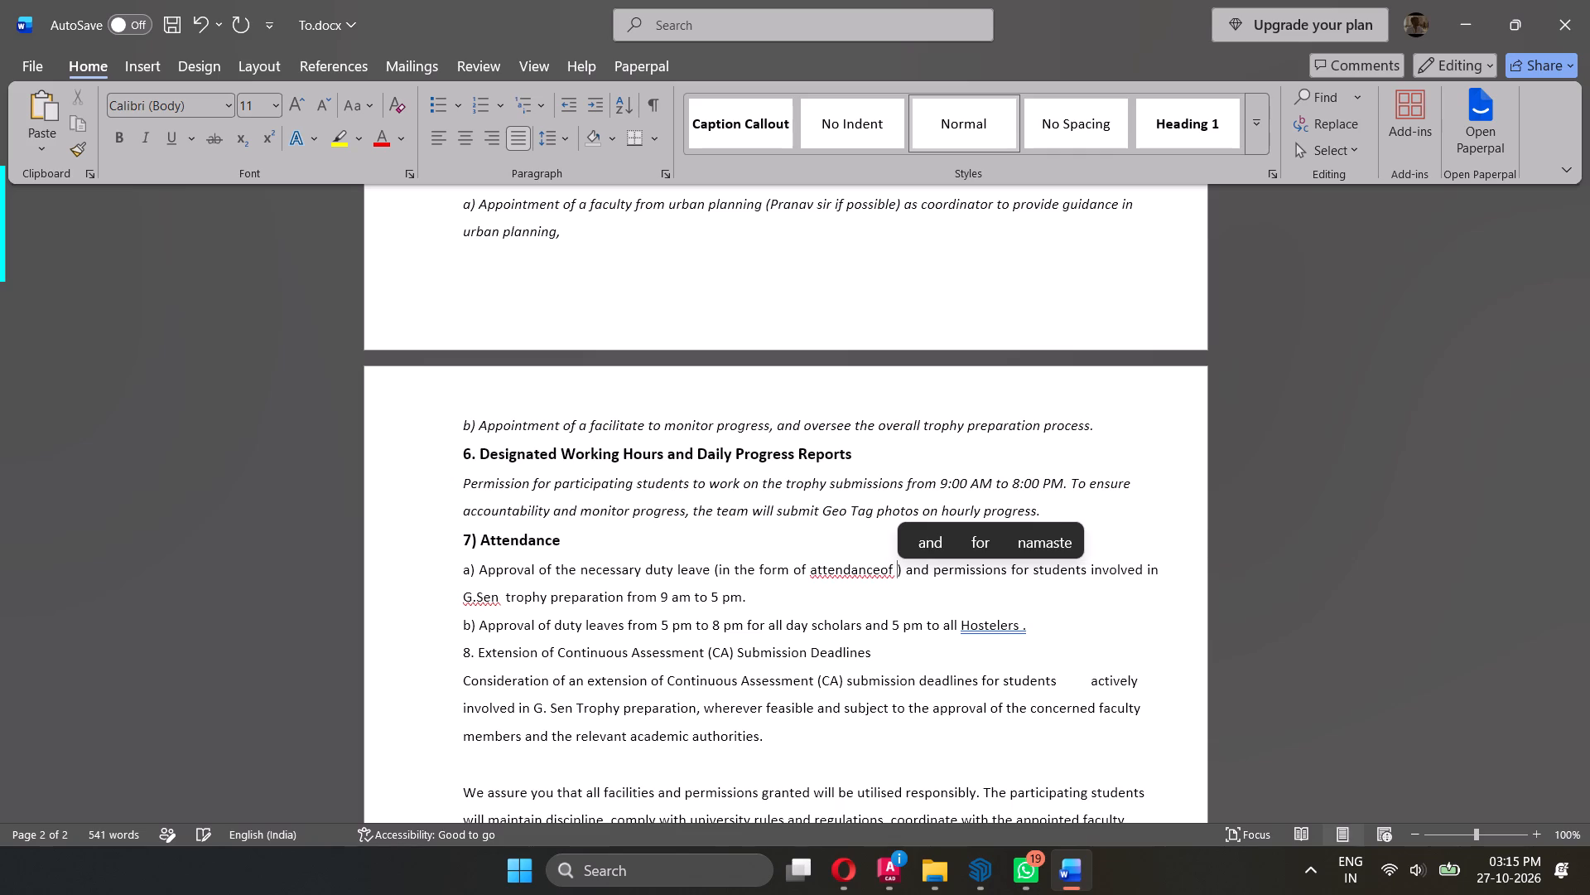
pyautogui.press('BackSpace')
pyautogui.press('BackSpace')
pyautogui.press('BackSpace')
pyautogui.press('space')
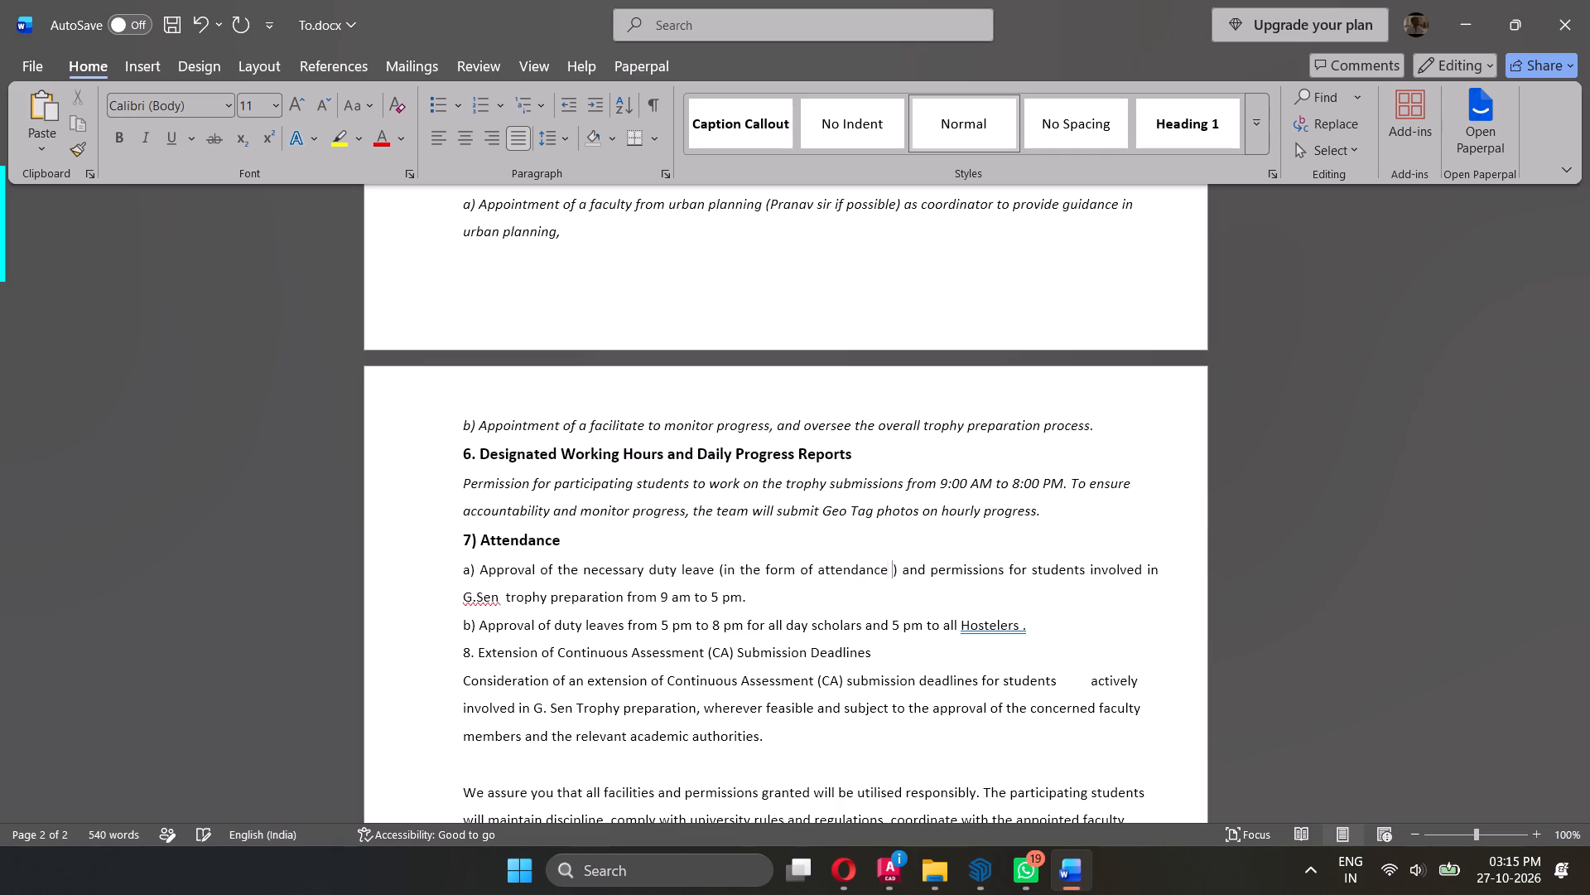
pyautogui.write('of')
pyautogui.press('space')
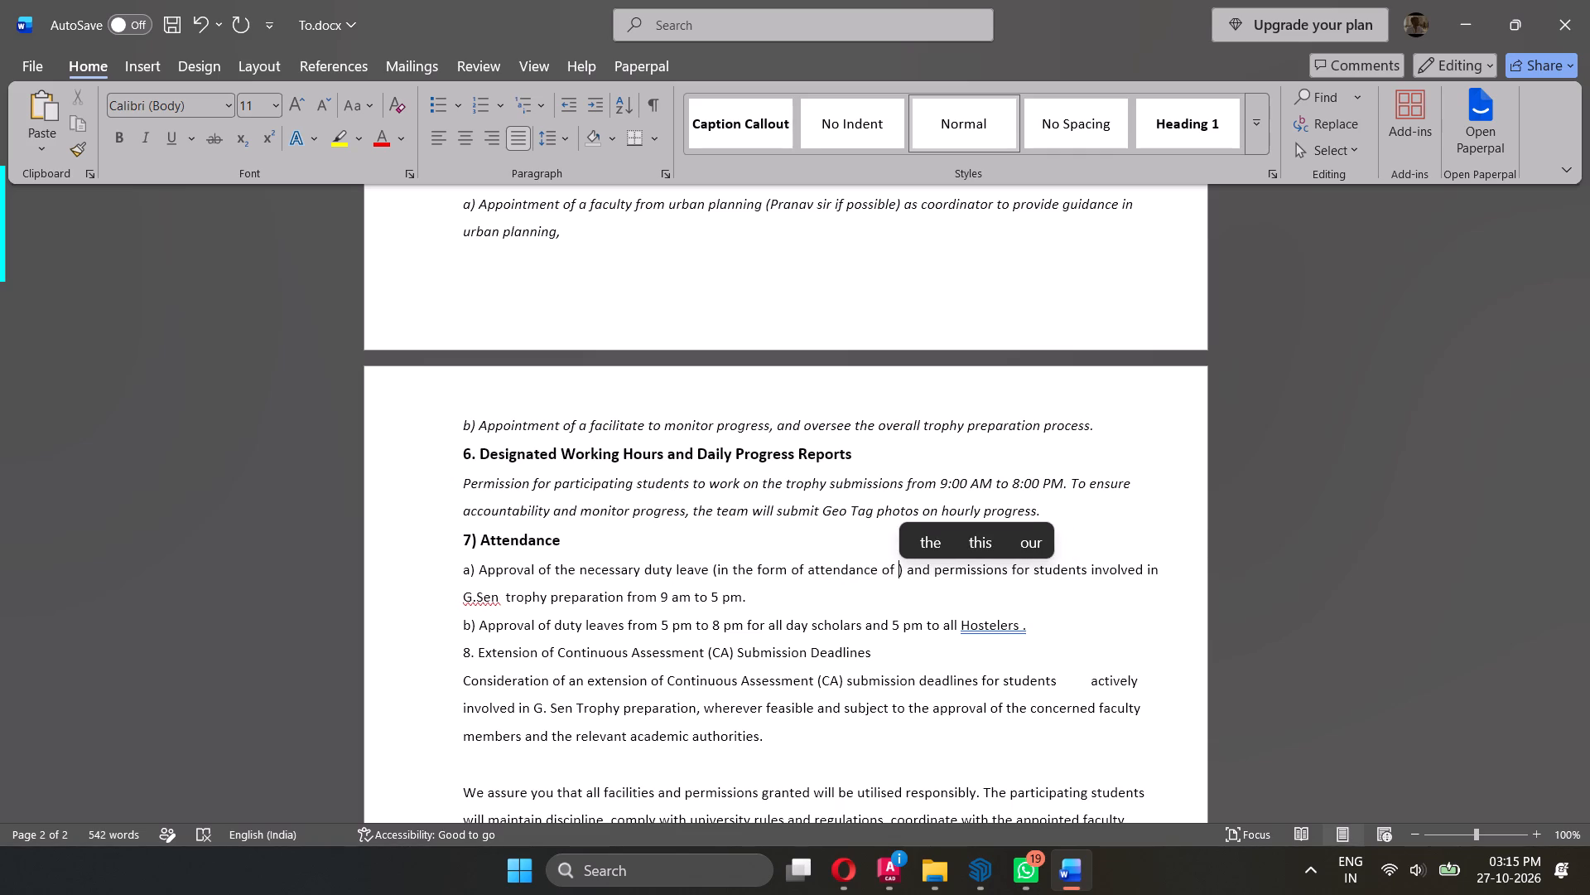
pyautogui.write('class daily')
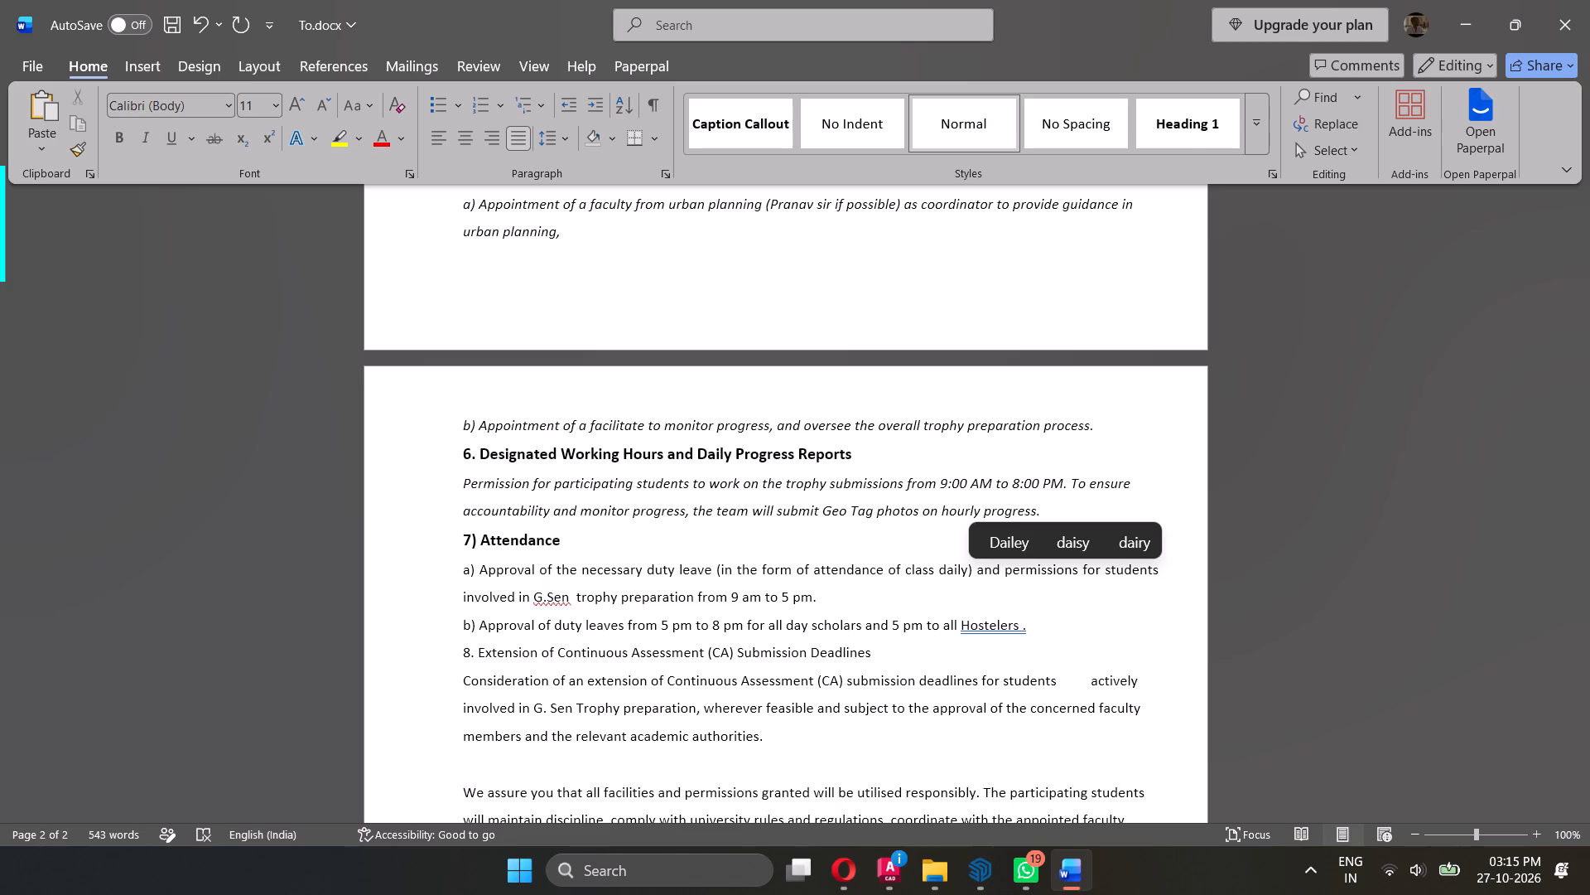
# Ignore all spelling flags for "G.Sen" in item a) under heading 7.
pyautogui.click(860, 573)
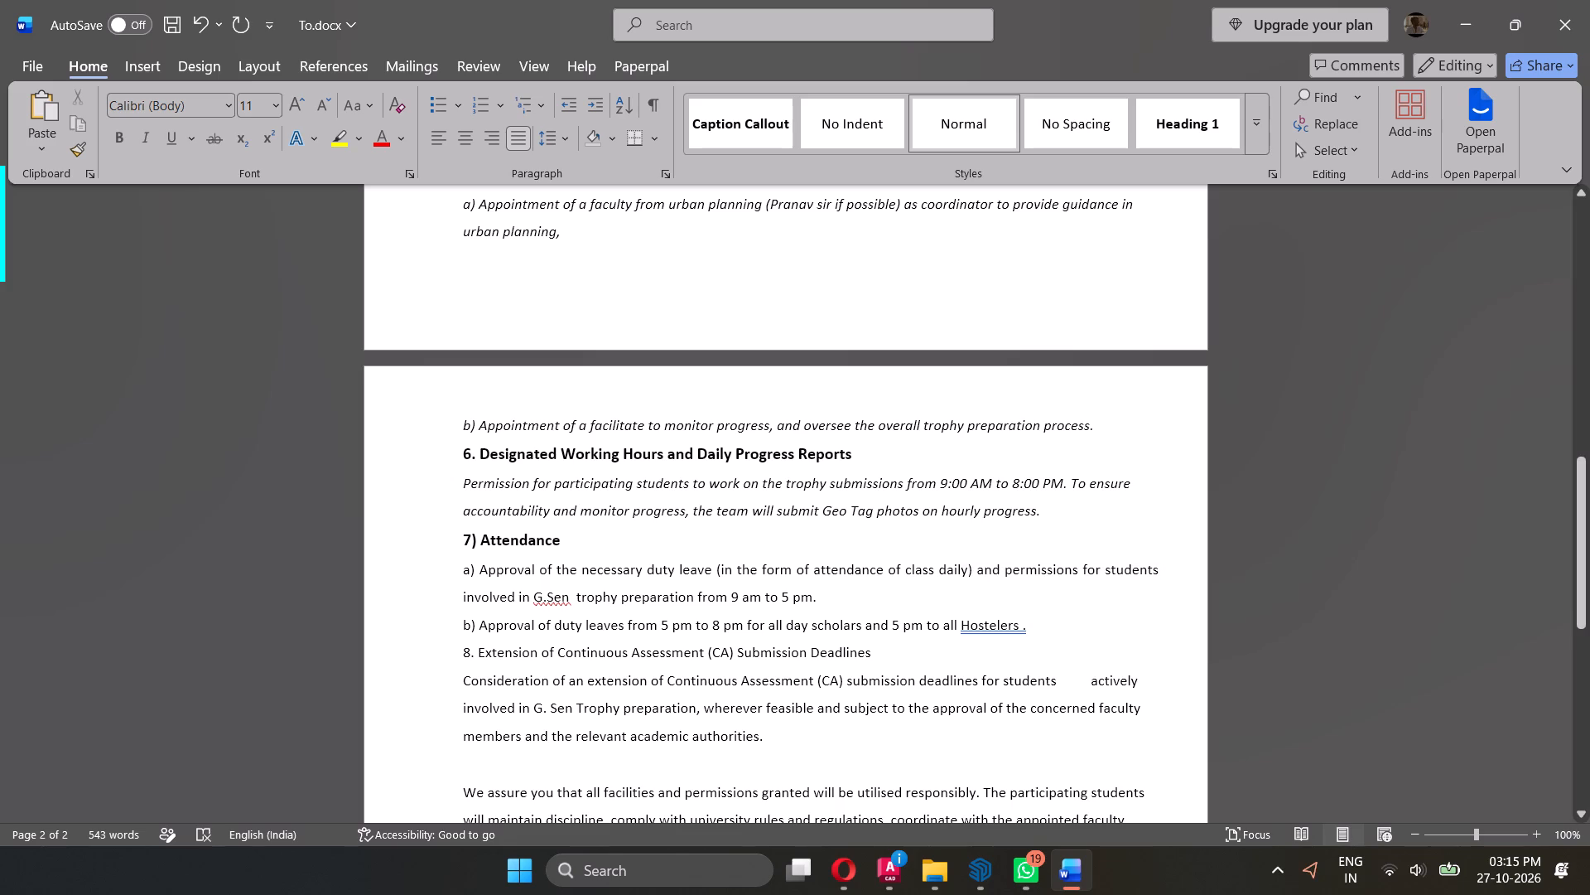
pyautogui.click(544, 592)
pyautogui.rightClick(551, 580)
pyautogui.click(549, 590)
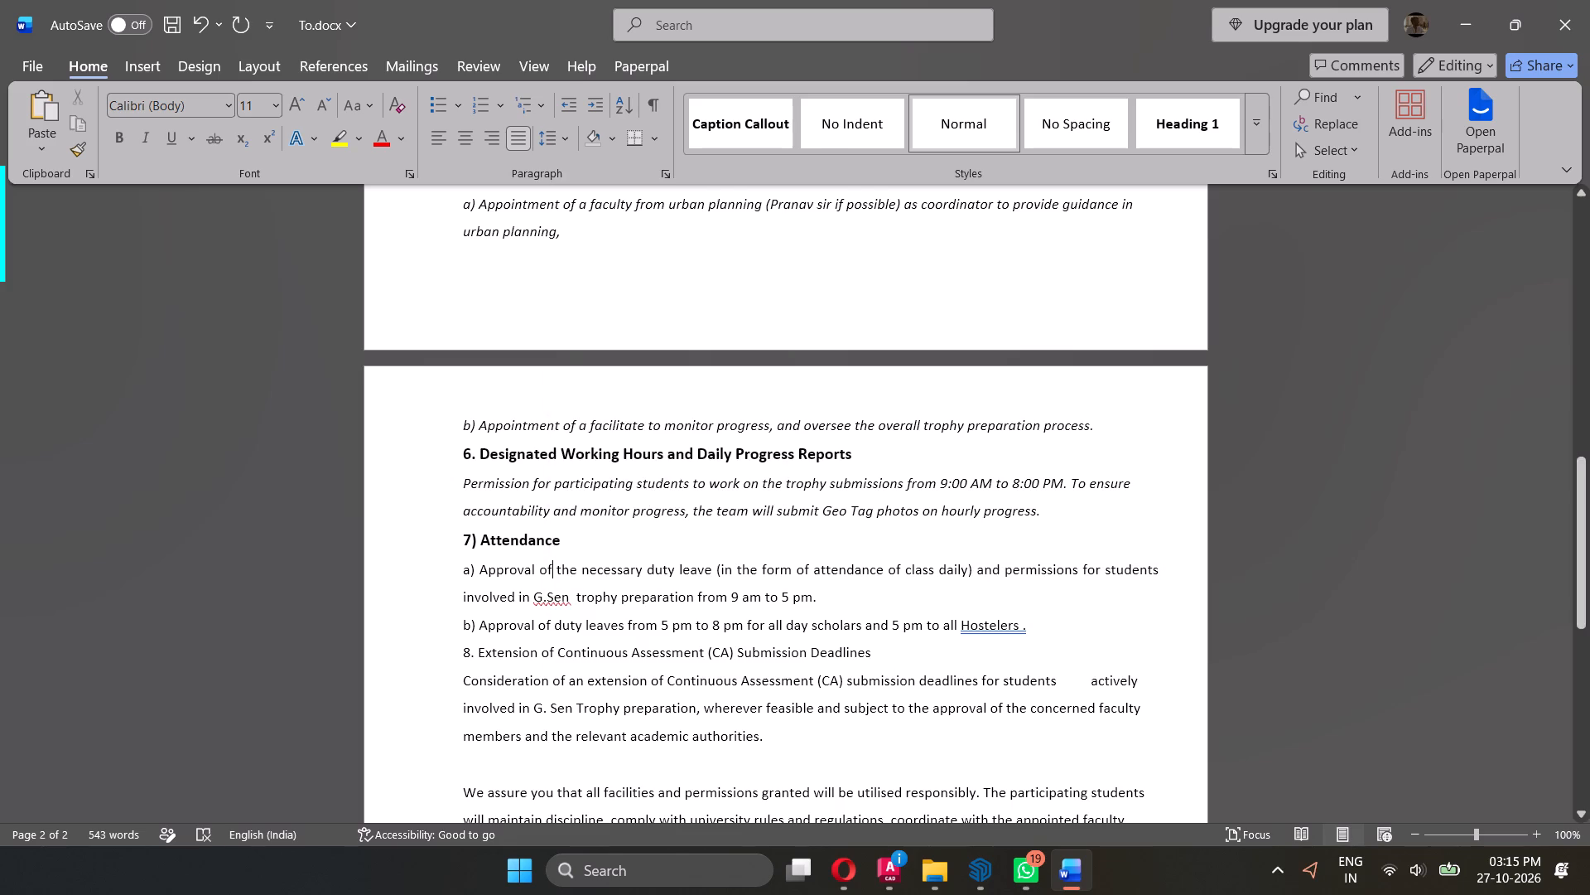
pyautogui.rightClick(549, 593)
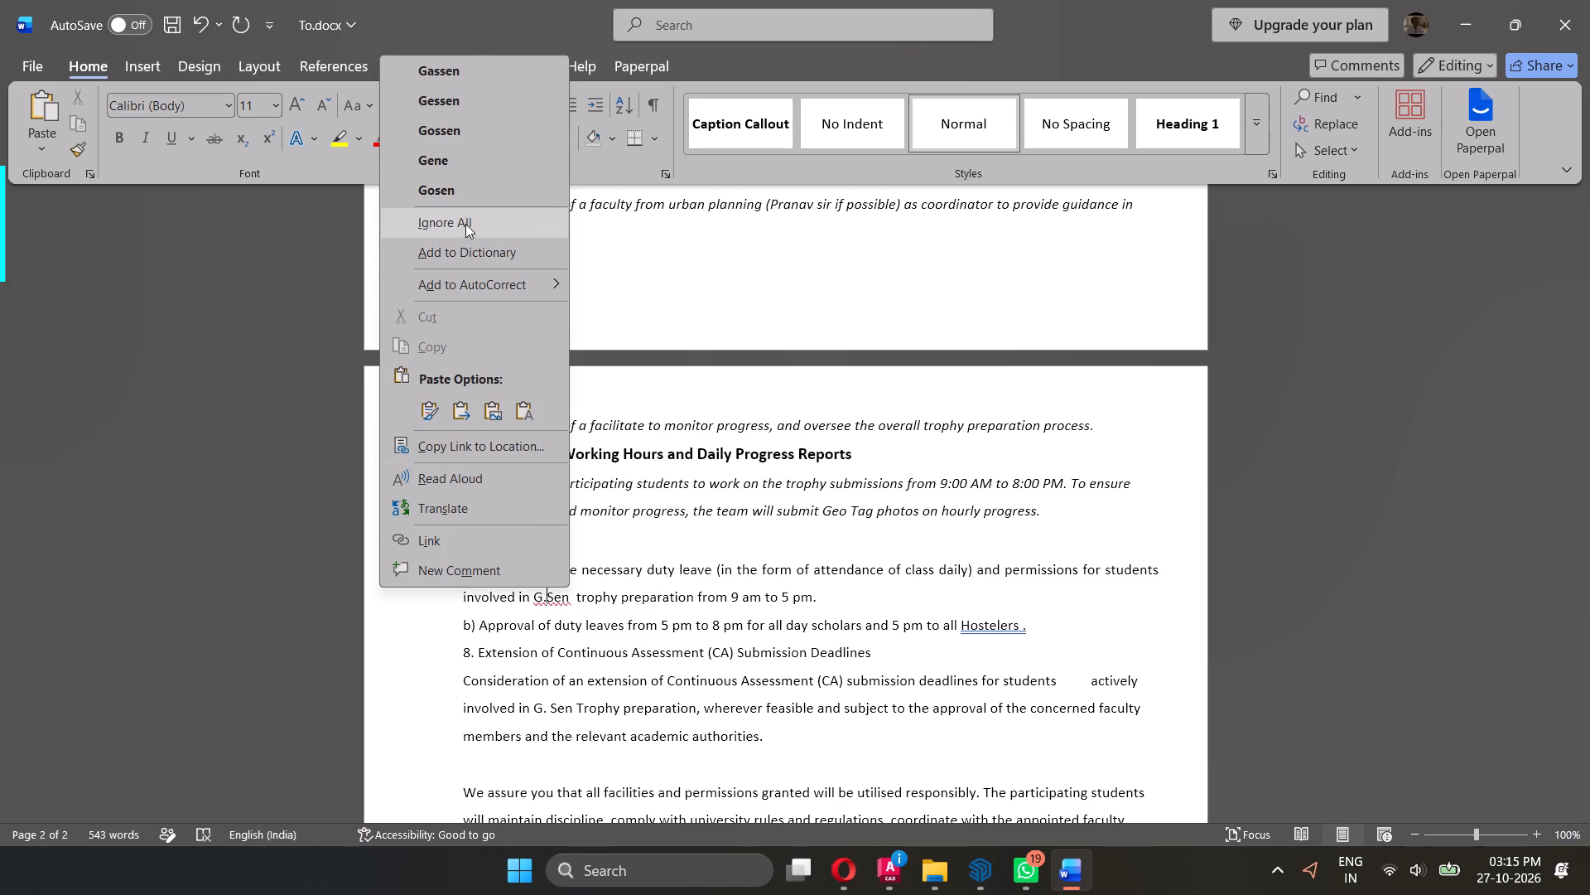
pyautogui.click(465, 224)
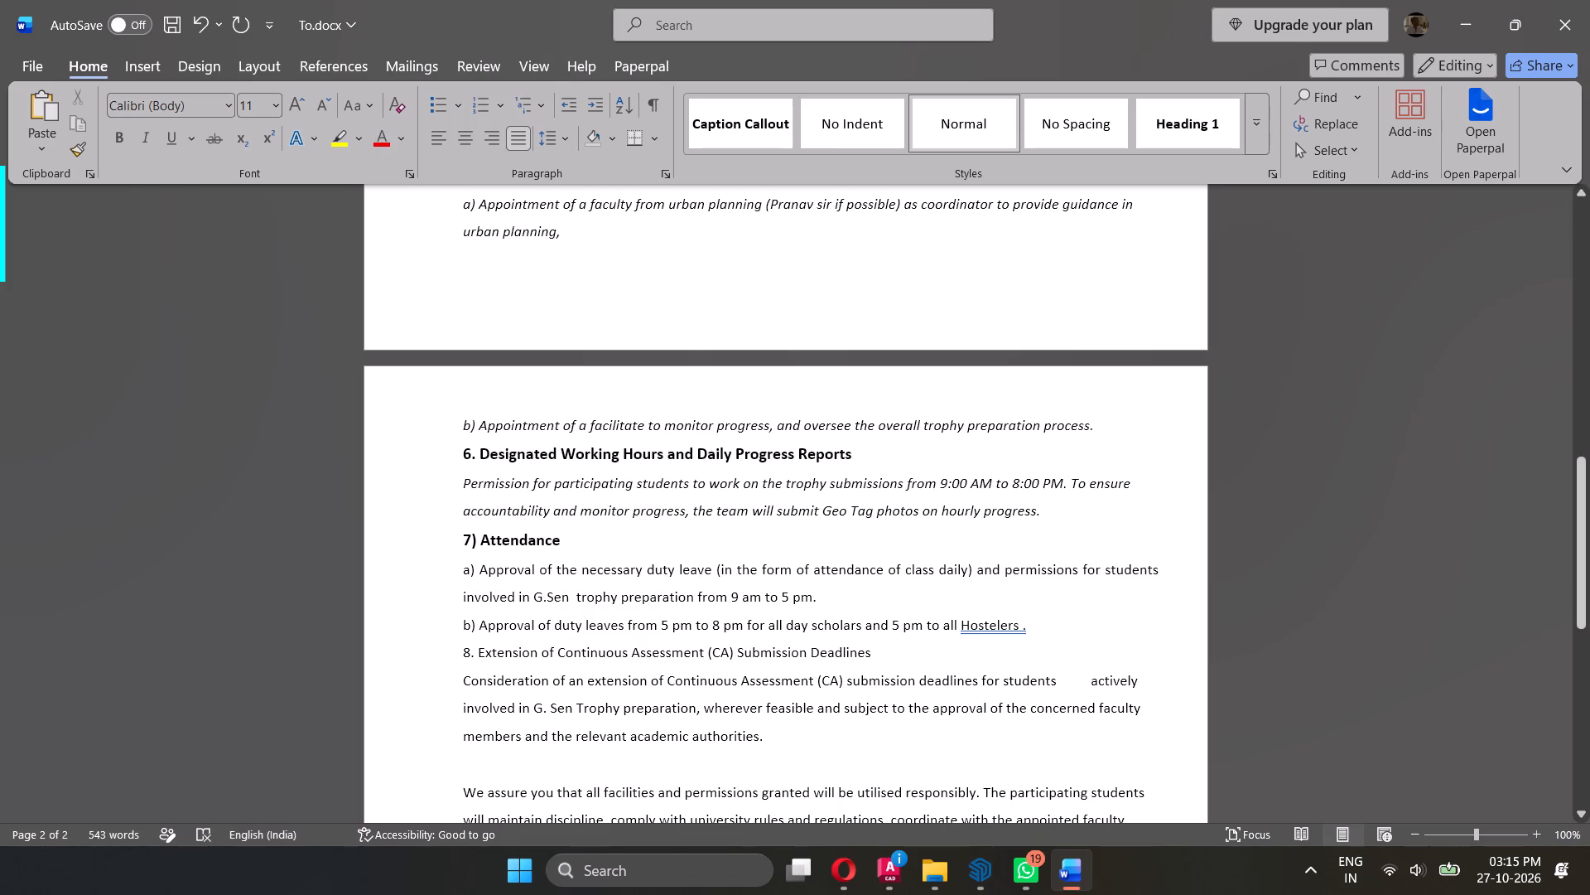
# Italicise items a) and b) under heading 7, Attendance.
pyautogui.moveTo(460, 568); pyautogui.dragTo(824, 648)
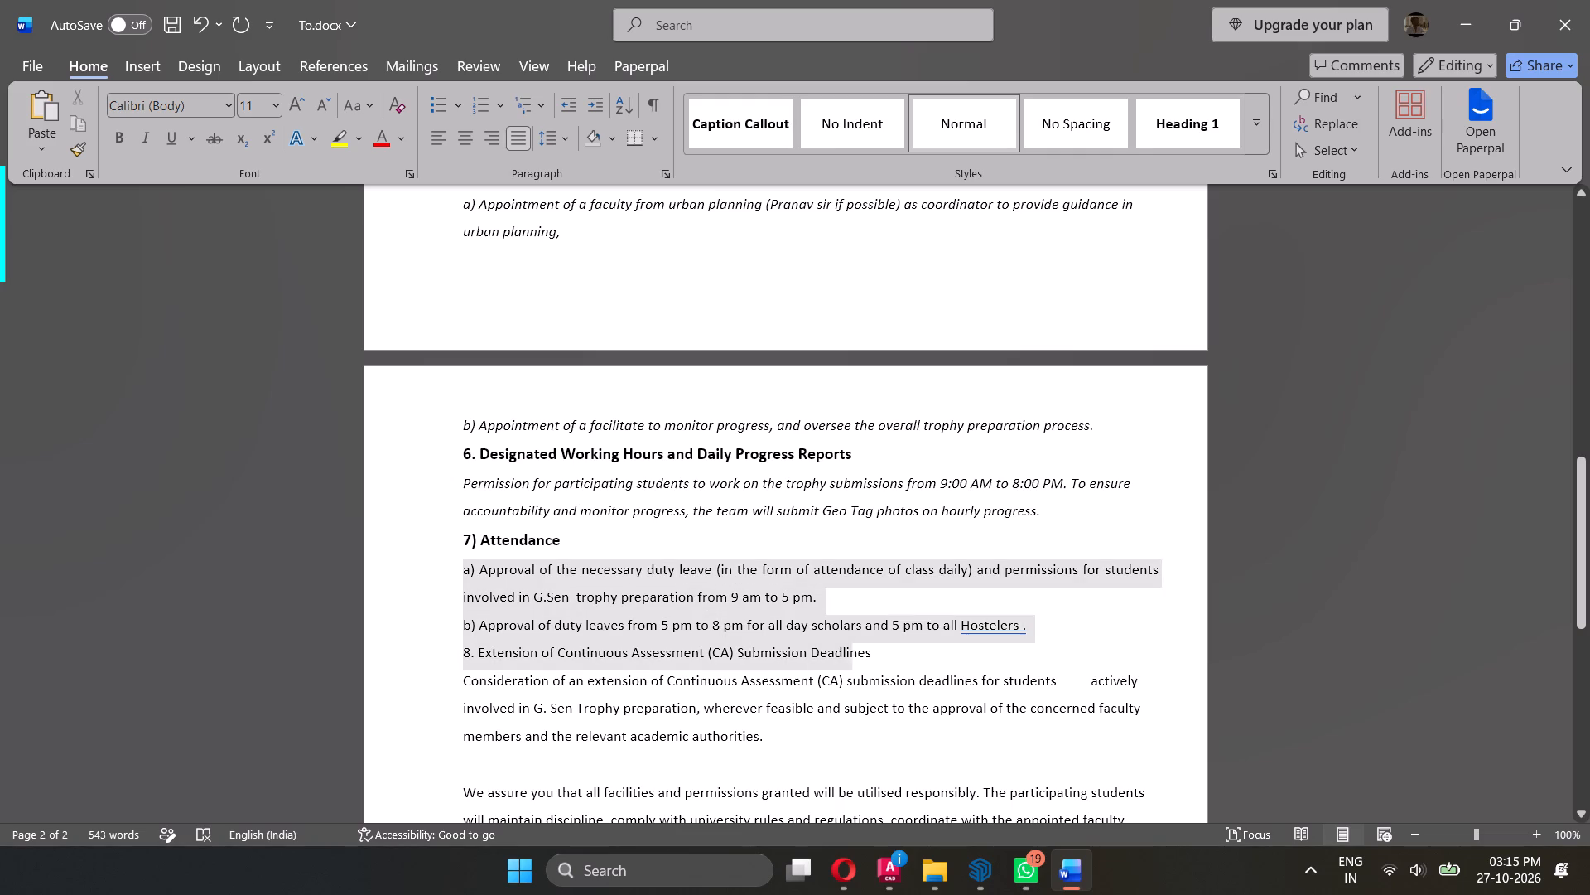
pyautogui.moveTo(824, 648); pyautogui.dragTo(1027, 633)
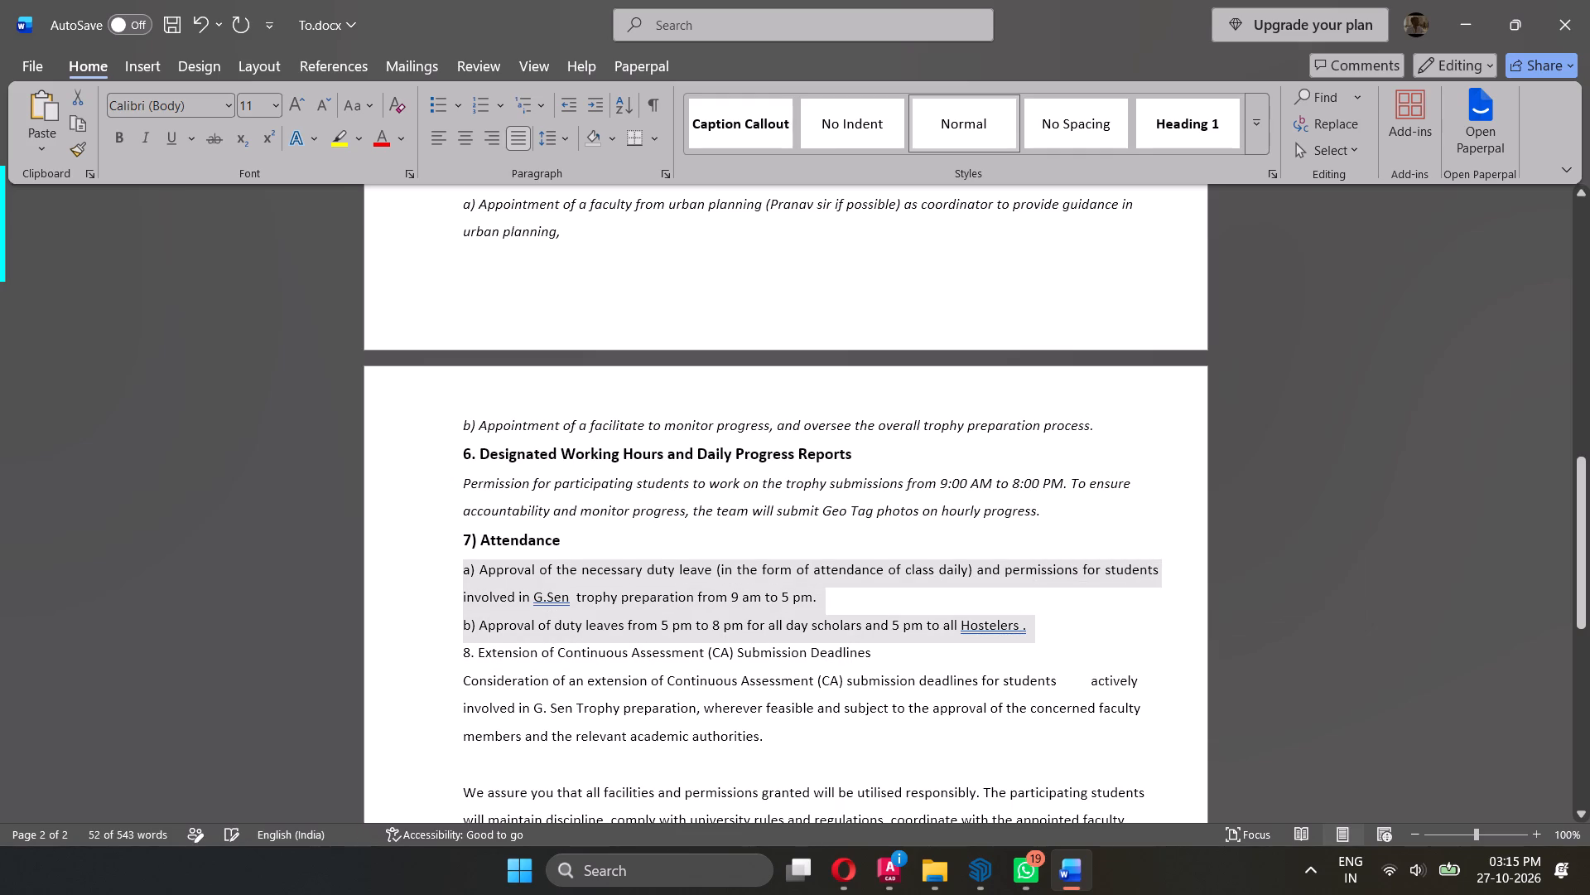
pyautogui.click(144, 141)
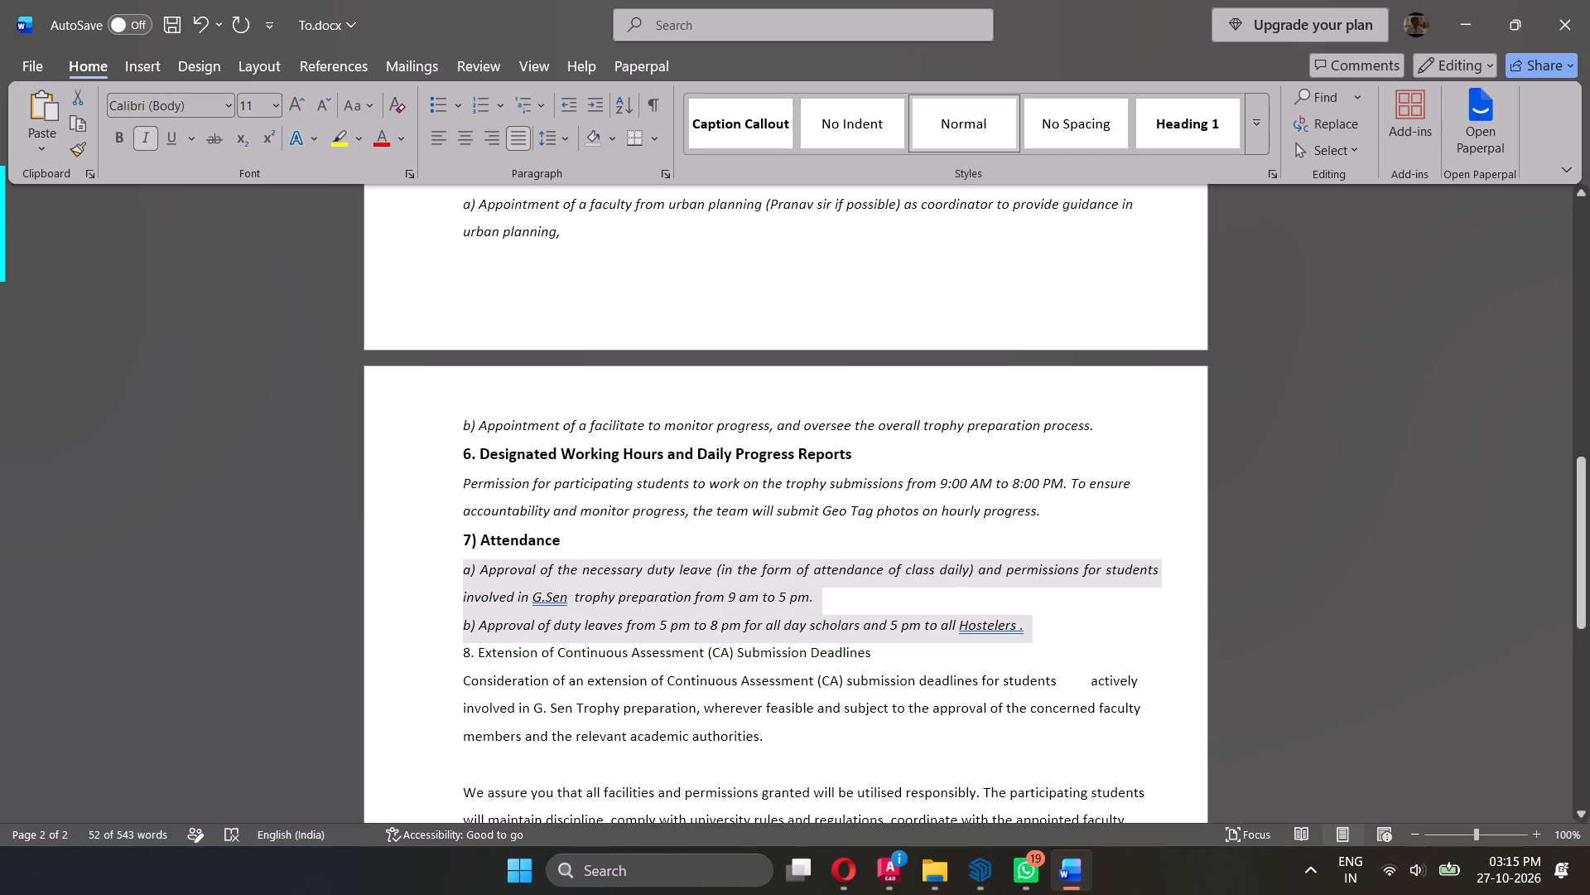
# Delete the space between "Hostelers" and the full stop in item b) under heading 7.
pyautogui.click(1010, 636)
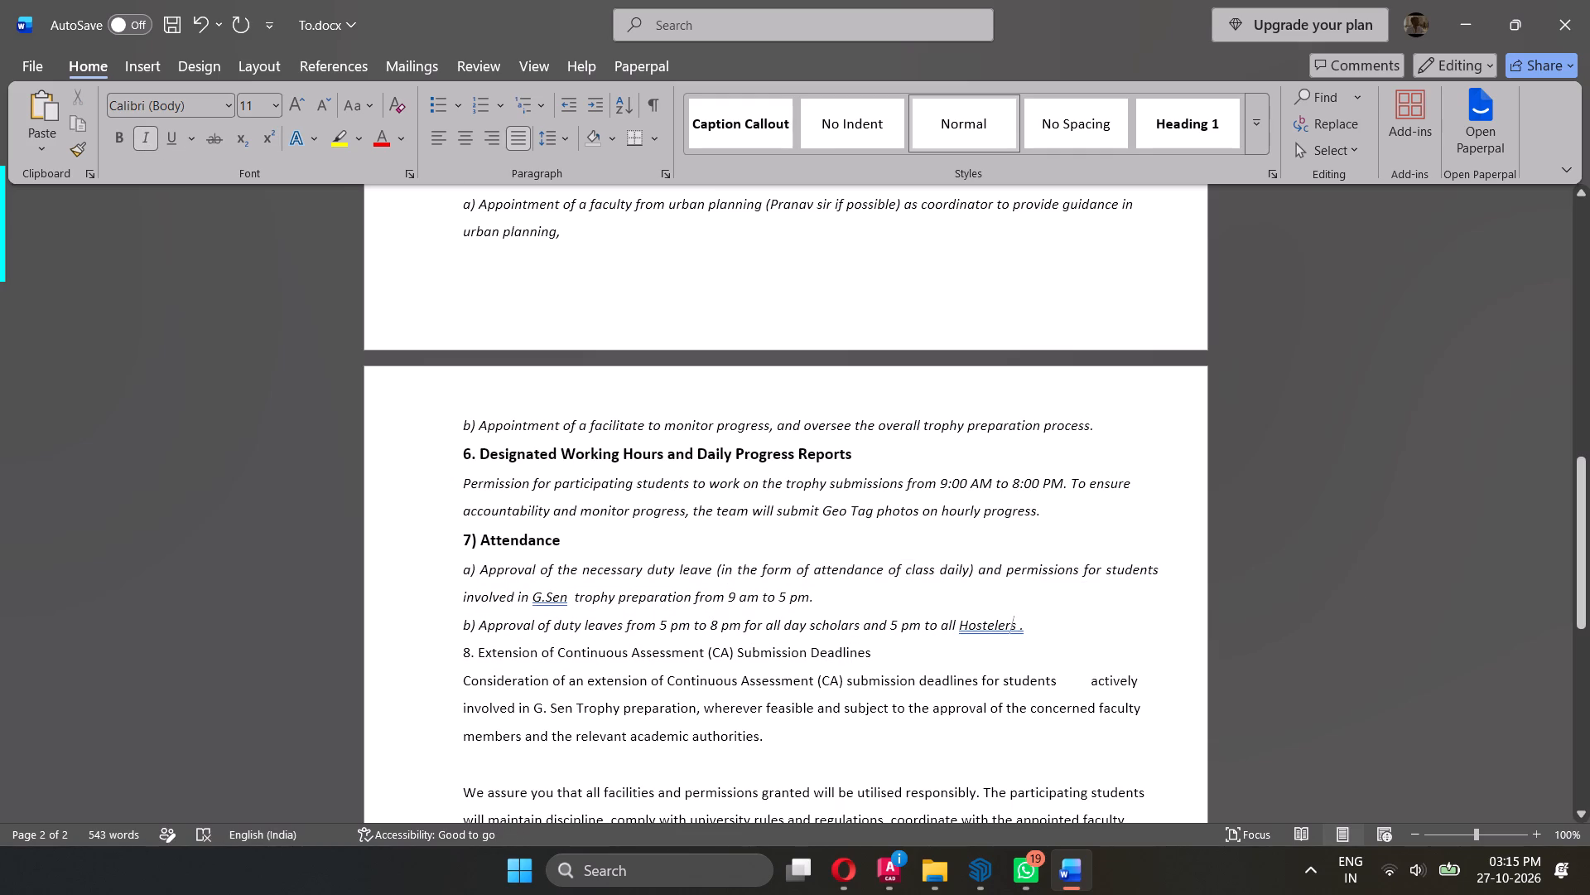
pyautogui.click(1019, 626)
pyautogui.press('Right')
pyautogui.press('BackSpace')
# Make heading 8, "Extension of Continuous Assessment (CA) Submission Deadlines", bold at size 12.
pyautogui.moveTo(455, 656); pyautogui.dragTo(458, 656)
pyautogui.moveTo(458, 656); pyautogui.dragTo(864, 646)
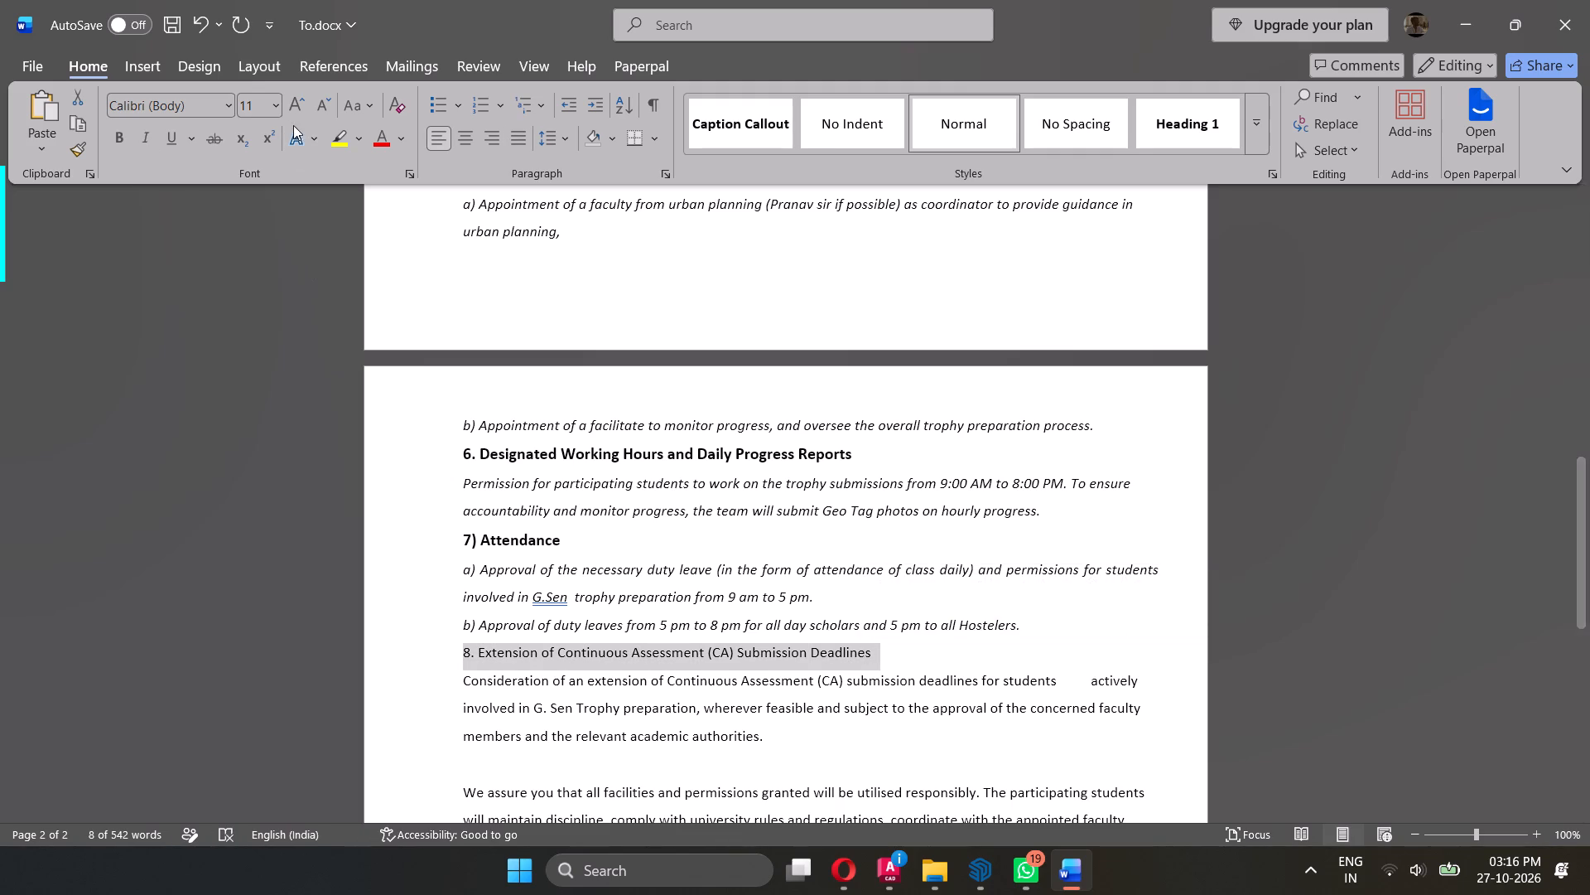
pyautogui.click(297, 109)
pyautogui.click(116, 131)
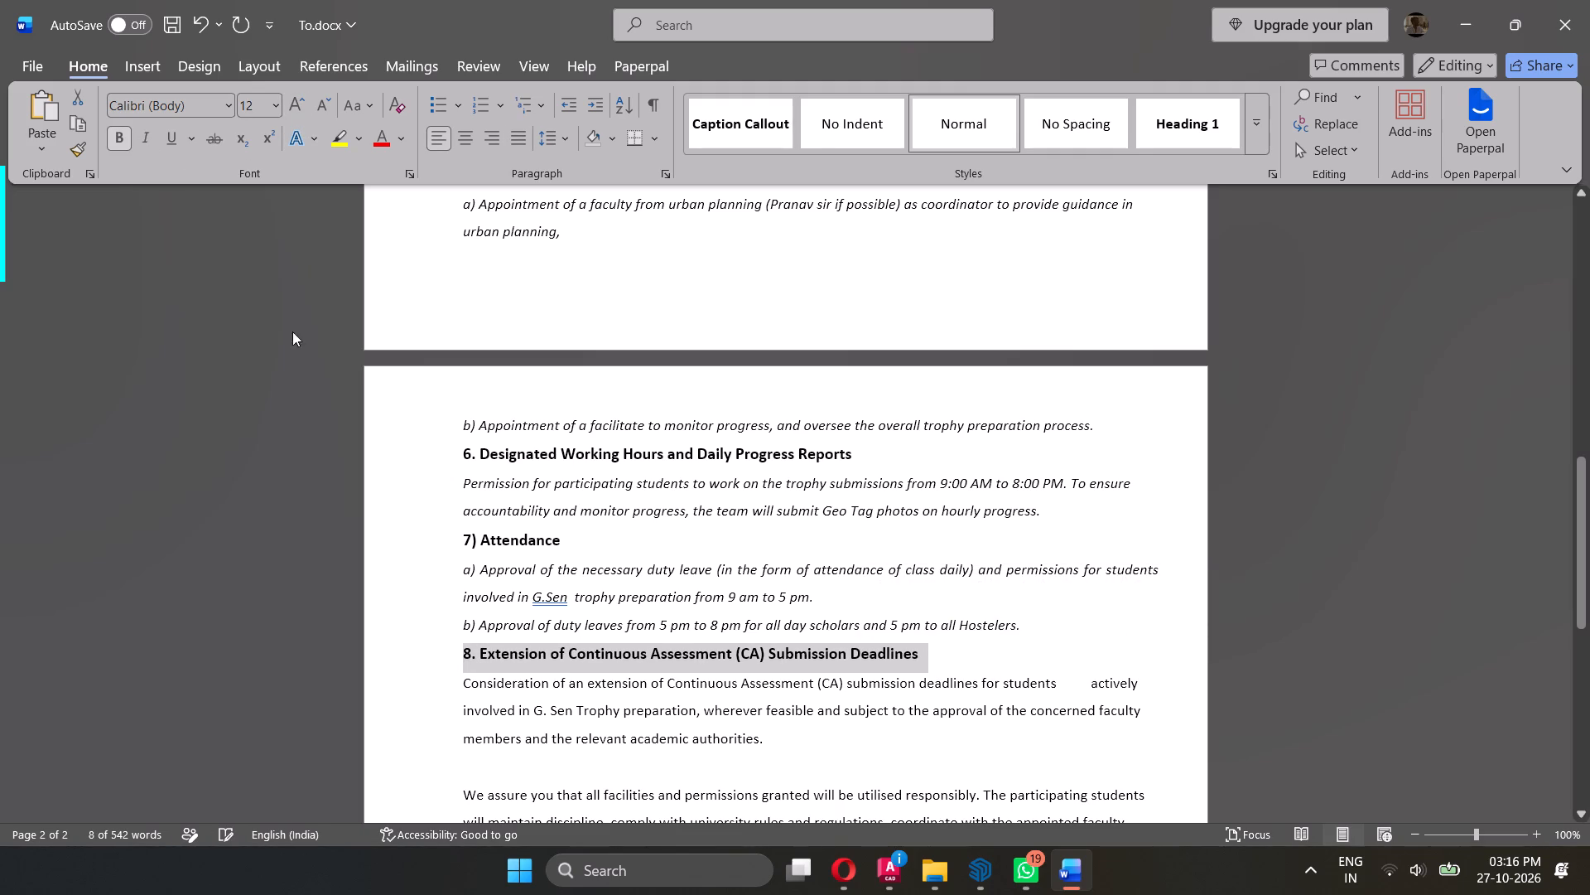
pyautogui.click(923, 651)
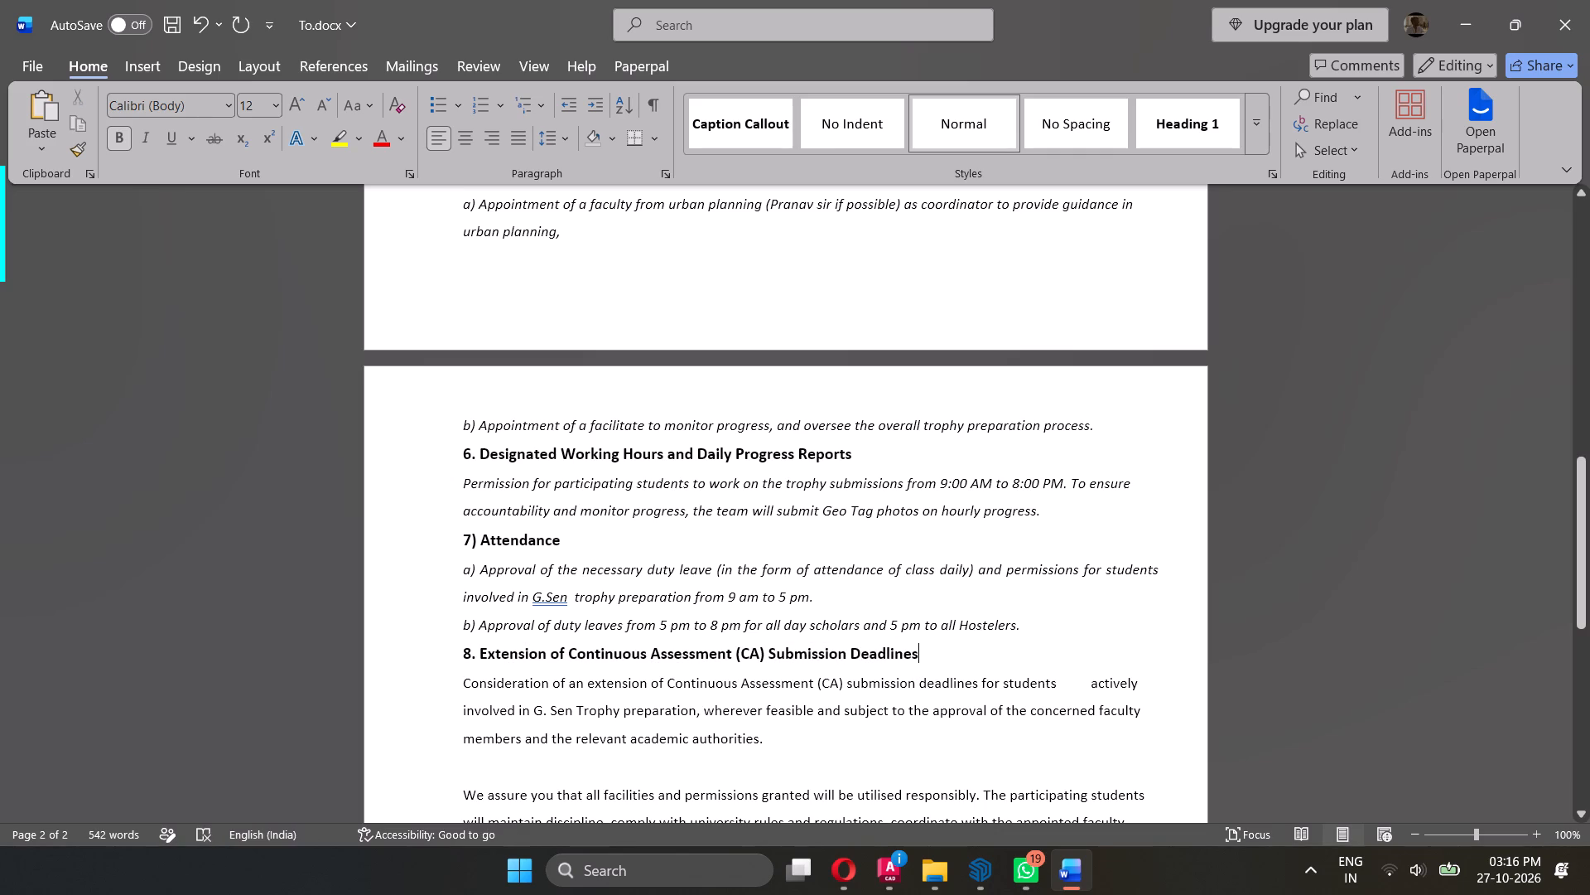
# Reduce the wide gap between "students" and "actively" under heading 8 to a single space.
pyautogui.click(1093, 674)
pyautogui.press('BackSpace')
pyautogui.press('BackSpace')
pyautogui.press('BackSpace')
pyautogui.press('BackSpace')
pyautogui.press('BackSpace')
pyautogui.press('BackSpace')
pyautogui.press('BackSpace')
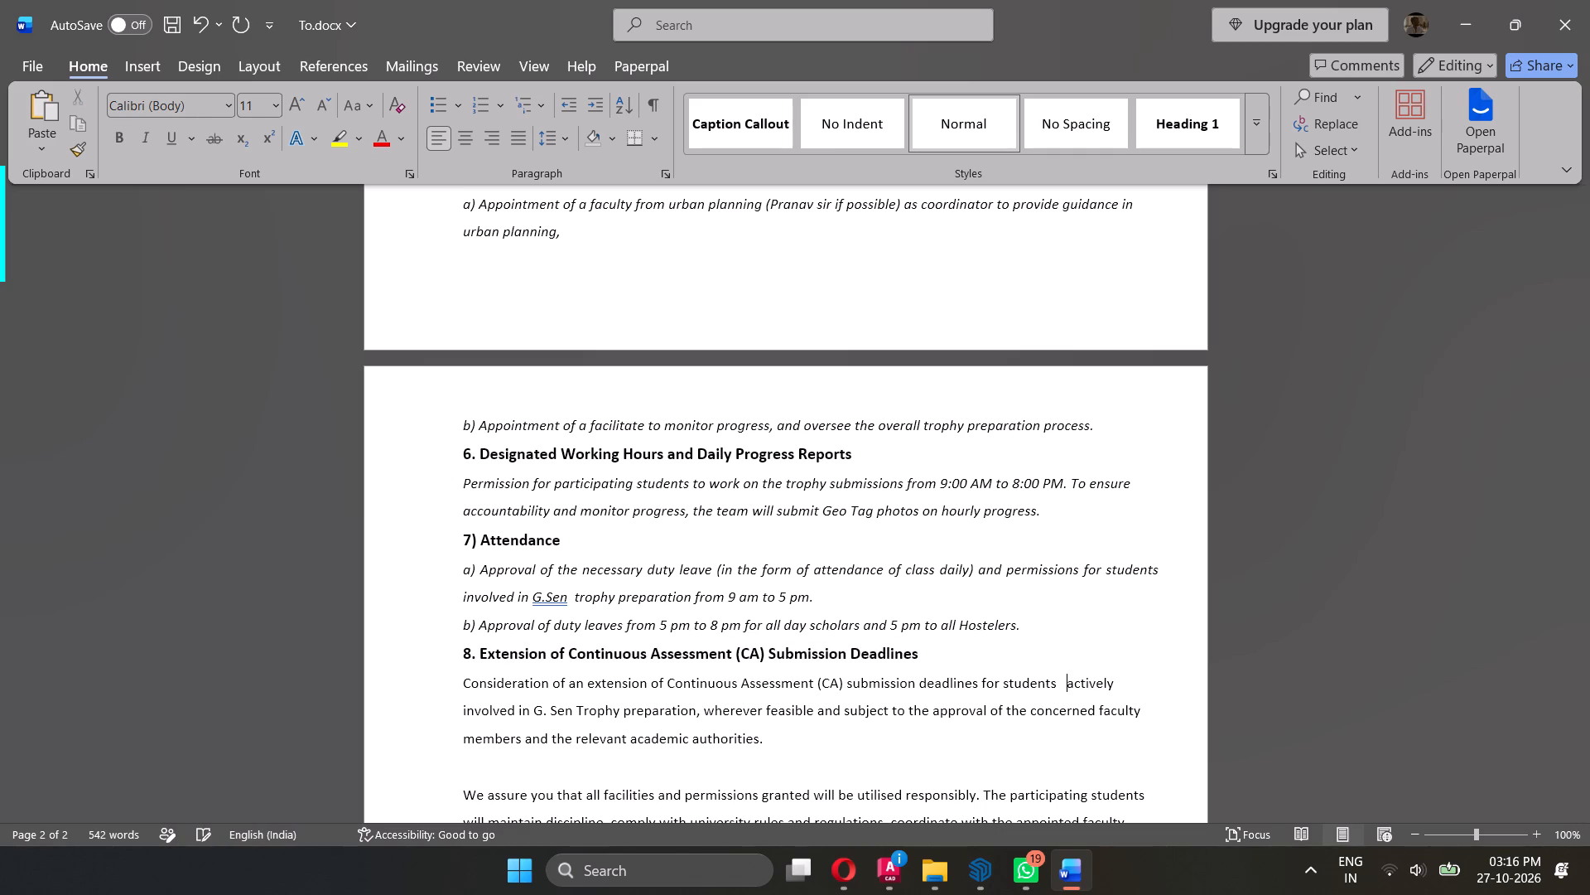
pyautogui.press('BackSpace')
pyautogui.press('BackSpace')
pyautogui.press('BackSpace')
pyautogui.press('space')
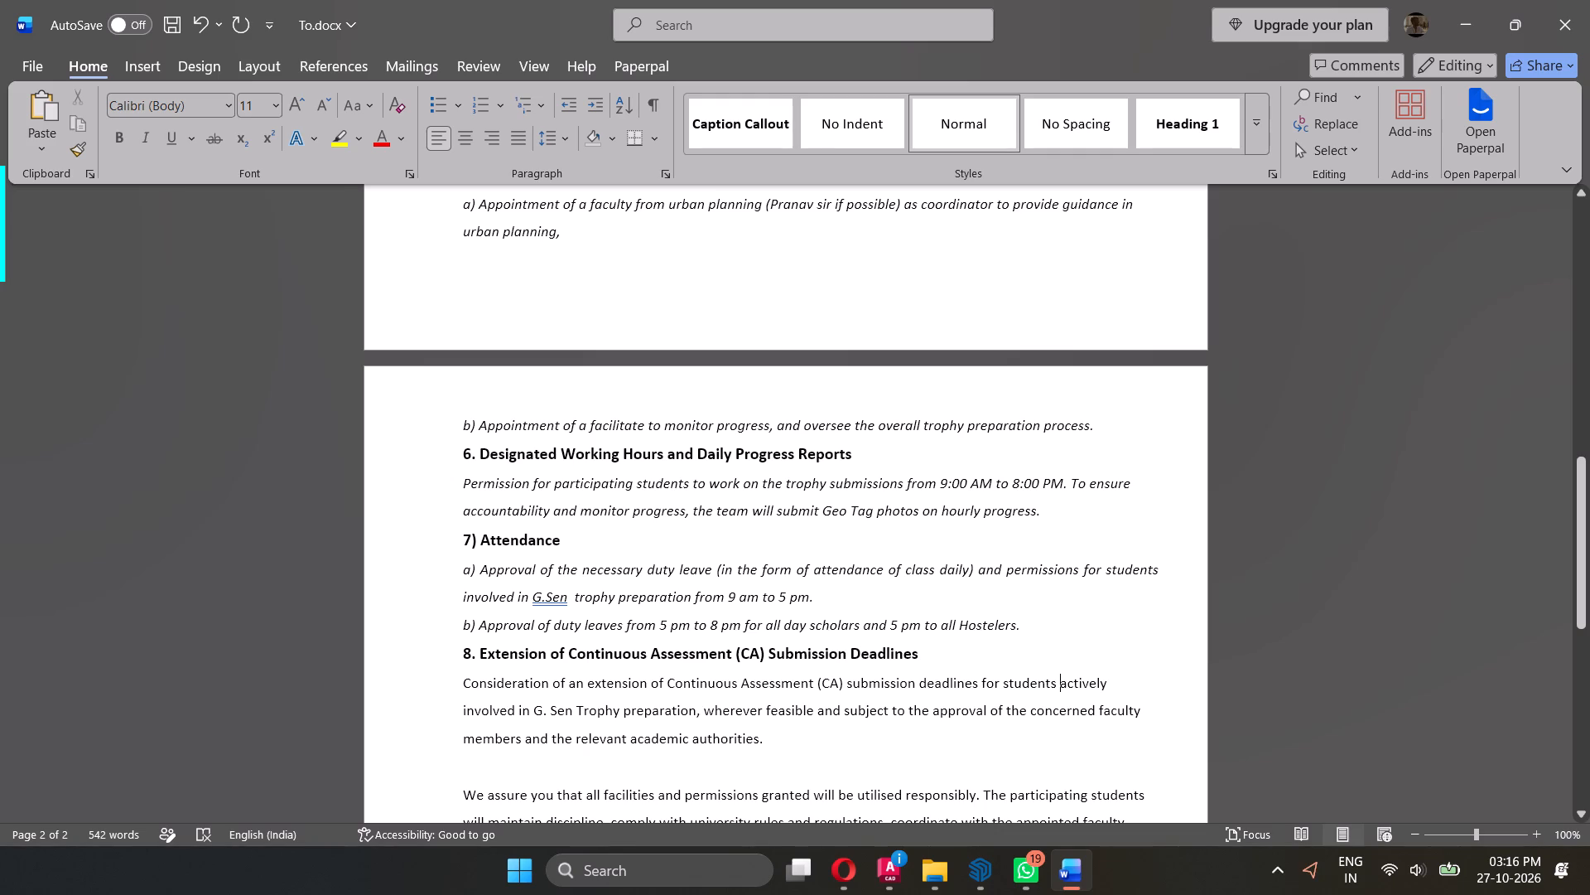
# Italicise the paragraph under heading 8, "Extension of Continuous Assessment (CA) Submission Deadlines".
pyautogui.click(484, 655)
pyautogui.click(473, 713)
pyautogui.moveTo(460, 677); pyautogui.dragTo(519, 706)
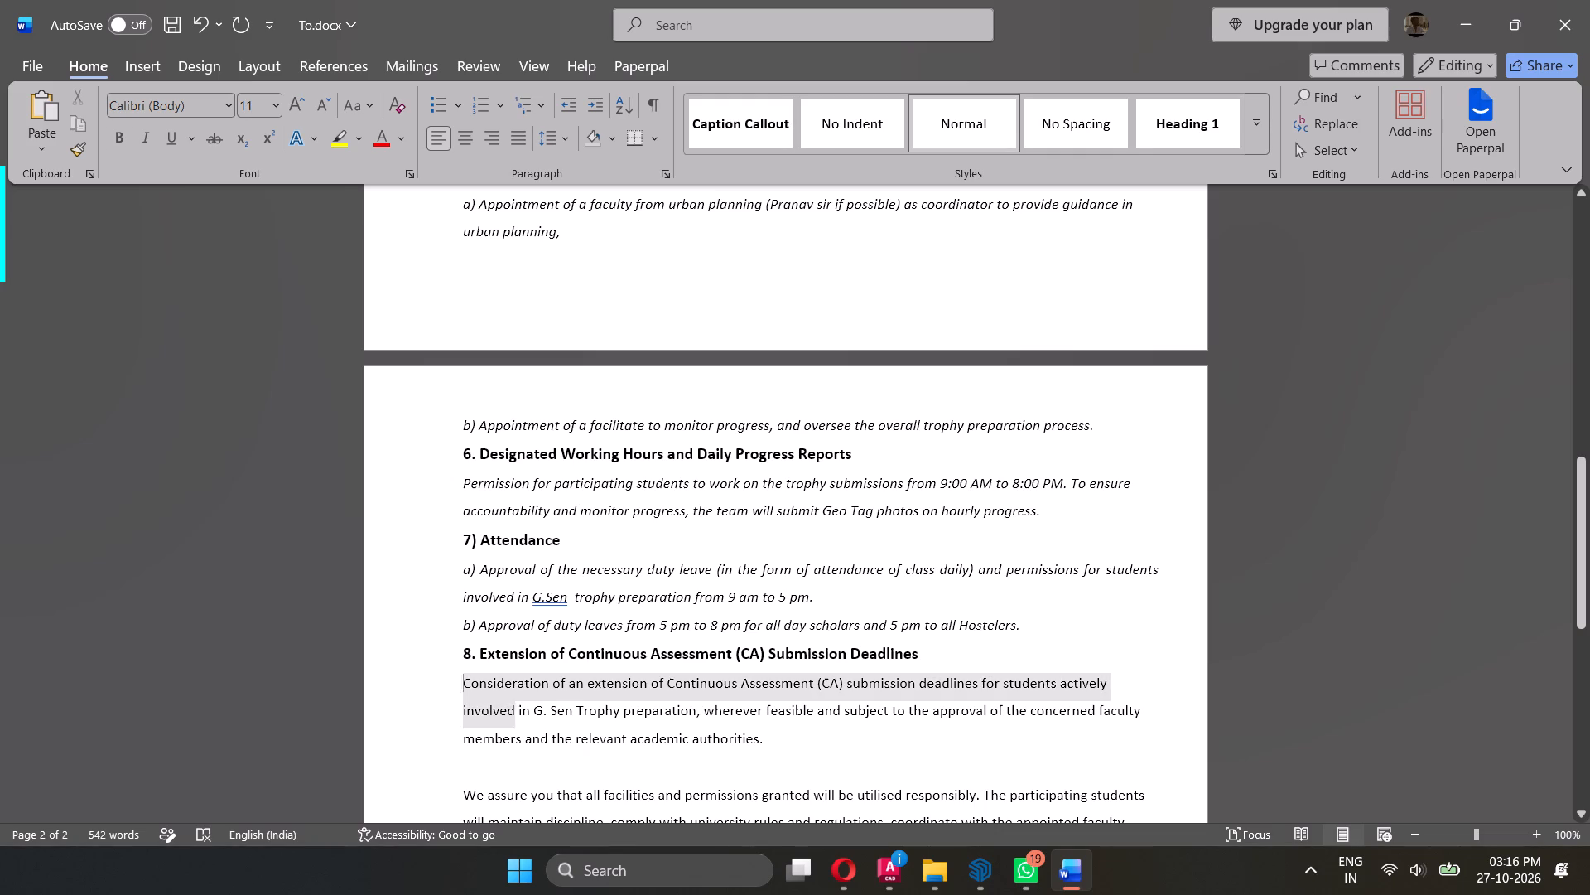
pyautogui.moveTo(519, 706); pyautogui.dragTo(782, 744)
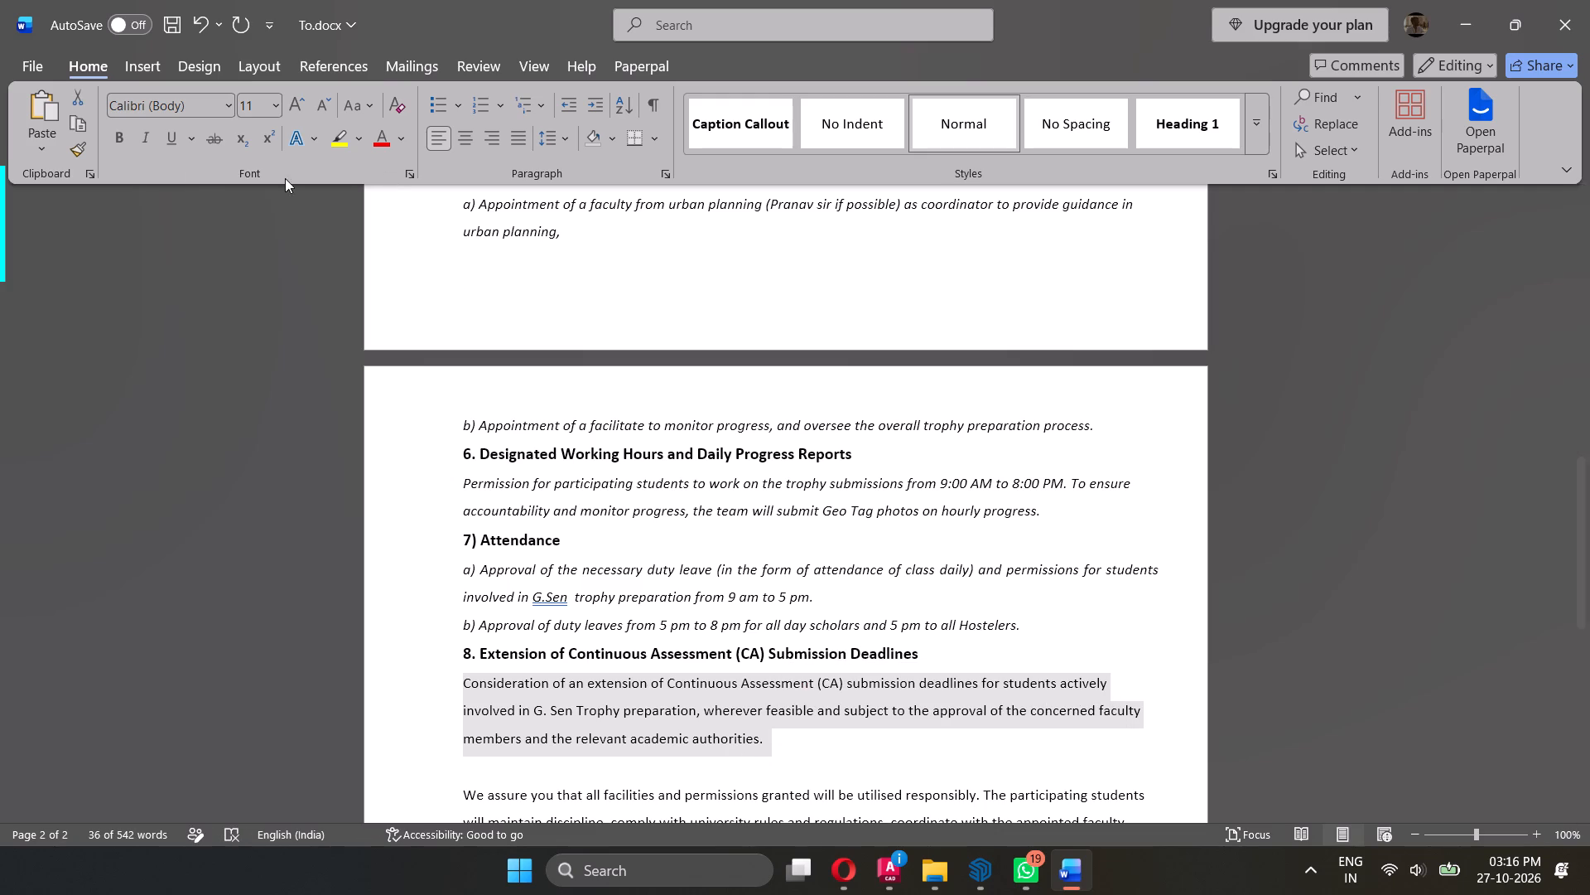
pyautogui.click(147, 134)
pyautogui.click(516, 665)
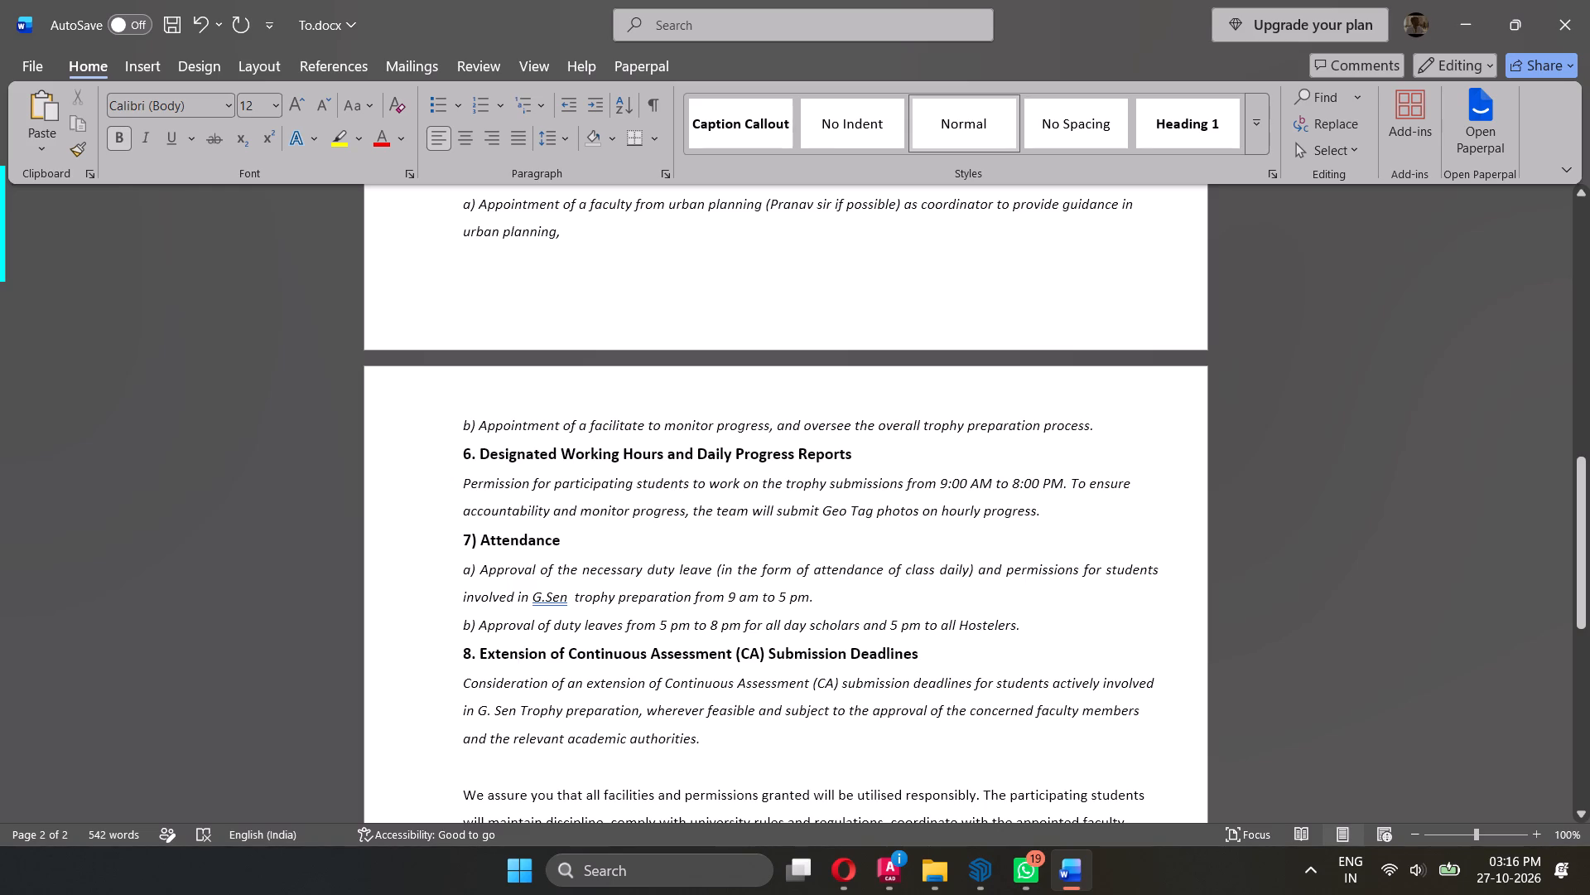
# Review the closing paragraphs and the sign-off block at the end of the letter.
pyautogui.scroll(-3, 566, 745)
pyautogui.scroll(-1, 681, 601)
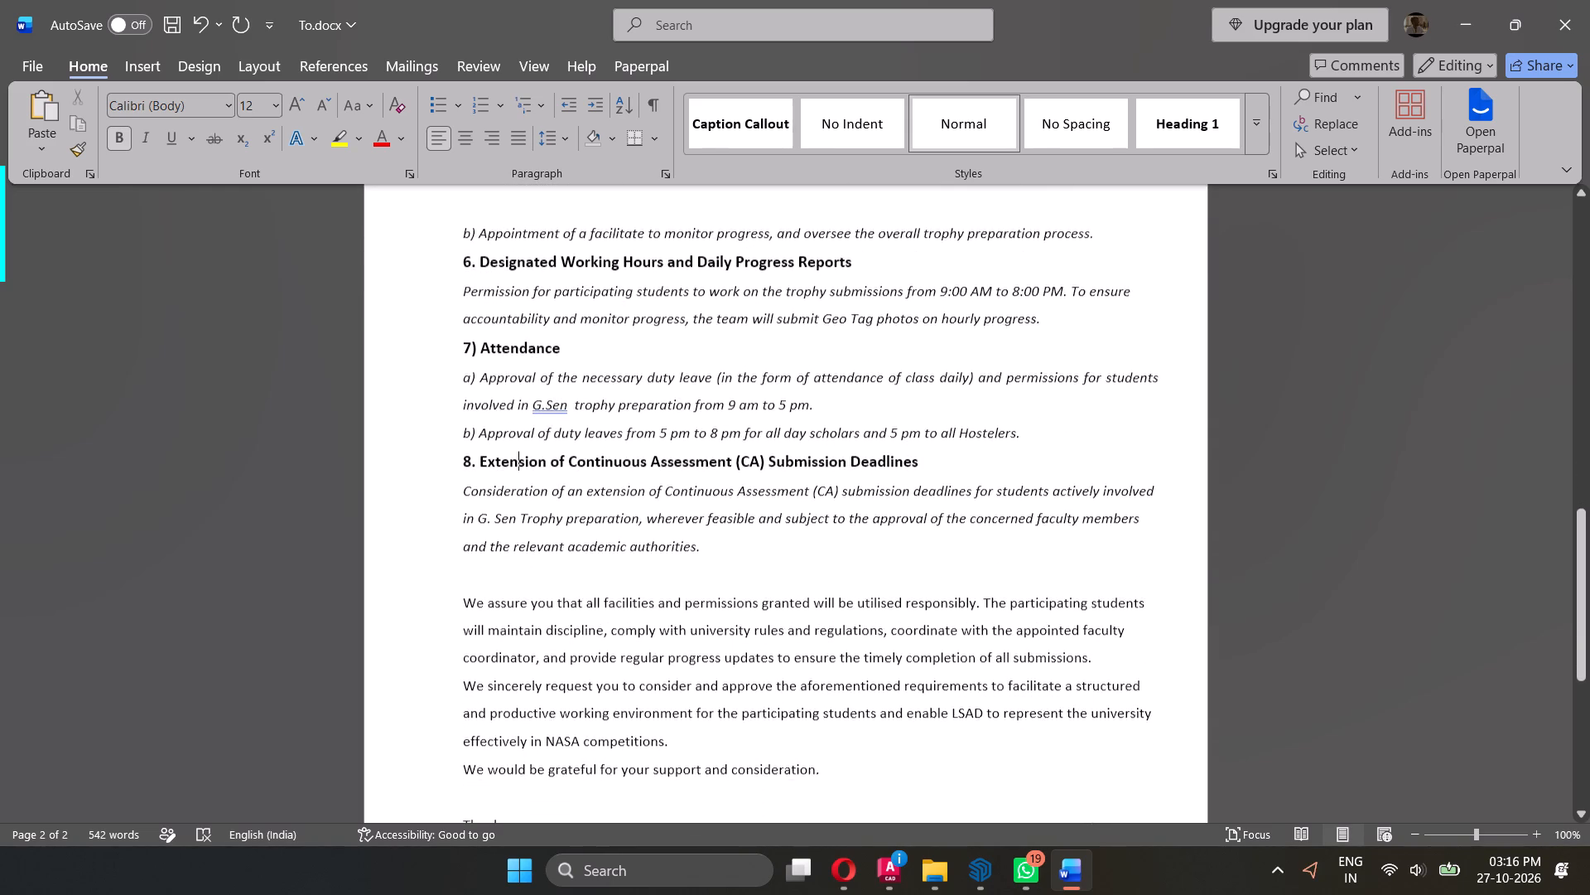
pyautogui.scroll(-1, 681, 601)
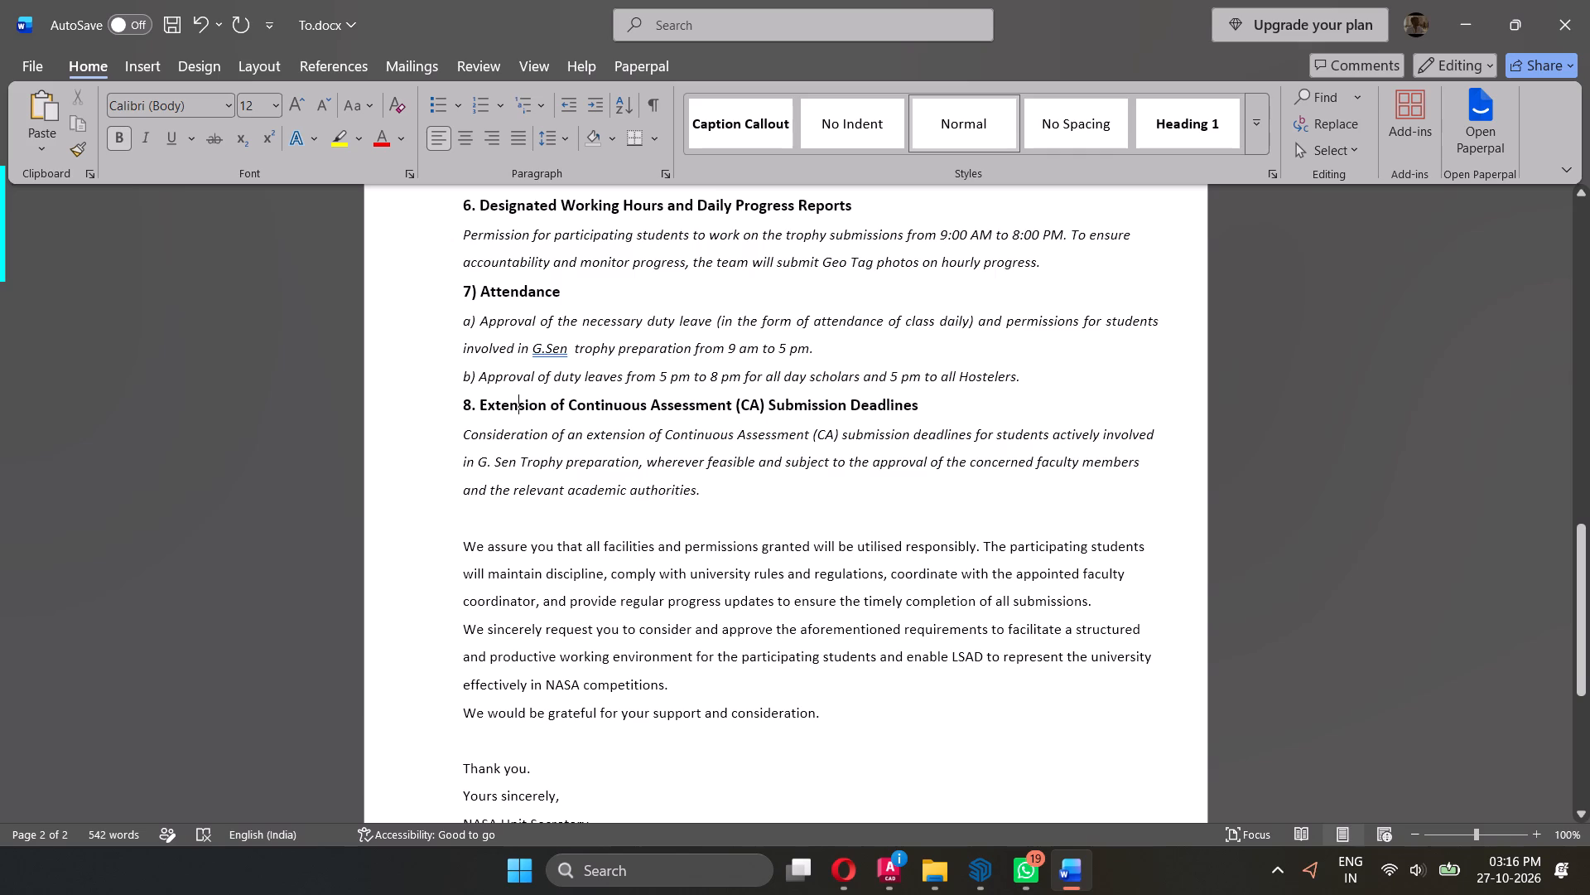
pyautogui.scroll(-3, 681, 601)
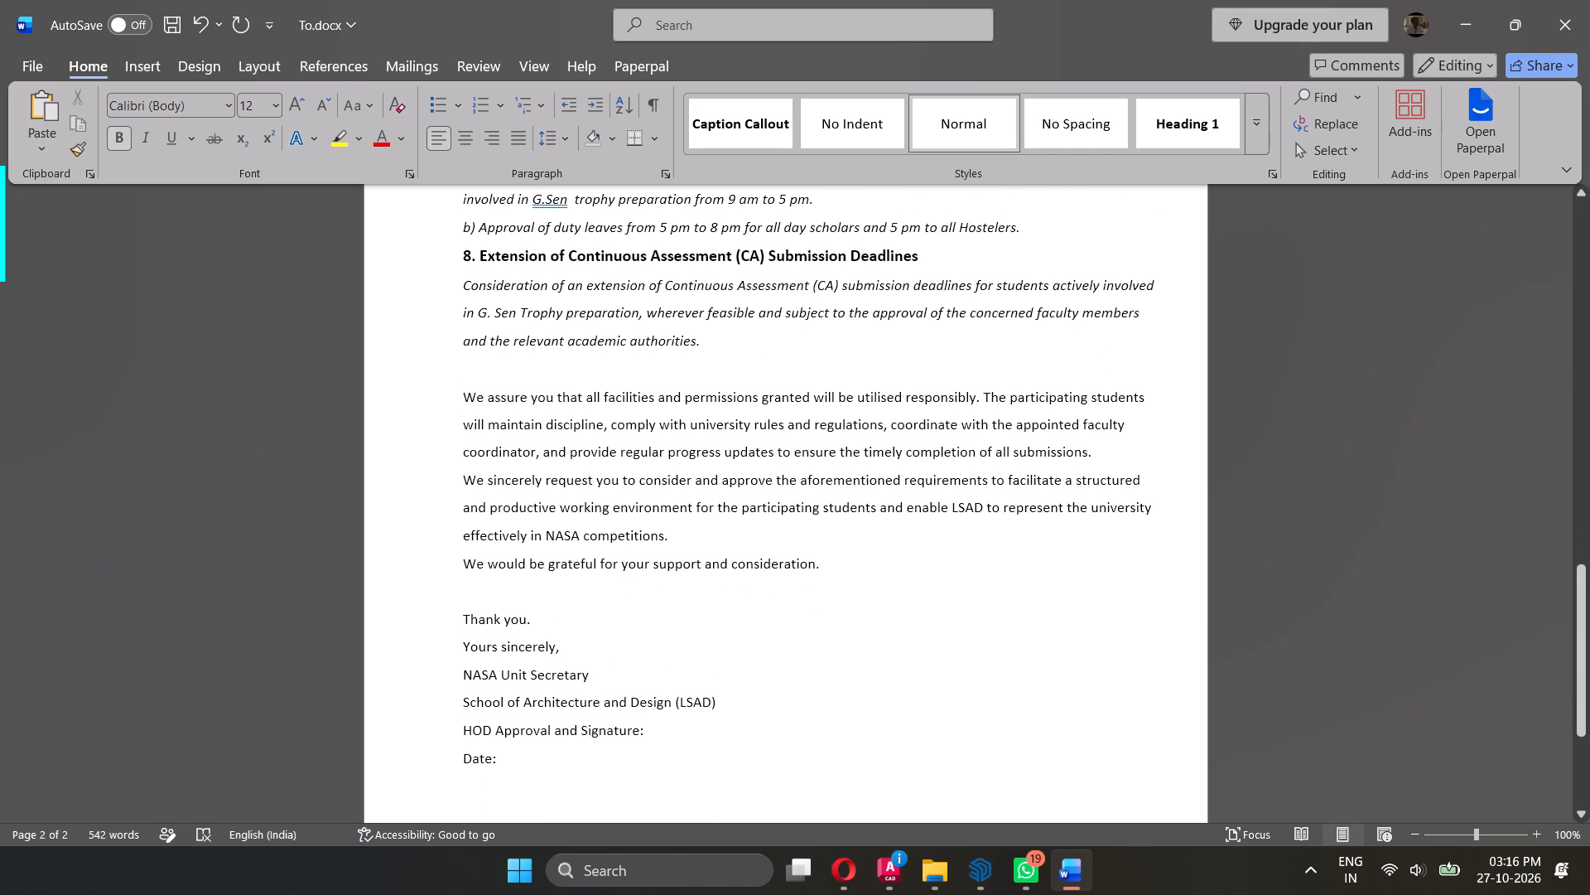
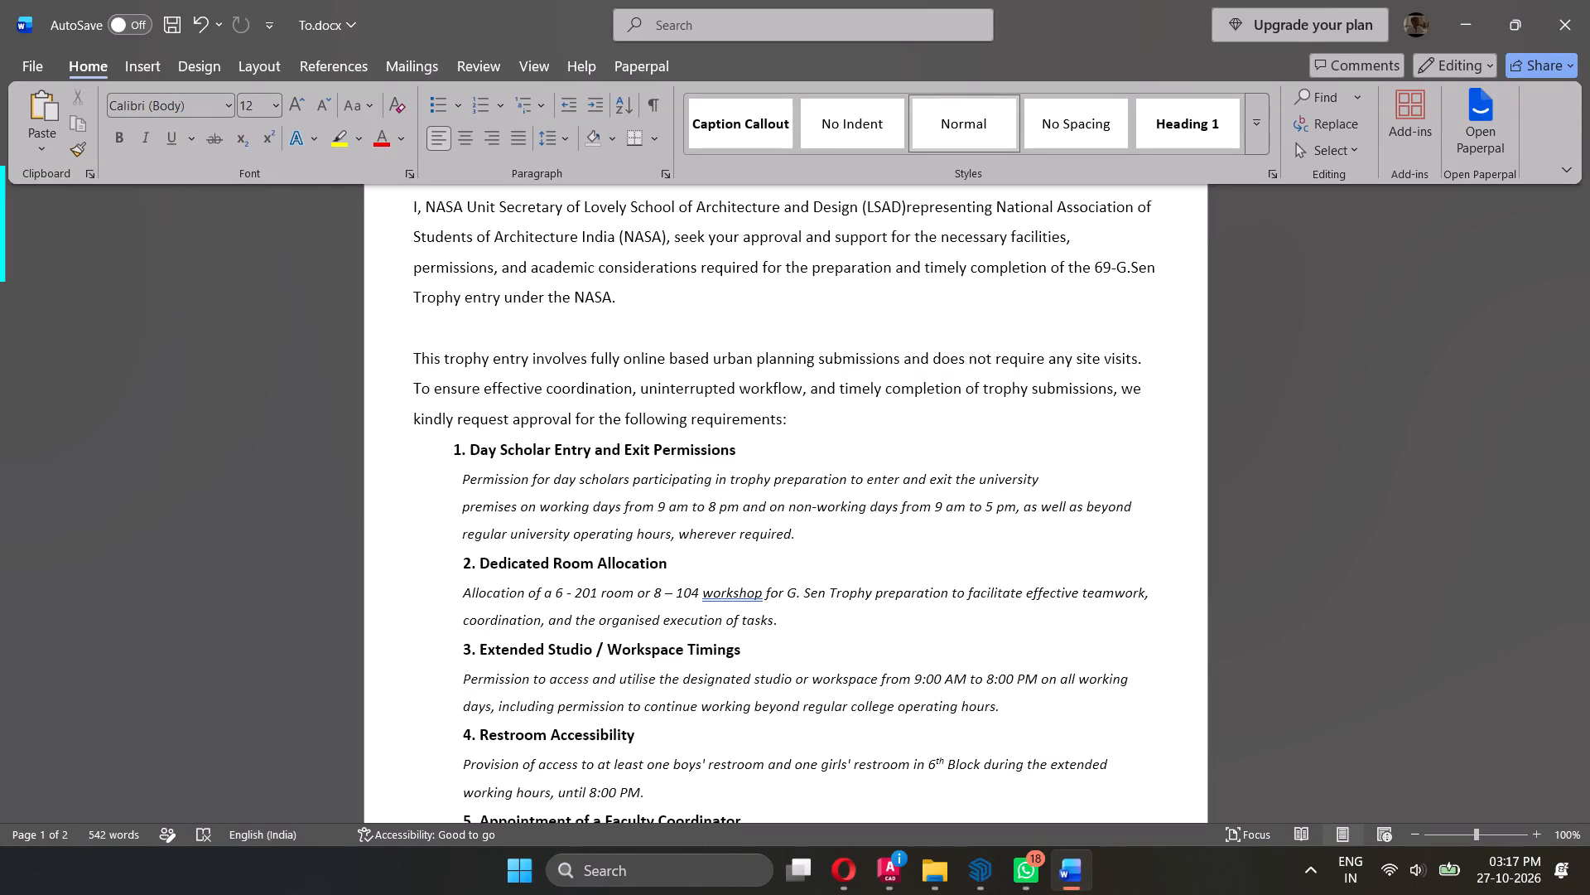
# Review the letter's numbered requirements, from "Day Scholar Entry and Exit Permissions" through heading 8, and the closing paragraphs.
pyautogui.scroll(-11, 1070, 553)
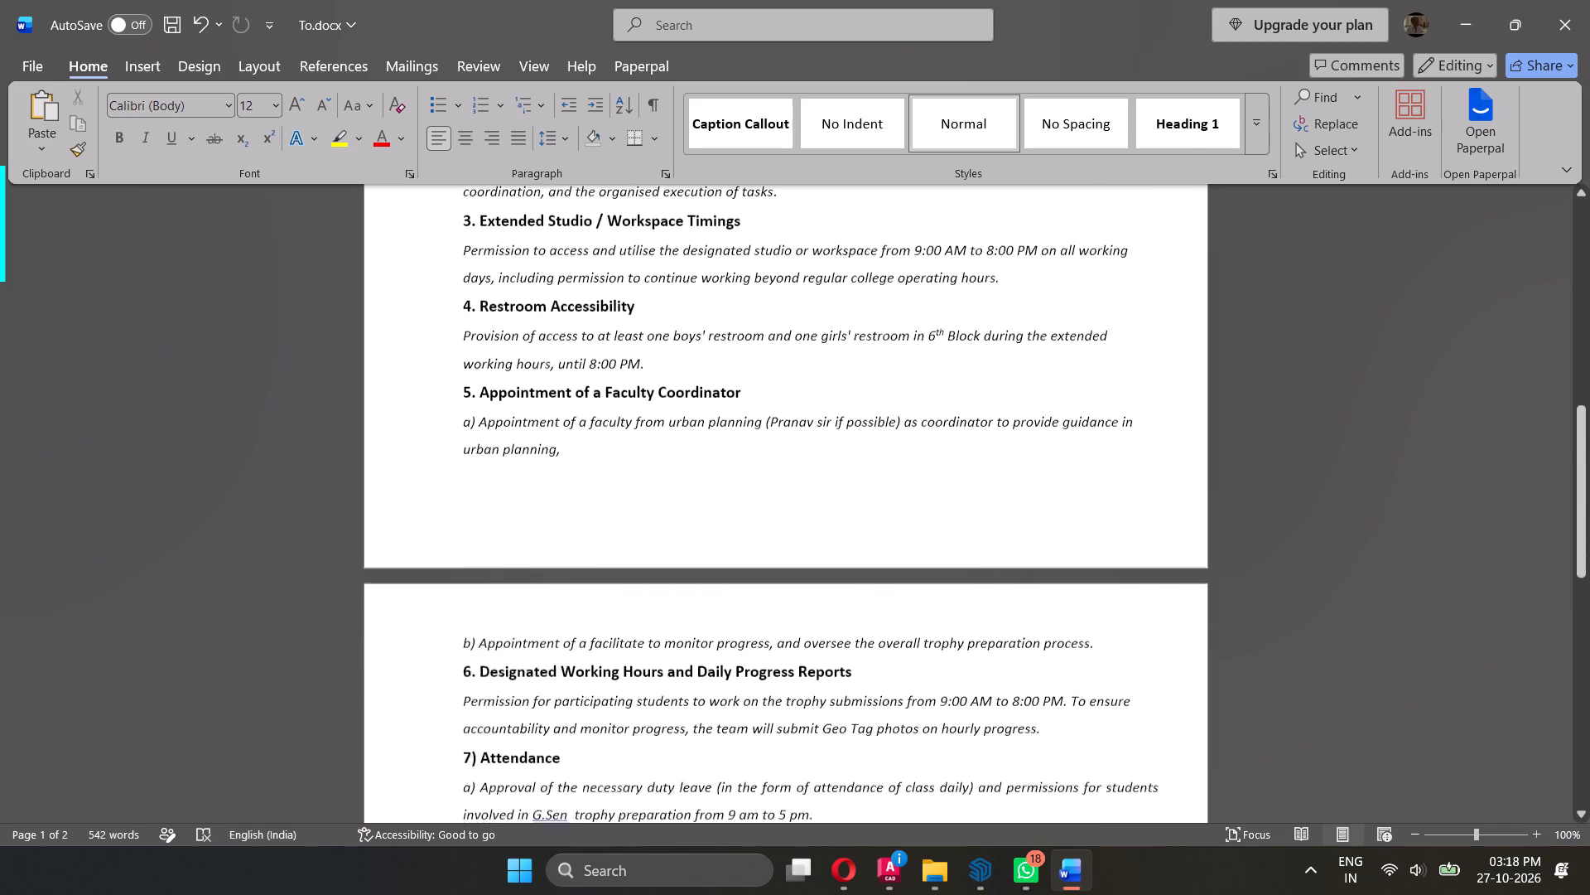
pyautogui.scroll(-11, 1063, 555)
pyautogui.scroll(5, 806, 502)
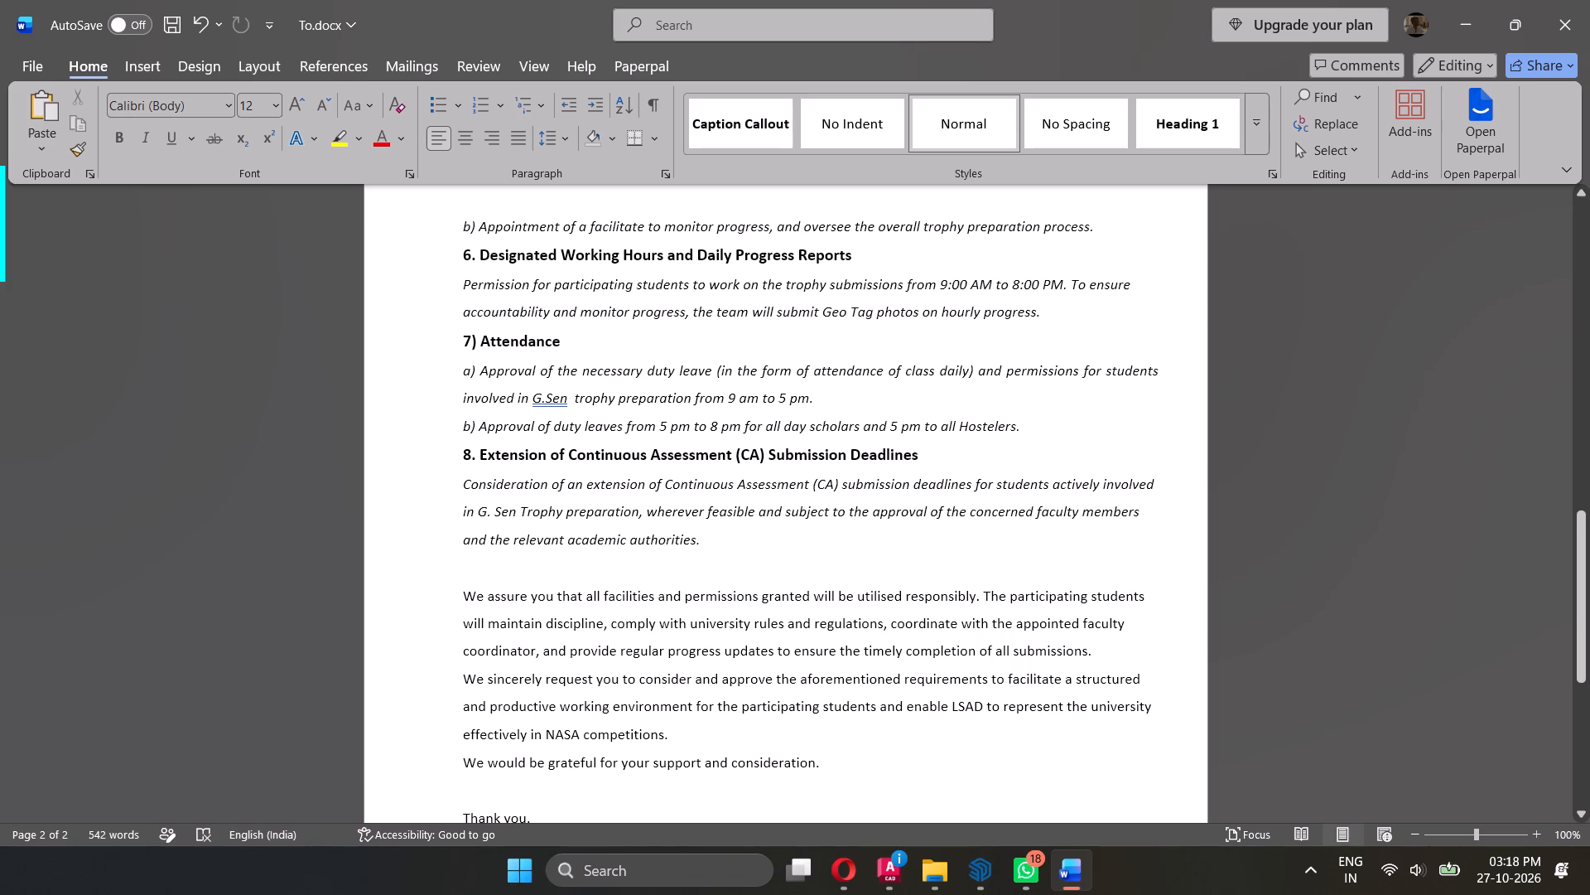
# Select the closing paragraphs from "We assure you that all facilities" through "We would be grateful for your support and consideration.".
pyautogui.scroll(-2, 645, 641)
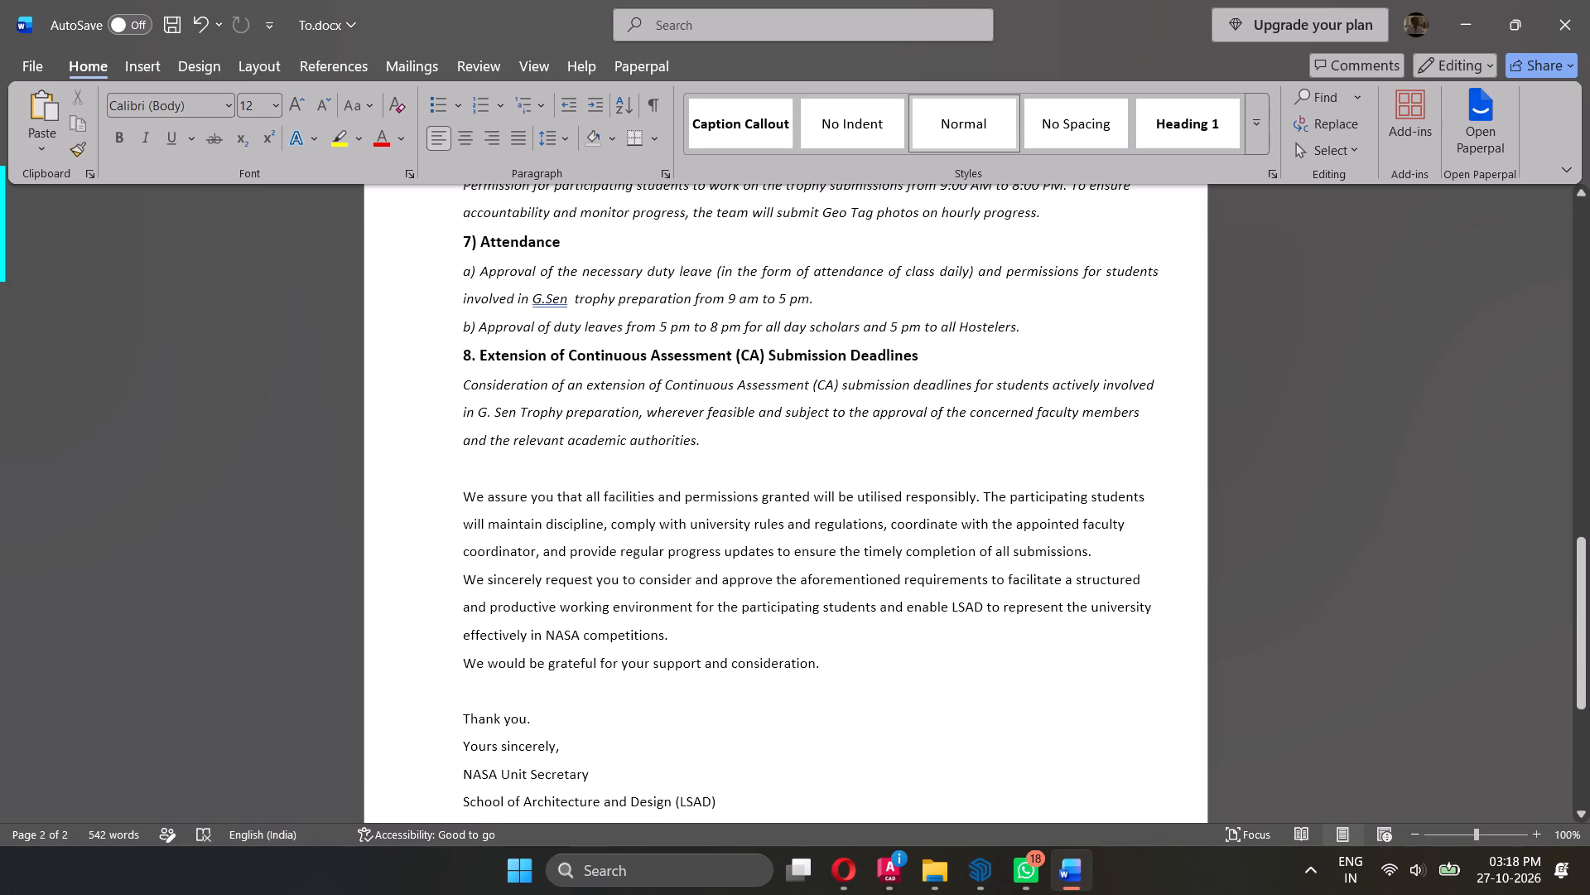
pyautogui.moveTo(460, 483); pyautogui.dragTo(906, 675)
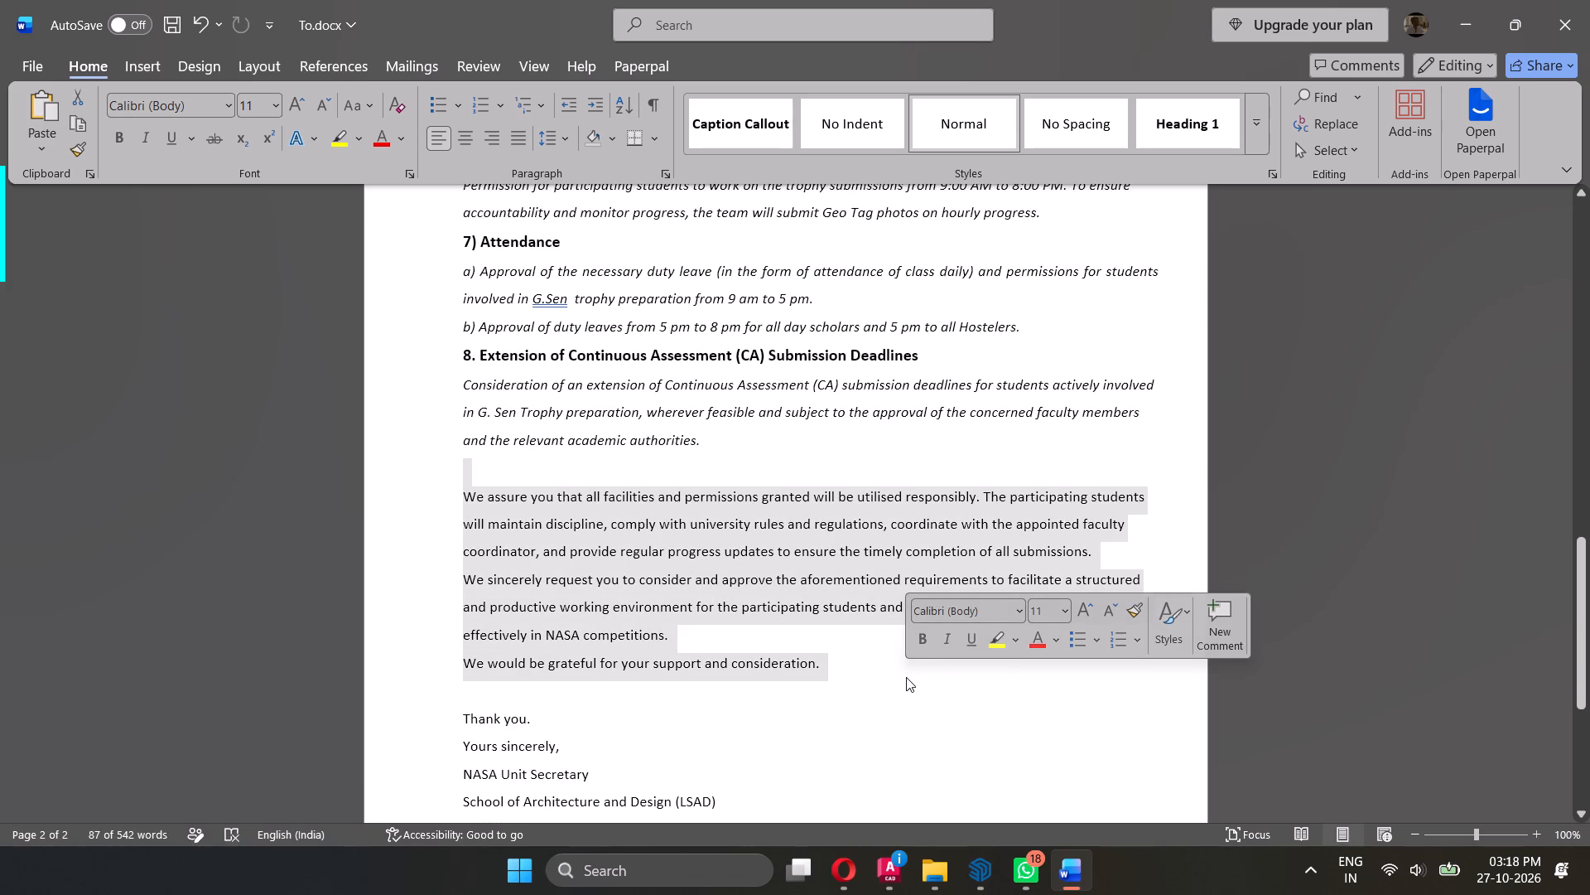
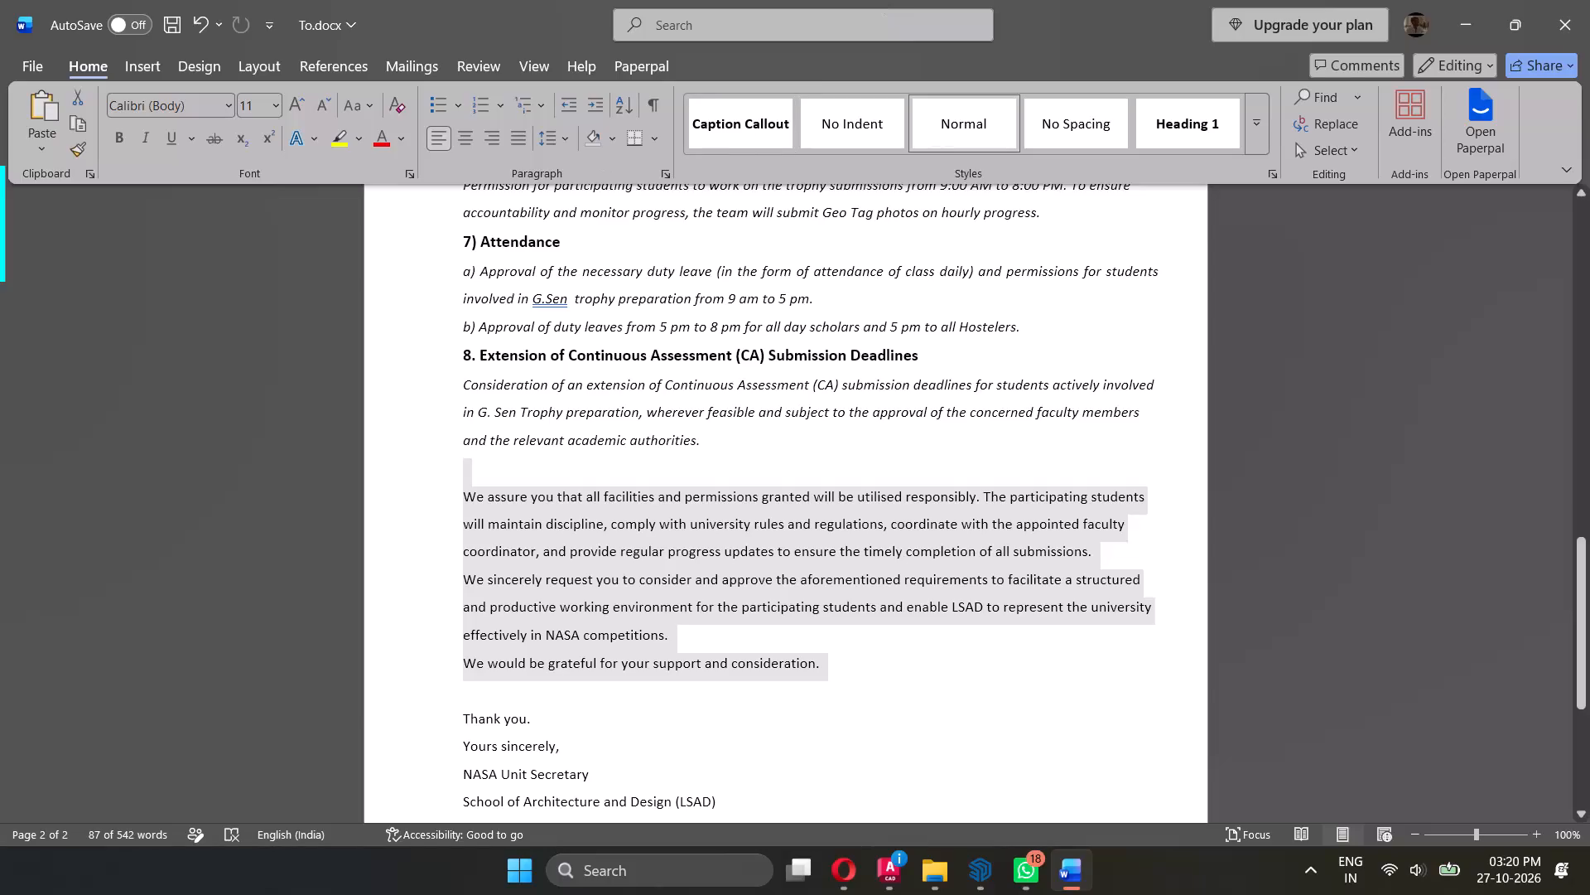
# Review the letter's closing sign-off with its date line and the spacing of the opening address block.
pyautogui.click(467, 462)
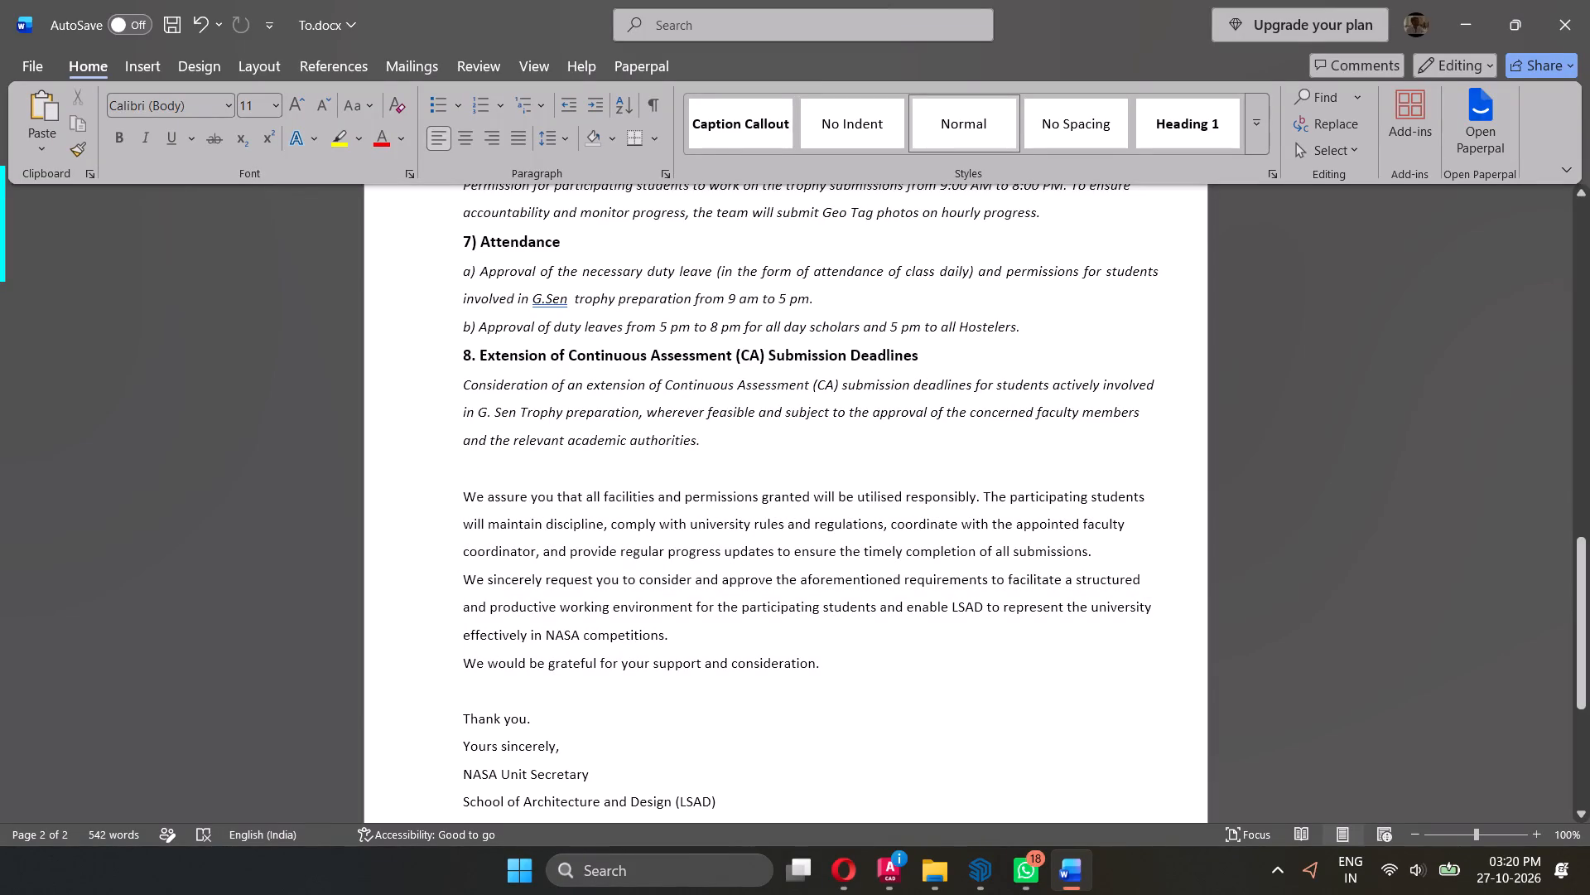
pyautogui.scroll(-11, 616, 502)
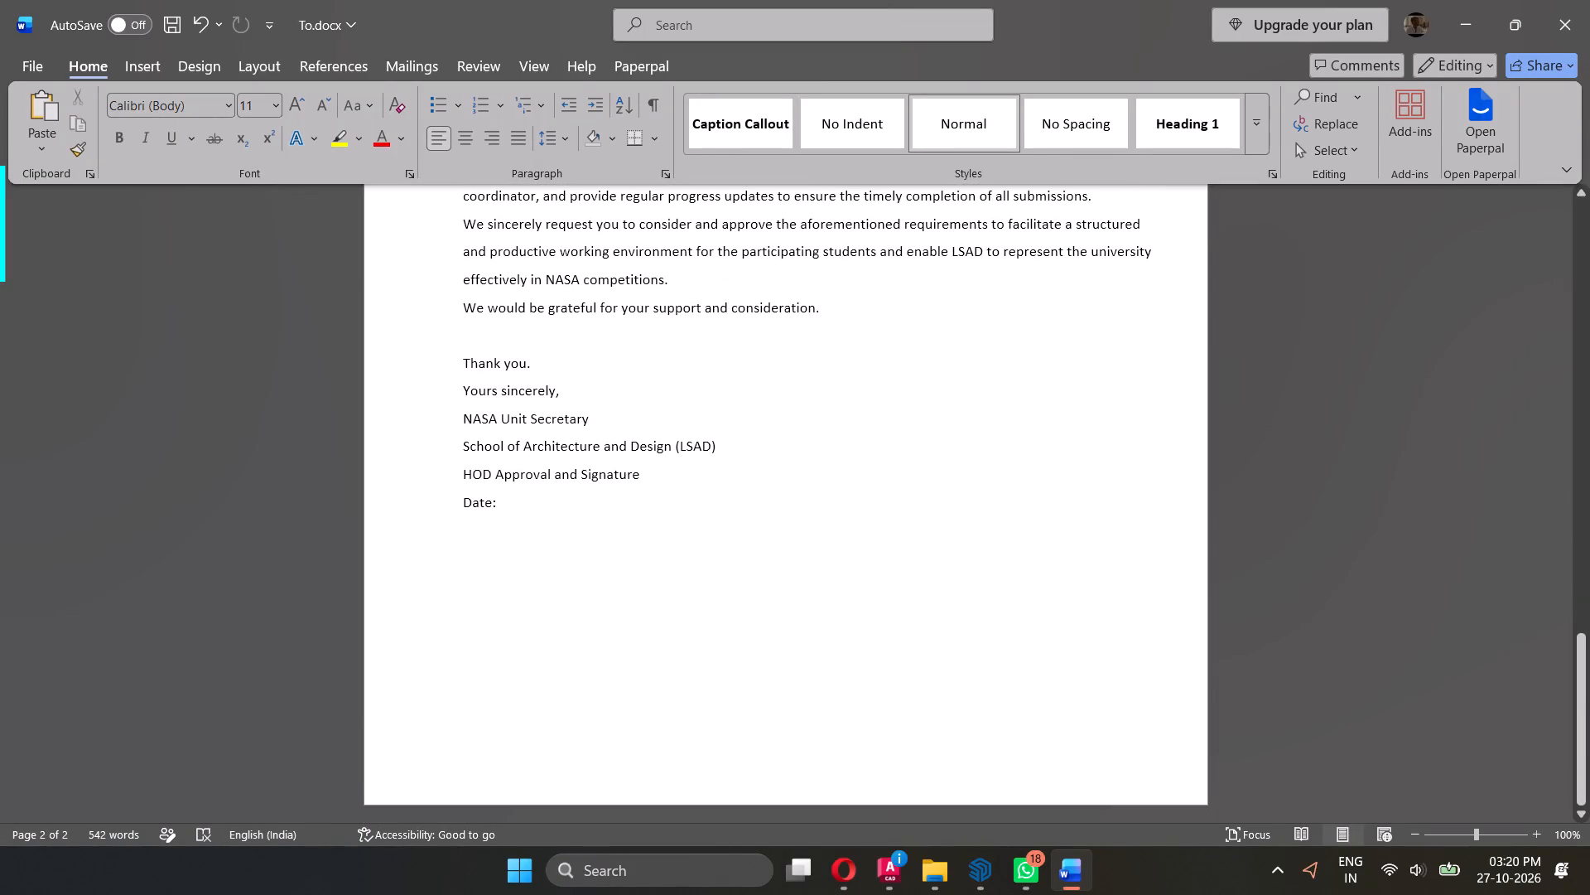
pyautogui.moveTo(534, 505); pyautogui.dragTo(438, 515)
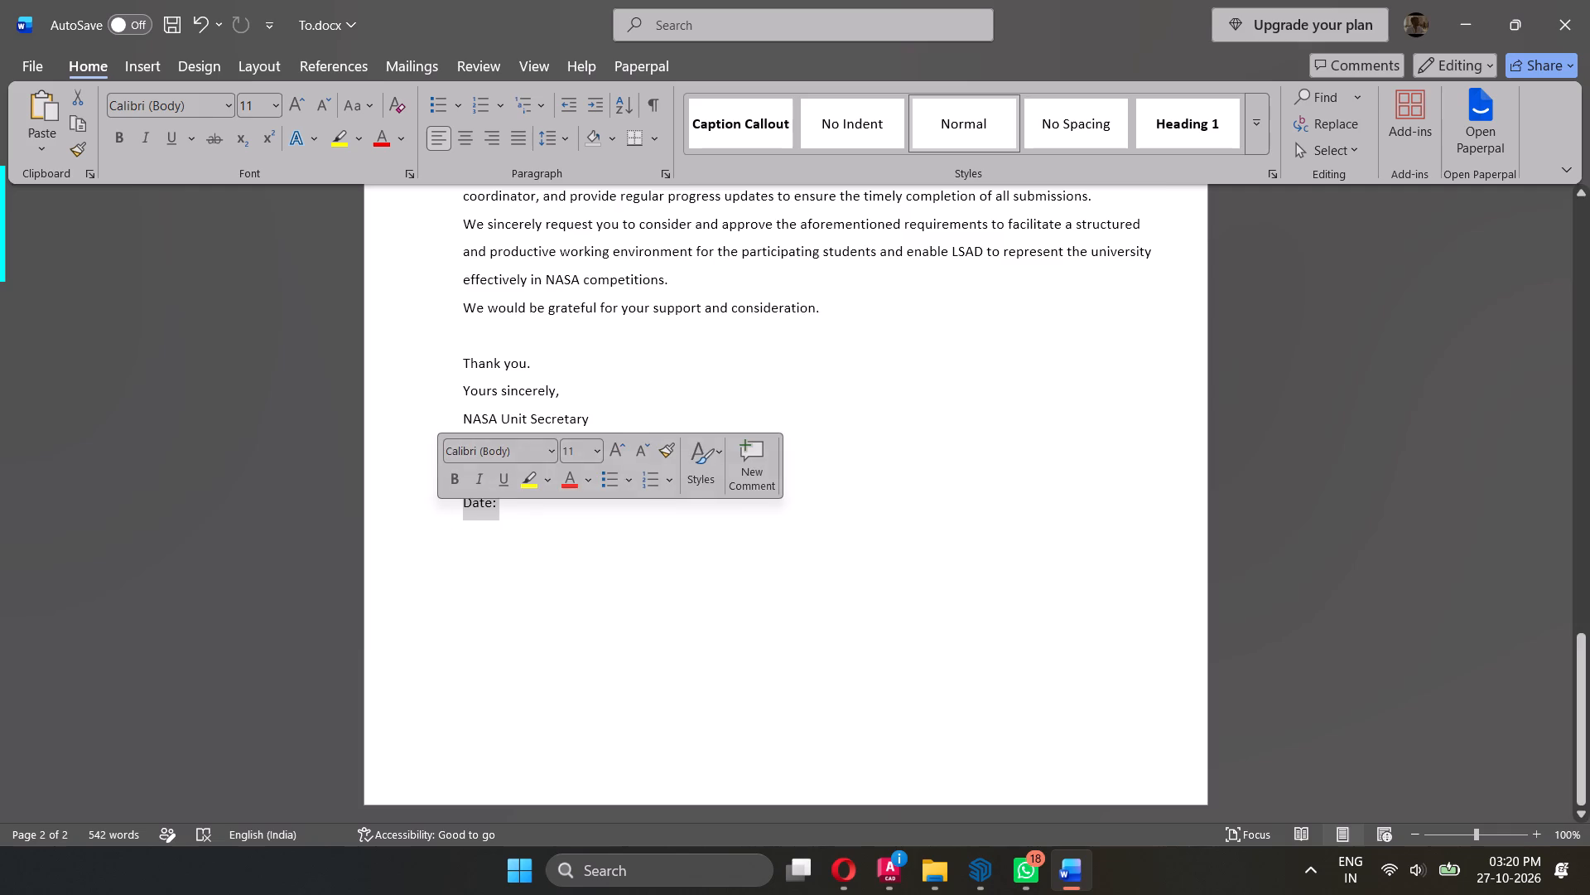
pyautogui.scroll(6, 699, 479)
pyautogui.scroll(20, 699, 479)
pyautogui.scroll(12, 699, 479)
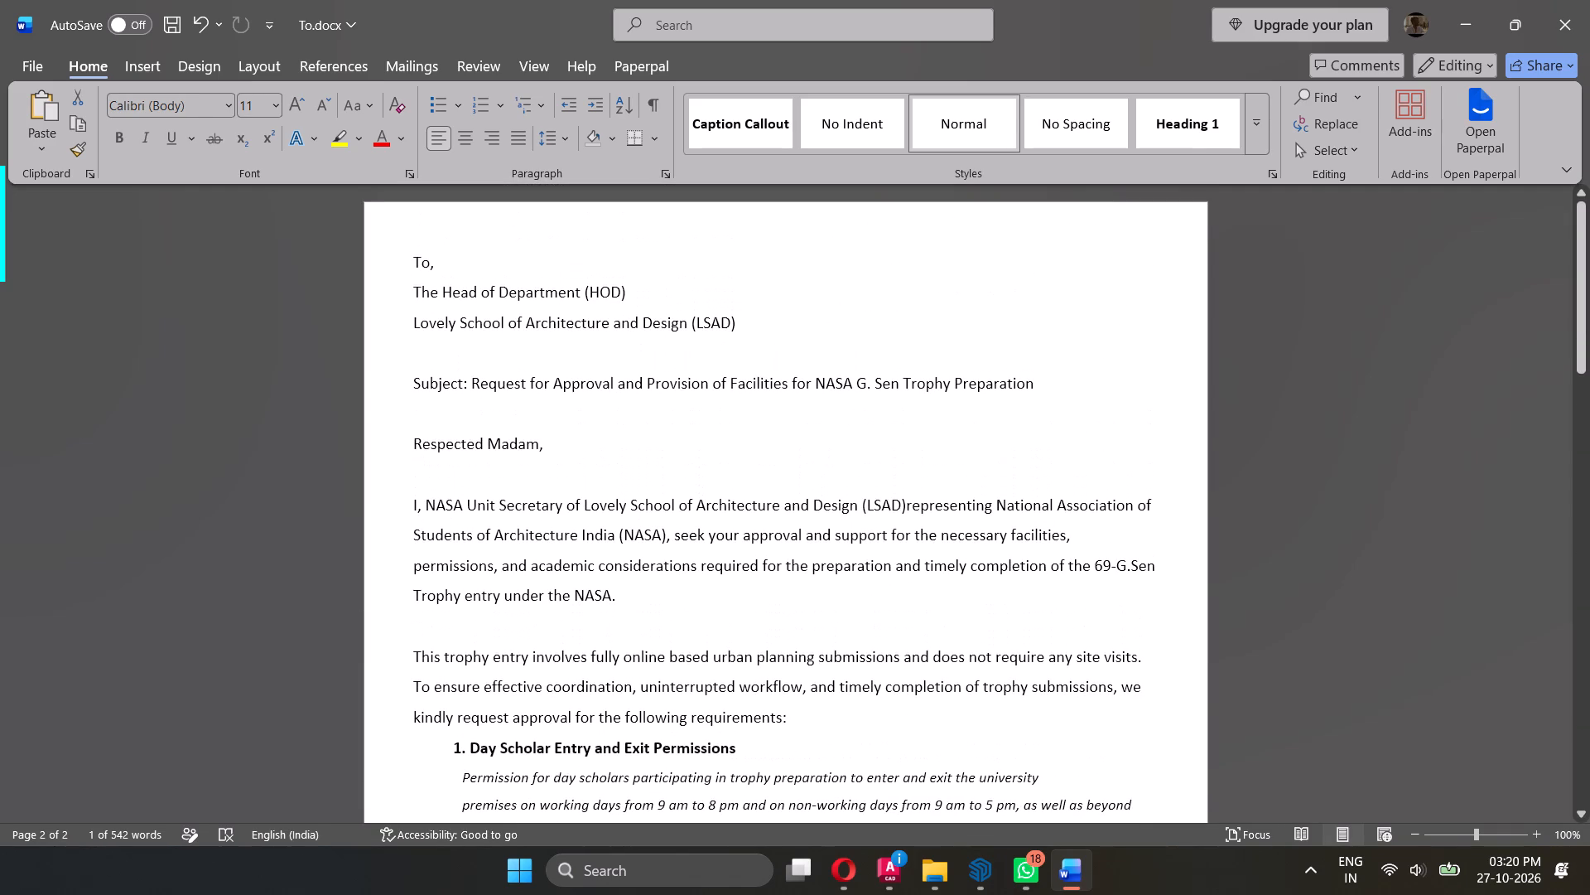
pyautogui.click(417, 350)
pyautogui.click(426, 418)
pyautogui.click(424, 350)
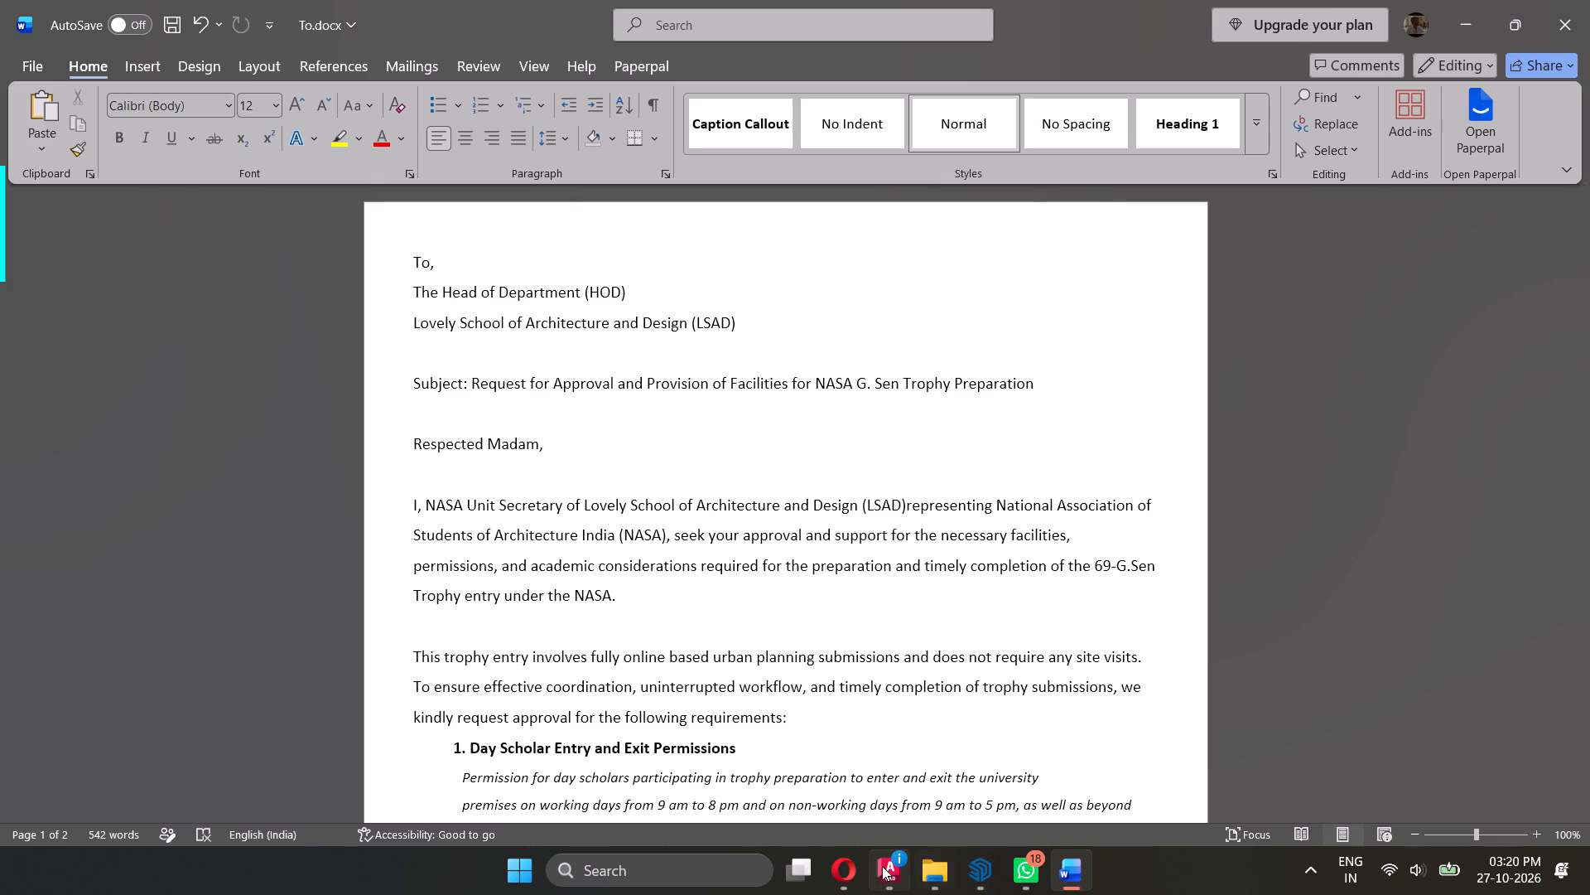
# Switch to Opera, search the web for "letter format" in a new tab, and view the image results as layout references.
pyautogui.click(848, 856)
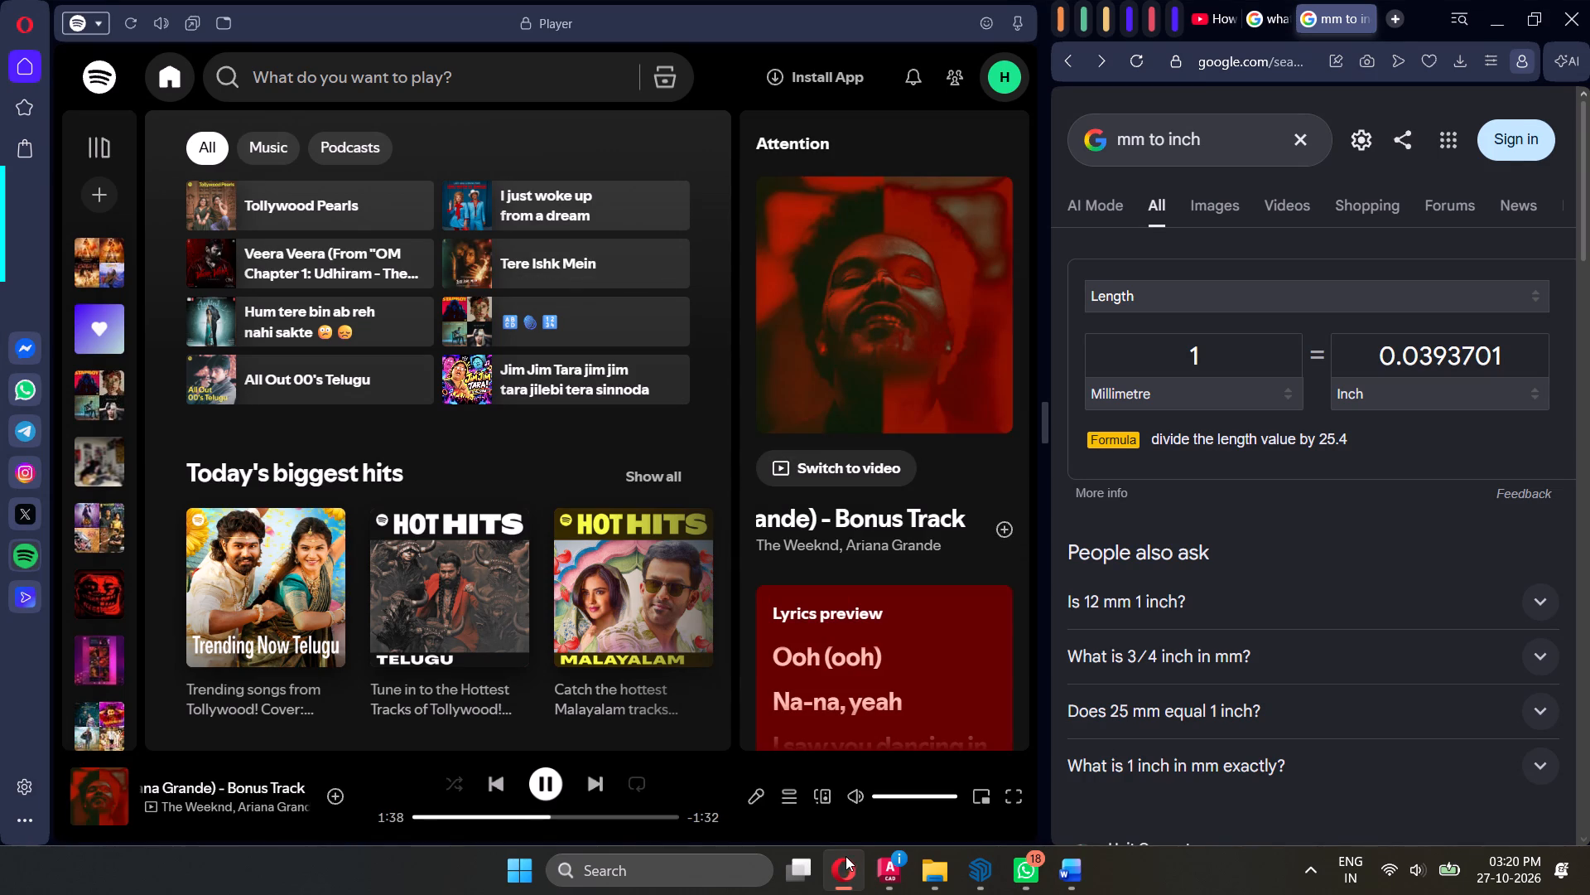
pyautogui.doubleClick(29, 552)
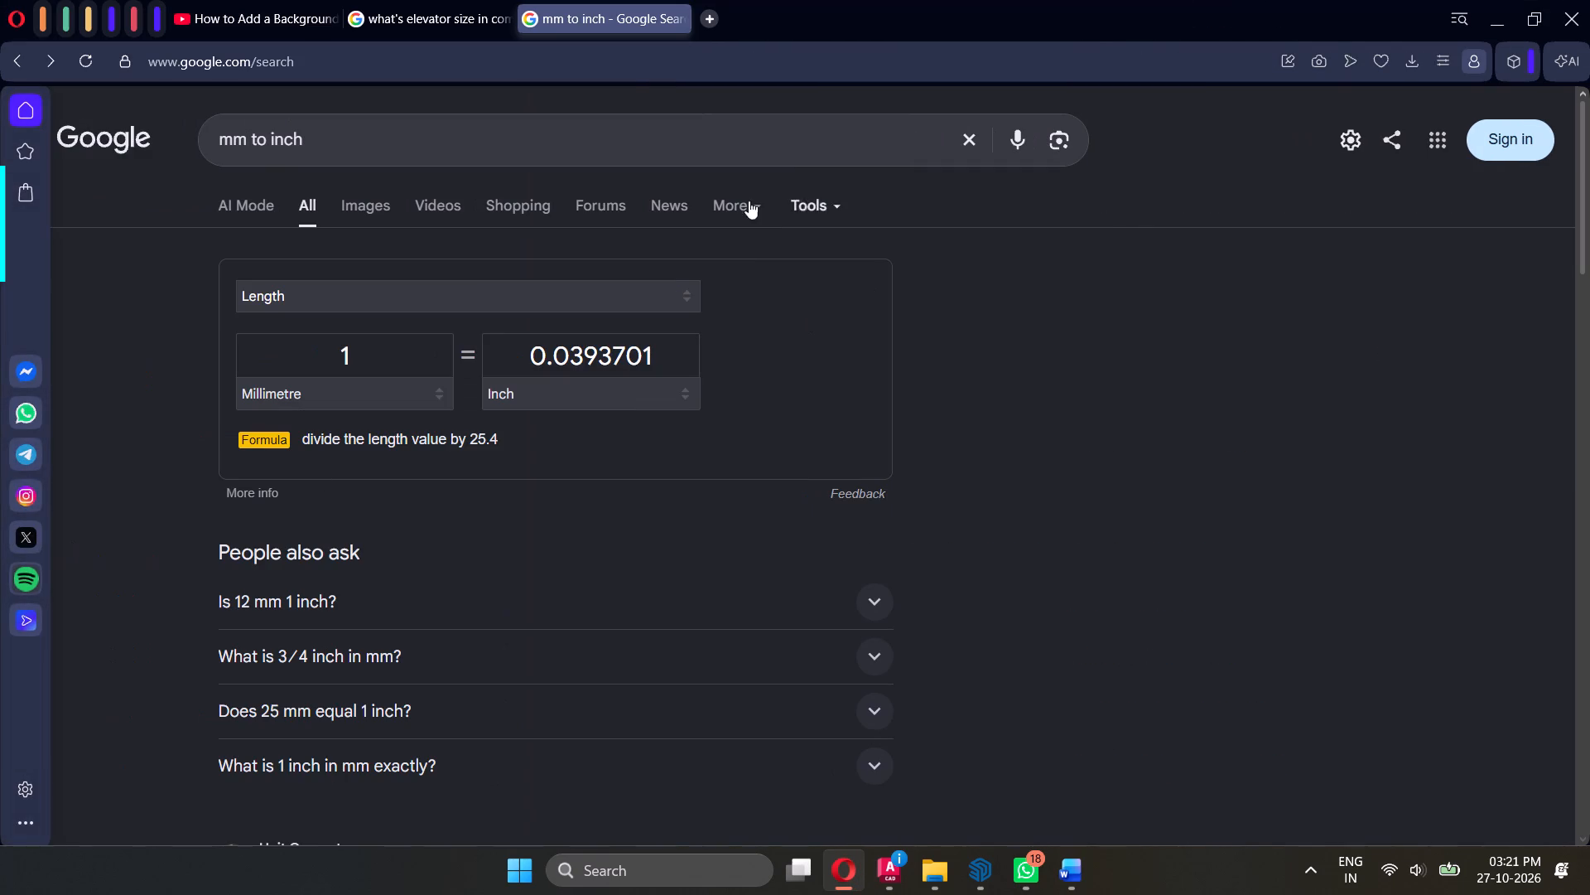
pyautogui.click(713, 13)
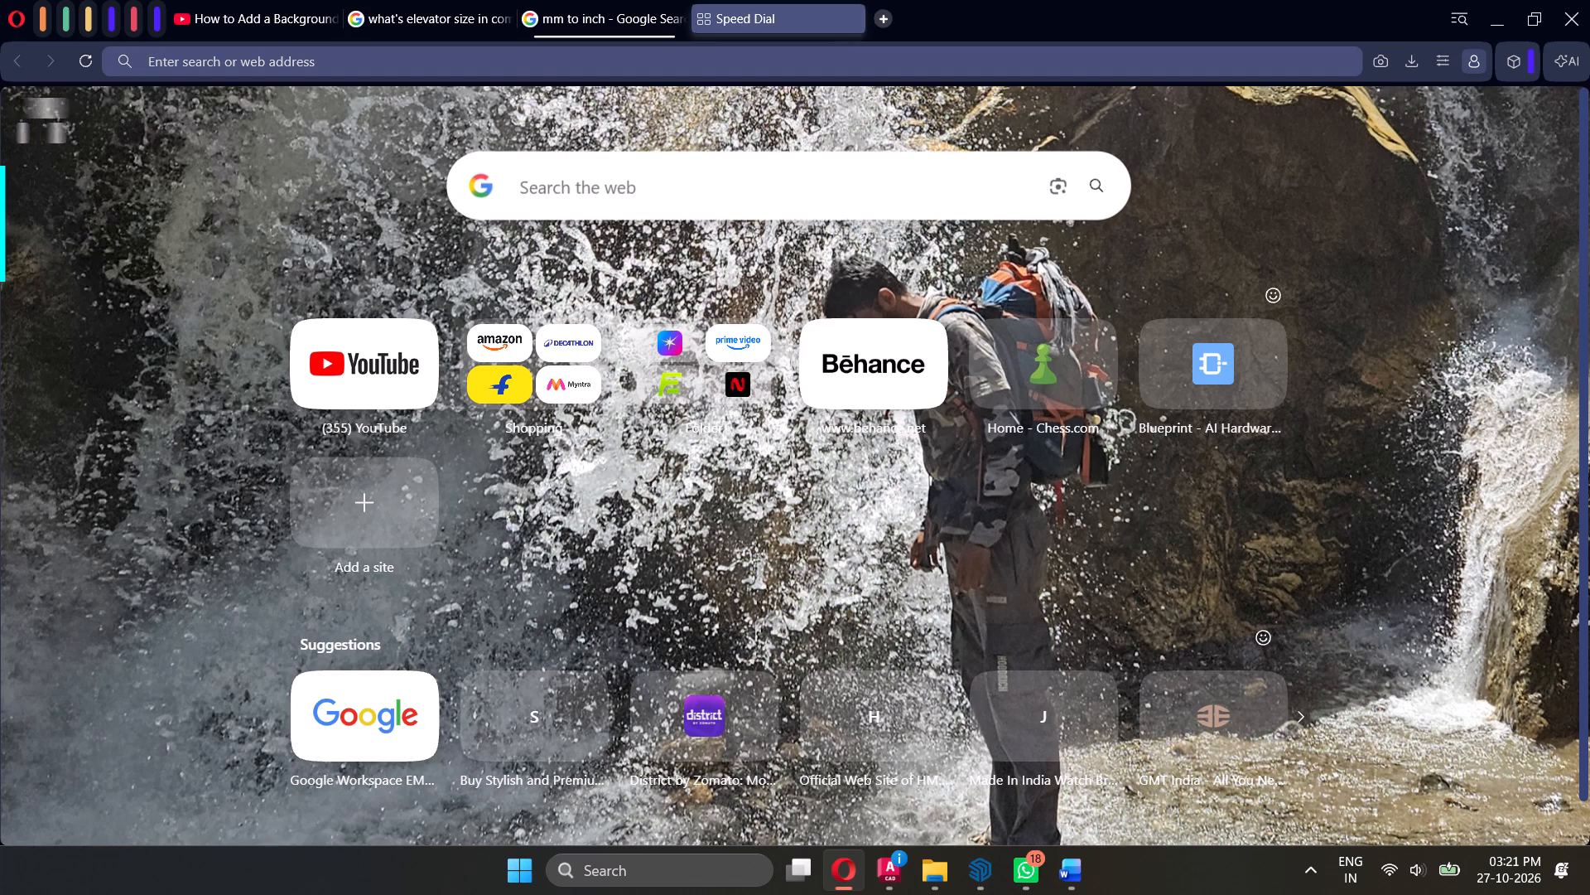
pyautogui.click(624, 191)
pyautogui.write('letter formate')
pyautogui.press('Return')
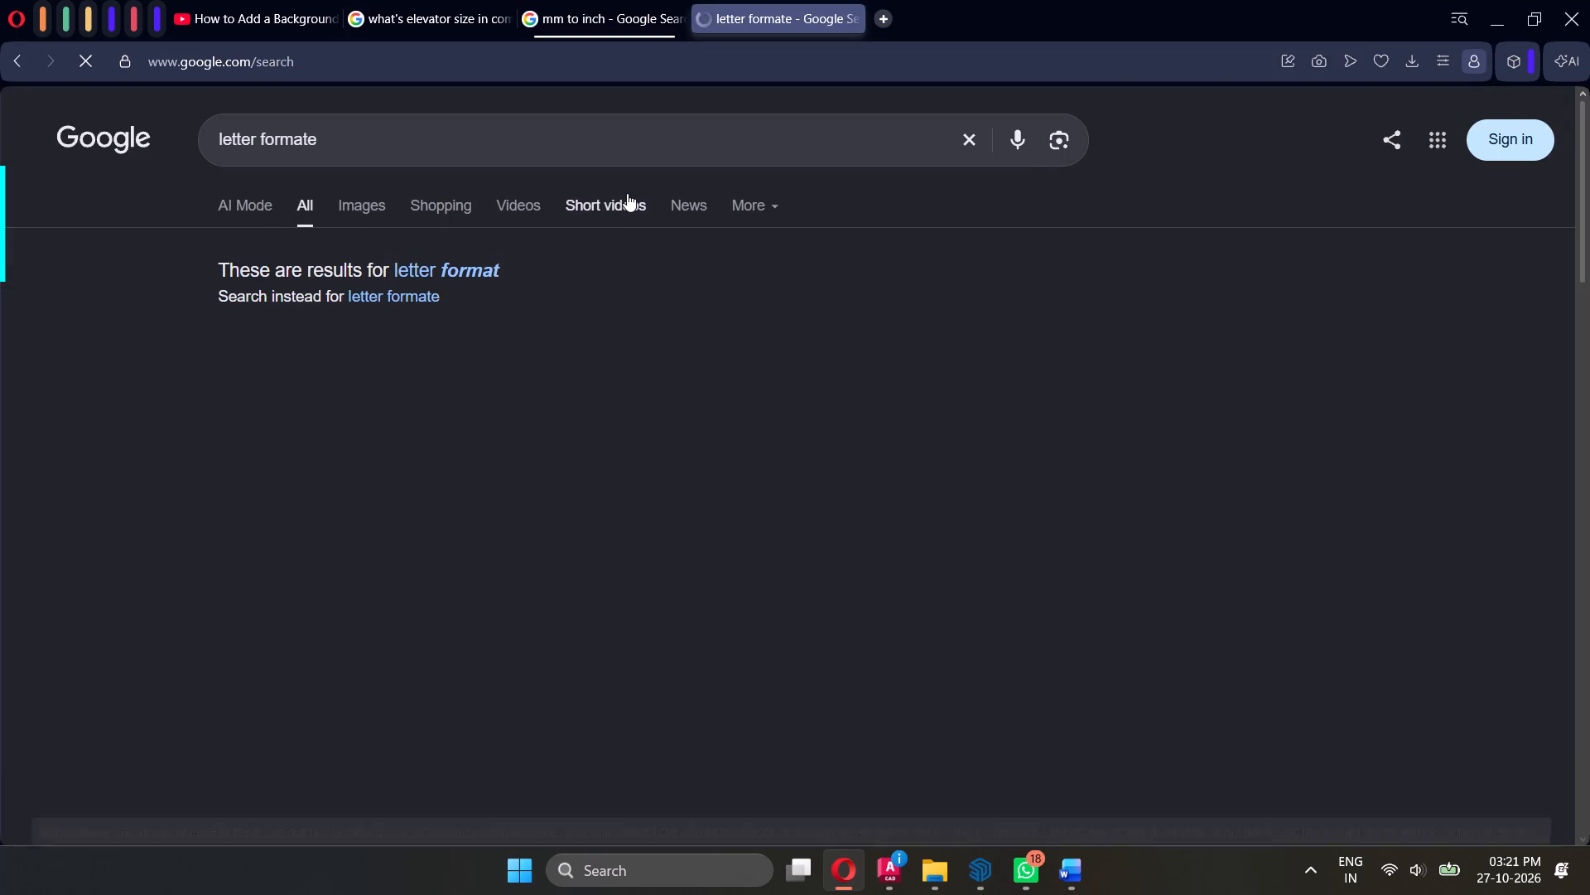
pyautogui.click(484, 257)
pyautogui.click(443, 279)
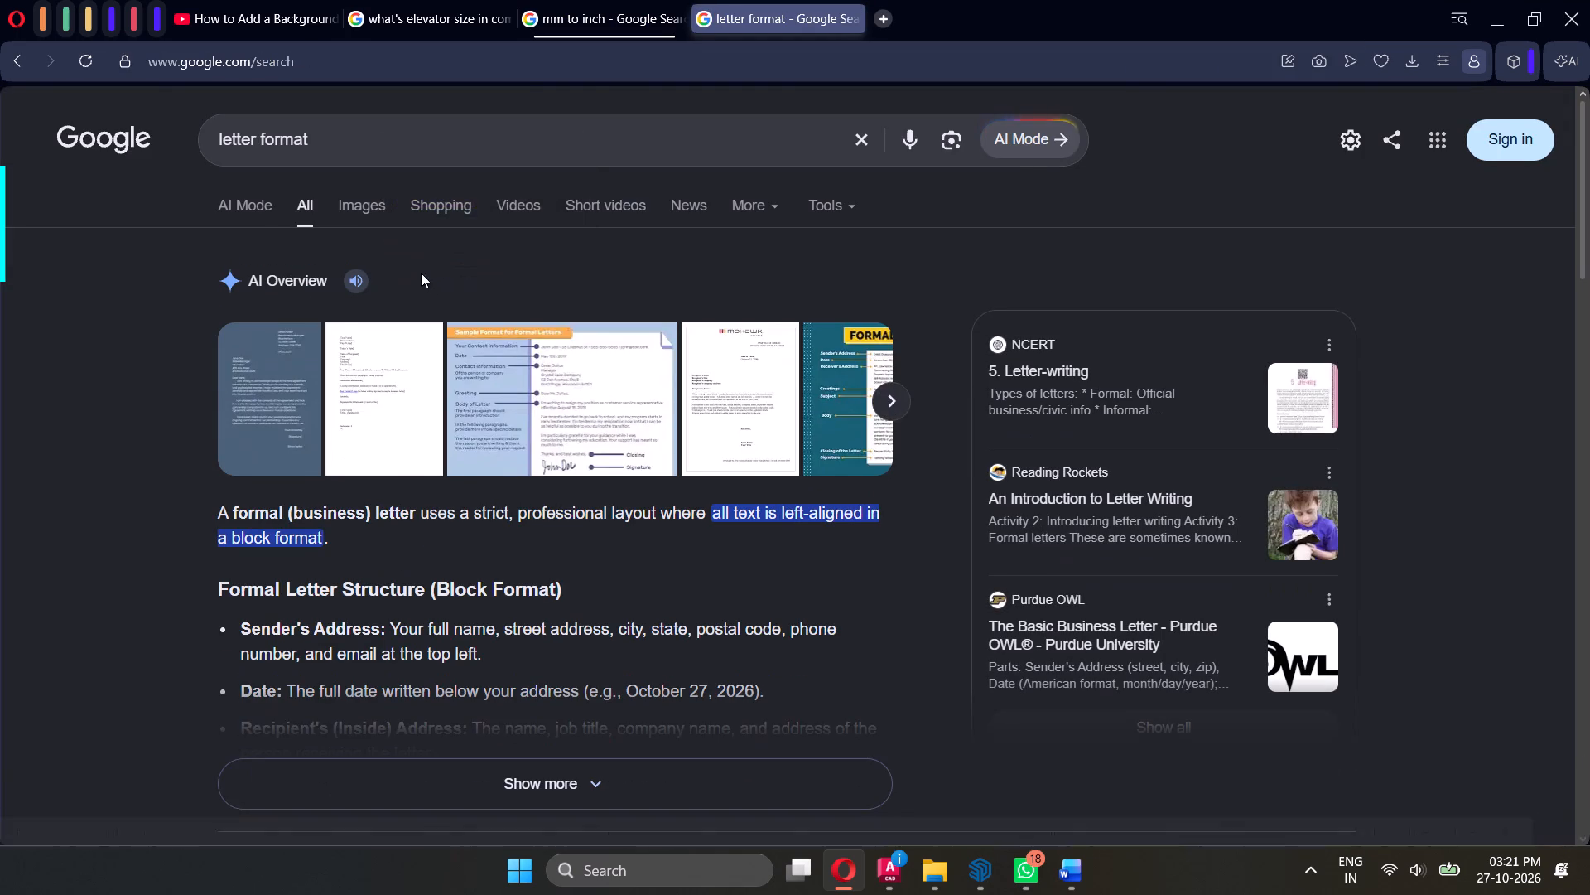
pyautogui.click(364, 203)
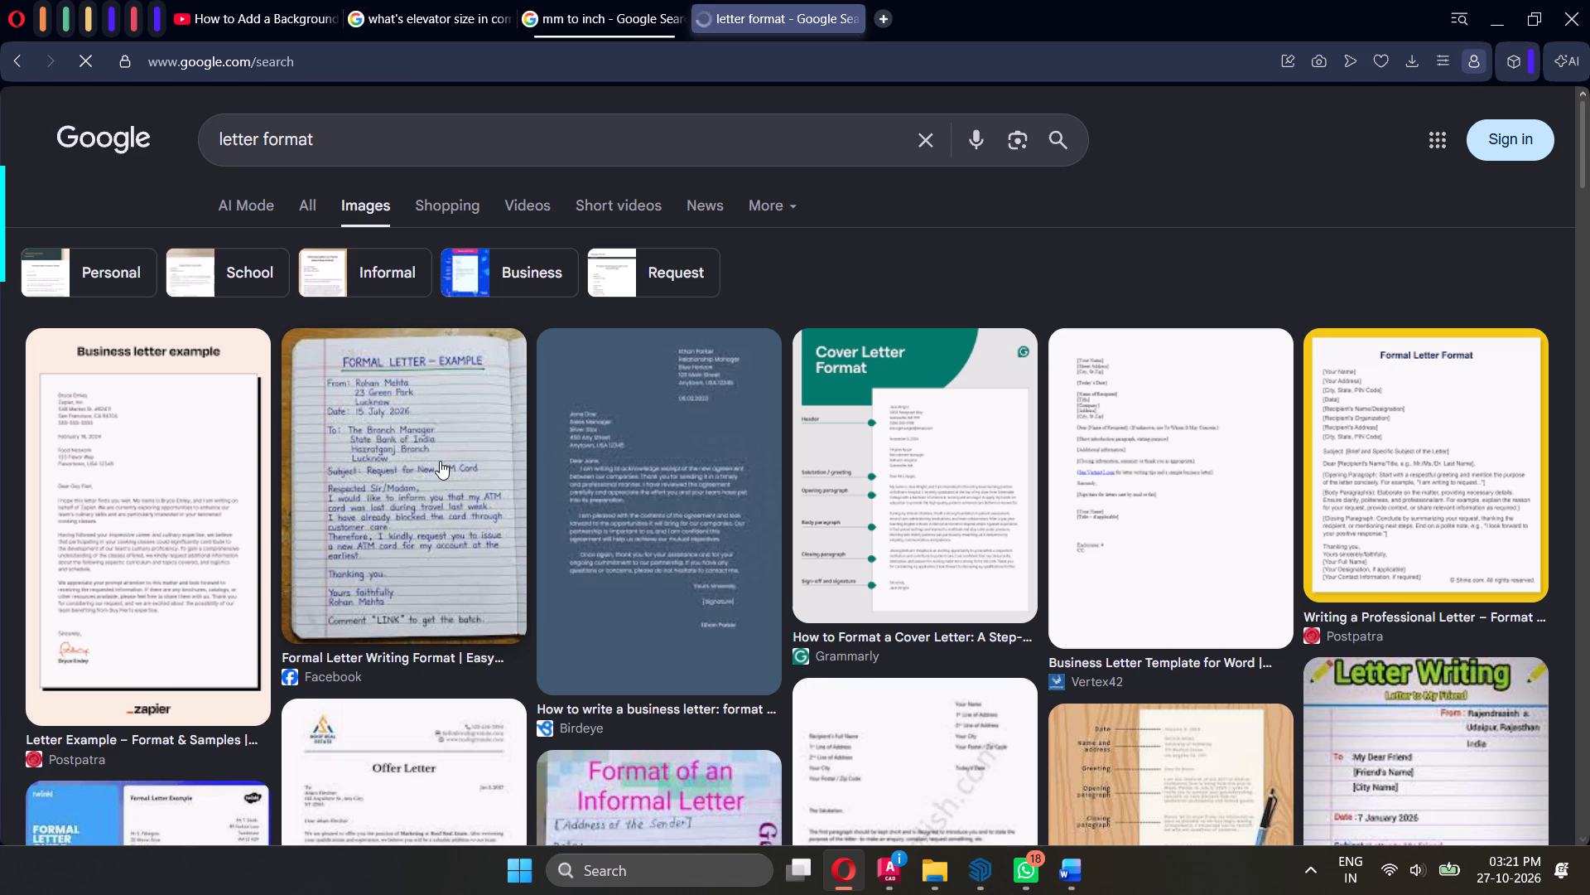
pyautogui.click(1501, 4)
# Delete the "The Head of Department (HOD)" line in the letter and add "COA" after "To," as the addressee.
pyautogui.click(414, 239)
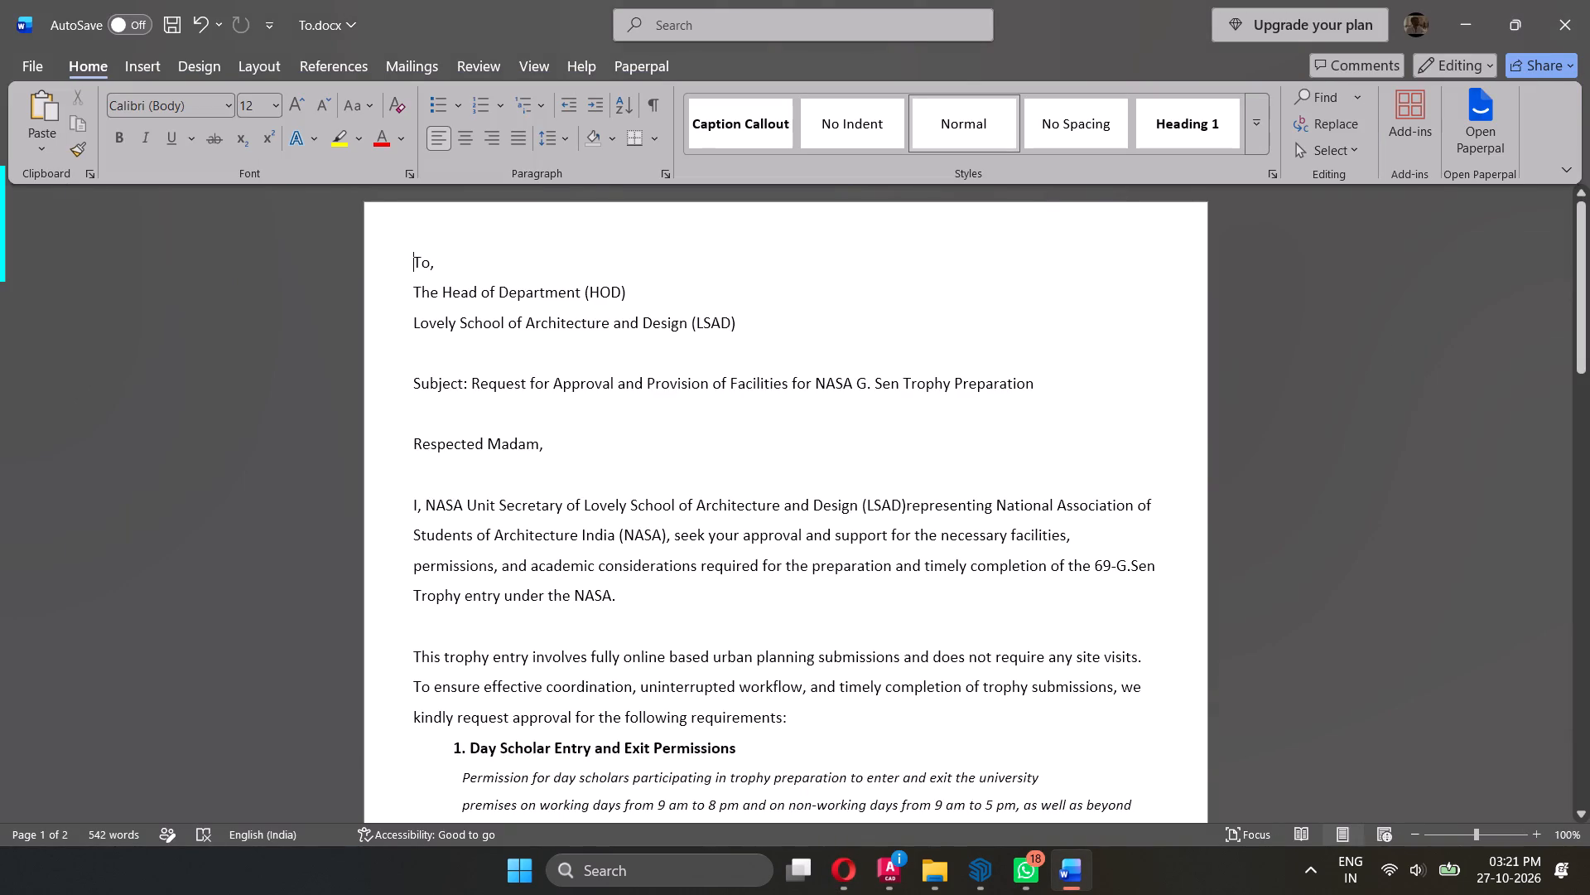
pyautogui.moveTo(412, 293); pyautogui.dragTo(662, 288)
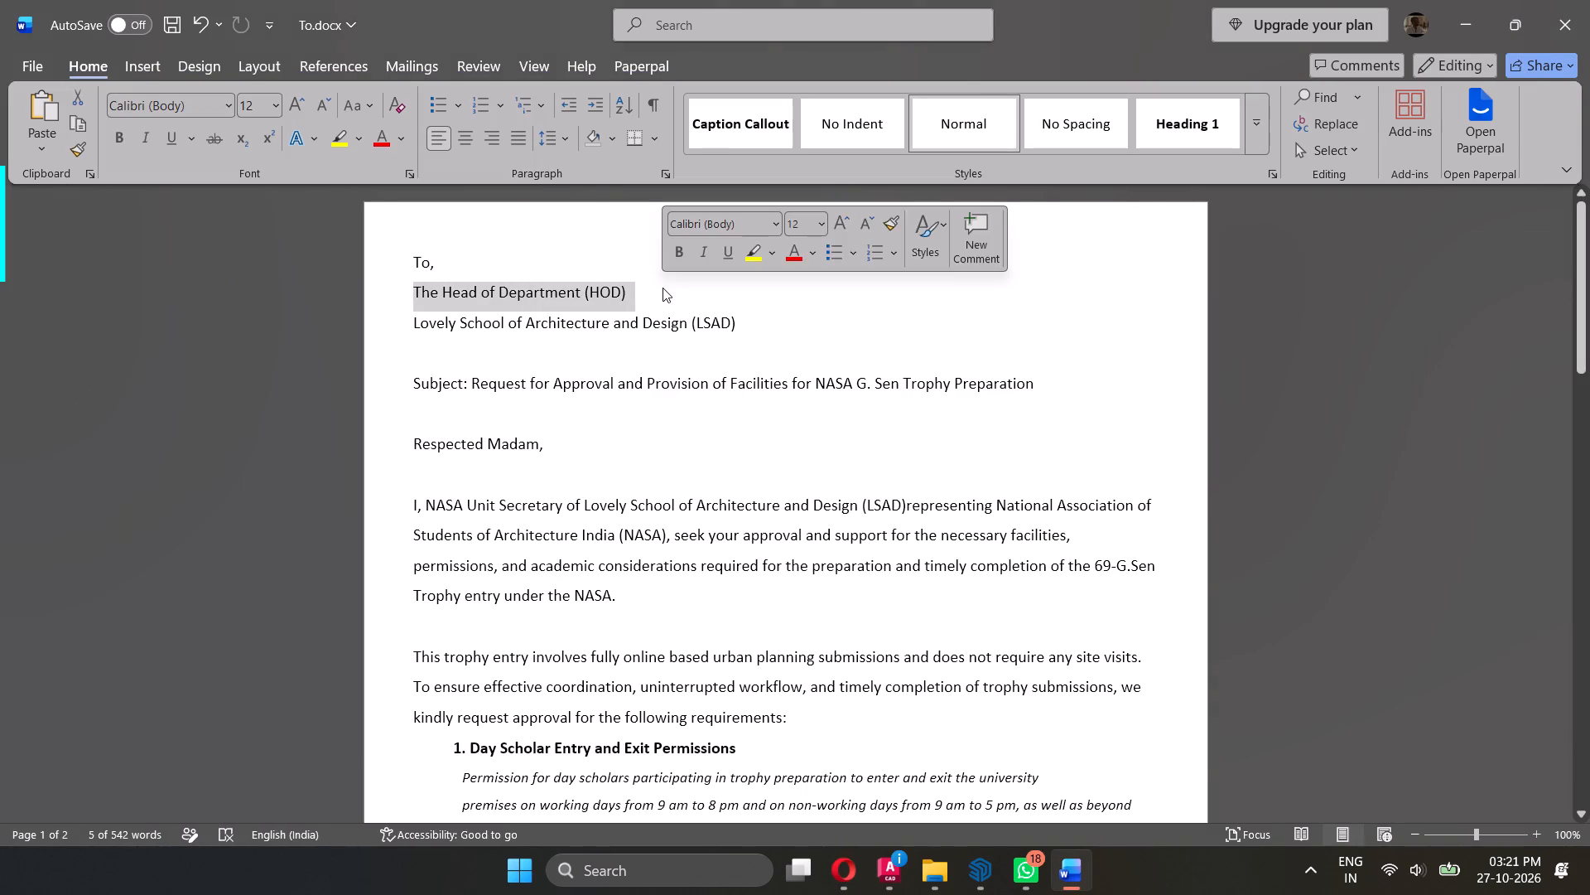
pyautogui.press('BackSpace')
pyautogui.click(463, 260)
pyautogui.press('space')
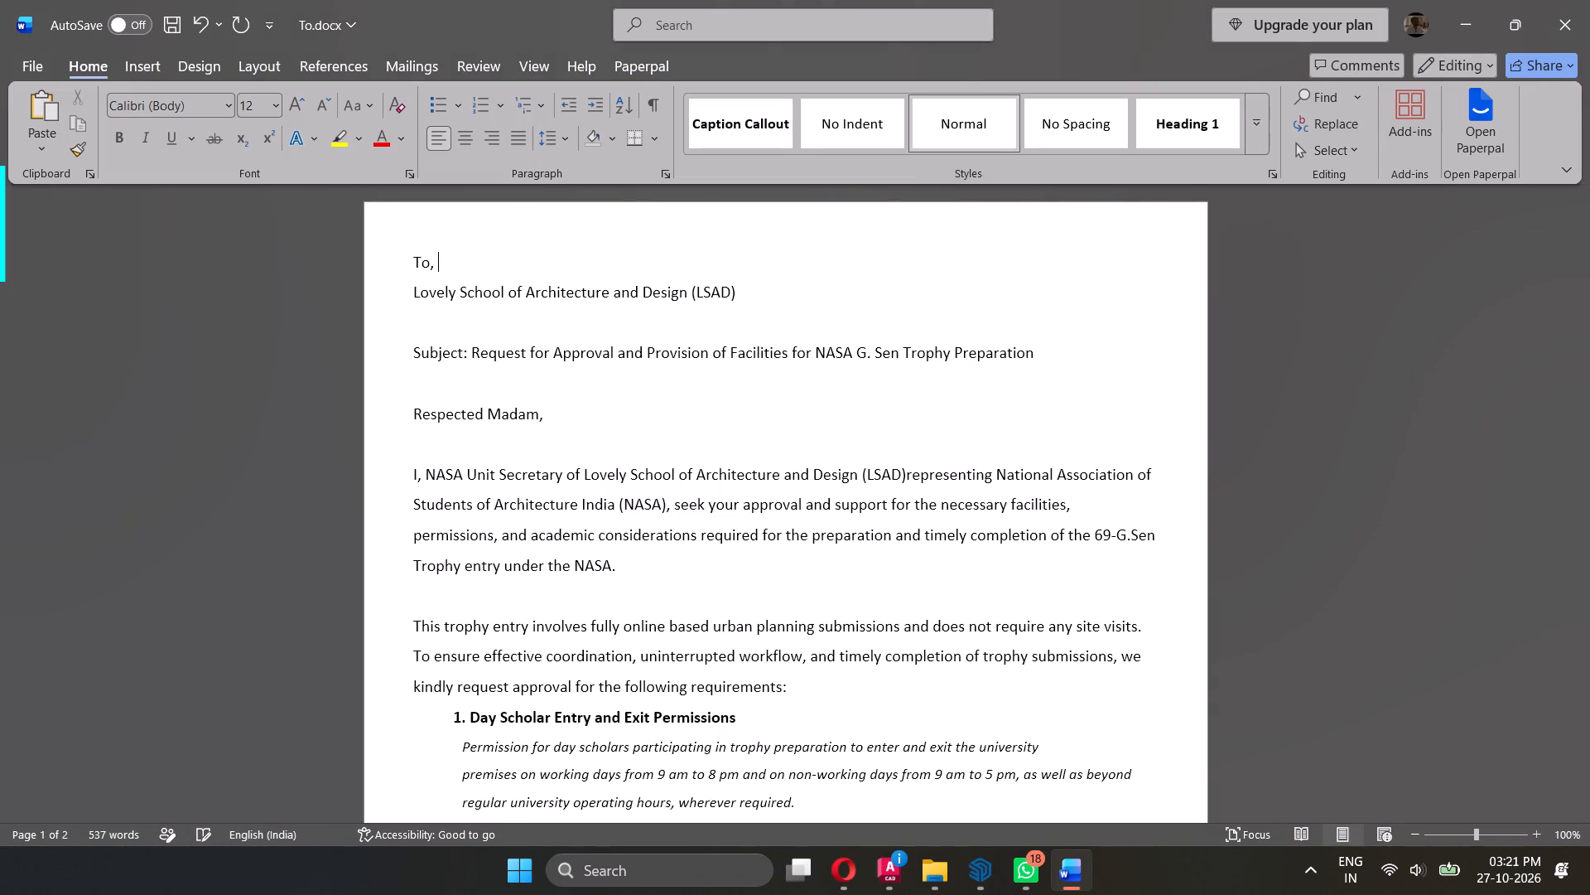
pyautogui.write('c')
pyautogui.write('oa')
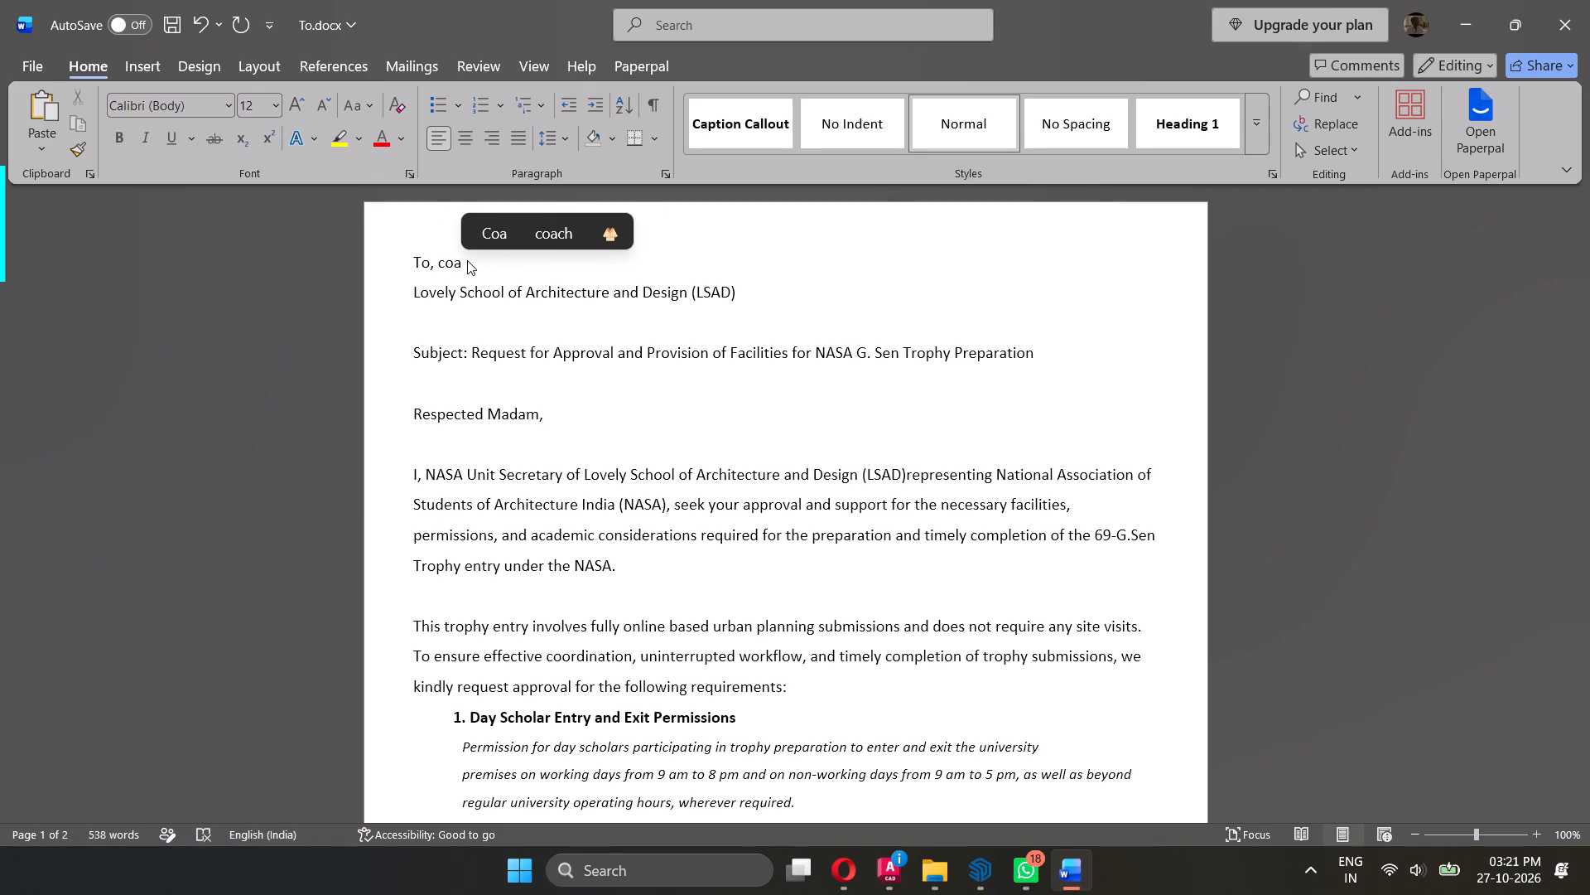
pyautogui.press('BackSpace')
pyautogui.press('BackSpace')
pyautogui.press('BackSpace')
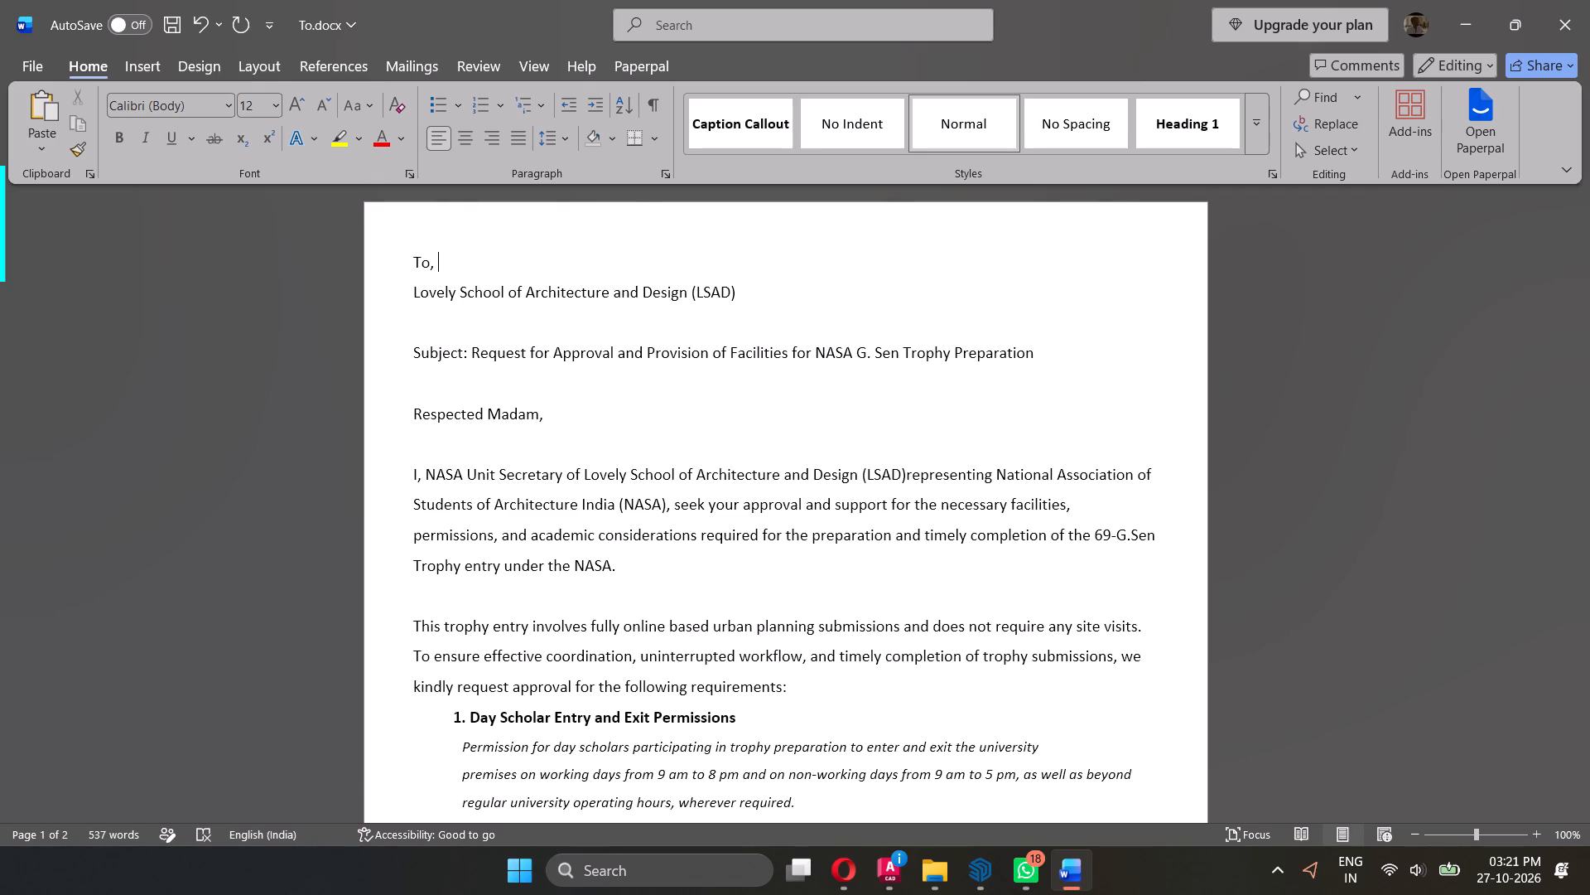
pyautogui.write('COA')
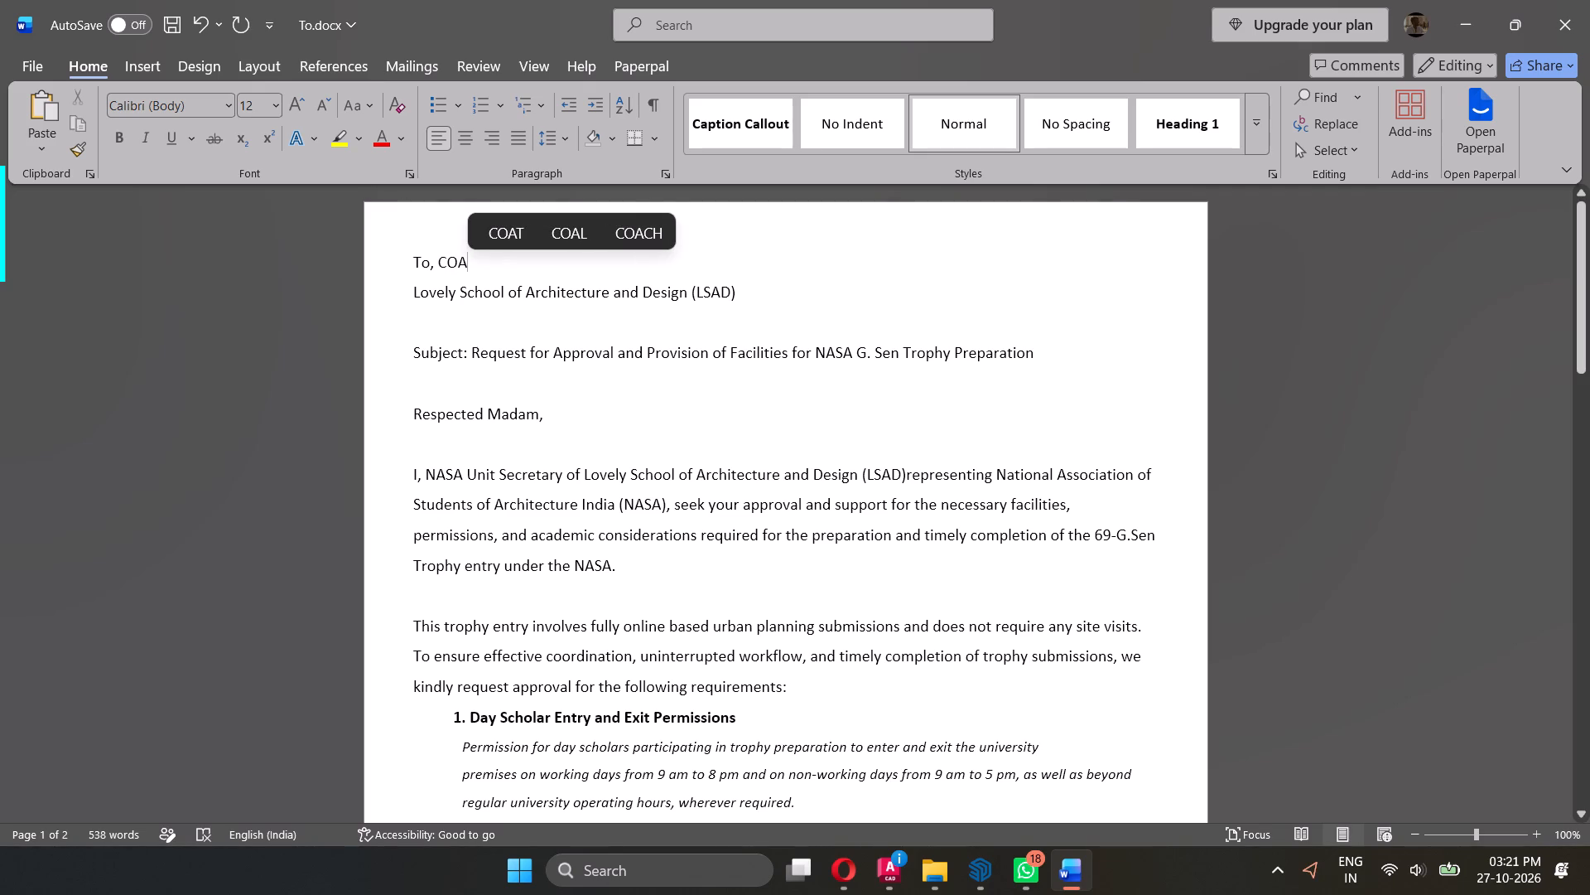
# Add the line "Date: 27 October 2026" at the top of the letter, with a blank line between it and the addressee.
pyautogui.click(419, 254)
pyautogui.click(412, 267)
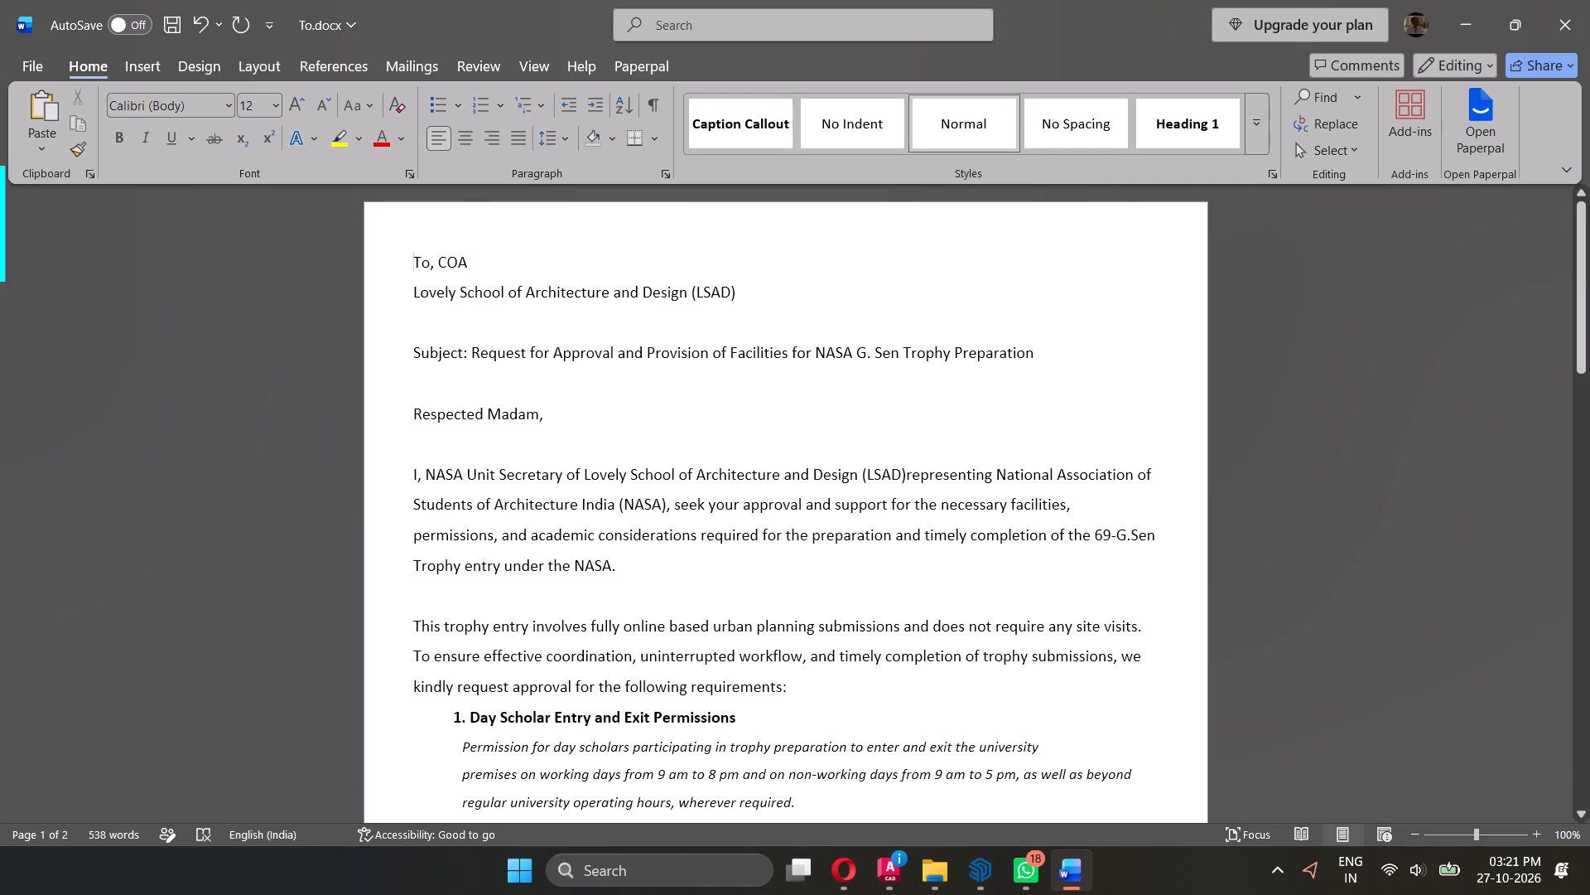
pyautogui.press('Return')
pyautogui.click(426, 256)
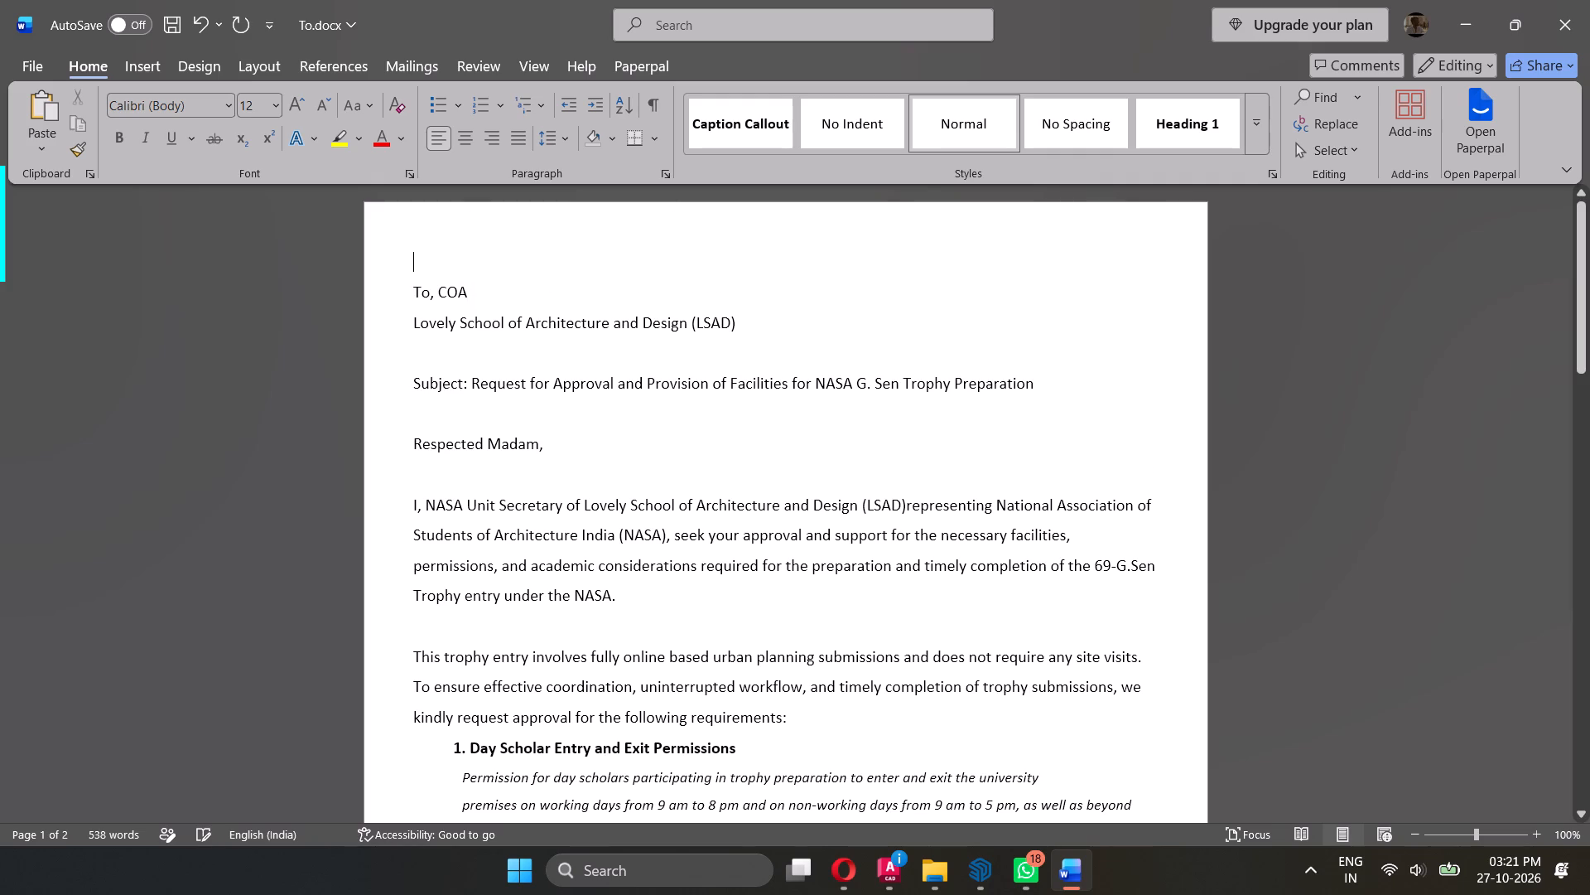
pyautogui.press('Return')
pyautogui.click(417, 268)
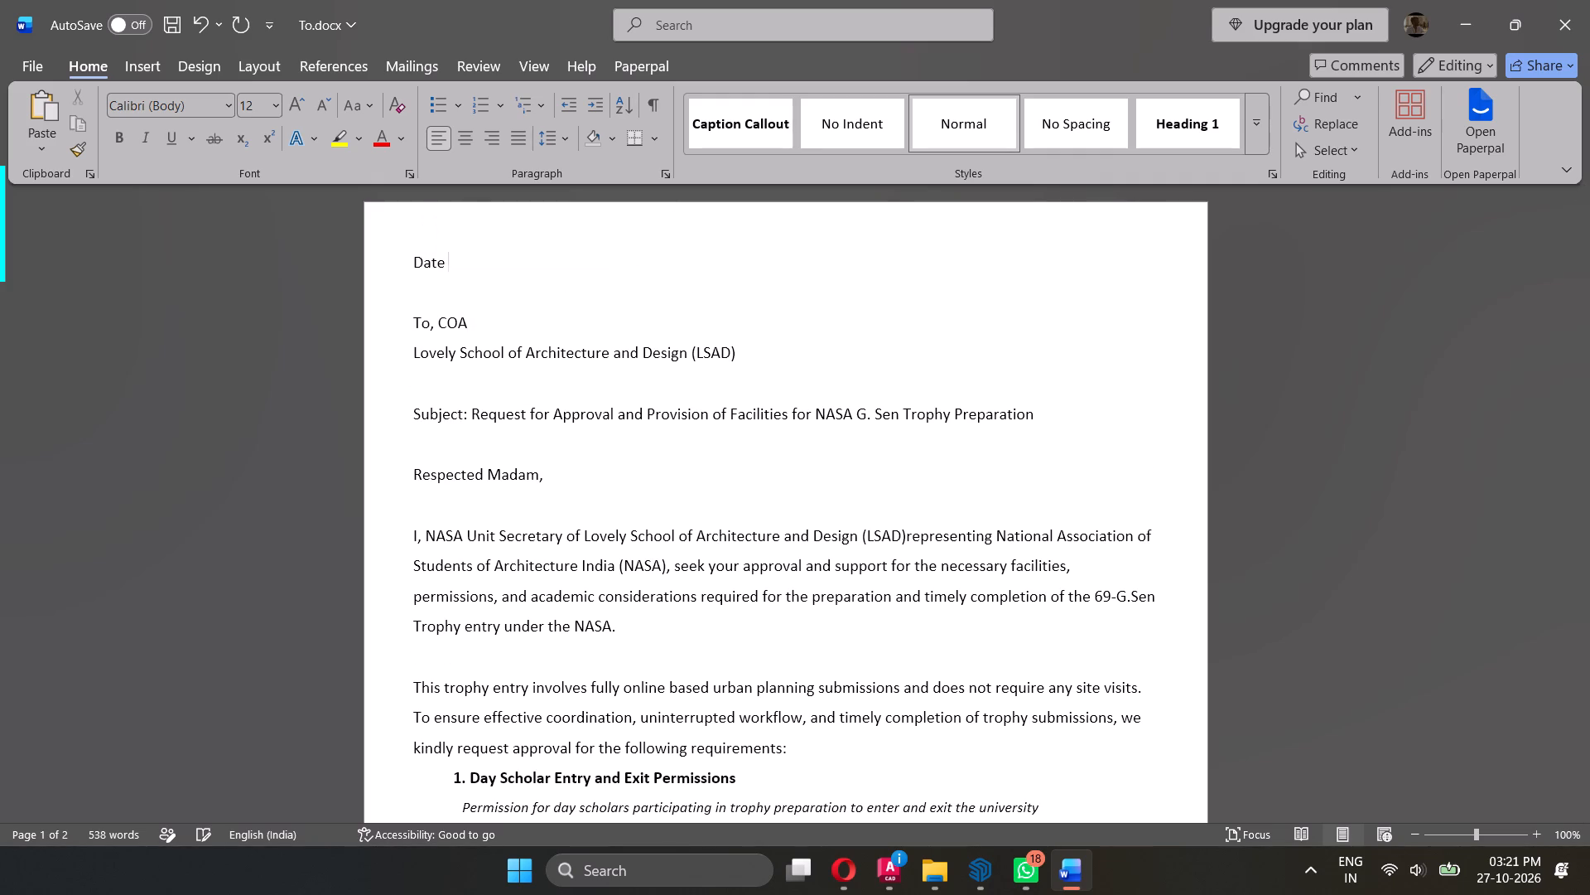
pyautogui.press('BackSpace')
pyautogui.write(':')
pyautogui.press('space')
pyautogui.write('27')
pyautogui.press('space')
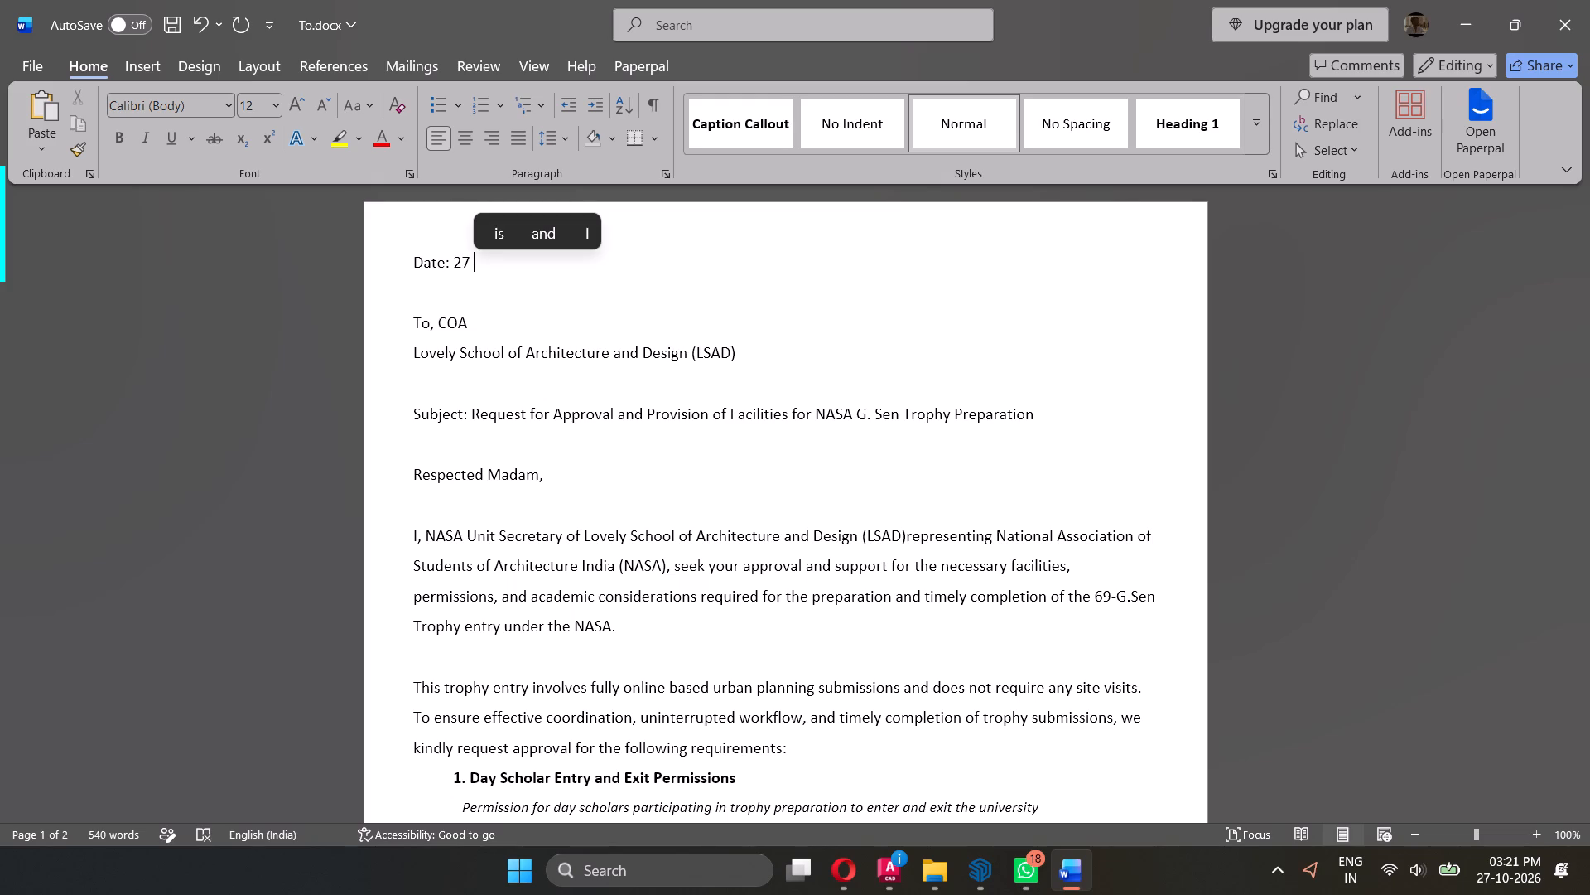
pyautogui.write('otober')
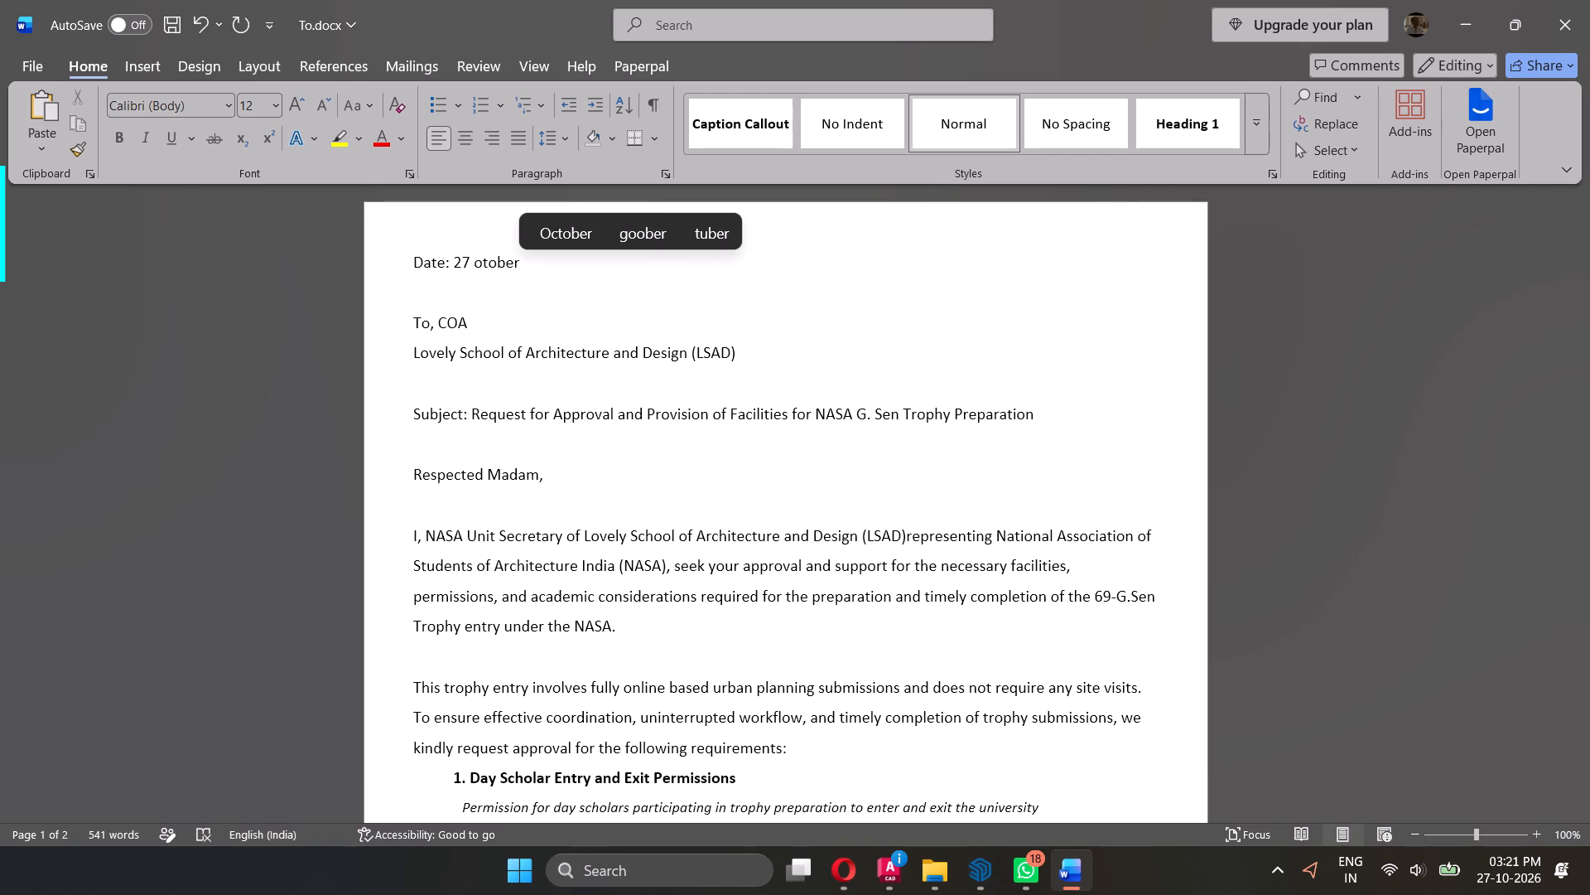
pyautogui.press('Up')
pyautogui.press('space')
pyautogui.write('2026')
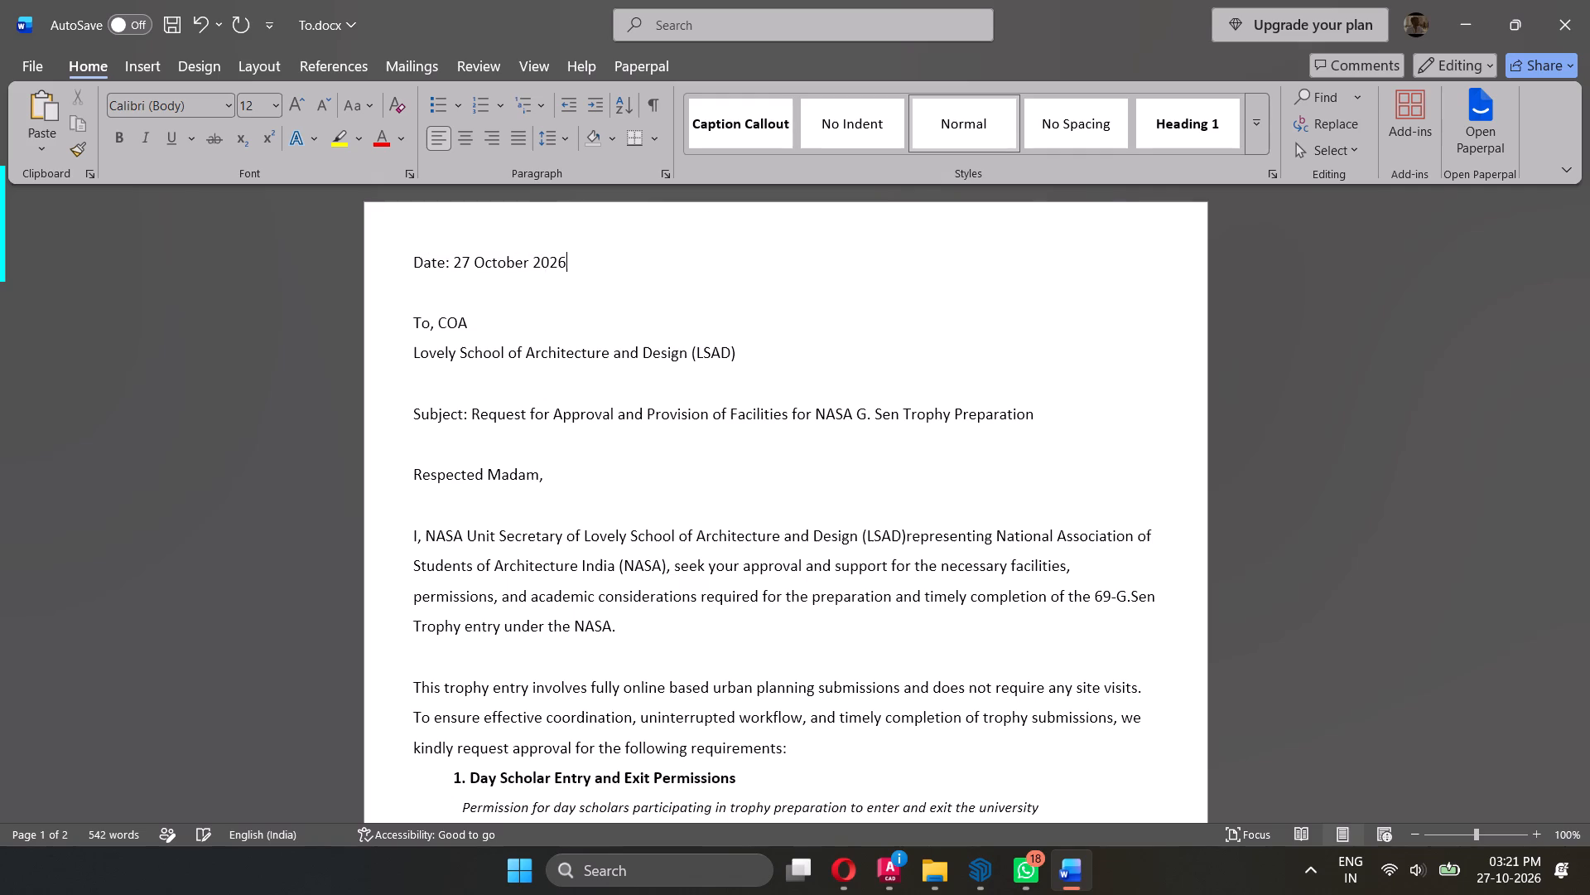
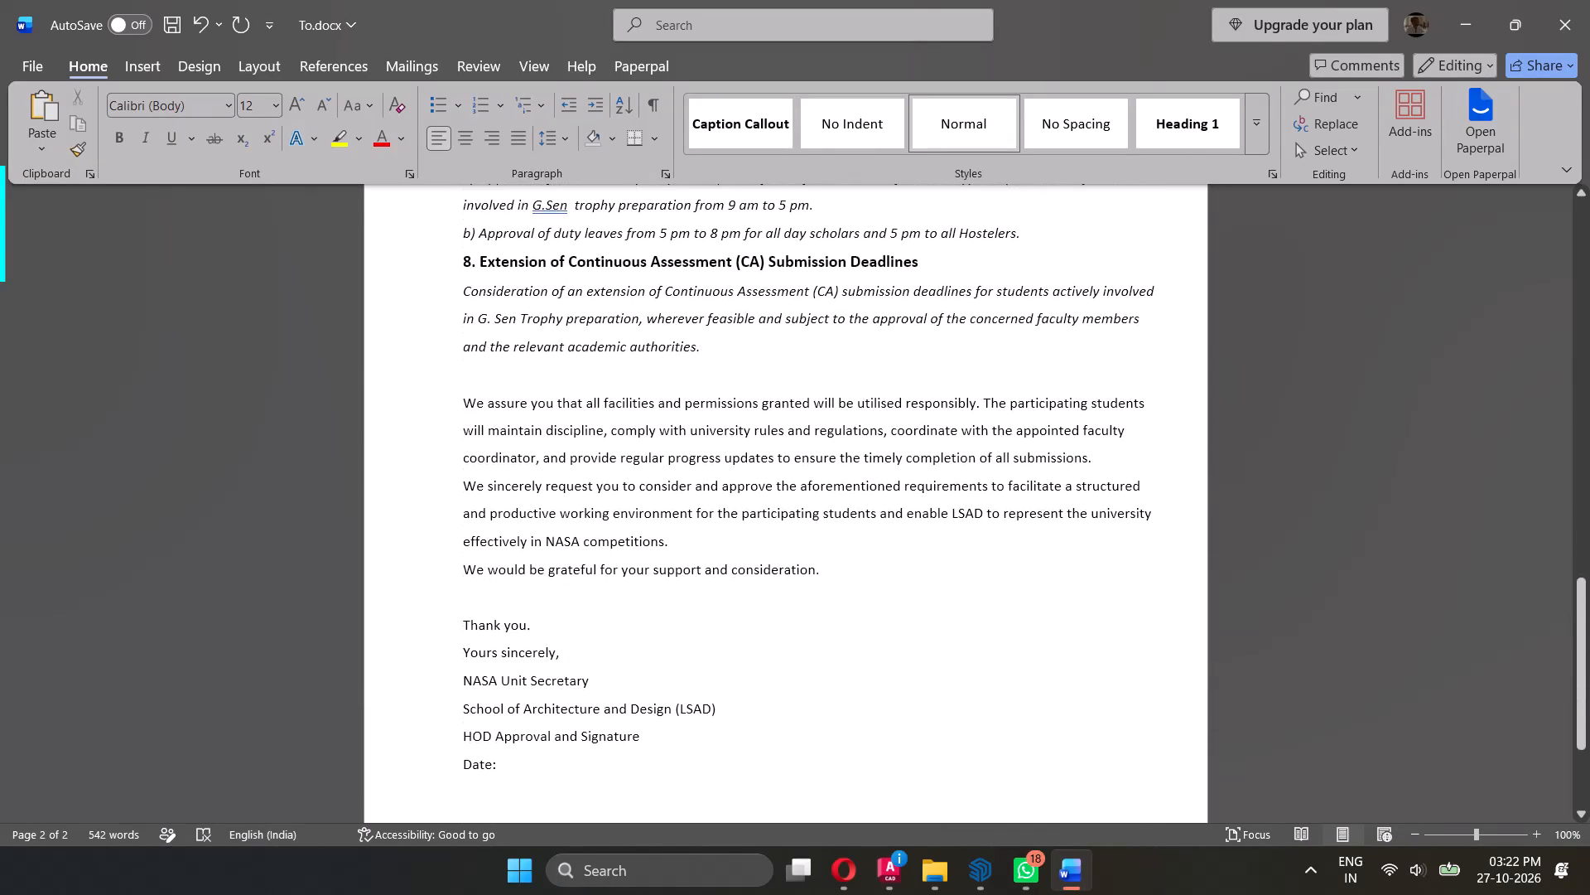
# Insert "Design" before "Continuous Assessment (CA)" in the section 8 heading.
pyautogui.scroll(-4, 543, 607)
pyautogui.scroll(5, 567, 572)
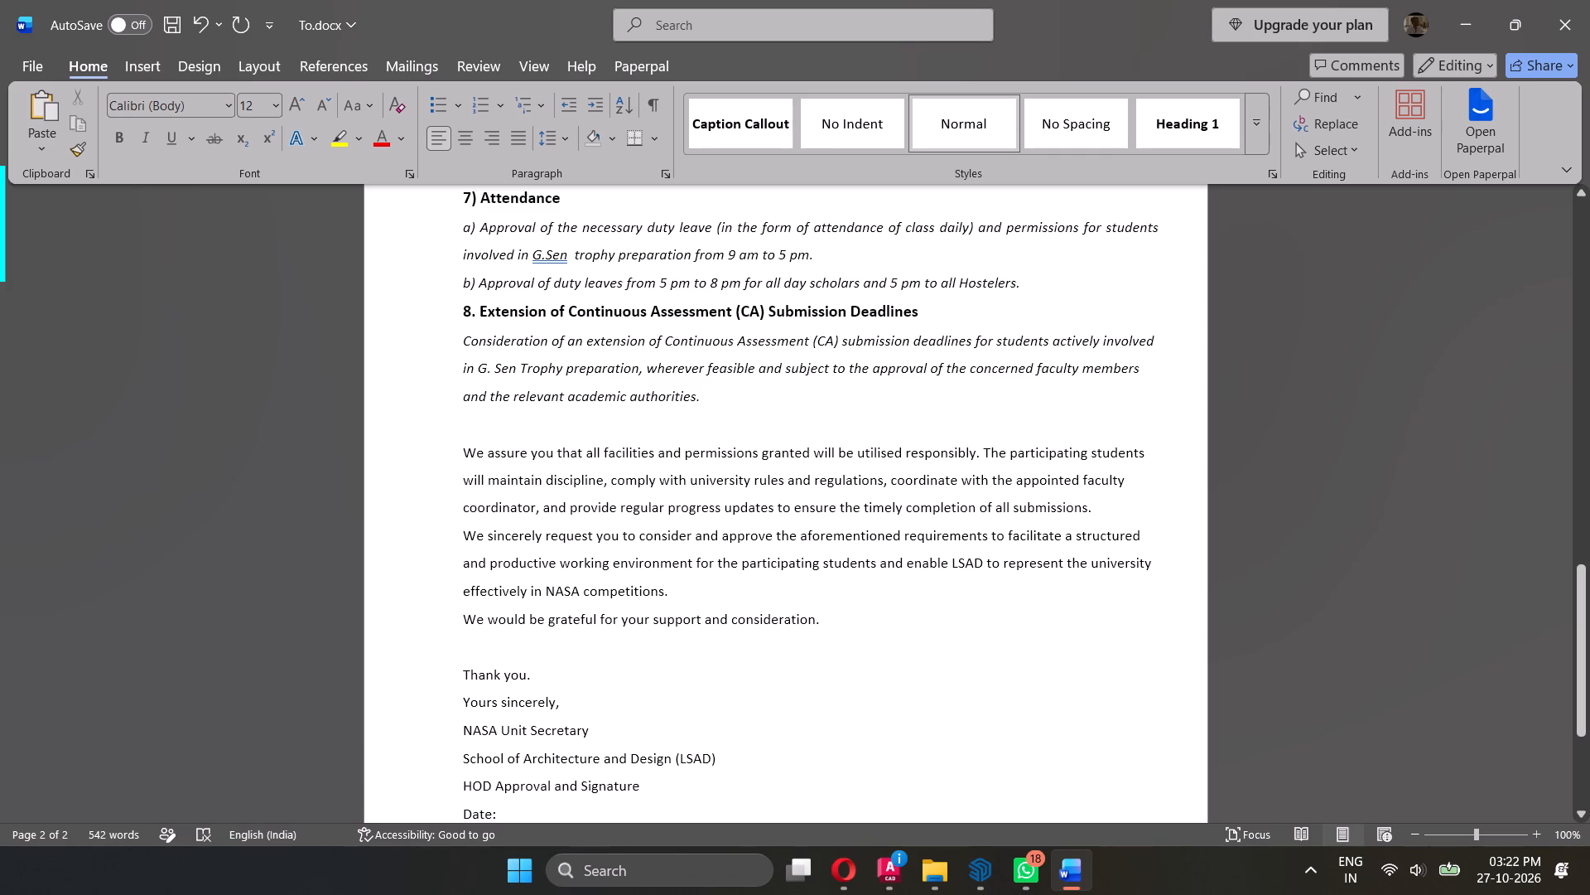
pyautogui.click(567, 309)
pyautogui.write('des')
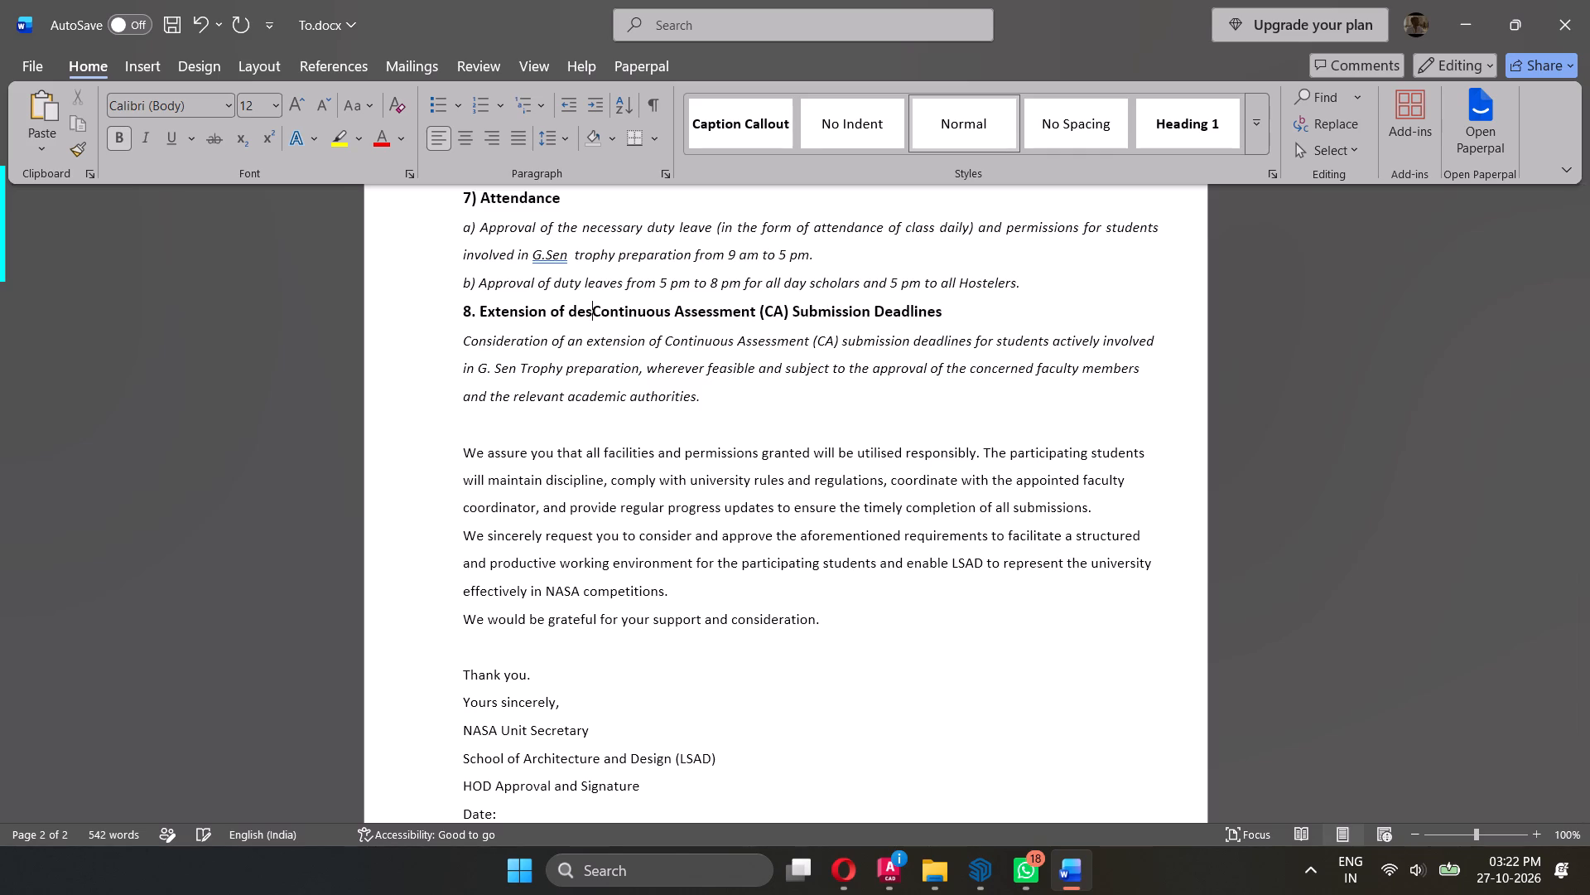
pyautogui.write('ign')
pyautogui.press('space')
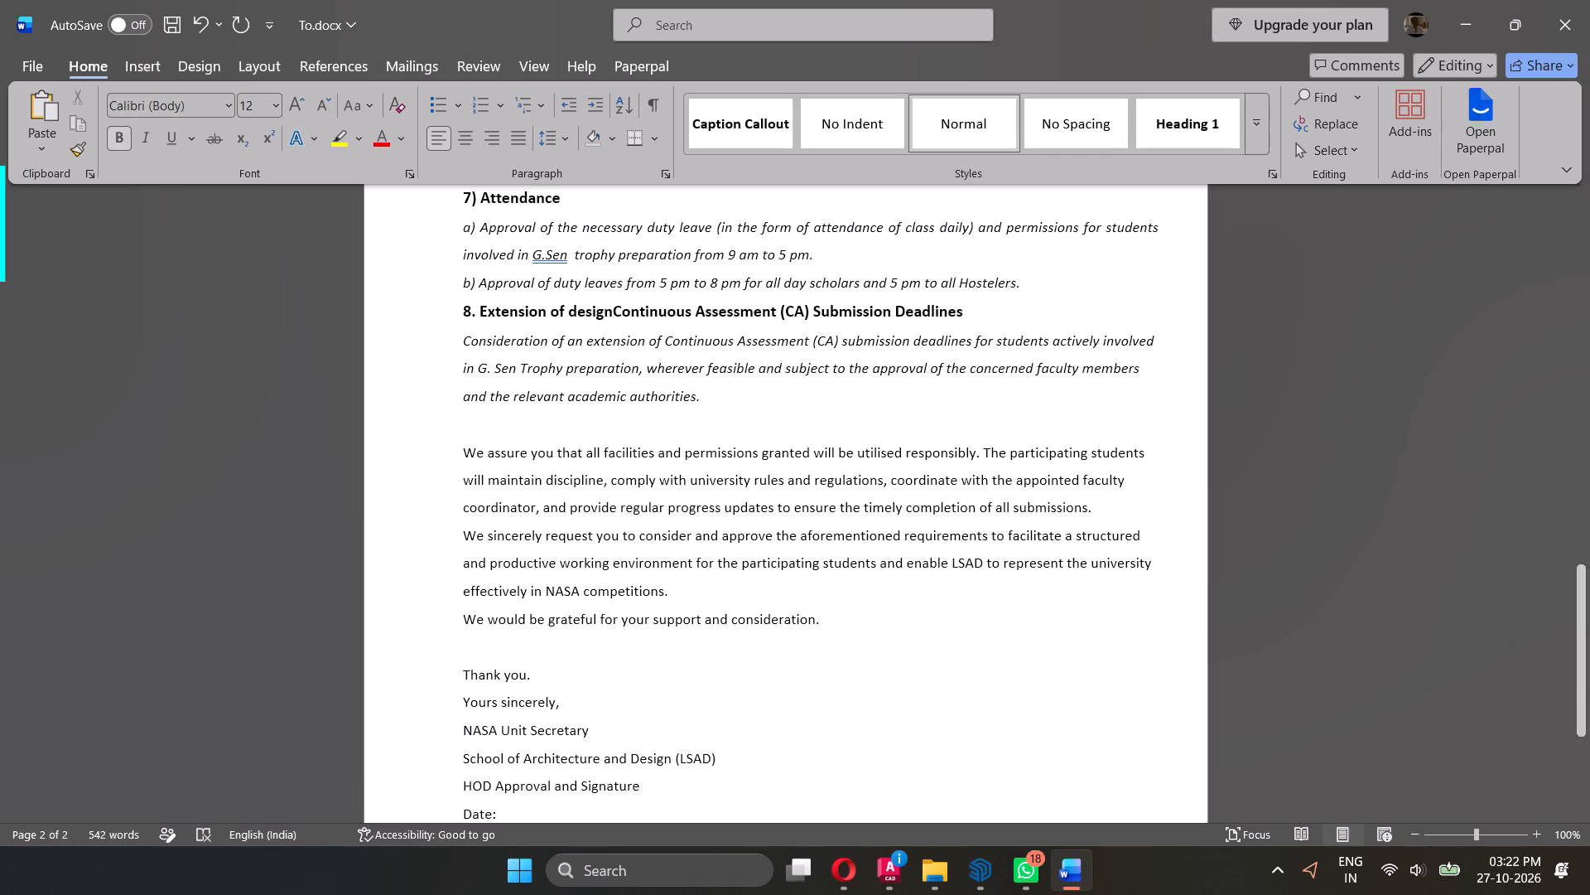
pyautogui.click(576, 319)
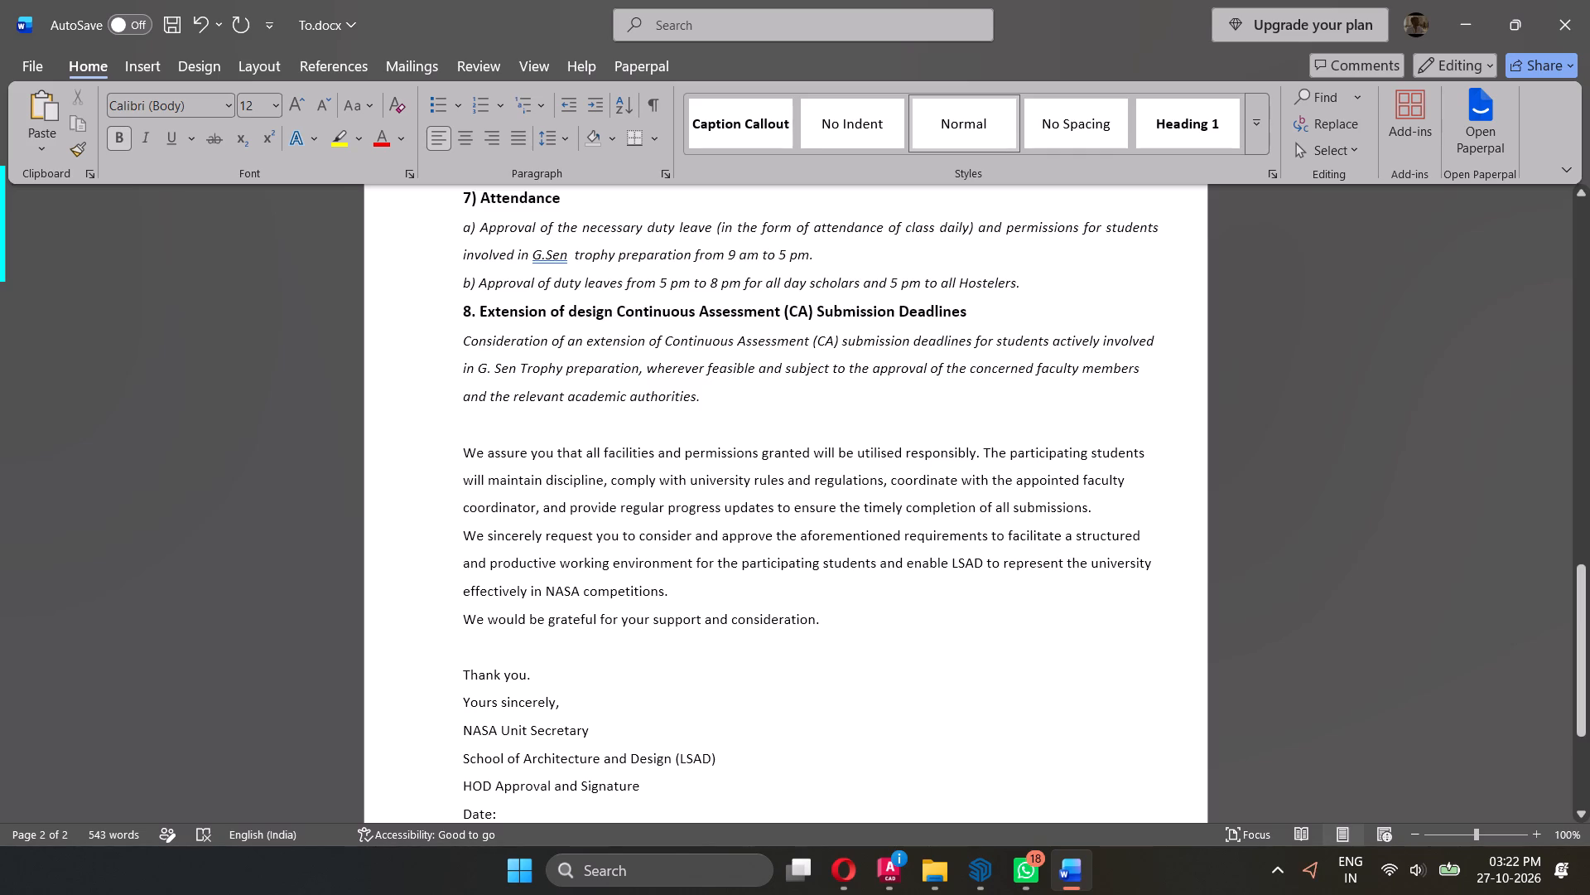
pyautogui.press('BackSpace')
pyautogui.hotkey('shift', 'a')
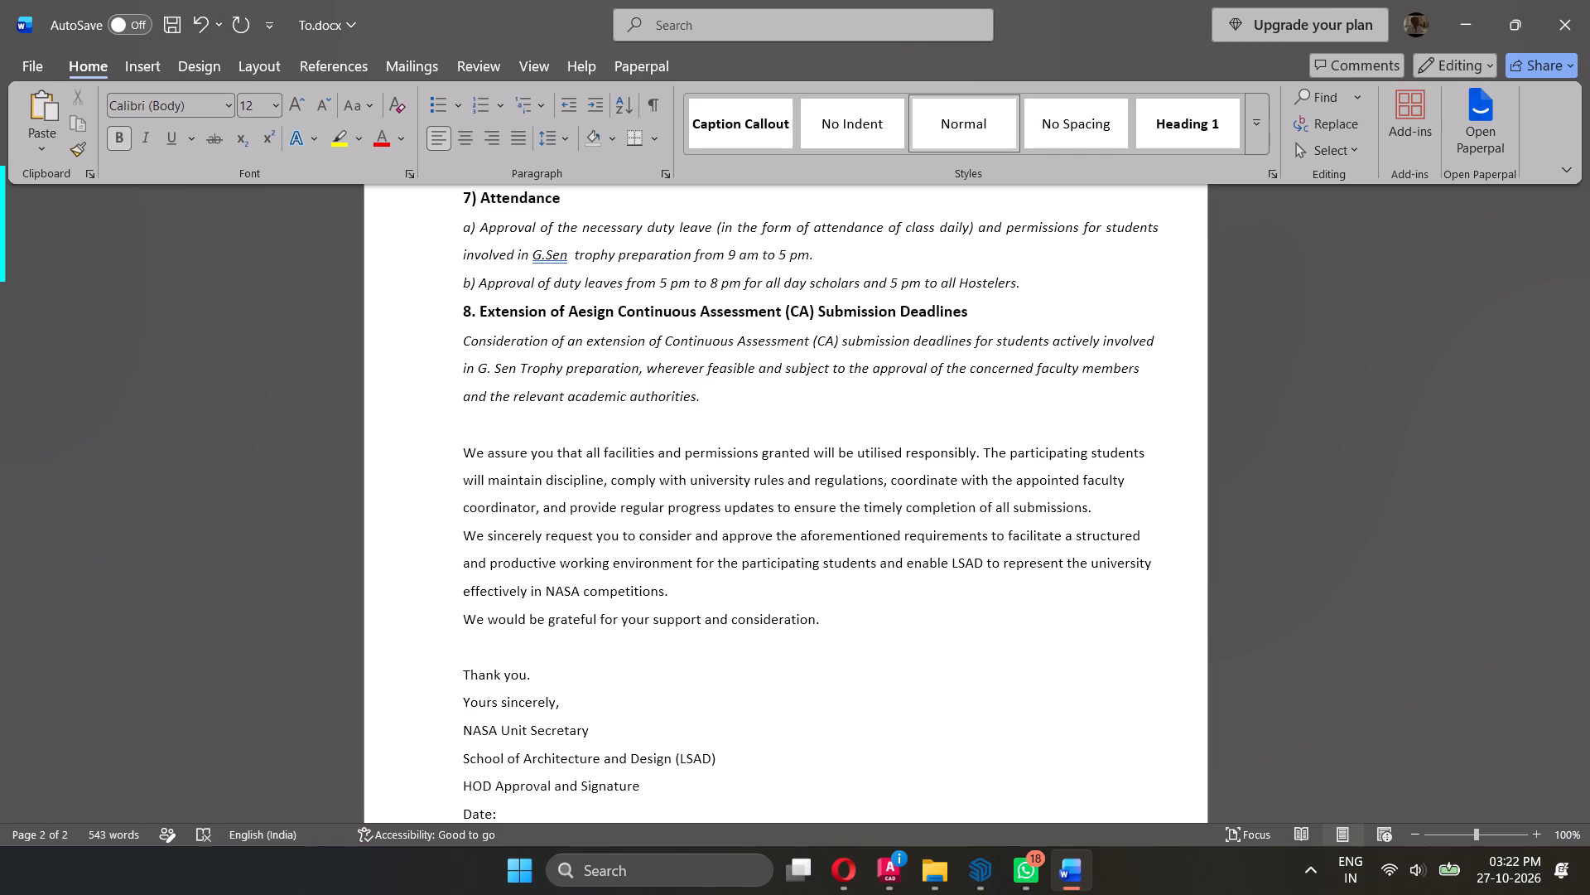
pyautogui.press('BackSpace')
pyautogui.hotkey('shift', 'd')
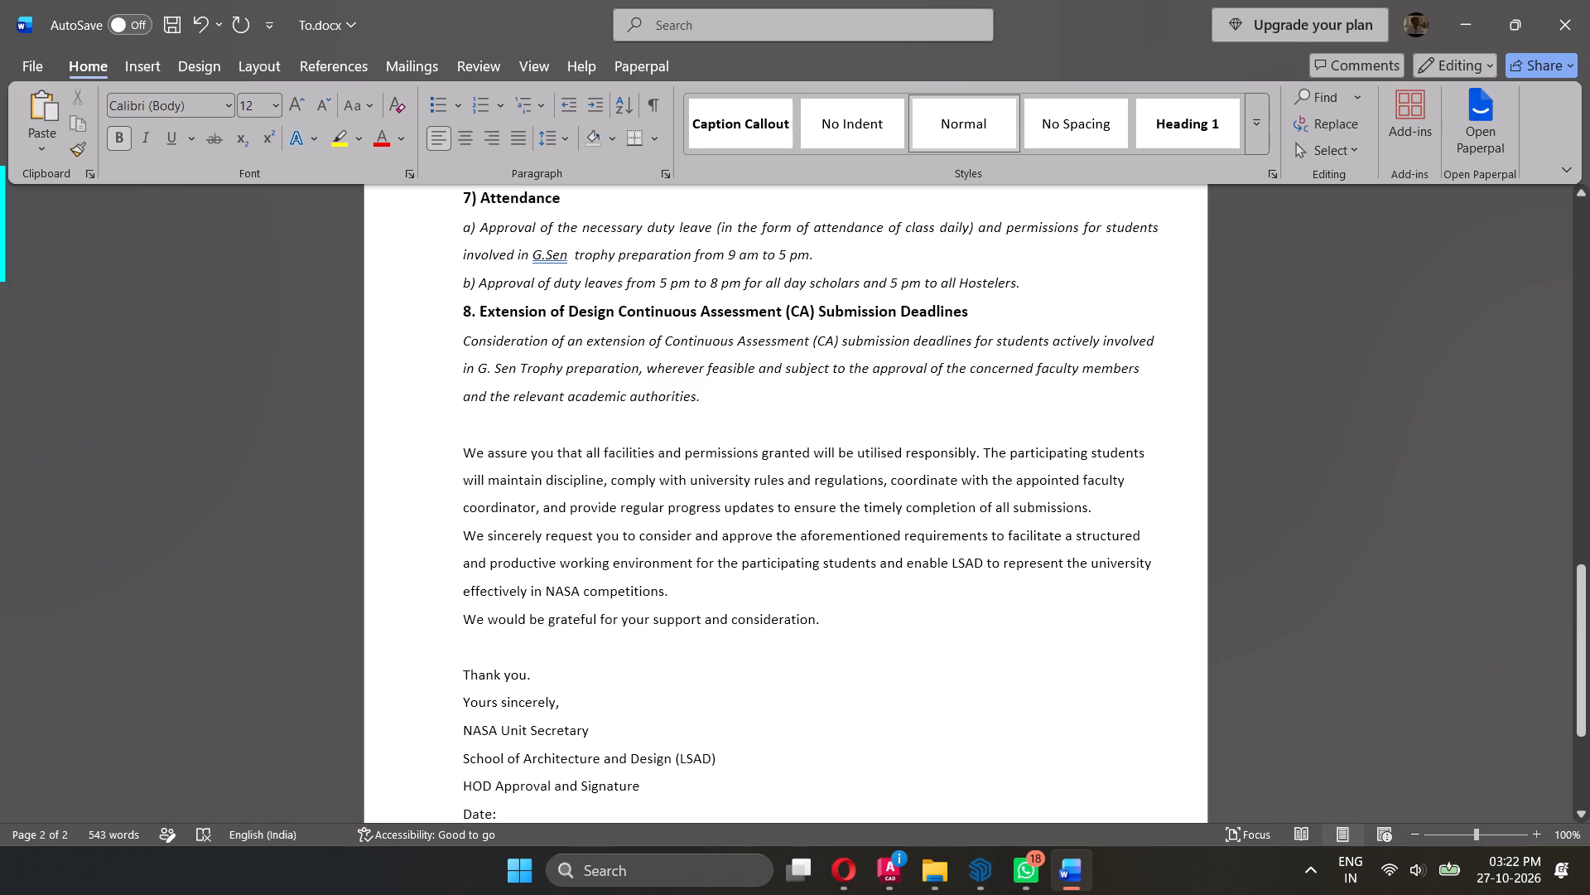
# Insert "Design" before "Continuous Assessment (CA)" in the italic description under the section 8 heading.
pyautogui.click(465, 341)
pyautogui.click(666, 347)
pyautogui.write('de')
pyautogui.press('BackSpace')
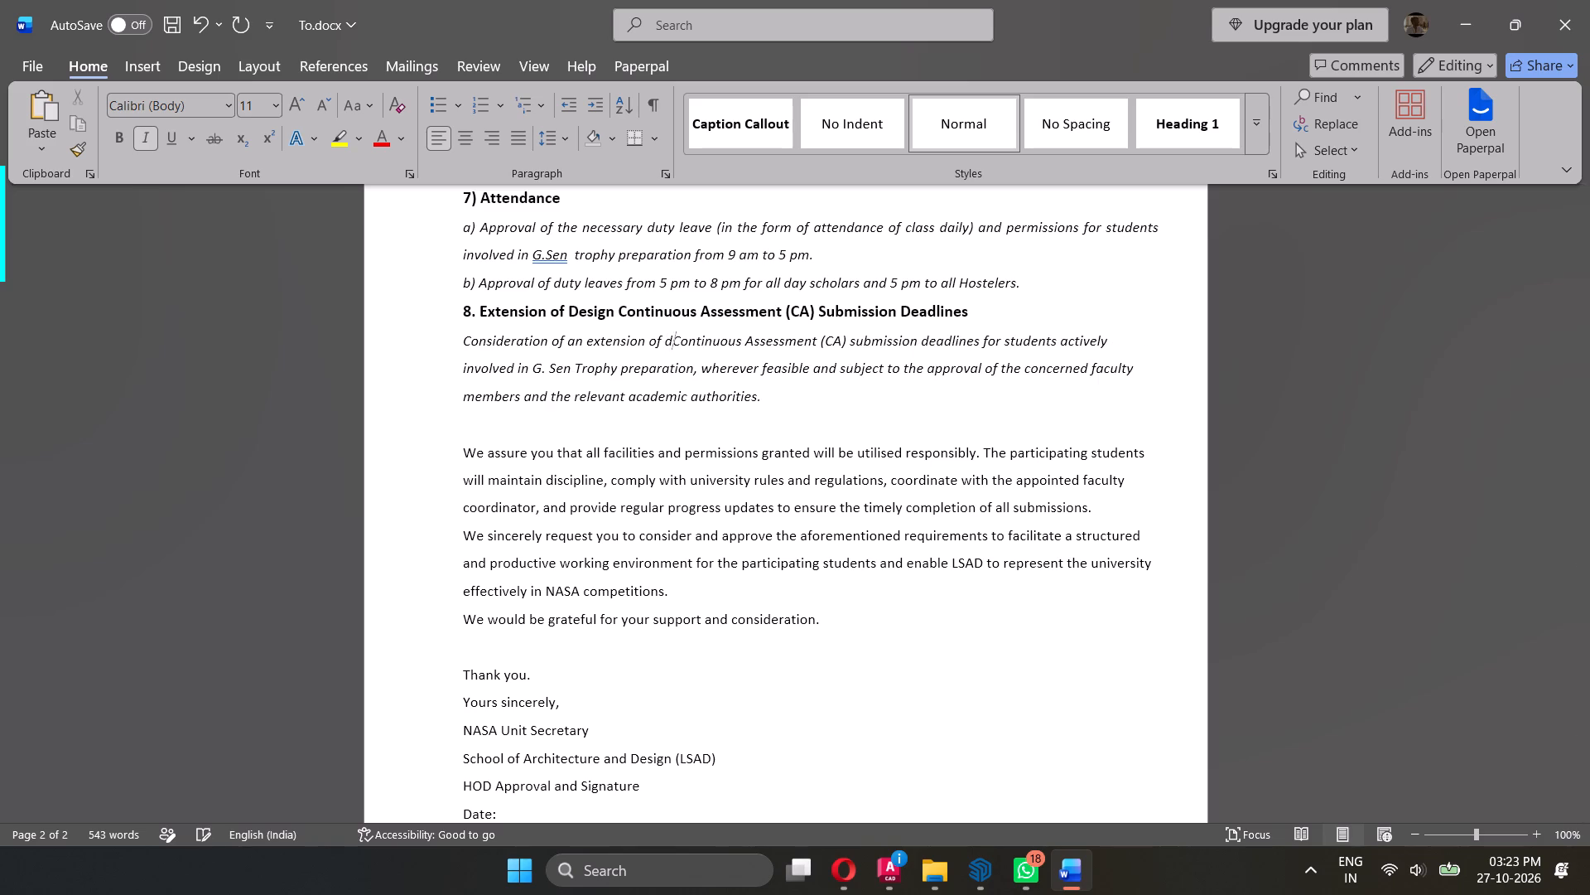
pyautogui.press('BackSpace')
pyautogui.write('Design')
pyautogui.press('space')
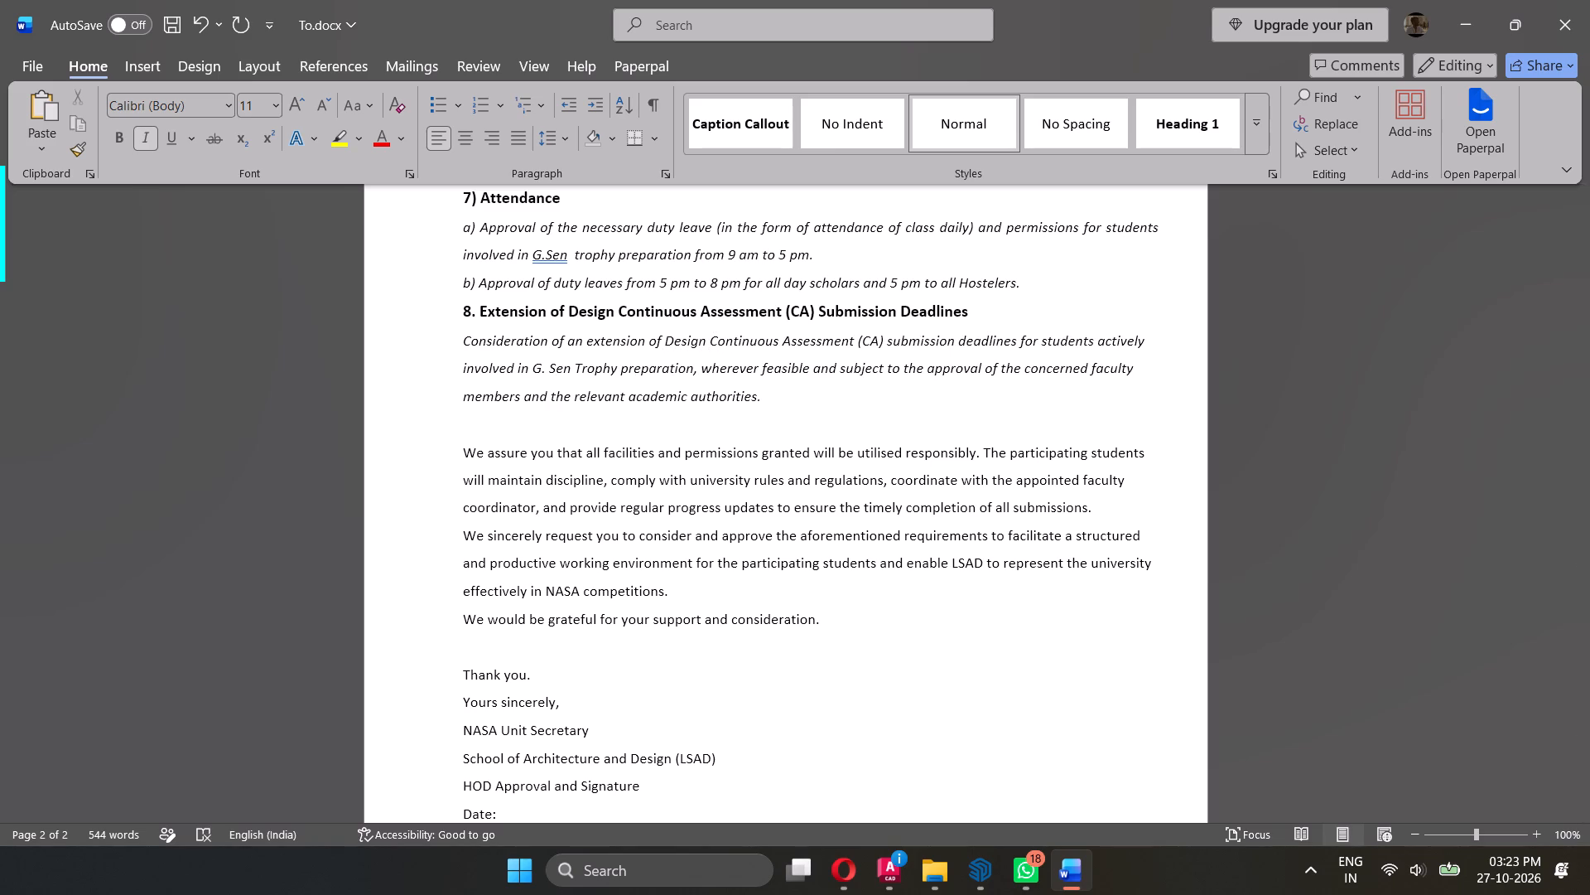
# Copy the whole italic description paragraph under the section 8 heading, from "Consideration of an extension" to "academic authorities.".
pyautogui.click(888, 351)
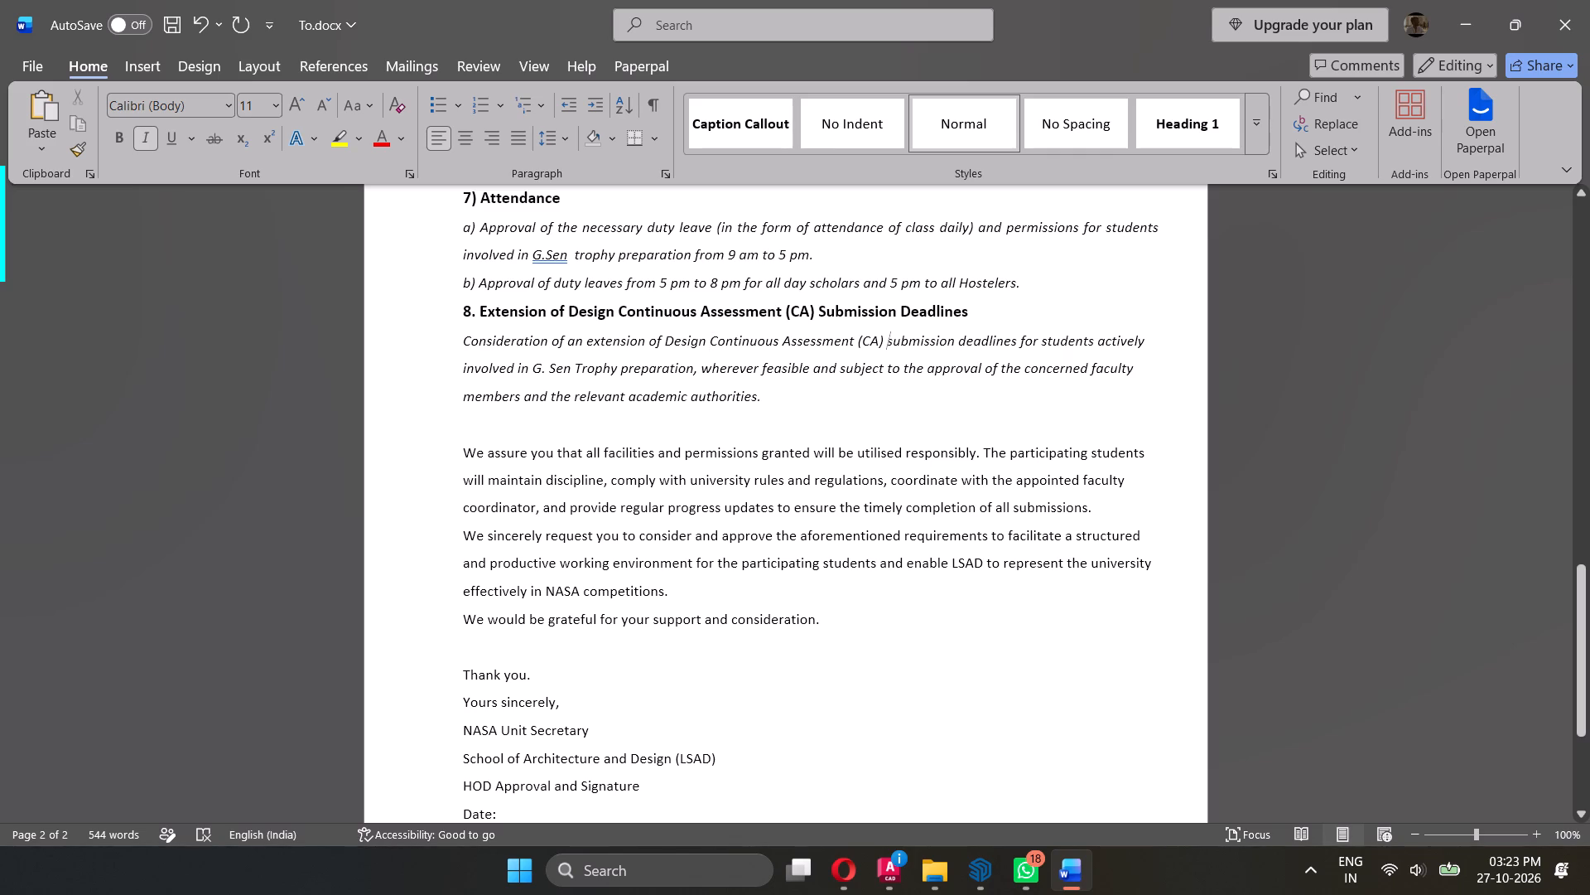
pyautogui.moveTo(818, 414); pyautogui.dragTo(425, 350)
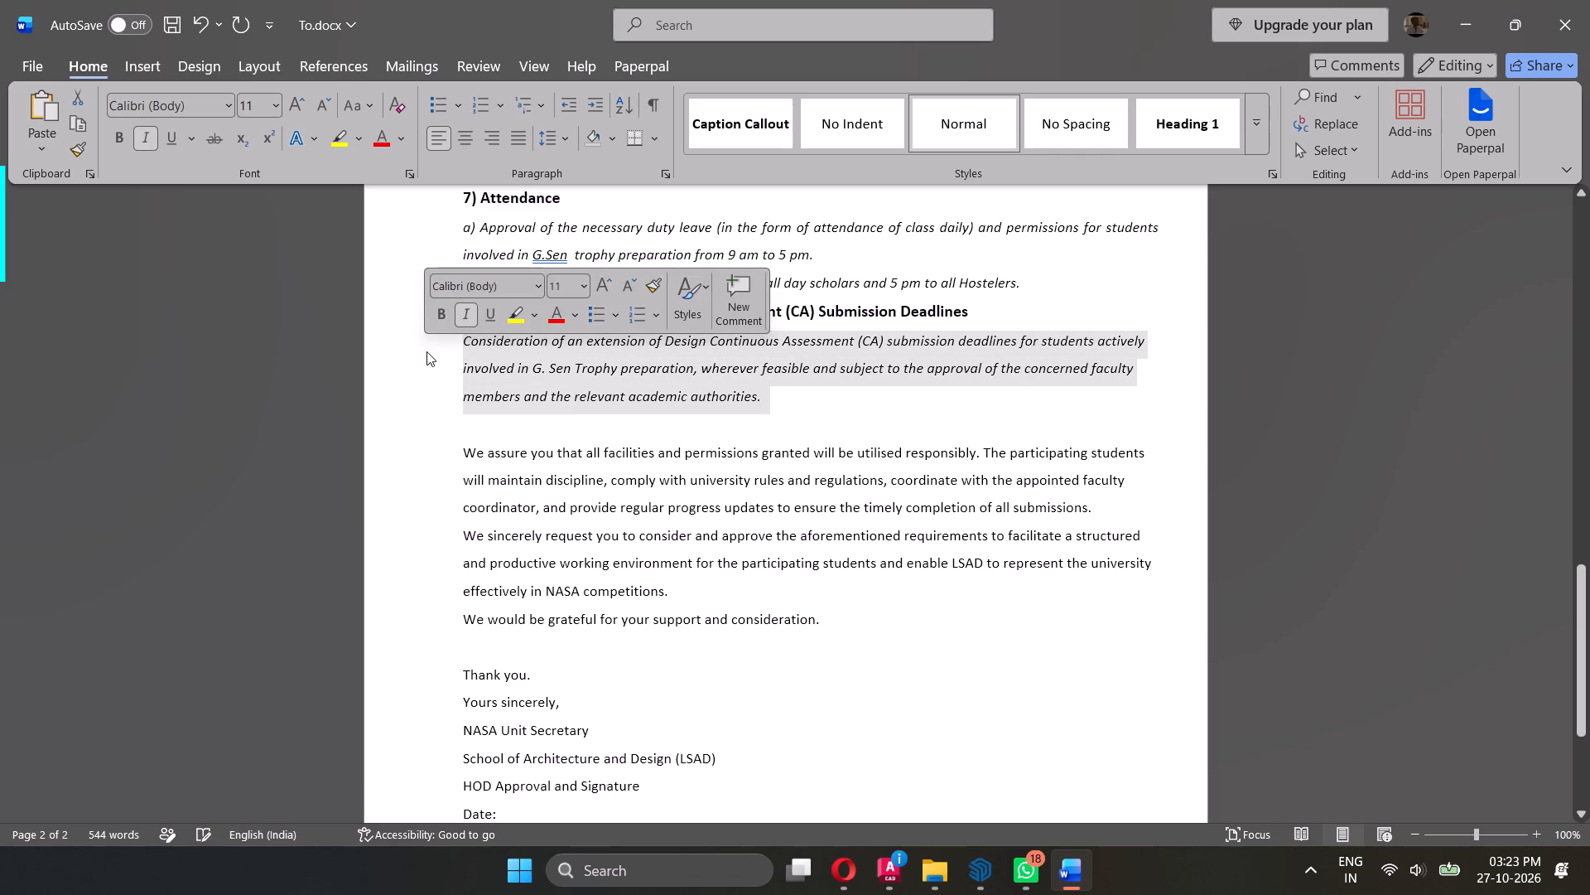
pyautogui.click(548, 365)
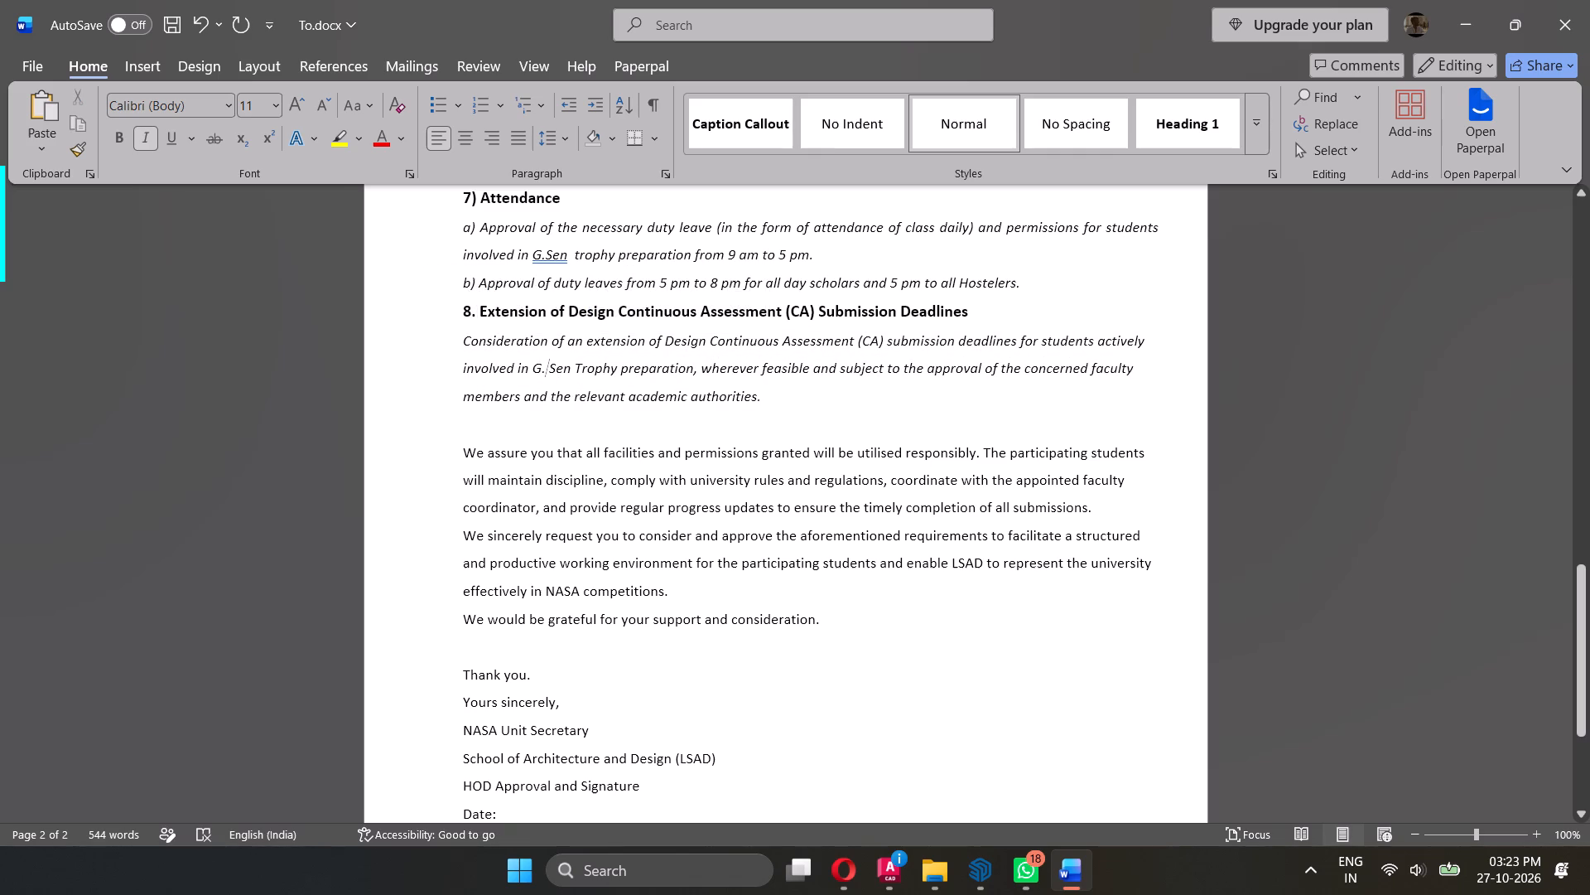
pyautogui.moveTo(458, 349); pyautogui.dragTo(753, 408)
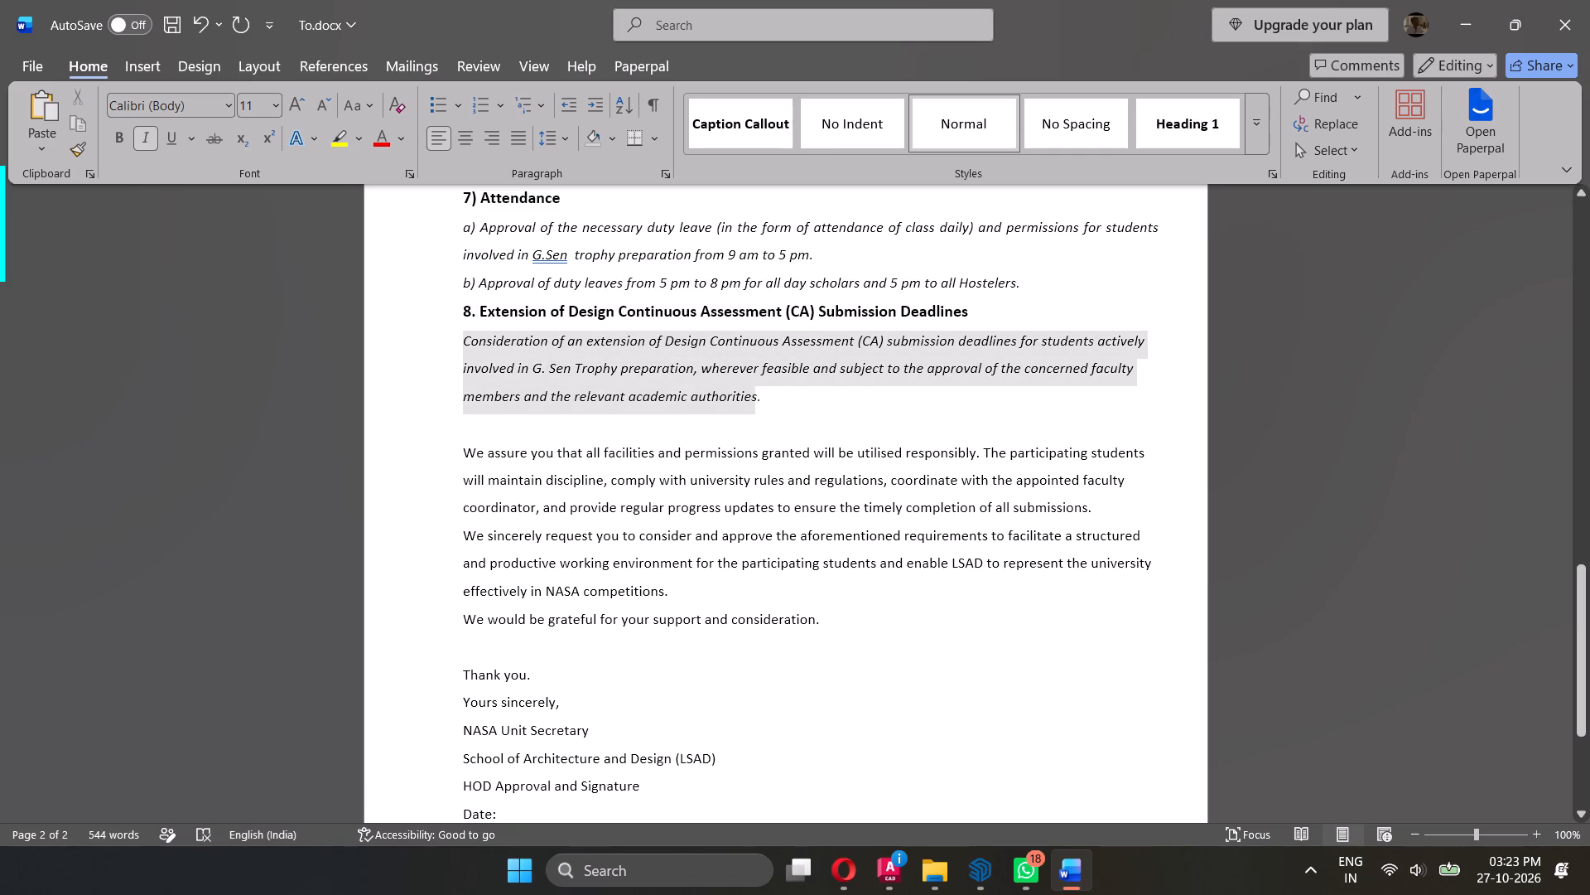
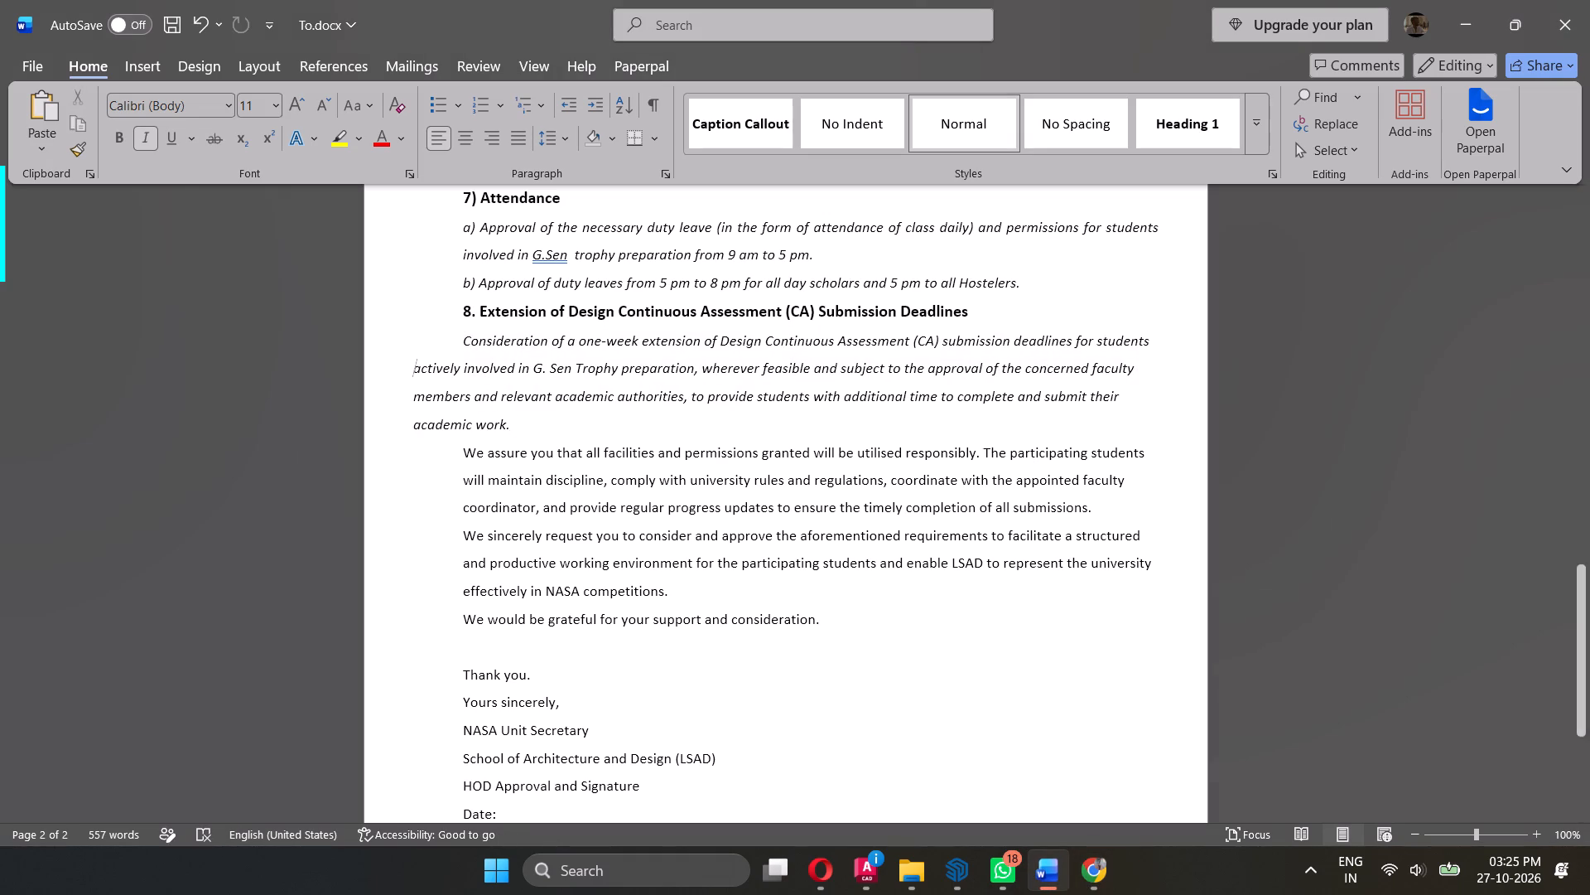
pyautogui.press('space')
pyautogui.press('space')
pyautogui.press('space')
pyautogui.press('space')
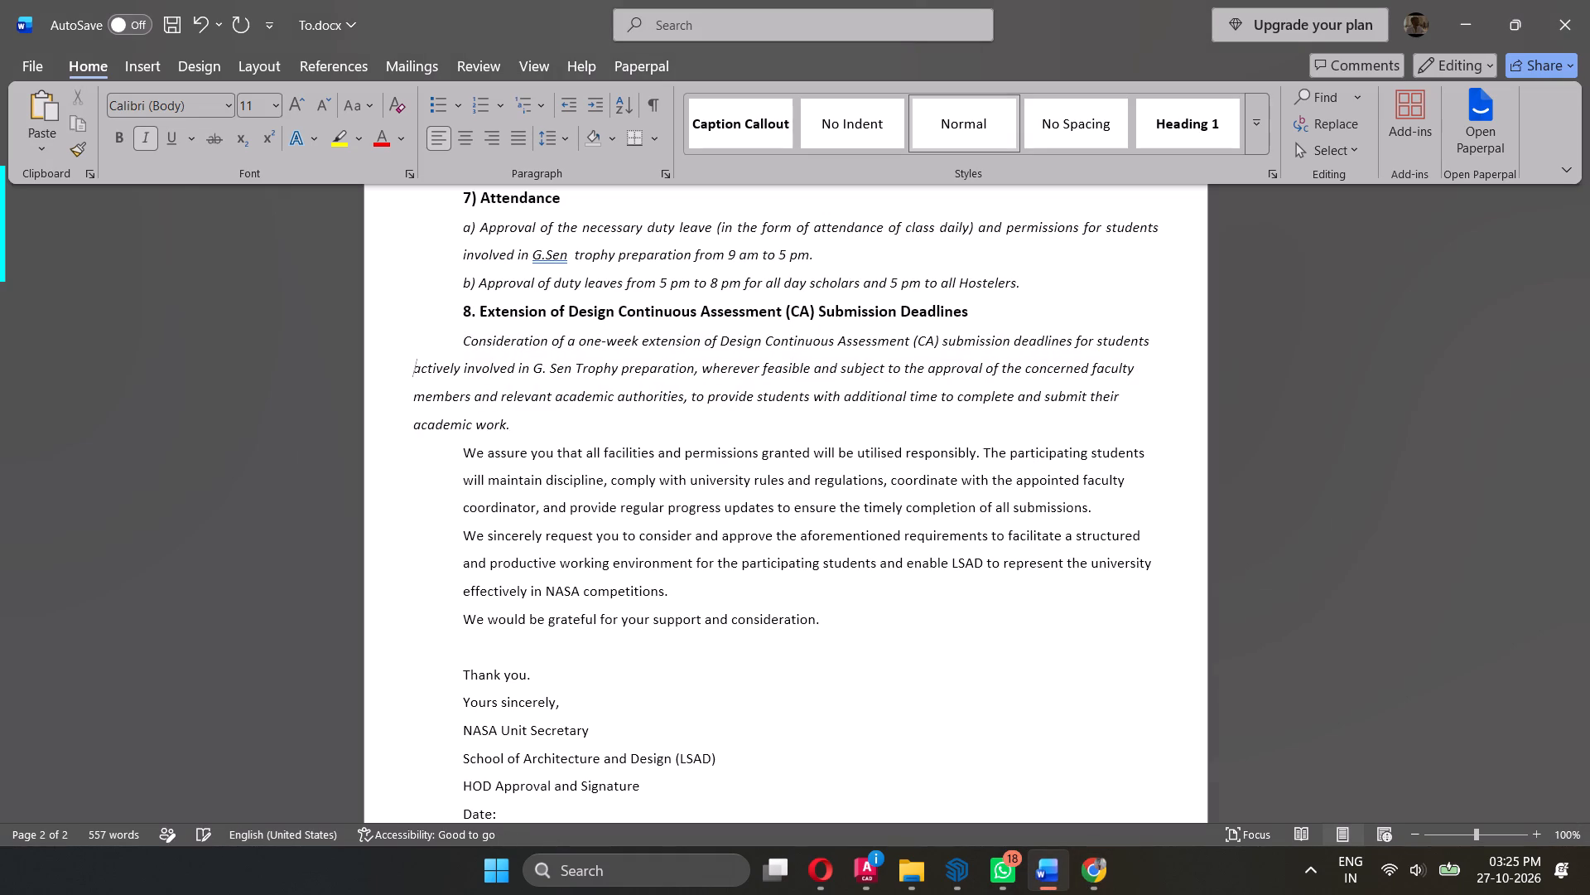
pyautogui.press('BackSpace')
pyautogui.press('BackSpace')
pyautogui.click(1163, 338)
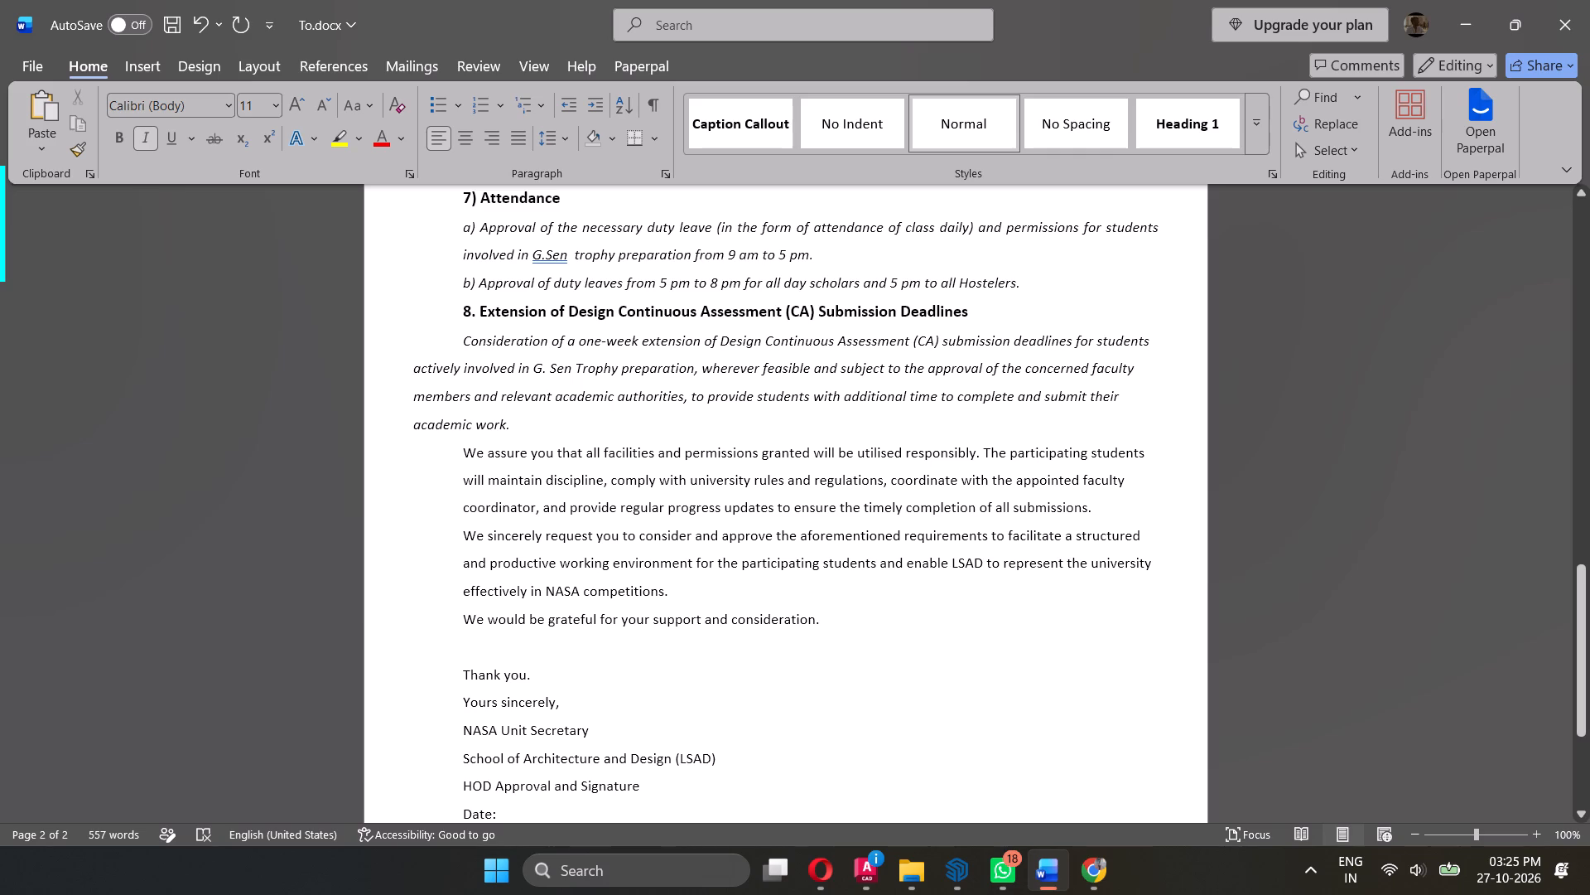
pyautogui.click(1158, 345)
pyautogui.press('Return')
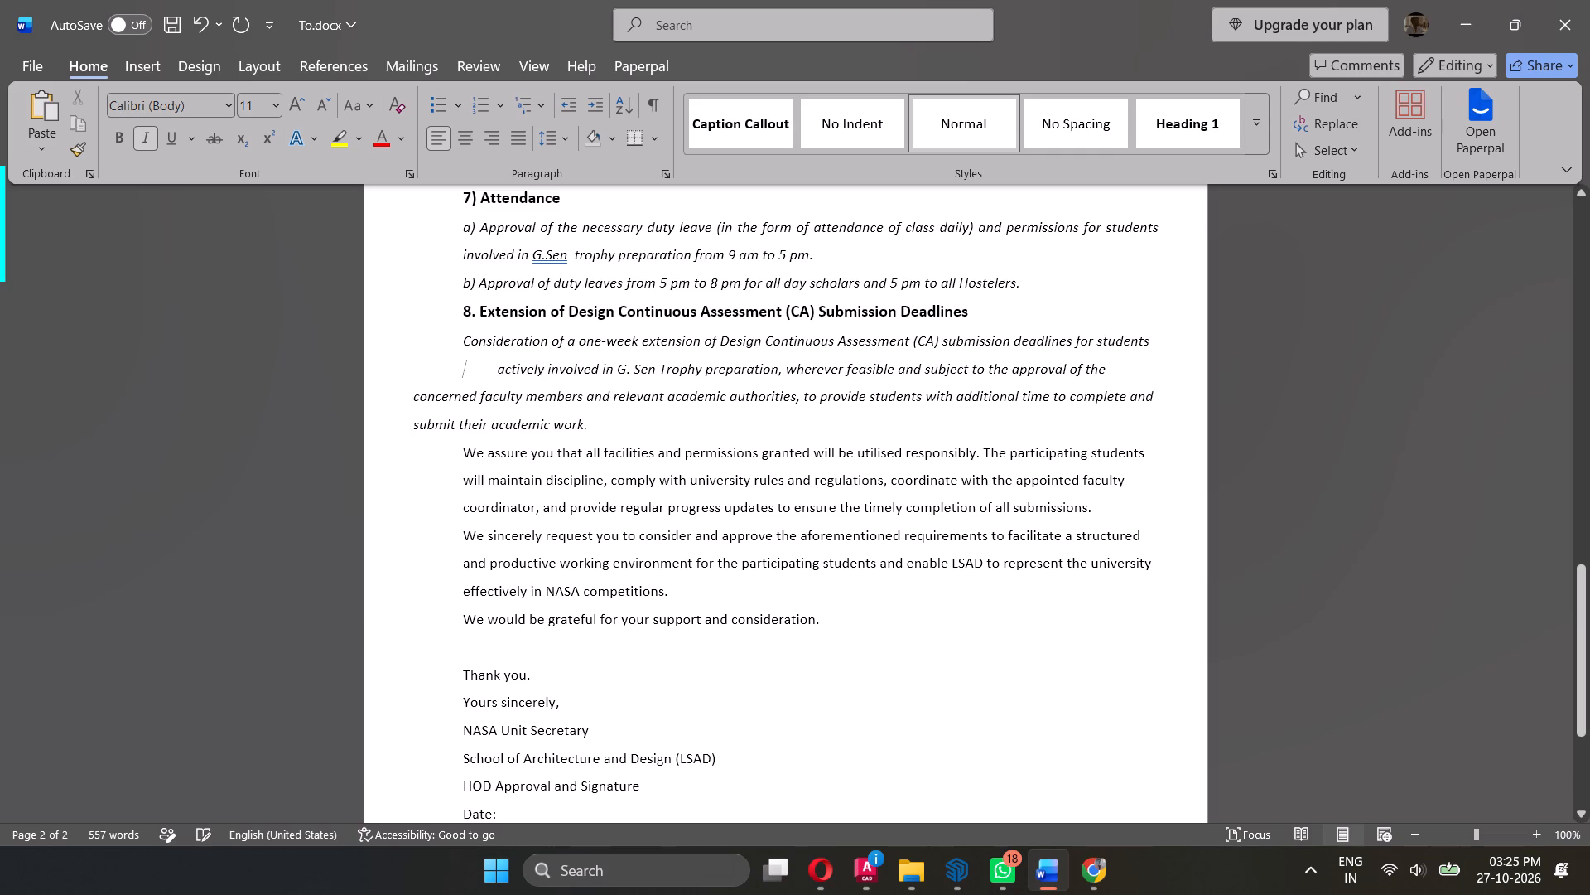
pyautogui.press('Right')
pyautogui.press('BackSpace')
pyautogui.press('BackSpace')
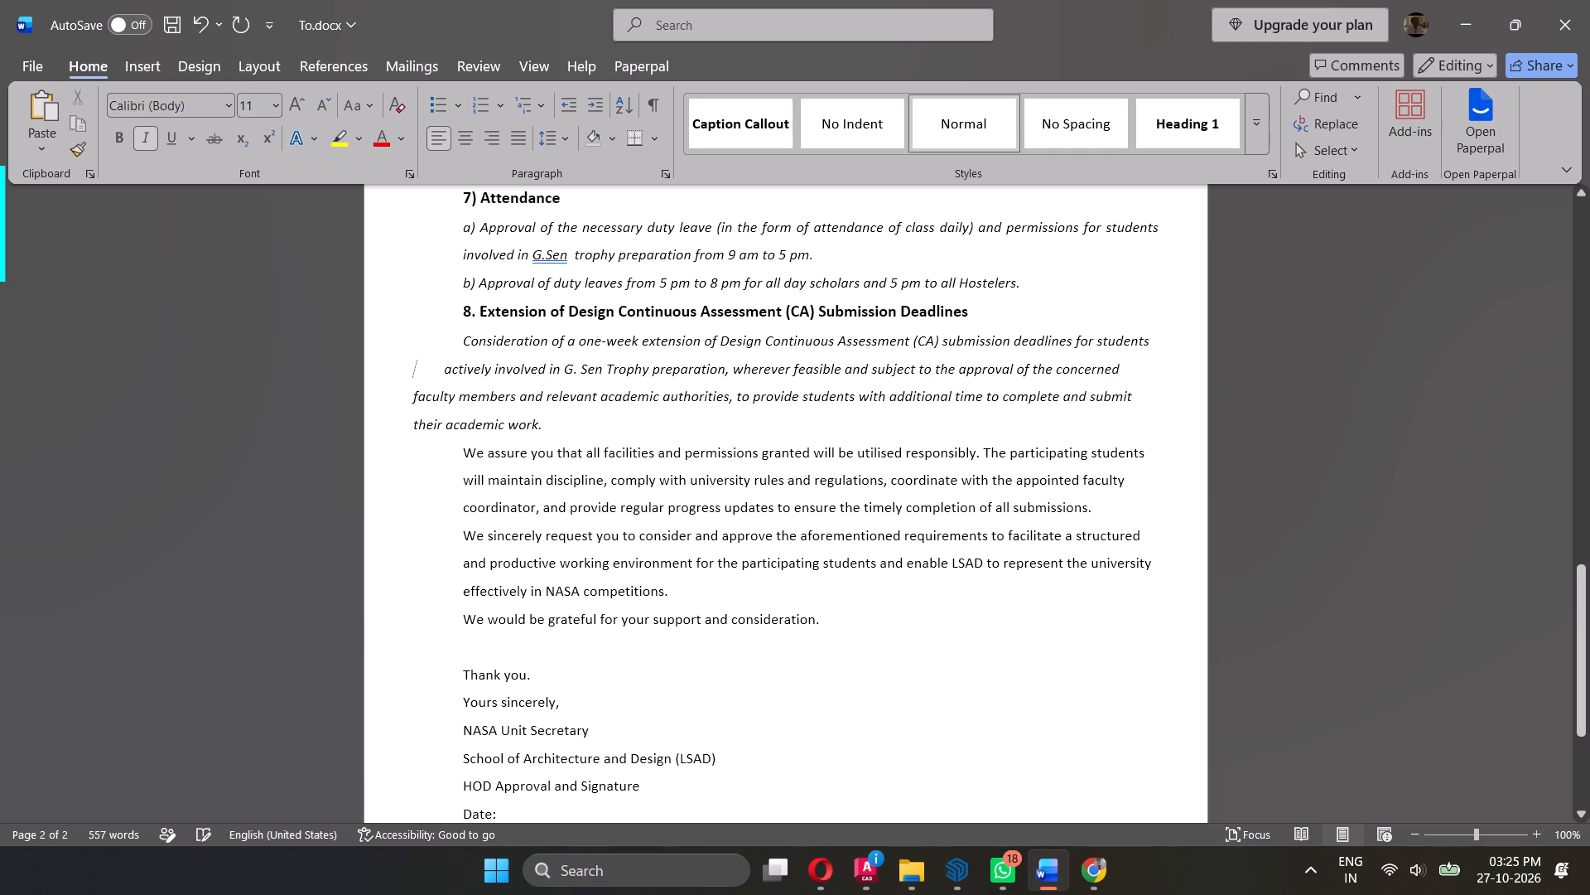
pyautogui.press('space')
pyautogui.press('space')
pyautogui.press('space')
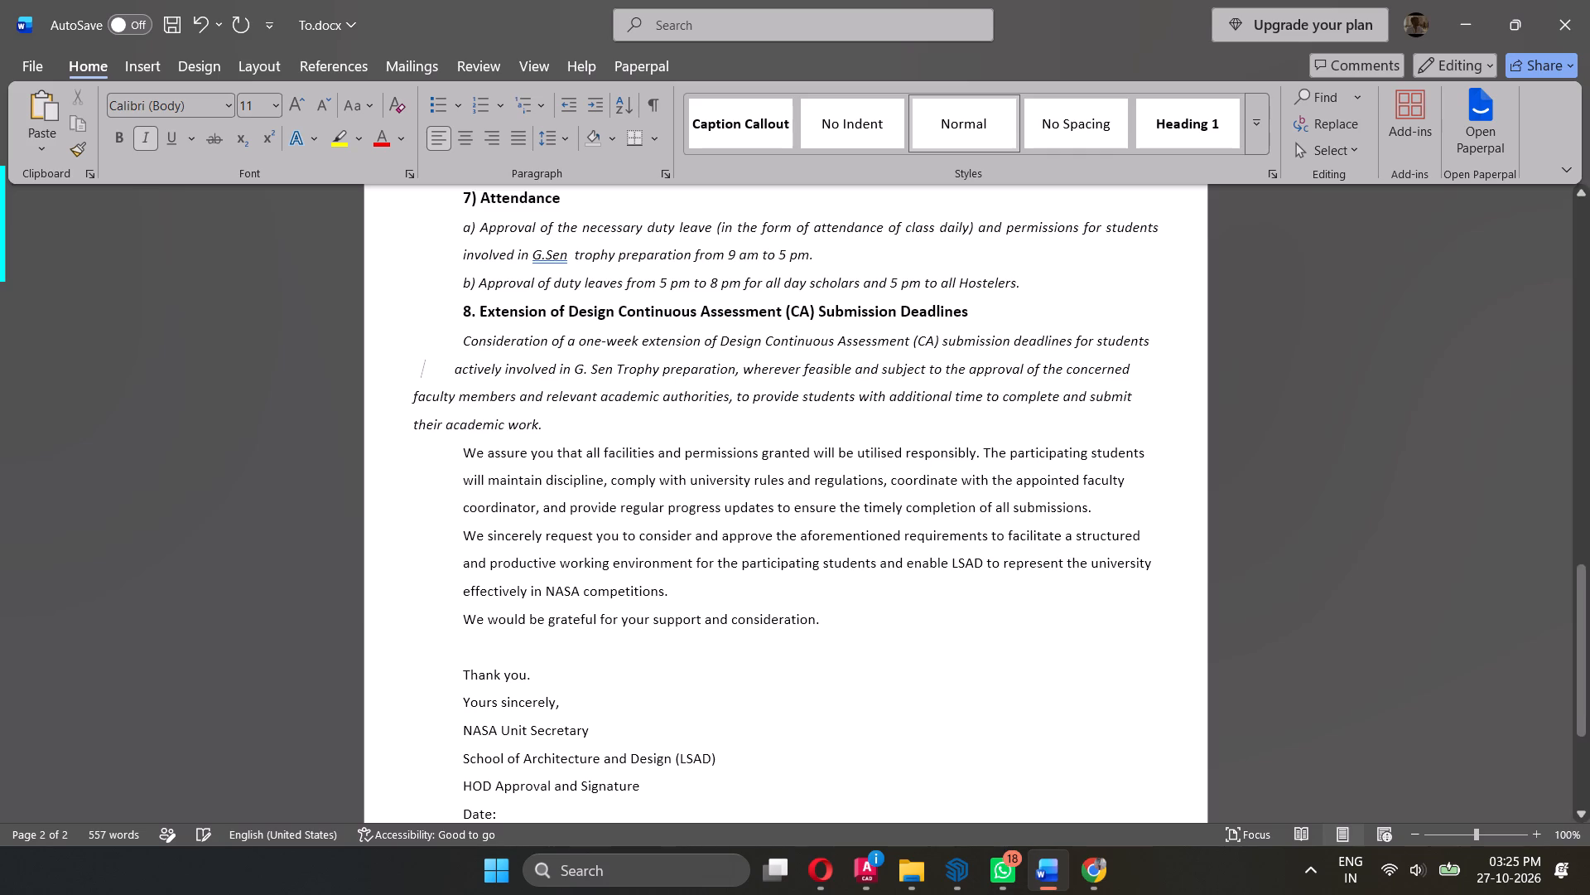
pyautogui.press('space')
pyautogui.press('space')
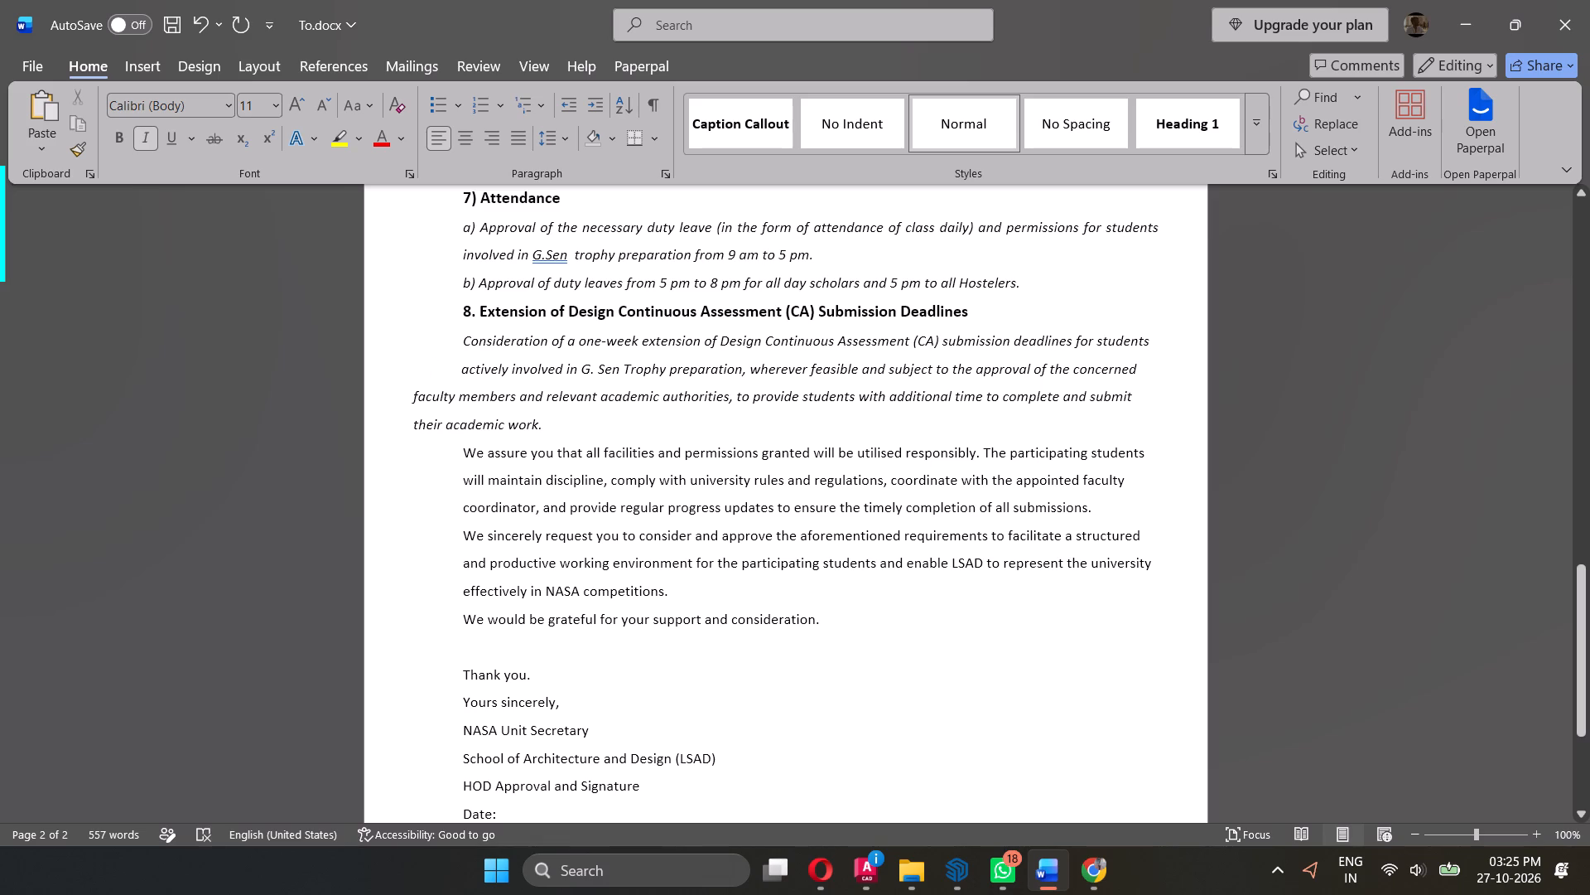
# Break the section 8 description before "faculty members" and indent that line with spaces to align with the lines above.
pyautogui.click(1152, 371)
pyautogui.press('Return')
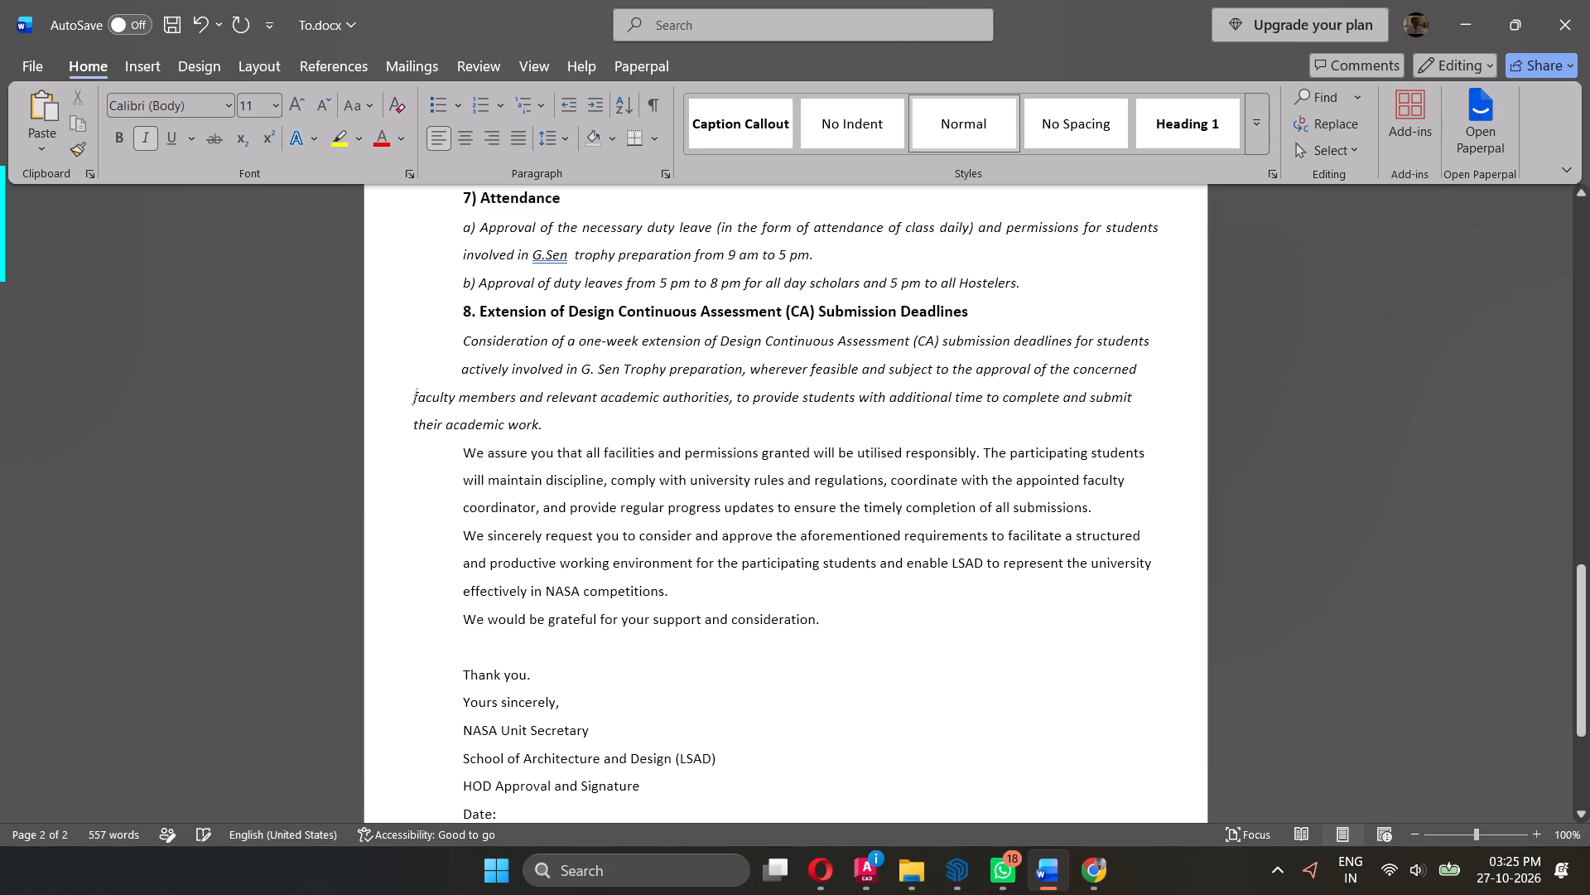
pyautogui.press('space')
pyautogui.press('space')
pyautogui.press('space')
pyautogui.press('space')
pyautogui.press('space')
pyautogui.press('space')
pyautogui.press('space')
pyautogui.press('space')
pyautogui.press('space')
pyautogui.press('space')
pyautogui.press('space')
pyautogui.press('space')
pyautogui.press('space')
pyautogui.press('space')
pyautogui.press('space')
pyautogui.press('space')
pyautogui.press('space')
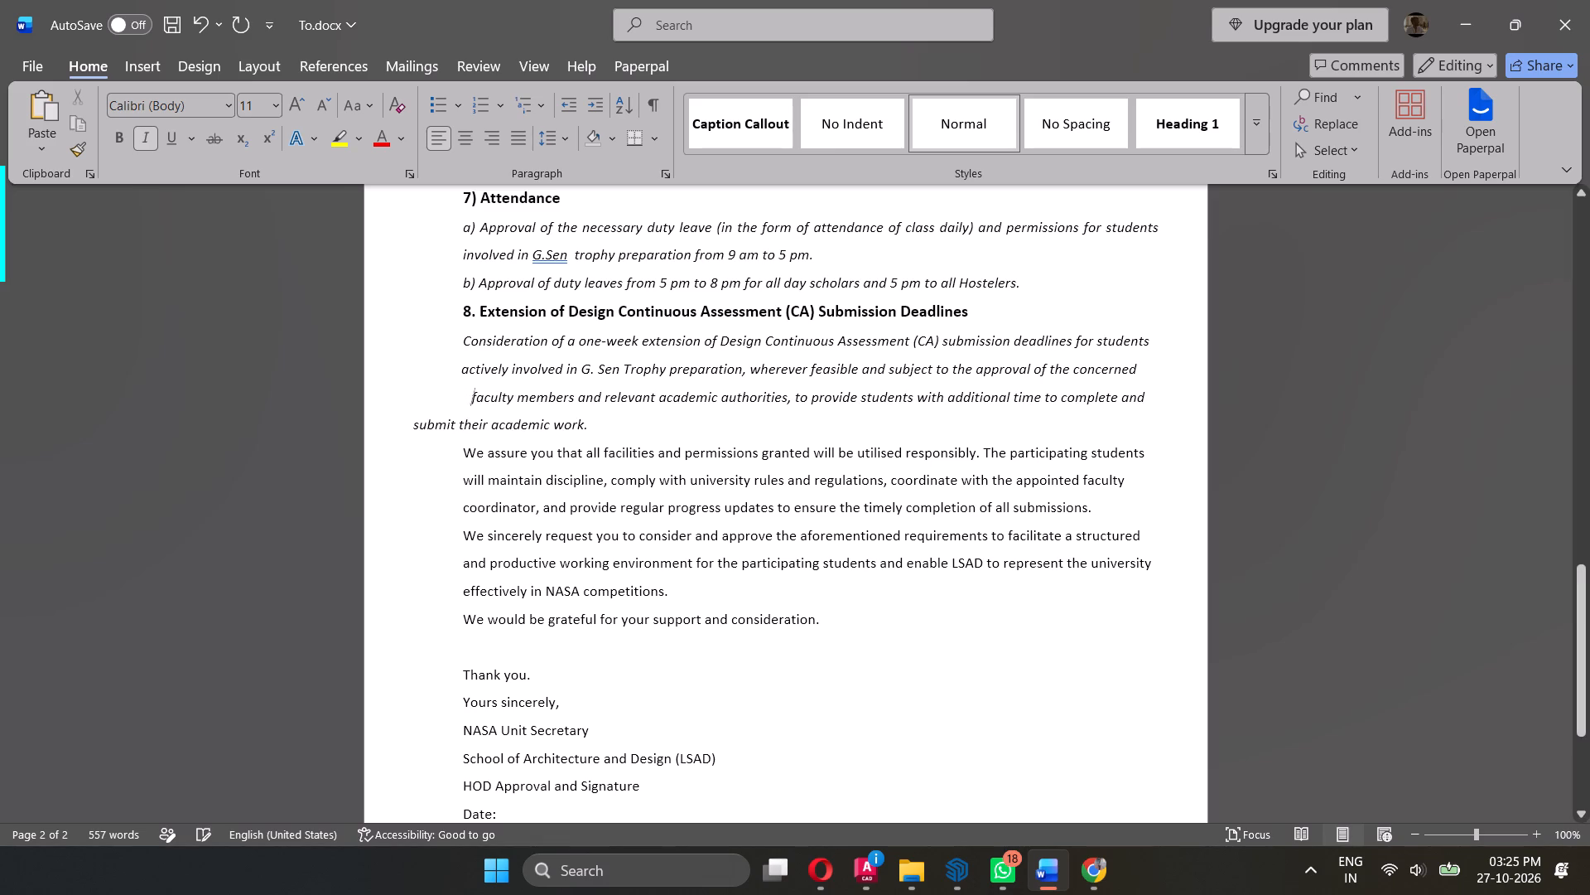
pyautogui.press('BackSpace')
pyautogui.press('BackSpace')
pyautogui.press('BackSpace')
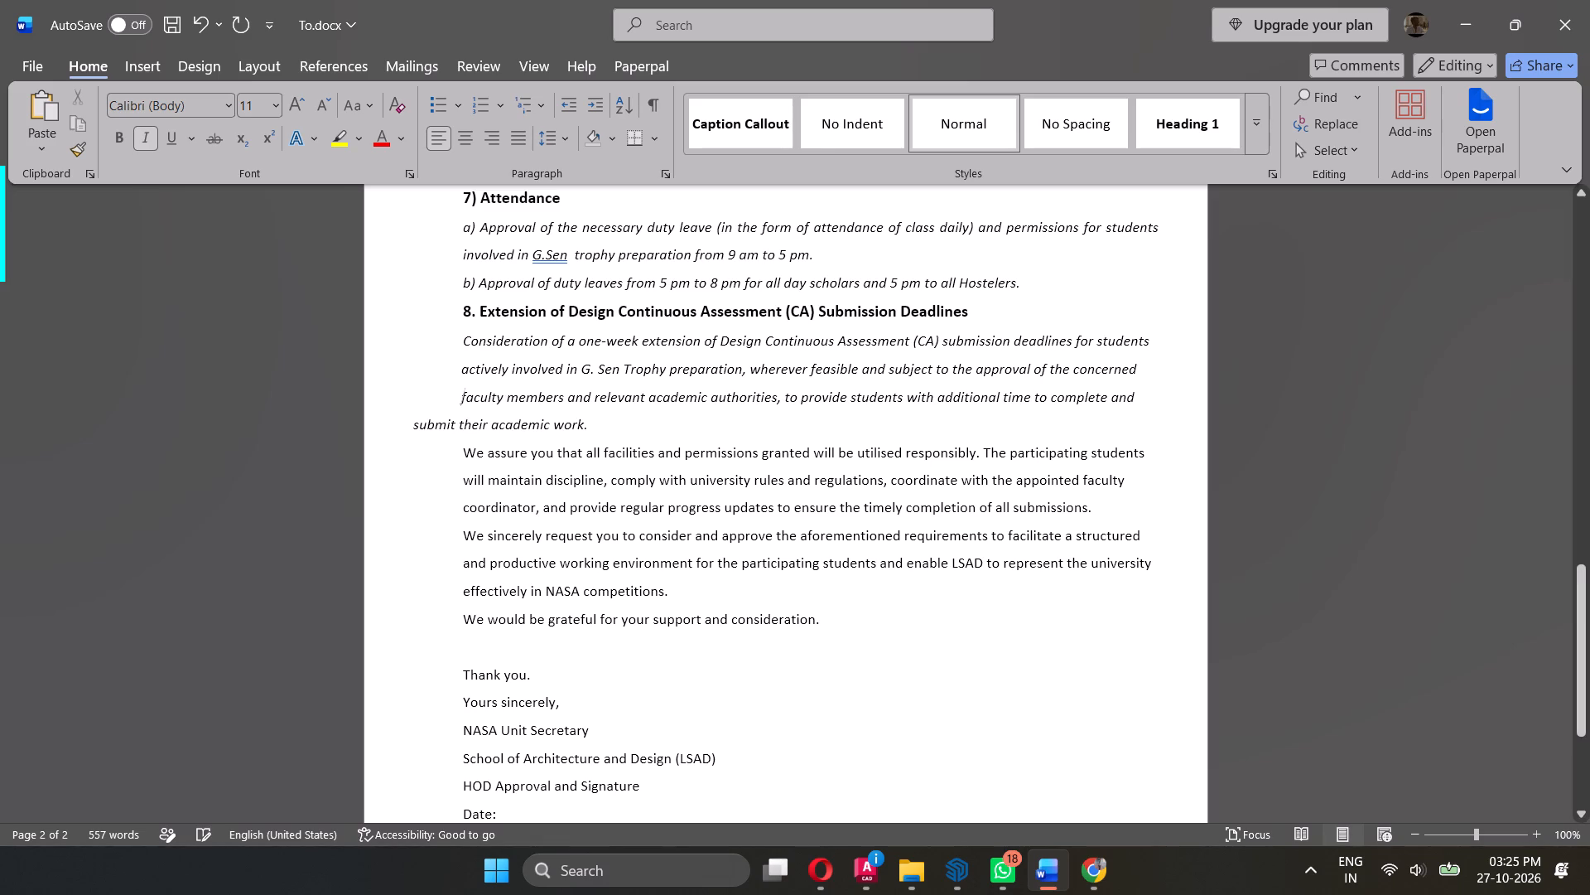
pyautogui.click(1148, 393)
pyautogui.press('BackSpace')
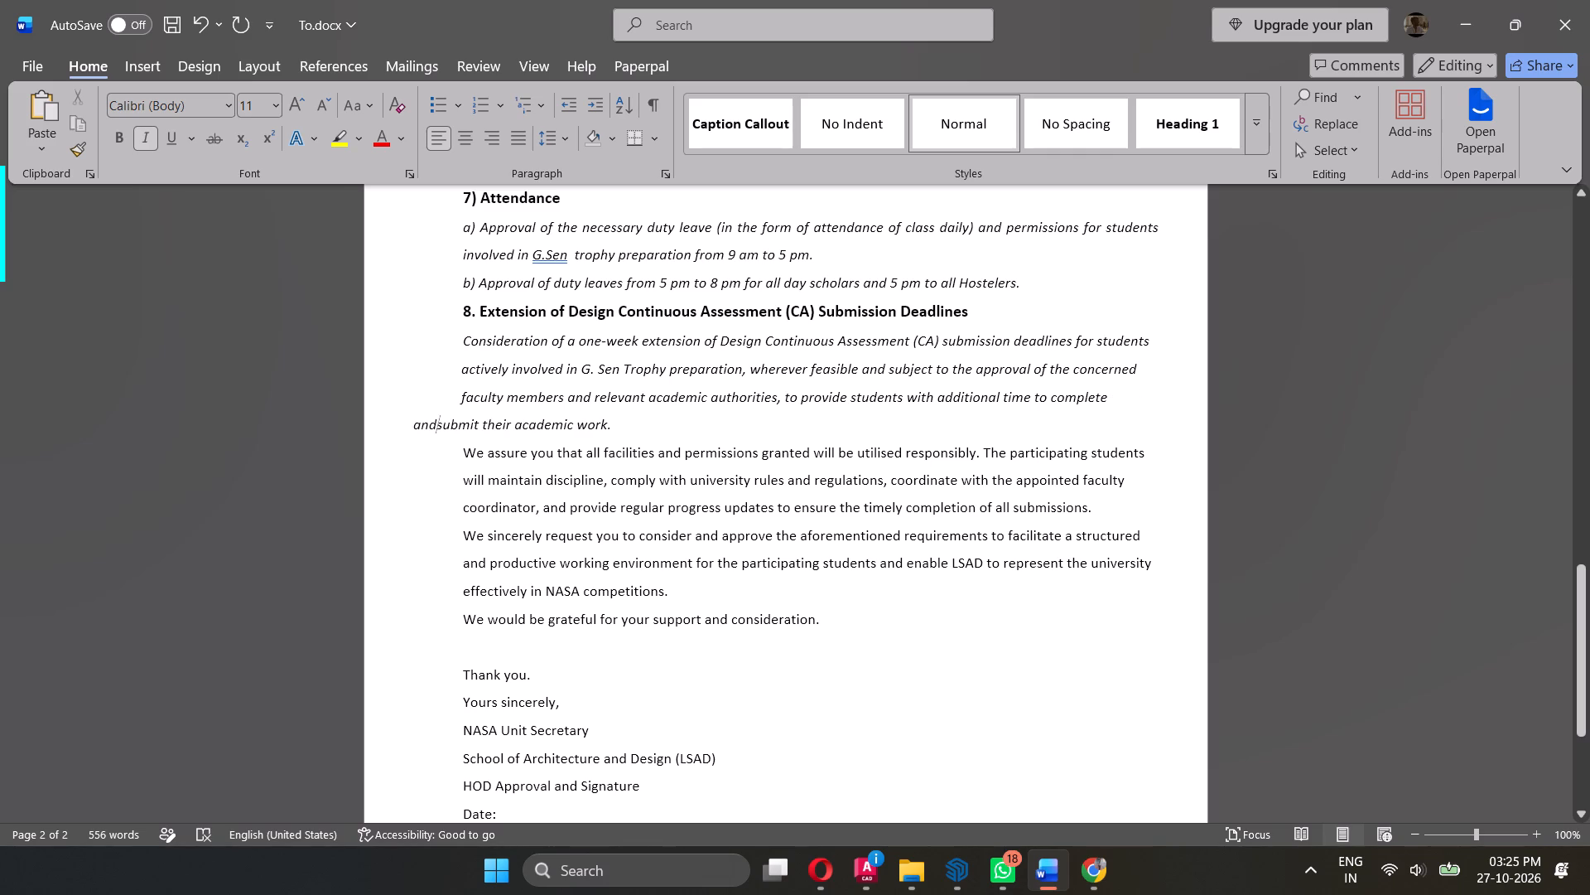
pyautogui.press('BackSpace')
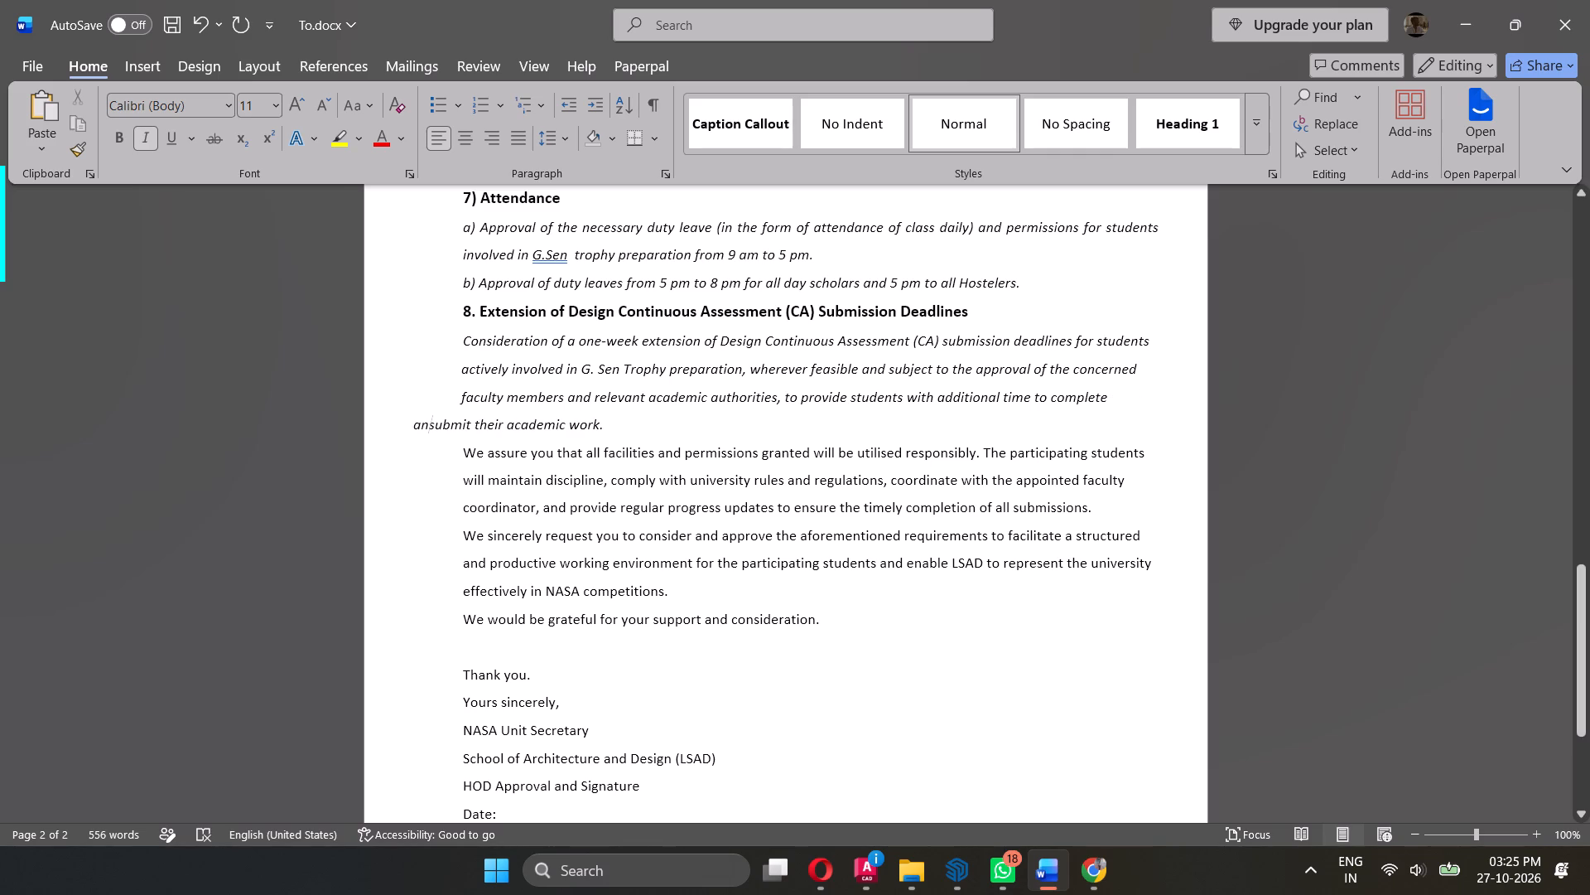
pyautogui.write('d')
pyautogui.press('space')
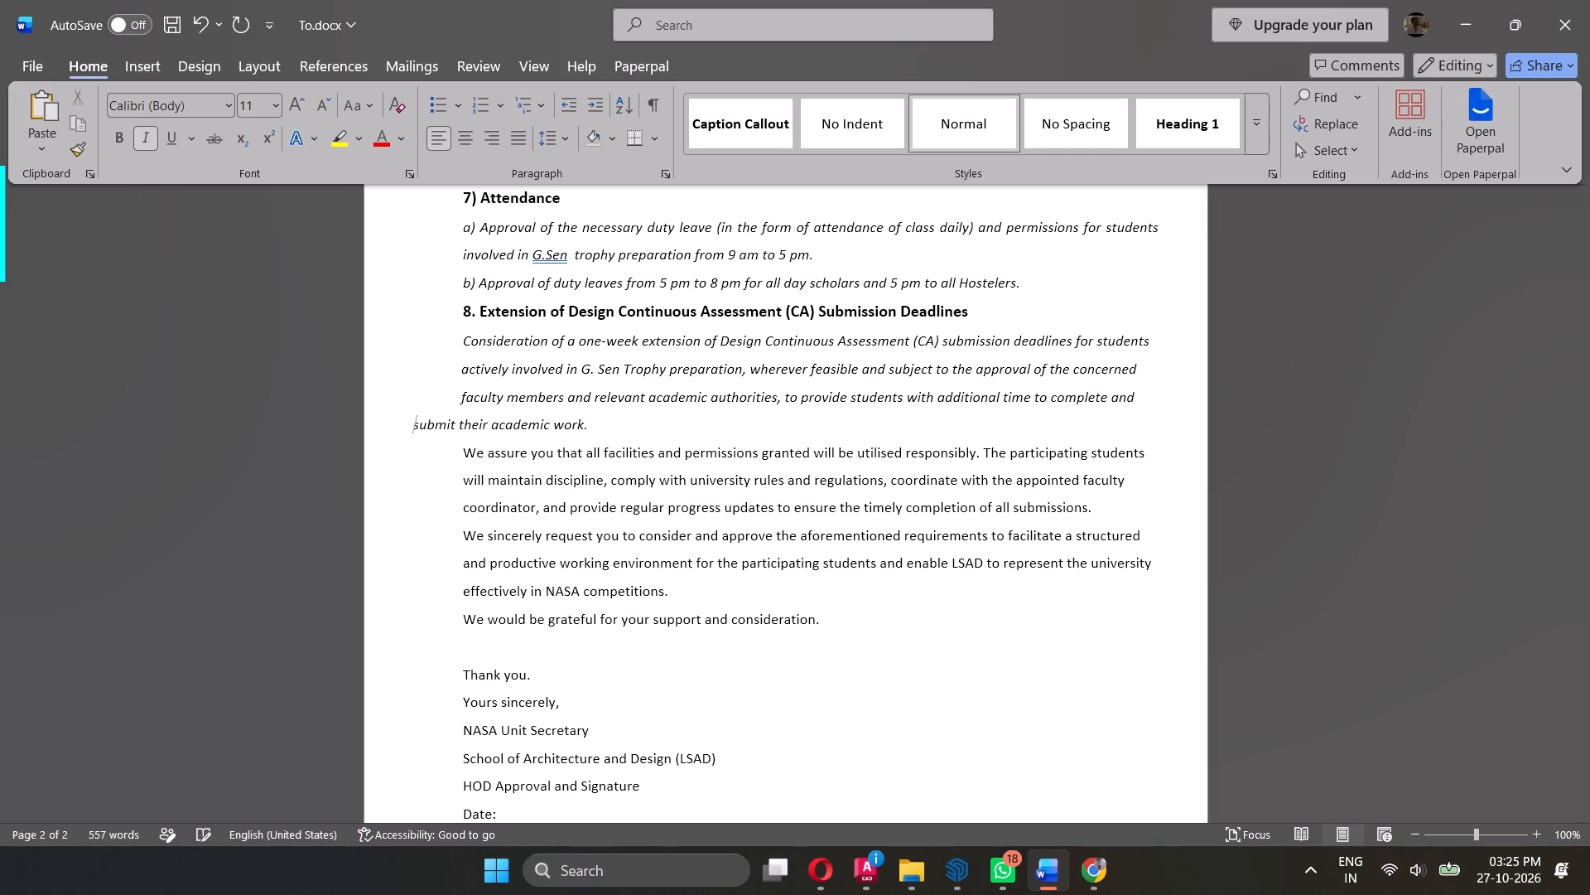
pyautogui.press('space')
# Break the section 8 description before "submit their academic work" and indent that line with spaces to align with the lines above.
pyautogui.click(1159, 399)
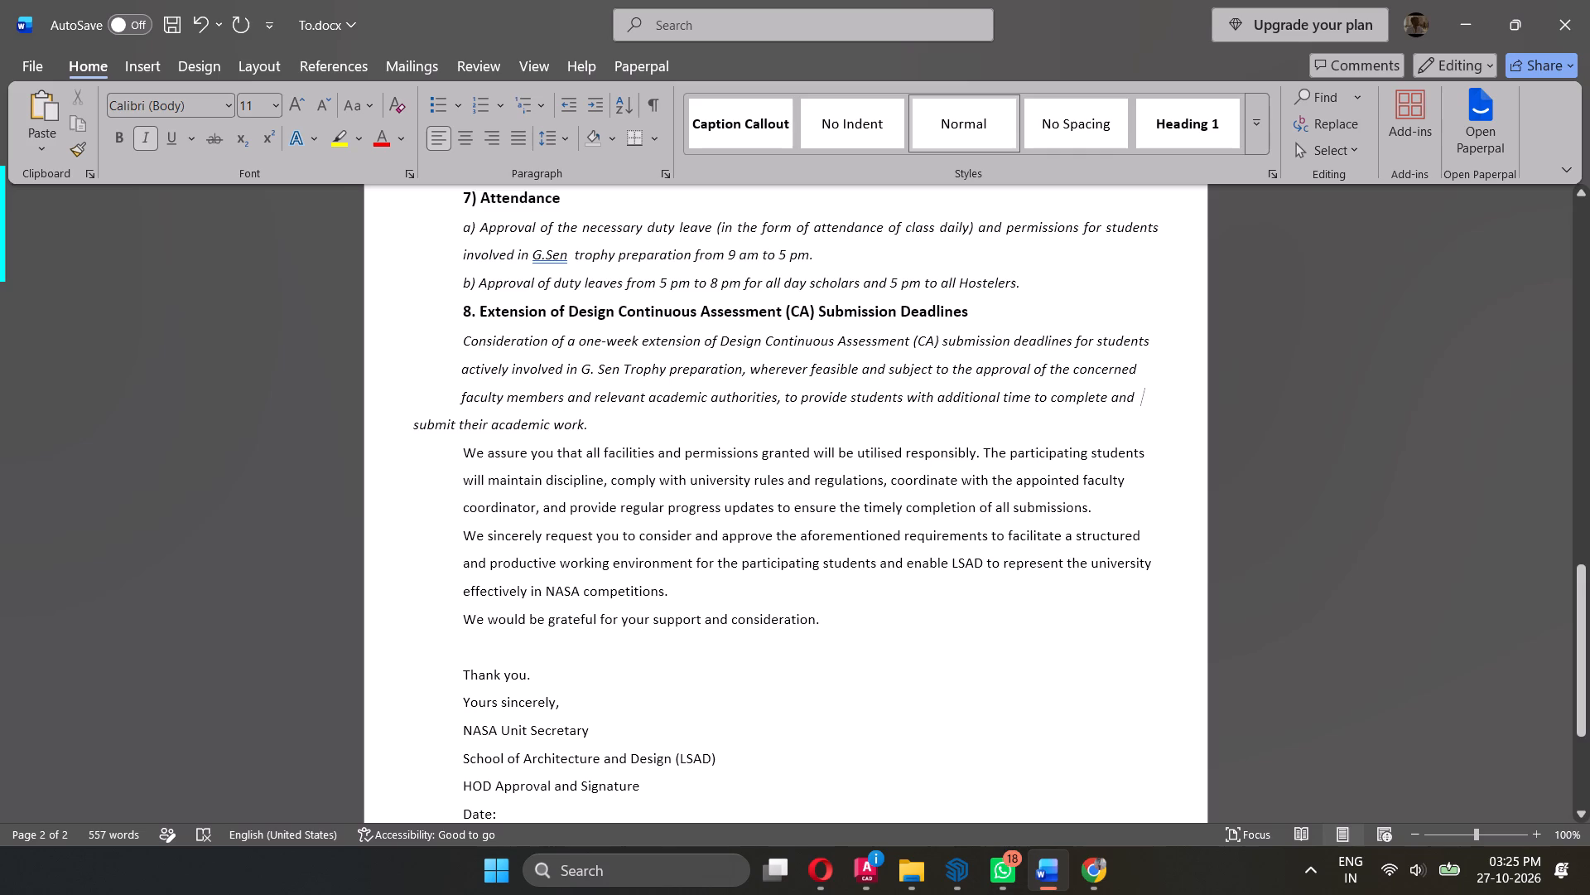
pyautogui.press('Return')
pyautogui.press('space')
pyautogui.press('space')
pyautogui.press('space')
pyautogui.press('space')
pyautogui.press('space')
pyautogui.press('space')
pyautogui.press('space')
pyautogui.press('space')
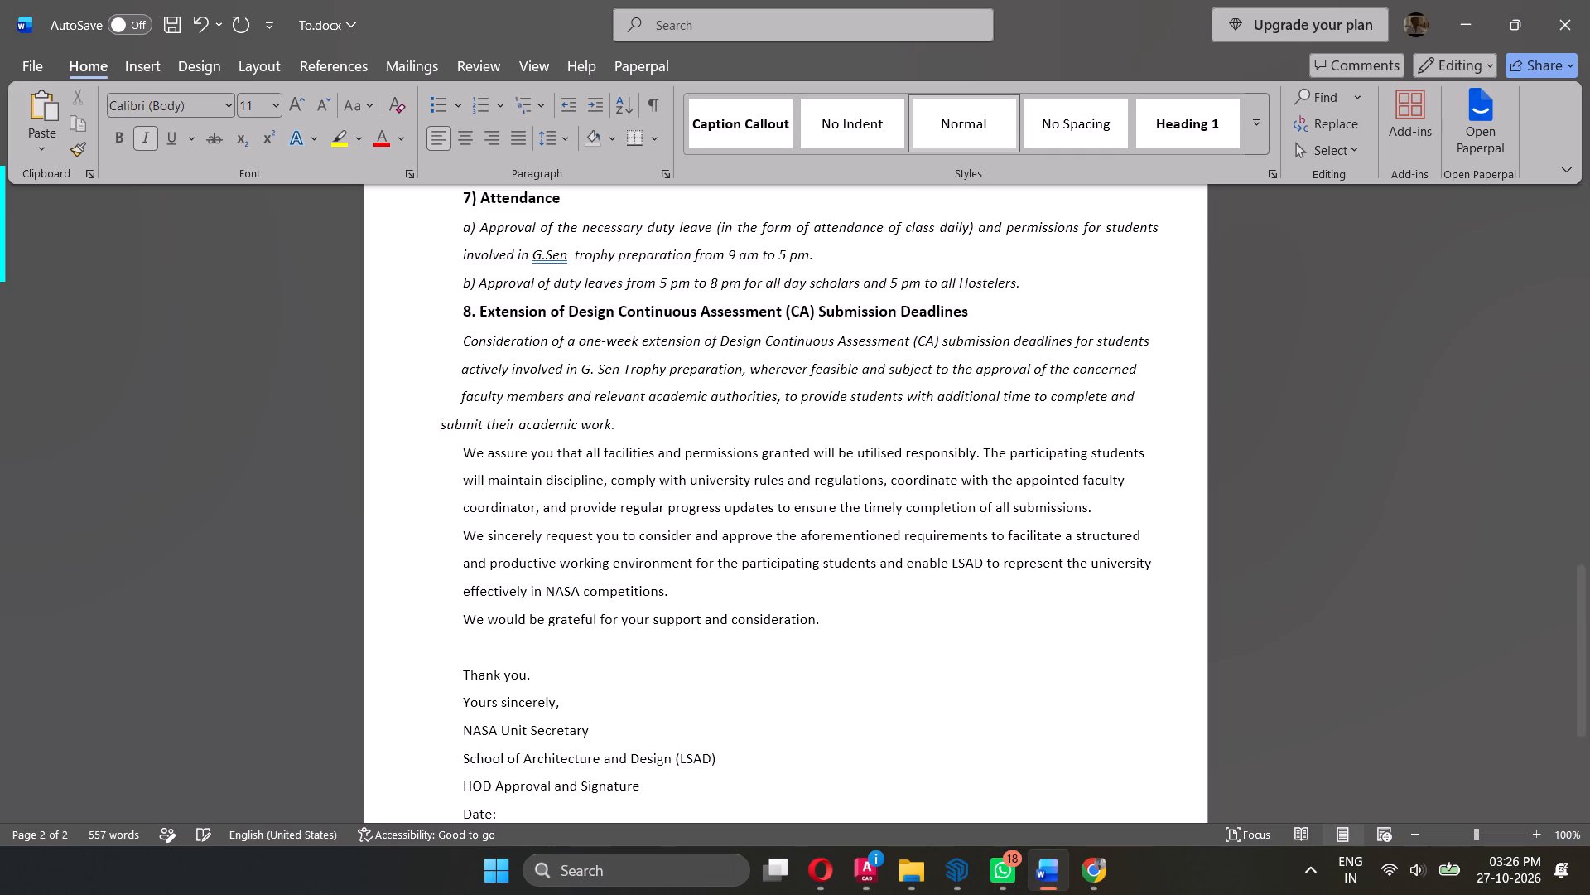
pyautogui.press('space')
pyautogui.press('space')
pyautogui.press('space')
pyautogui.press('space')
pyautogui.press('space')
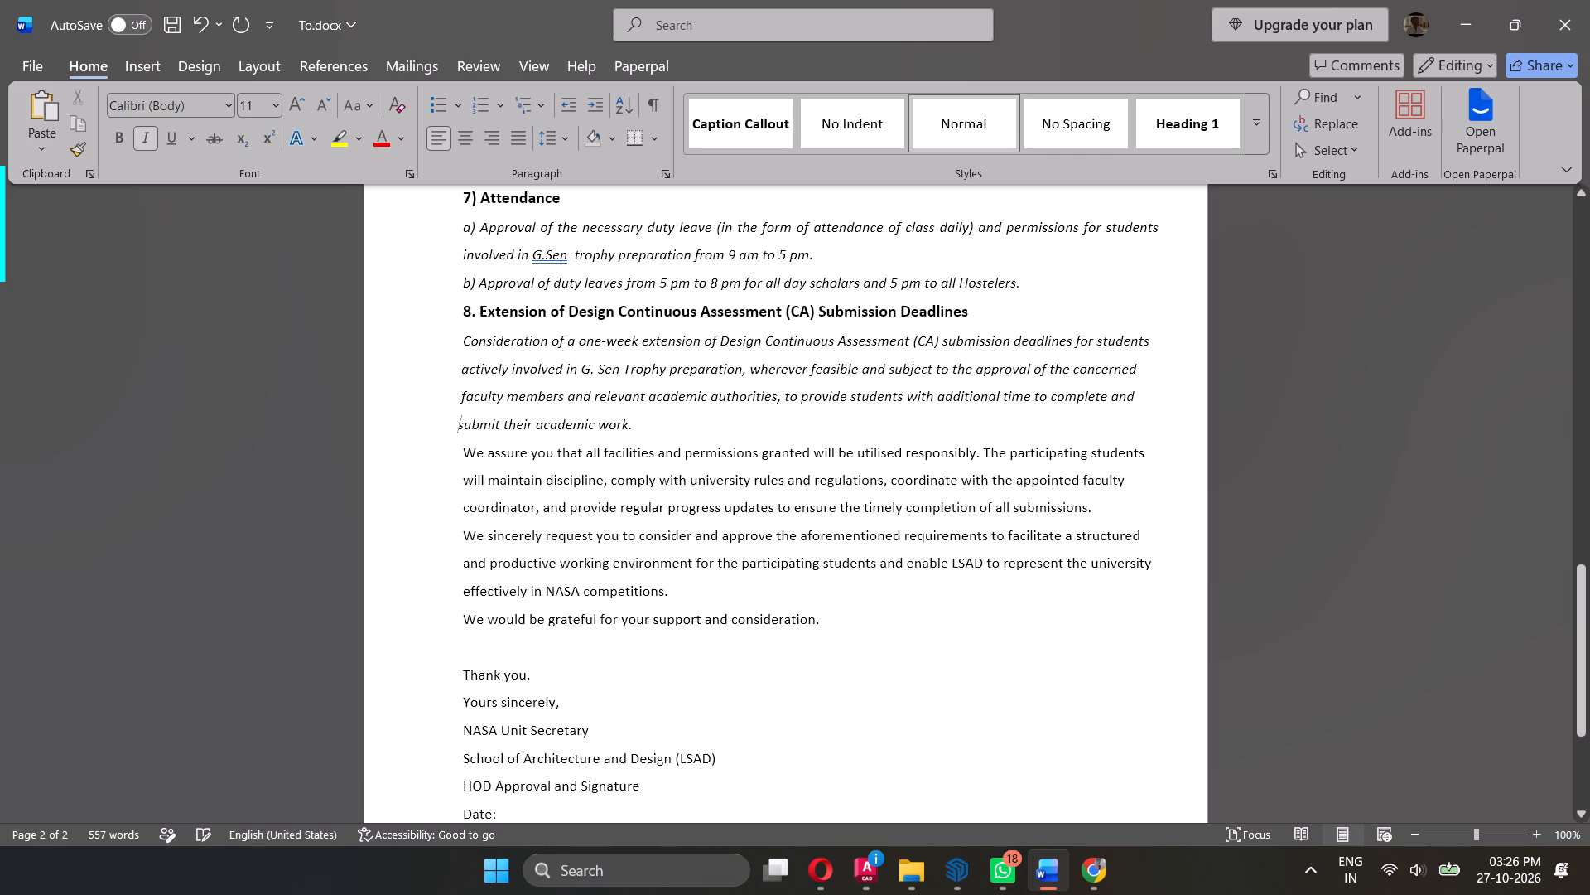
# Remove the indentation of the "We assure you that all facilities" paragraph so it starts at the page margin.
pyautogui.click(455, 454)
pyautogui.press('BackSpace')
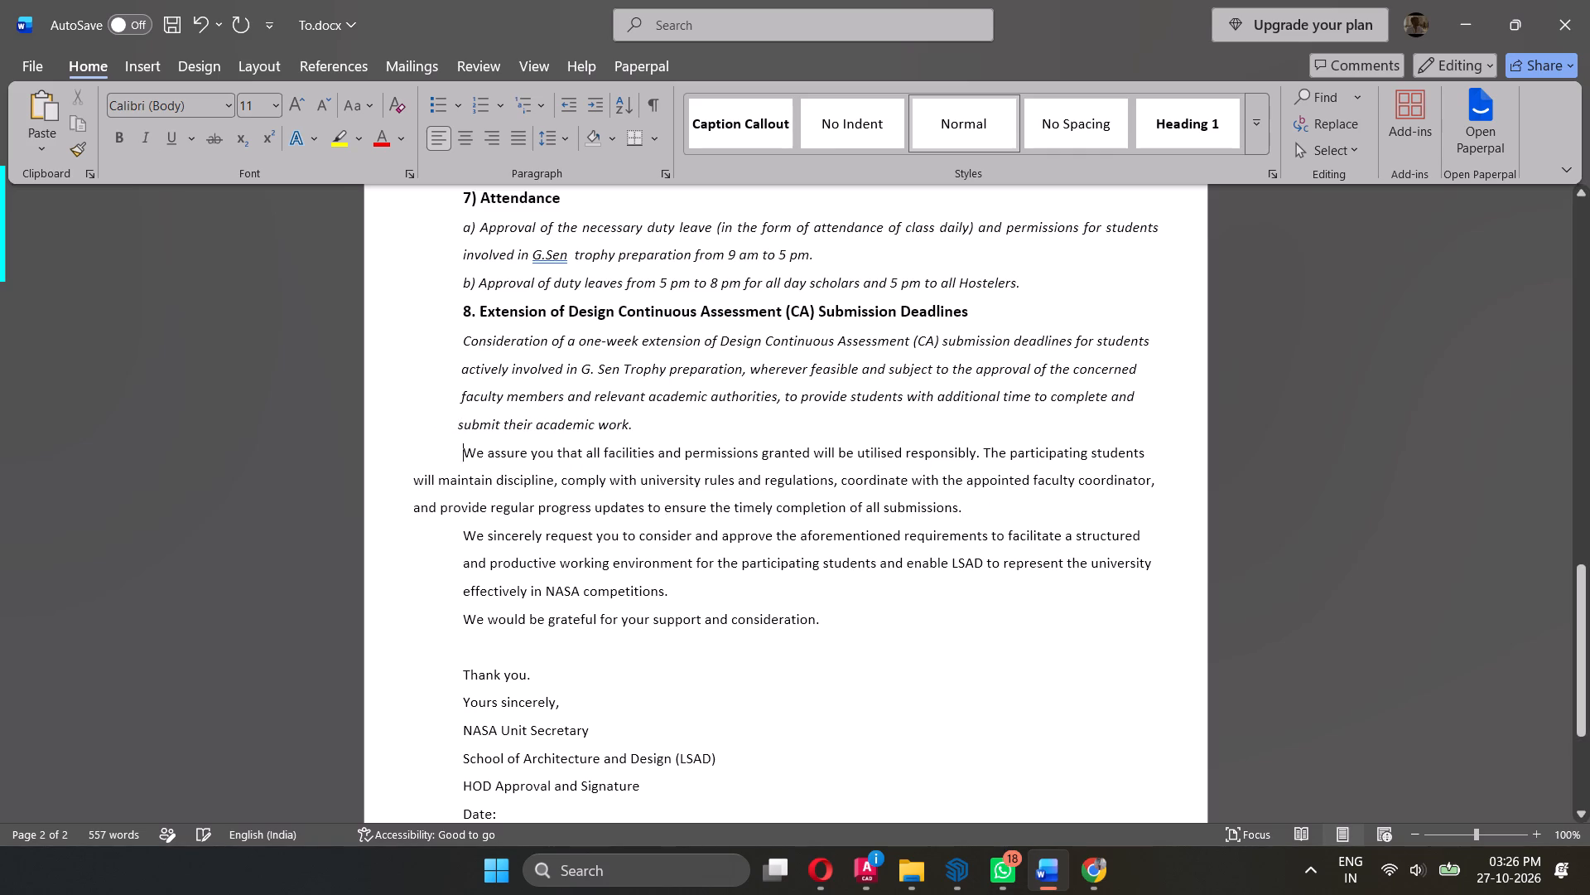
pyautogui.press('BackSpace')
# Move the "We sincerely request you" paragraph back to the page margin and separate it from the paragraph above with a blank line.
pyautogui.click(460, 544)
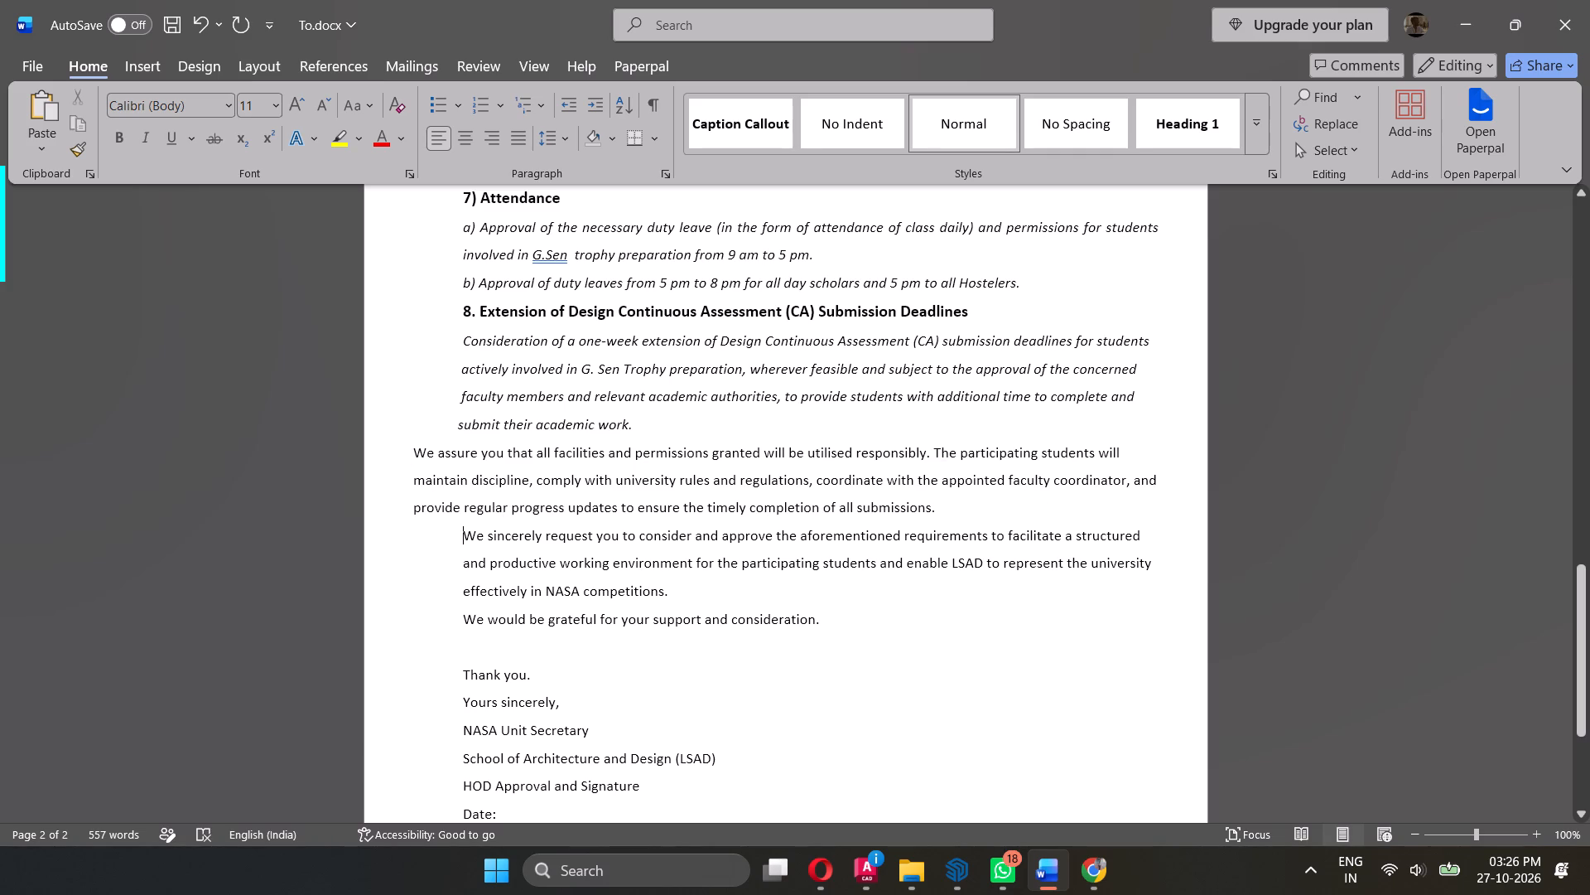
pyautogui.press('Return')
pyautogui.press('BackSpace')
pyautogui.press('Return')
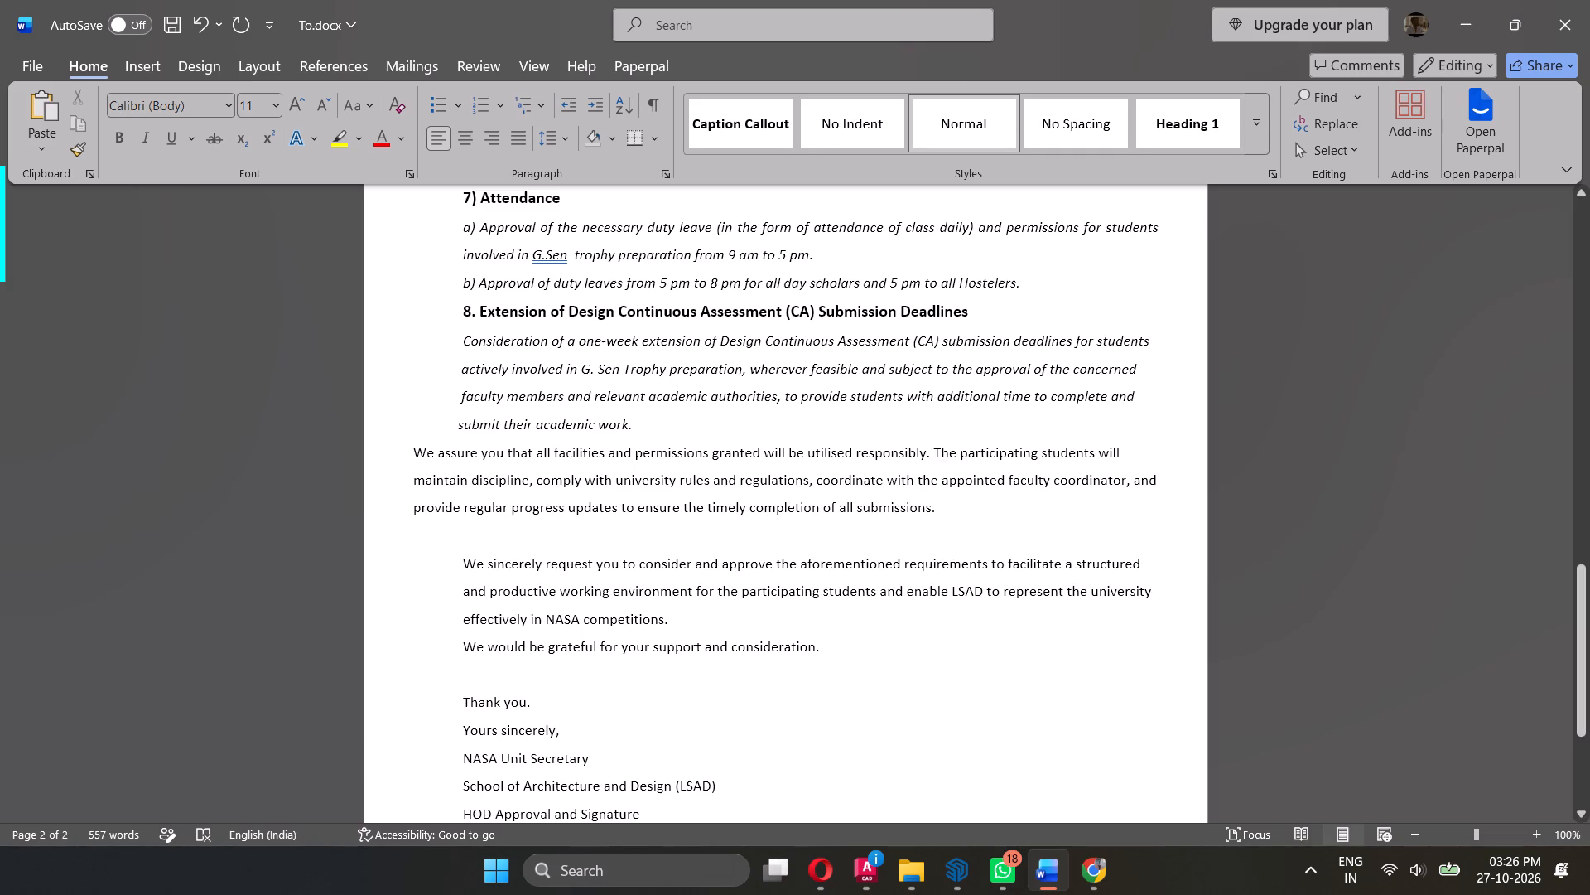
pyautogui.press('BackSpace')
pyautogui.press('BackSpace')
pyautogui.press('BackSpace')
pyautogui.press('Return')
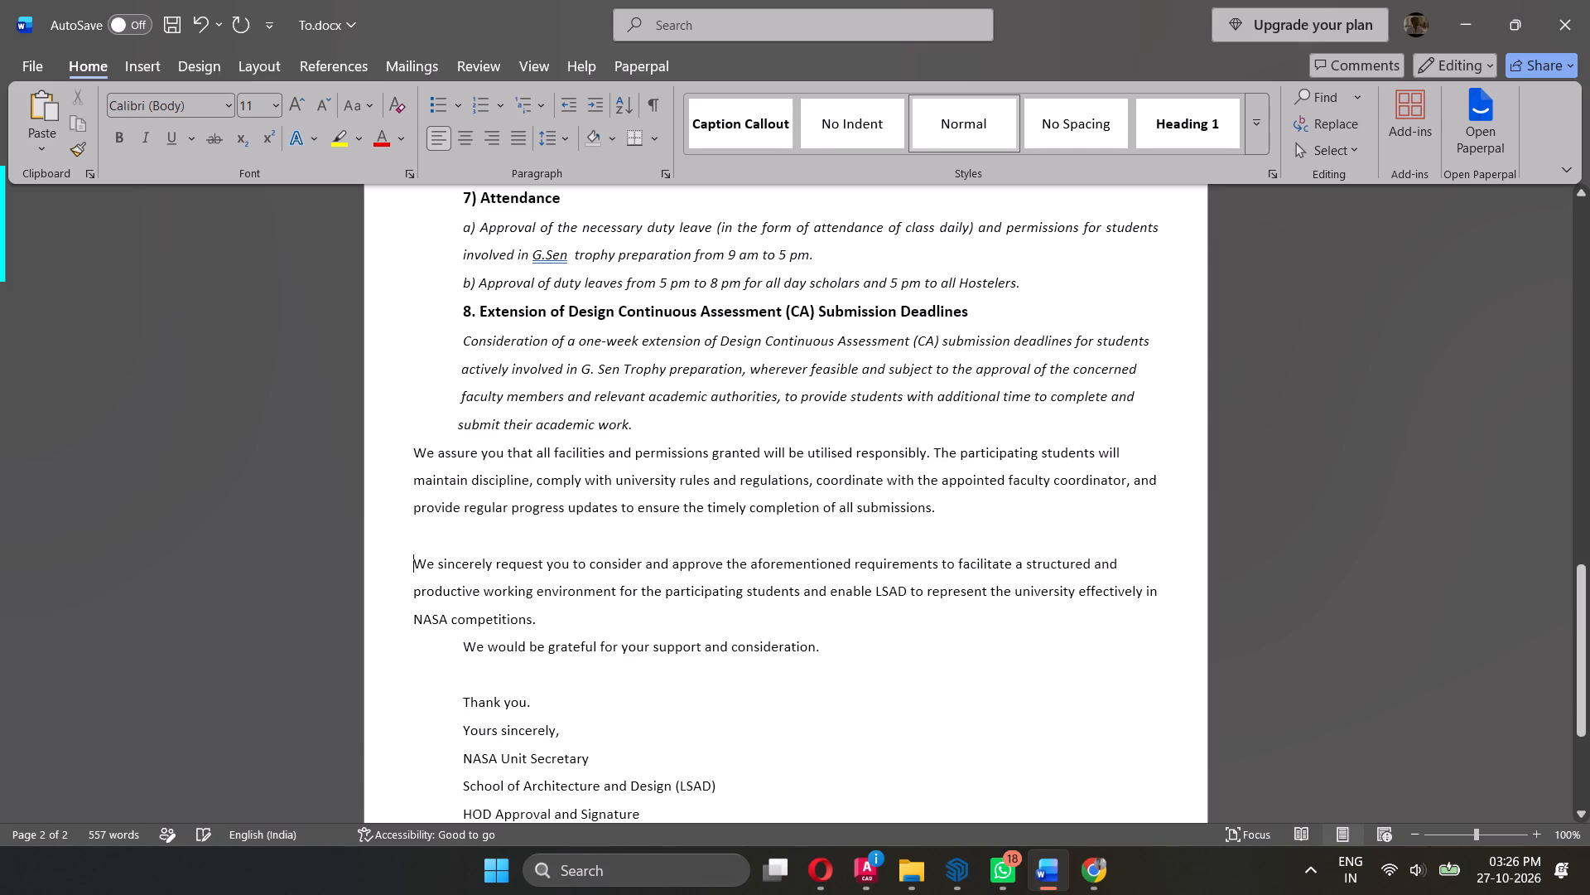
# Move the "We would be grateful" line back to the page margin and insert a blank line above it.
pyautogui.click(464, 646)
pyautogui.press('BackSpace')
pyautogui.press('Return')
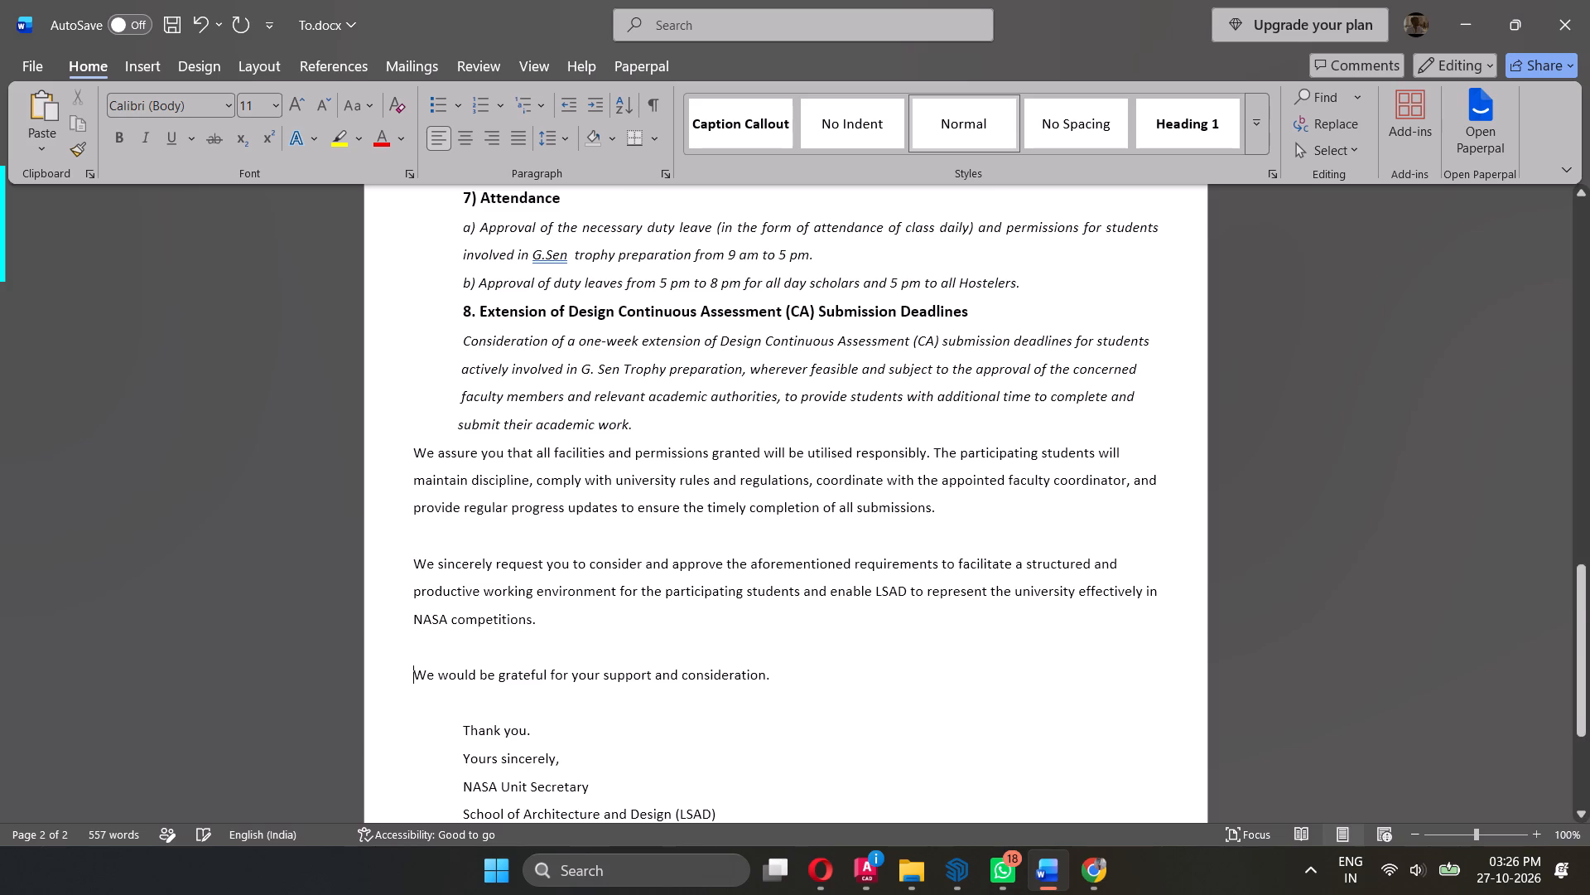
# Select the "Date:" line at the end of the letter's closing block.
pyautogui.scroll(-11, 550, 617)
pyautogui.moveTo(523, 614); pyautogui.dragTo(415, 619)
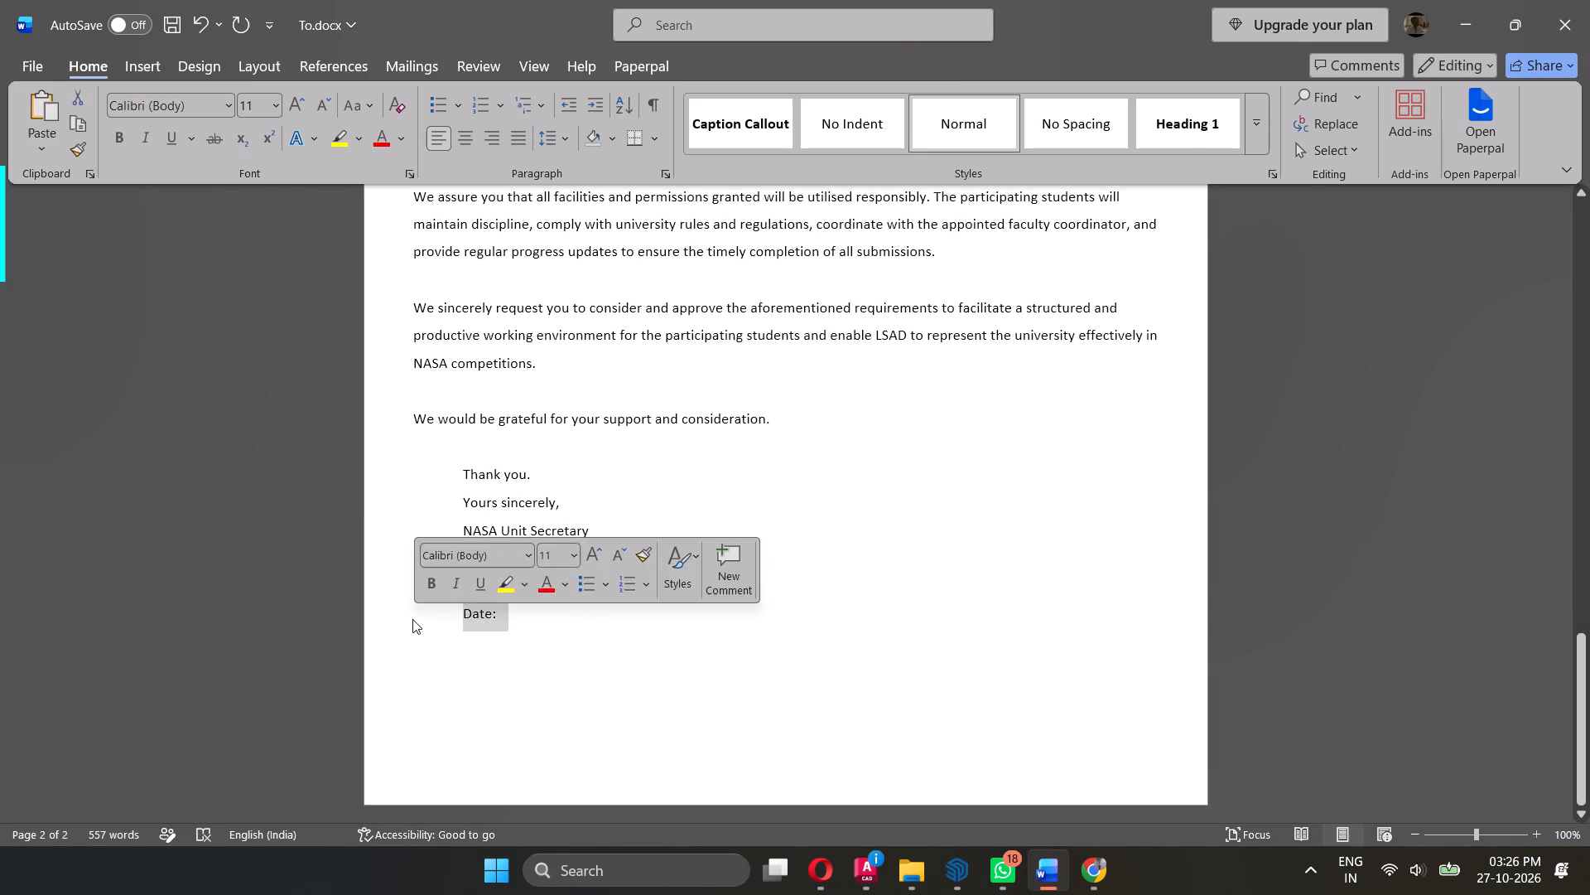
# Delete the "Date:" line at the end of the letter's closing block.
pyautogui.press('BackSpace')
# Review the letter's layout across both pages, from the opening date line through the numbered request sections.
pyautogui.scroll(7, 647, 642)
pyautogui.moveTo(581, 646); pyautogui.dragTo(550, 646, button='right')
pyautogui.scroll(8, 541, 649)
pyautogui.click(370, 489)
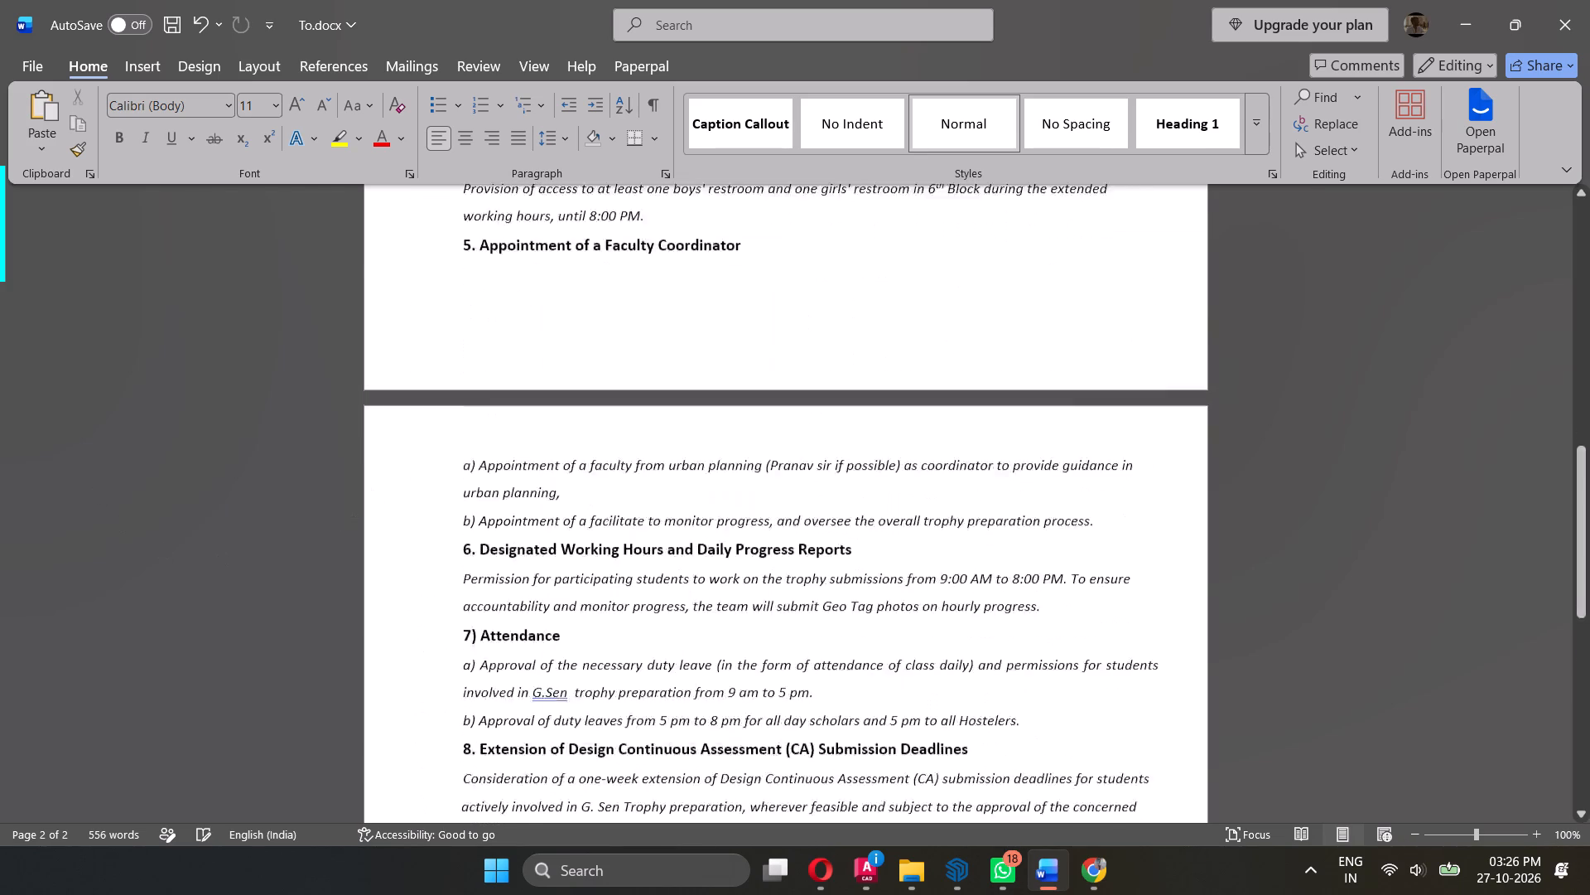
pyautogui.scroll(20, 370, 490)
pyautogui.scroll(16, 370, 490)
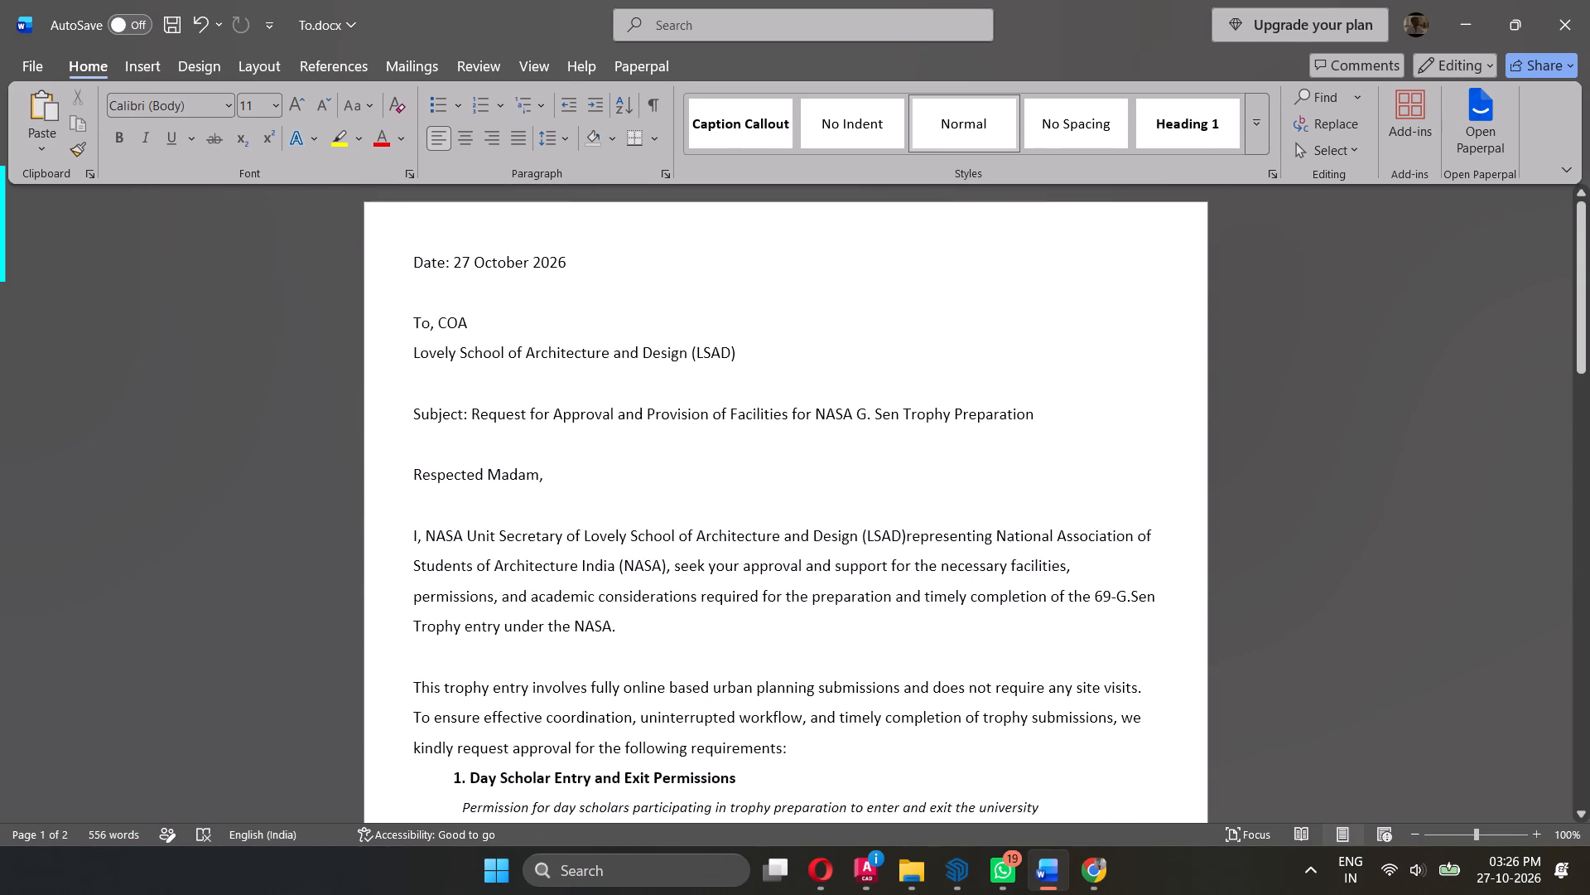
pyautogui.scroll(-8, 709, 376)
pyautogui.scroll(-7, 803, 455)
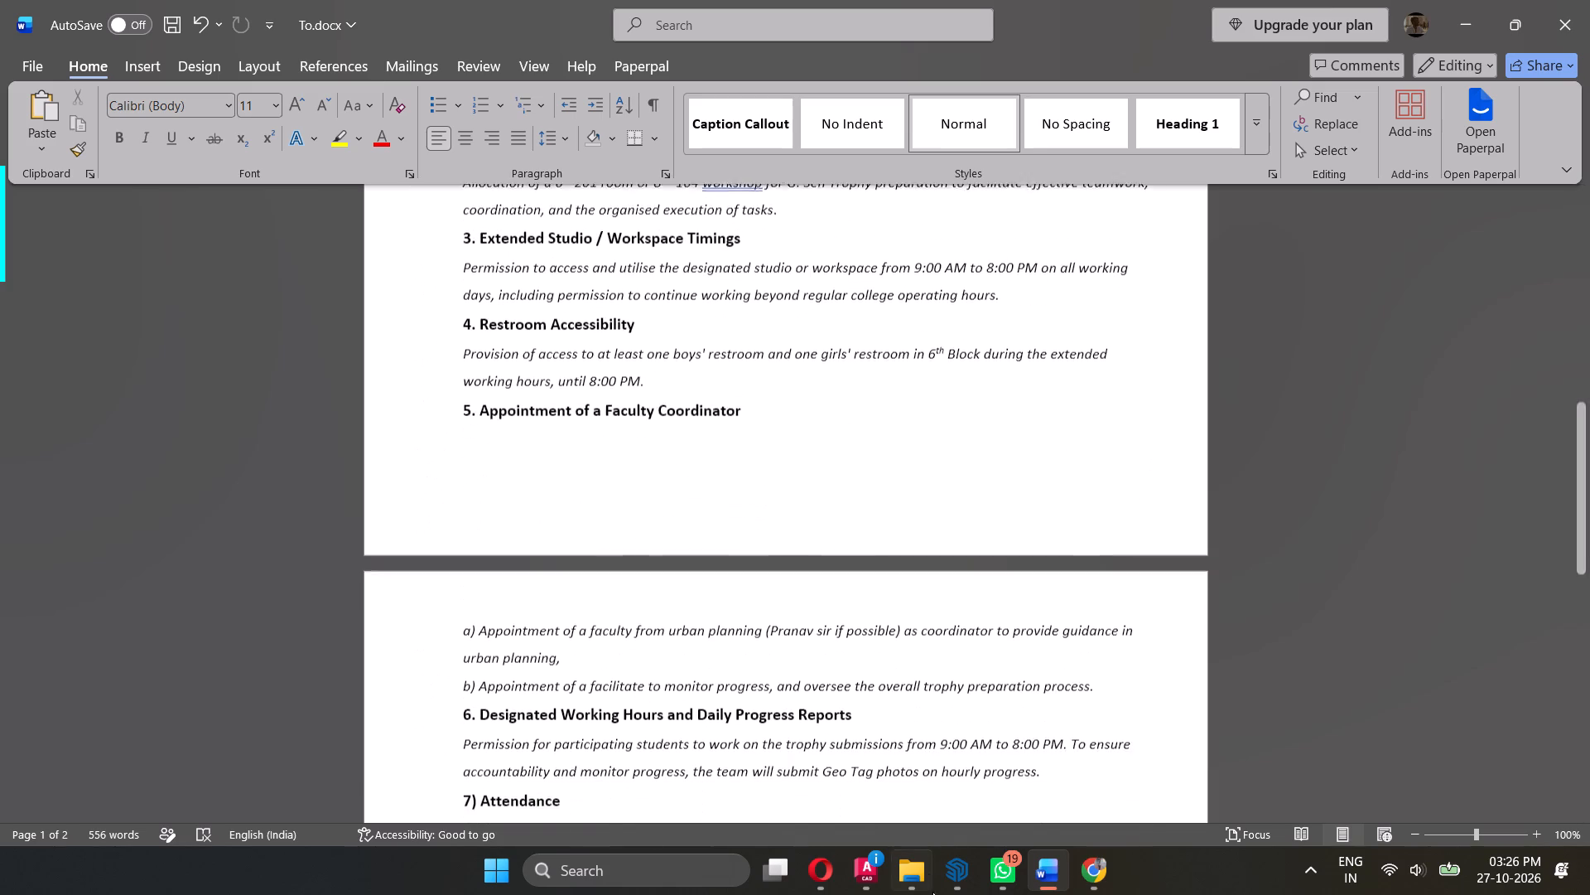
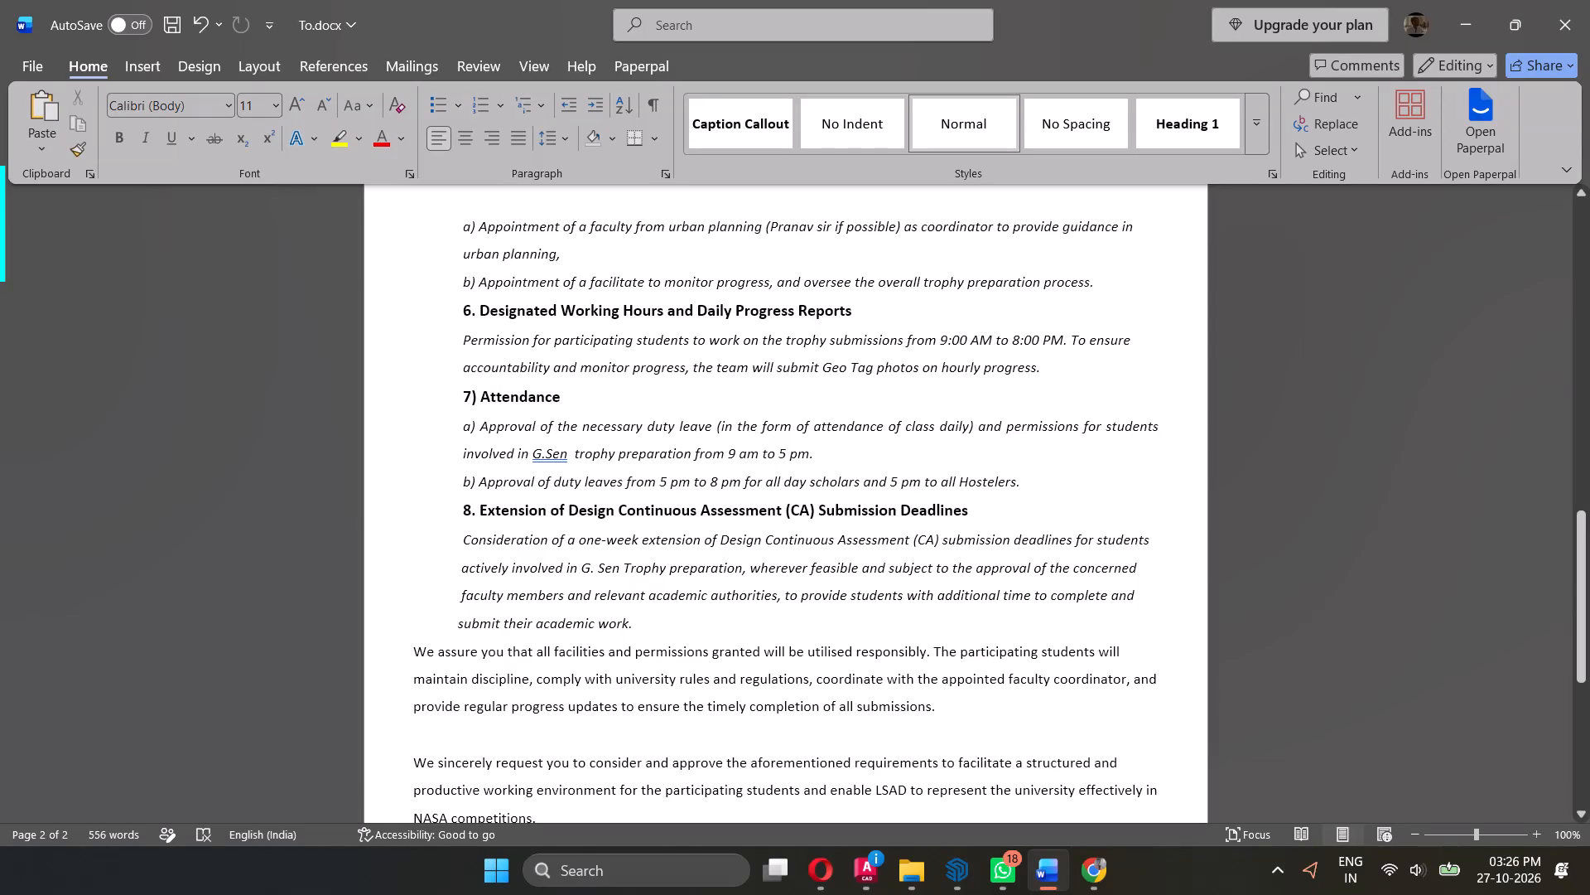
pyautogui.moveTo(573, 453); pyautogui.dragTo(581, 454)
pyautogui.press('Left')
# Insert a blank line between the section 8 paragraph on submission deadlines and the "We assure you that all facilities" paragraph.
pyautogui.scroll(-4, 618, 465)
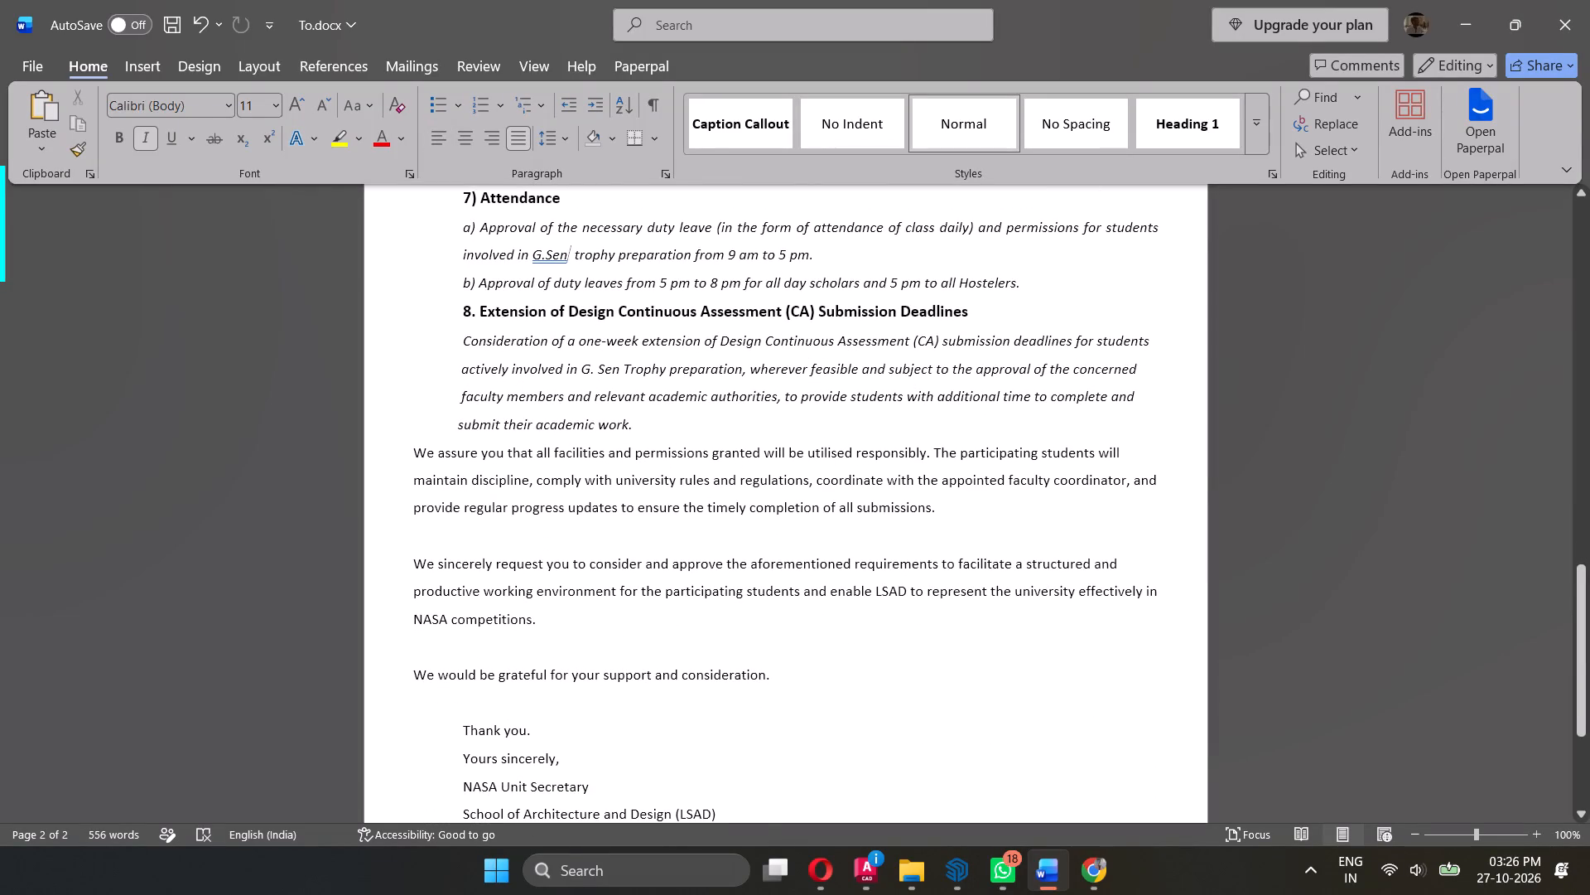
pyautogui.click(648, 424)
pyautogui.press('Return')
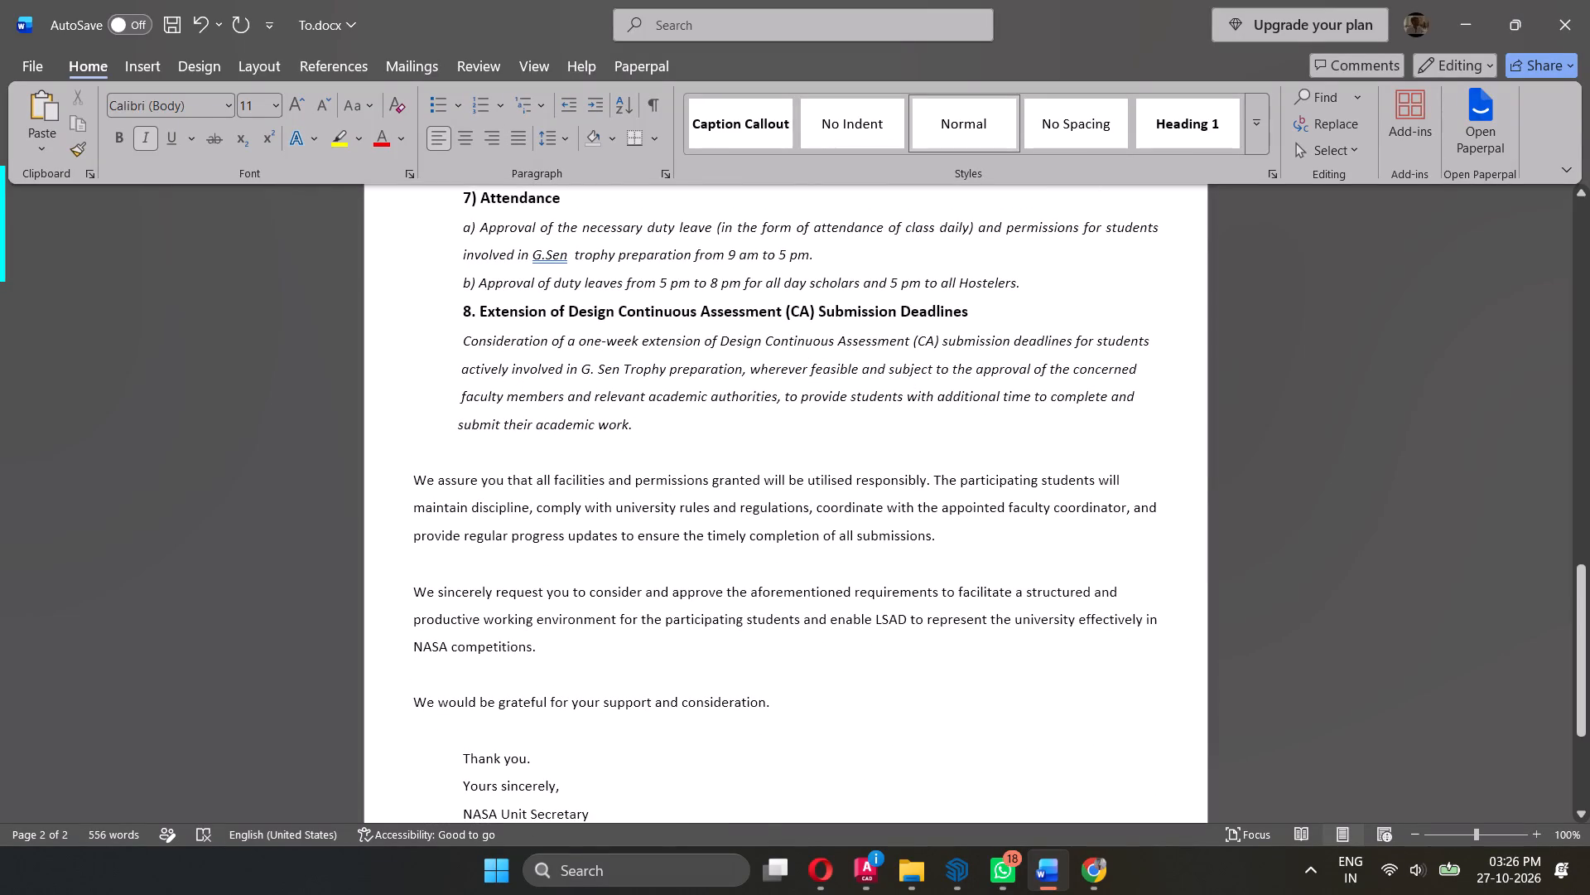
pyautogui.click(597, 477)
# Copy the word "aforementioned" from the "We sincerely request you" paragraph, switch to Chrome and search Google for it.
pyautogui.click(446, 575)
pyautogui.moveTo(753, 591); pyautogui.dragTo(844, 579)
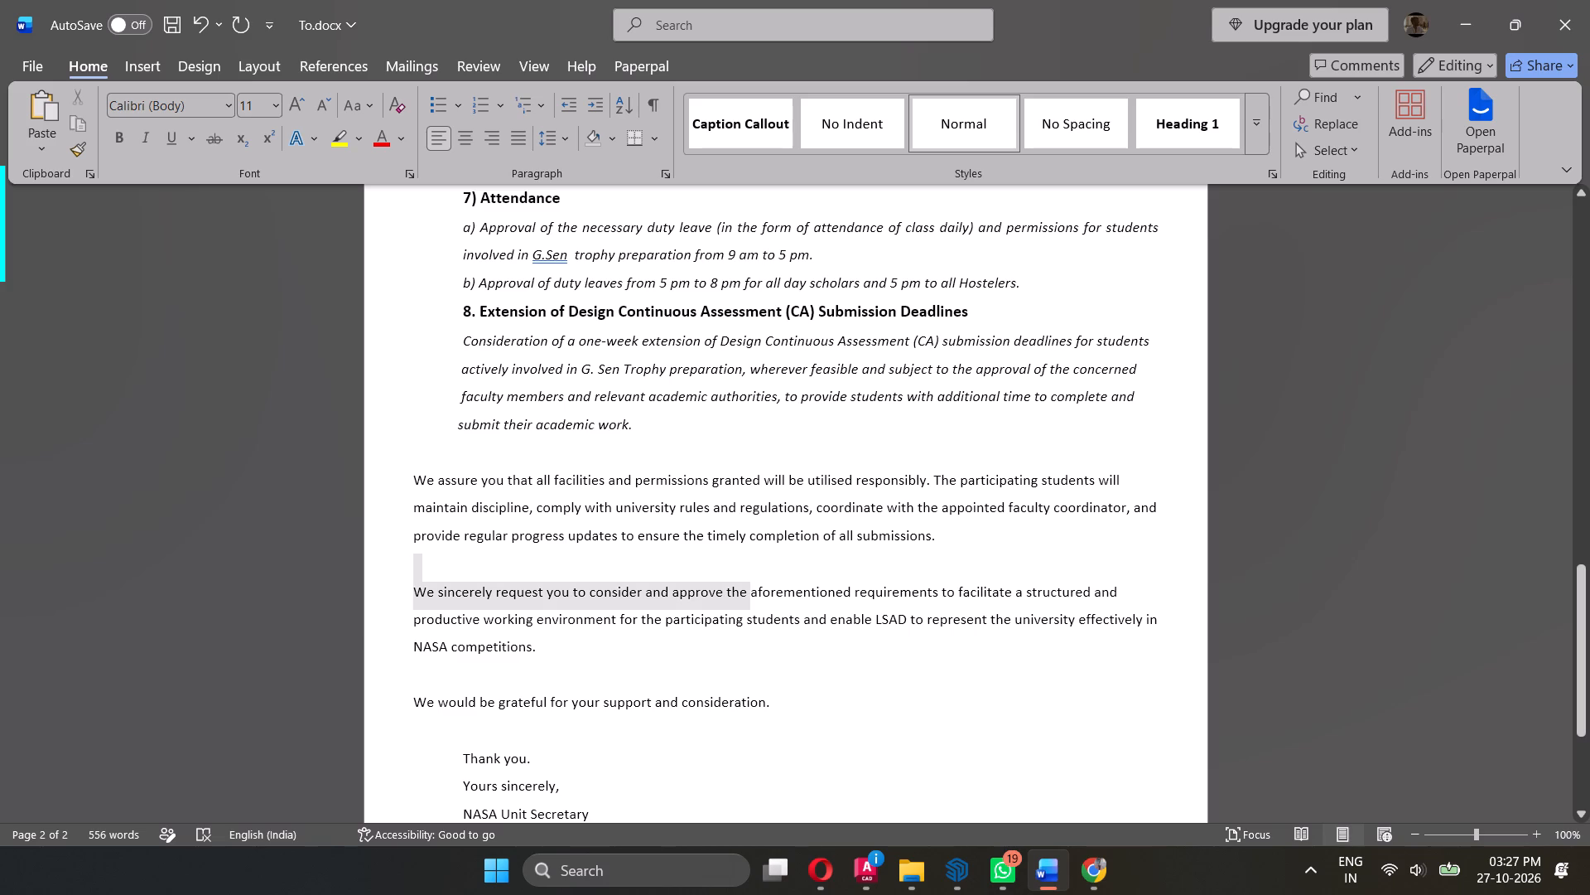
pyautogui.moveTo(844, 579); pyautogui.dragTo(850, 589)
pyautogui.rightClick(847, 588)
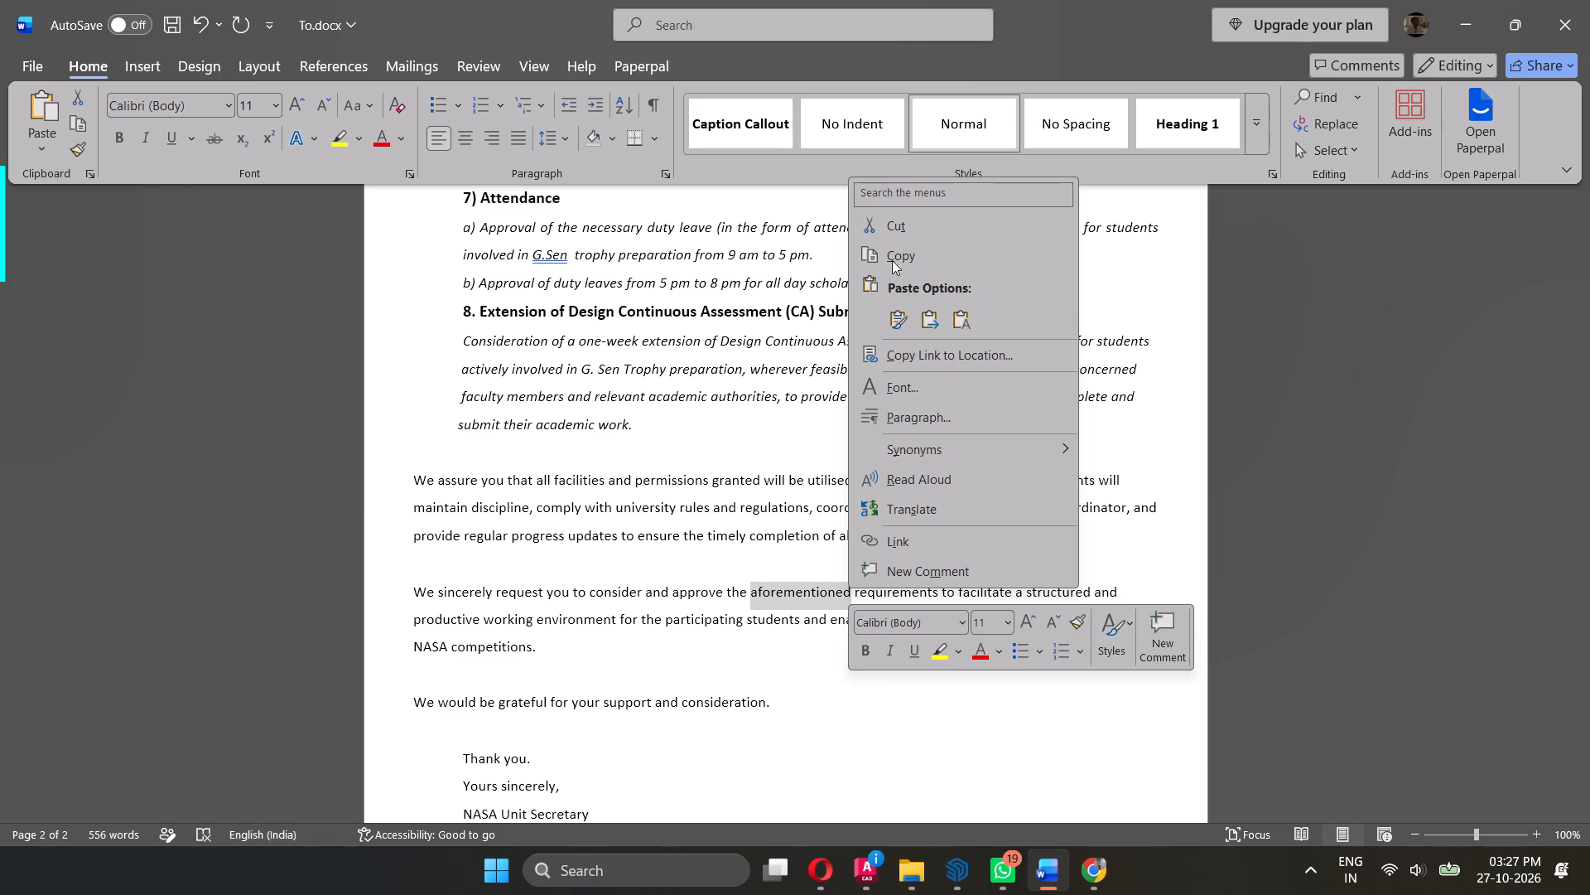
pyautogui.click(892, 258)
pyautogui.moveTo(1092, 862); pyautogui.dragTo(1101, 864)
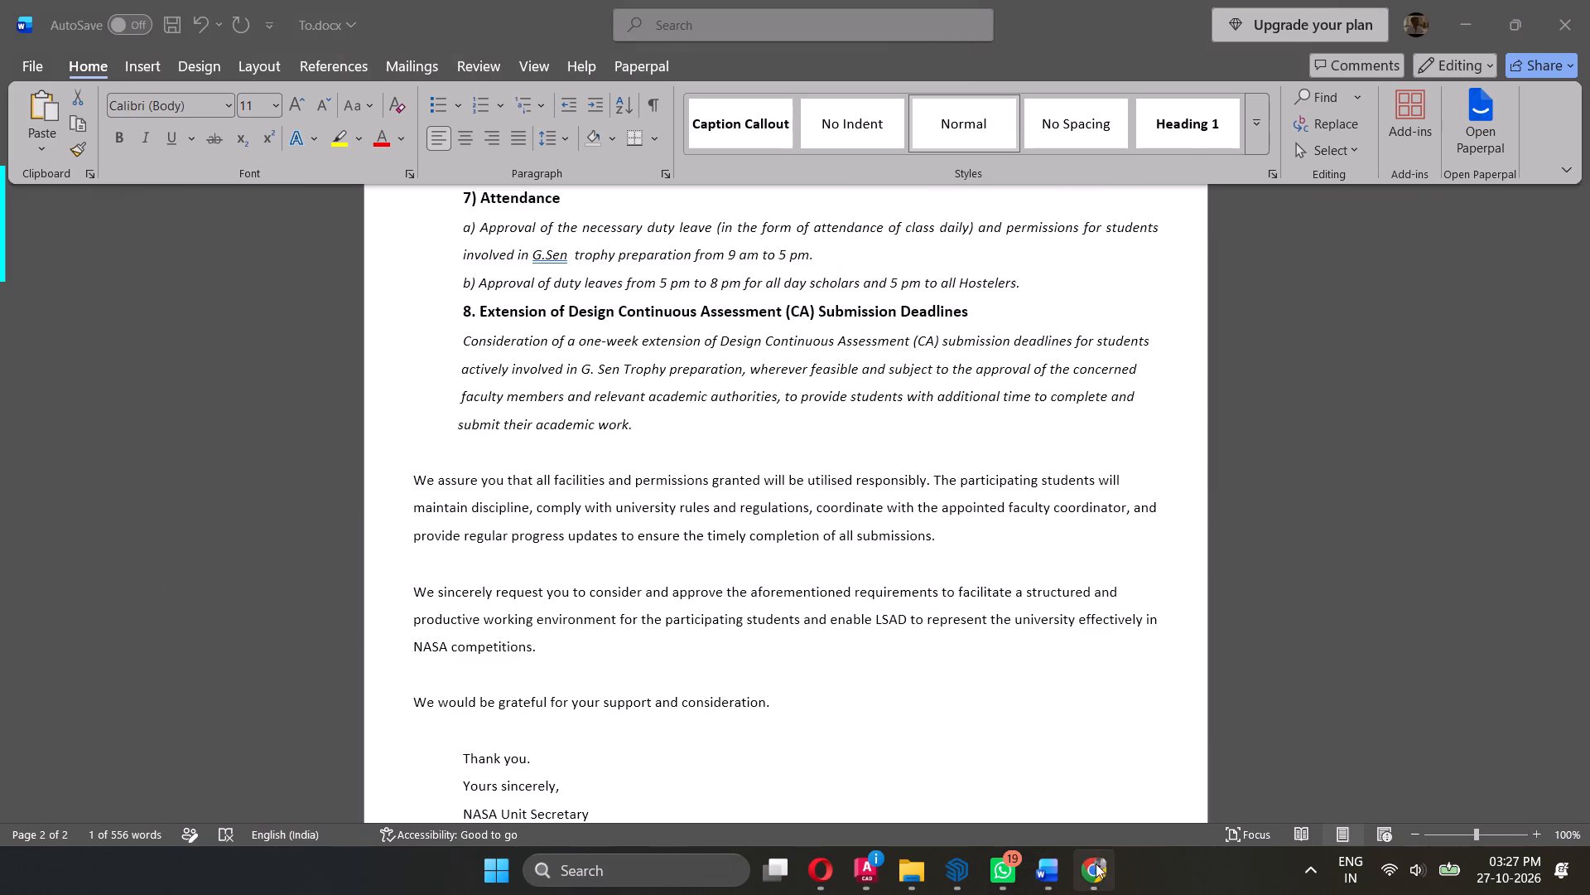
pyautogui.click(1097, 875)
pyautogui.click(128, 0)
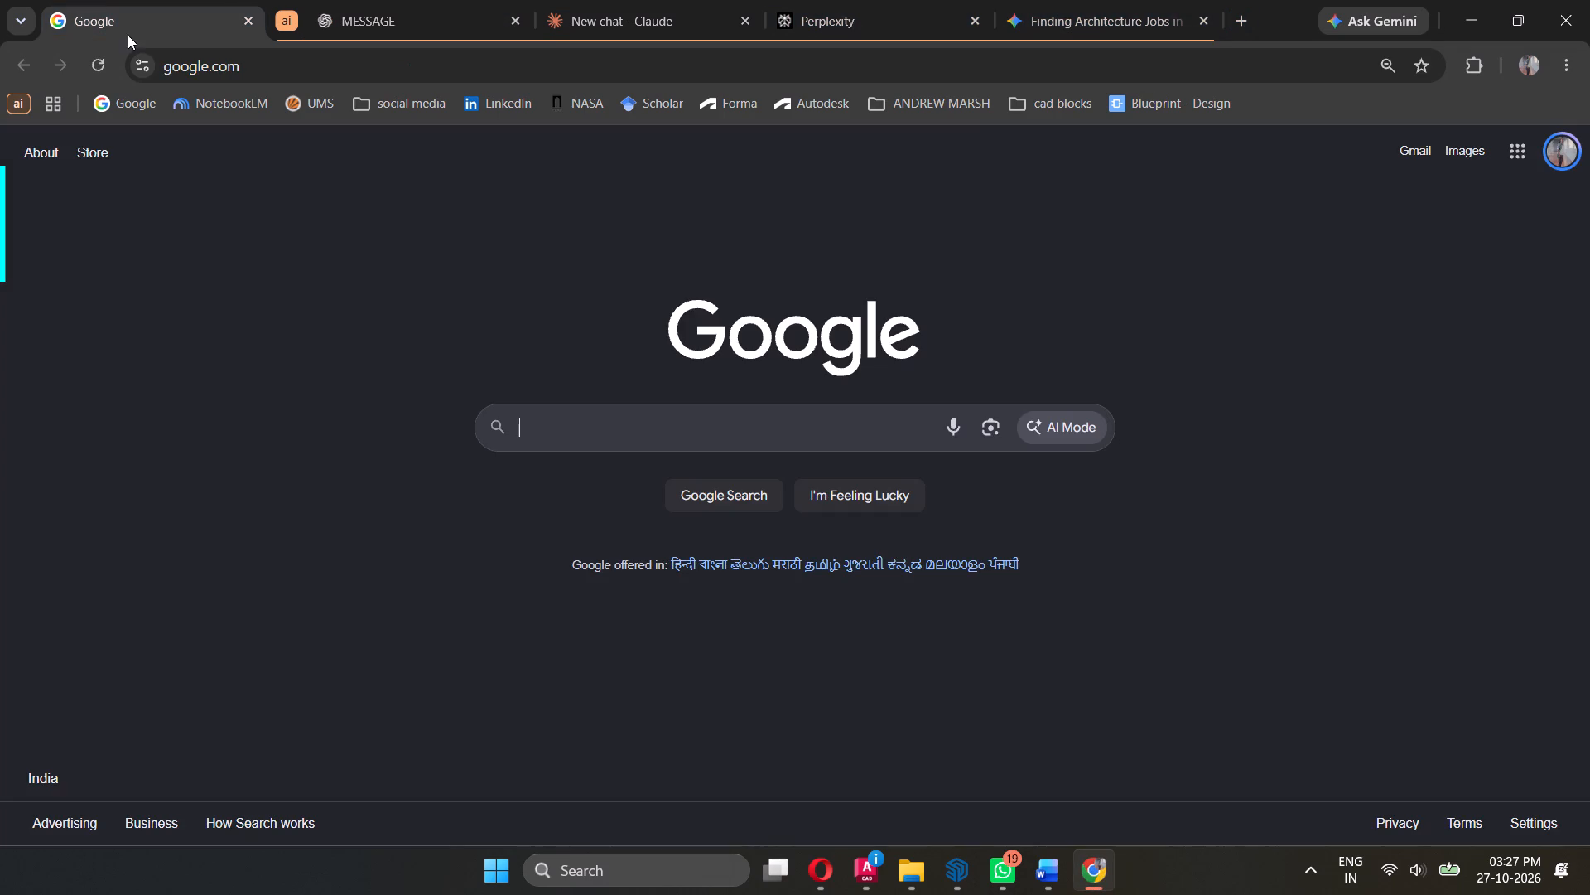
pyautogui.click(572, 430)
pyautogui.hotkey('ctrl', 'v')
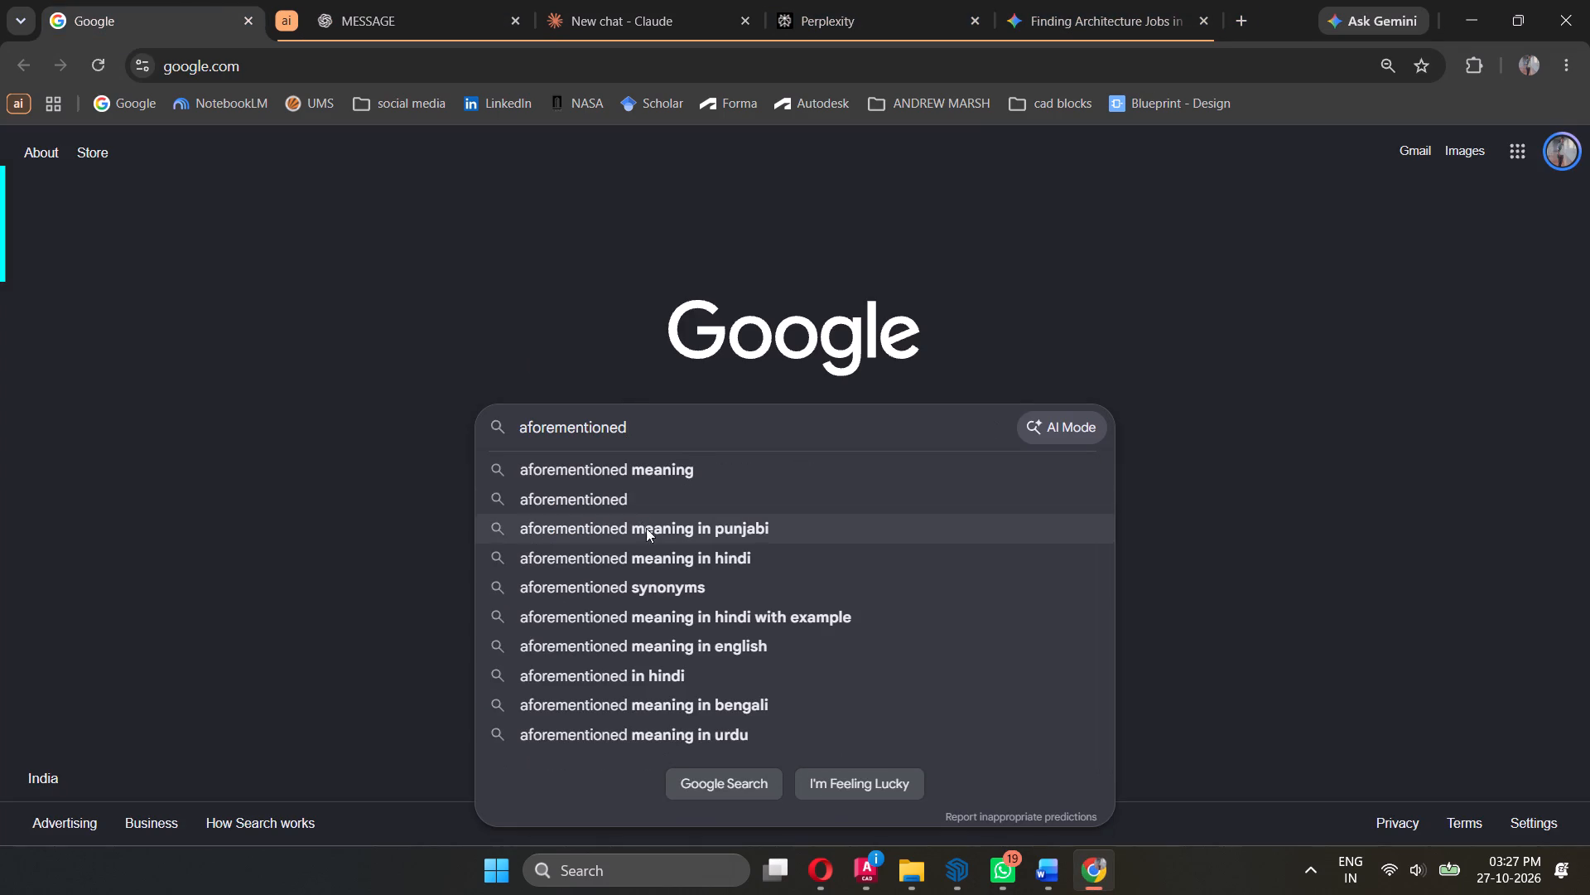
pyautogui.press('Return')
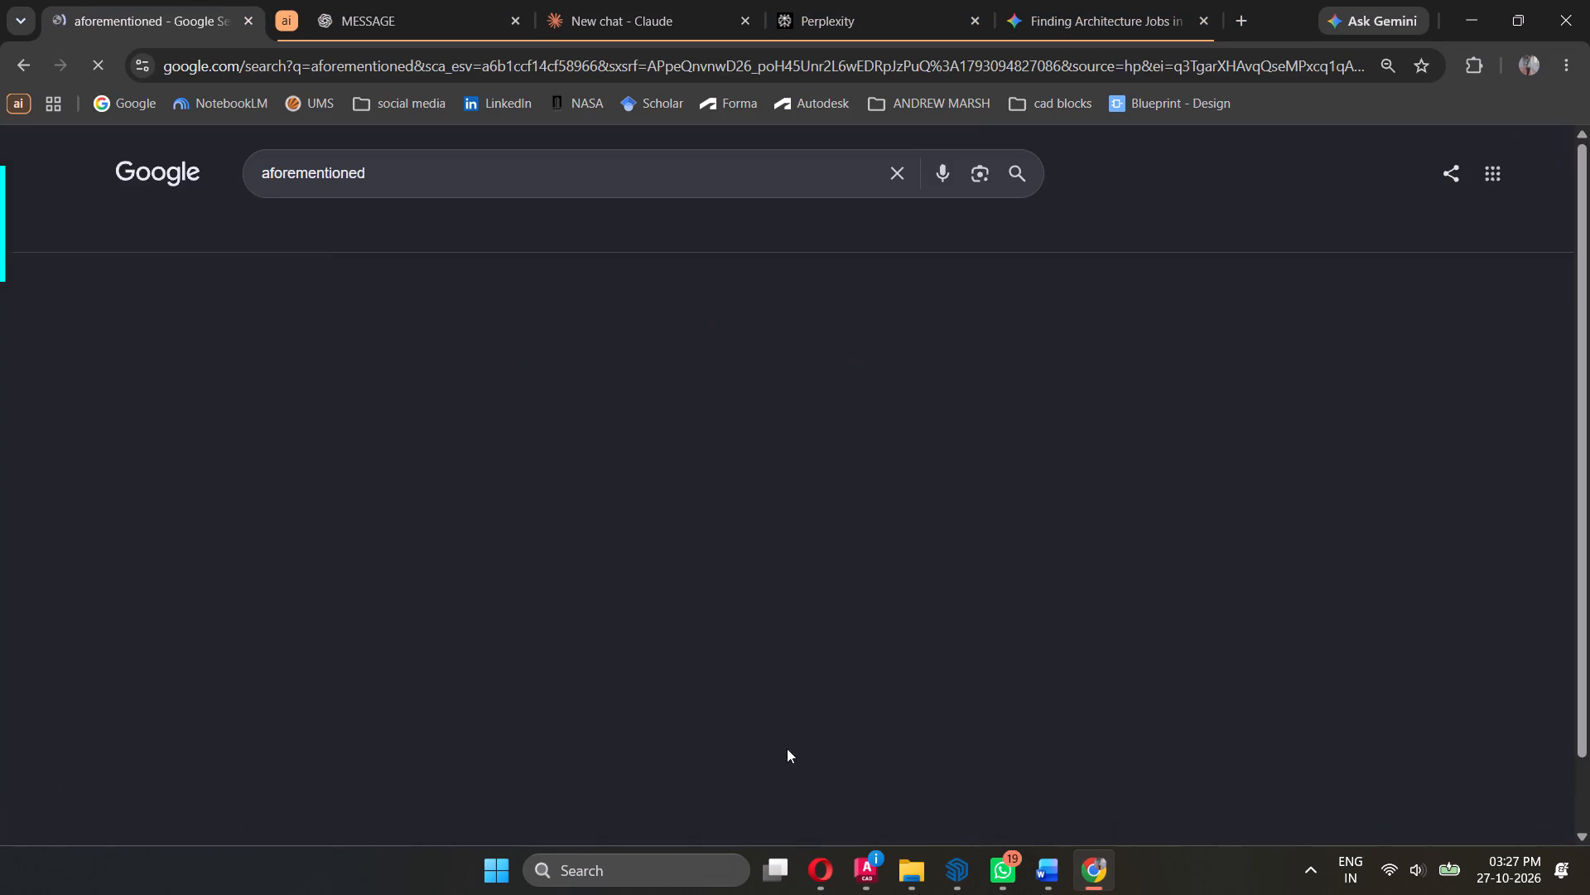
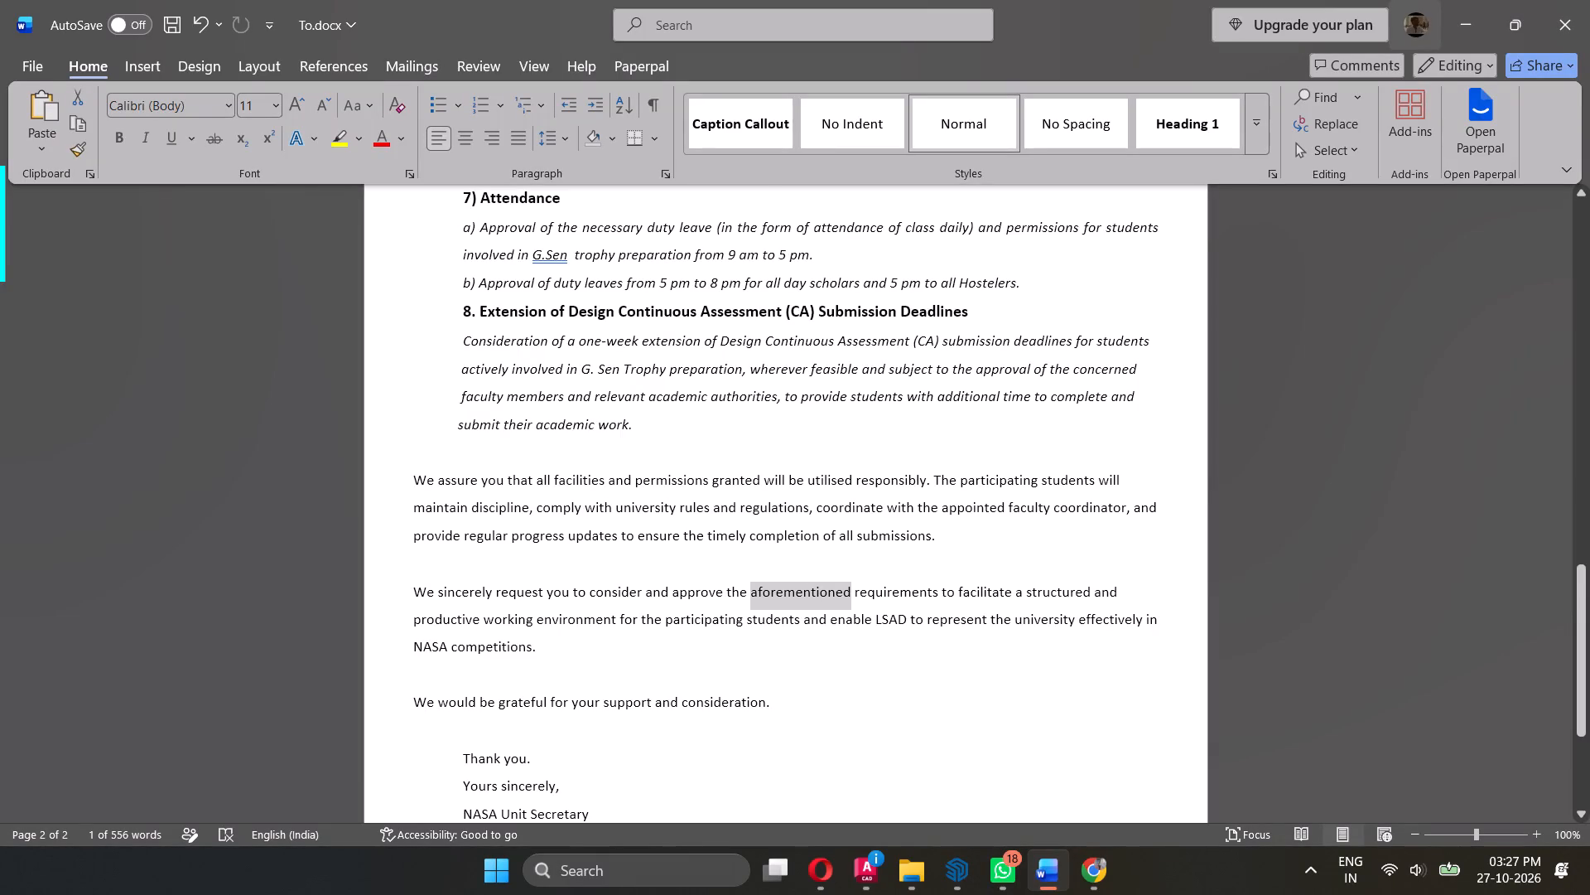
# Increase the font size by one increment for the three closing paragraphs, from "We assure you" through "We would be grateful for your support and consideration.".
pyautogui.scroll(-4, 771, 630)
pyautogui.click(460, 561)
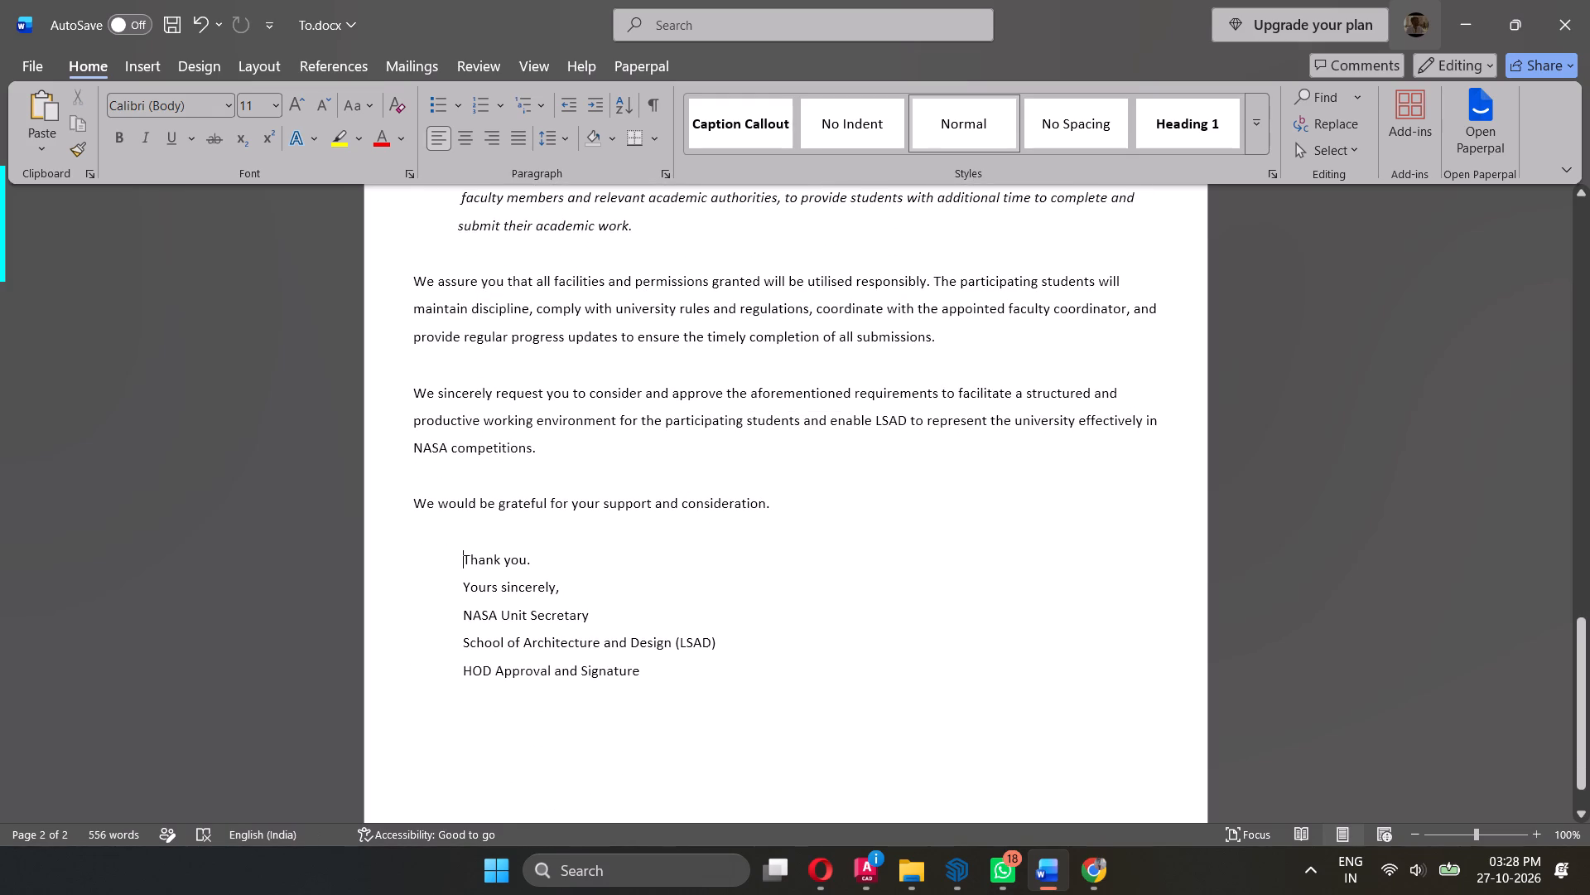
pyautogui.scroll(4, 718, 571)
pyautogui.click(773, 688)
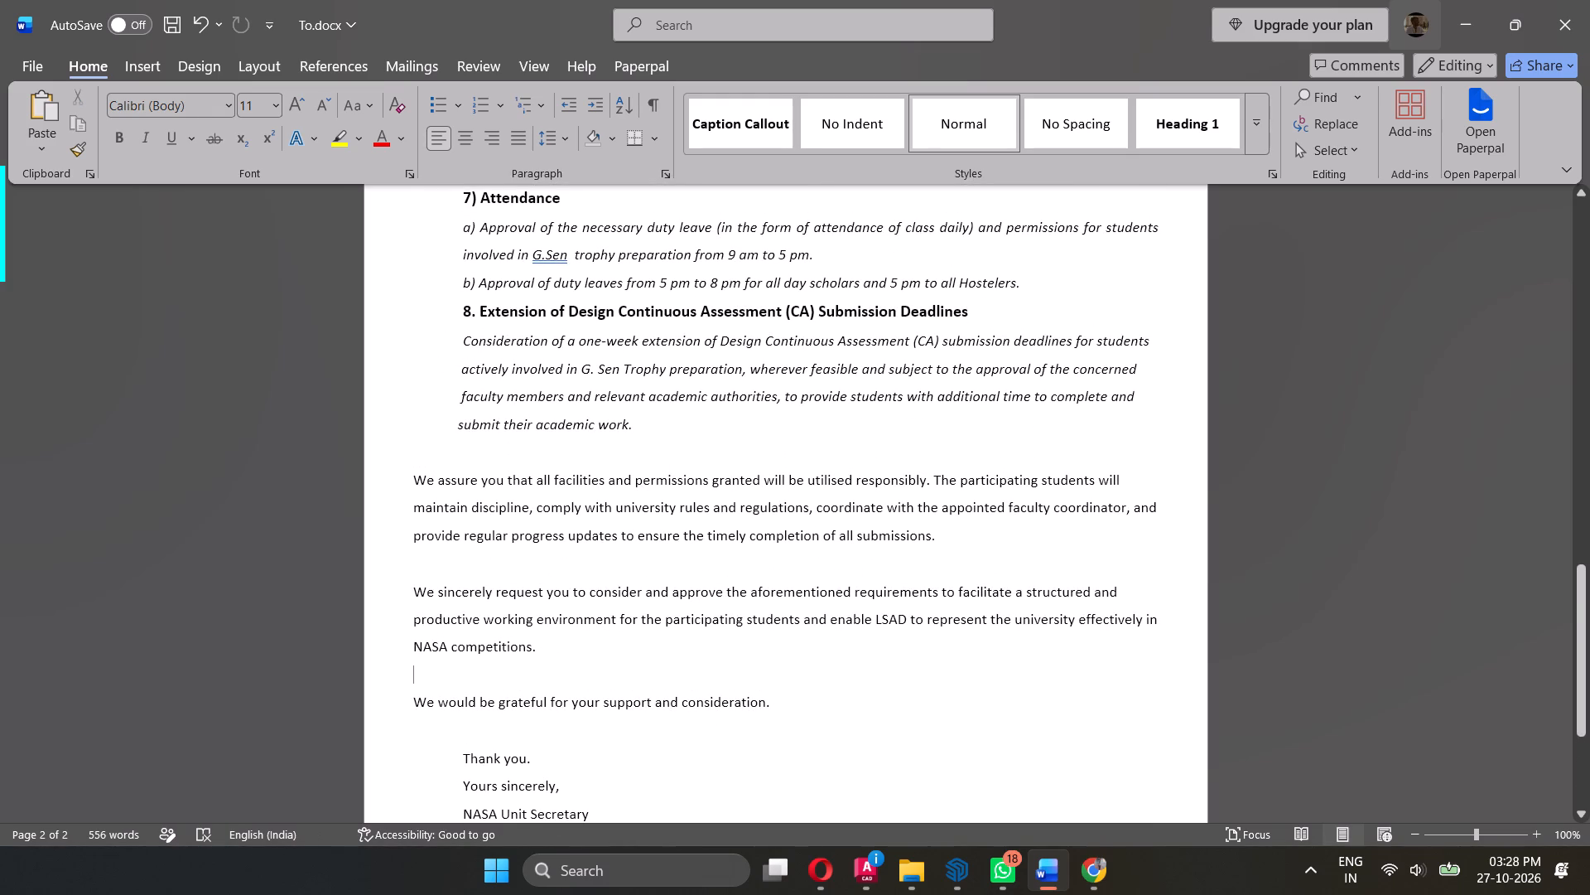
pyautogui.moveTo(778, 703); pyautogui.dragTo(393, 480)
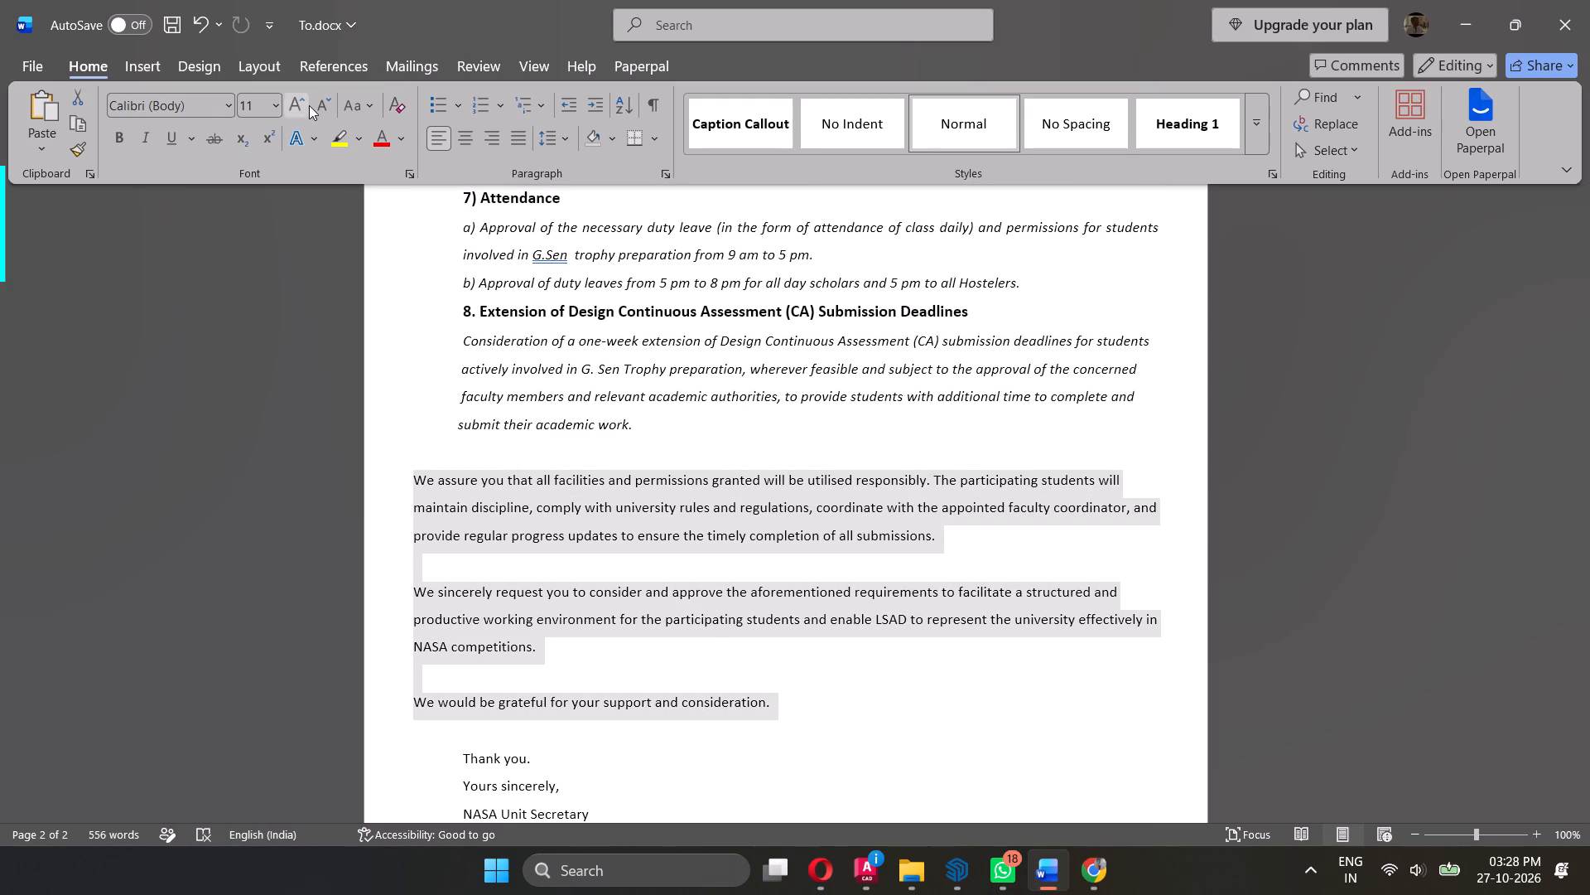
pyautogui.click(300, 101)
pyautogui.scroll(-13, 663, 427)
pyautogui.click(787, 680)
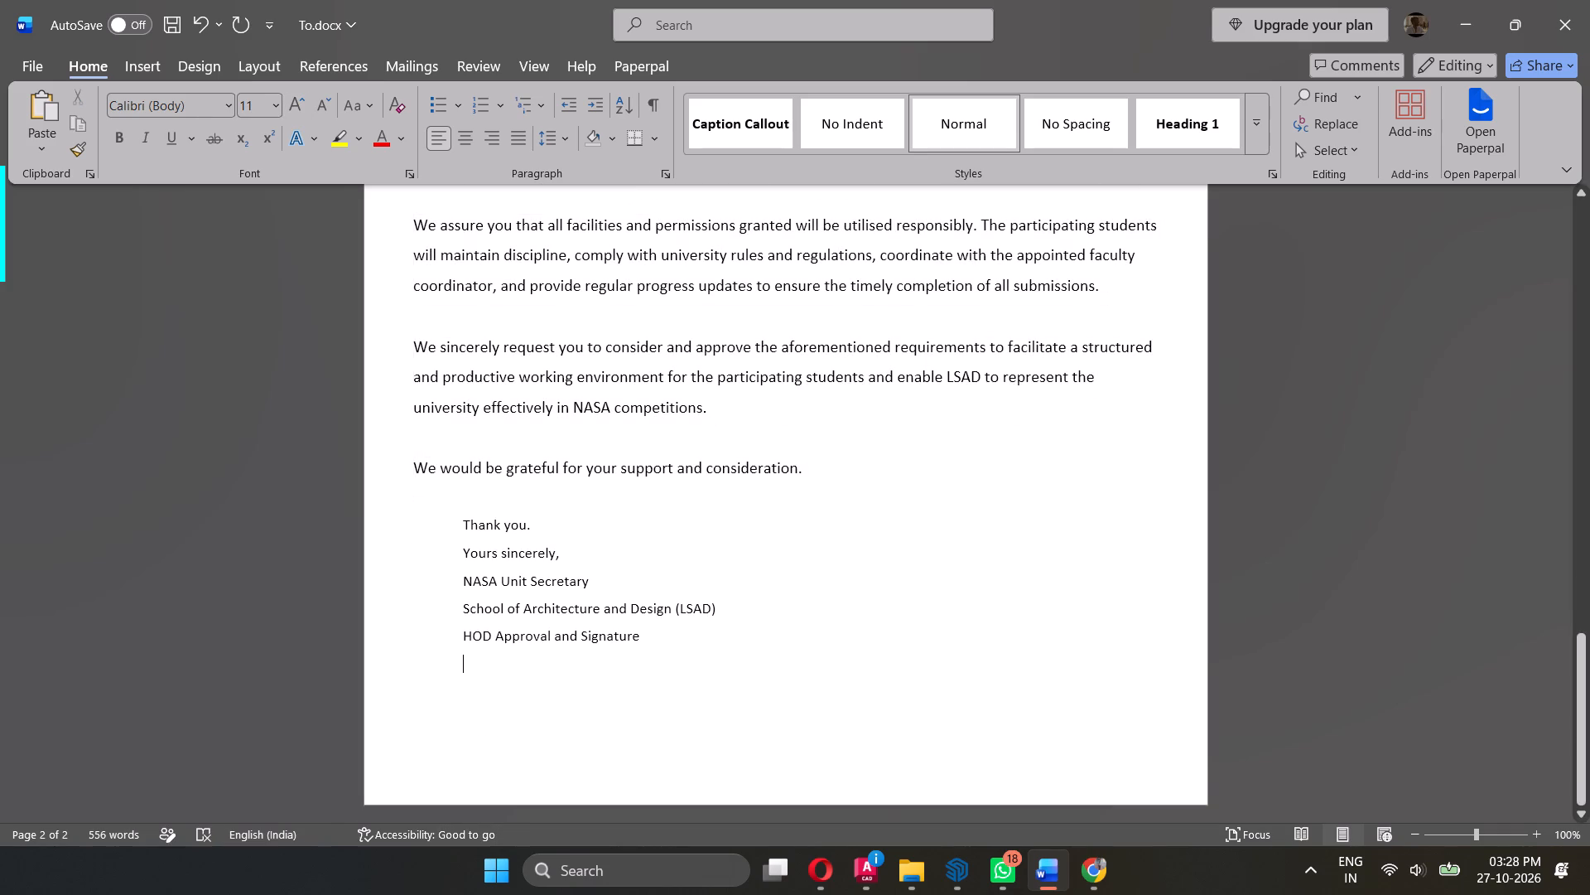
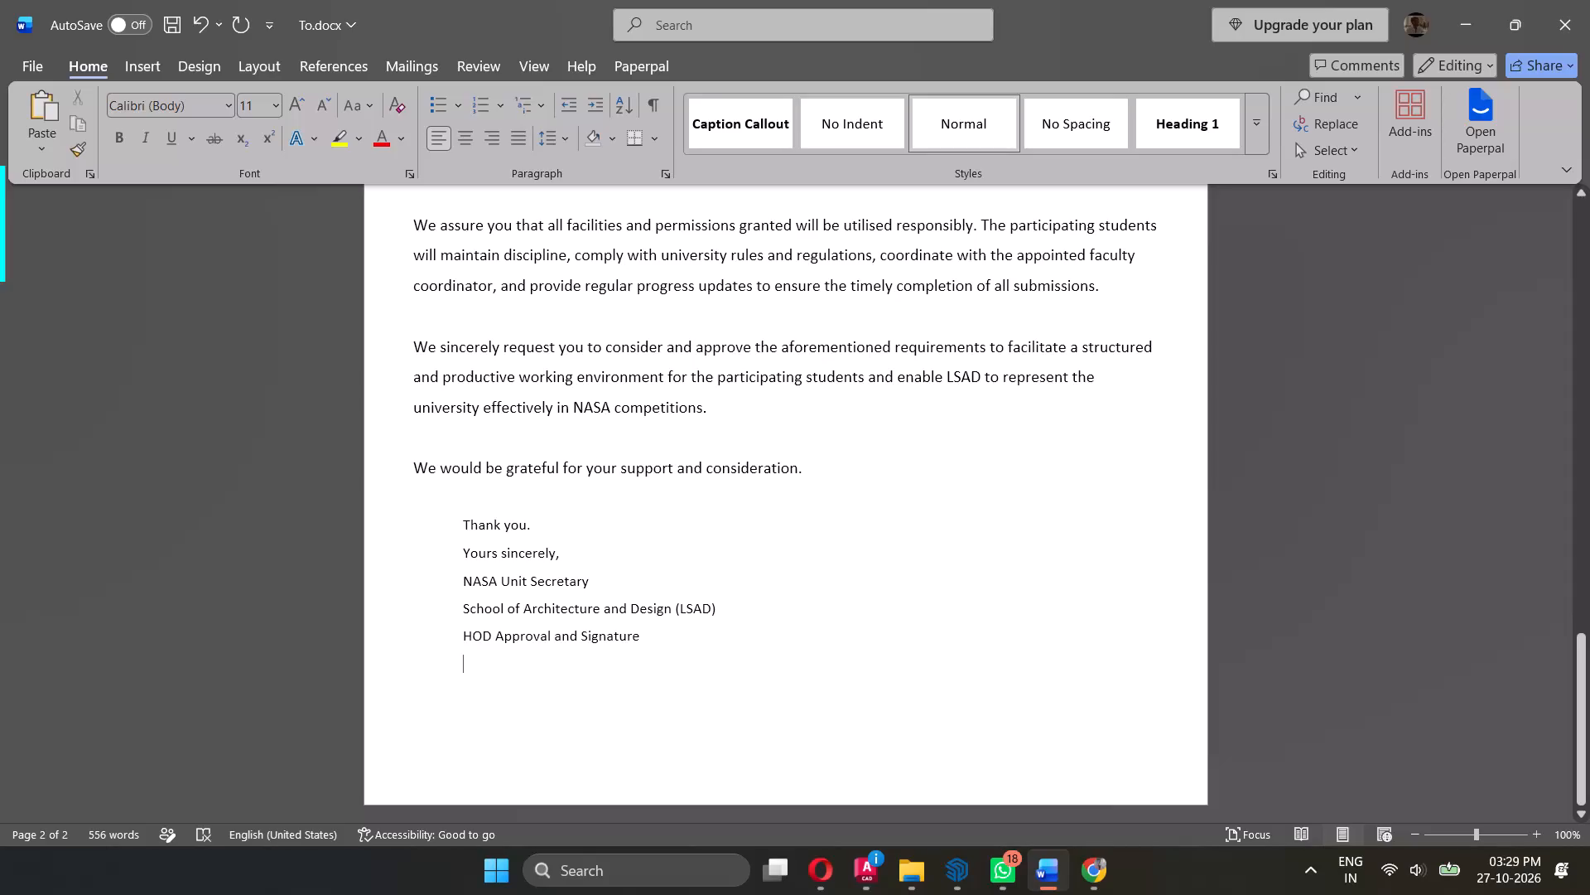
# Remove the left indent from the five sign-off lines, from "Thank you." to "HOD Approval and Signature", aligning them with the body text.
pyautogui.moveTo(465, 518); pyautogui.dragTo(640, 680)
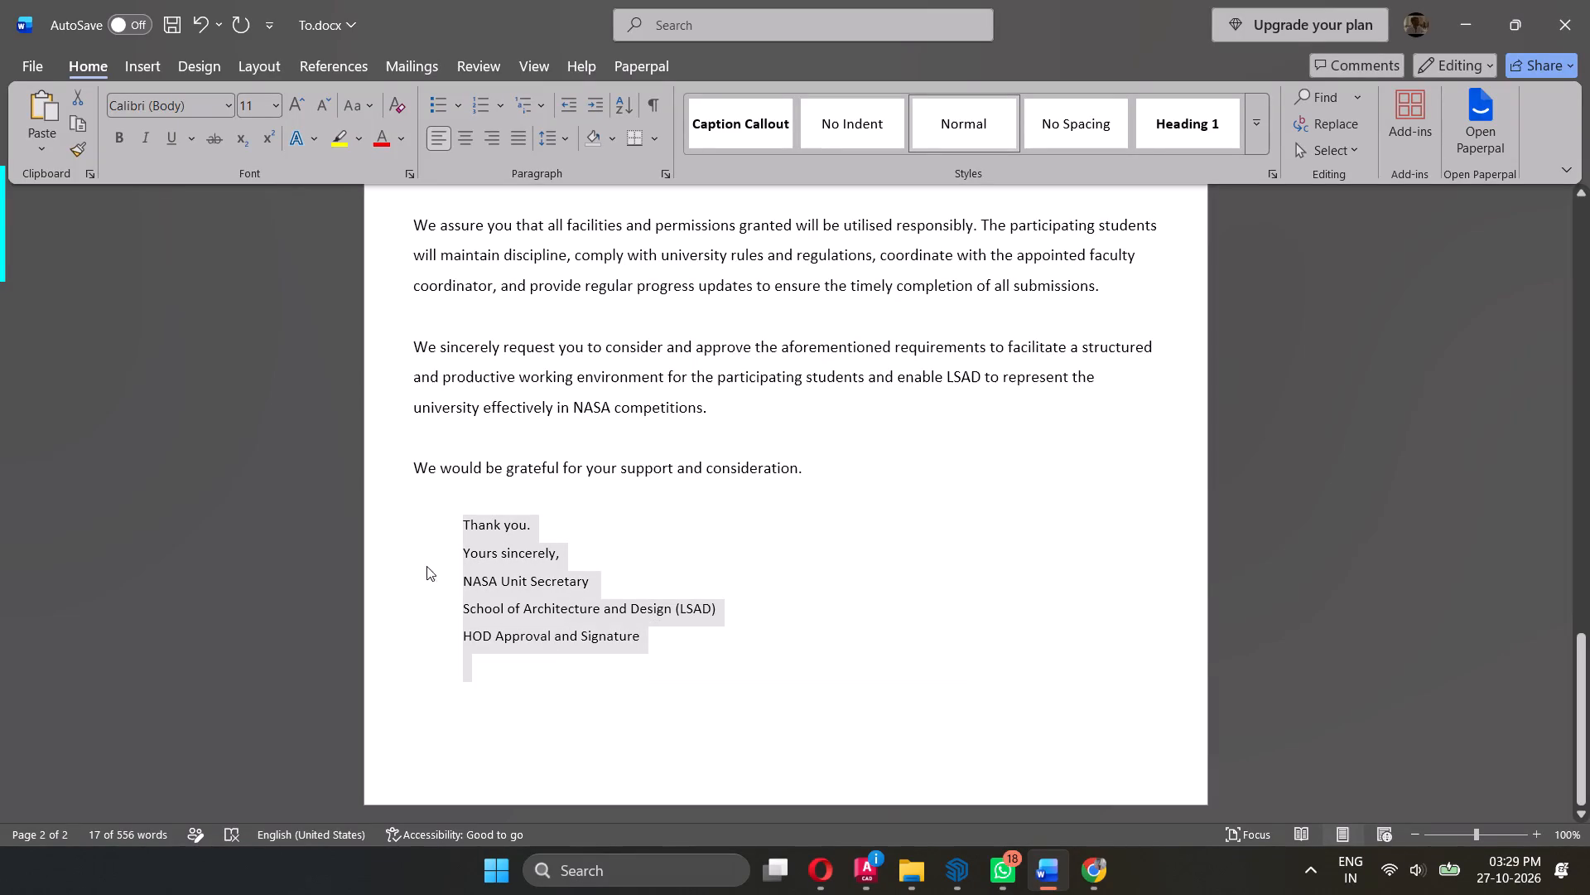
pyautogui.click(465, 516)
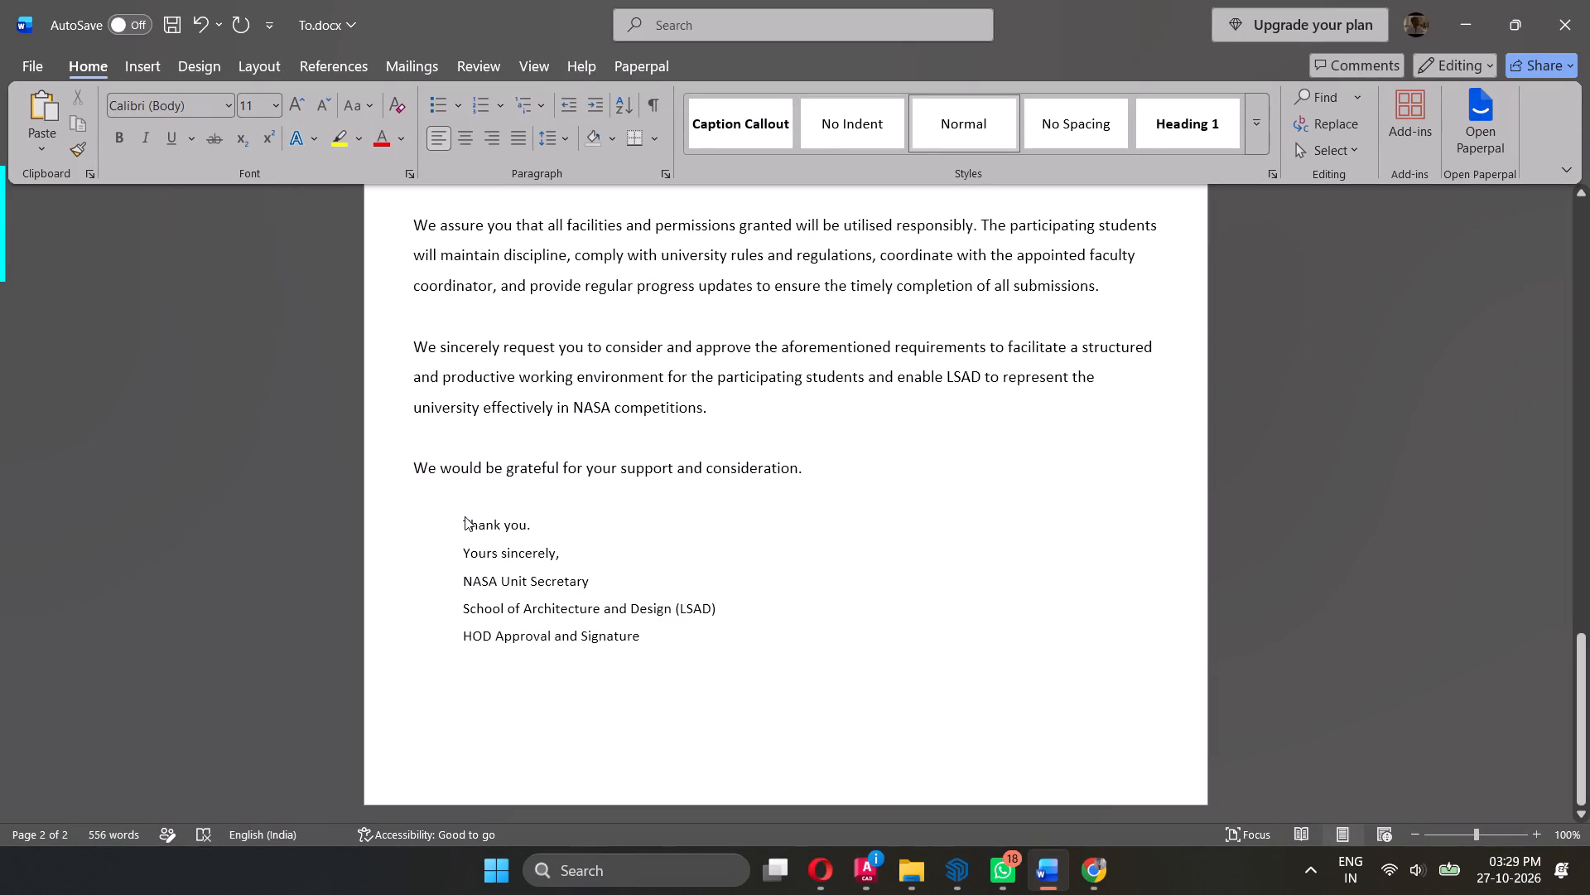
pyautogui.press('BackSpace')
pyautogui.click(455, 570)
pyautogui.press('BackSpace')
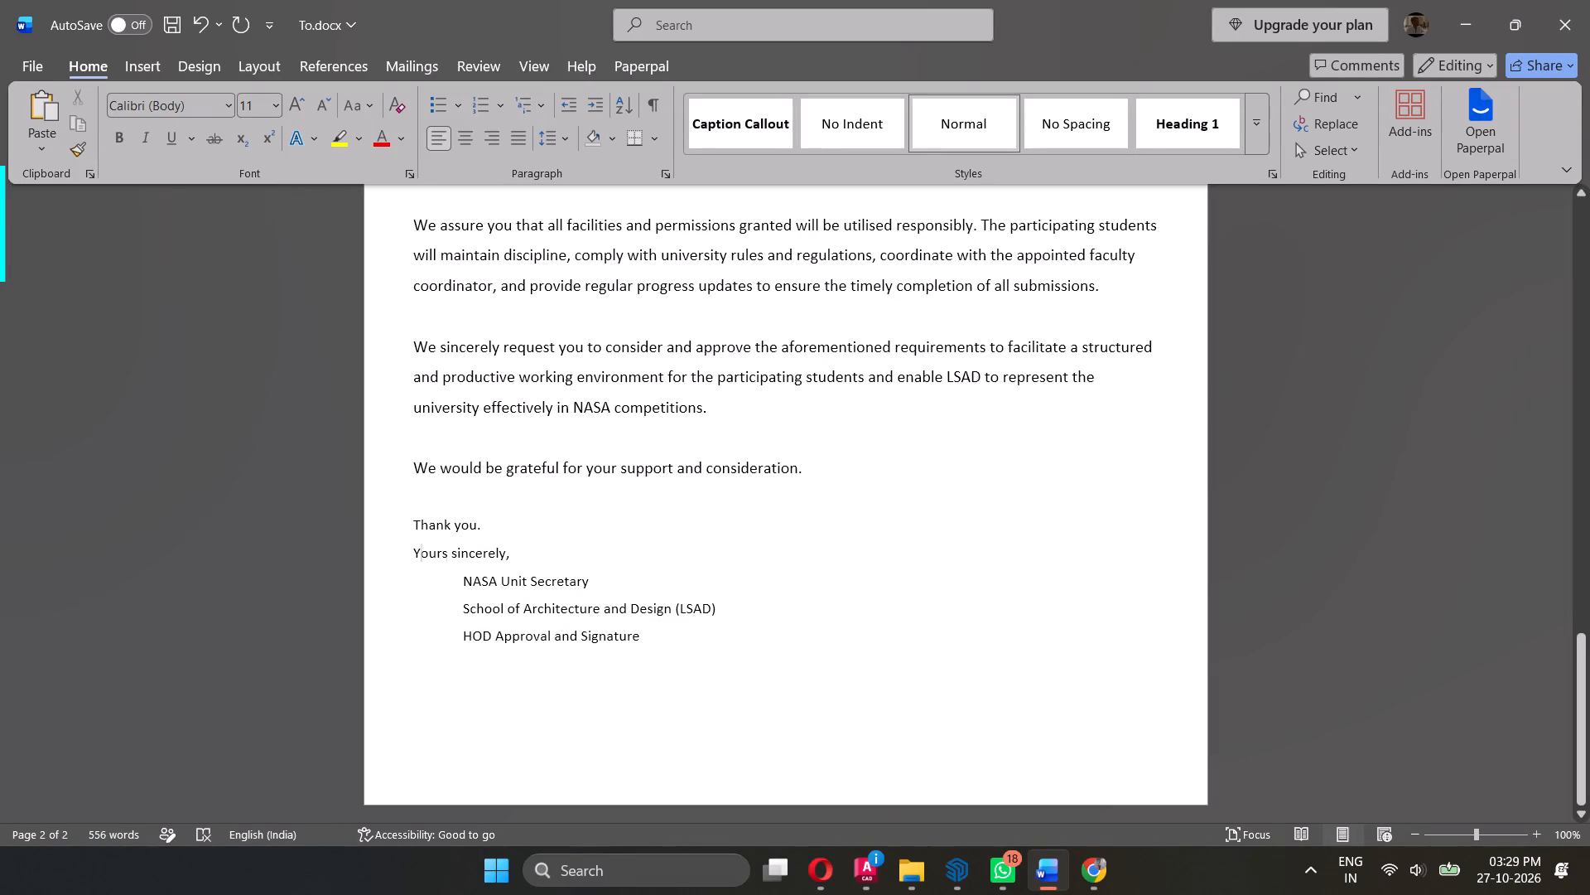
pyautogui.click(455, 582)
pyautogui.press('BackSpace')
pyautogui.press('BackSpace')
pyautogui.click(458, 632)
pyautogui.press('BackSpace')
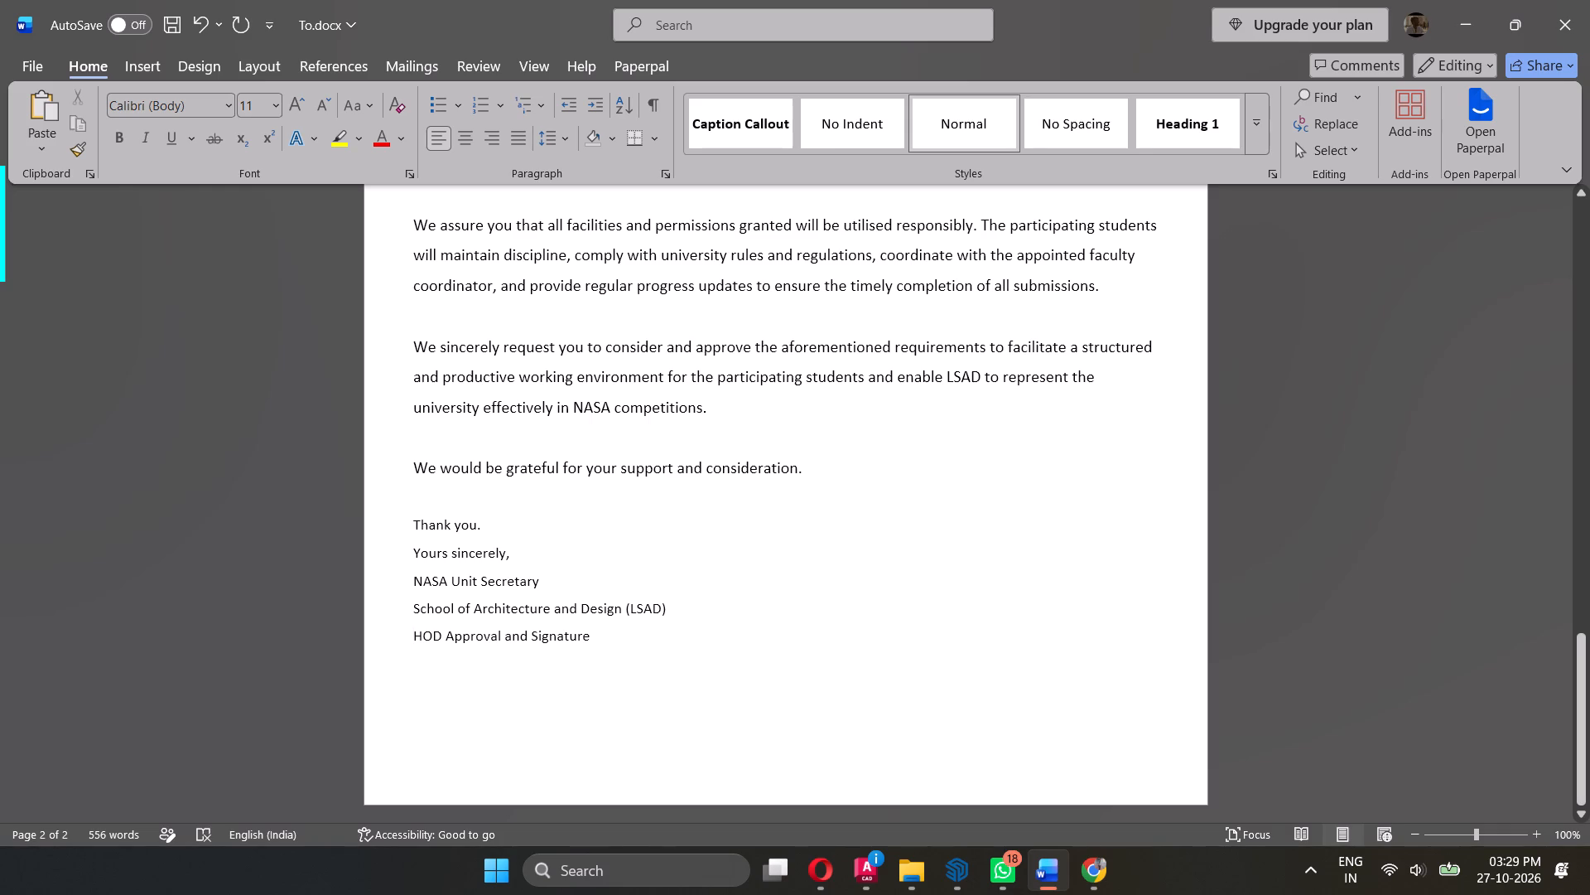
# Delete the text "School of Architecture and Design (LSAD)" from the sign-off block, keeping its line empty.
pyautogui.moveTo(422, 617); pyautogui.dragTo(664, 621)
pyautogui.press('BackSpace')
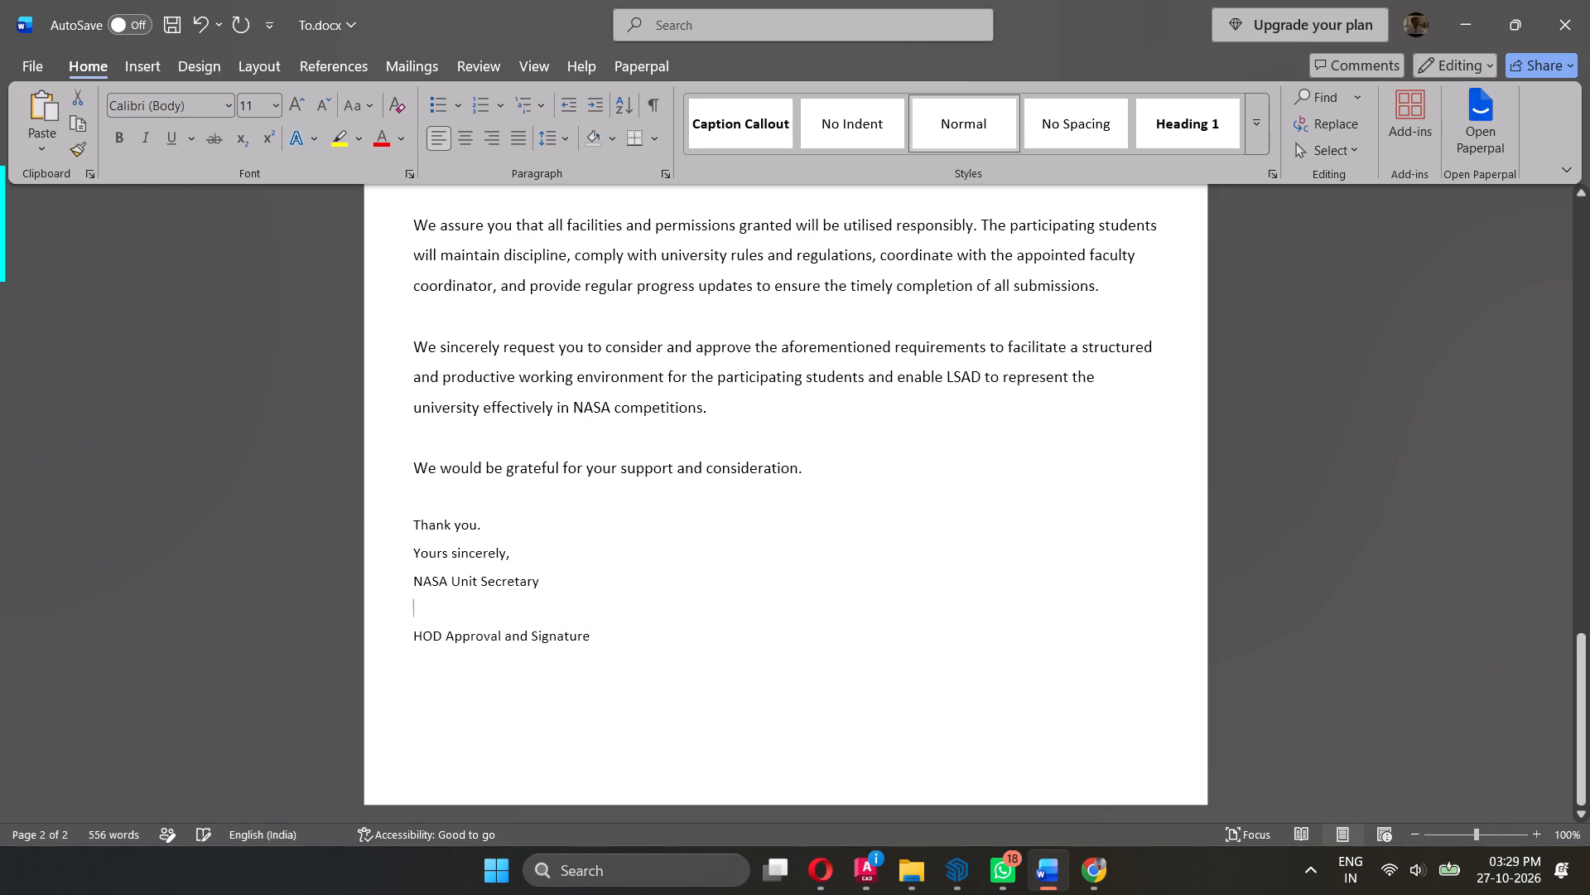
# Replace "HOD" with "COA" in the "Approval and Signature" line of the sign-off.
pyautogui.moveTo(438, 637); pyautogui.dragTo(424, 632)
pyautogui.moveTo(424, 632); pyautogui.dragTo(410, 632)
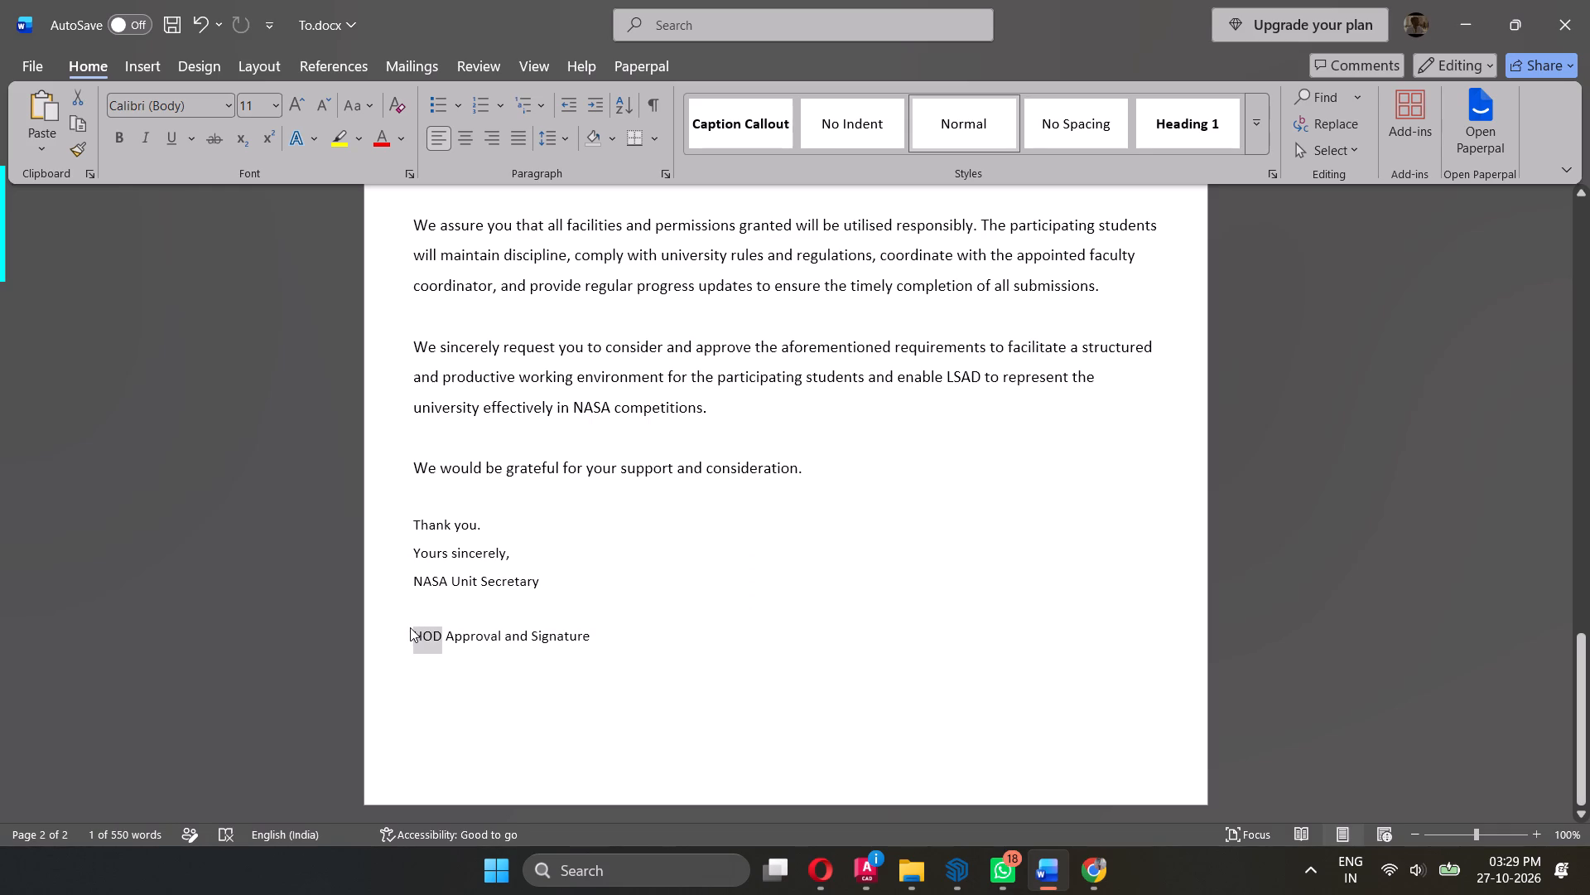
pyautogui.write('COA')
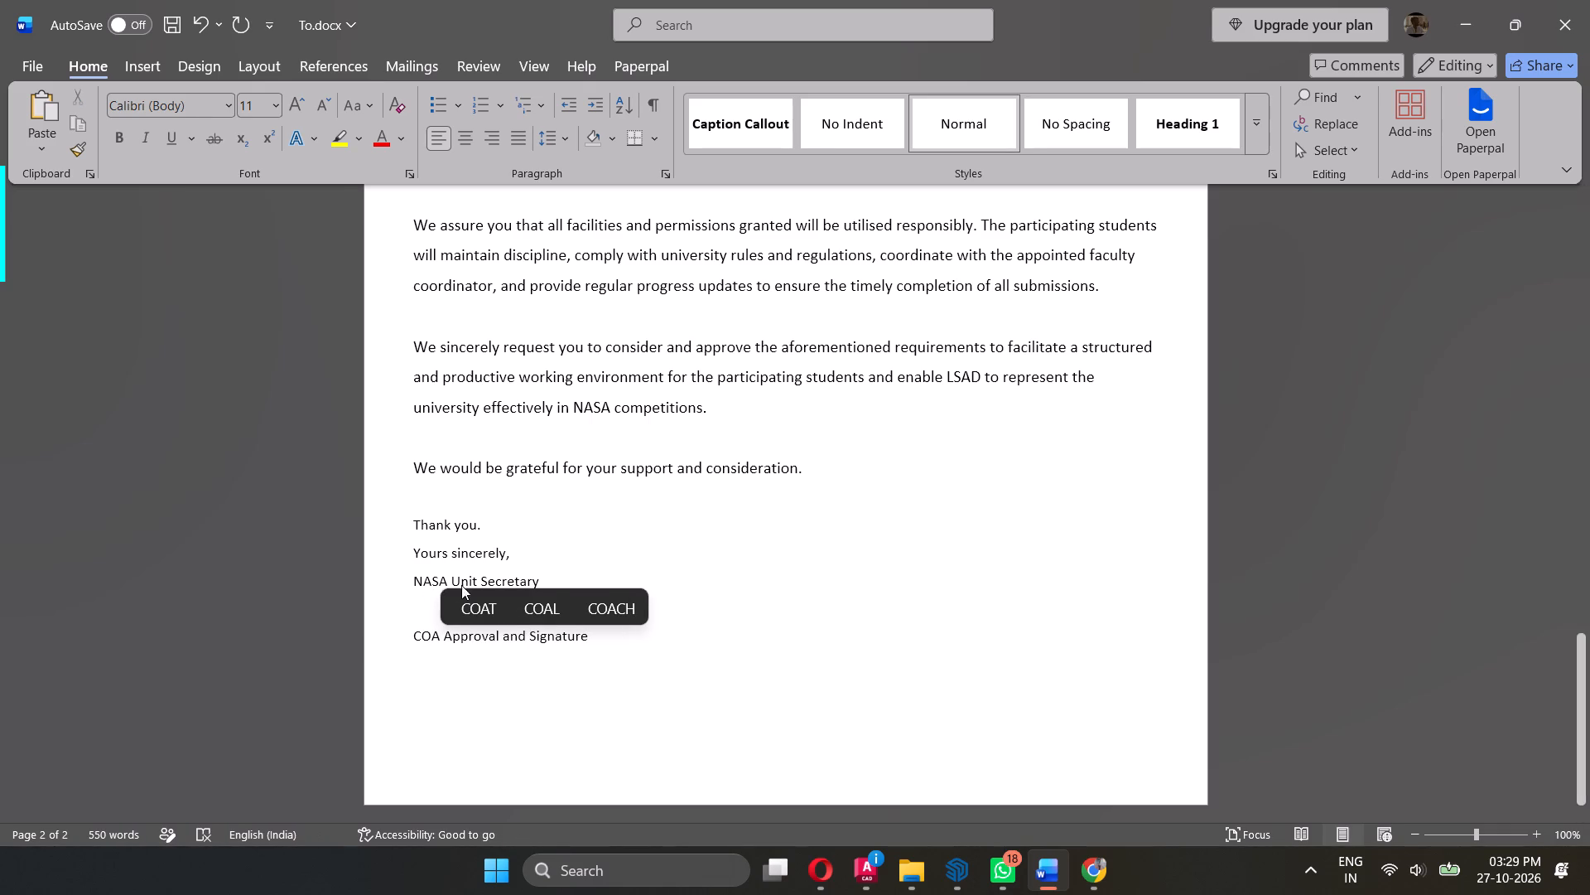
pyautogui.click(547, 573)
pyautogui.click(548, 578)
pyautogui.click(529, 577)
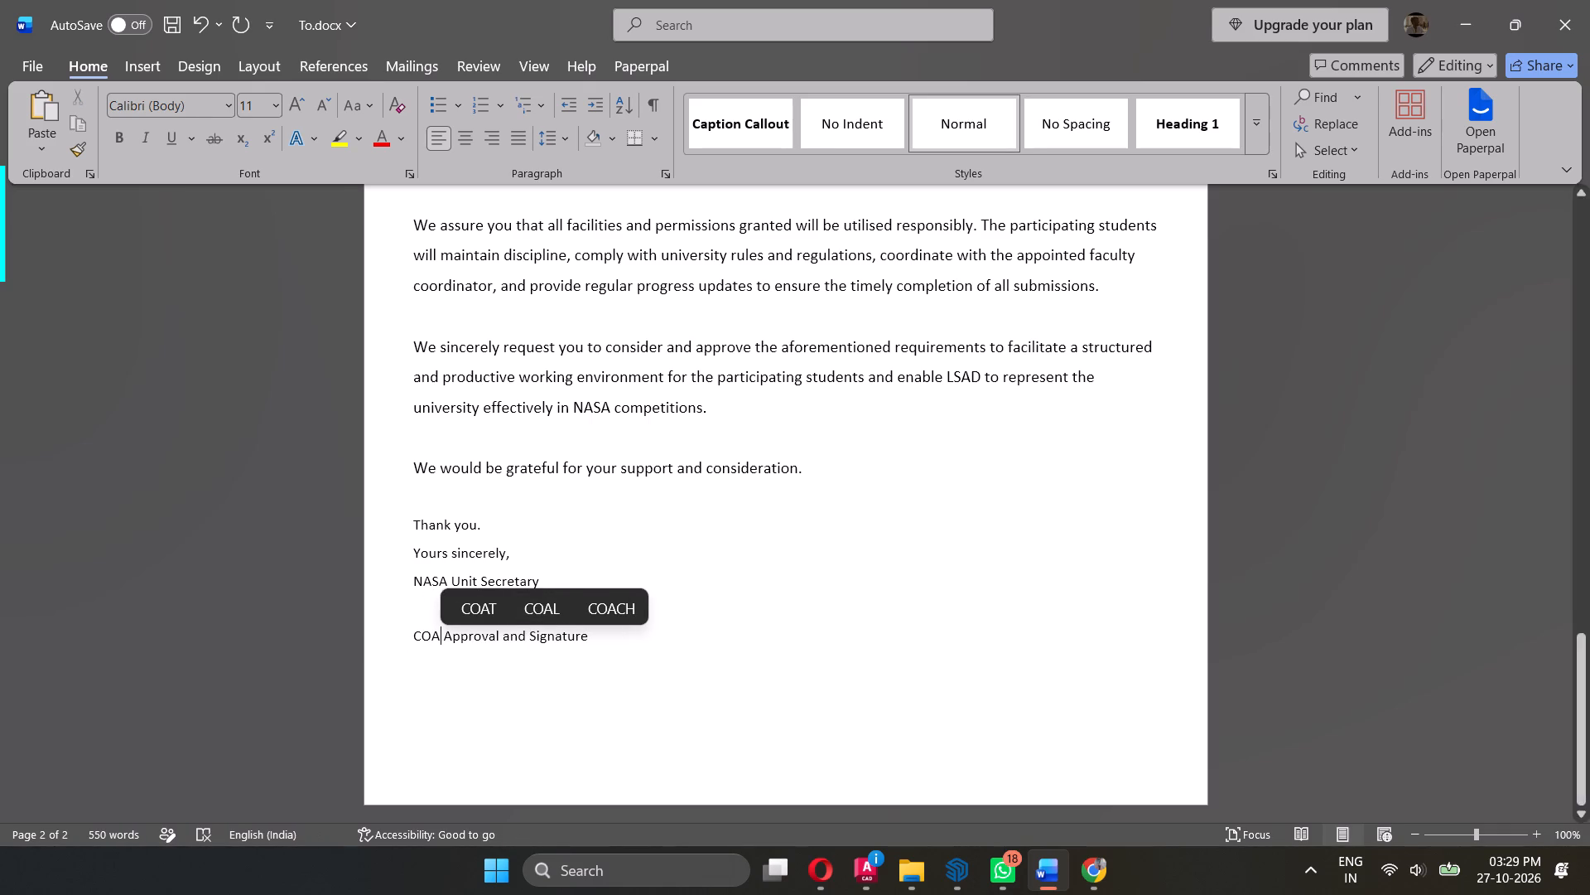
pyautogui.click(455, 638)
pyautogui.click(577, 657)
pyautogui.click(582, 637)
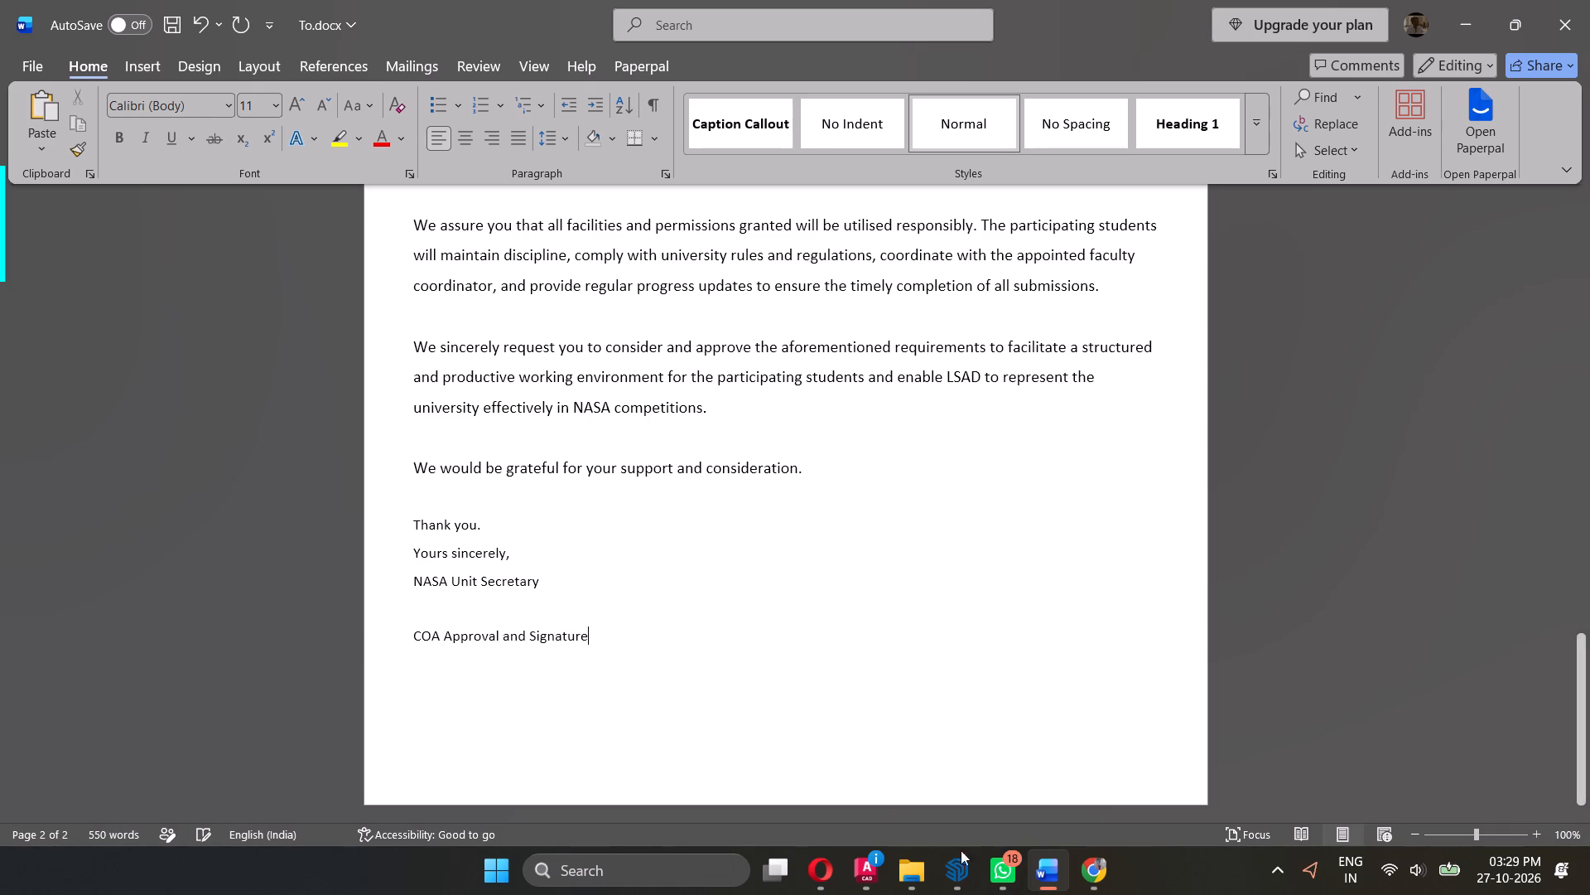
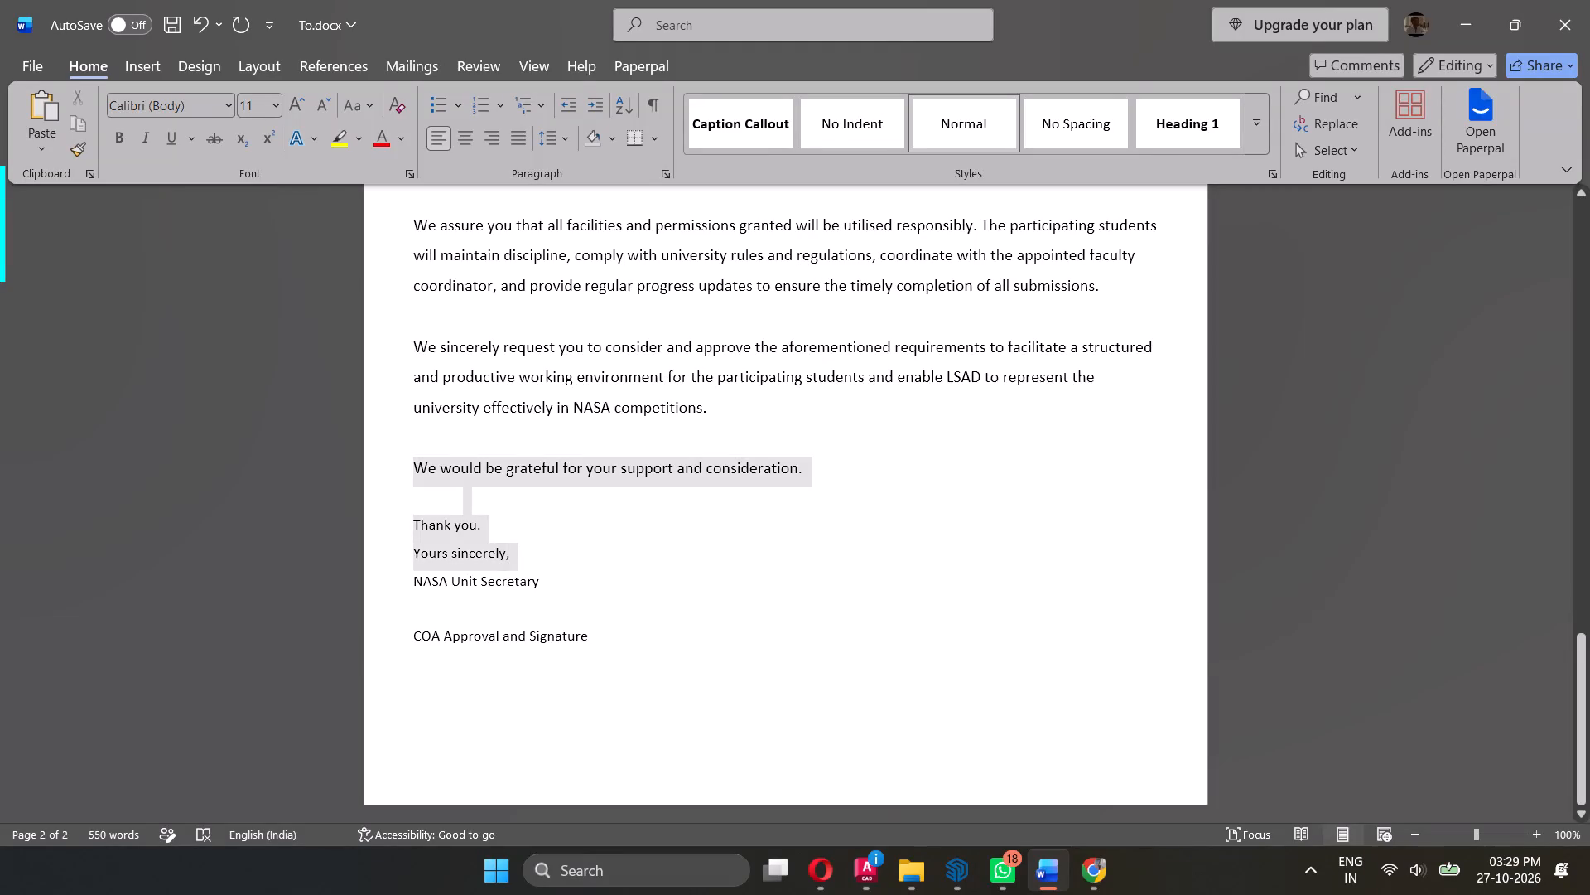
# Set the font size to 12 for the lines from "We would be grateful for your support and consideration." to "Yours sincerely,".
pyautogui.click(261, 104)
pyautogui.click(277, 114)
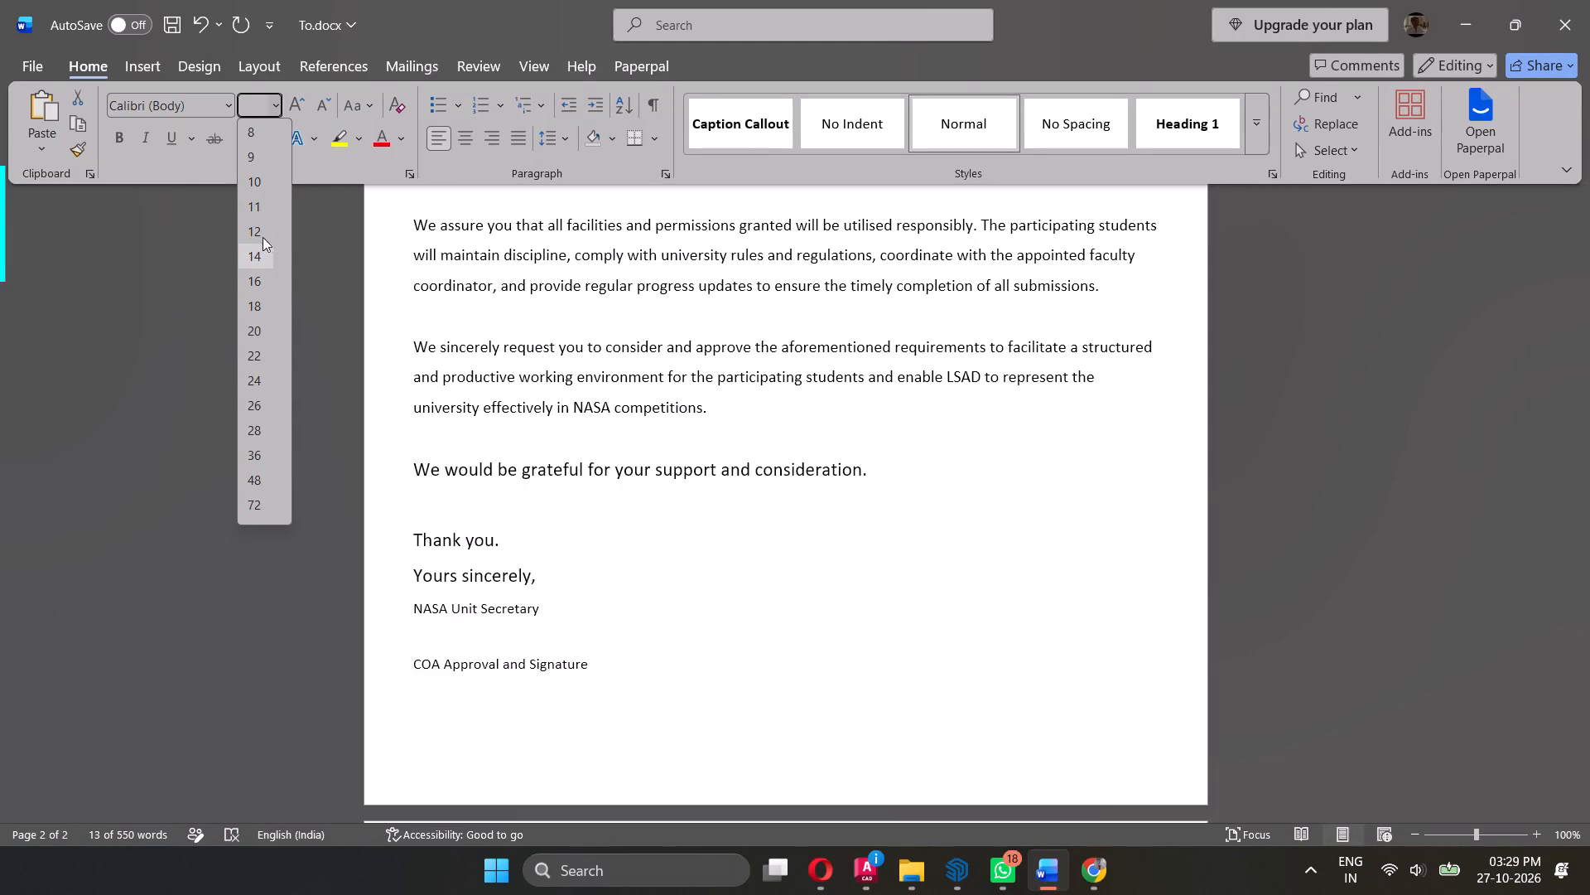
pyautogui.click(263, 226)
pyautogui.click(566, 593)
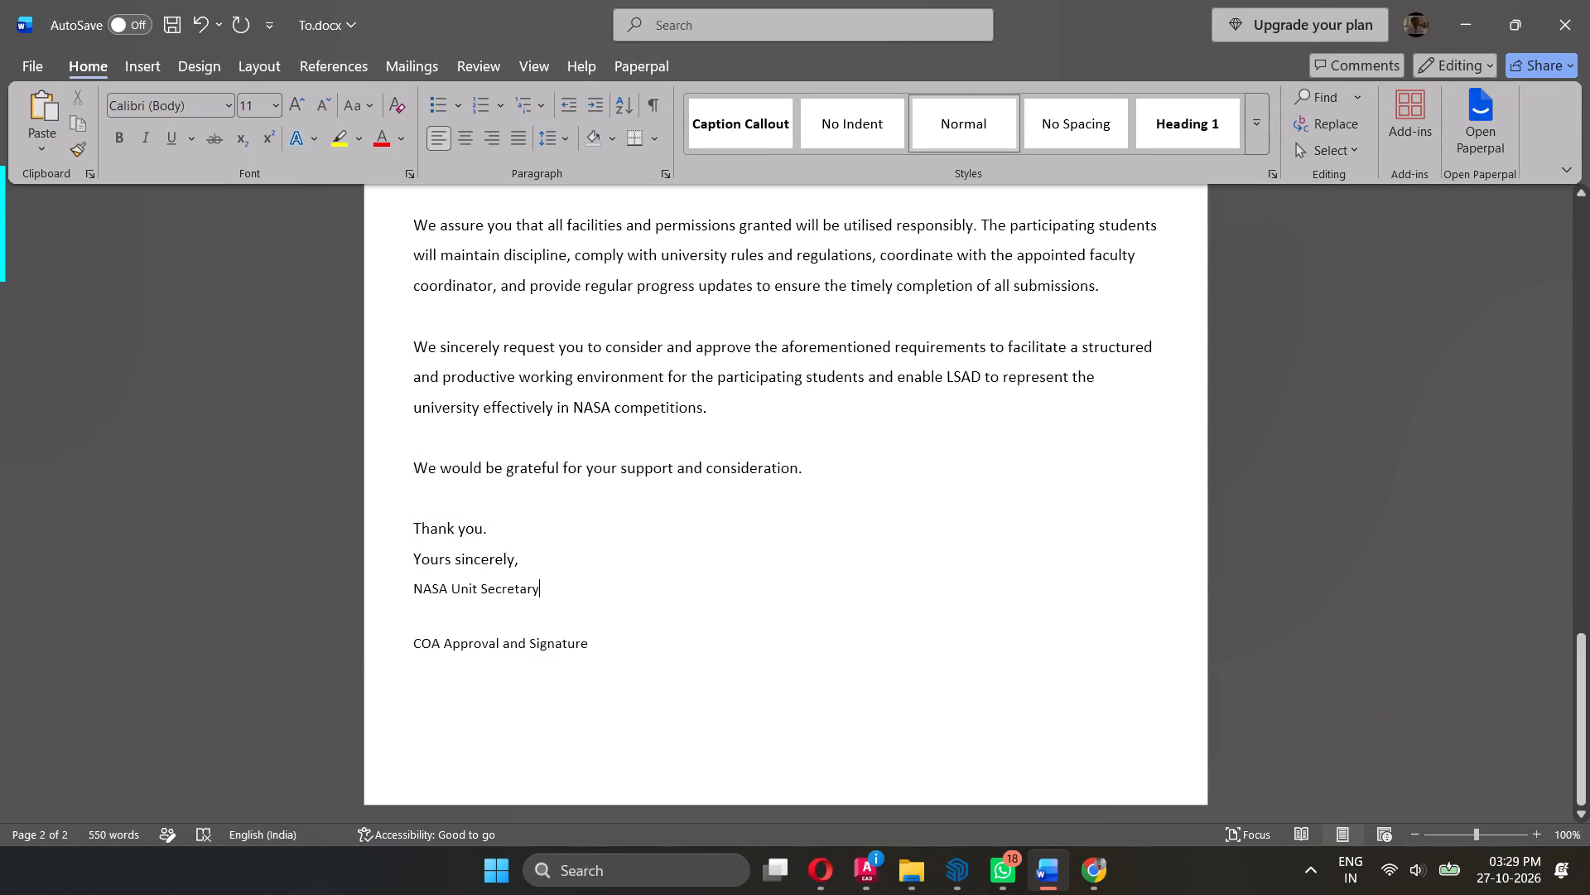
# Add one blank line after "Yours sincerely," and another after "NASA Unit Secretary" to space out the sign-off block.
pyautogui.click(537, 552)
pyautogui.press('Return')
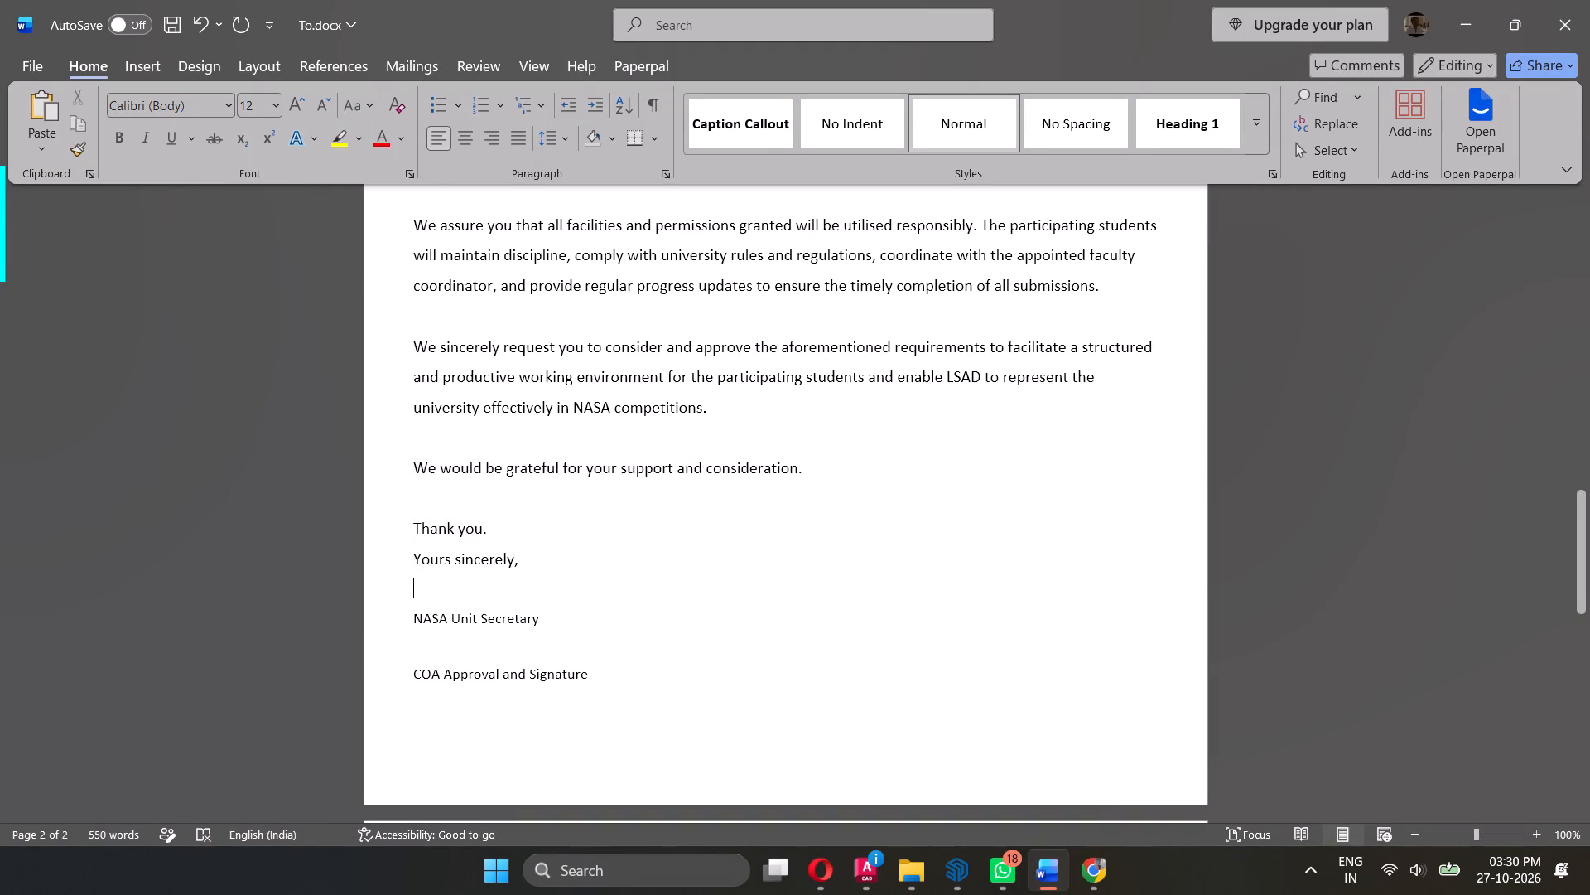
pyautogui.click(542, 623)
pyautogui.press('Return')
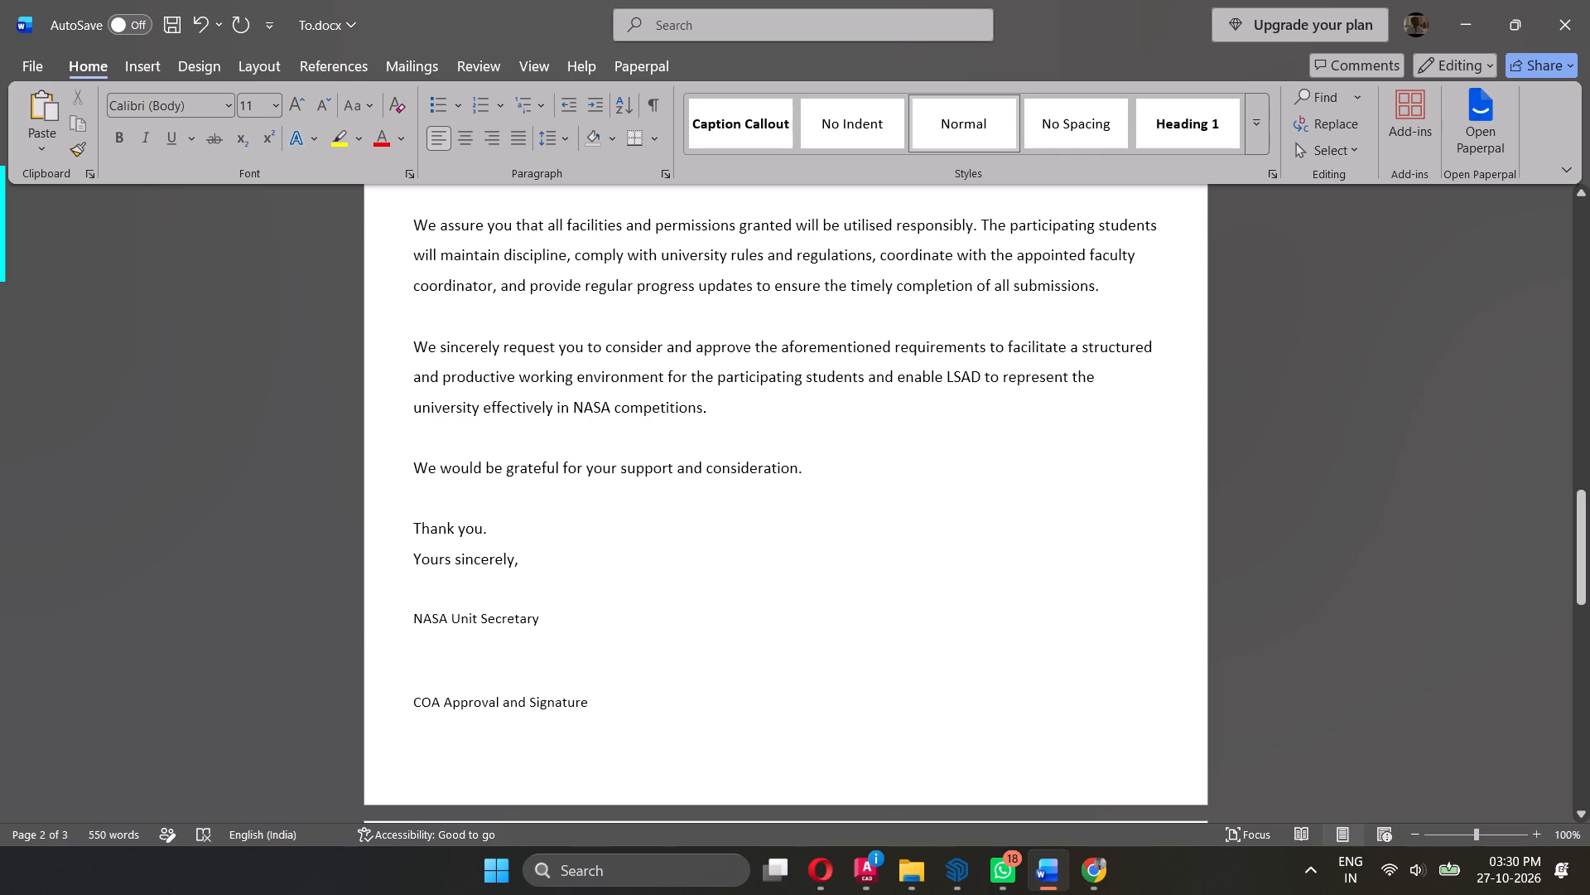
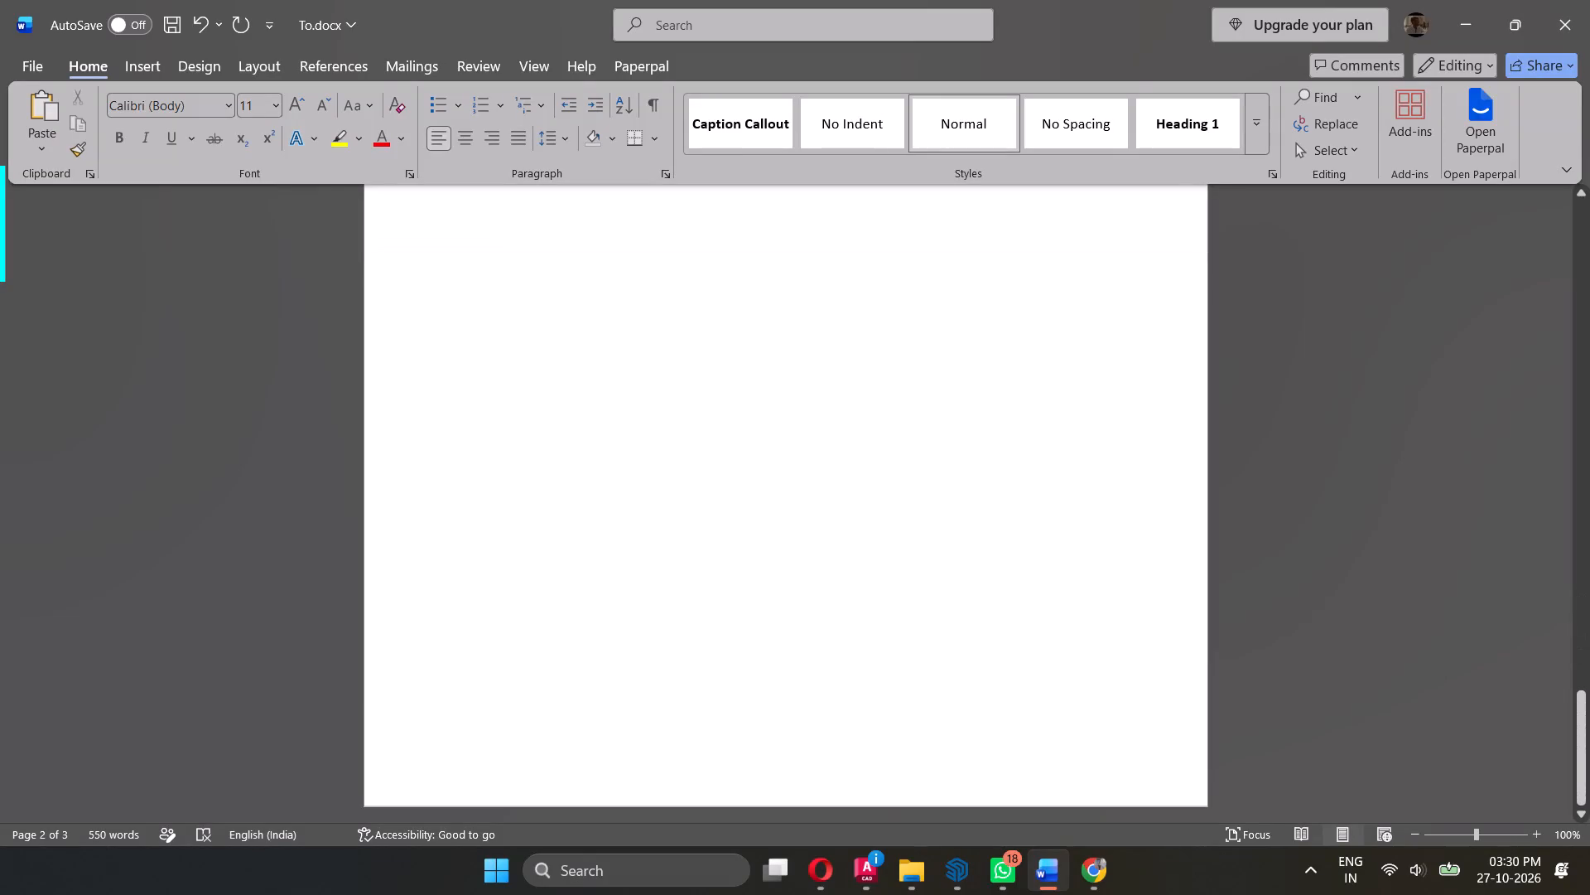
# Delete the surplus empty lines after "COA Approval and Signature" to remove the blank third page.
pyautogui.click(576, 742)
pyautogui.press('BackSpace')
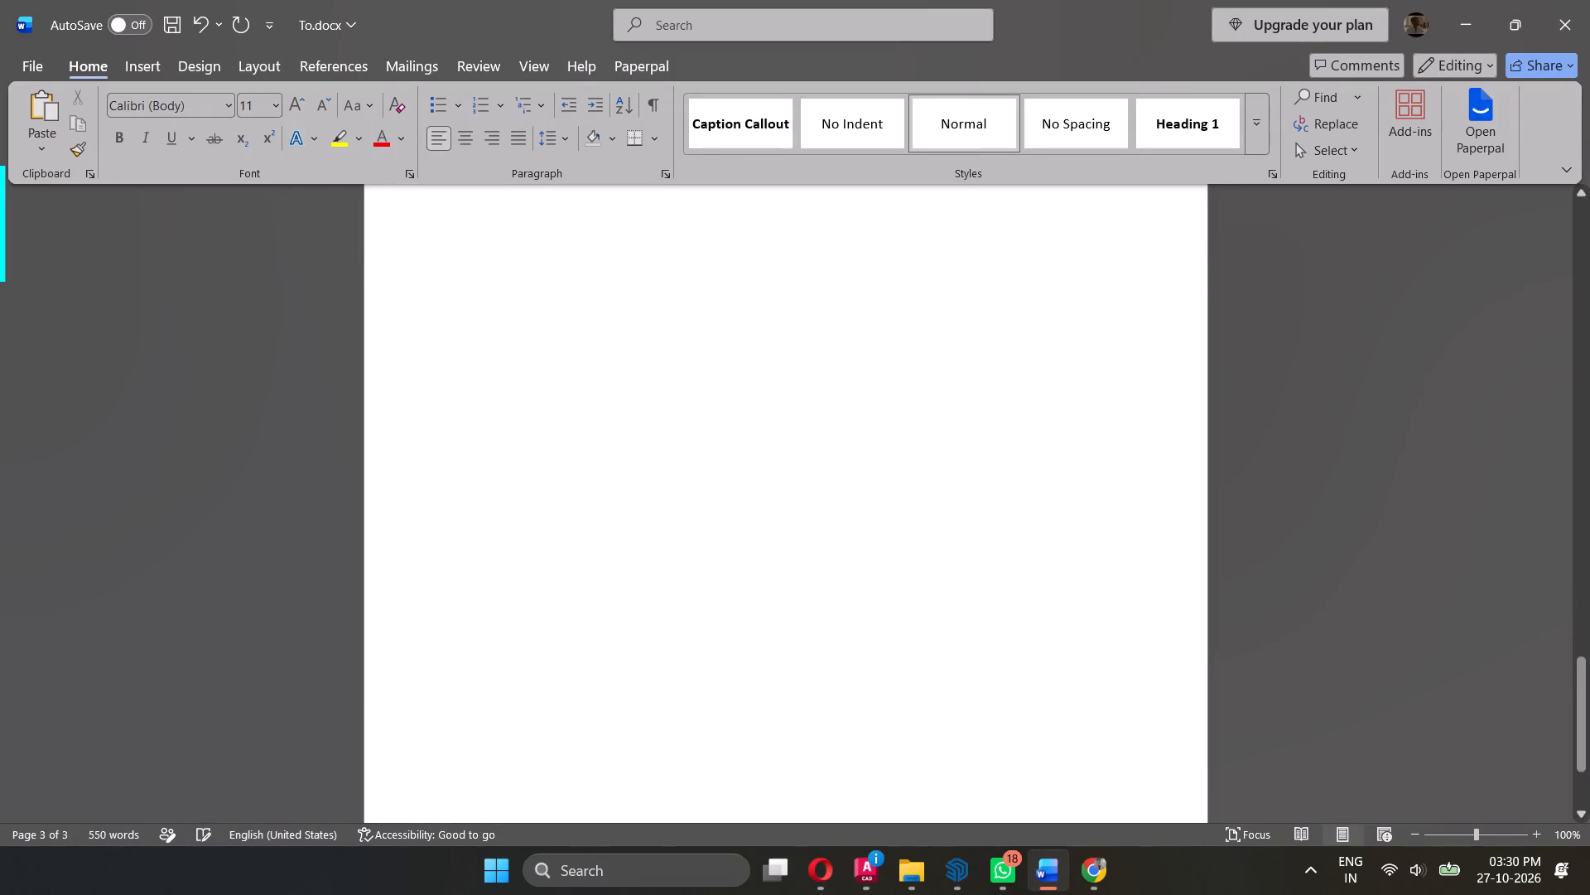
pyautogui.press('BackSpace')
pyautogui.scroll(-6, 563, 747)
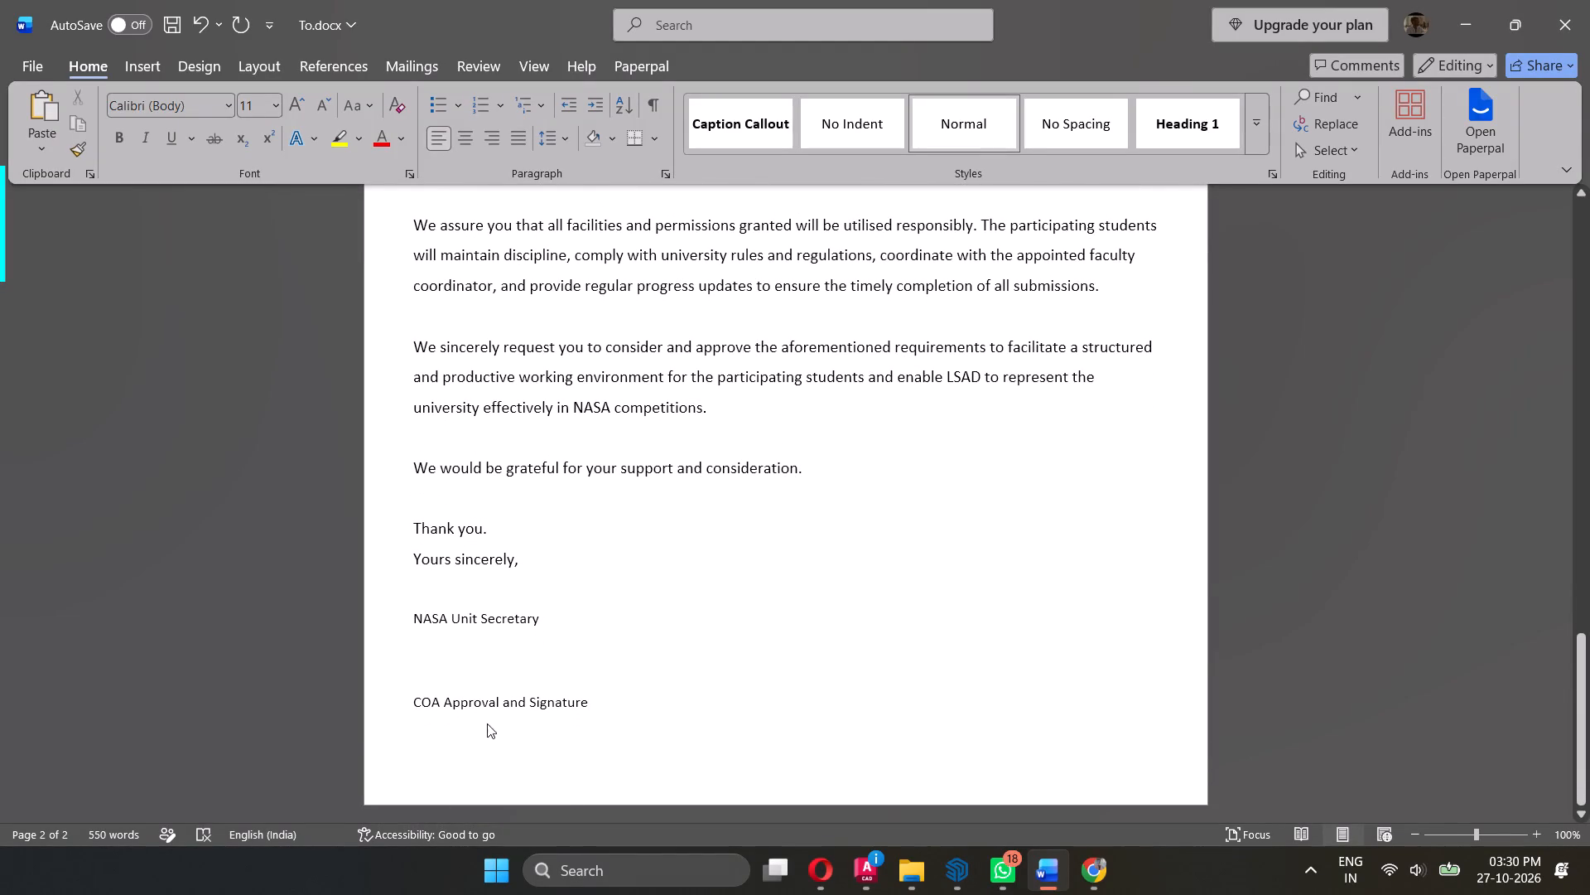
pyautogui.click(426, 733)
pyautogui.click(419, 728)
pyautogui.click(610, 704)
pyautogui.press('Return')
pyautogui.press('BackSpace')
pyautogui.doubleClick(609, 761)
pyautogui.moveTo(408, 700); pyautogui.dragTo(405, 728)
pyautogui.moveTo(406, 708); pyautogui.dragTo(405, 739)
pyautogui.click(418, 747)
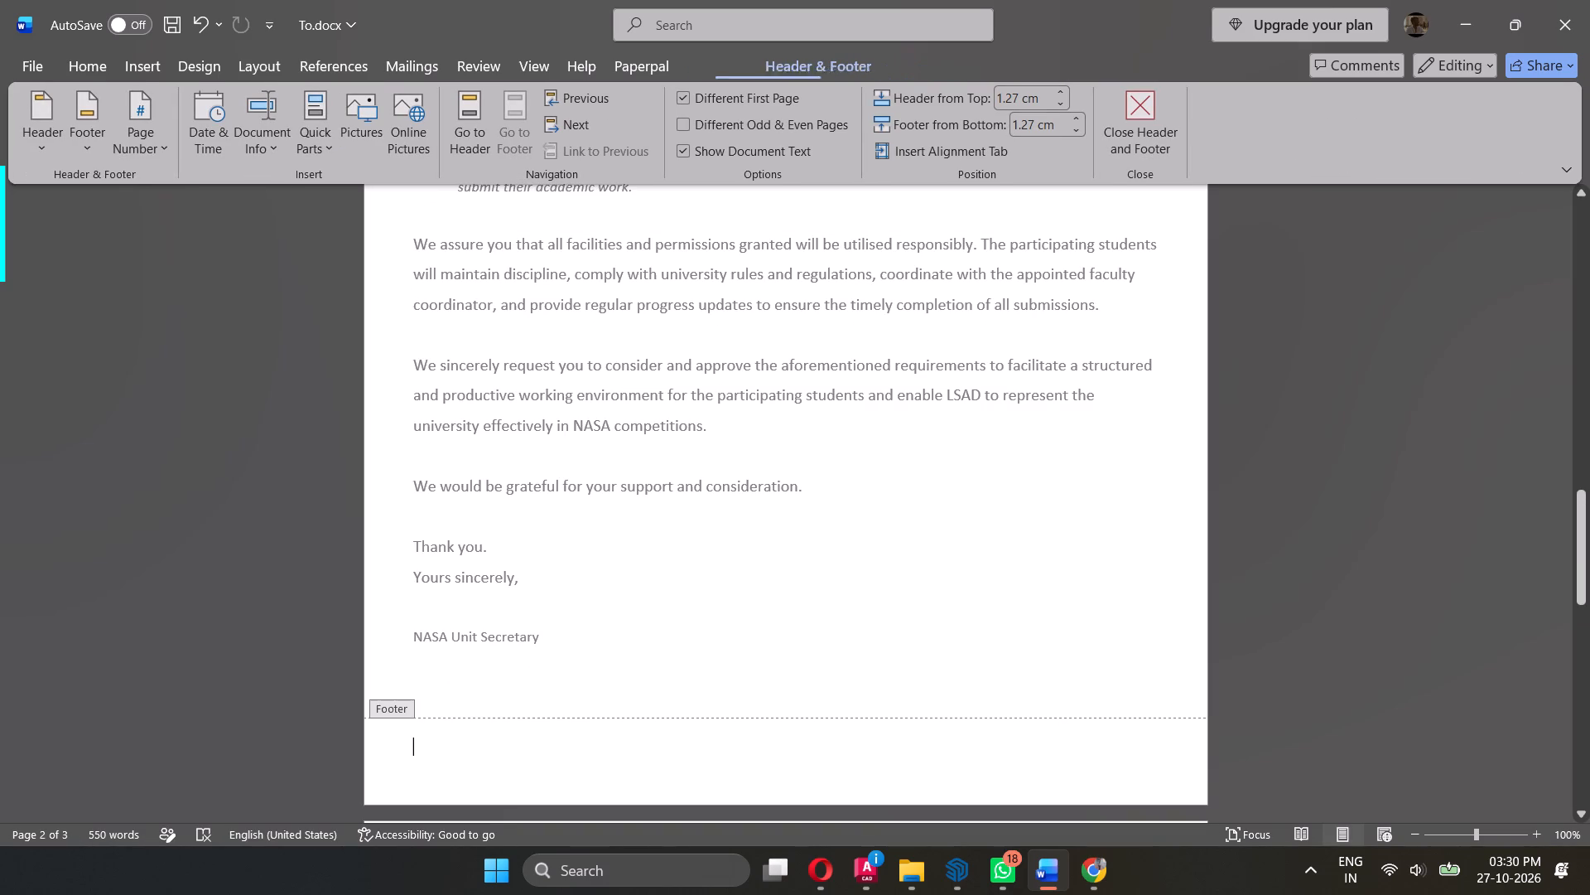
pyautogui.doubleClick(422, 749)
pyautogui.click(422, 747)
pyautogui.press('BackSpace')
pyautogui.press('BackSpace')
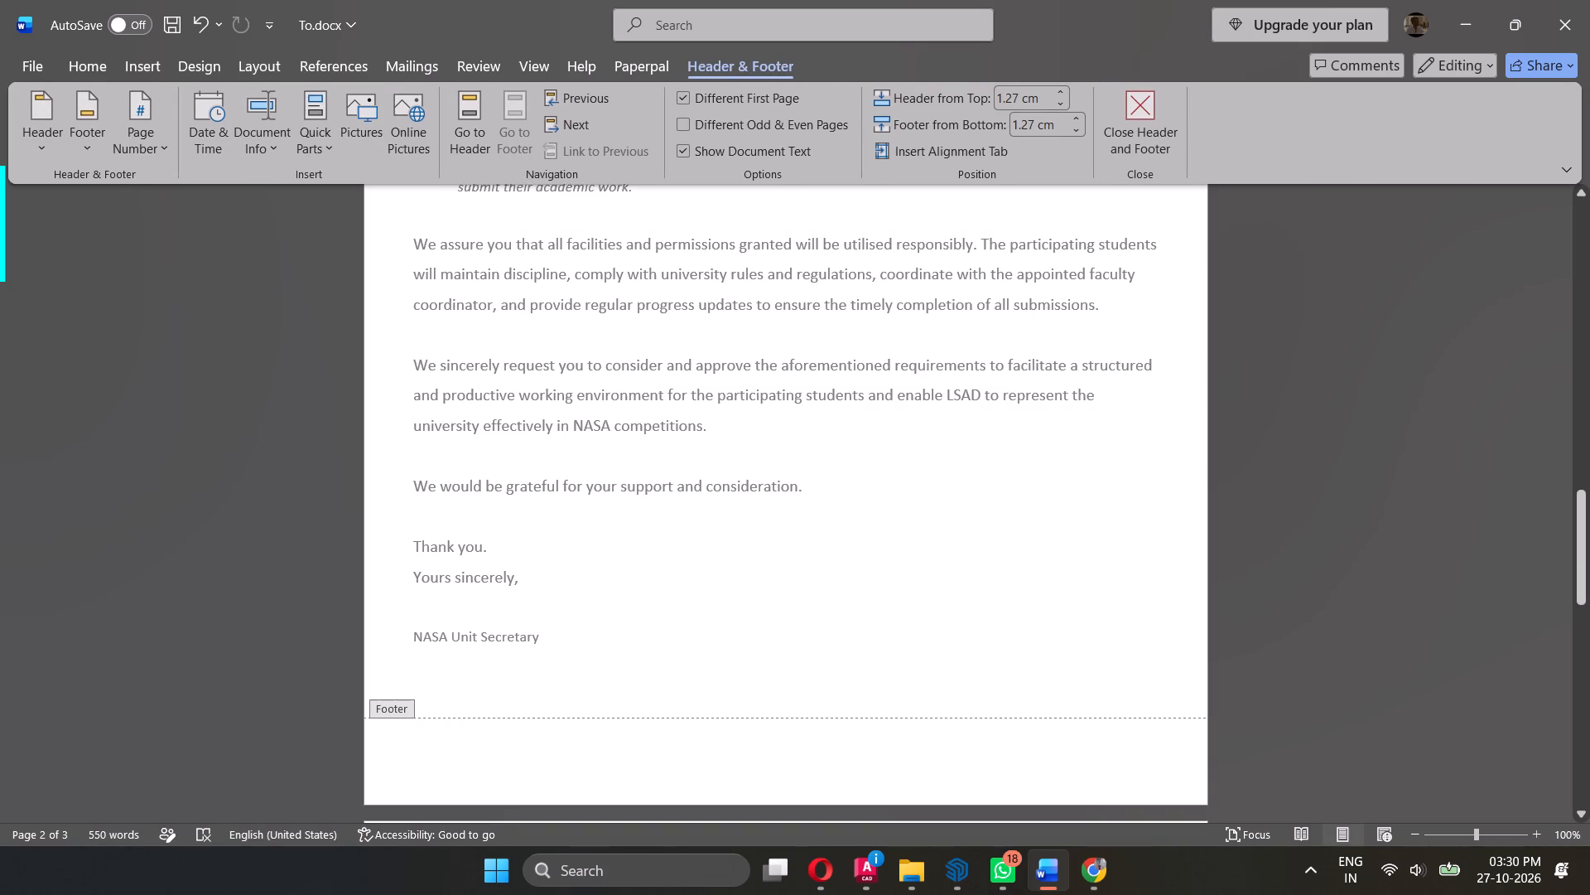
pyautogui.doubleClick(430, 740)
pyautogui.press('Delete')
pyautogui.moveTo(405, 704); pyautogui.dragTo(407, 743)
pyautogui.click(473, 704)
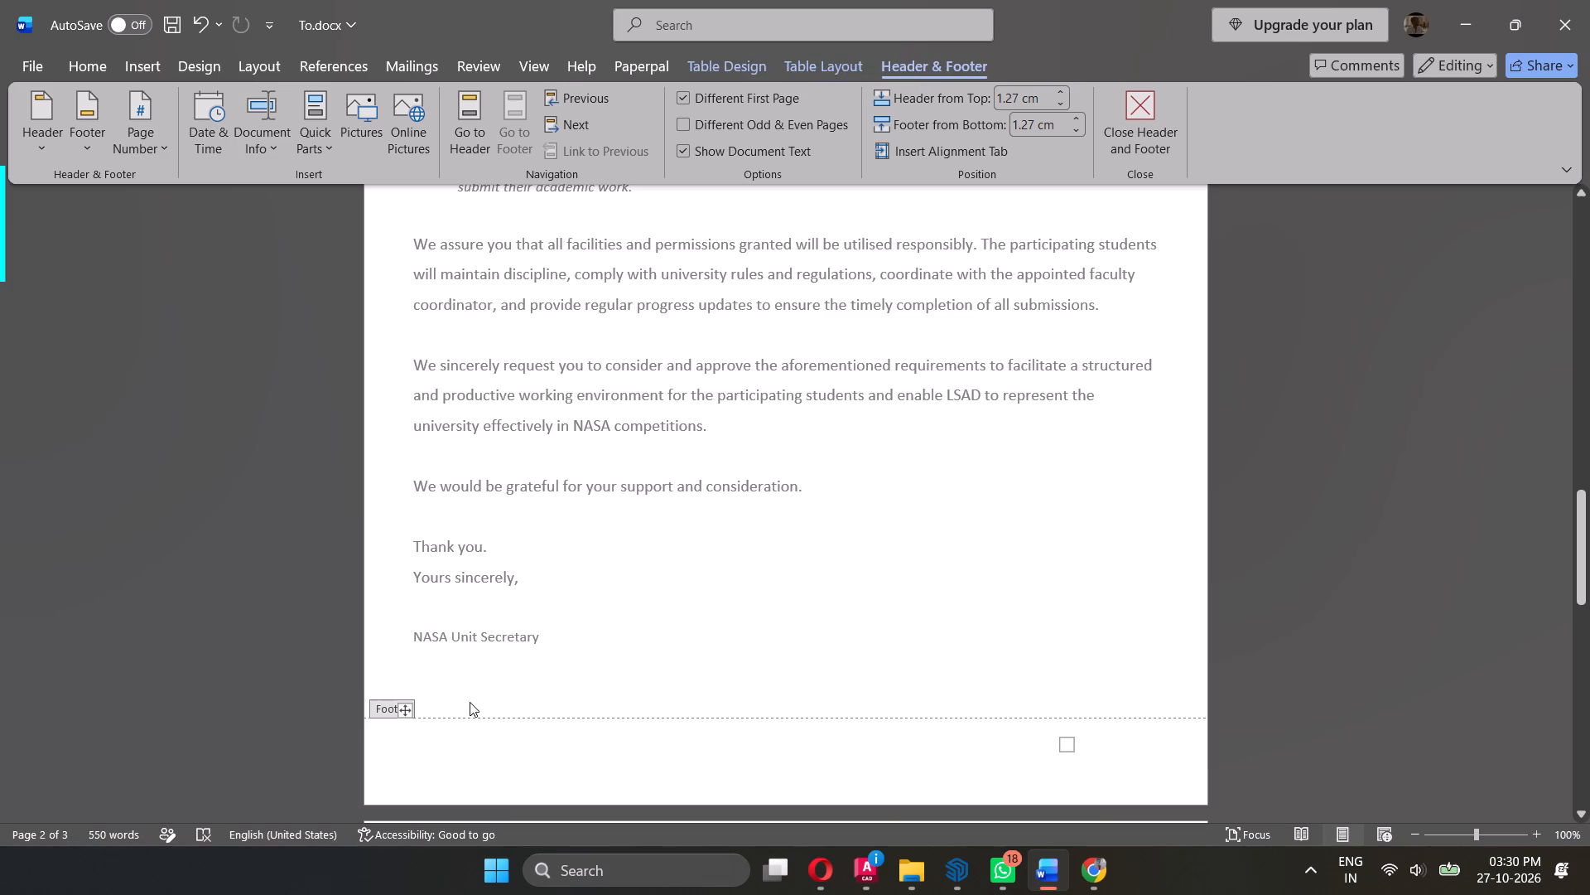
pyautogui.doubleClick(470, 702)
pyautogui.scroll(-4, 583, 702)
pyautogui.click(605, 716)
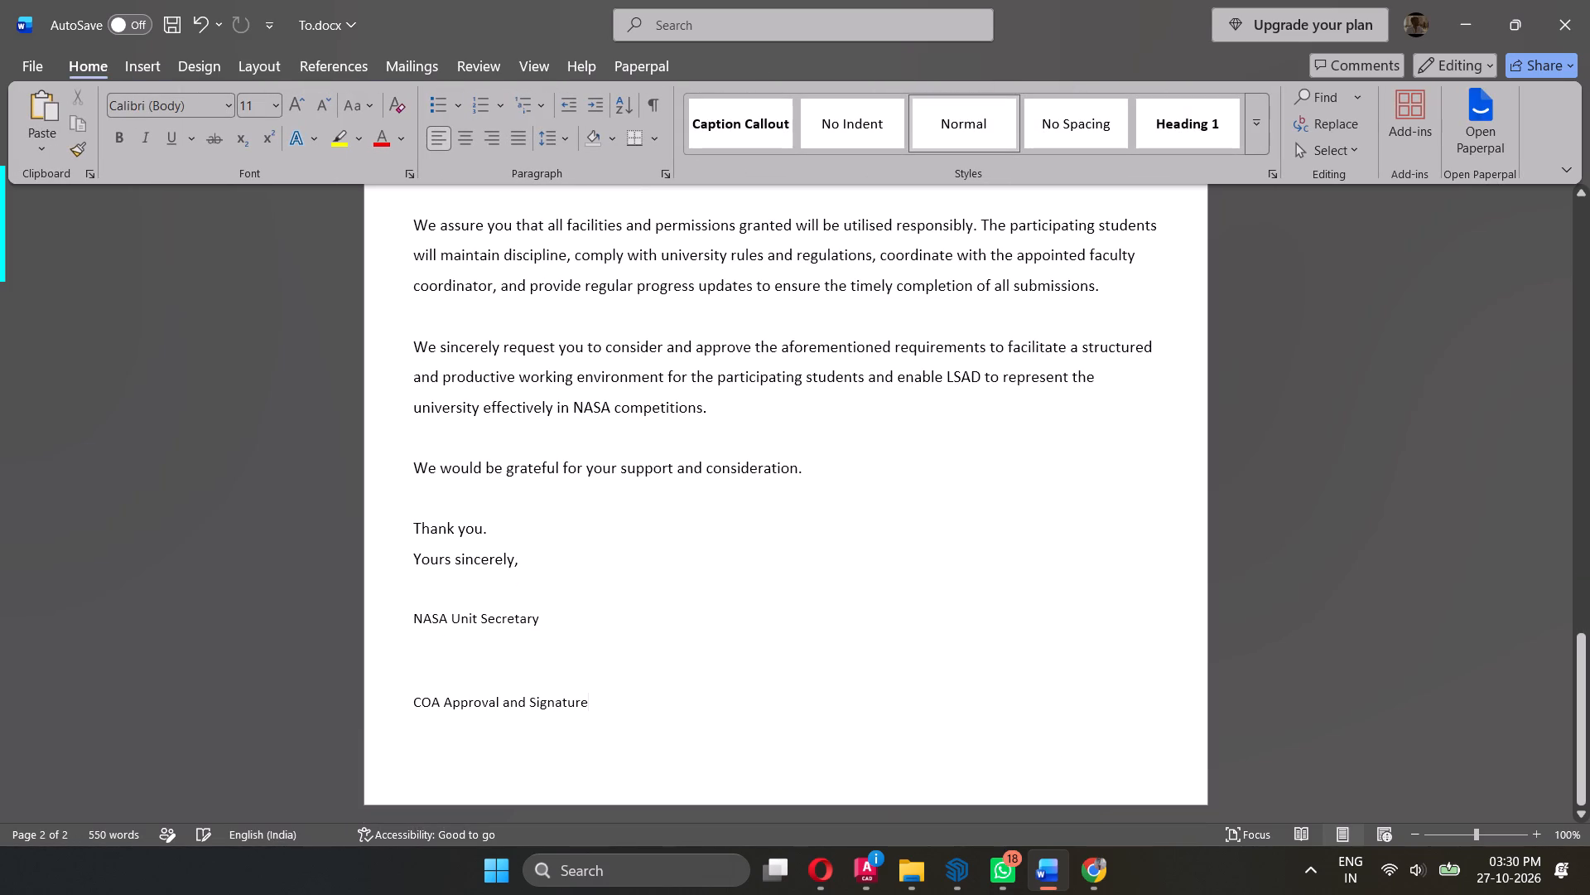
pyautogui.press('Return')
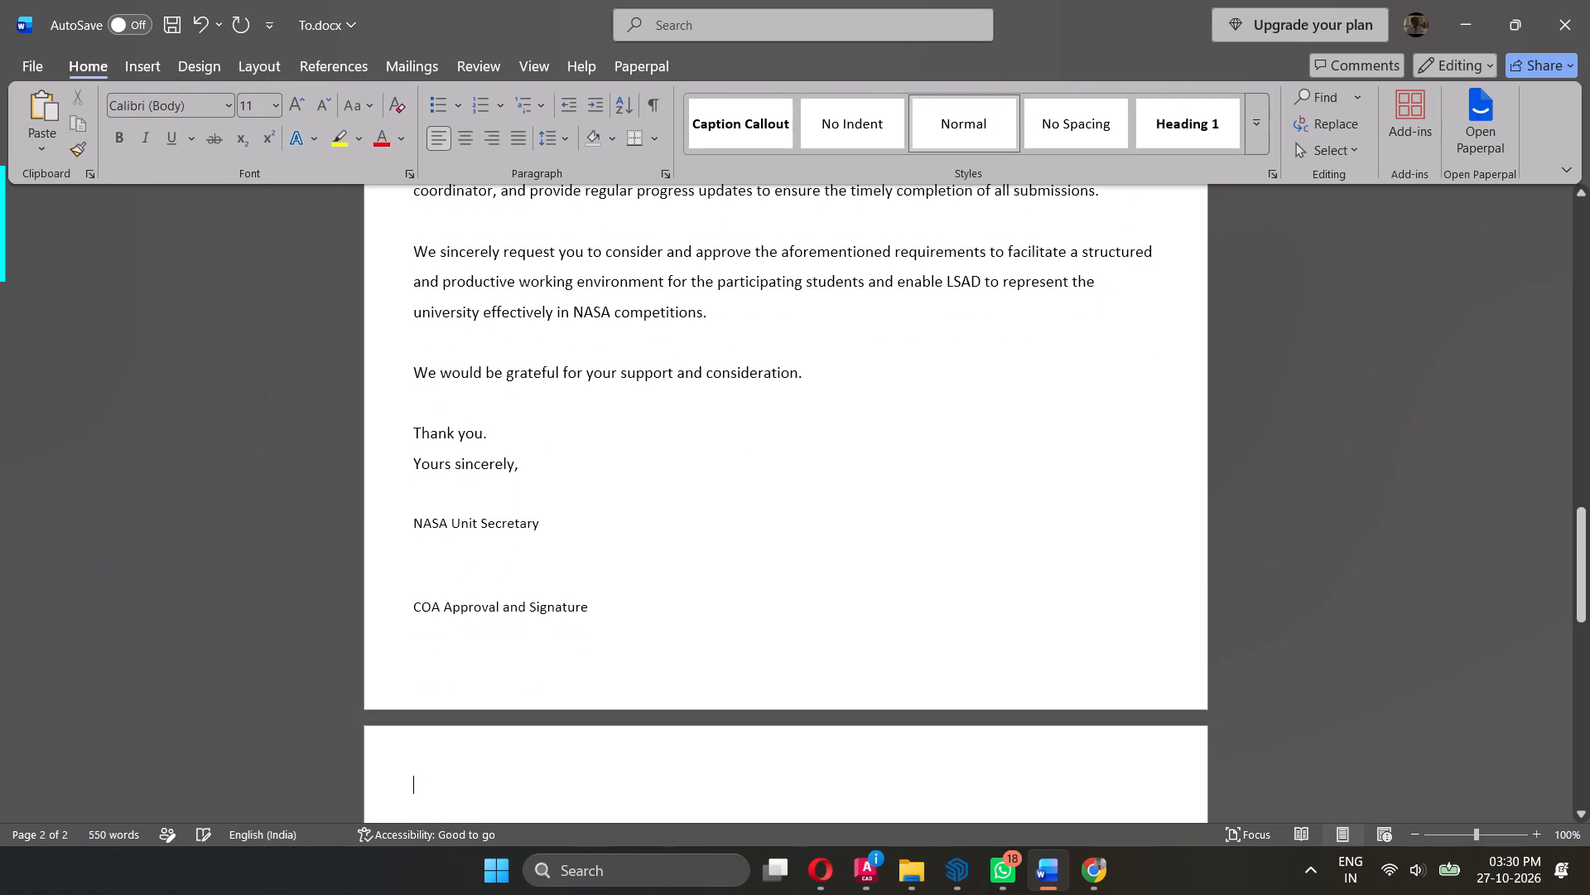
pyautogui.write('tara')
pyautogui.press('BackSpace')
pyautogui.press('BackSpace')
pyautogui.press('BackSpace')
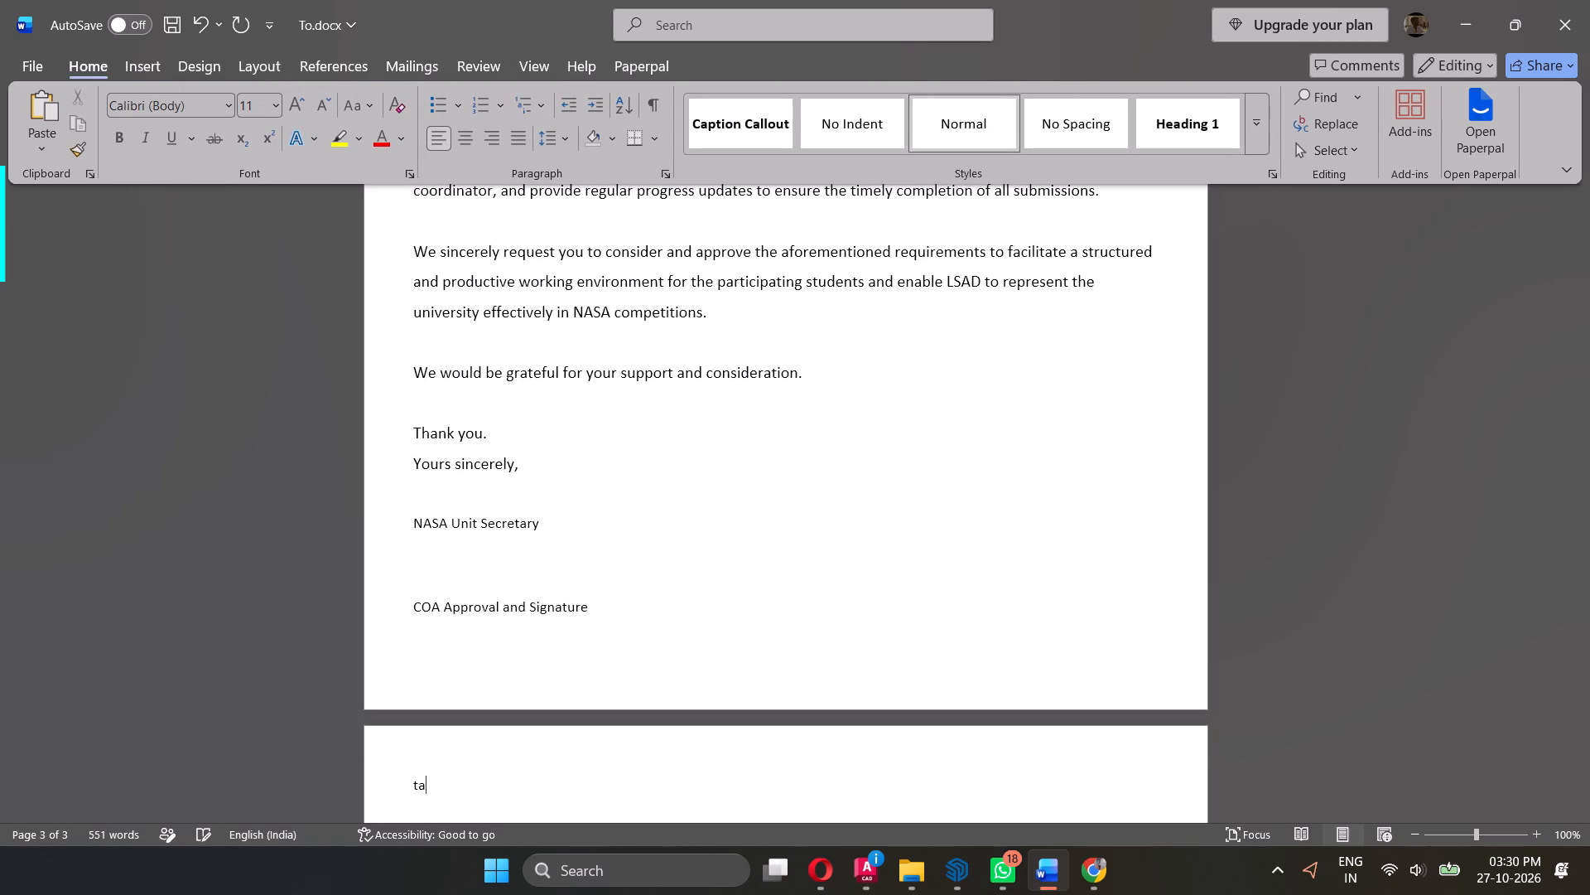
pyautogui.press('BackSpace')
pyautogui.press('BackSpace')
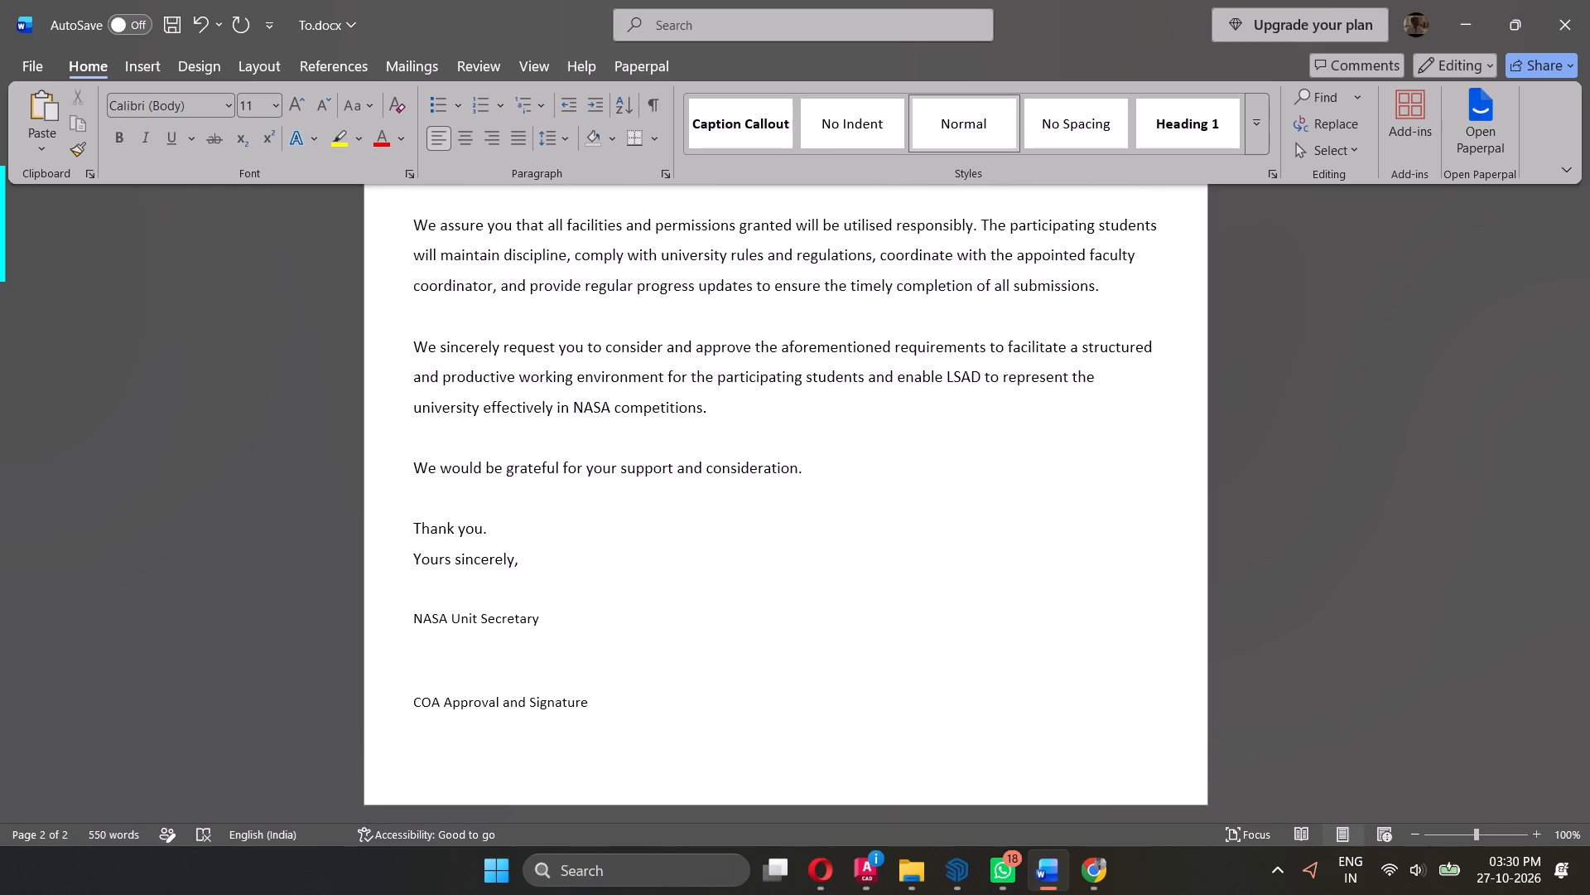
# Add the secretary's name on a new line directly below "NASA Unit Secretary".
pyautogui.scroll(-4, 605, 704)
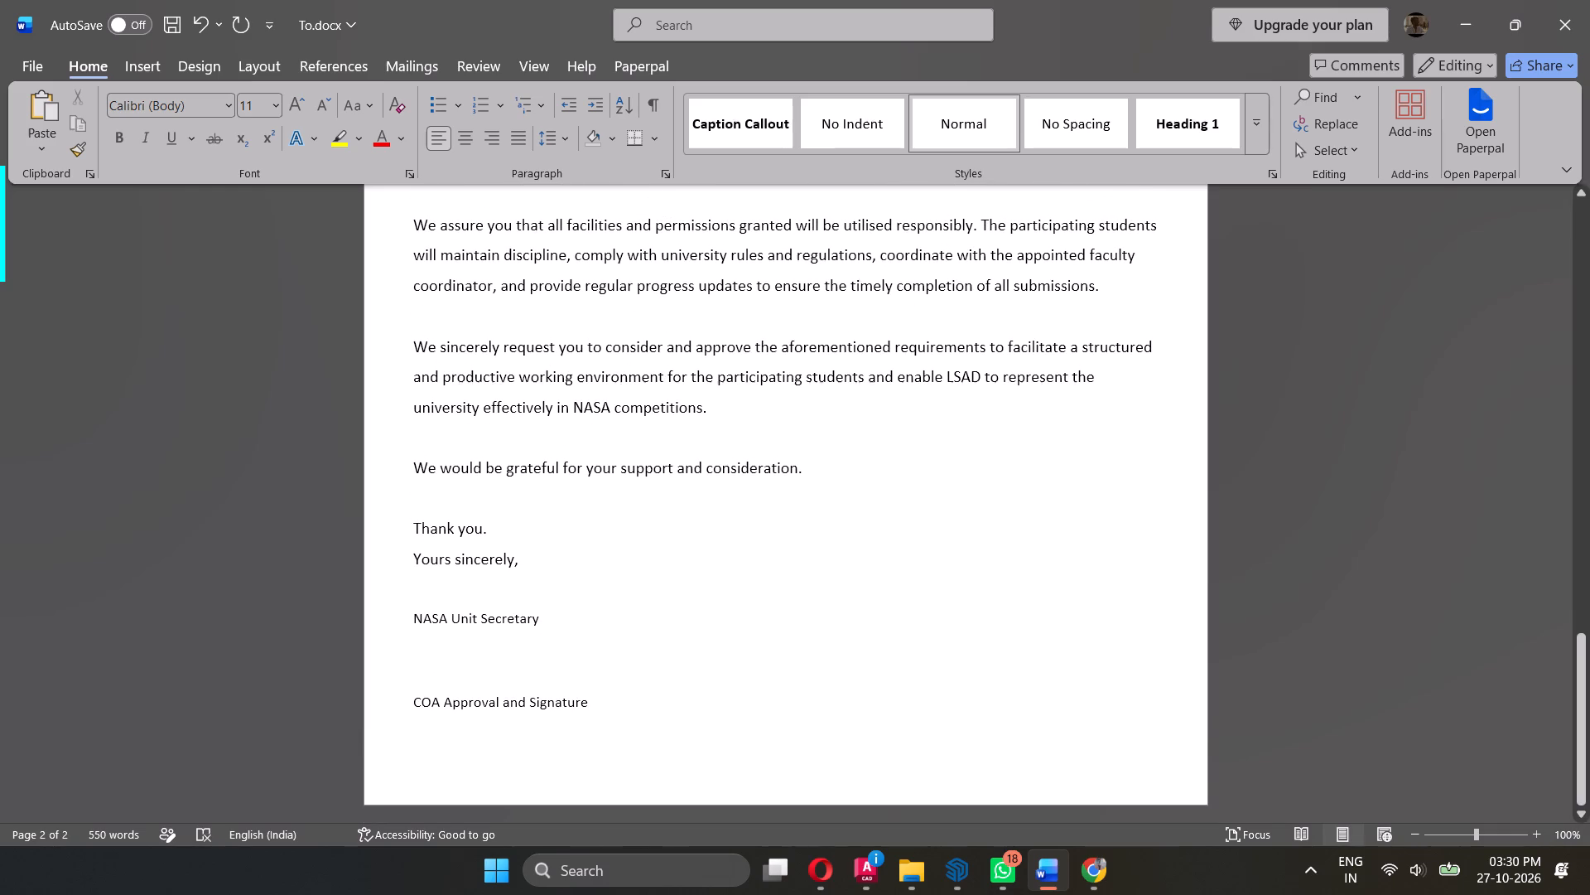
pyautogui.click(563, 630)
pyautogui.press('Return')
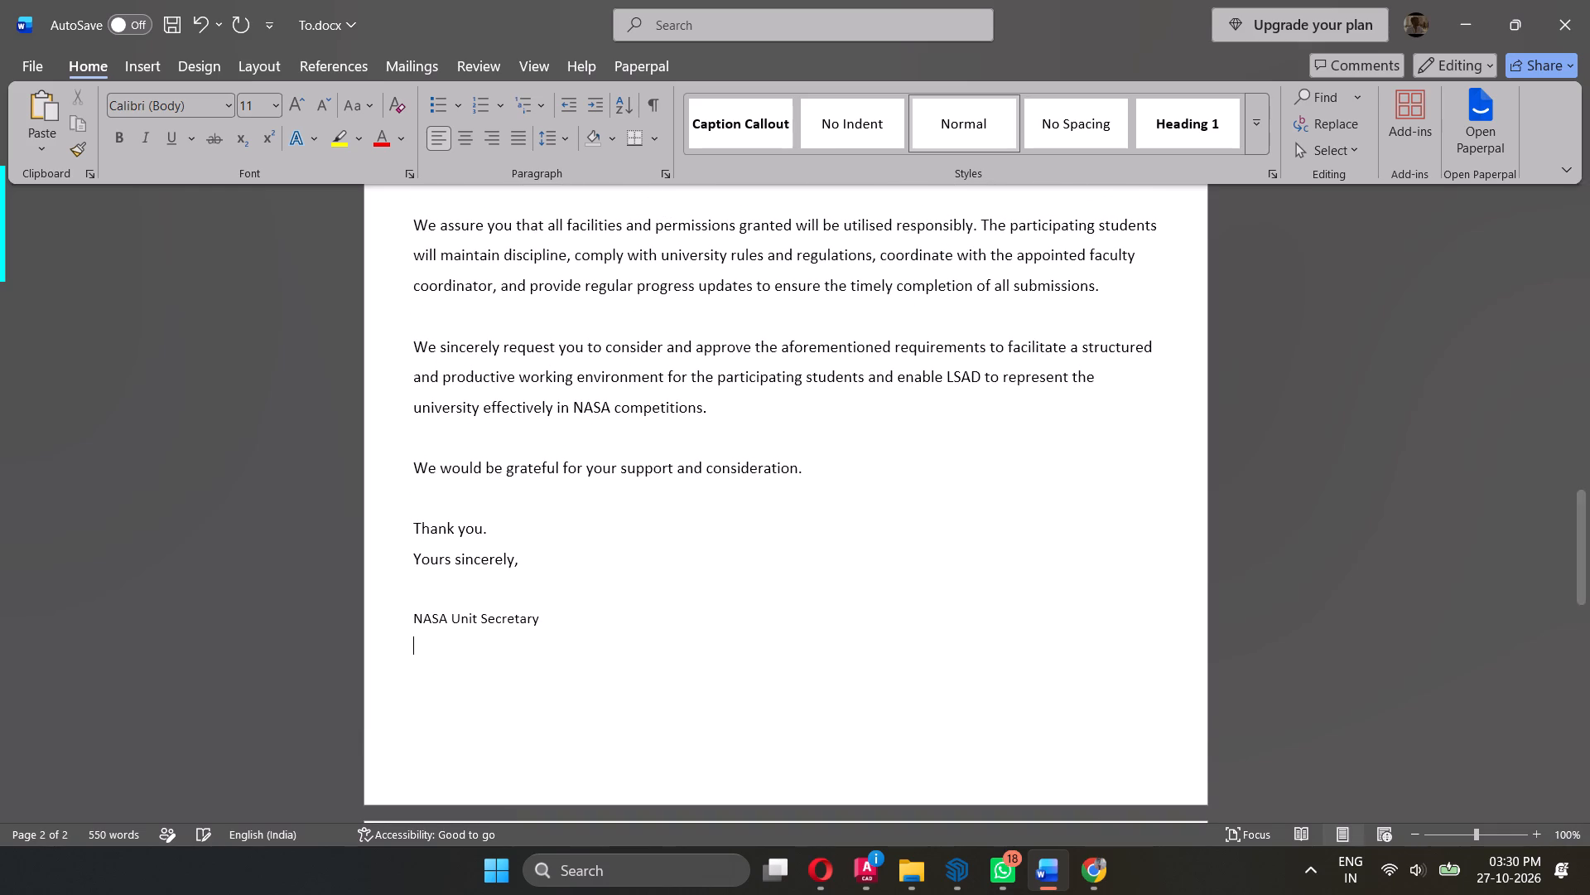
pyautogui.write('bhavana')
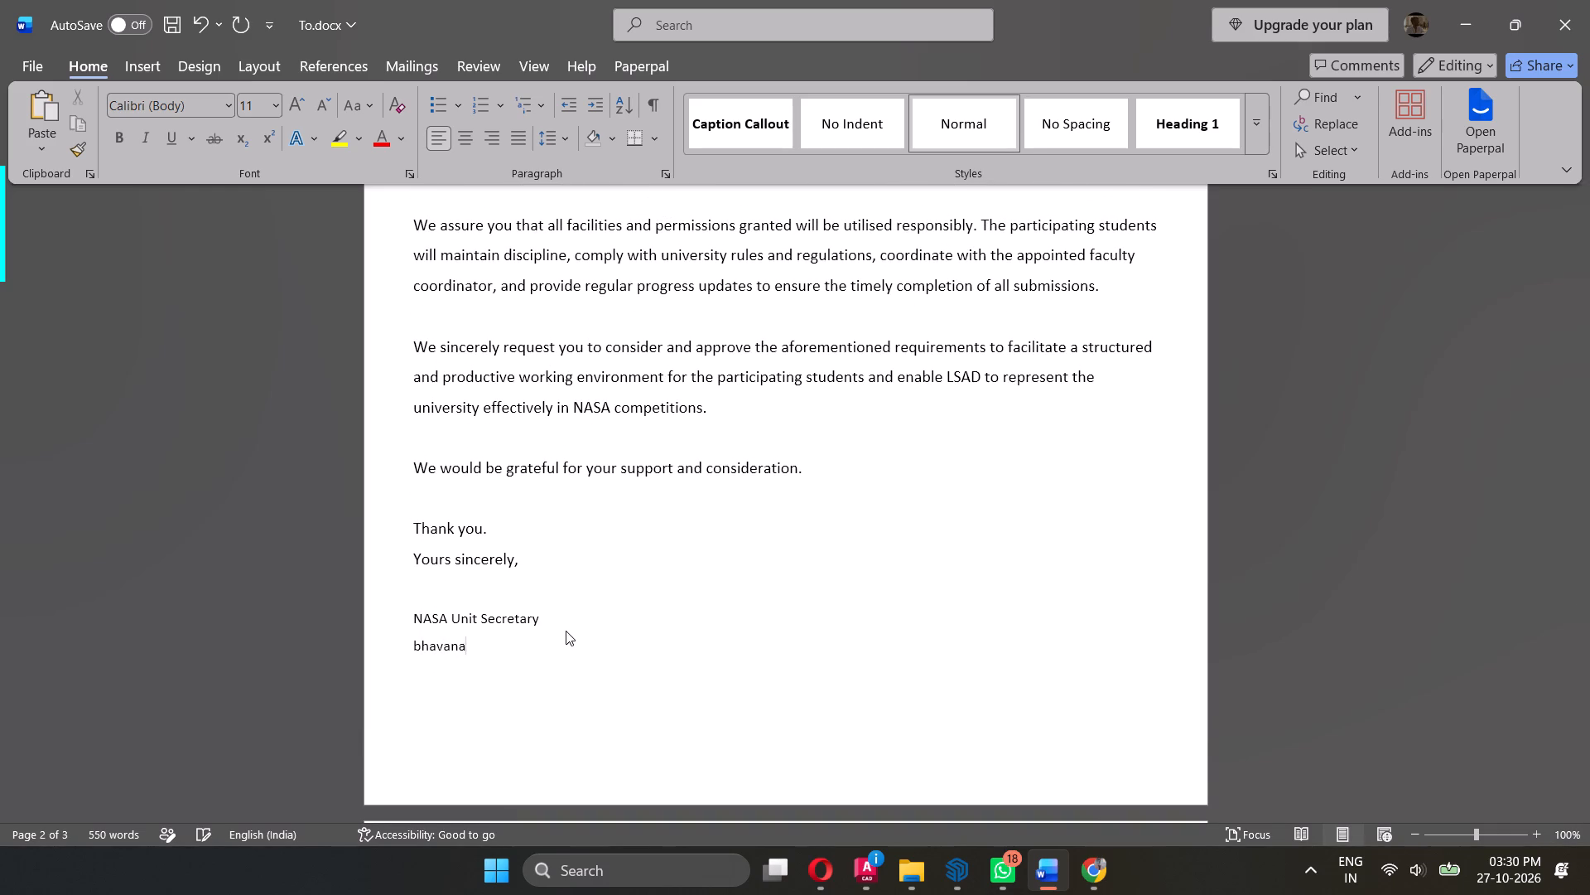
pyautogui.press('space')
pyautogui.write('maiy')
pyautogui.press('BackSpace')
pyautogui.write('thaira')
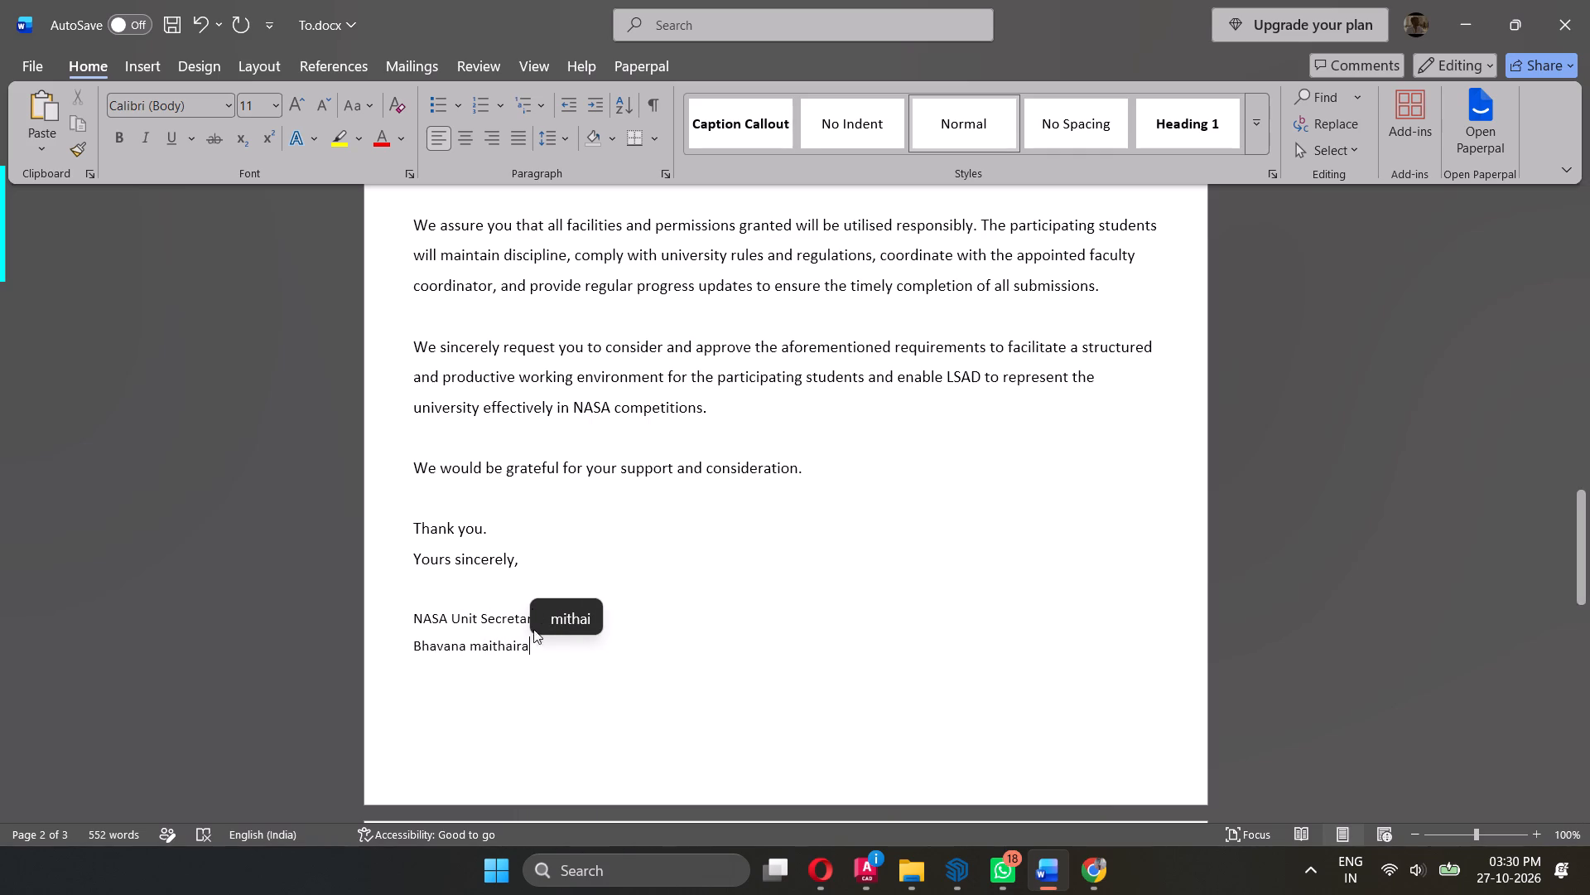
# Remove one blank line between the secretary's name and "COA Approval and Signature" to bring the approval line back to page 2.
pyautogui.click(661, 700)
pyautogui.scroll(-5, 659, 678)
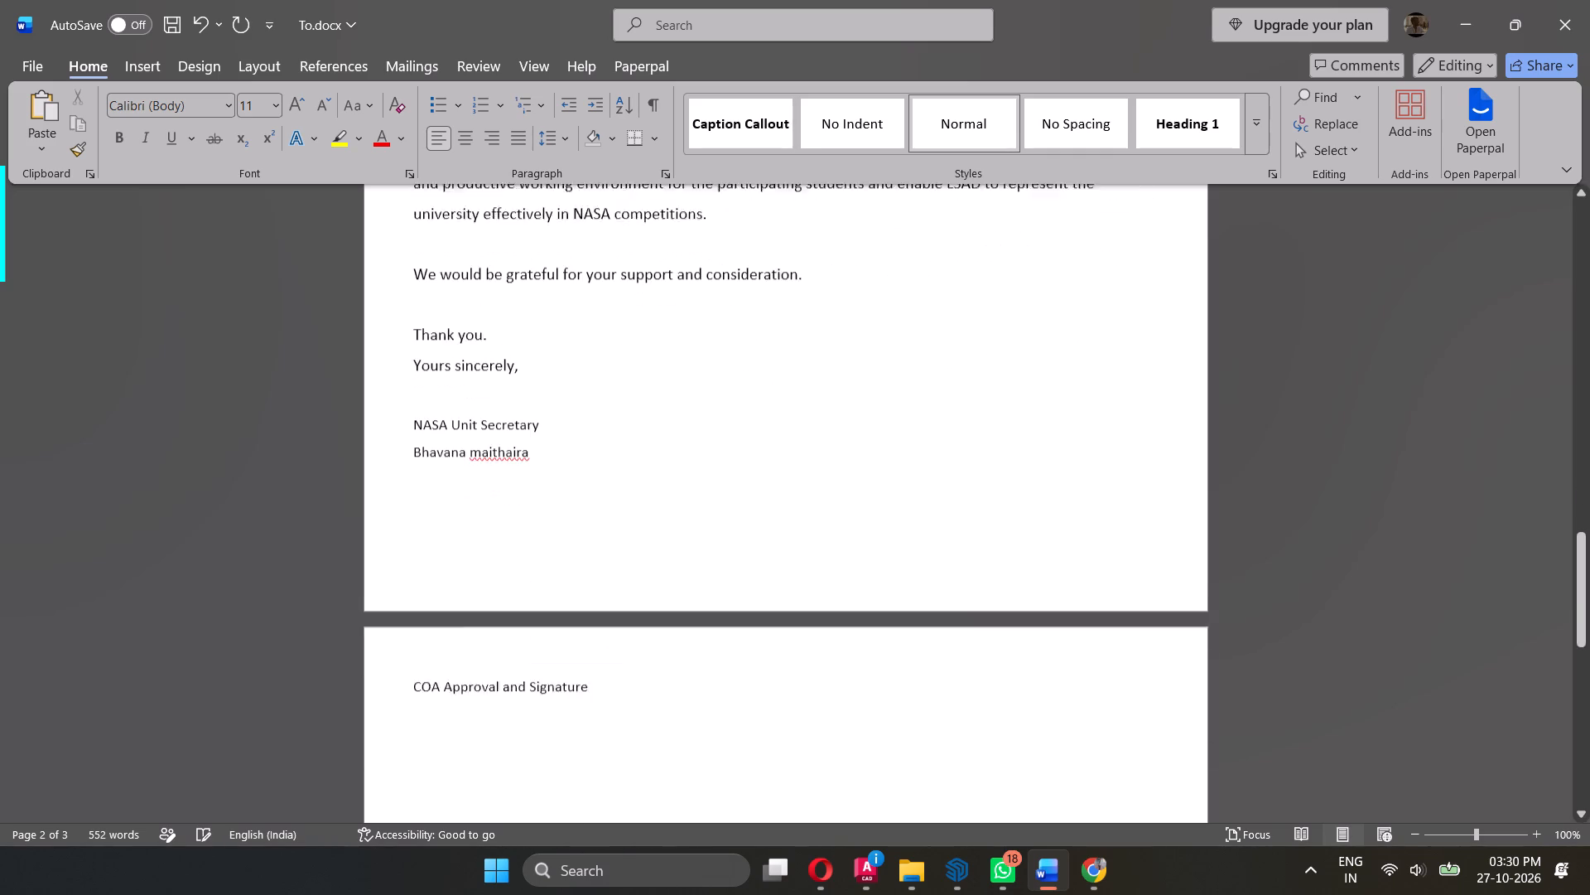
pyautogui.click(417, 620)
pyautogui.press('BackSpace')
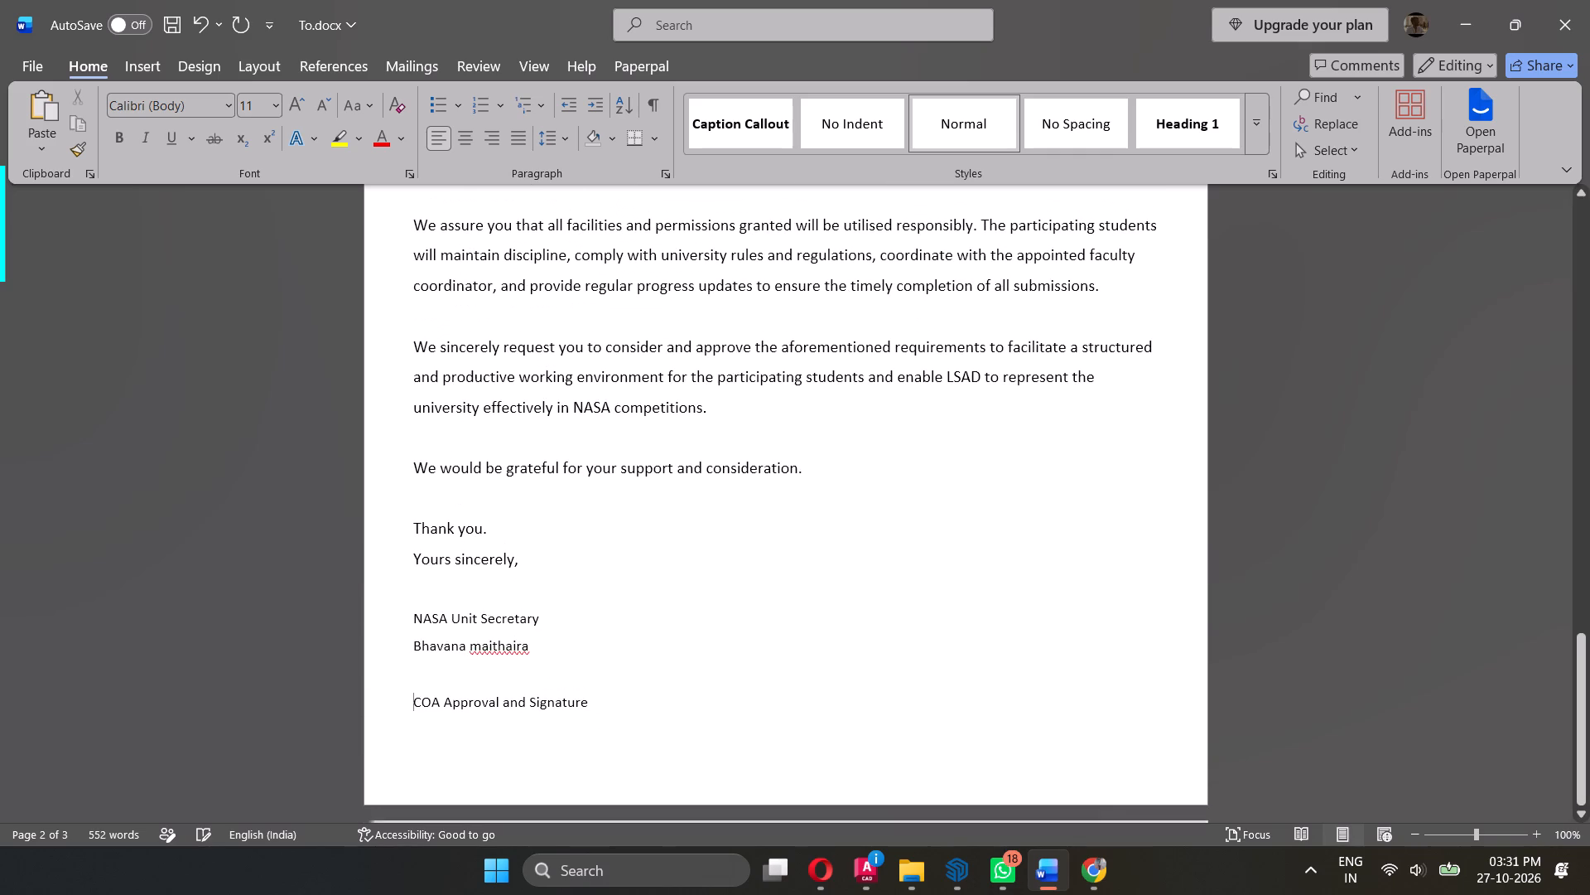
pyautogui.click(432, 590)
pyautogui.click(423, 669)
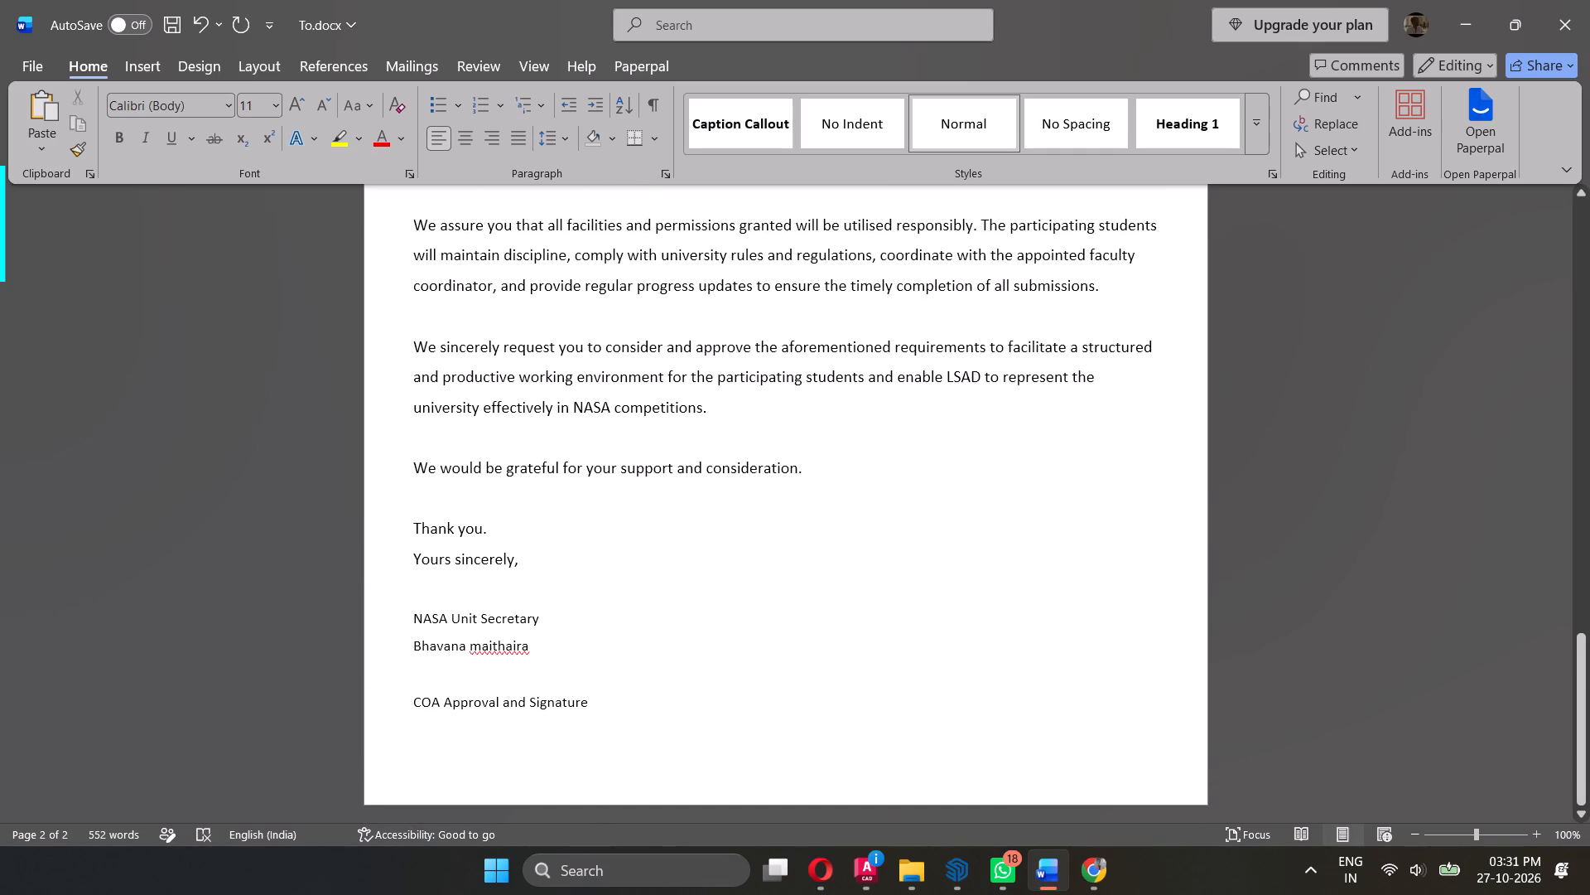
# Reduce the blank lines before "We sincerely request you" and before "We would be grateful" to font size 7.
pyautogui.click(408, 444)
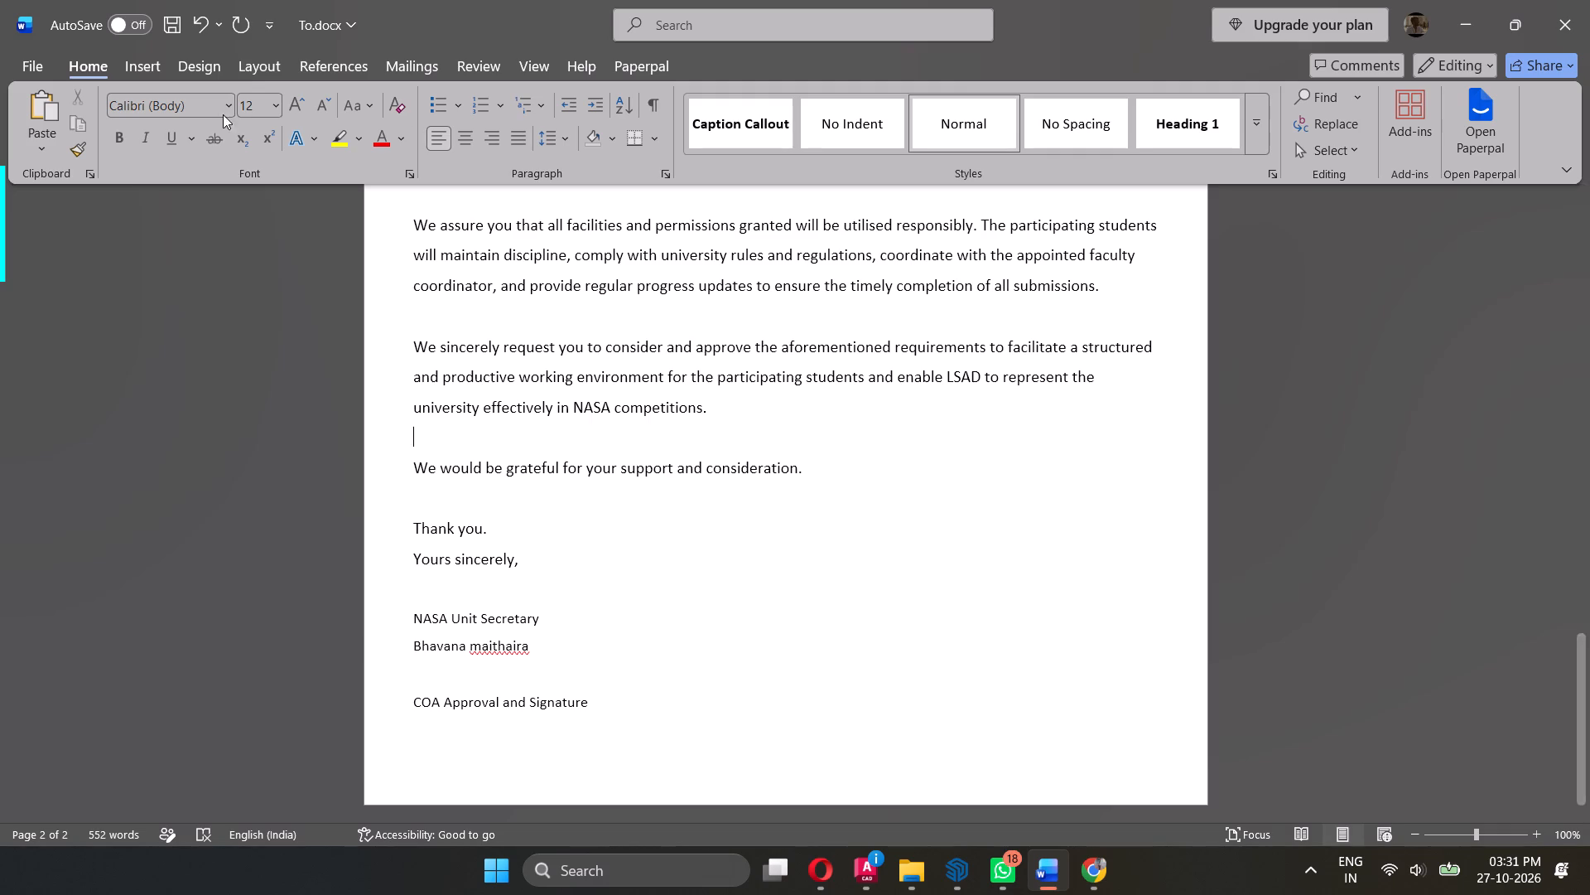
pyautogui.click(323, 96)
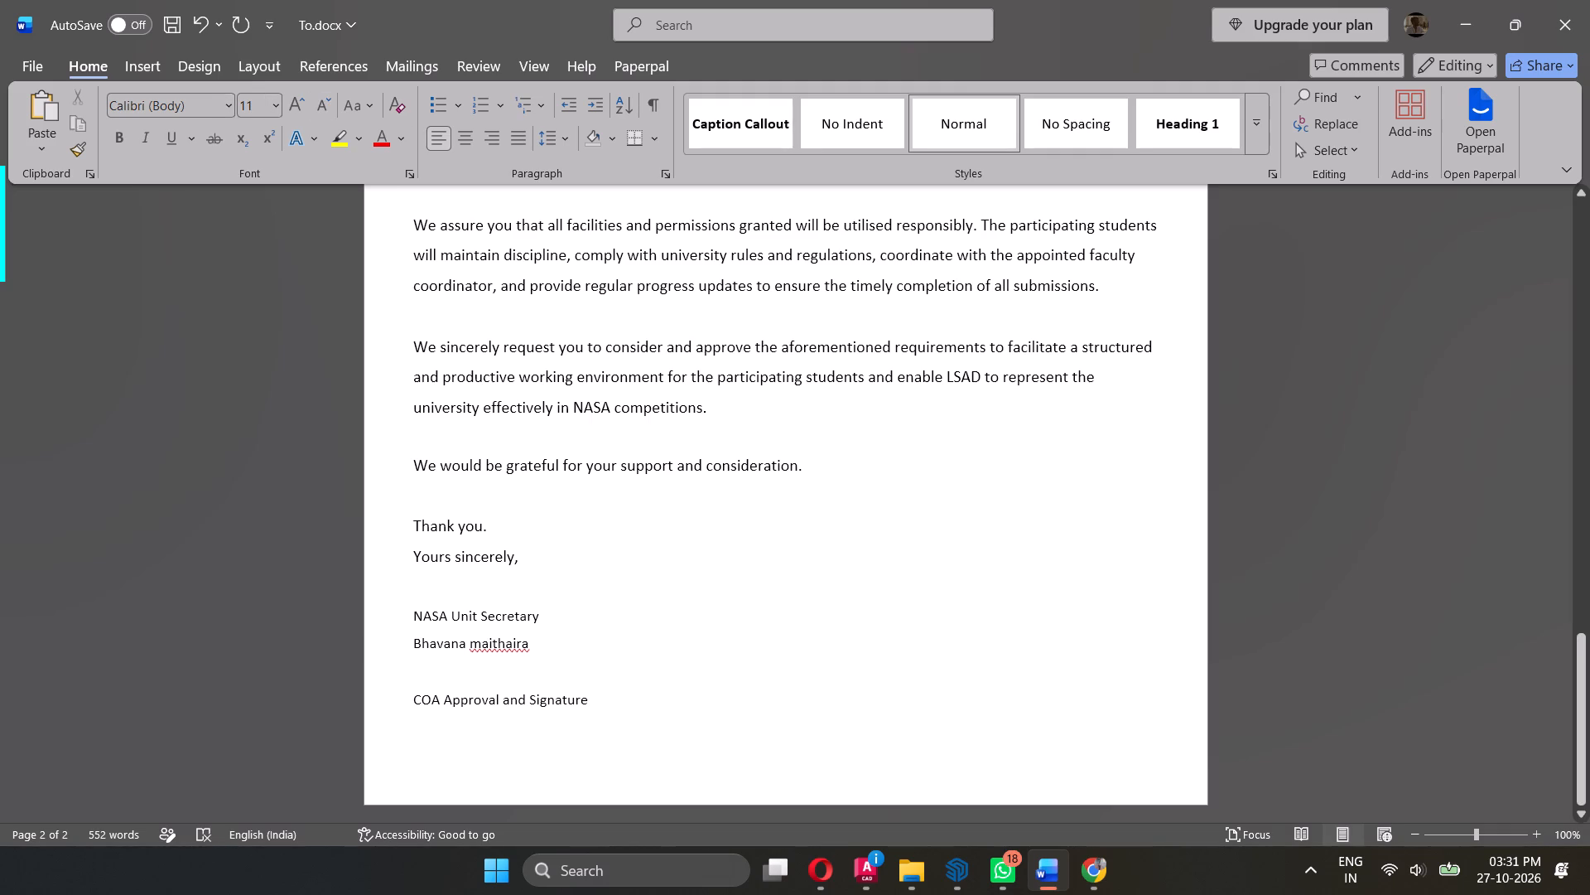
pyautogui.click(417, 317)
pyautogui.tripleClick(316, 109)
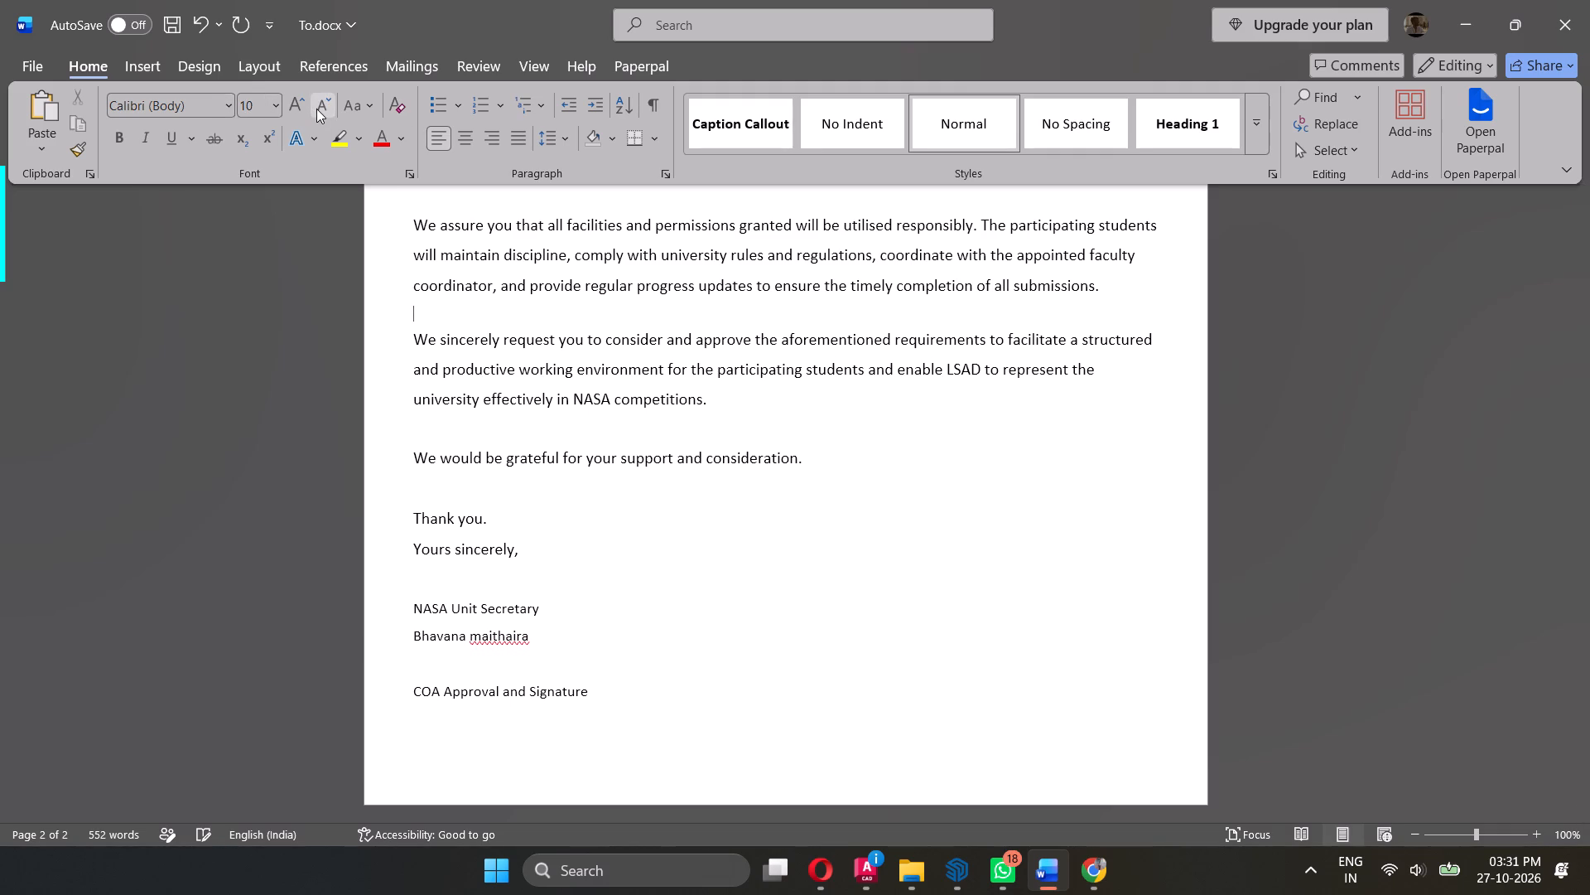
pyautogui.click(316, 109)
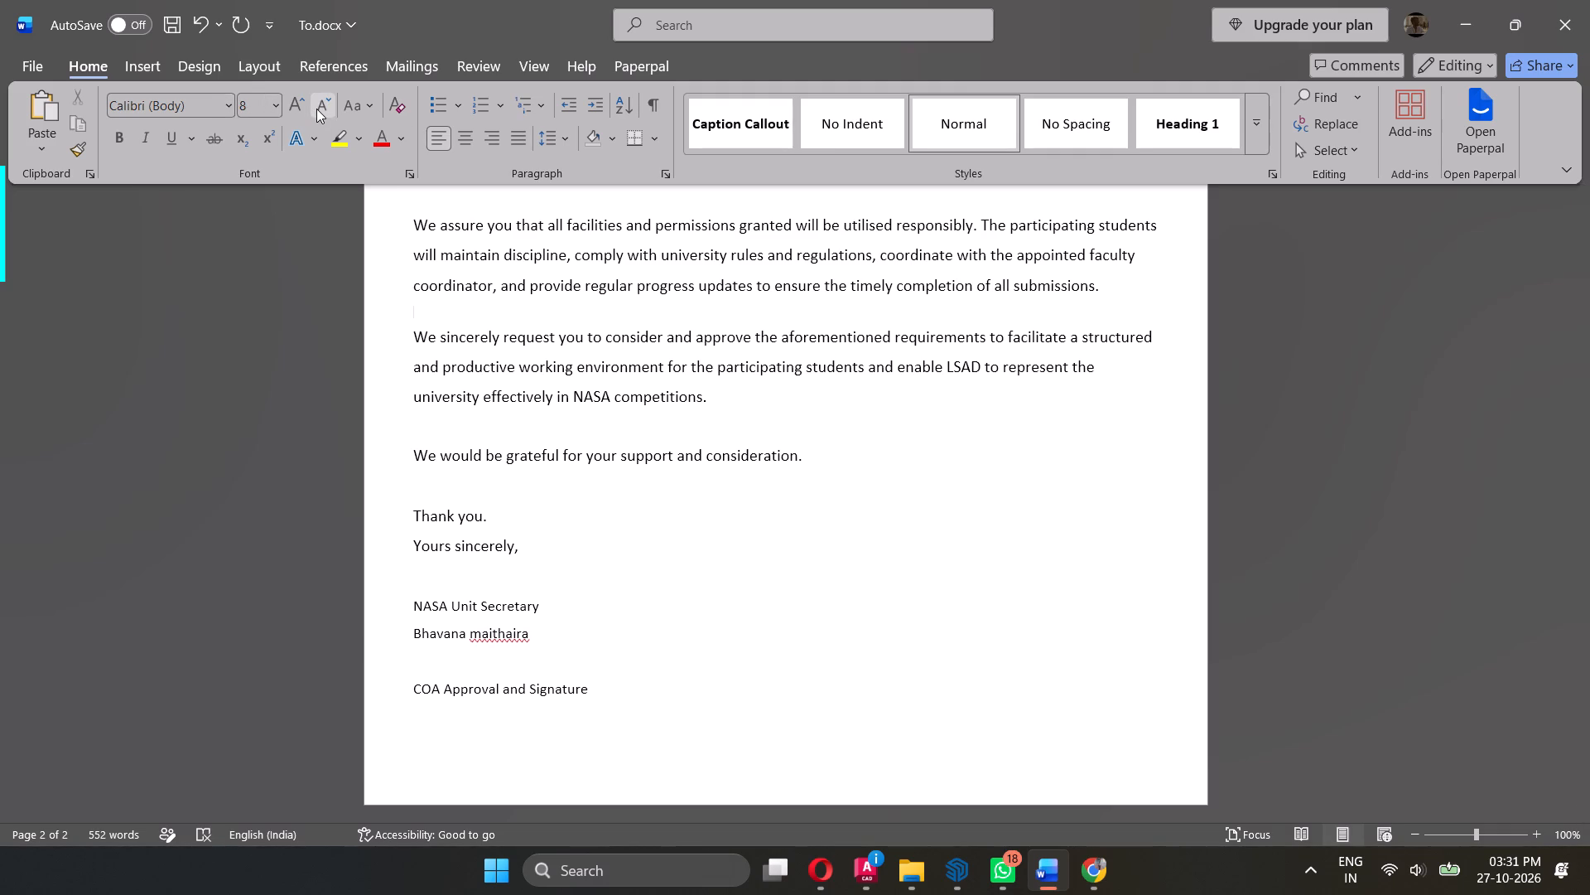
pyautogui.click(316, 109)
pyautogui.click(422, 414)
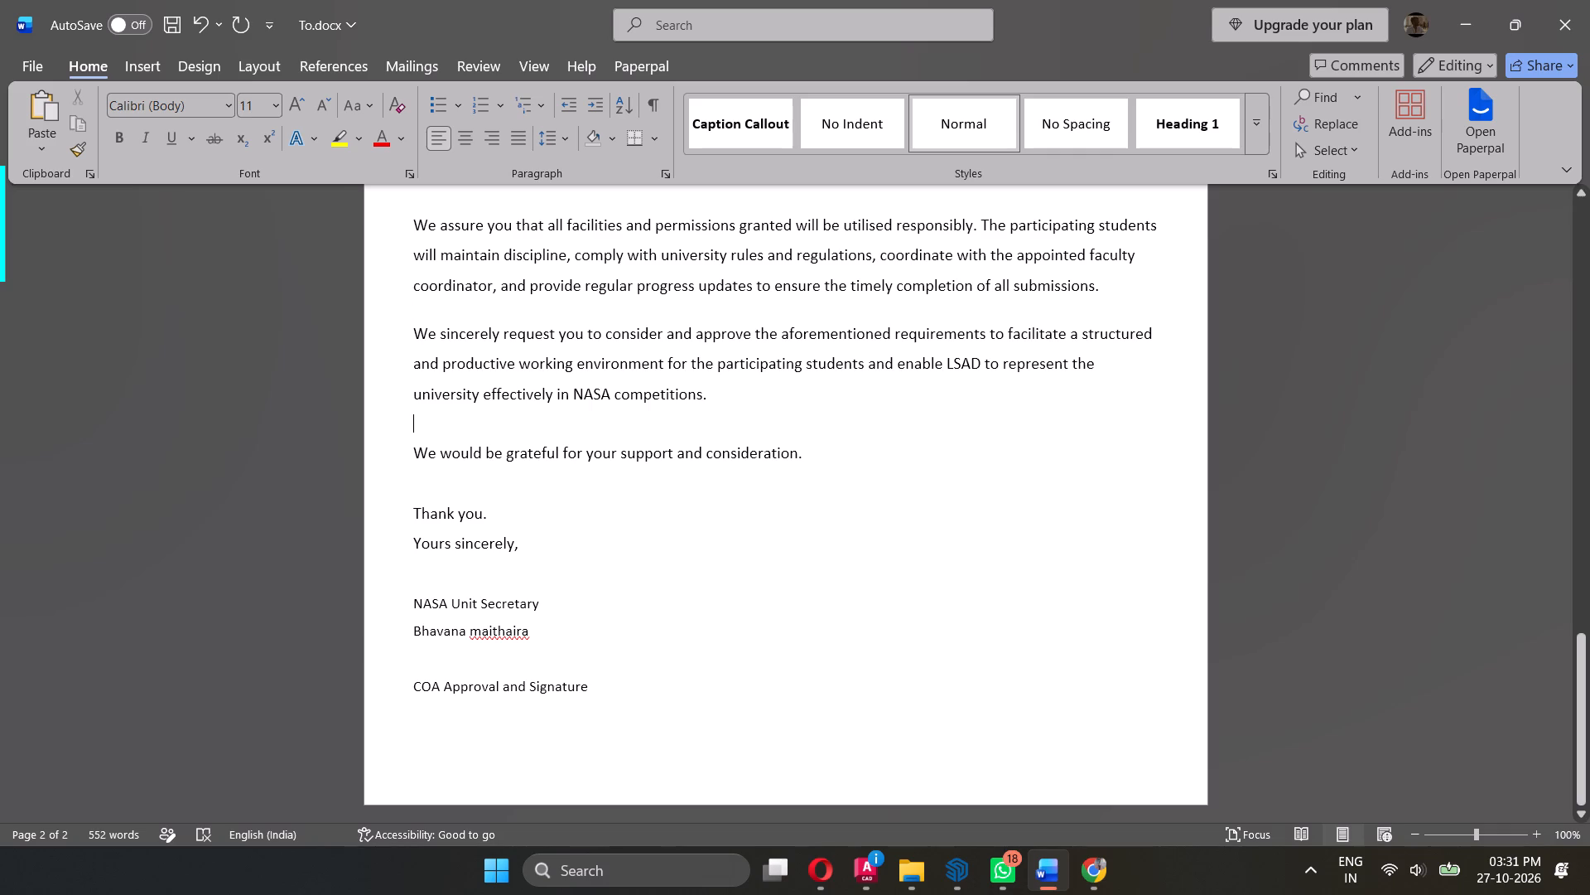
pyautogui.tripleClick(327, 106)
pyautogui.click(327, 106)
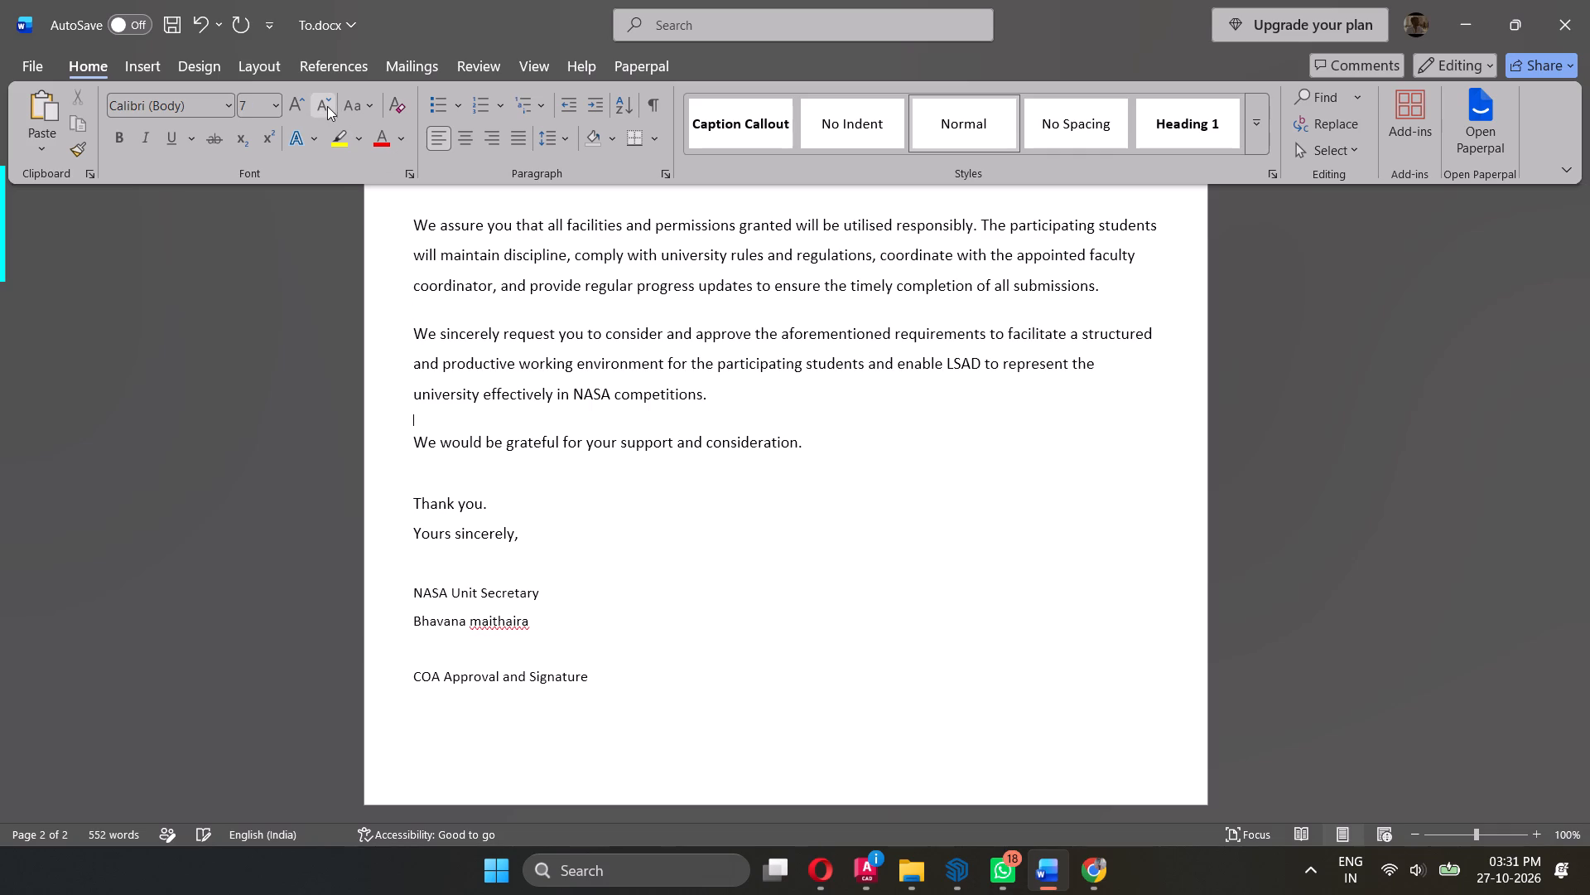
# Reduce the blank line before the "We assure you" paragraph to font size 7.
pyautogui.scroll(6, 492, 593)
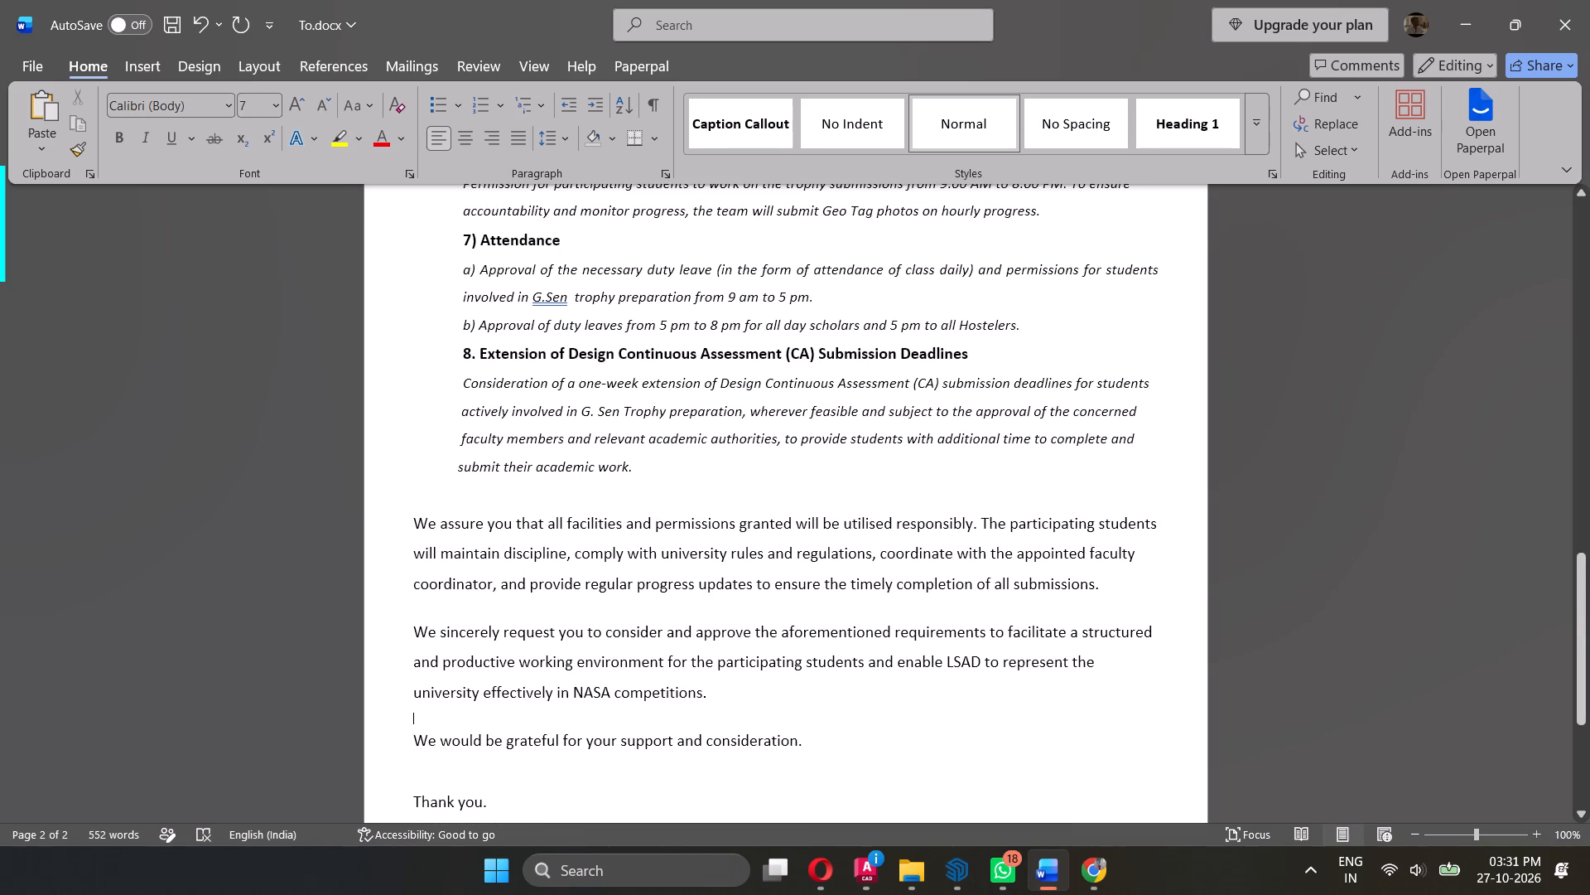
pyautogui.click(426, 498)
pyautogui.tripleClick(322, 94)
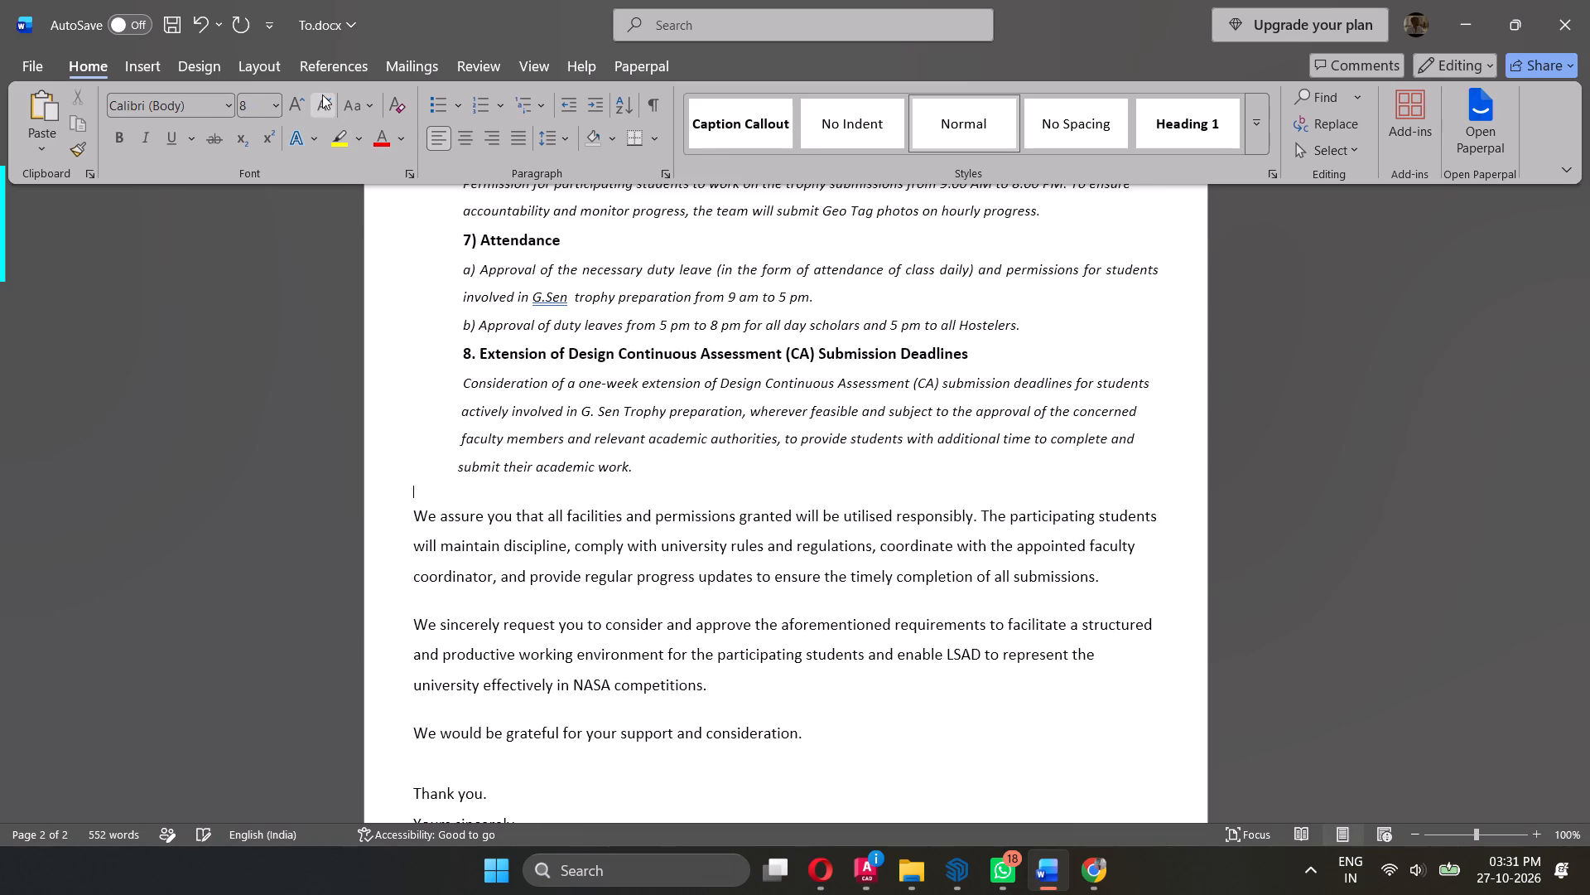
pyautogui.click(322, 94)
pyautogui.scroll(4, 529, 486)
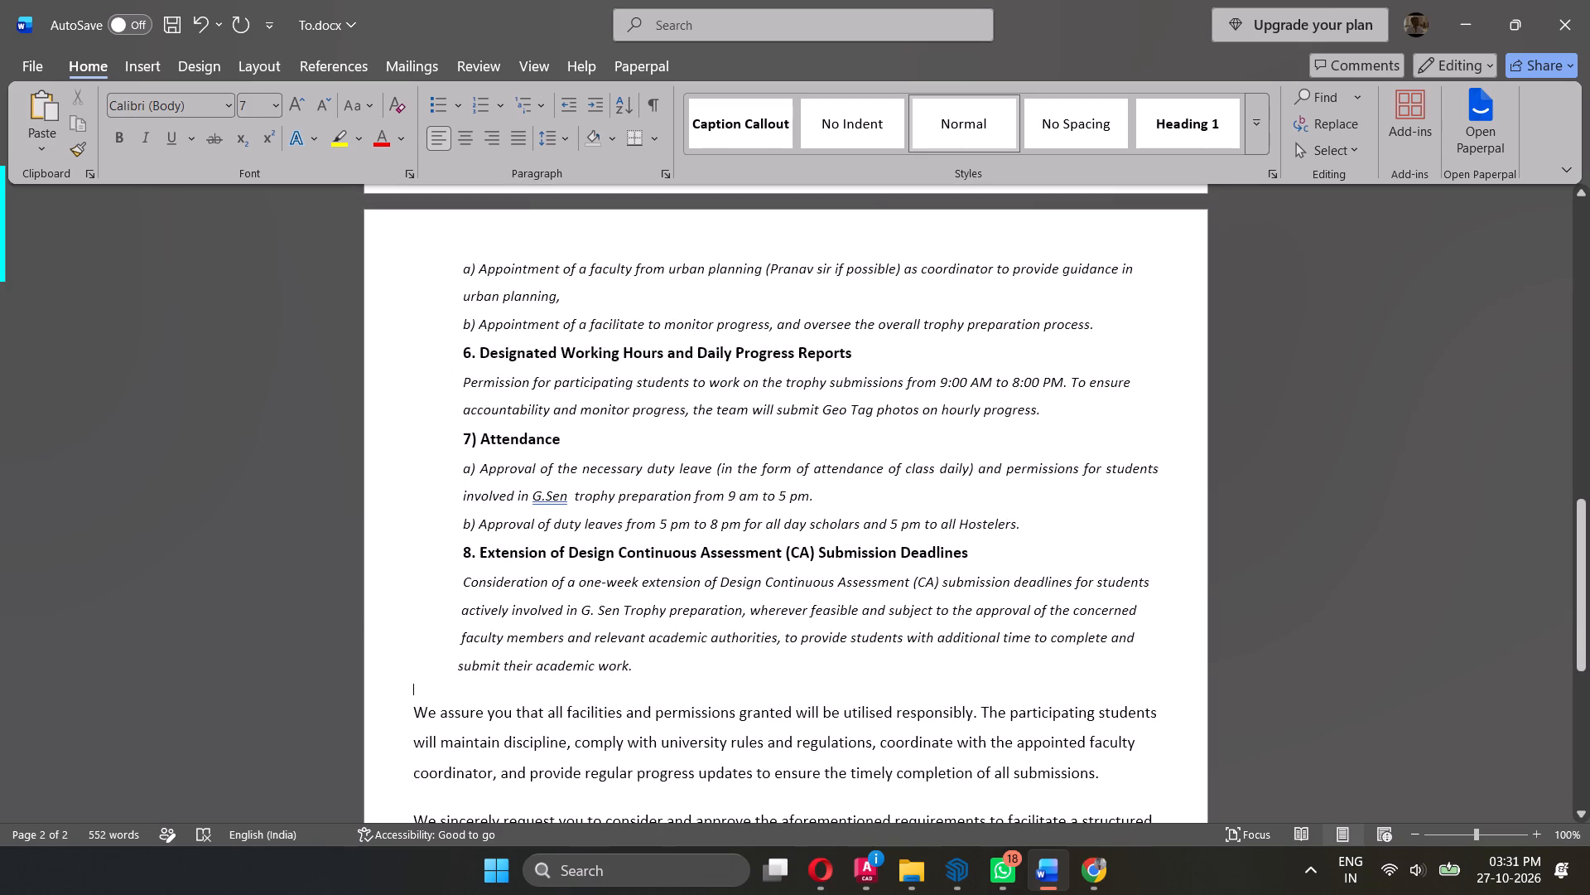
pyautogui.scroll(-2, 523, 487)
pyautogui.click(416, 703)
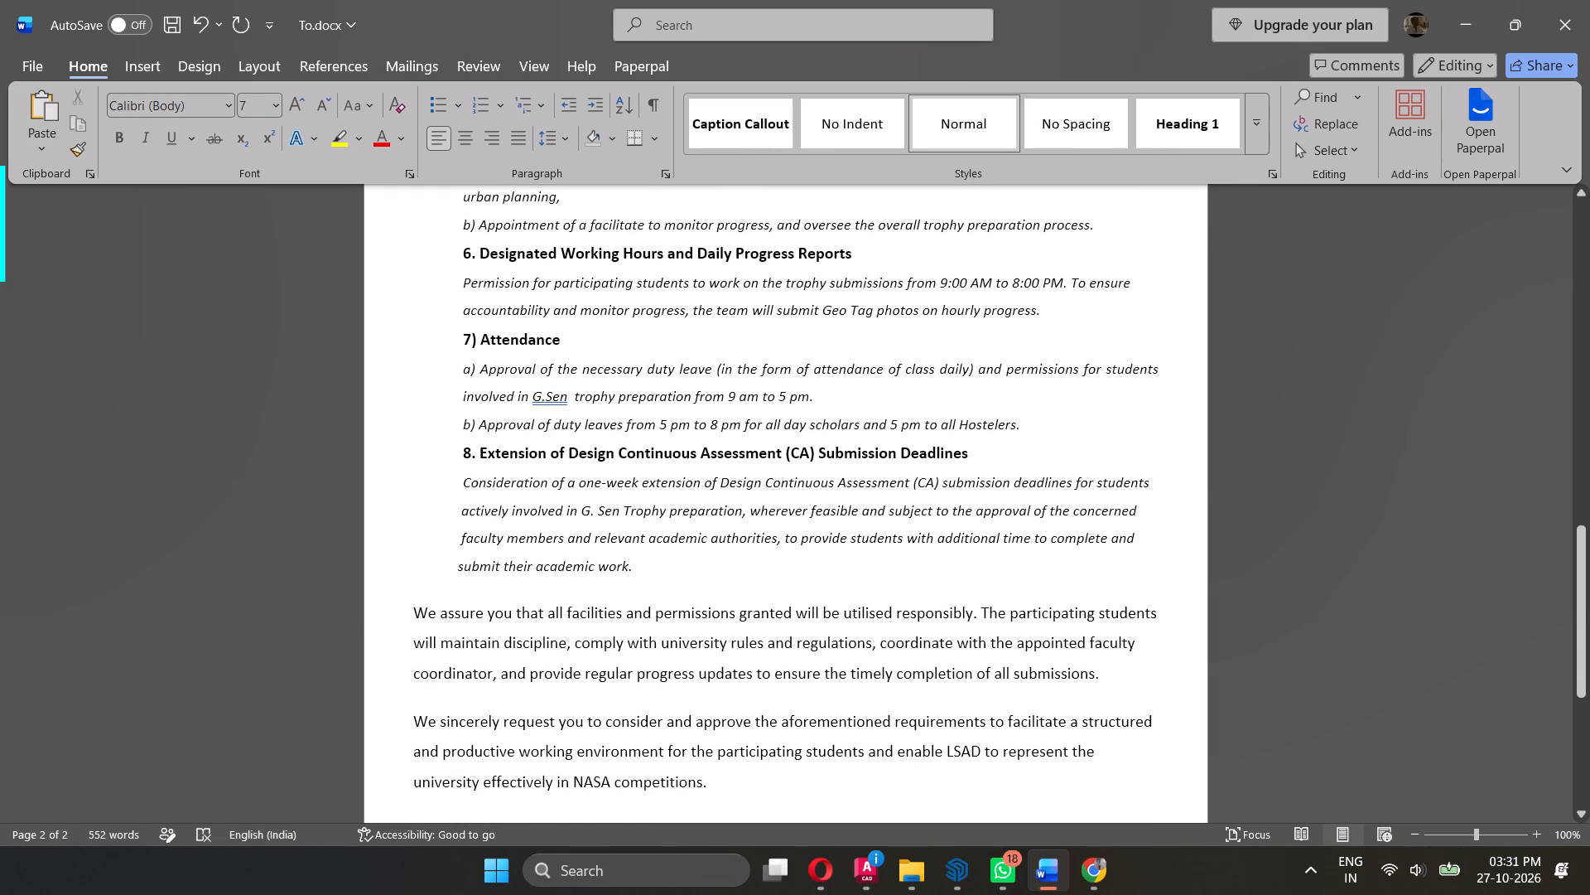
# Reduce the blank lines before "This trophy entry involves" and after "Respected Madam," to font size 7.
pyautogui.scroll(8, 597, 671)
pyautogui.scroll(12, 543, 611)
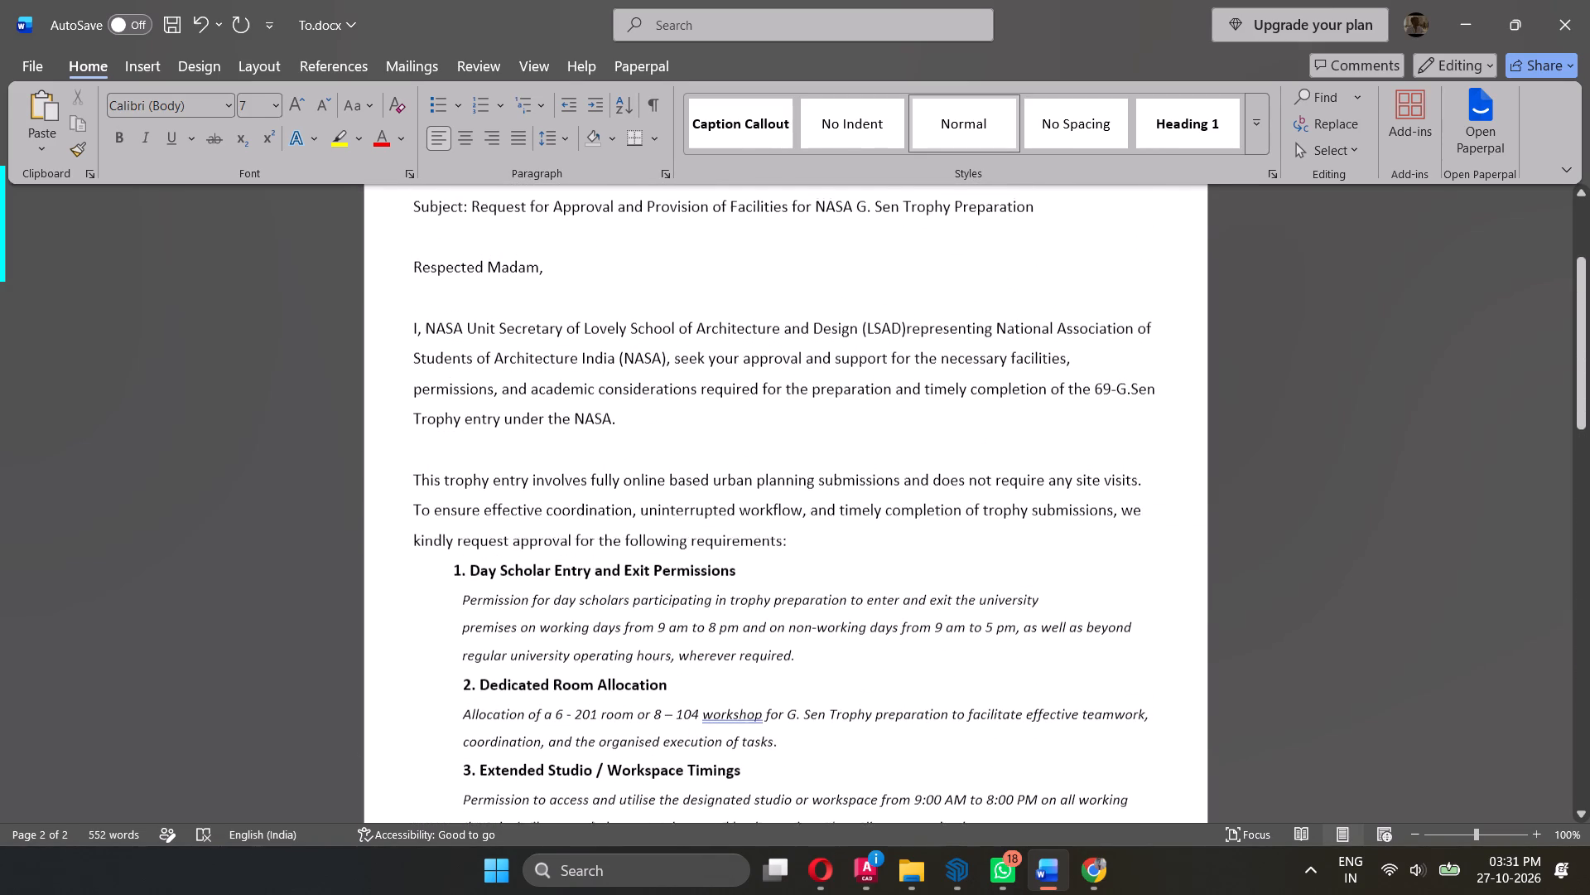
pyautogui.click(417, 463)
pyautogui.tripleClick(325, 99)
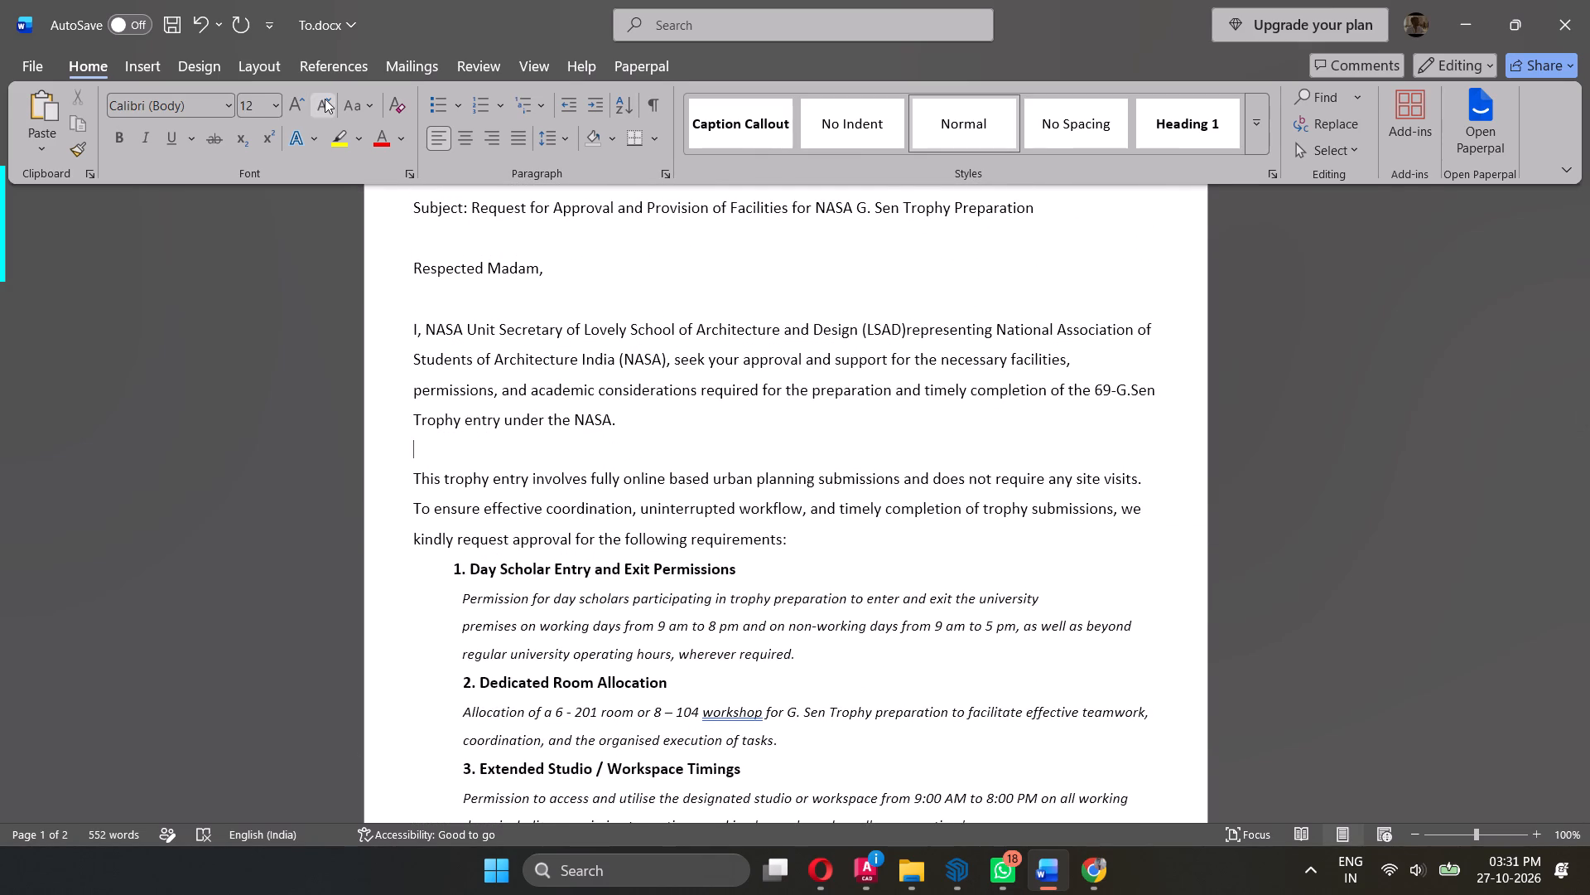
pyautogui.doubleClick(325, 99)
pyautogui.scroll(3, 510, 462)
pyautogui.click(427, 440)
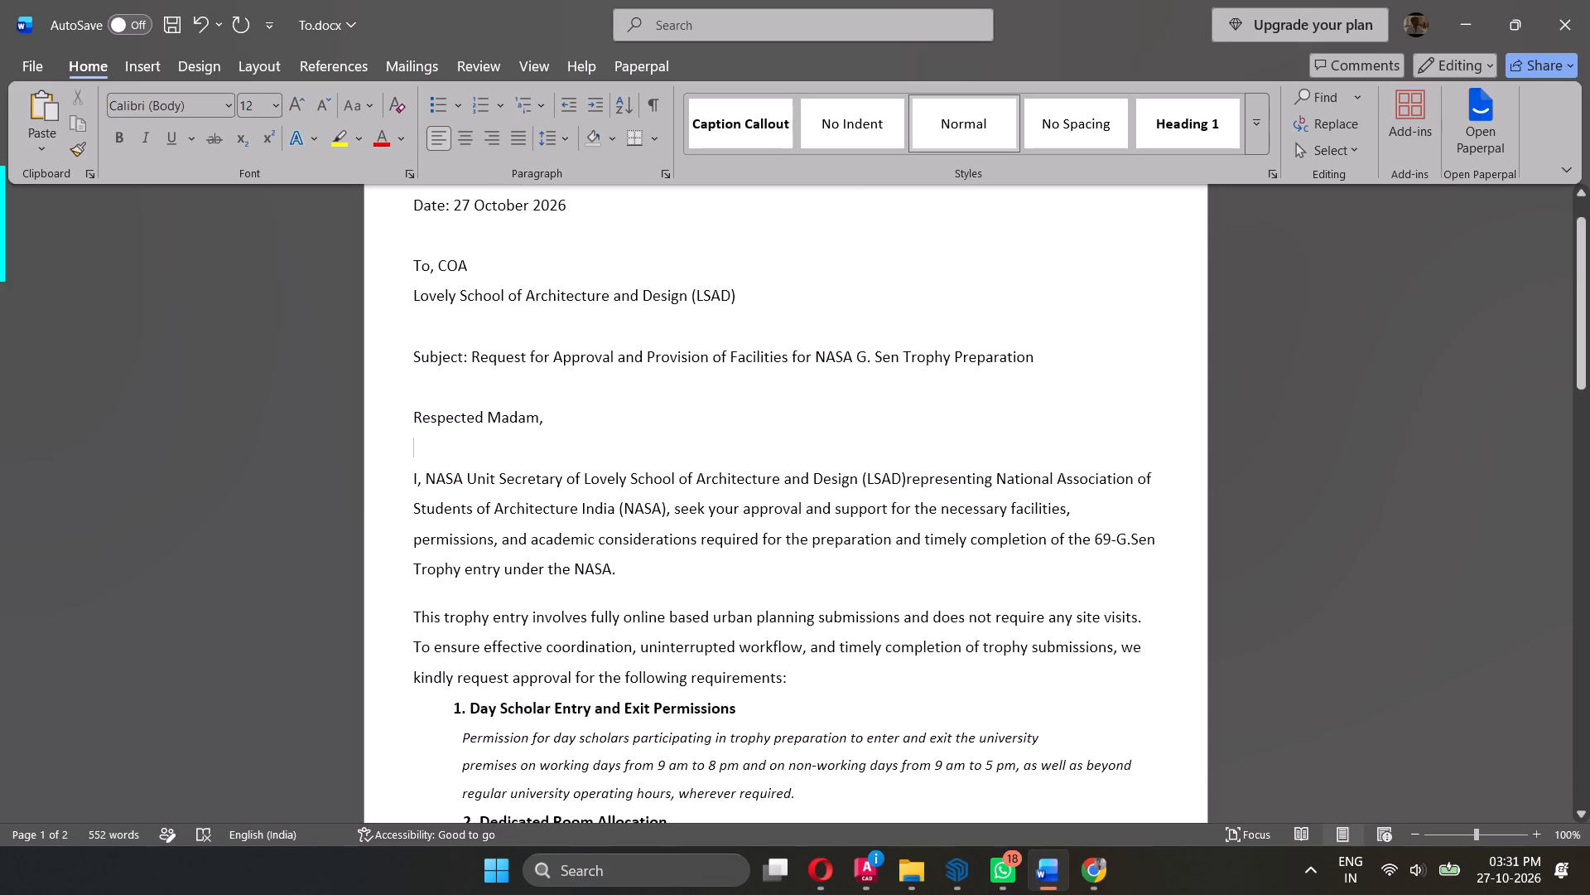
pyautogui.tripleClick(320, 115)
pyautogui.click(320, 115)
pyautogui.click(320, 115)
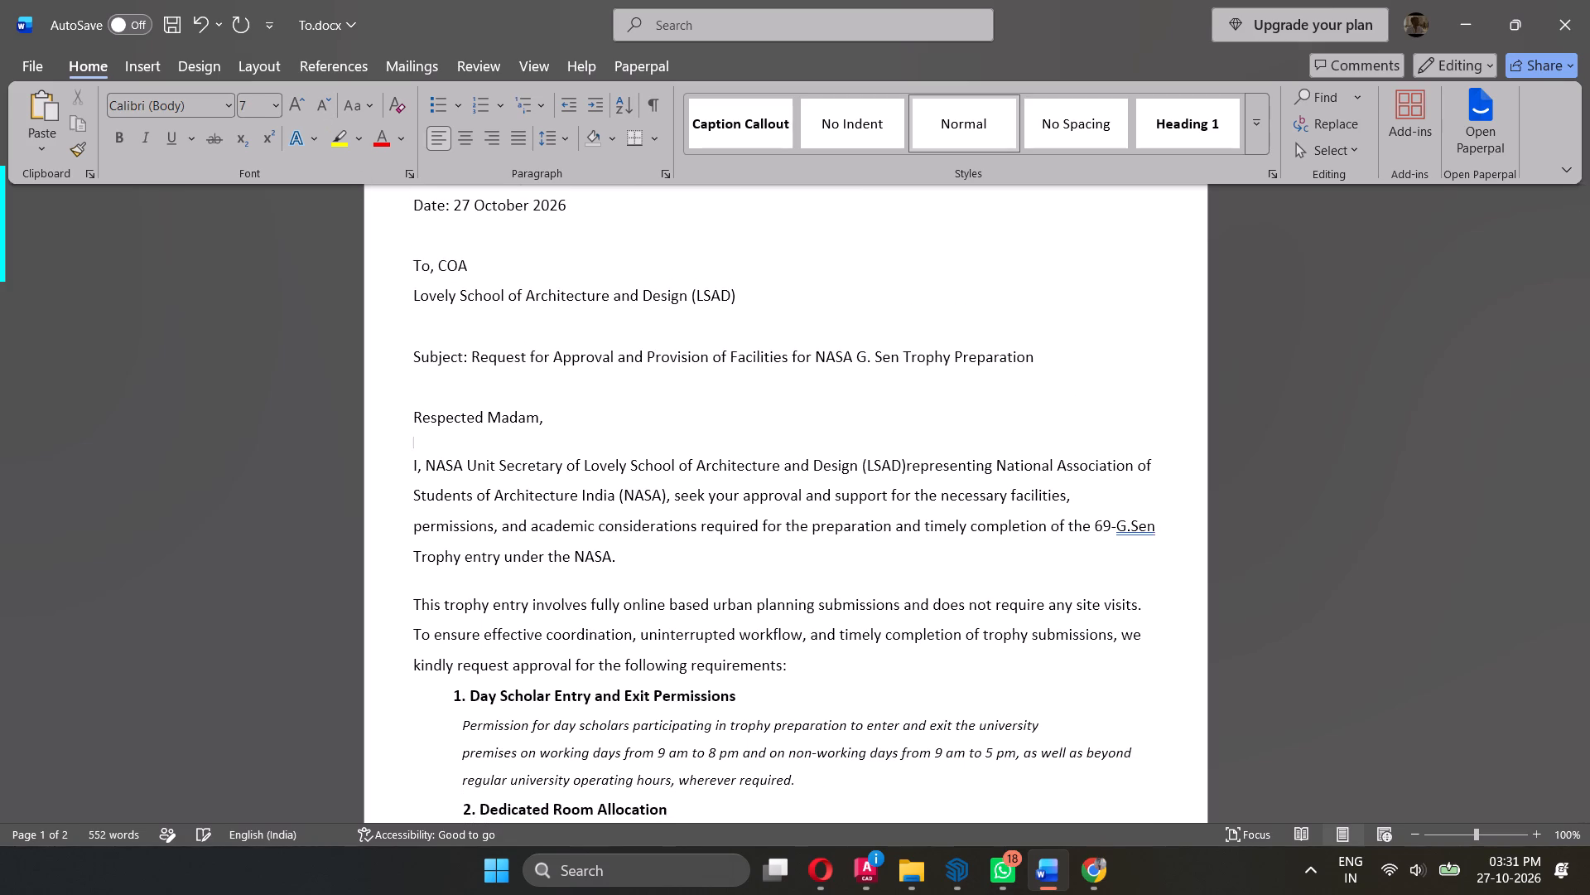
# Reduce the blank lines before "Respected Madam," and before the Subject line to font size 7.
pyautogui.scroll(1, 454, 426)
pyautogui.click(426, 428)
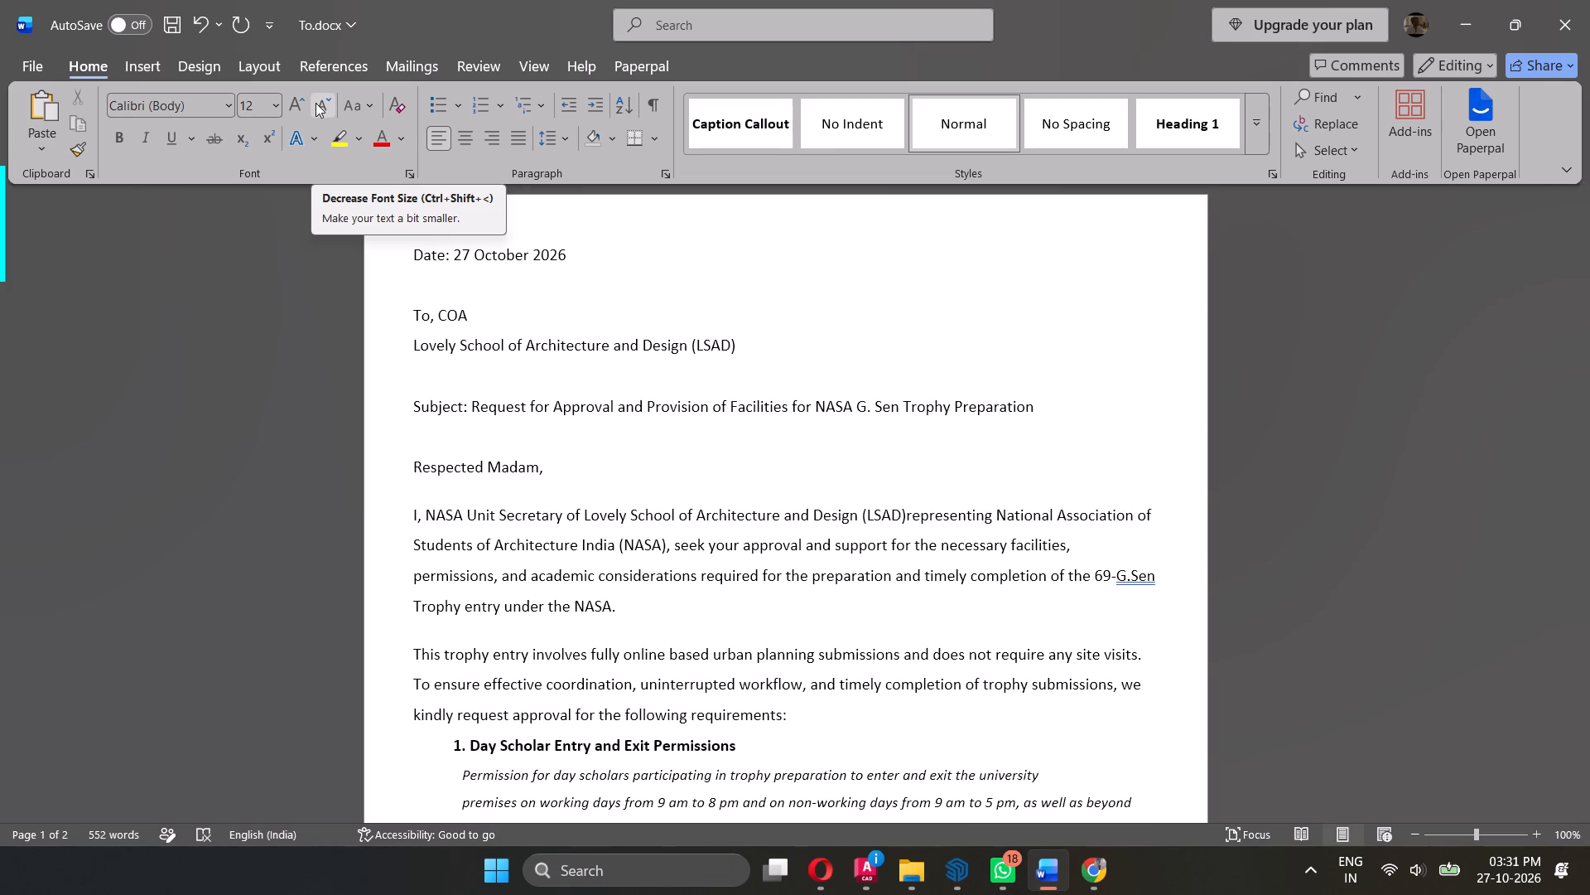
pyautogui.click(316, 103)
pyautogui.click(316, 103)
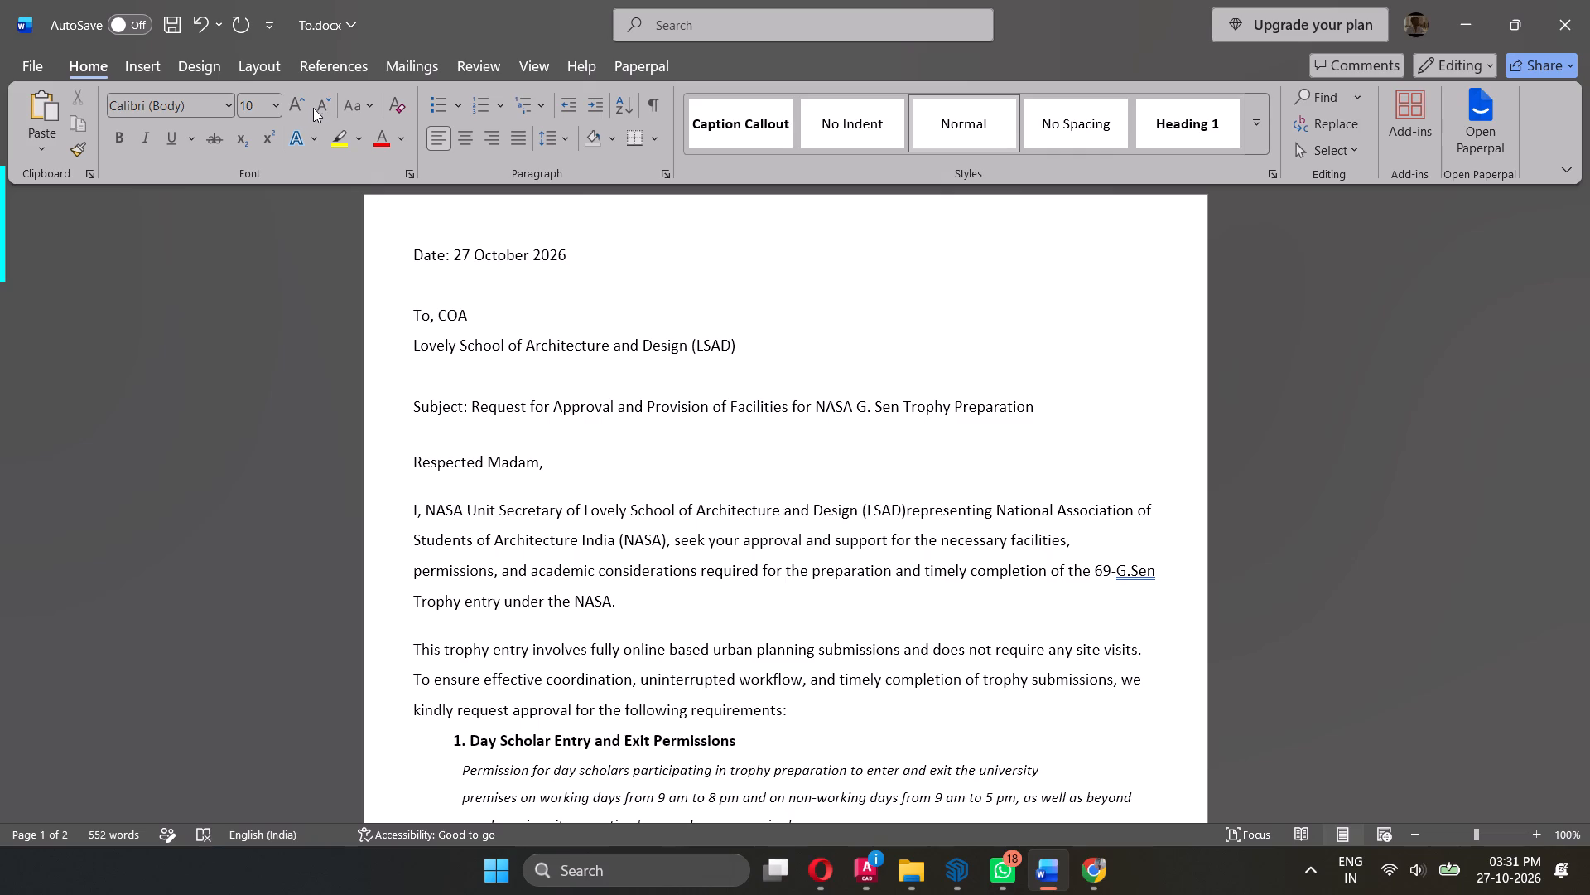
pyautogui.doubleClick(320, 110)
pyautogui.click(320, 110)
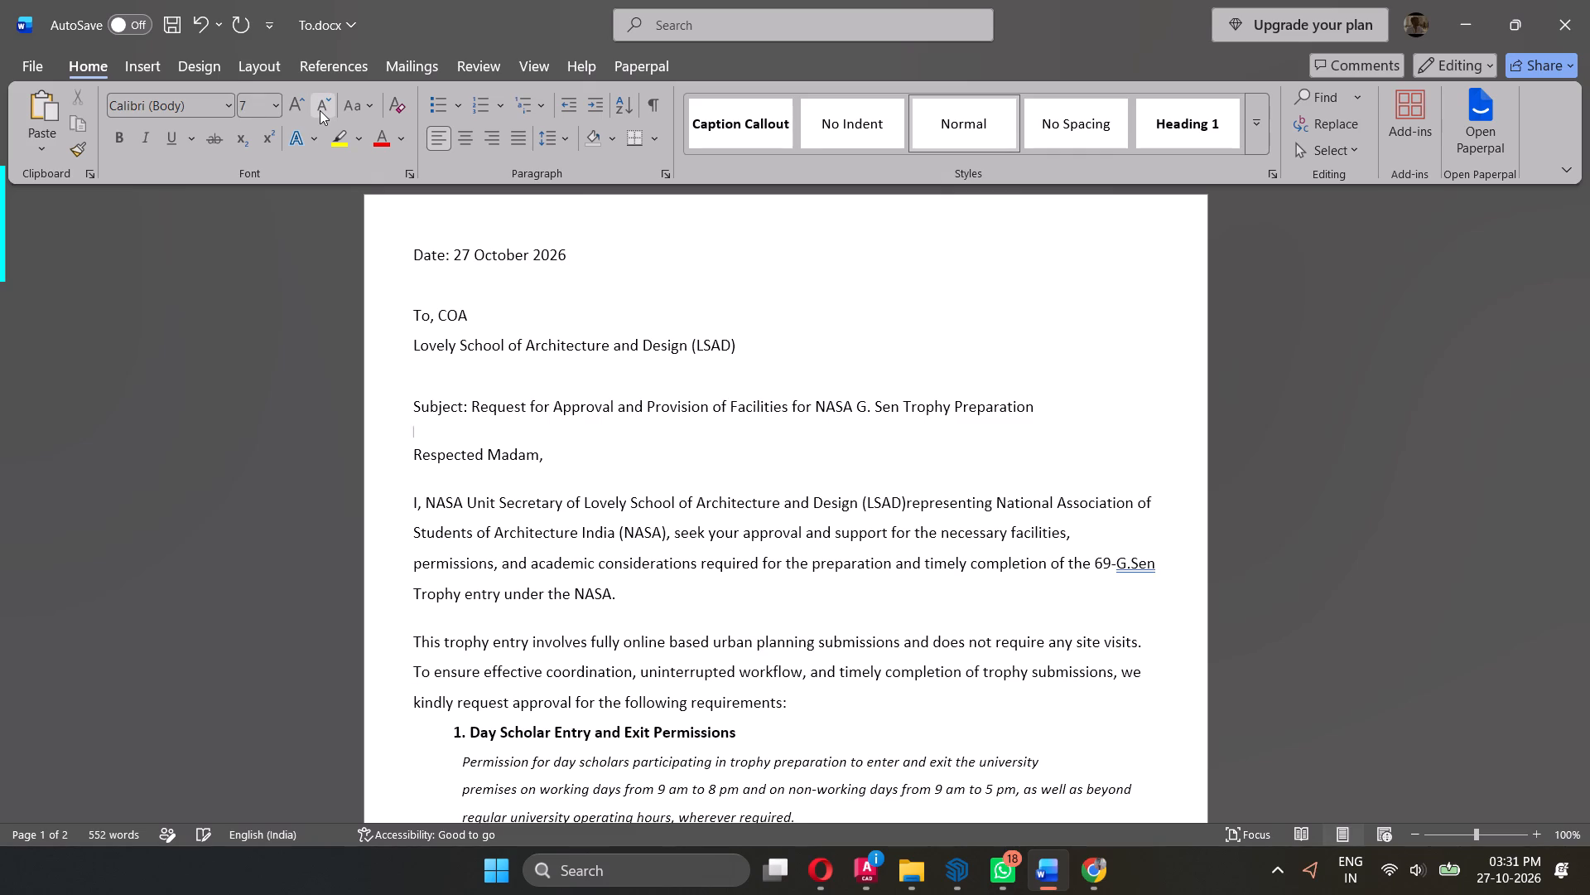
pyautogui.click(434, 376)
pyautogui.tripleClick(313, 109)
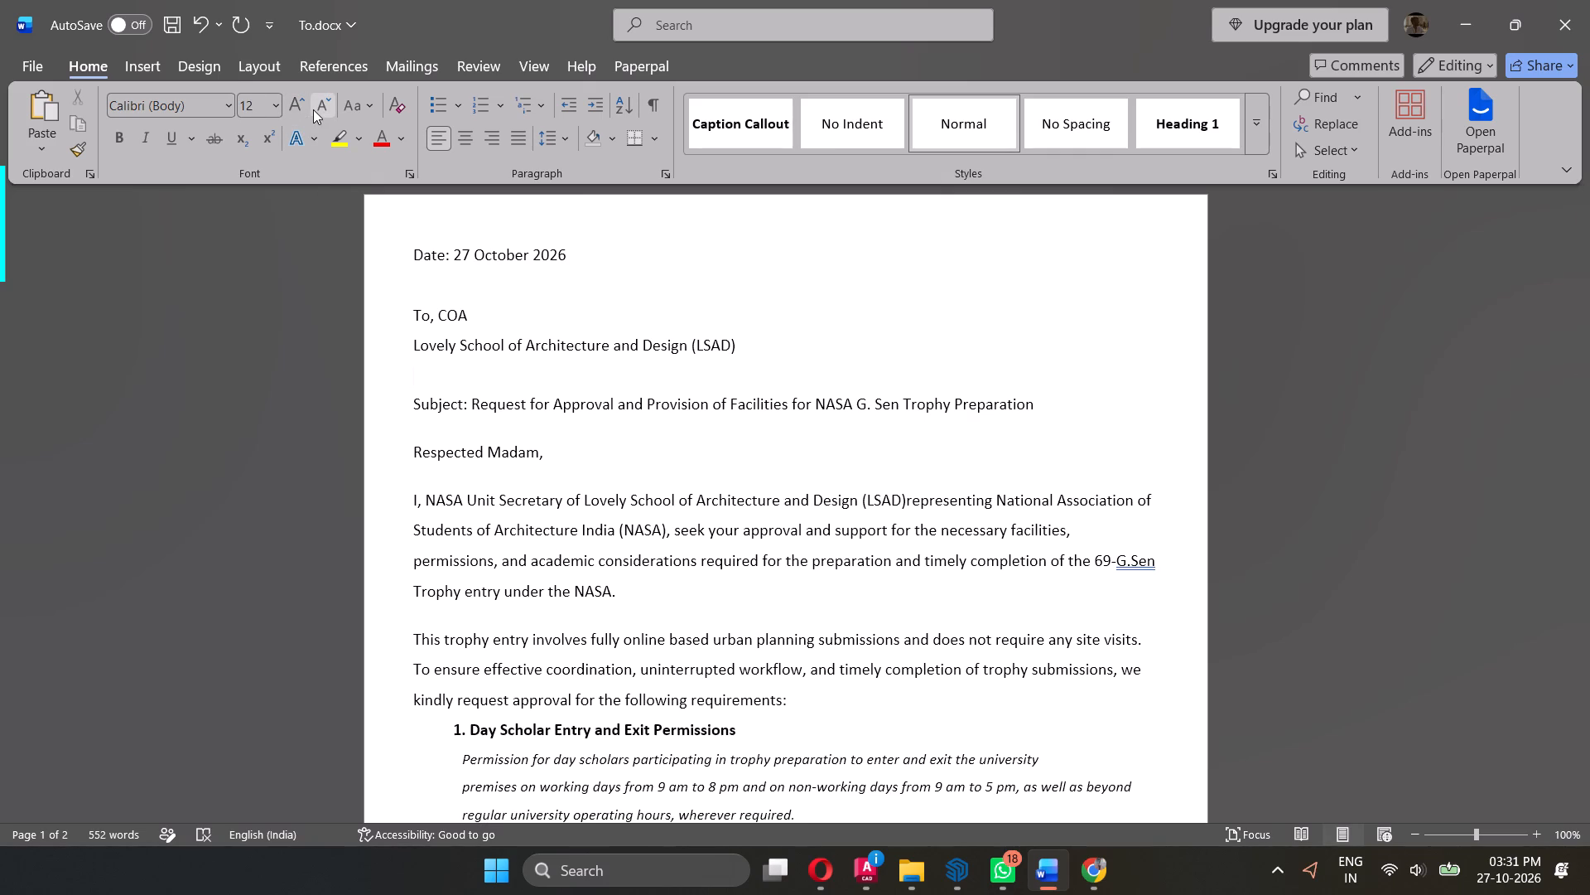
pyautogui.doubleClick(313, 109)
# Reduce the blank line between the date and "To, COA" to font size 7.
pyautogui.click(404, 285)
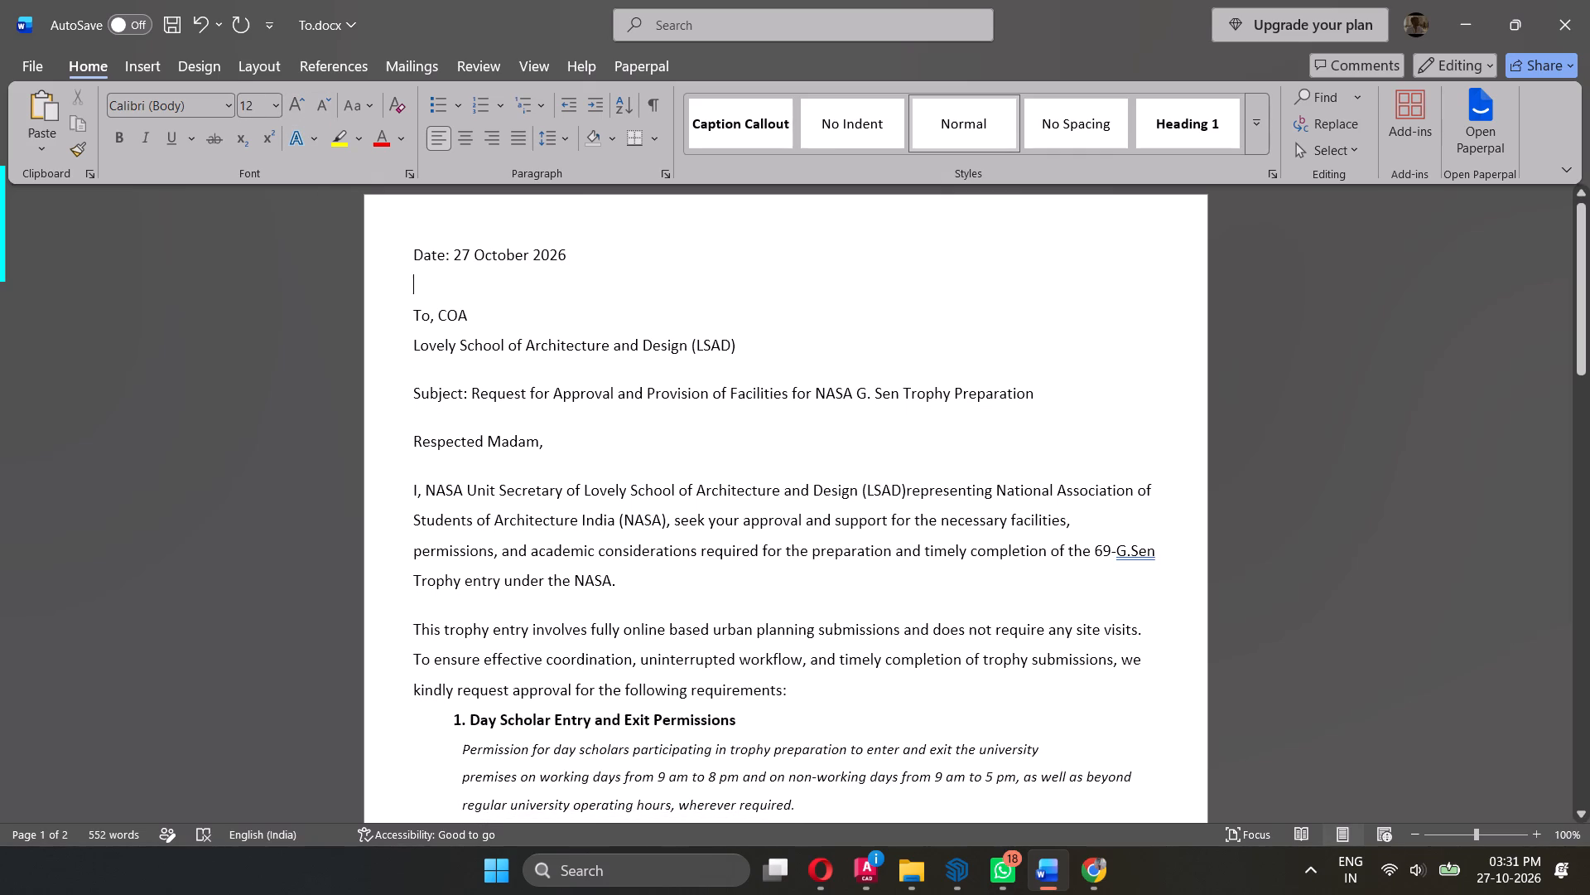
pyautogui.tripleClick(318, 97)
pyautogui.click(318, 97)
pyautogui.click(318, 97)
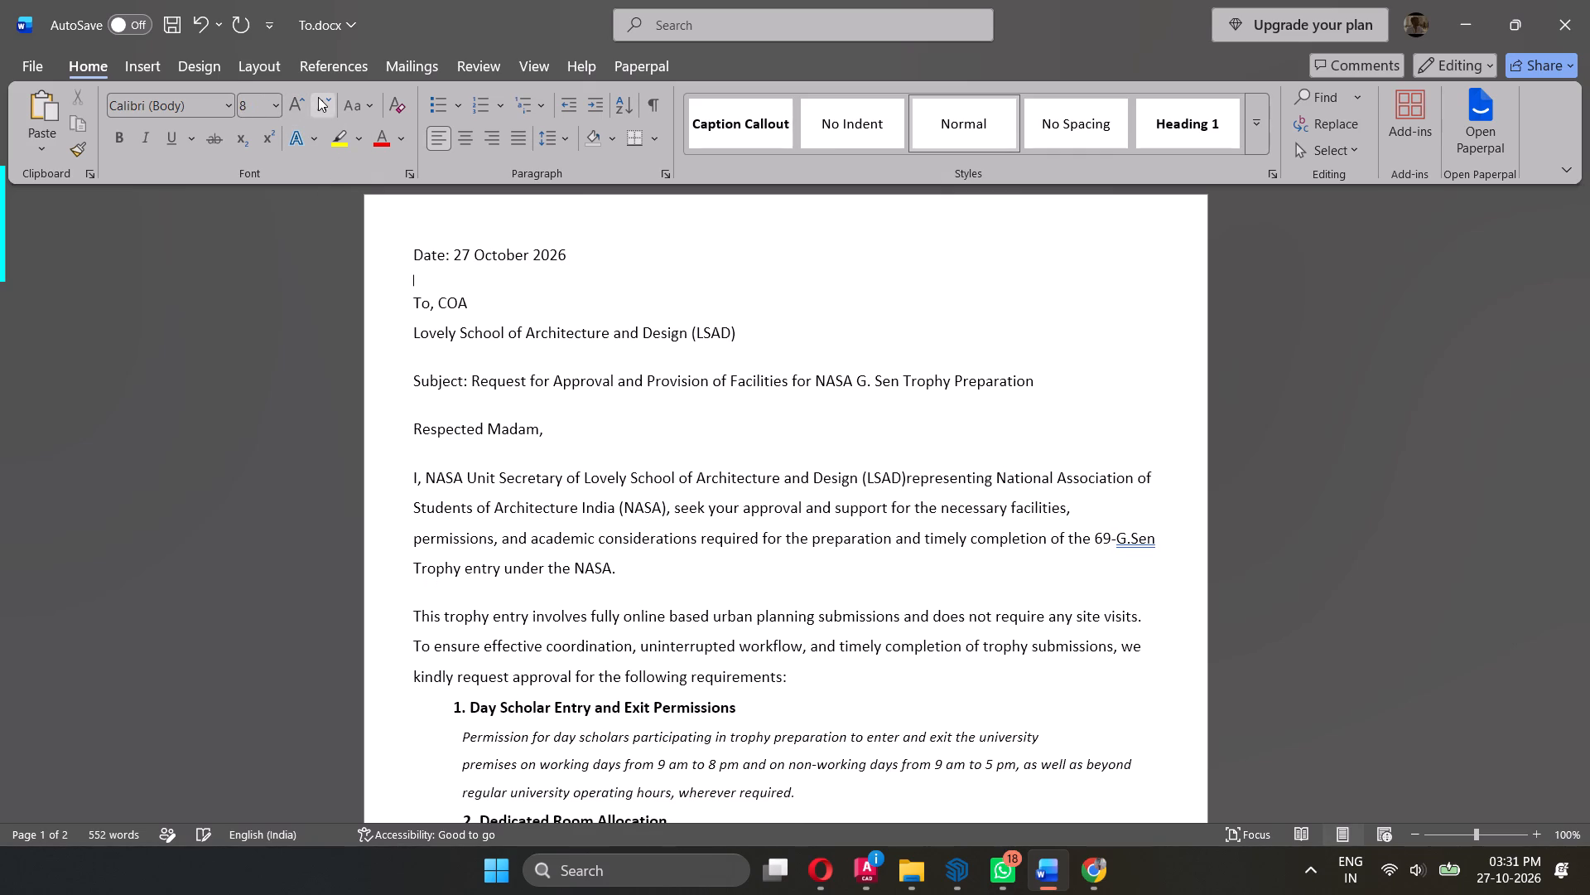
# Make the "NASA Unit Secretary" line in the sign-off block on page 2 bold.
pyautogui.scroll(-15, 687, 432)
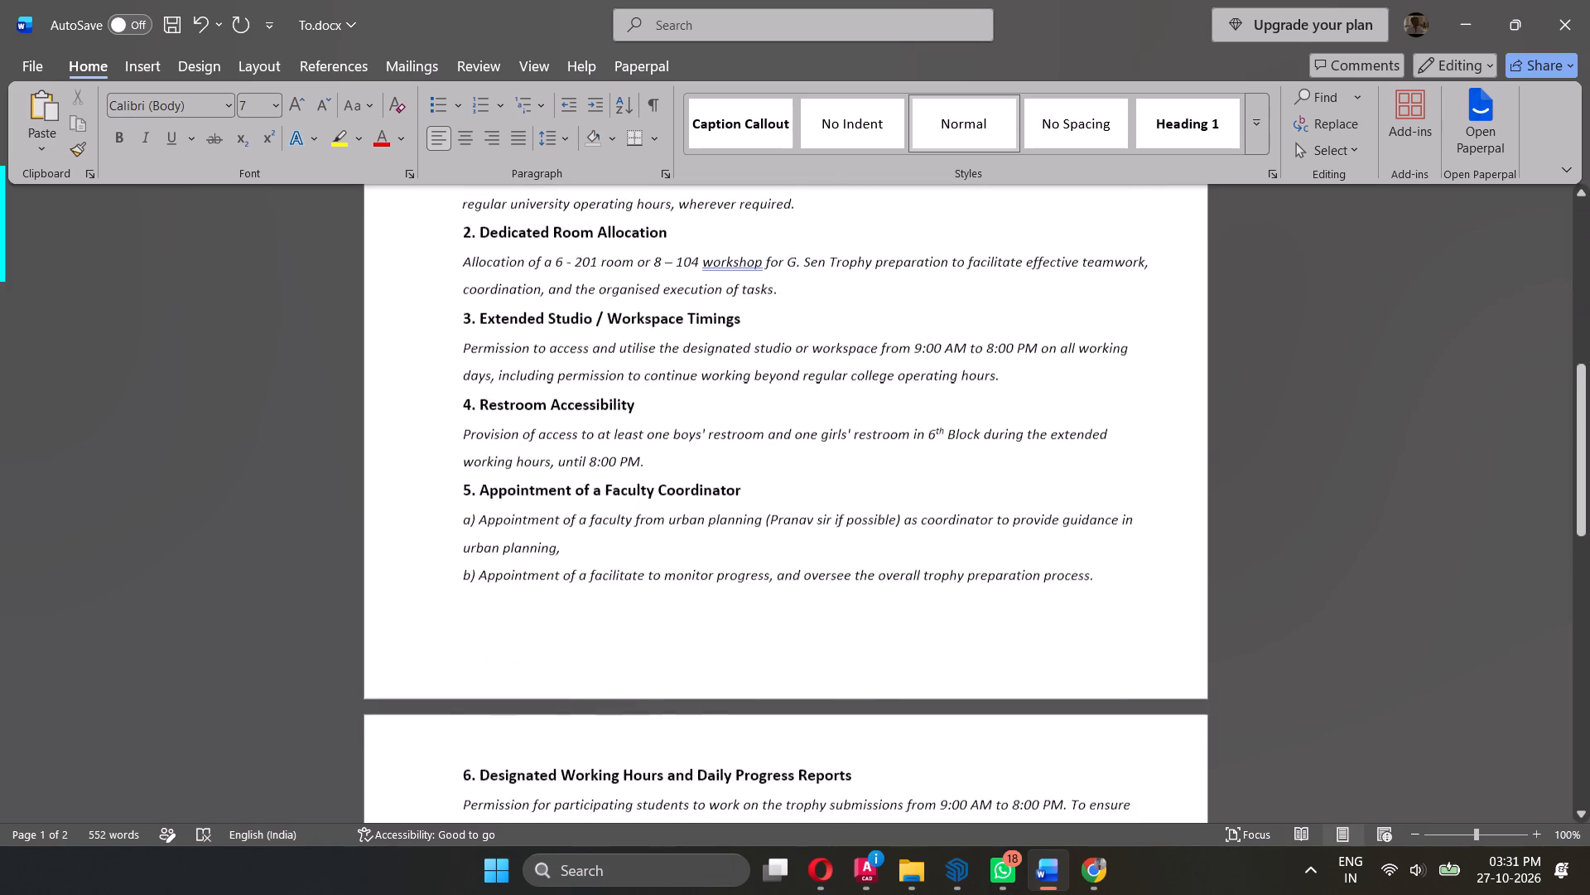
pyautogui.scroll(-20, 696, 414)
pyautogui.scroll(-4, 696, 414)
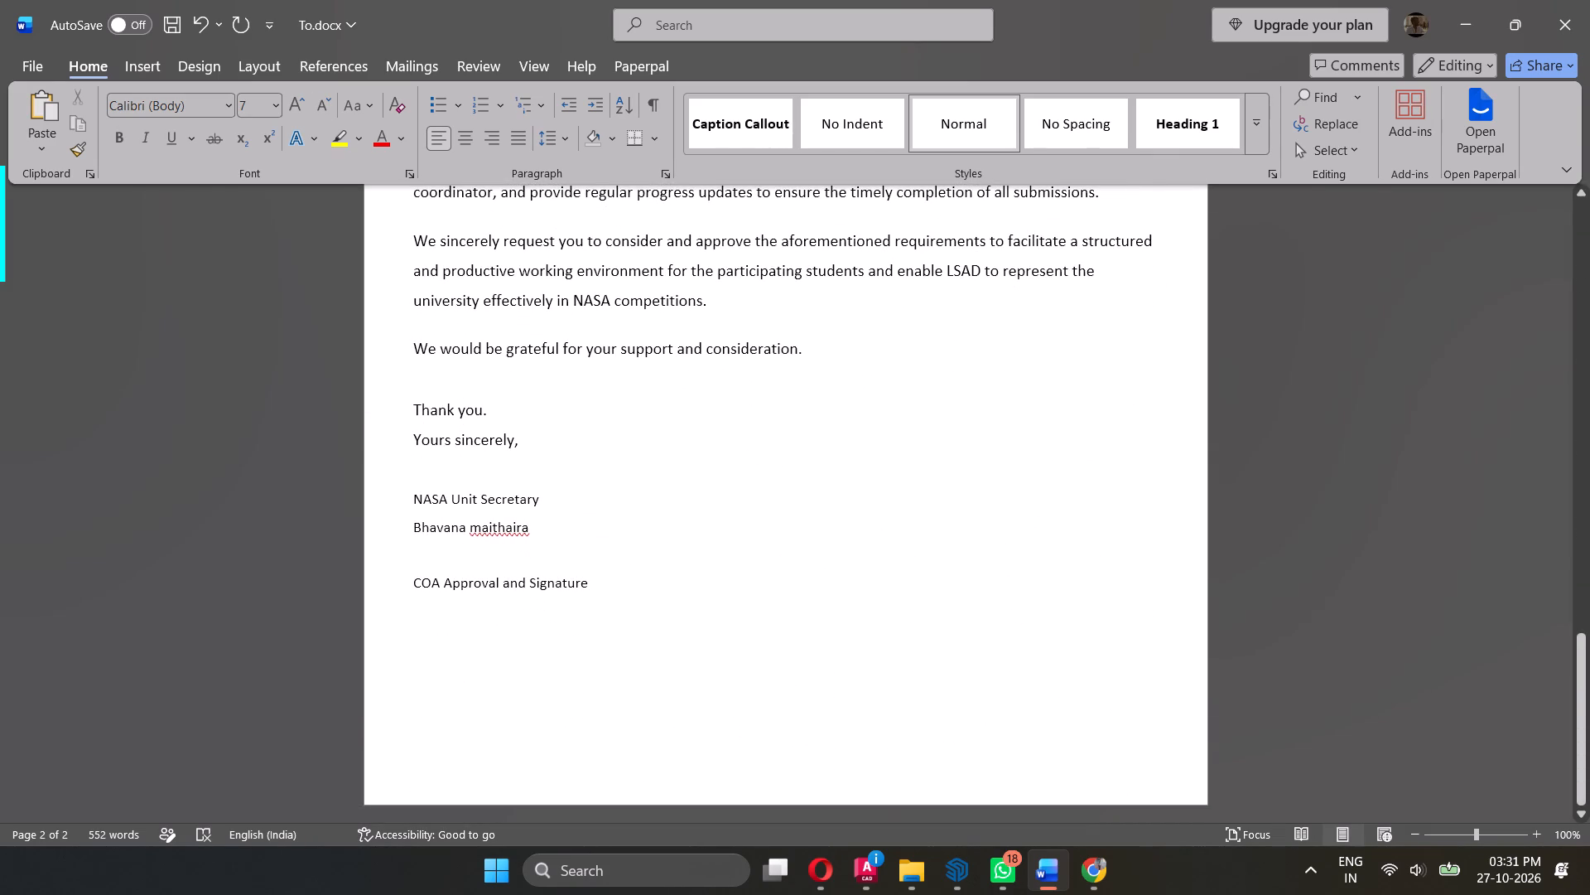
pyautogui.moveTo(418, 407); pyautogui.dragTo(420, 408)
pyautogui.moveTo(420, 408); pyautogui.dragTo(426, 415)
pyautogui.click(470, 430)
pyautogui.moveTo(537, 501); pyautogui.dragTo(420, 491)
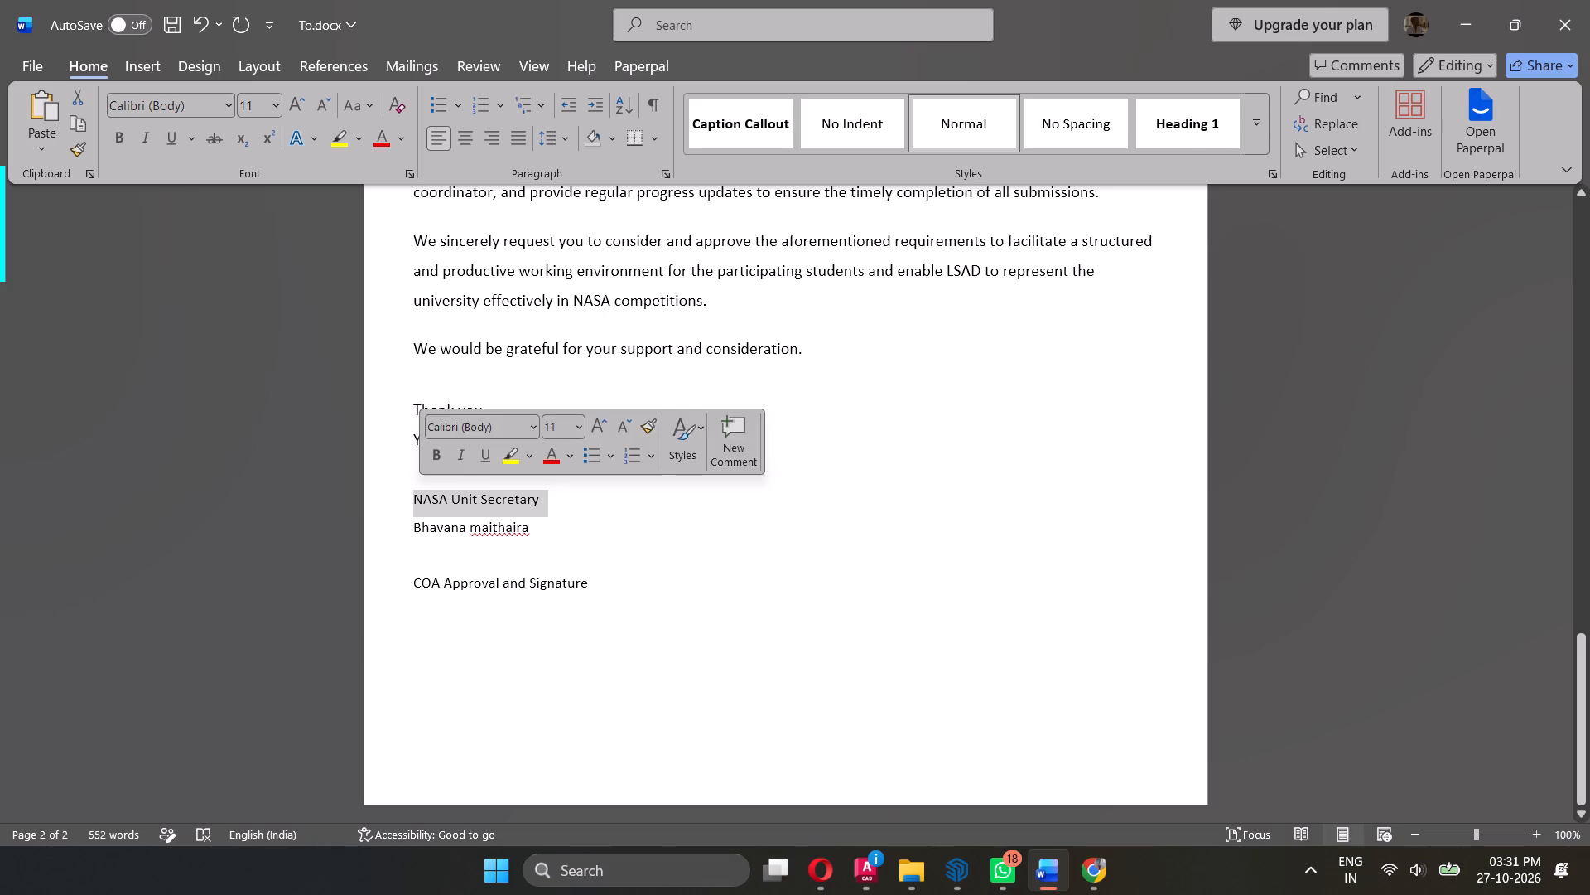
pyautogui.click(119, 143)
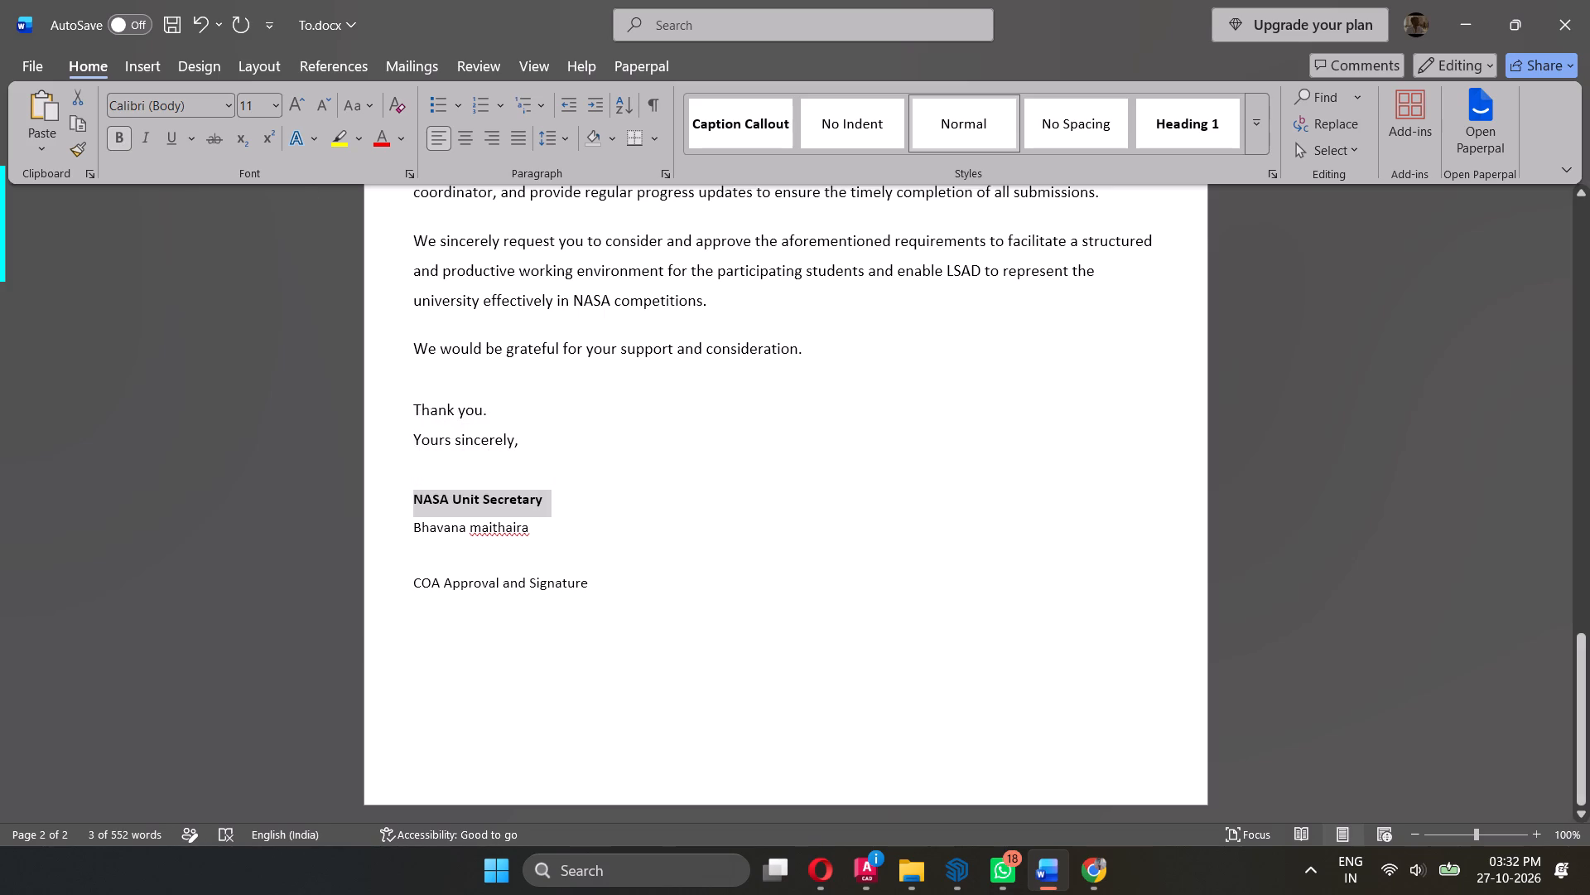
# Shorten the bold sign-off title to "Unit Secretary" by deleting "NASA", keeping one blank line below "Yours sincerely,".
pyautogui.moveTo(533, 530); pyautogui.dragTo(520, 525)
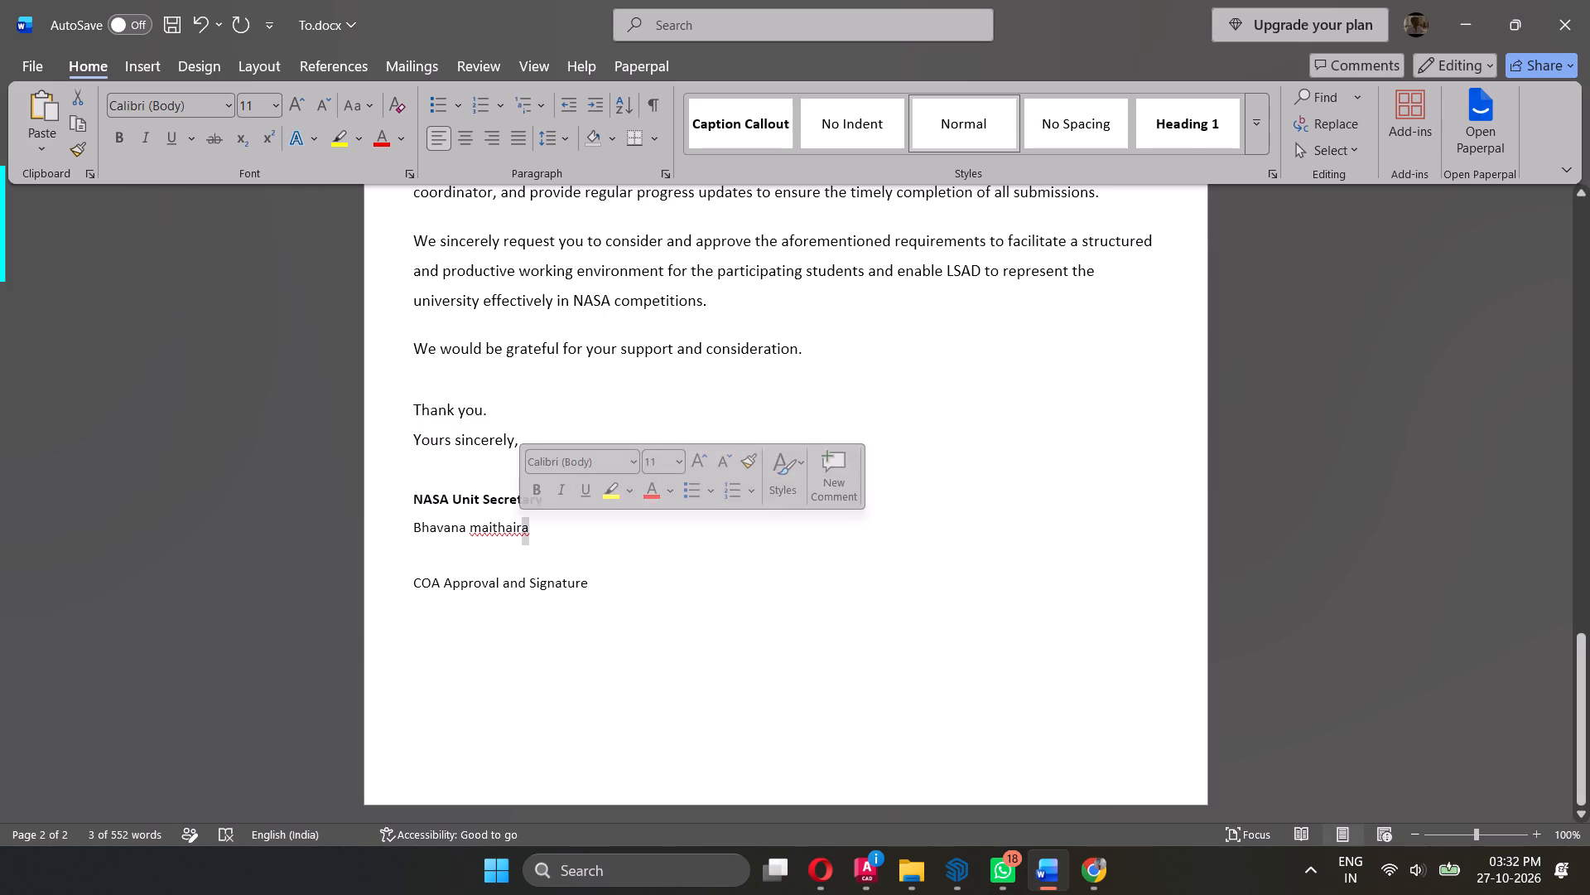
pyautogui.click(455, 503)
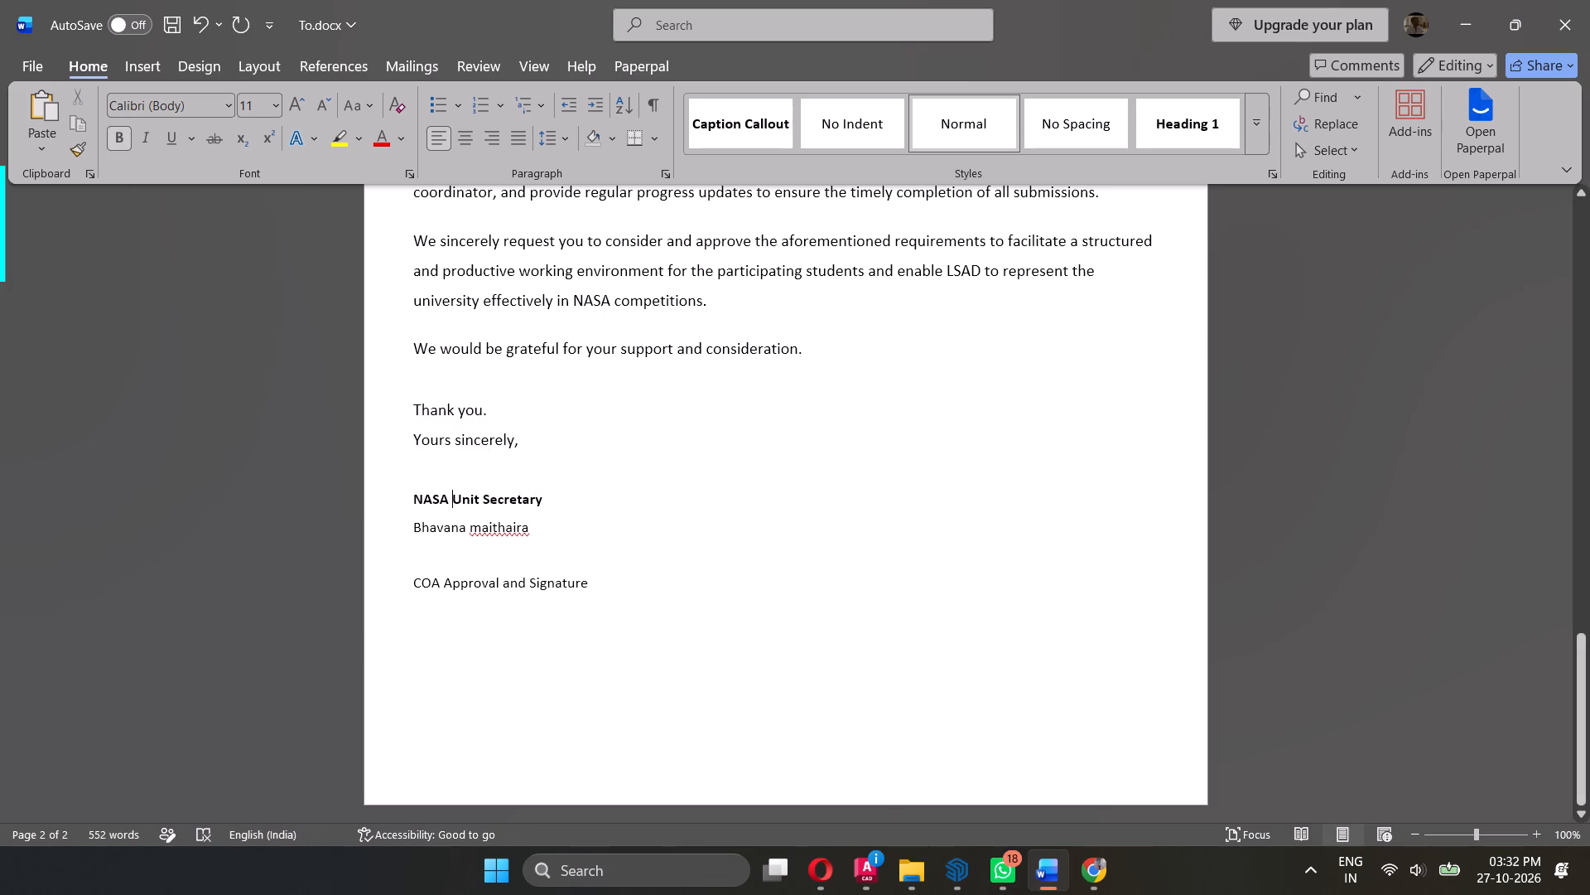
pyautogui.hotkey('ctrl', 'BackSpace')
pyautogui.hotkey('ctrl', 'BackSpace')
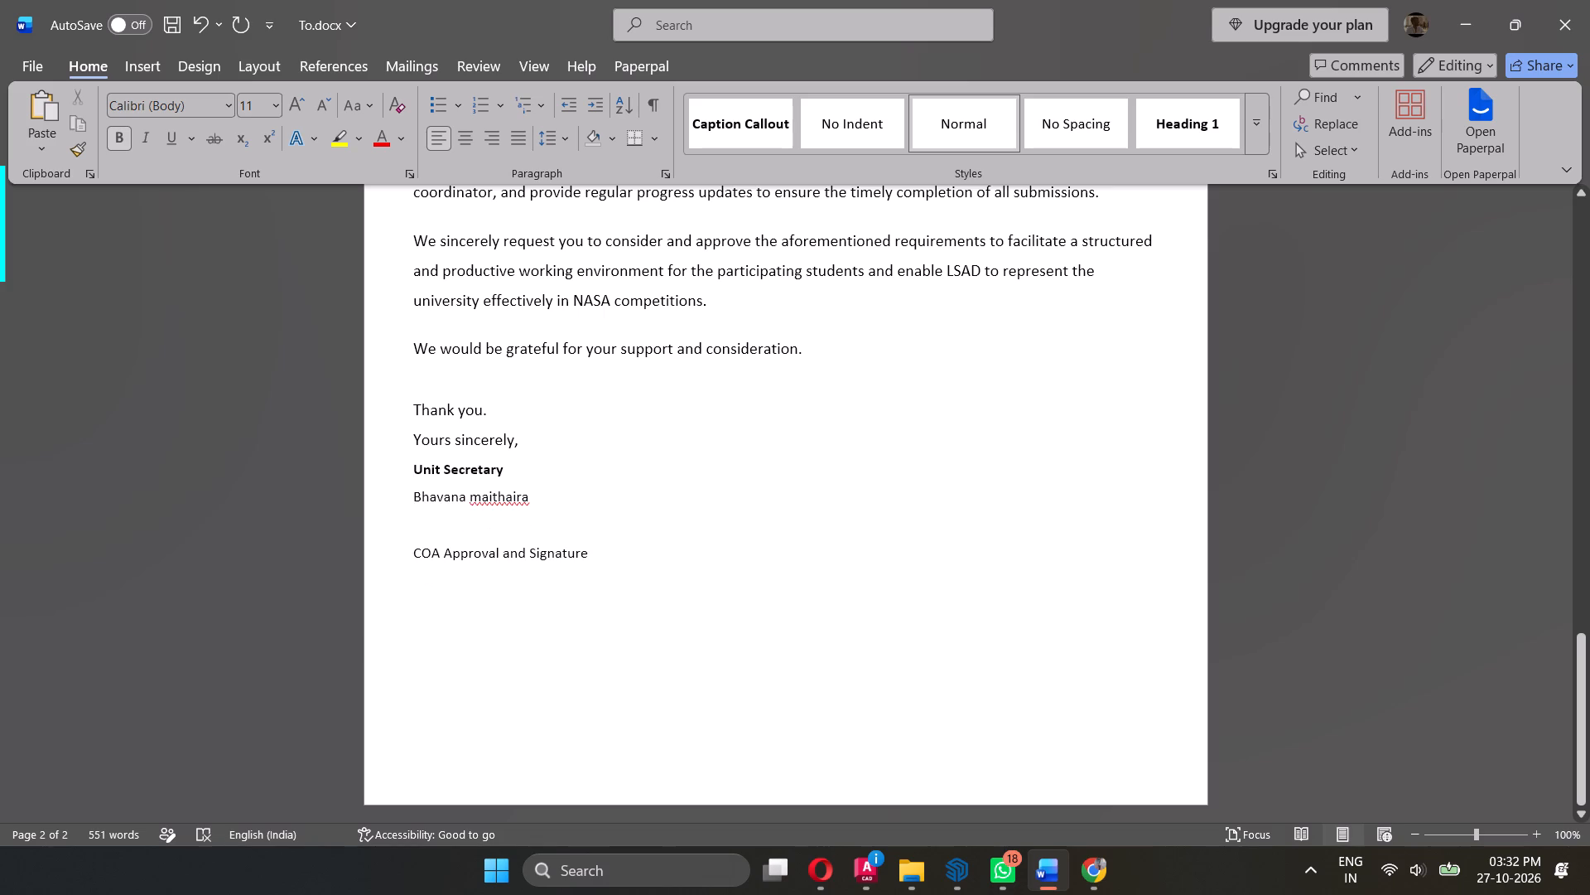
pyautogui.press('Return')
# Make the "COA Approval and Signature" line at the end of the letter bold.
pyautogui.moveTo(595, 593); pyautogui.dragTo(425, 587)
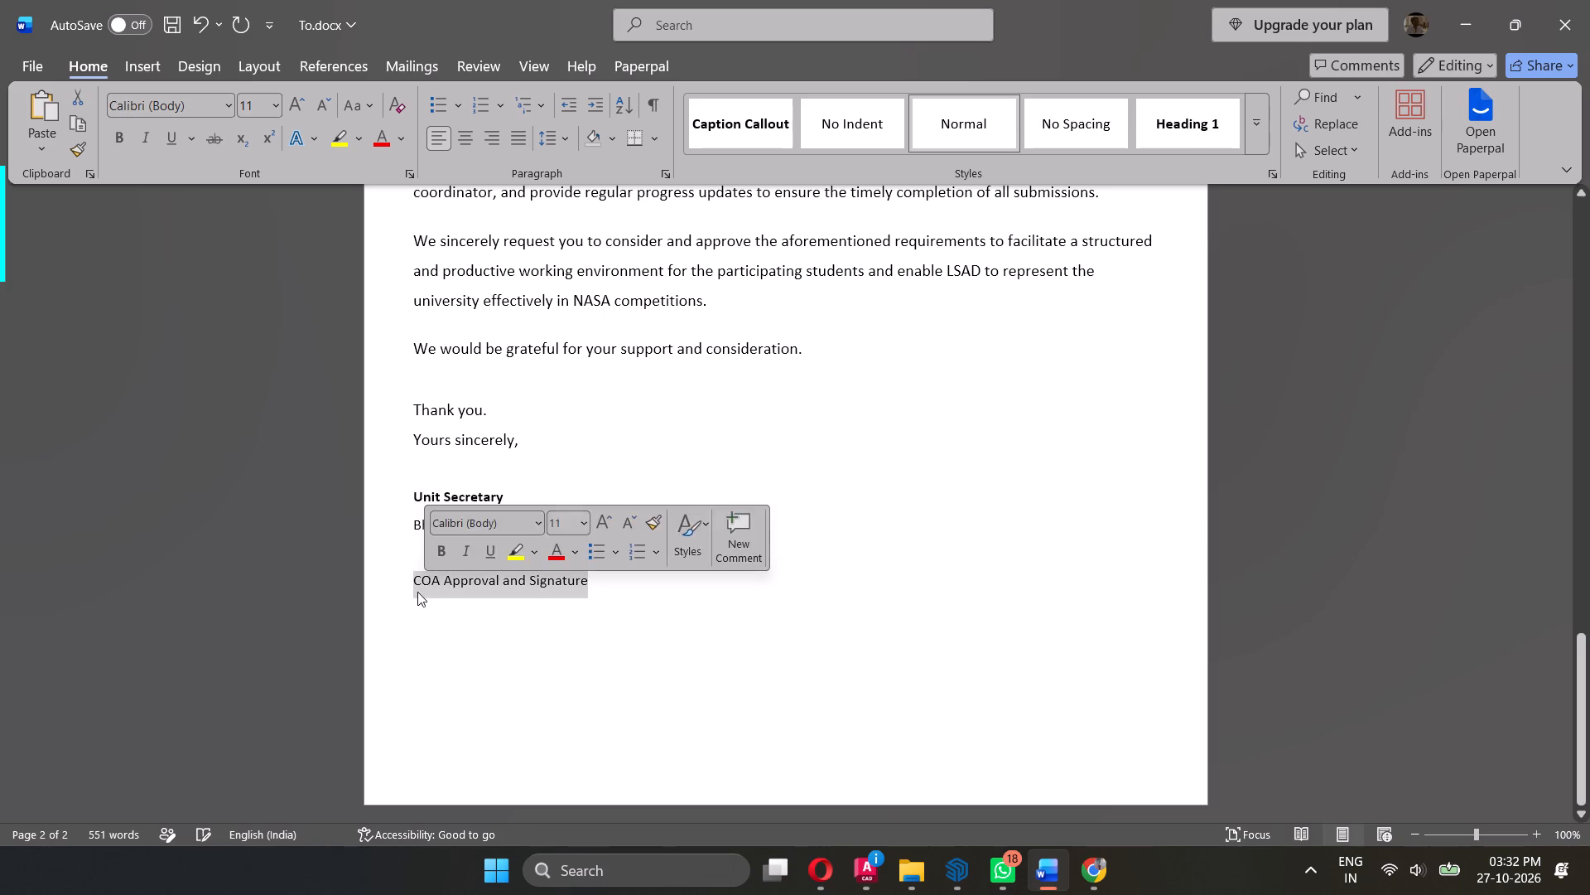
pyautogui.click(123, 138)
pyautogui.click(615, 593)
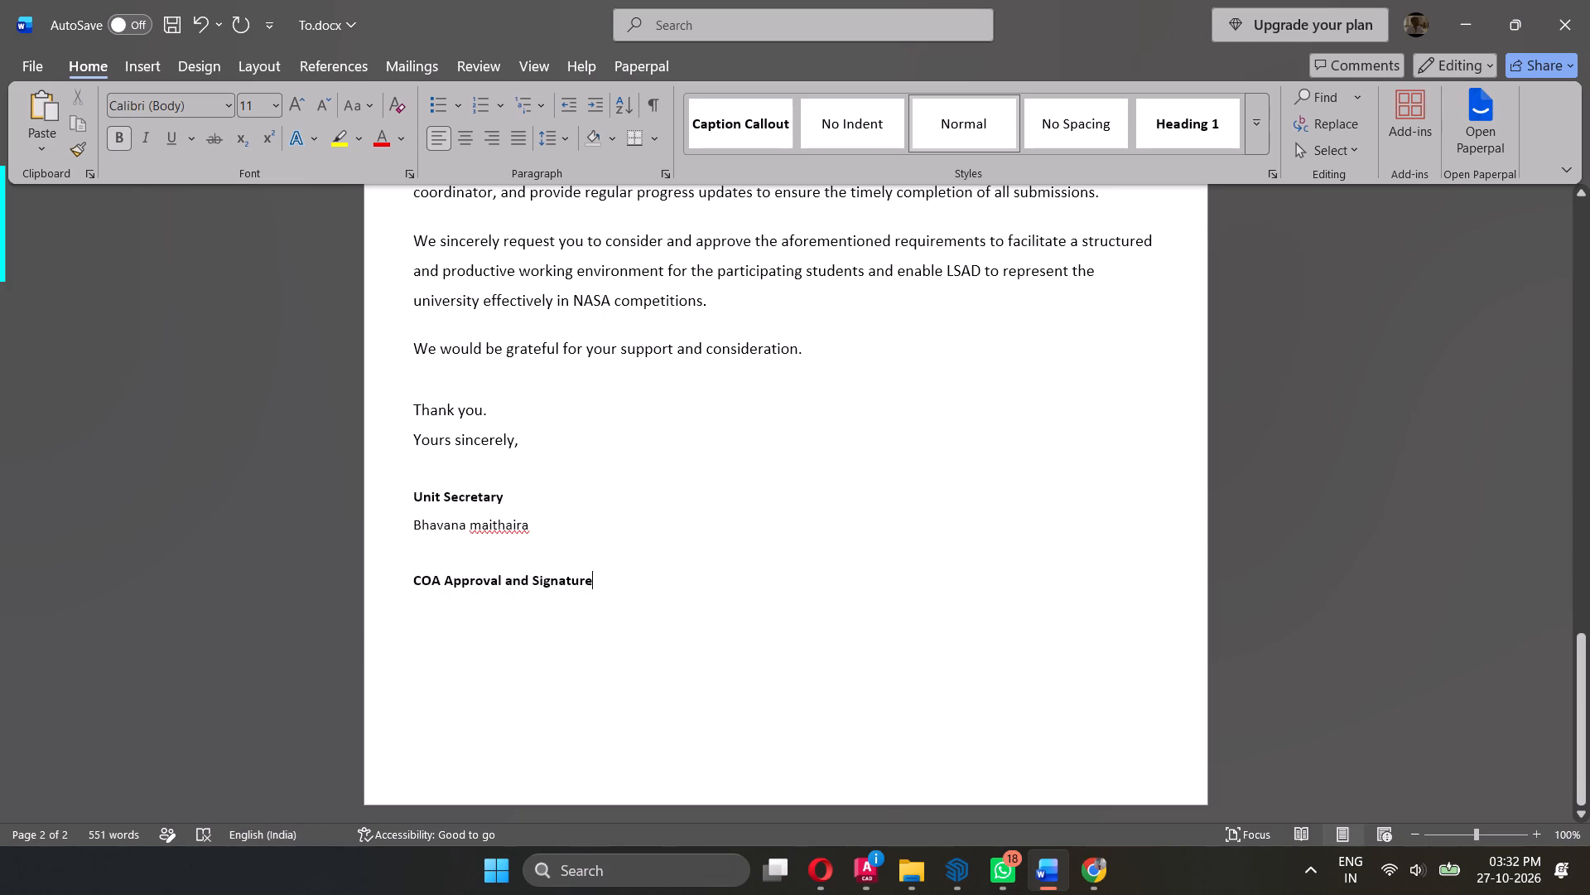
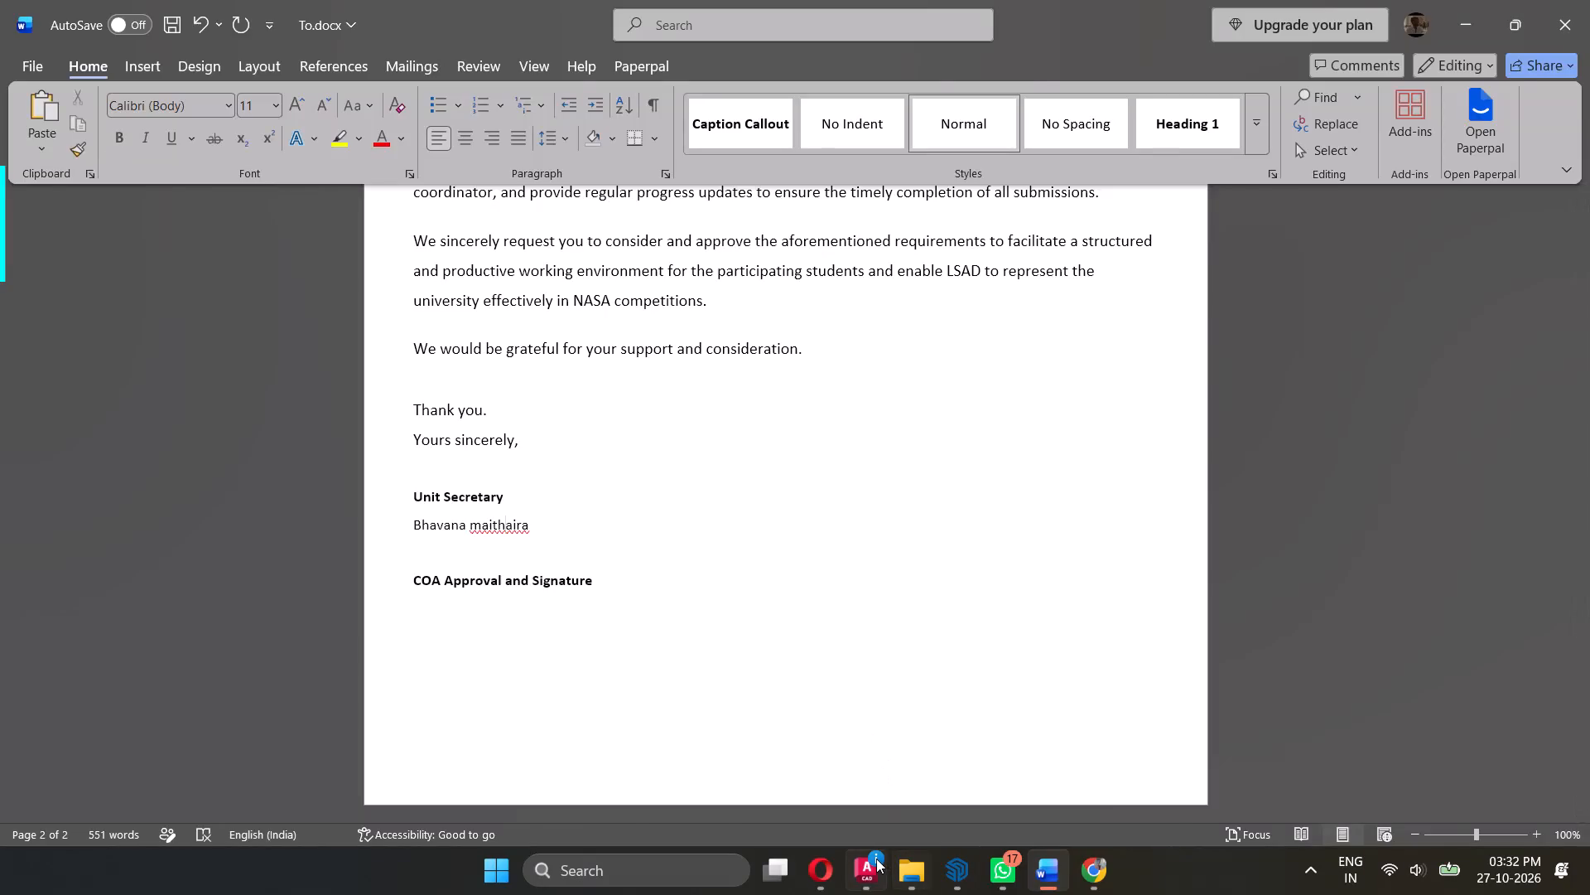
# Switch to AutoCAD and bring up the elevation 1 drawing, clear of the notification balloon and the render presets palette.
pyautogui.click(876, 859)
pyautogui.doubleClick(876, 859)
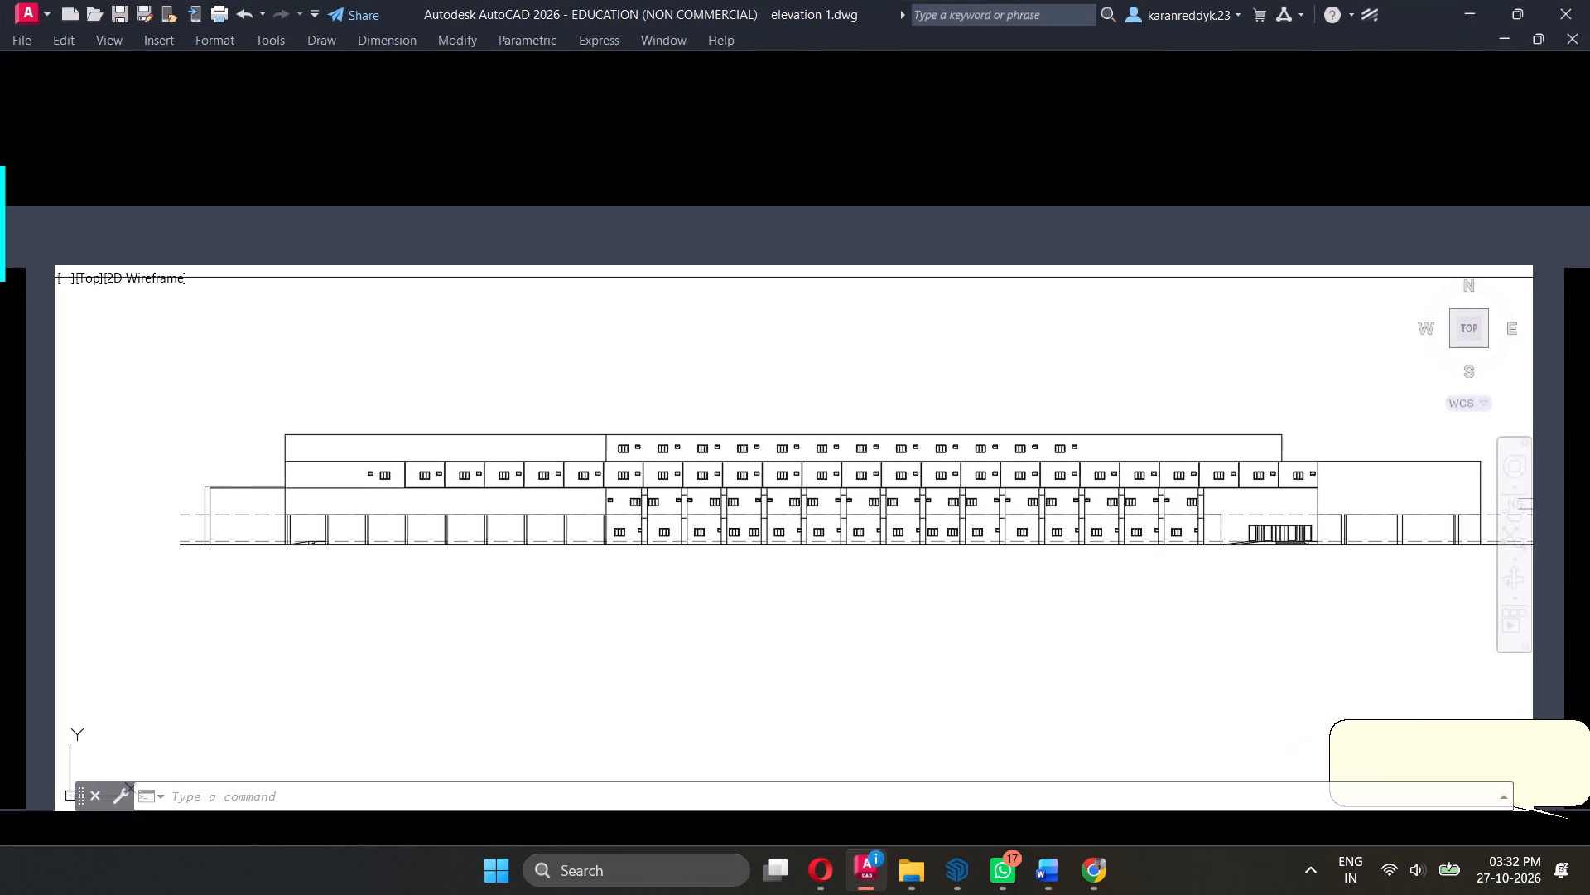
pyautogui.click(1570, 739)
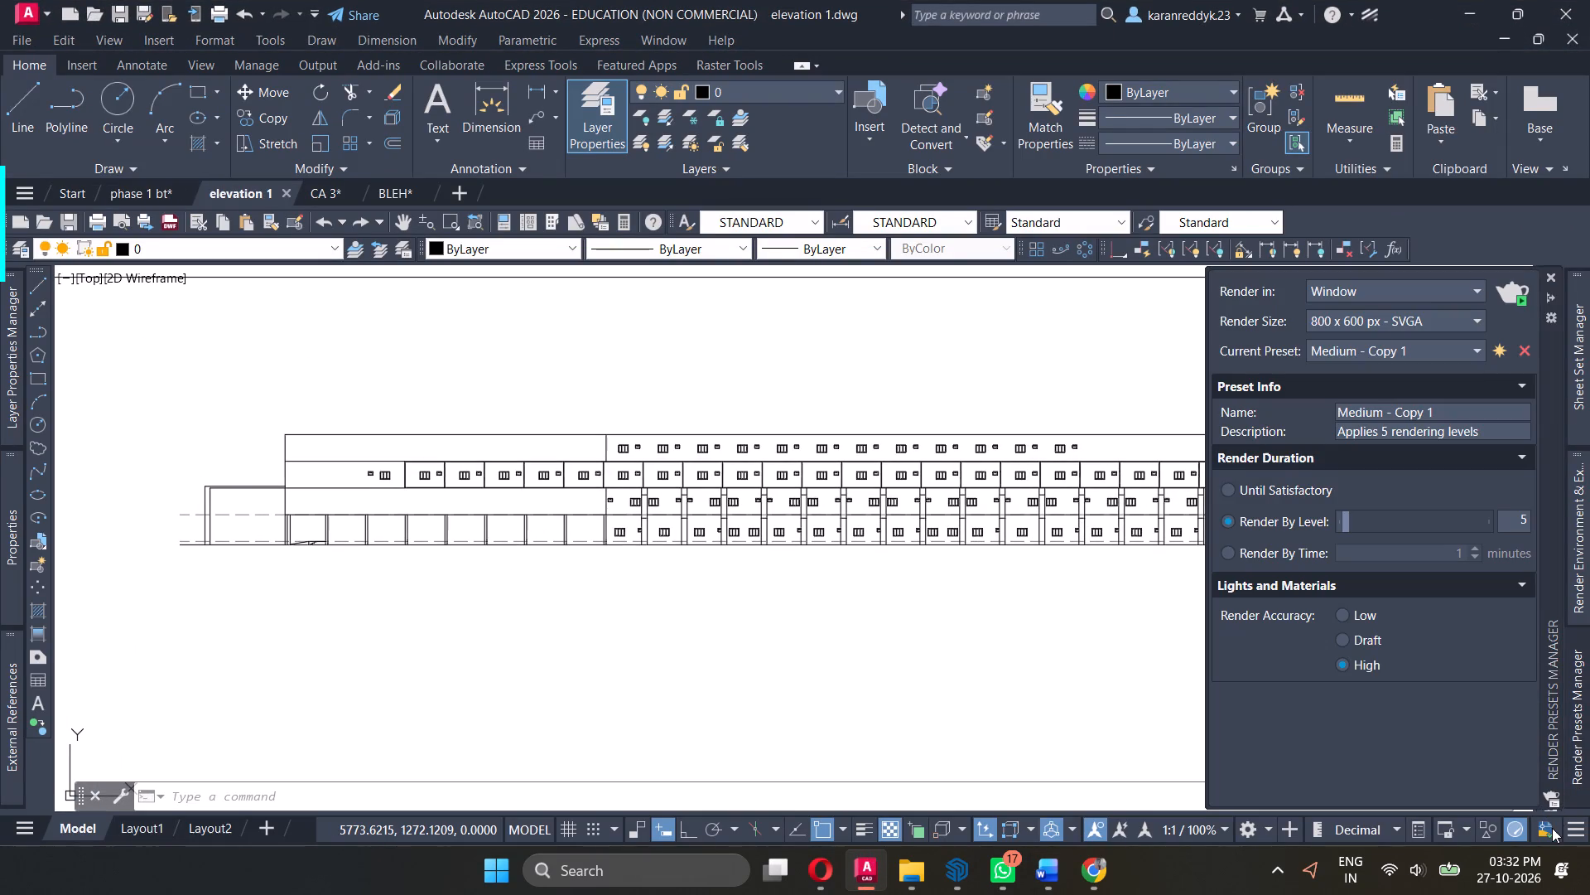
pyautogui.click(1509, 826)
pyautogui.click(1515, 832)
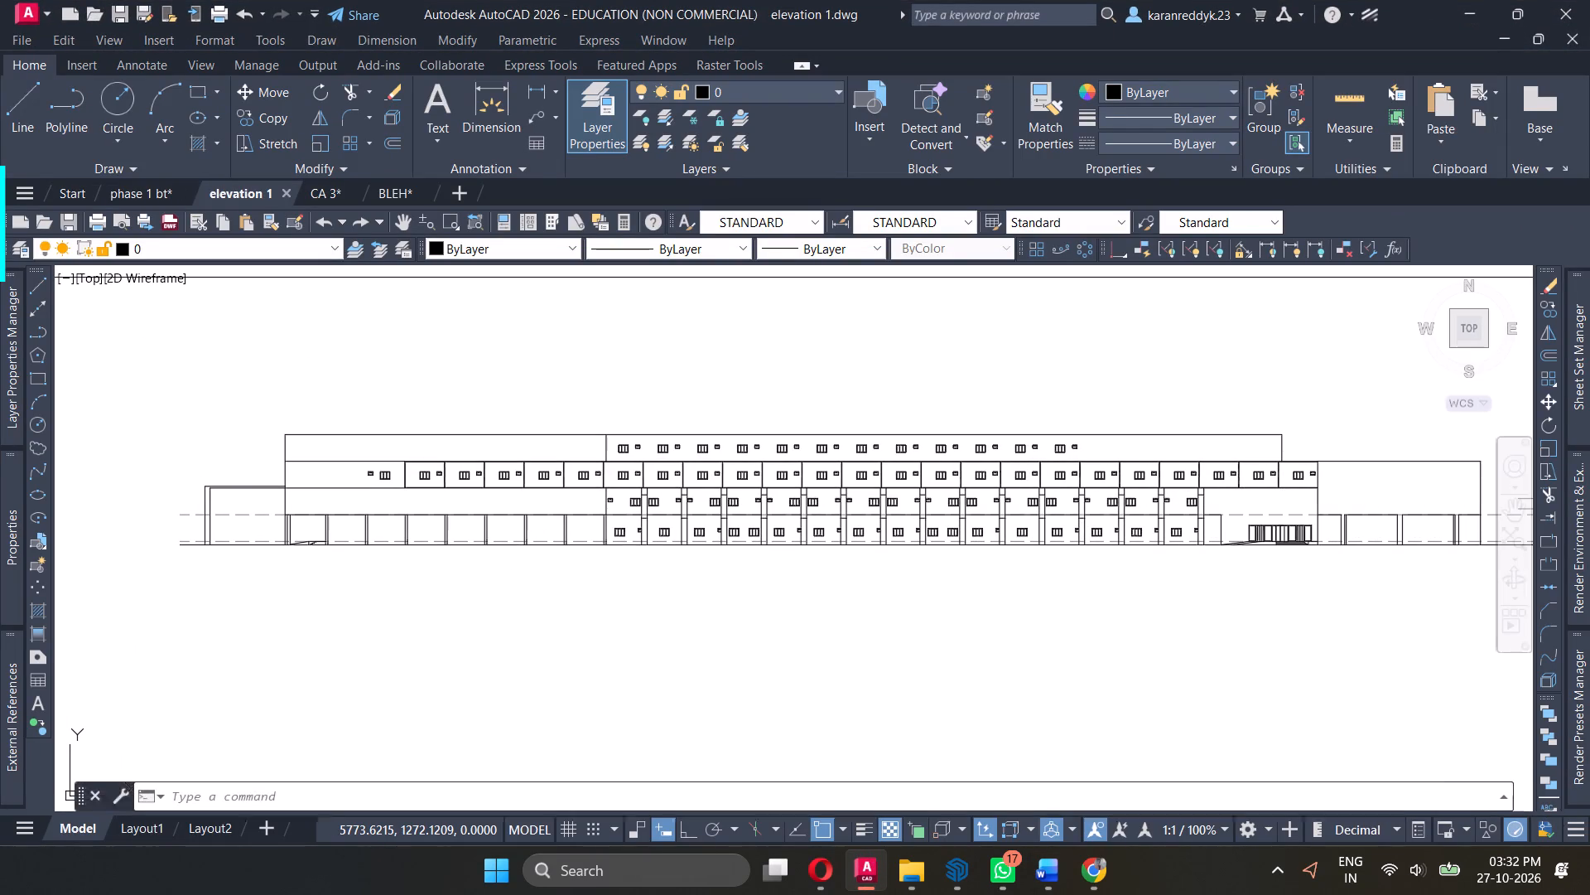
pyautogui.click(1442, 738)
pyautogui.click(1400, 700)
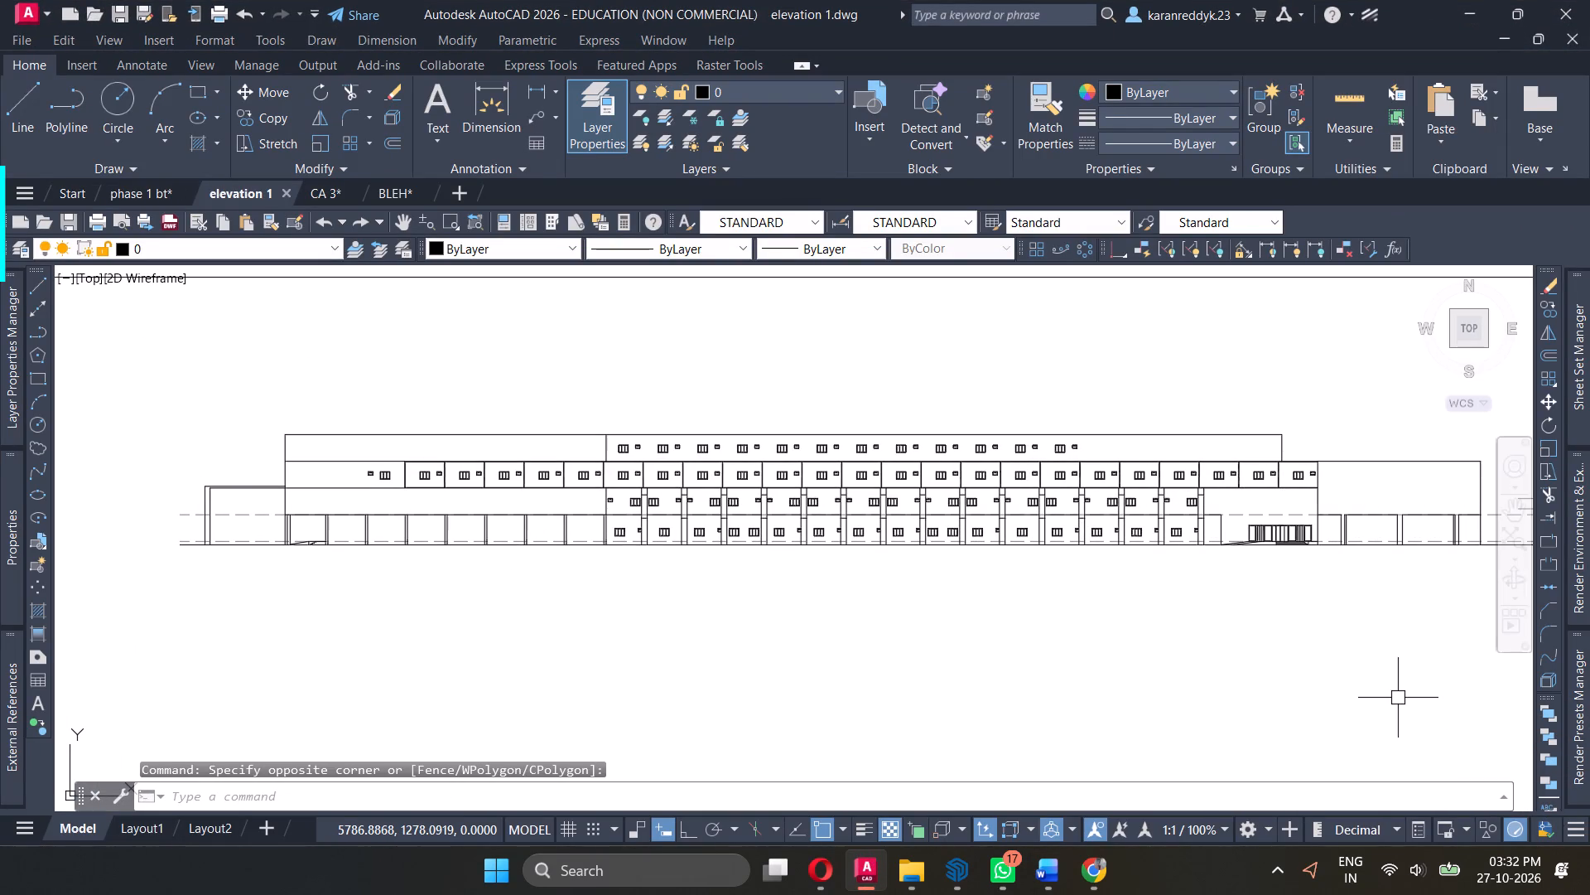
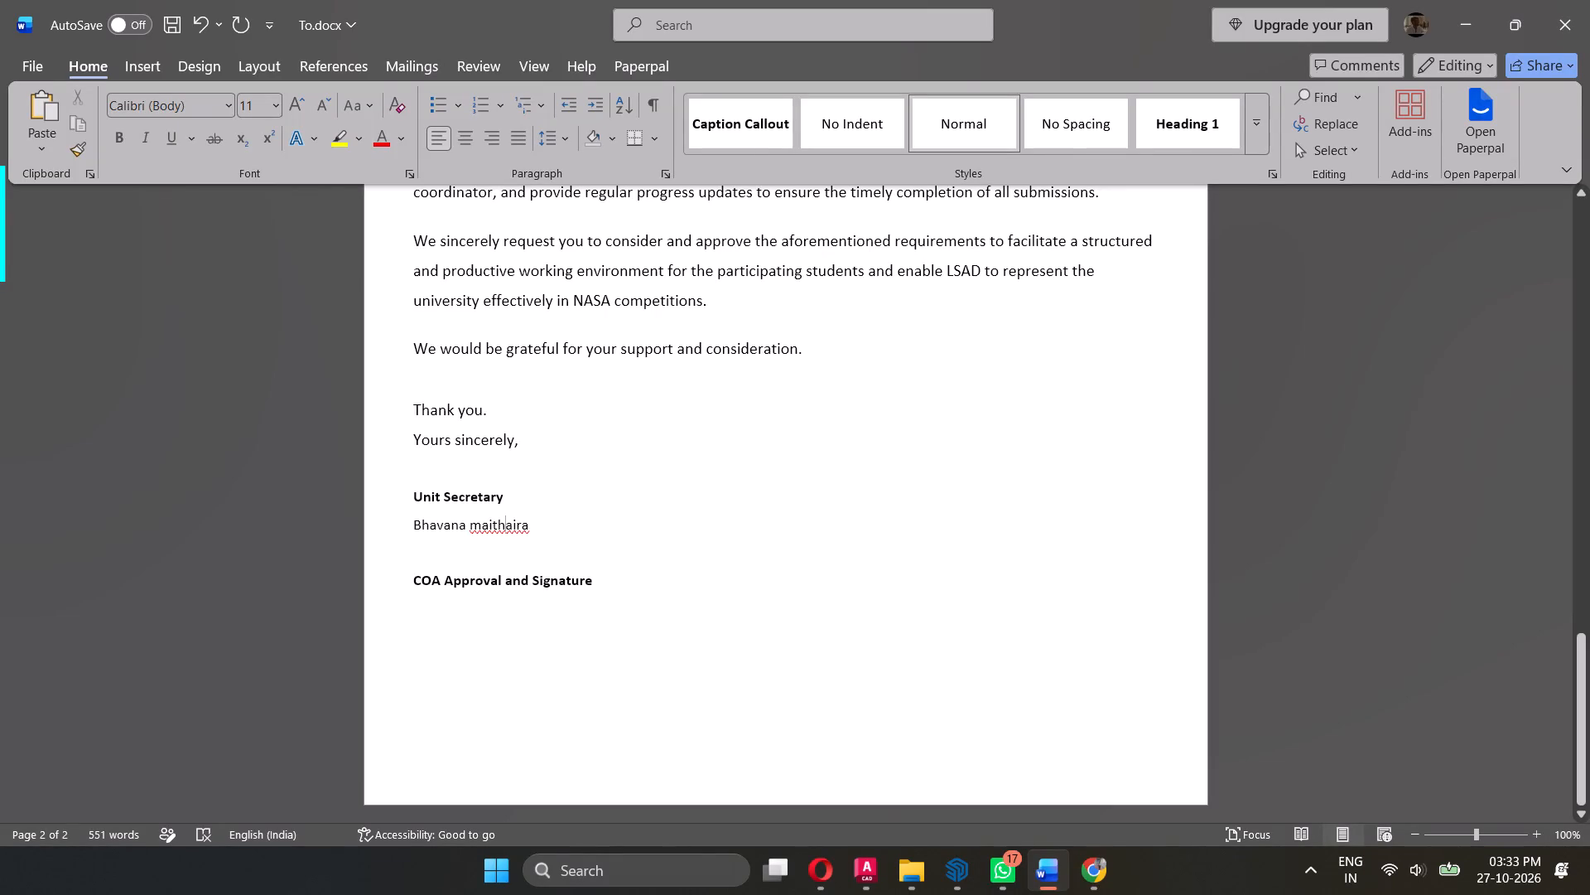
# Add one extra blank line above the Unit Secretary title and another above COA Approval and Signature in the letter's sign-off.
pyautogui.click(455, 472)
pyautogui.press('Return')
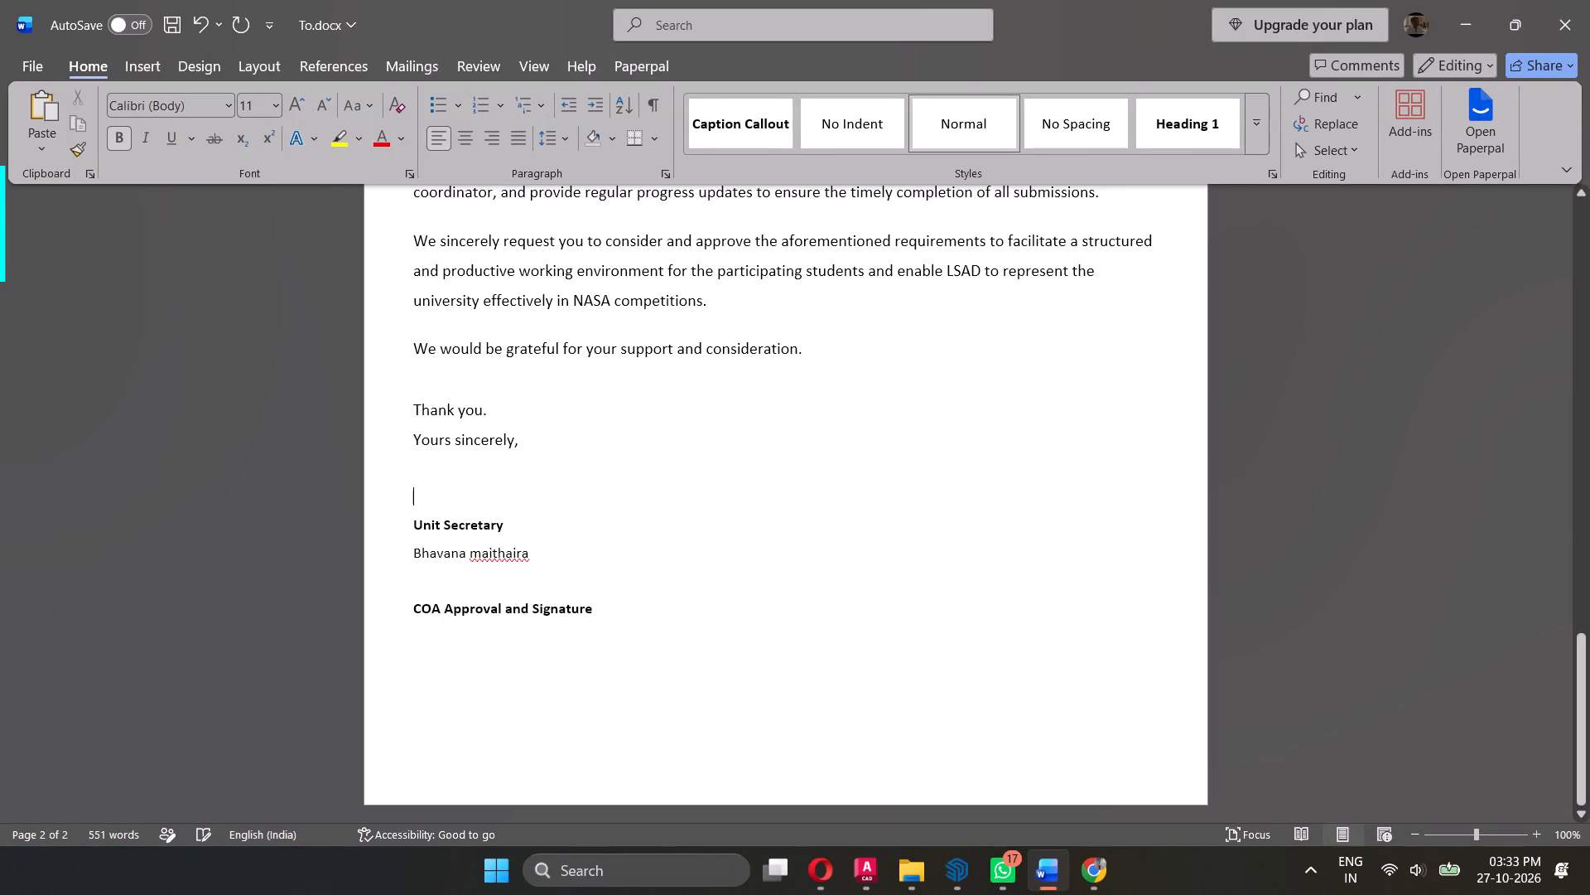
pyautogui.click(433, 574)
pyautogui.press('Return')
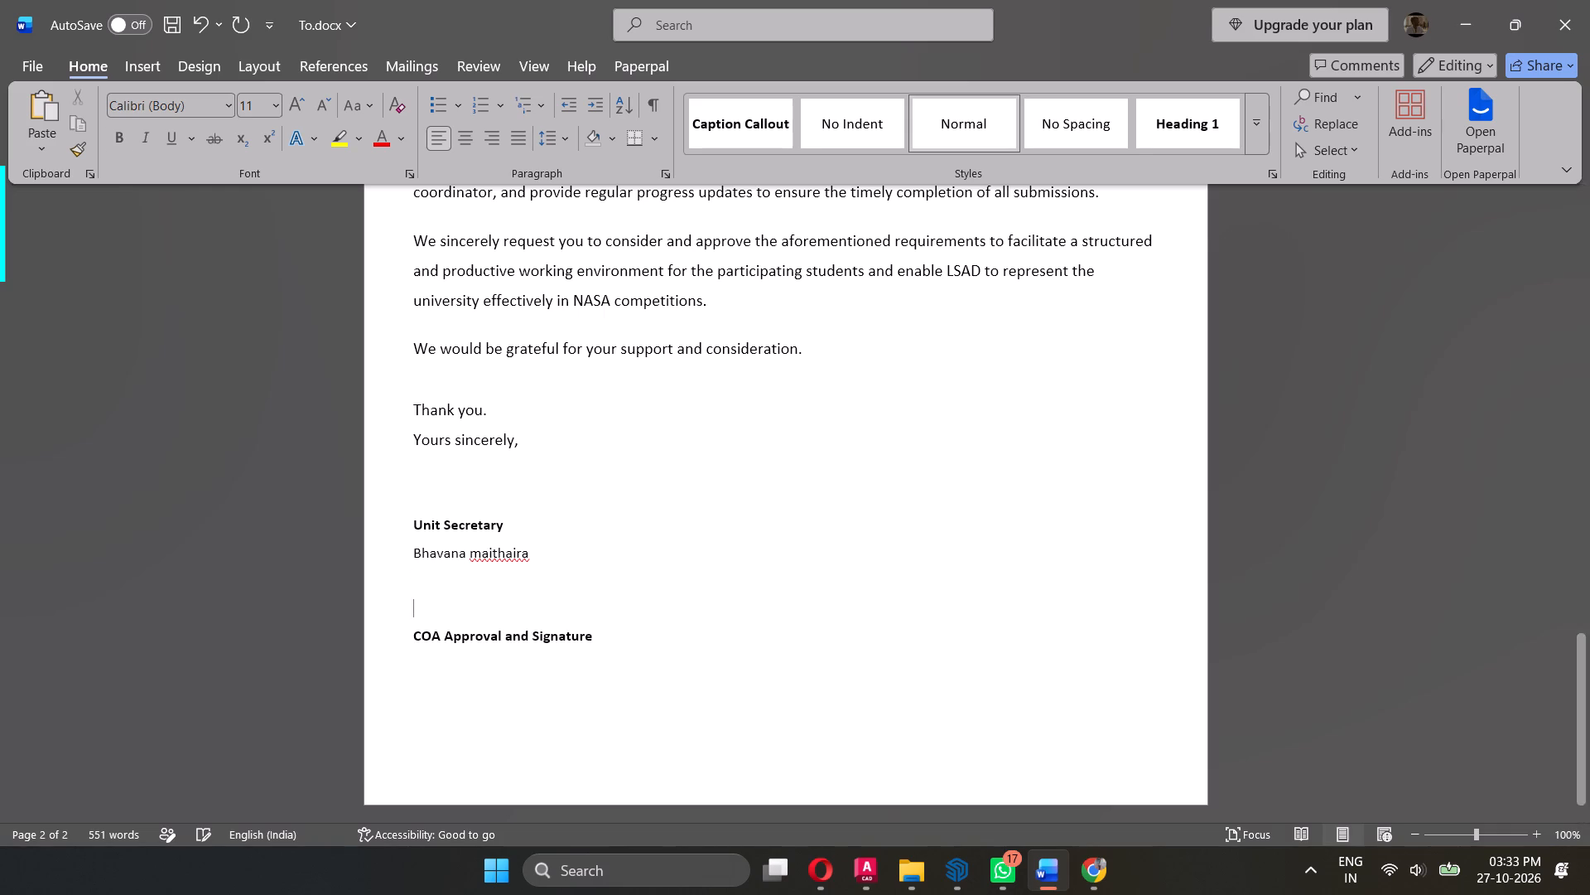
pyautogui.scroll(-3, 437, 592)
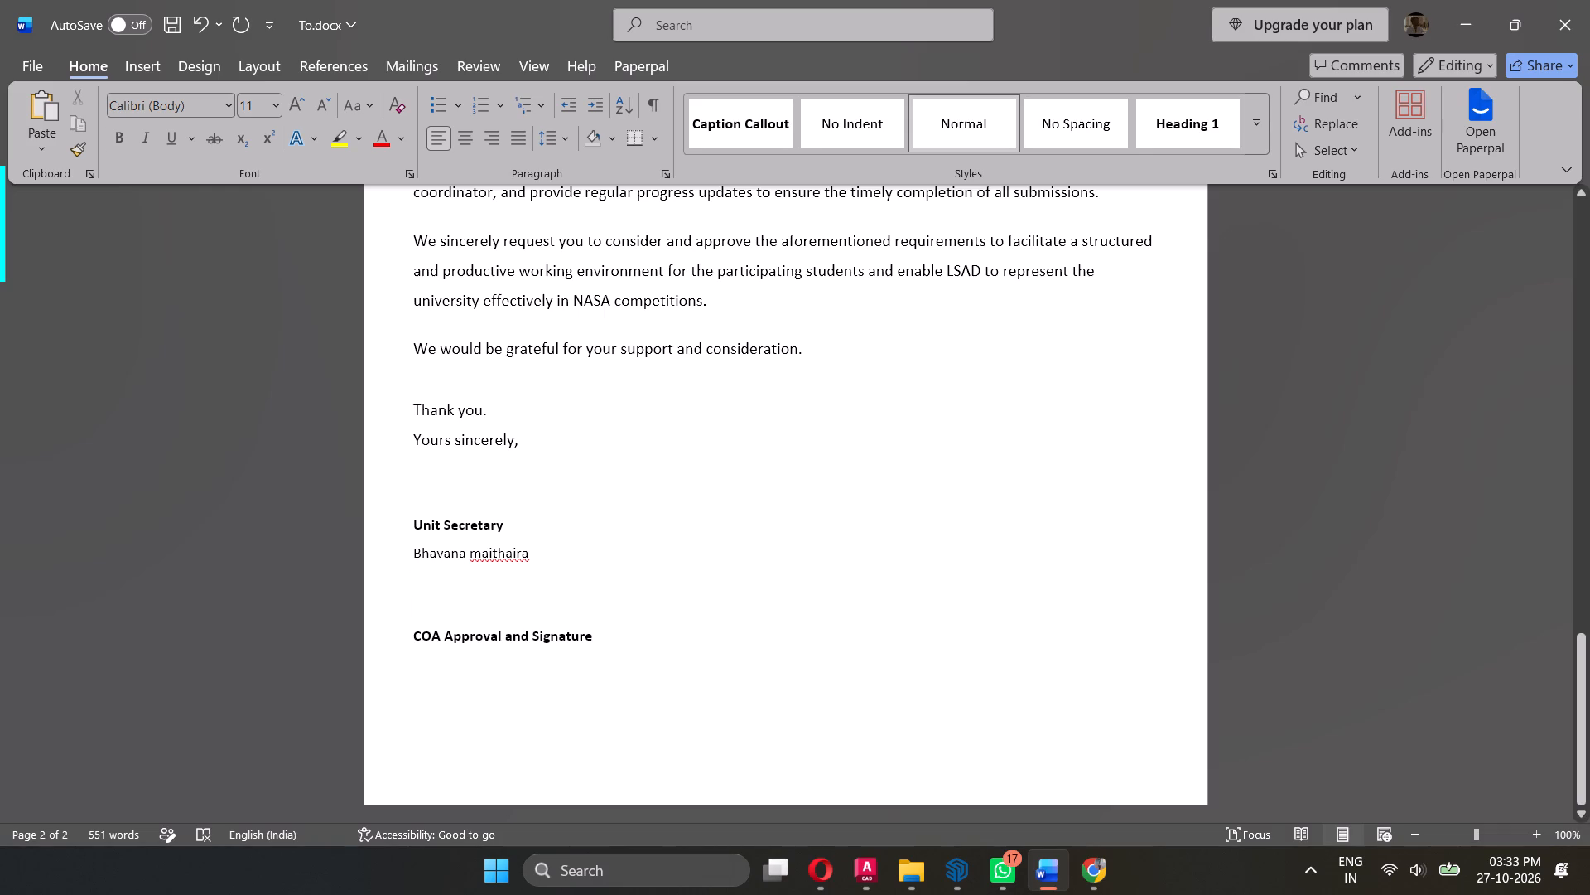
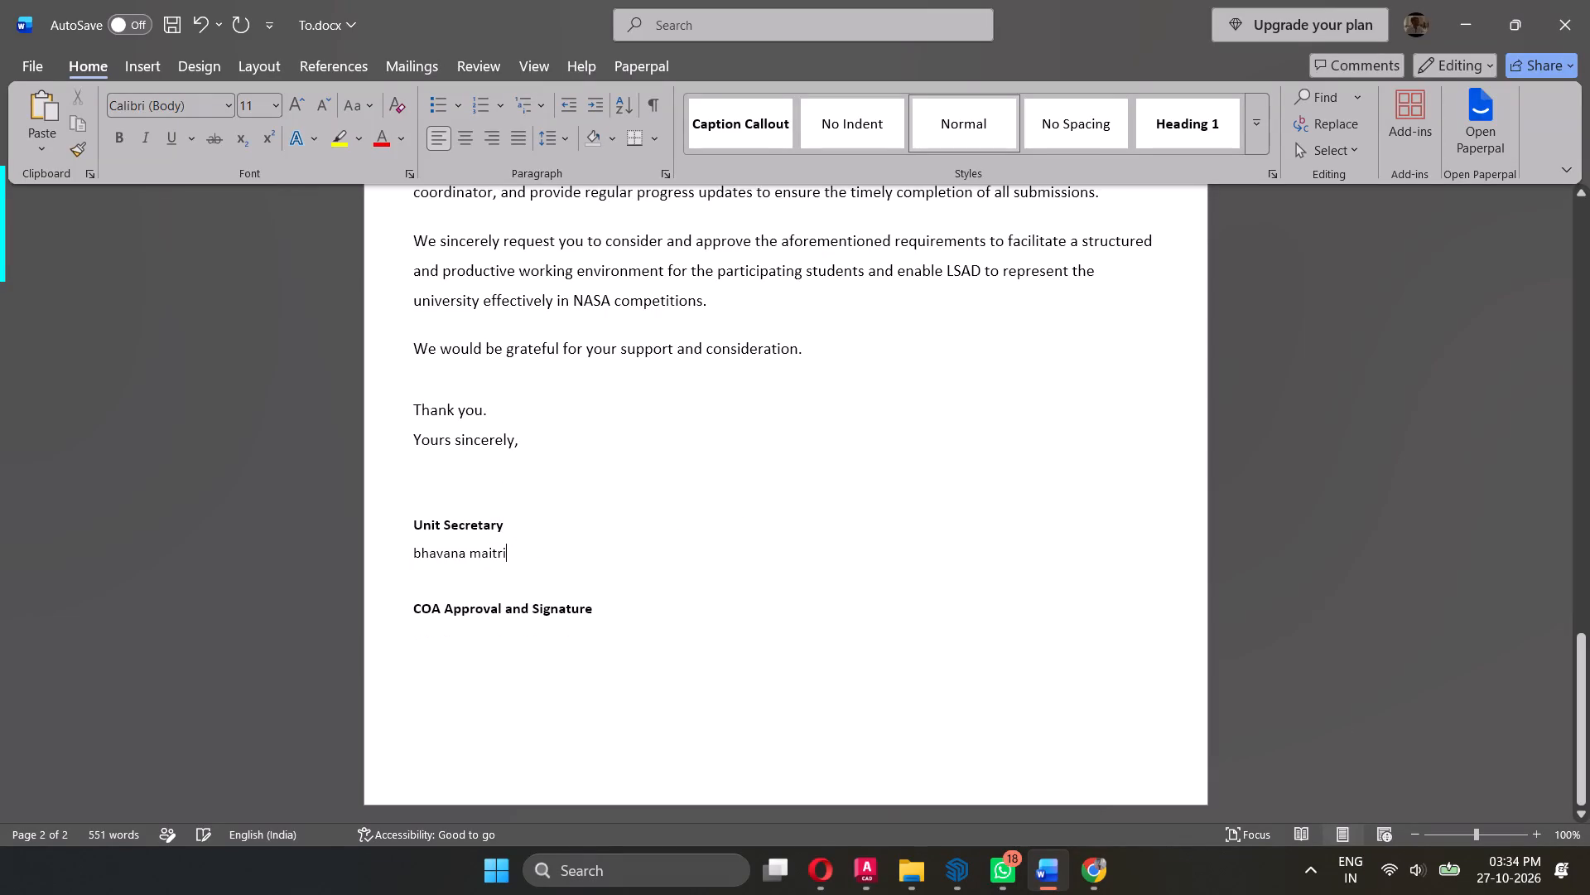
# Capitalise the first letters of the first name and surname under the Unit Secretary title.
pyautogui.click(414, 554)
pyautogui.click(419, 551)
pyautogui.press('BackSpace')
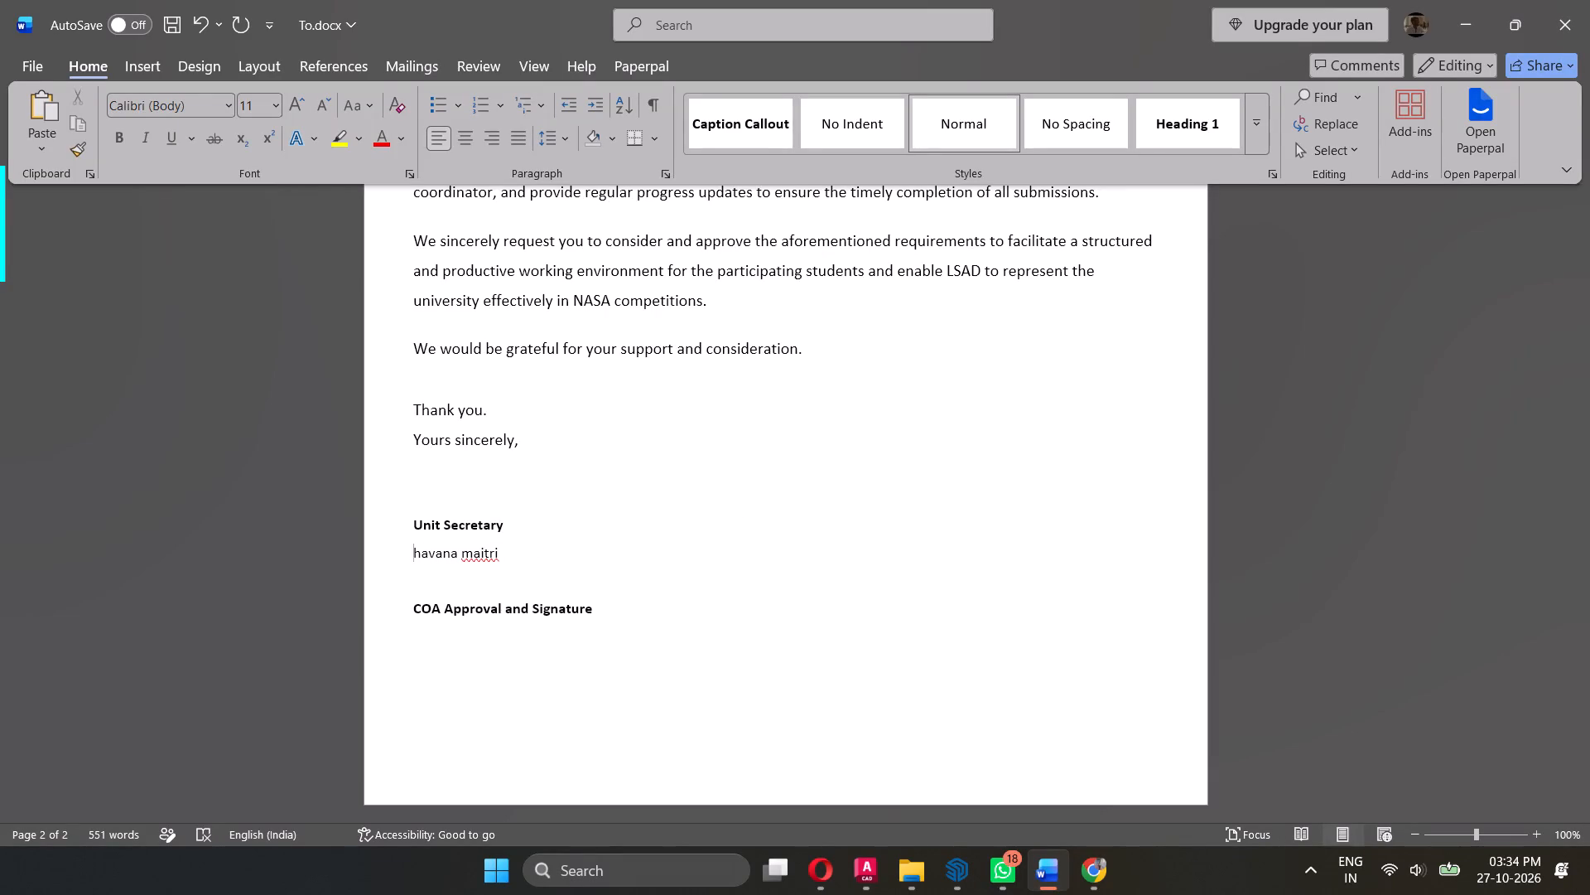
pyautogui.hotkey('shift', 'b')
pyautogui.press('Right')
pyautogui.press('Right')
pyautogui.press('Right')
pyautogui.press('Right')
pyautogui.press('Right')
pyautogui.press('Right')
pyautogui.press('Right')
pyautogui.press('Right')
pyautogui.press('BackSpace')
pyautogui.hotkey('shift', 'm')
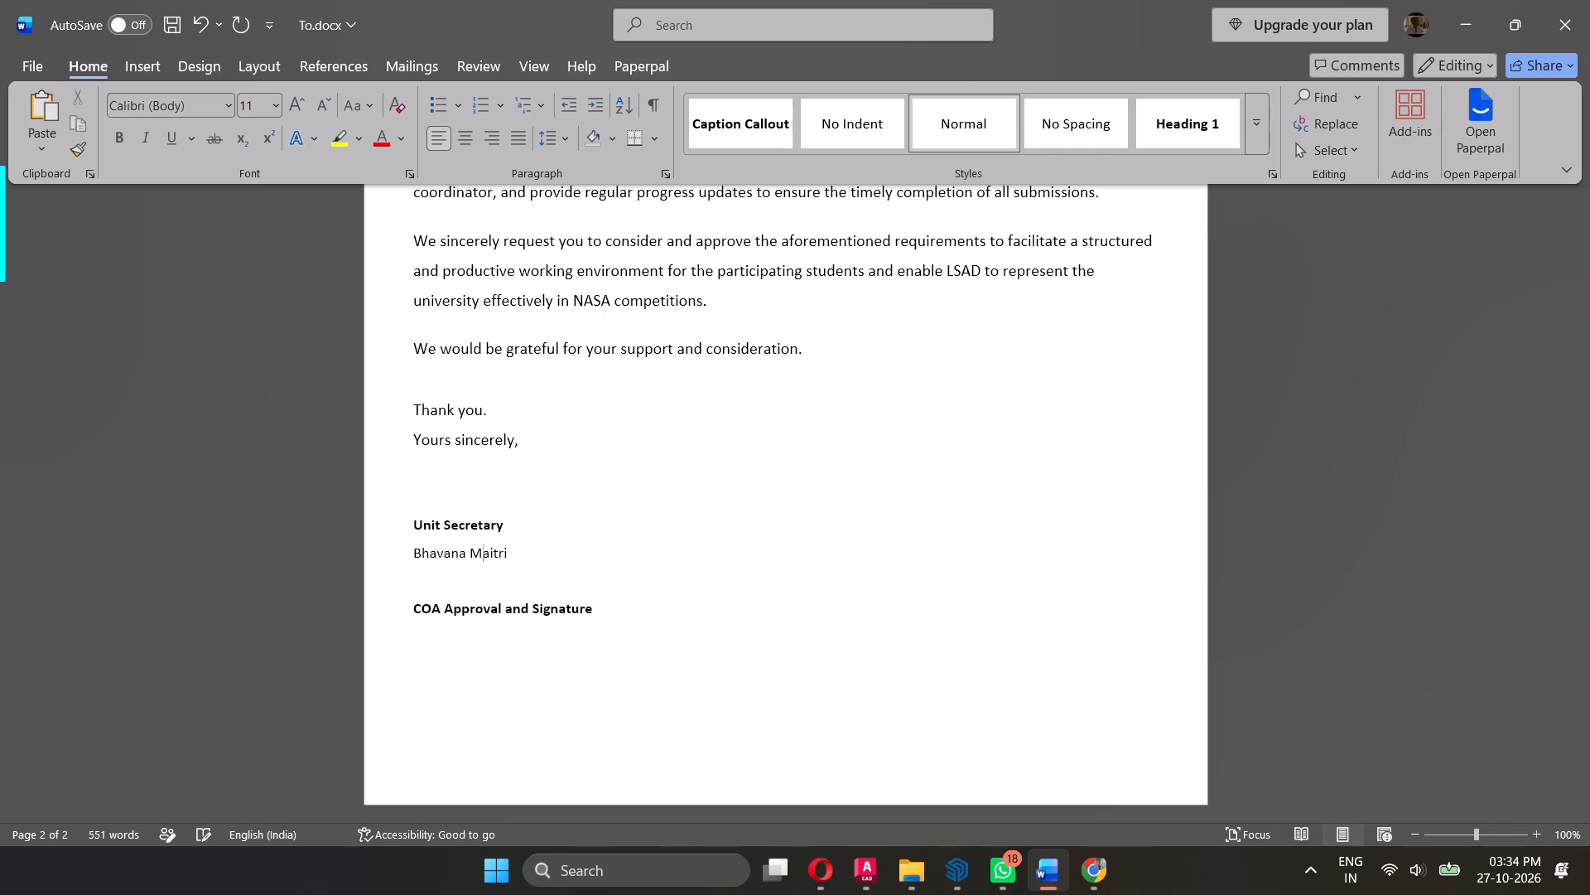
# Add two more blank lines above COA Approval and Signature and one more above the Unit Secretary title.
pyautogui.click(501, 586)
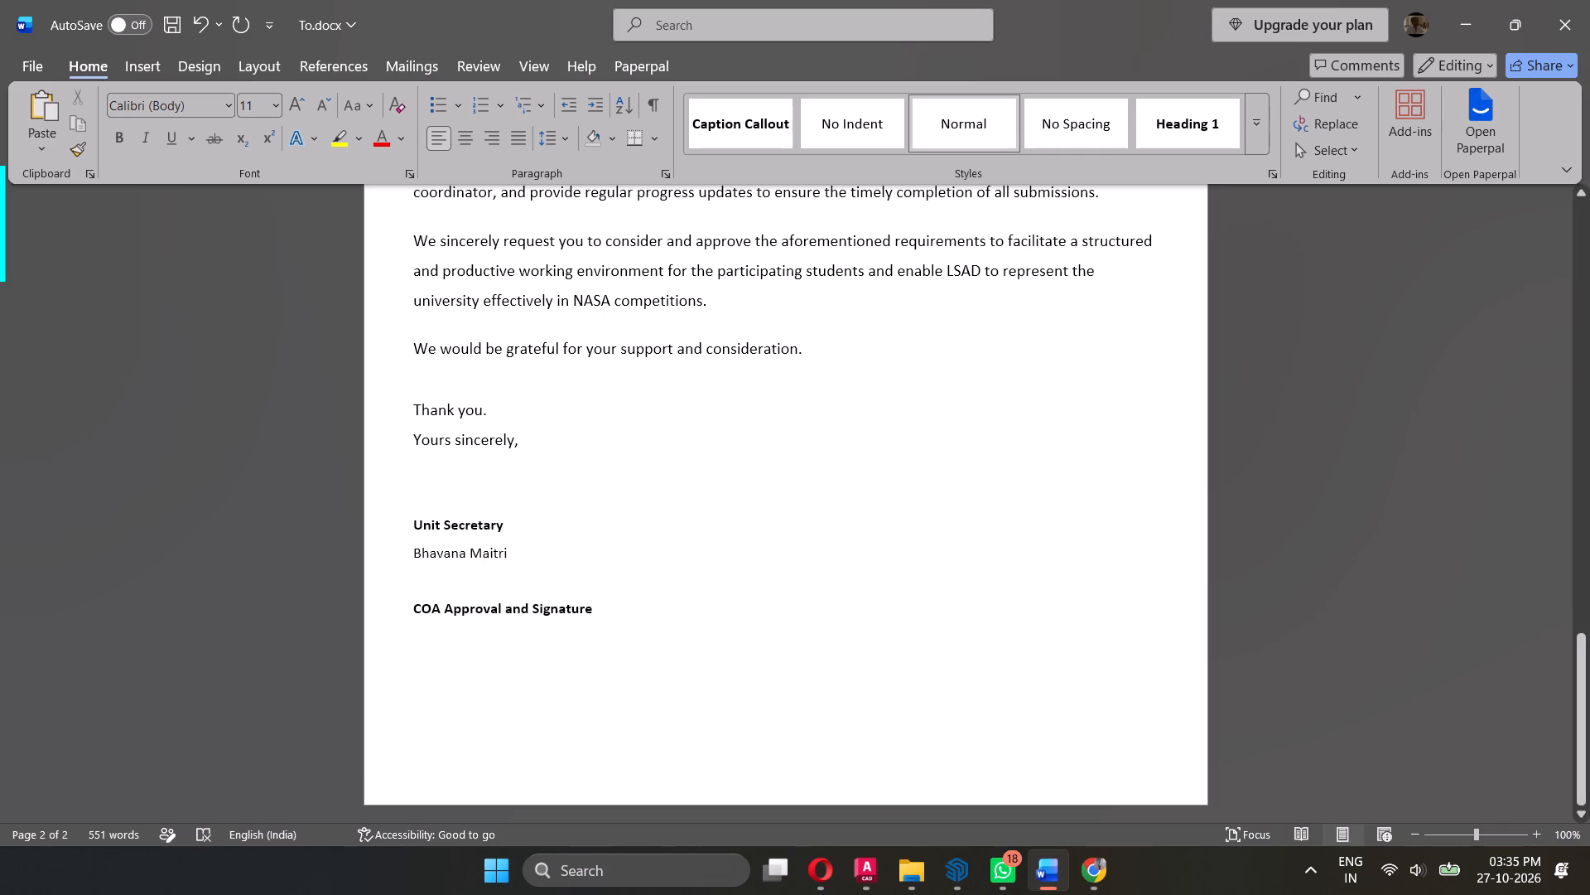
pyautogui.press('Return')
pyautogui.click(476, 477)
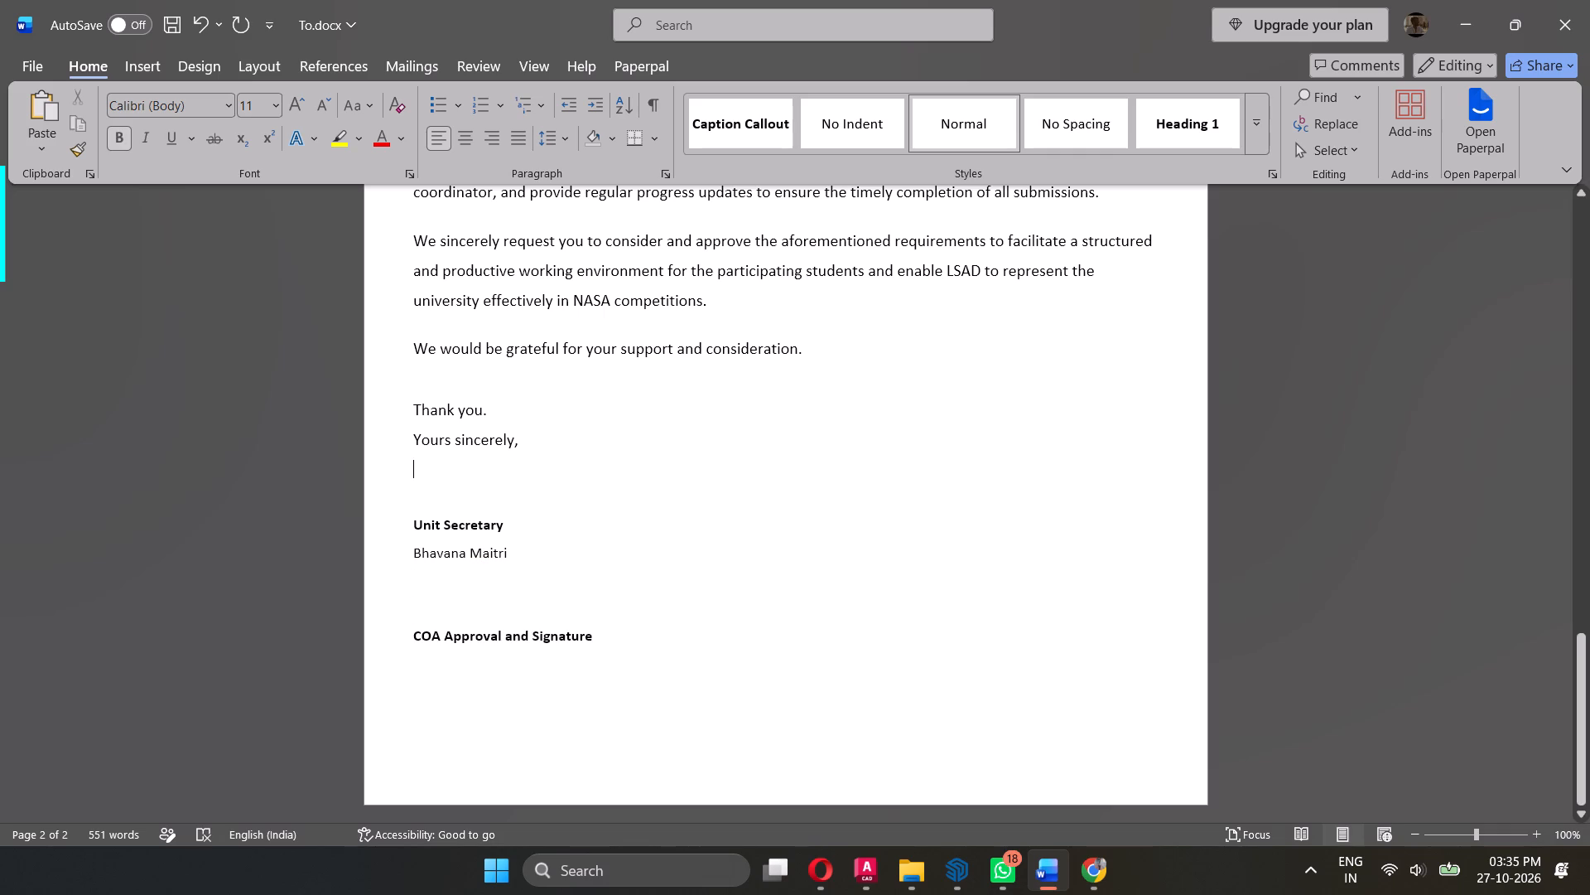
pyautogui.press('Return')
pyautogui.click(468, 644)
pyautogui.press('Return')
pyautogui.scroll(-6, 619, 590)
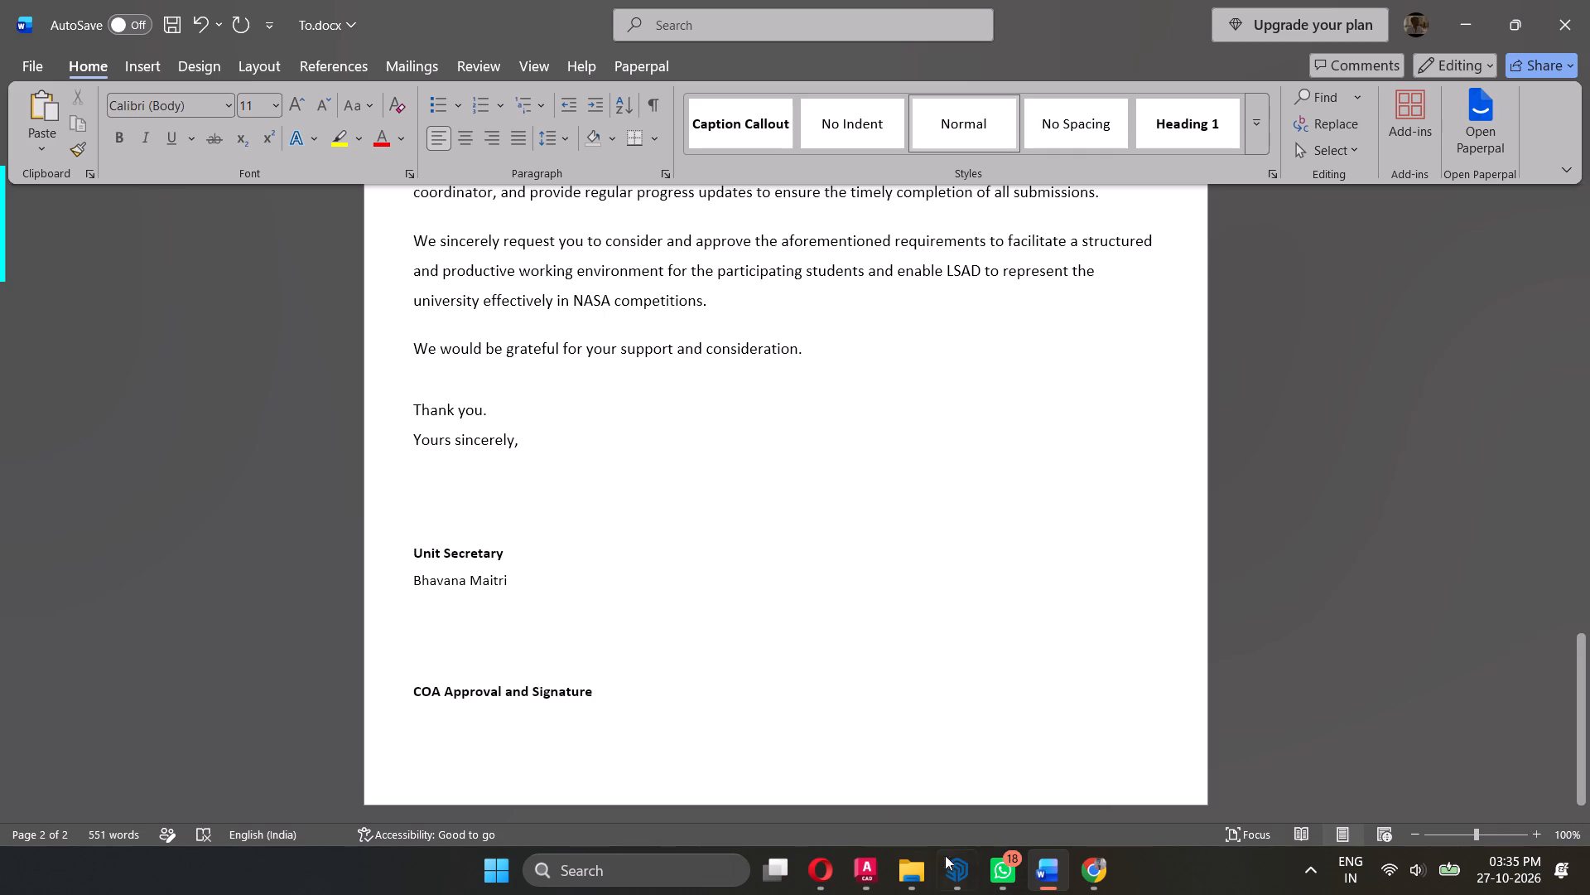
# Add a blank line below COA Approval and Signature at the end of the letter.
pyautogui.click(430, 727)
pyautogui.click(418, 727)
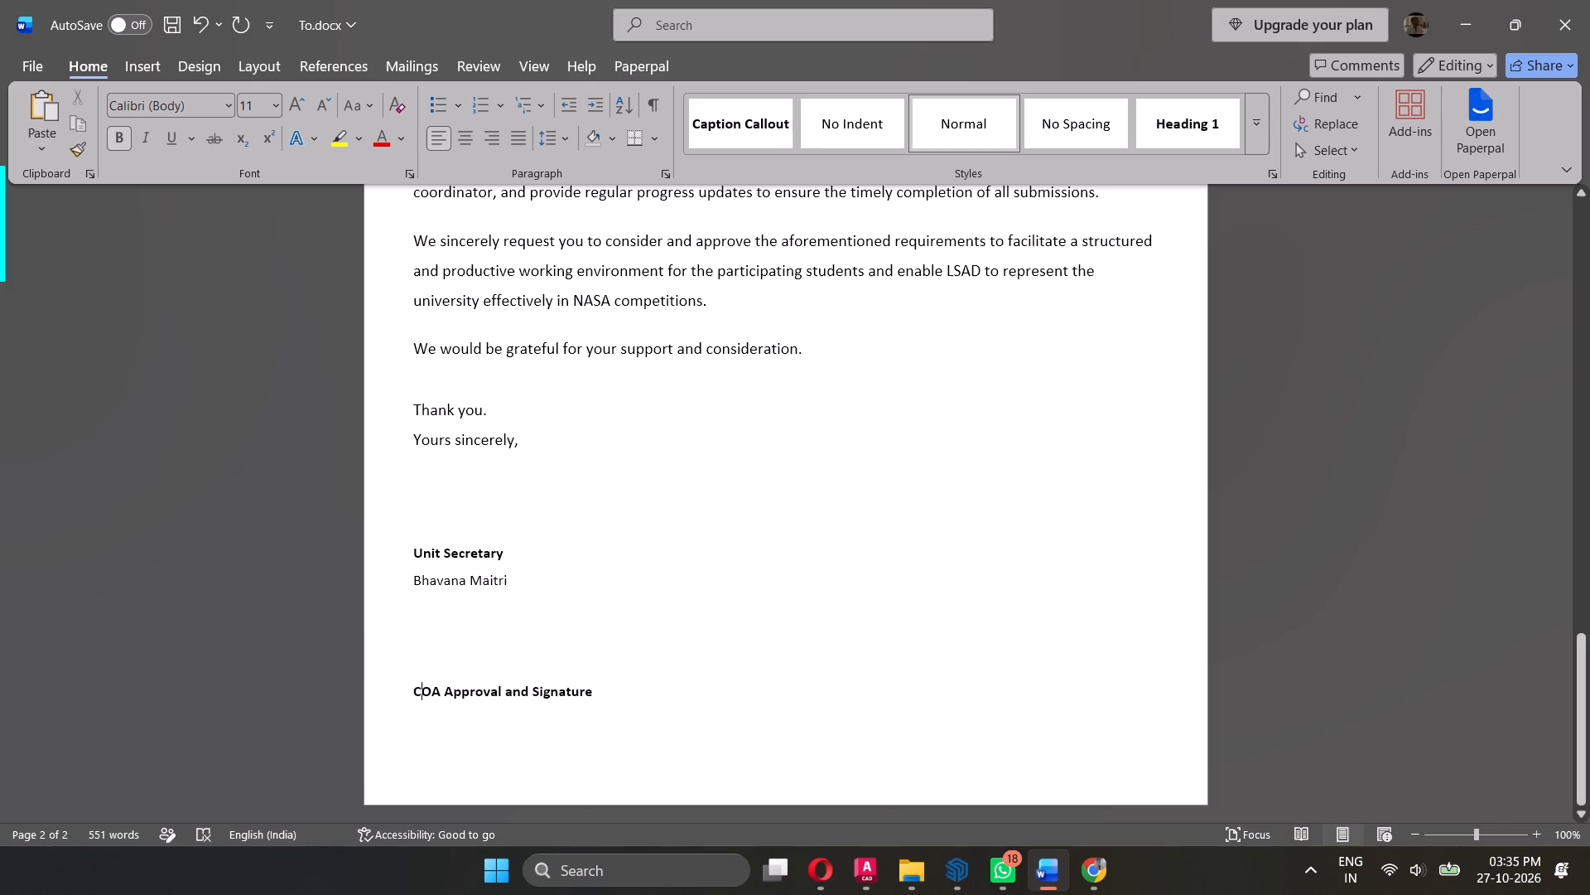
pyautogui.click(595, 716)
pyautogui.press('Return')
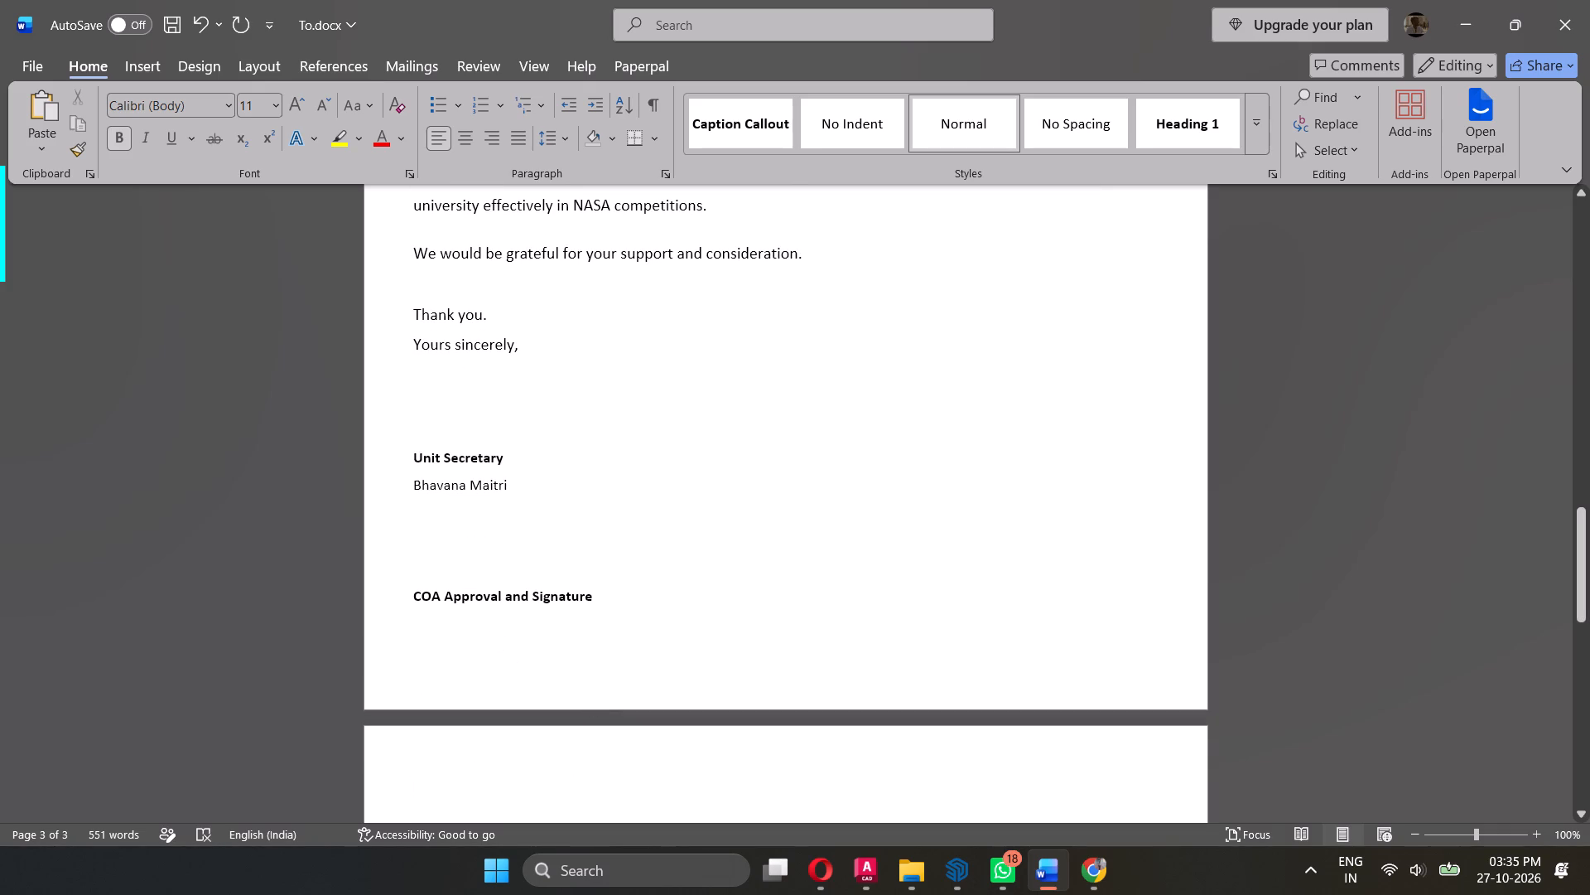
# Remove one blank line between Yours sincerely and the Unit Secretary title.
pyautogui.click(442, 535)
pyautogui.click(417, 406)
pyautogui.press('BackSpace')
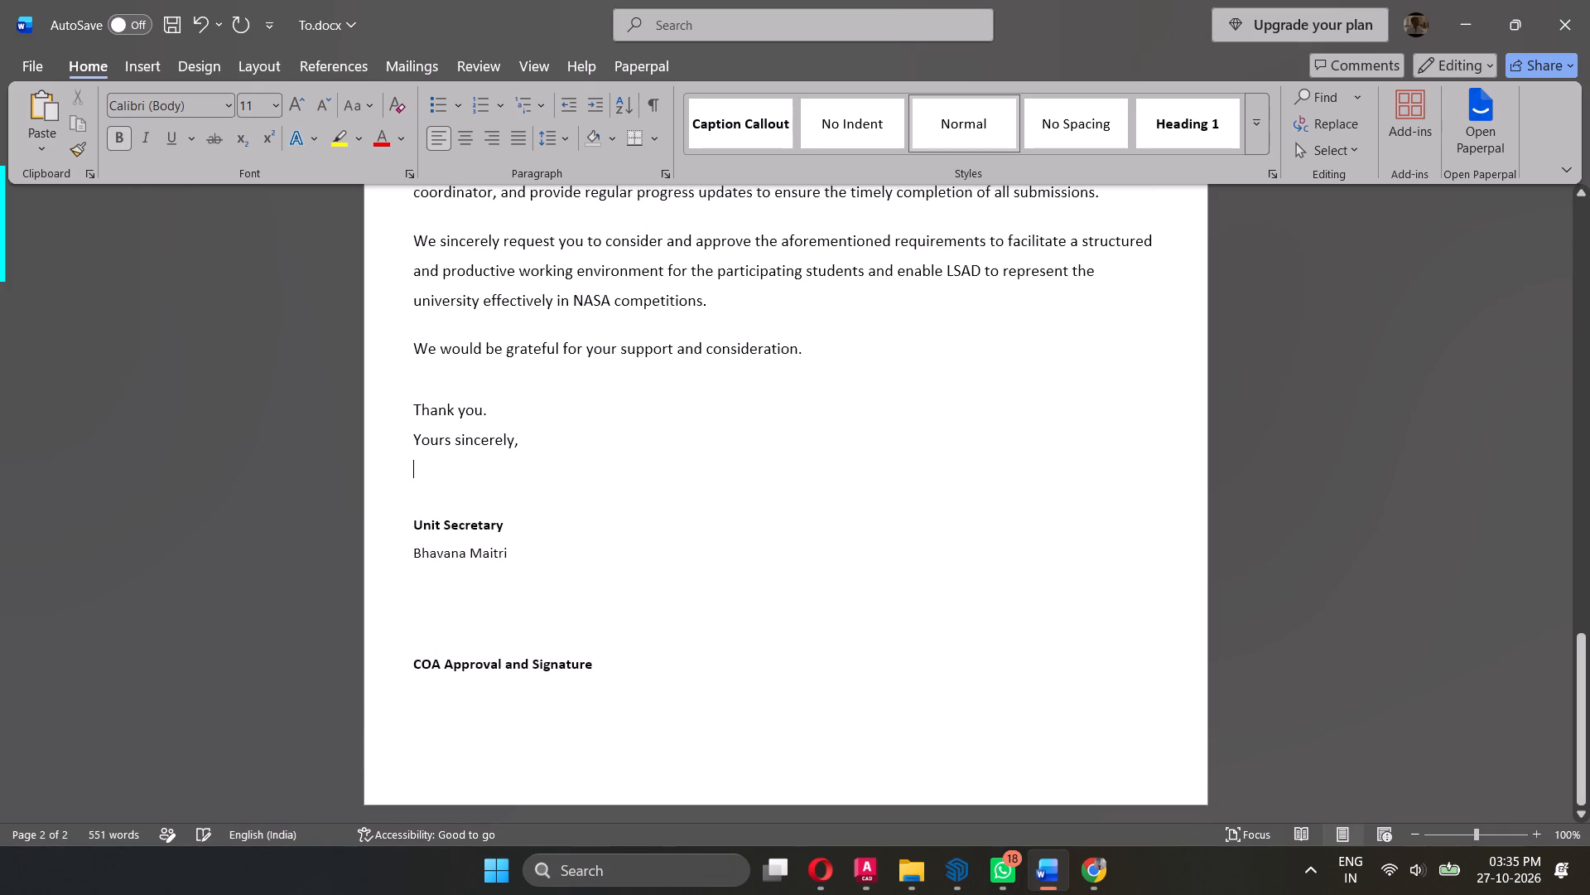
# Place the text cursor on the blank line below COA Approval and Signature.
pyautogui.scroll(-4, 576, 691)
pyautogui.click(440, 700)
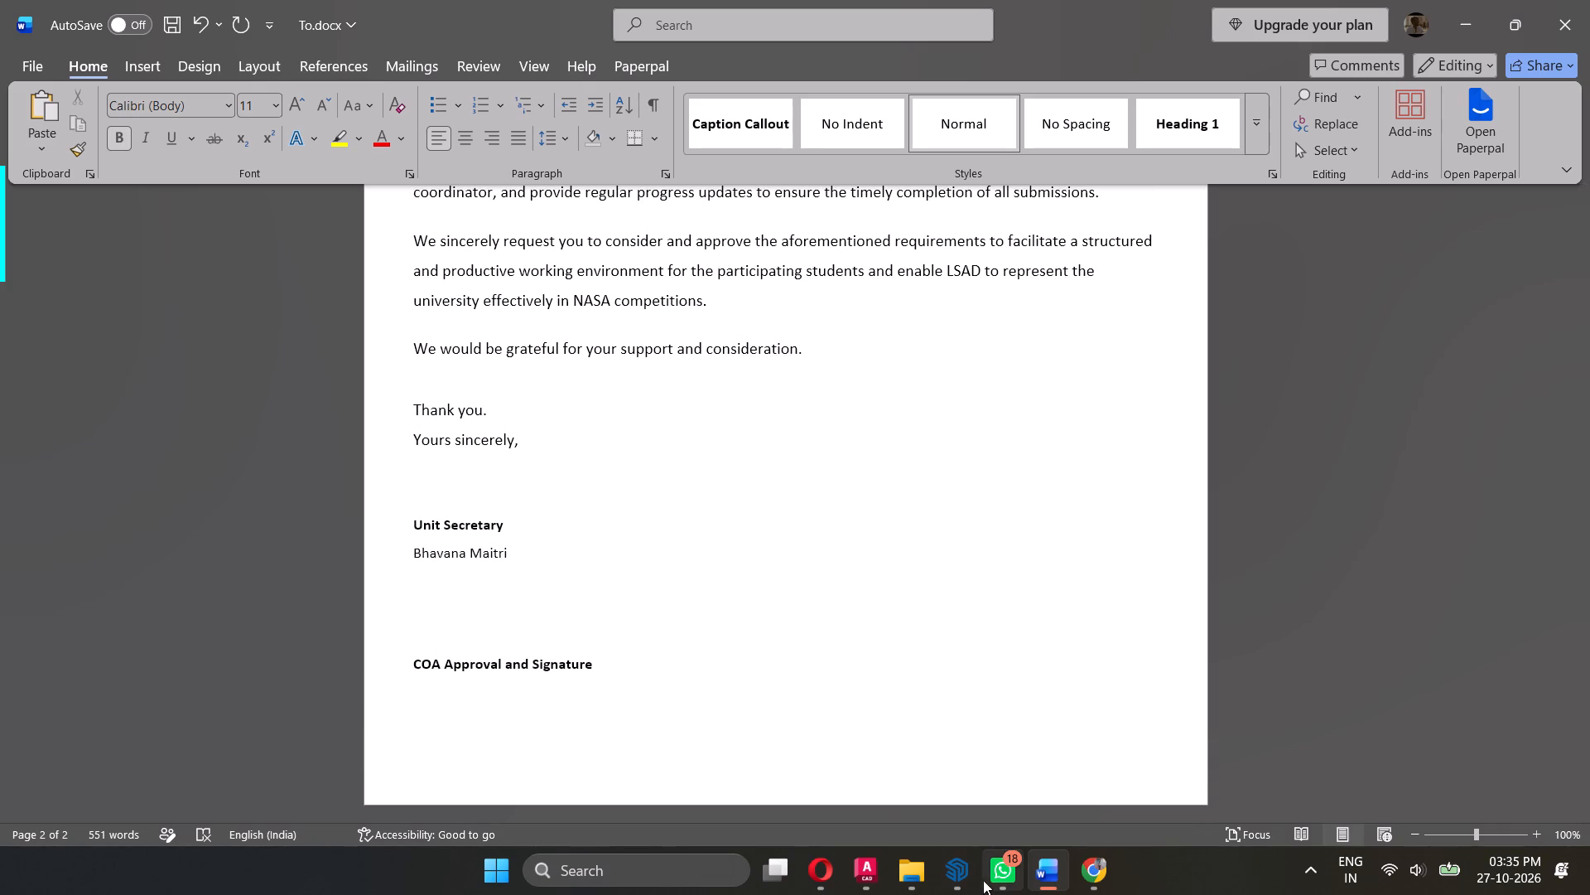
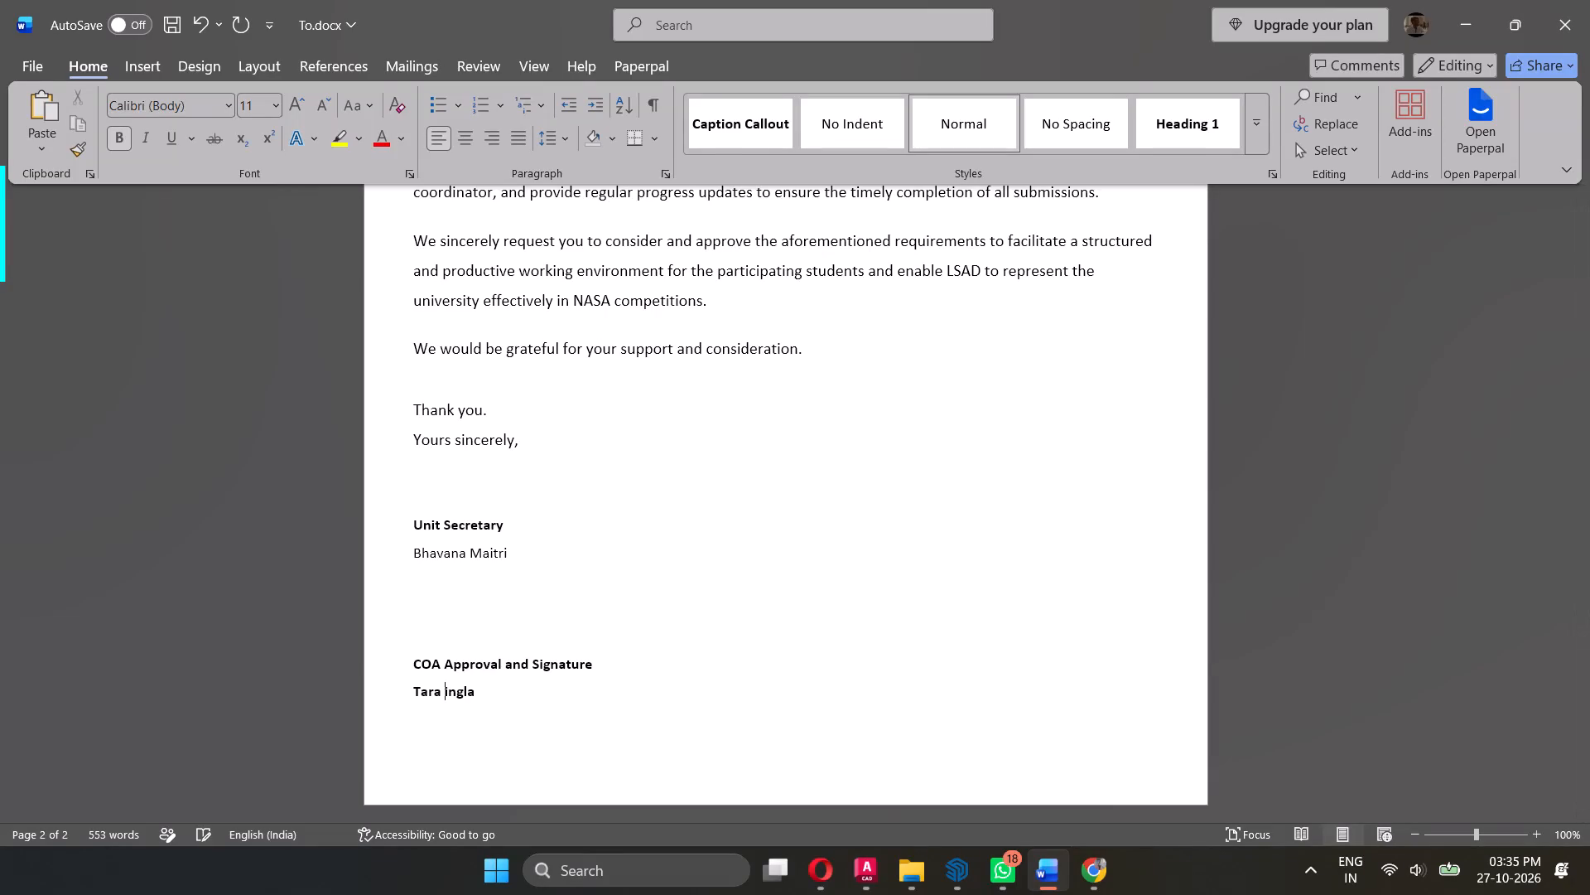
# Insert a capital S as the first letter of the surname below COA Approval and Signature.
pyautogui.hotkey('shift', 's')
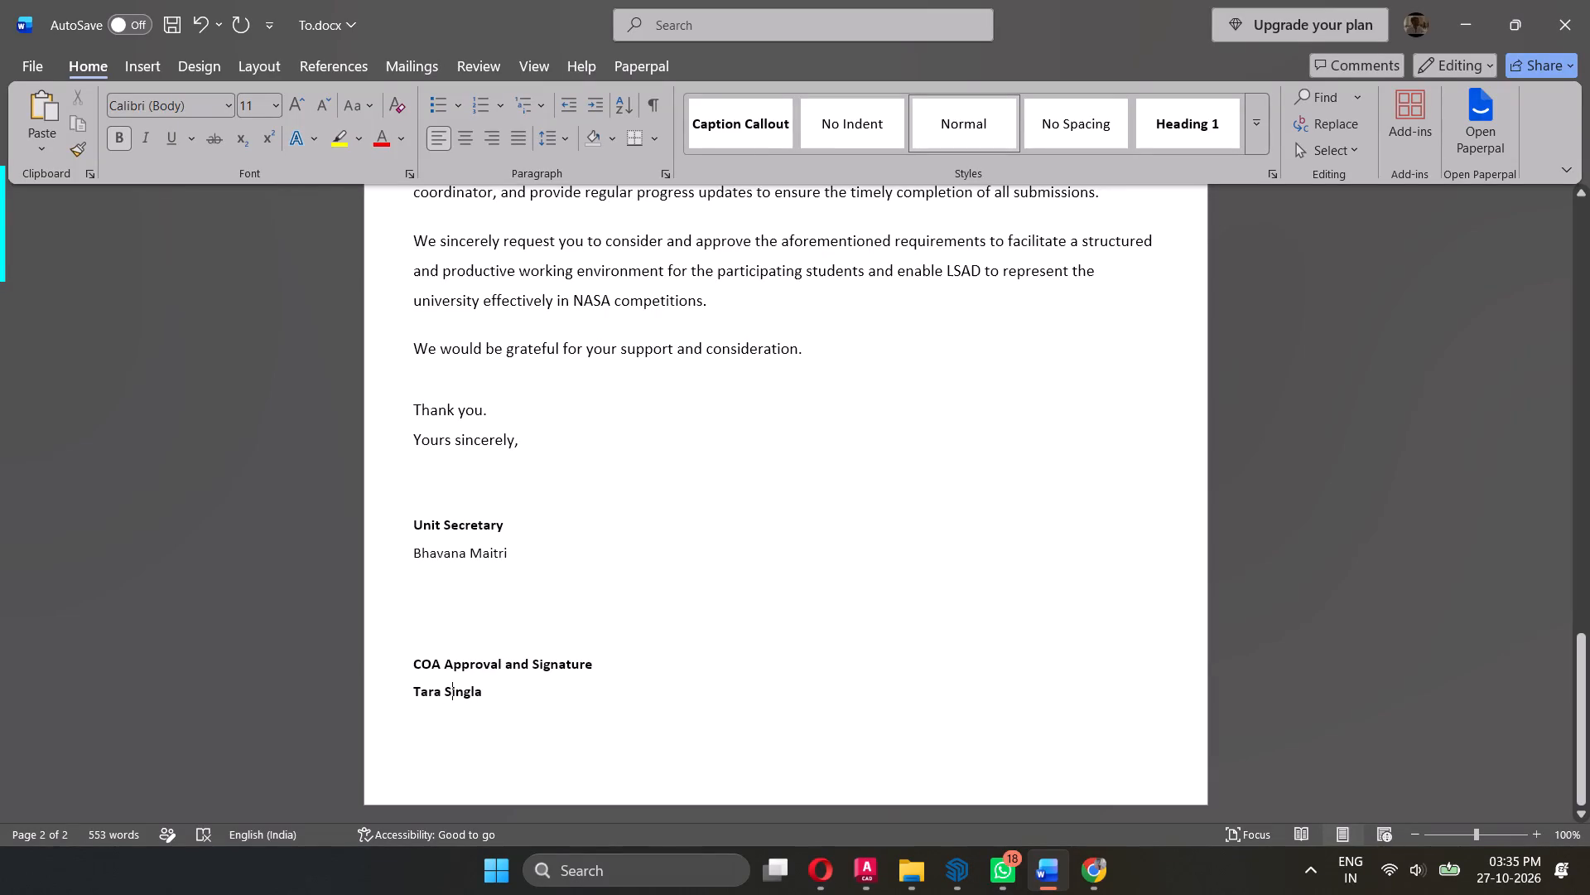
# Remove the bold formatting from the name line below COA Approval and Signature.
pyautogui.moveTo(479, 708); pyautogui.dragTo(439, 670)
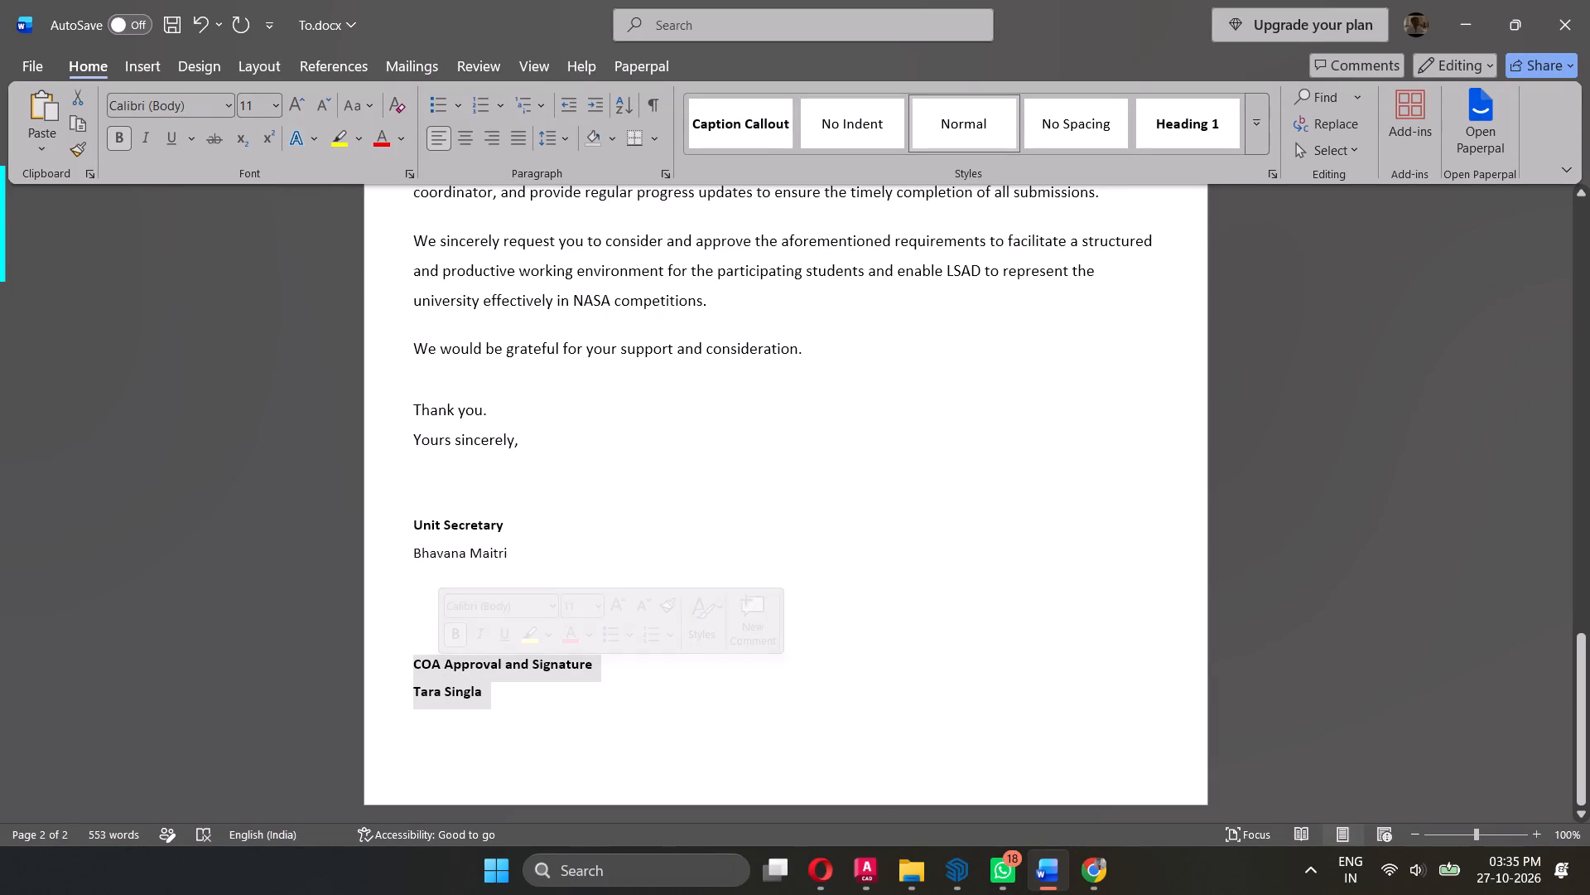
pyautogui.click(436, 680)
pyautogui.moveTo(436, 680); pyautogui.dragTo(431, 701)
pyautogui.click(431, 704)
pyautogui.click(431, 704)
pyautogui.click(441, 708)
pyautogui.tripleClick(450, 702)
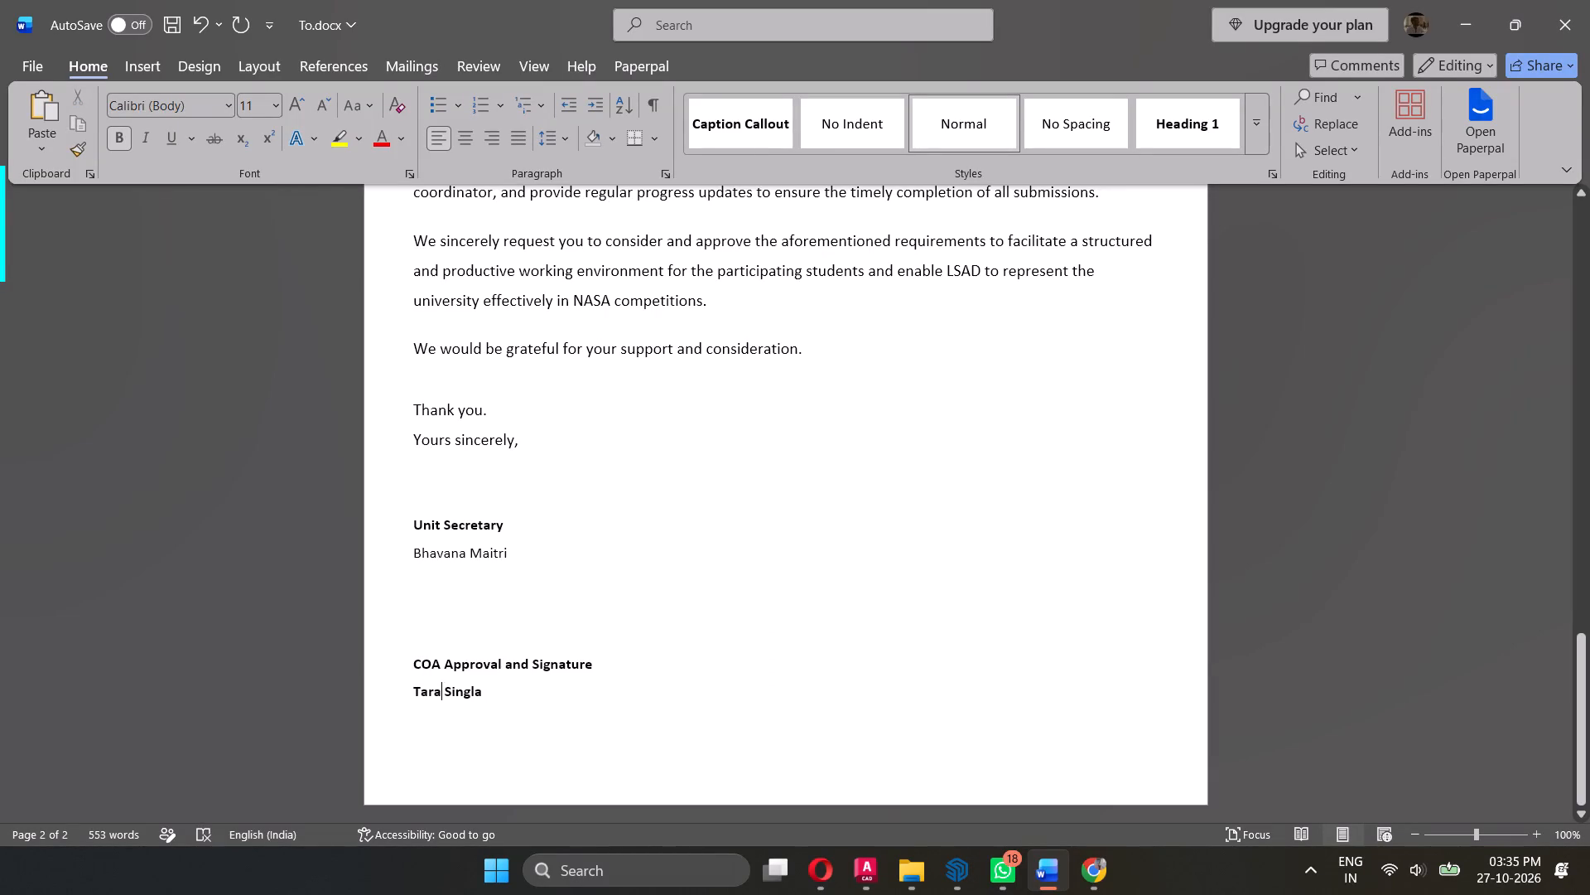
pyautogui.click(127, 138)
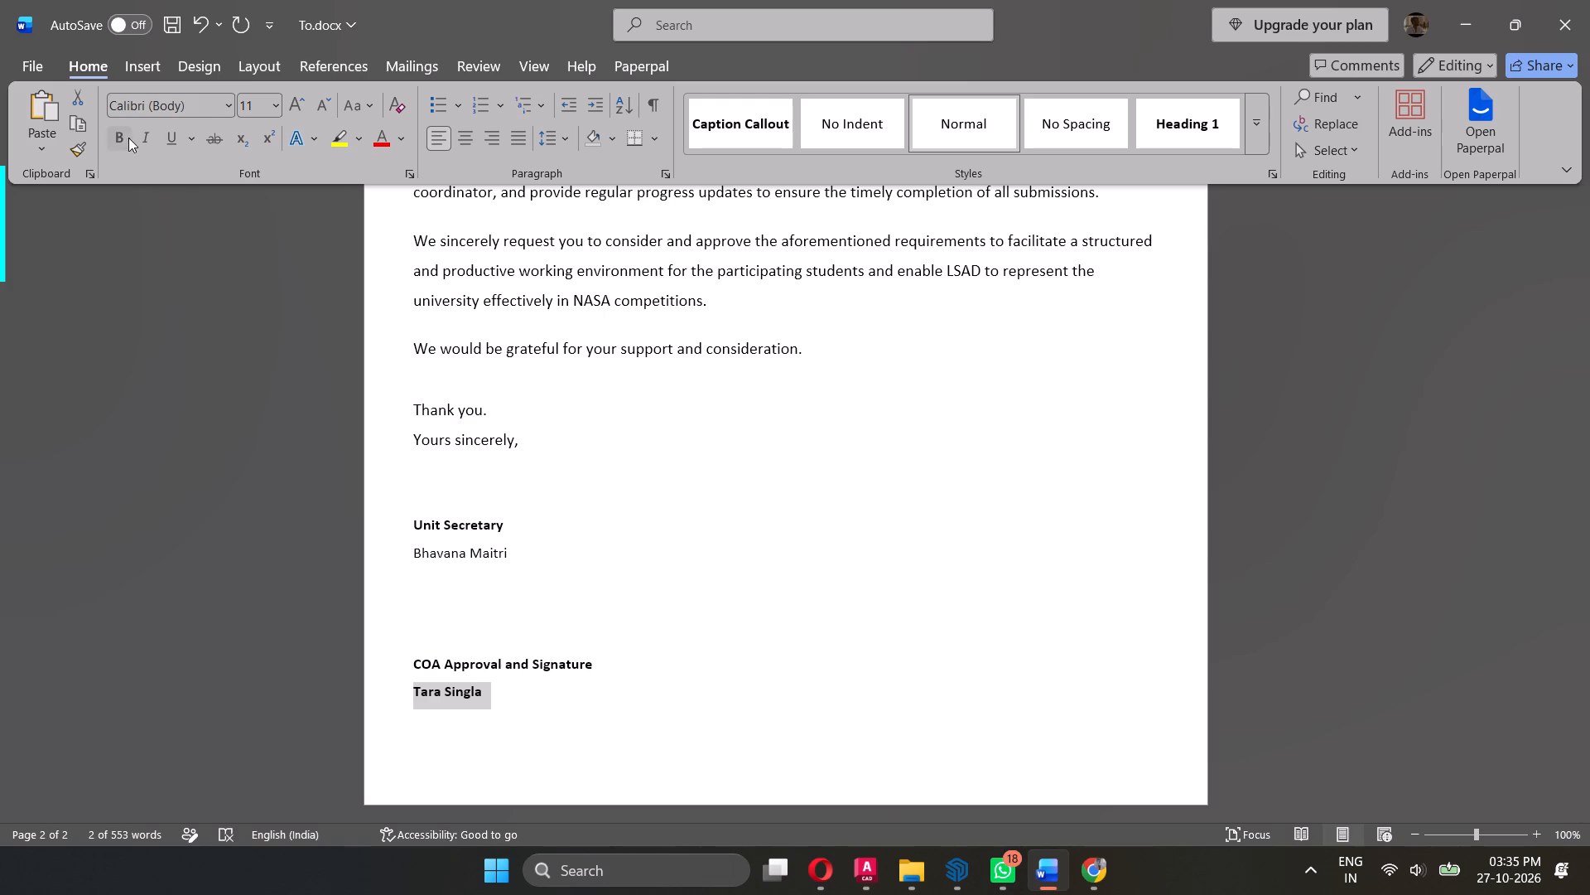
# Reduce the font size of the blank line above Thank you to 7.
pyautogui.click(476, 495)
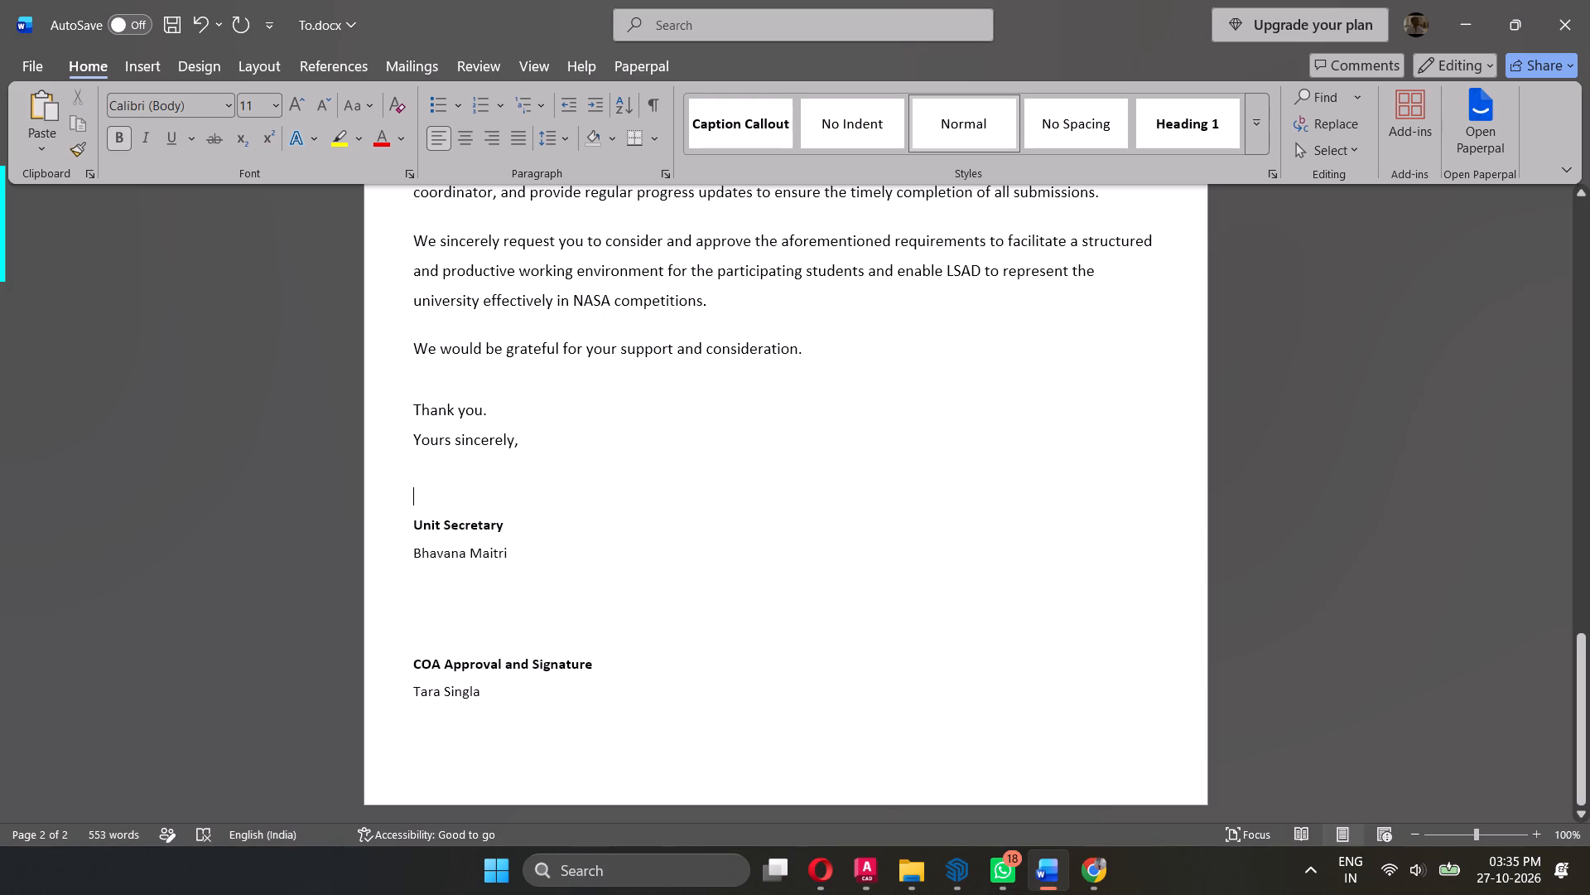
pyautogui.click(450, 374)
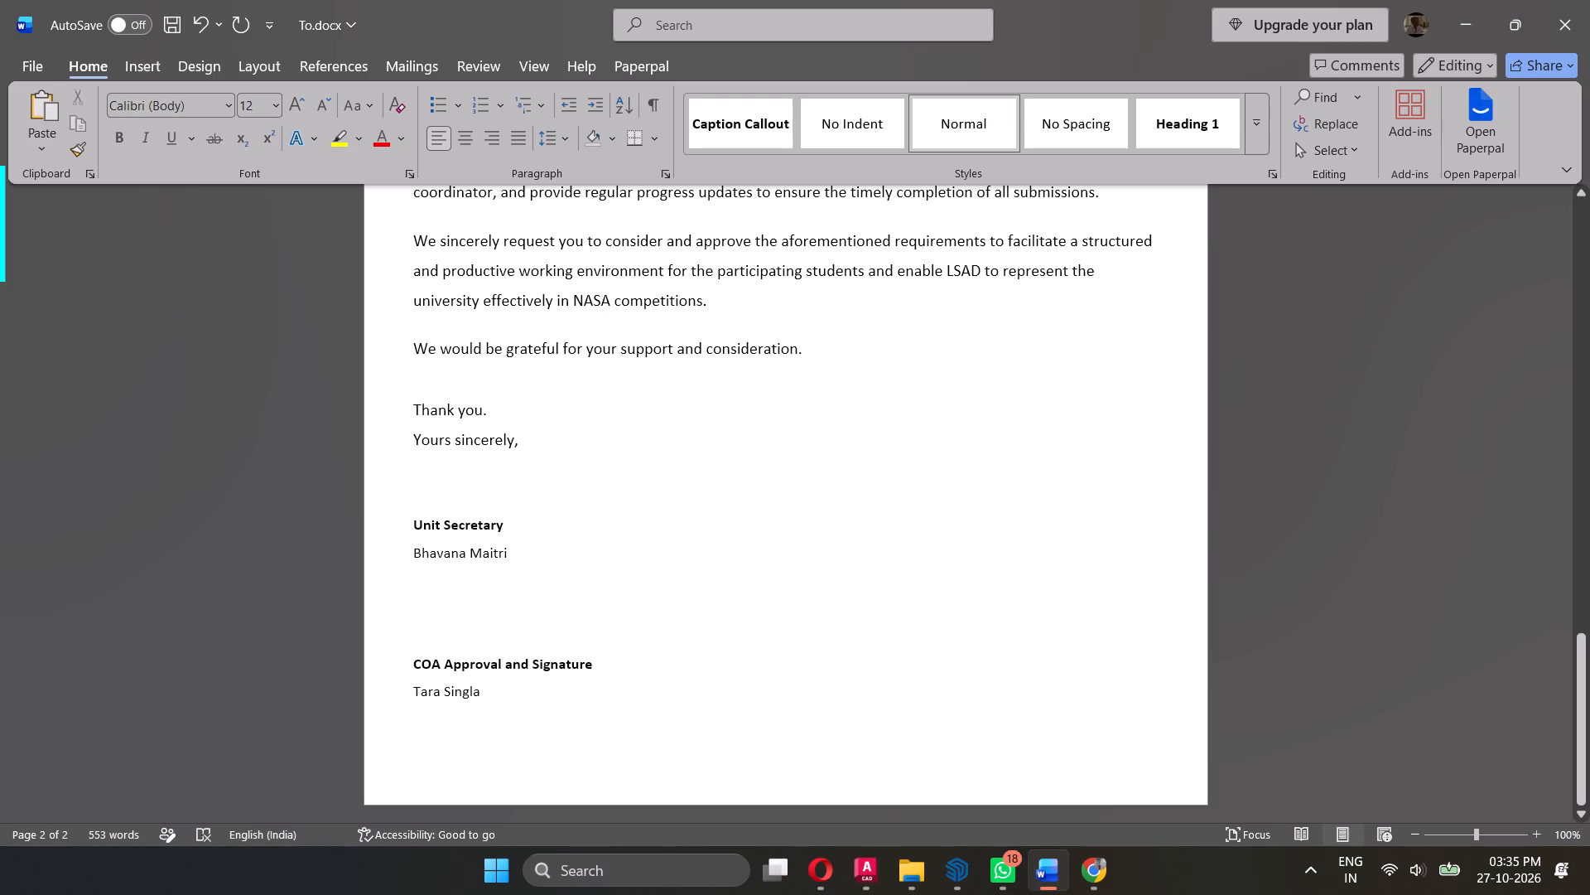
pyautogui.click(427, 384)
pyautogui.click(409, 375)
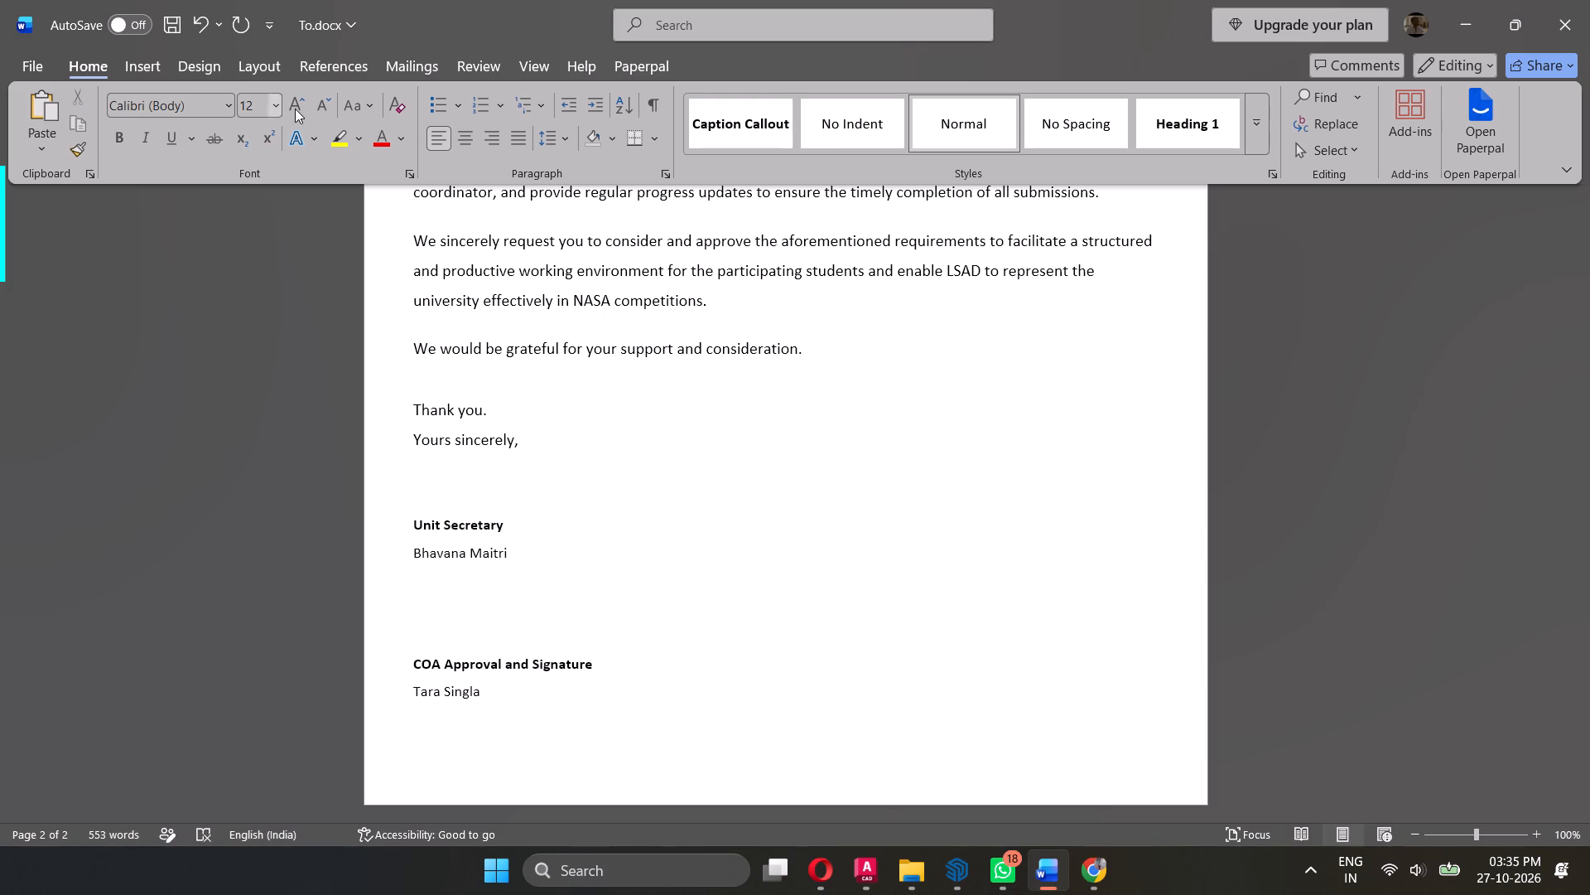
pyautogui.tripleClick(321, 110)
pyautogui.click(321, 110)
pyautogui.click(321, 110)
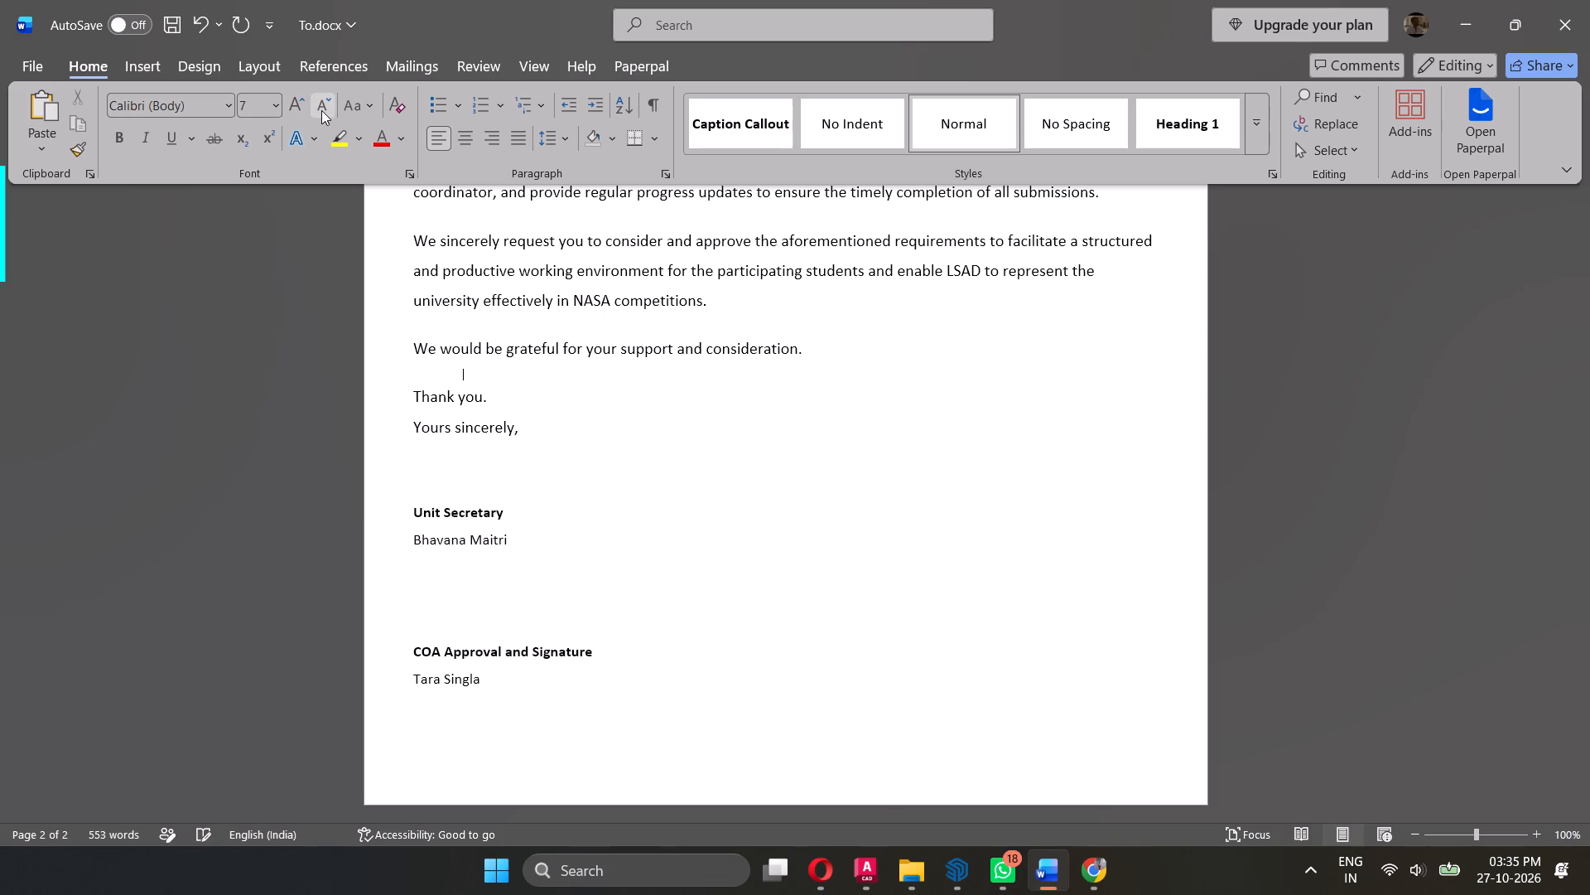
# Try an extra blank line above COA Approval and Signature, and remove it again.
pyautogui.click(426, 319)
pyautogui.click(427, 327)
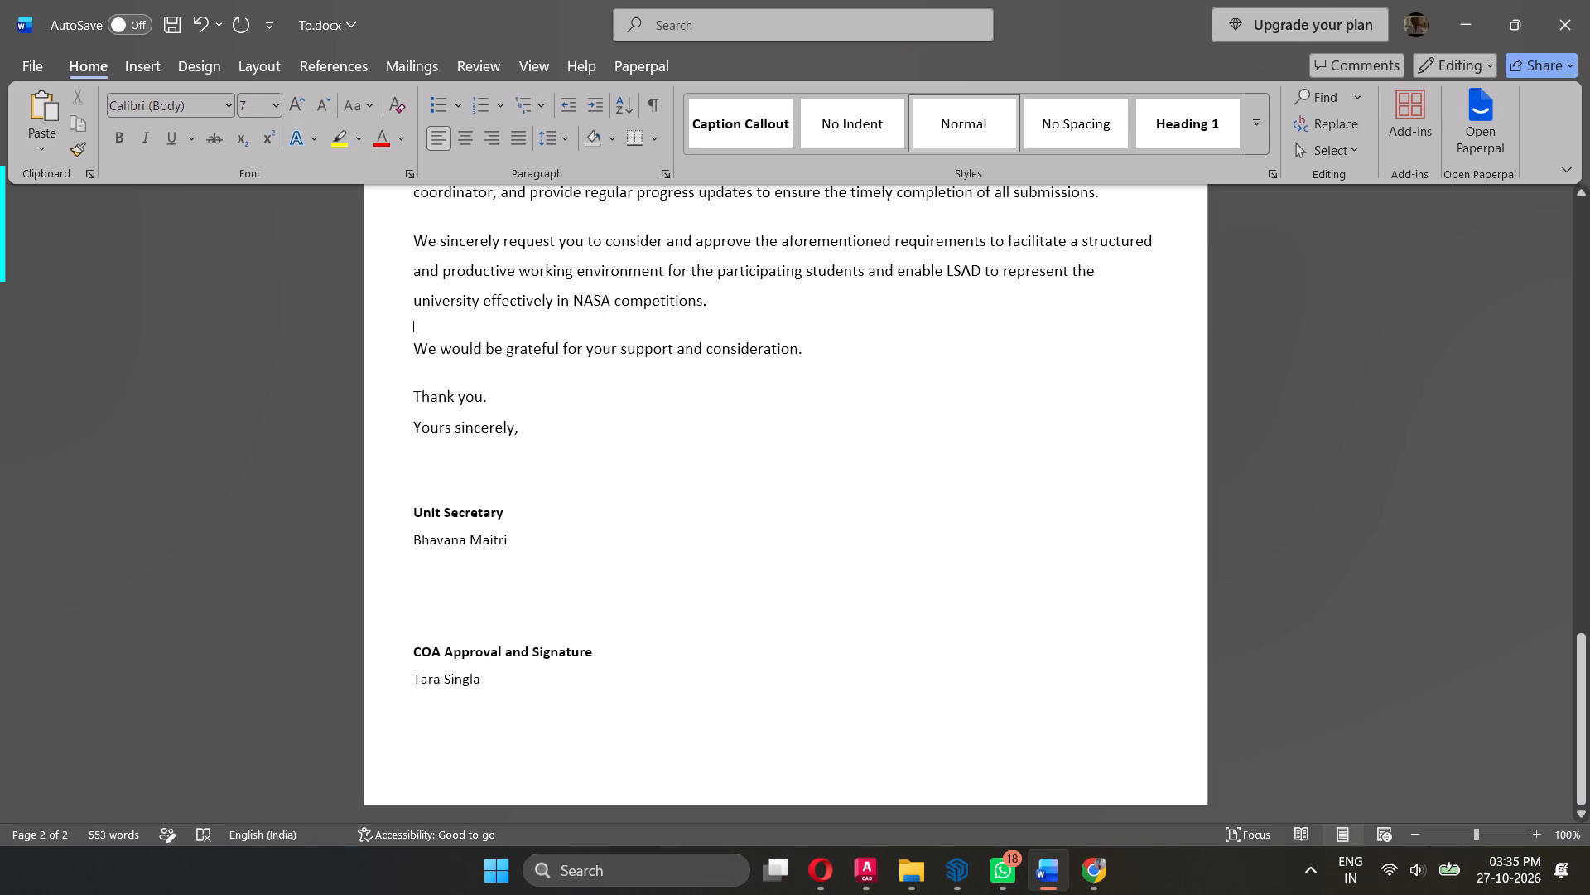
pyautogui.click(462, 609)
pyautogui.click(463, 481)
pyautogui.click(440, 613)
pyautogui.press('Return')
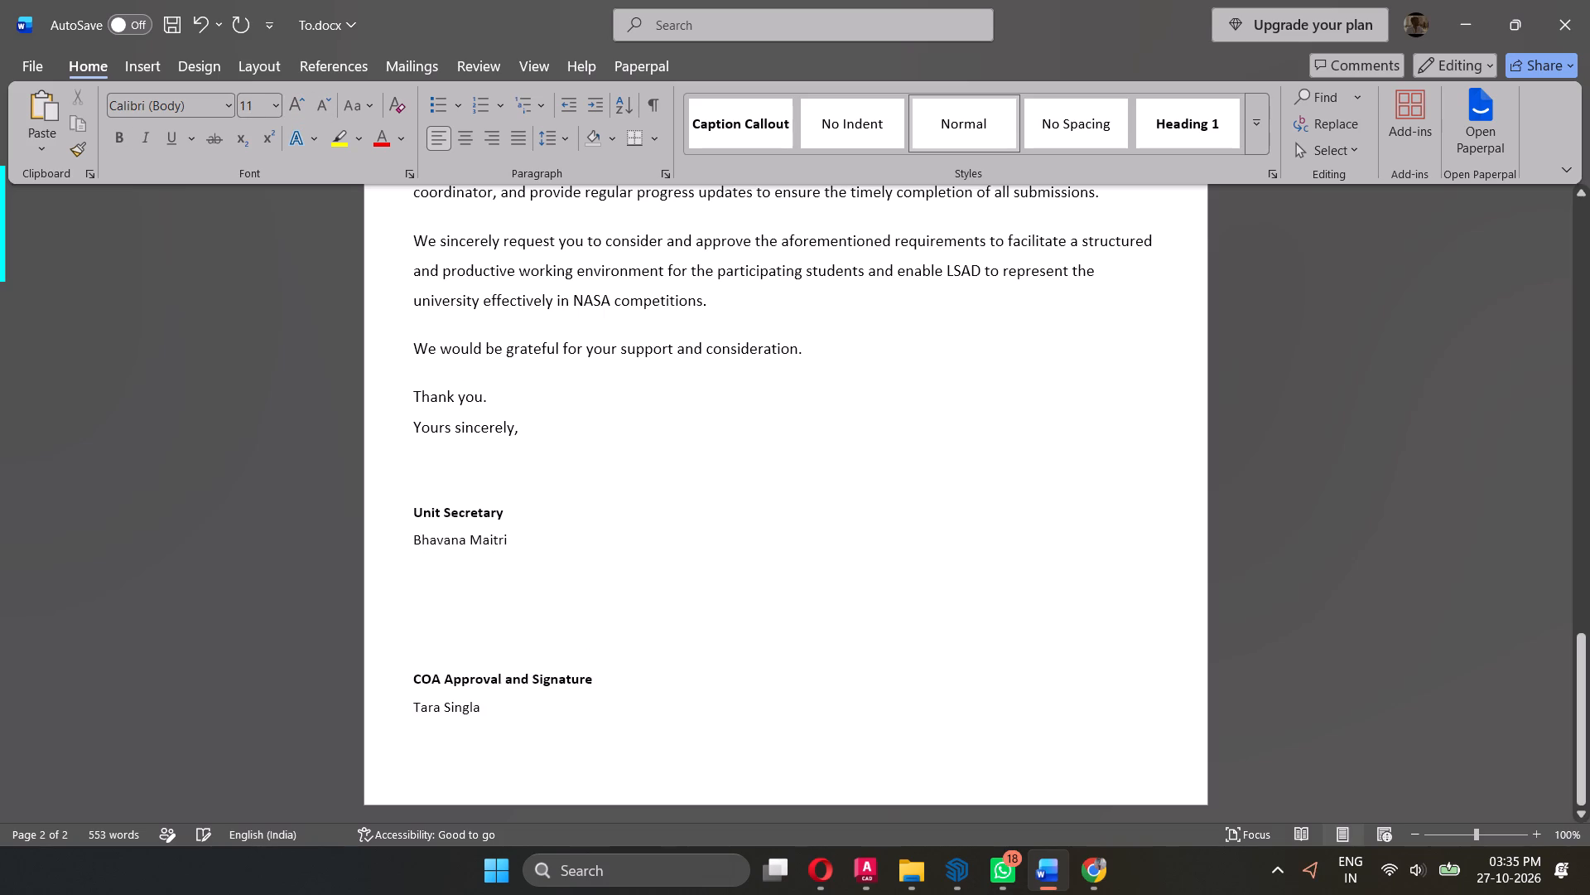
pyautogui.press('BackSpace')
# Go back to the beginning of the letter and place the text cursor in the To, COA line.
pyautogui.scroll(20, 510, 591)
pyautogui.scroll(20, 510, 591)
pyautogui.scroll(3, 510, 591)
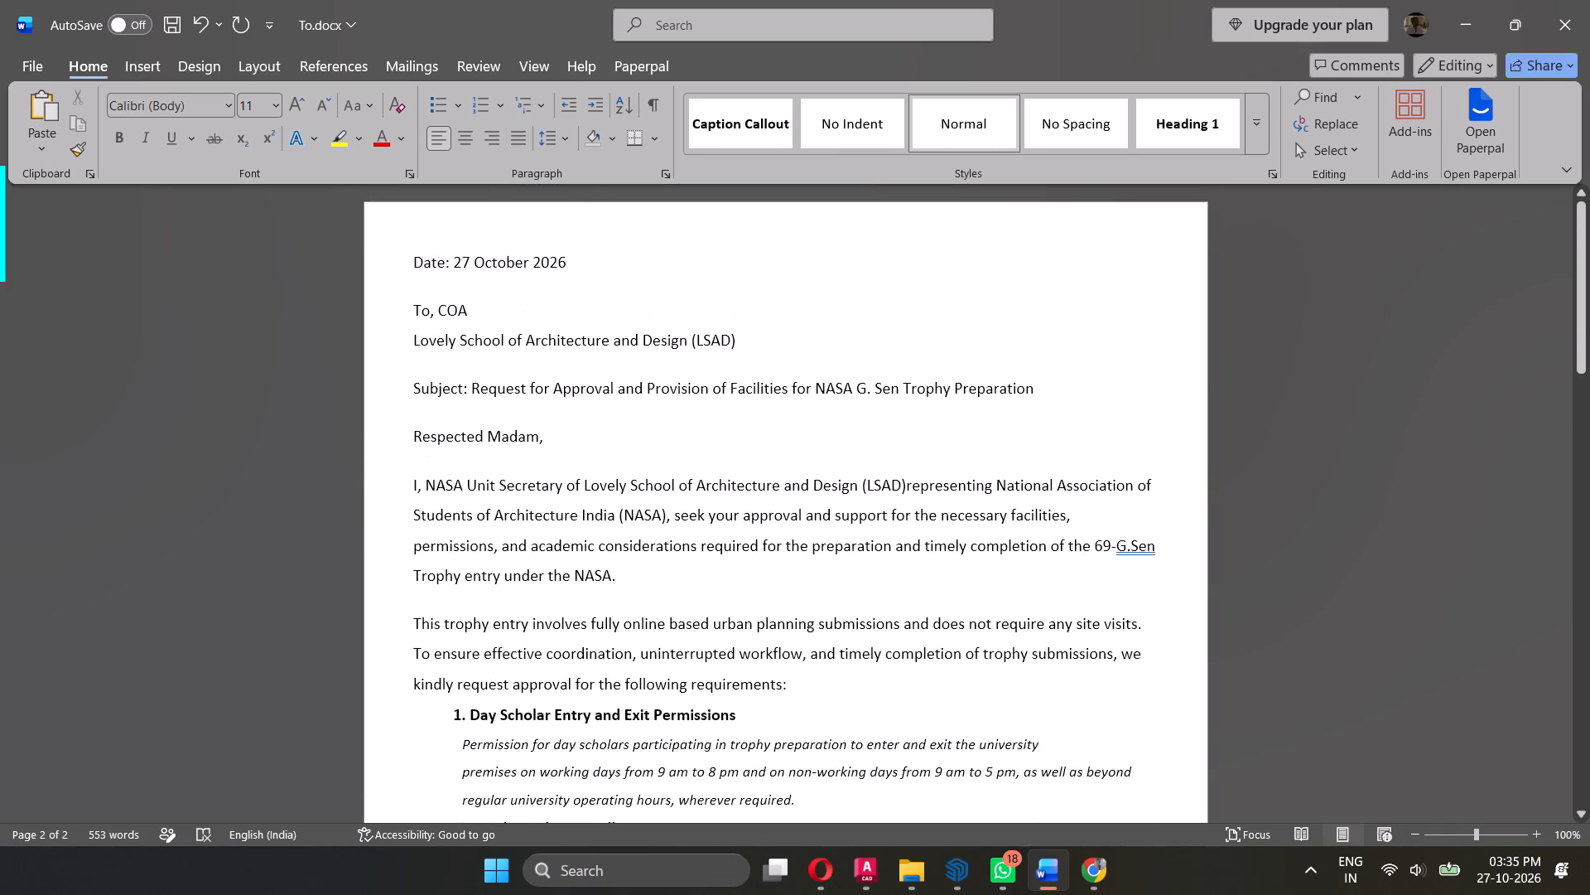
pyautogui.click(441, 313)
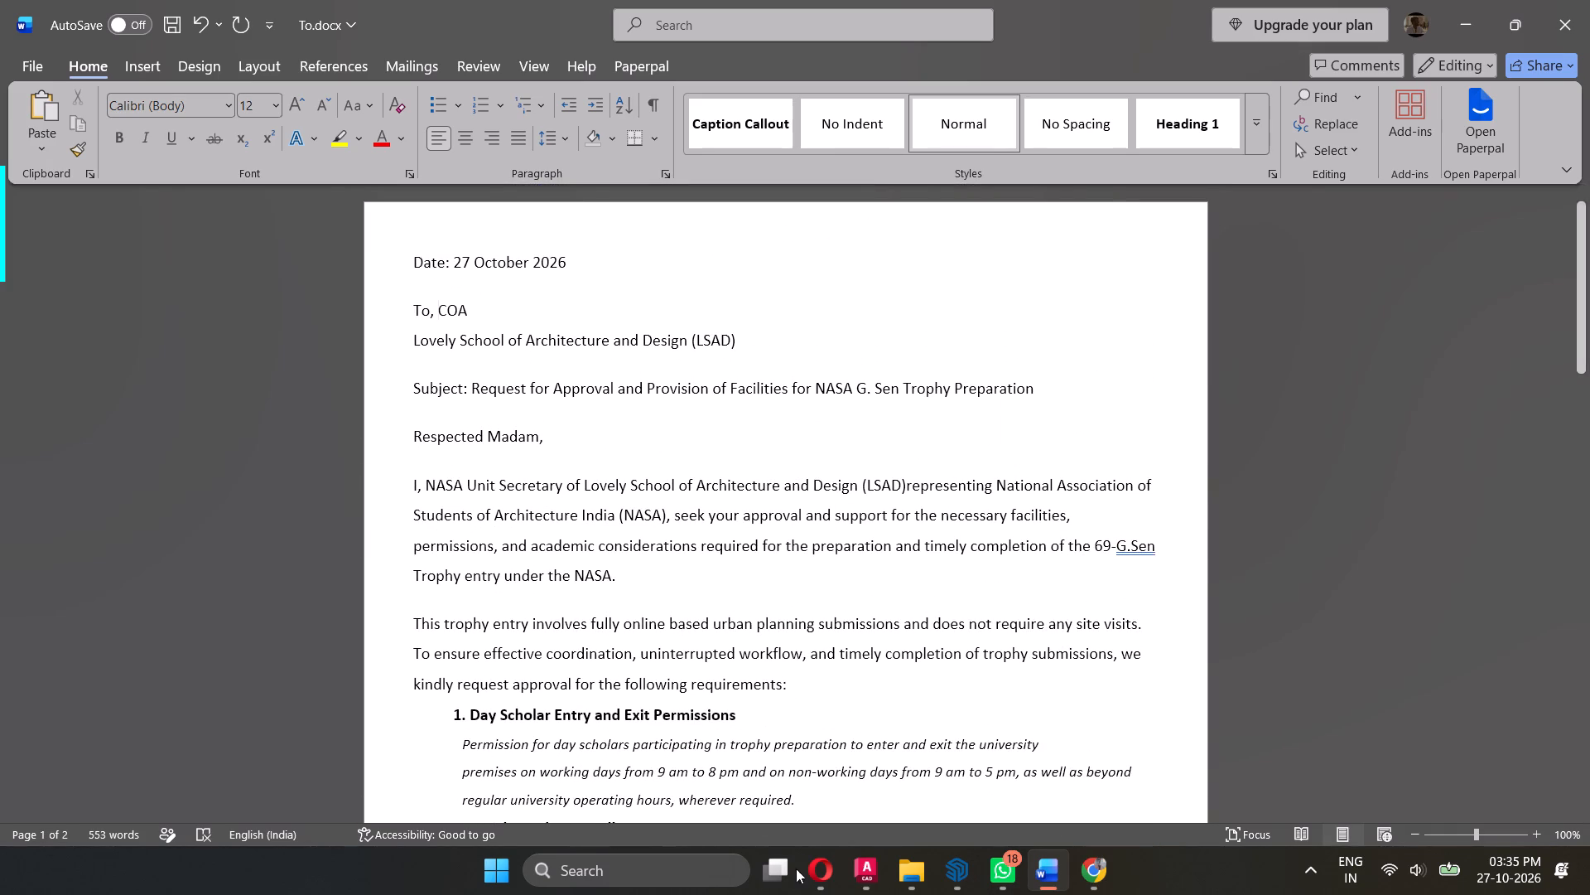
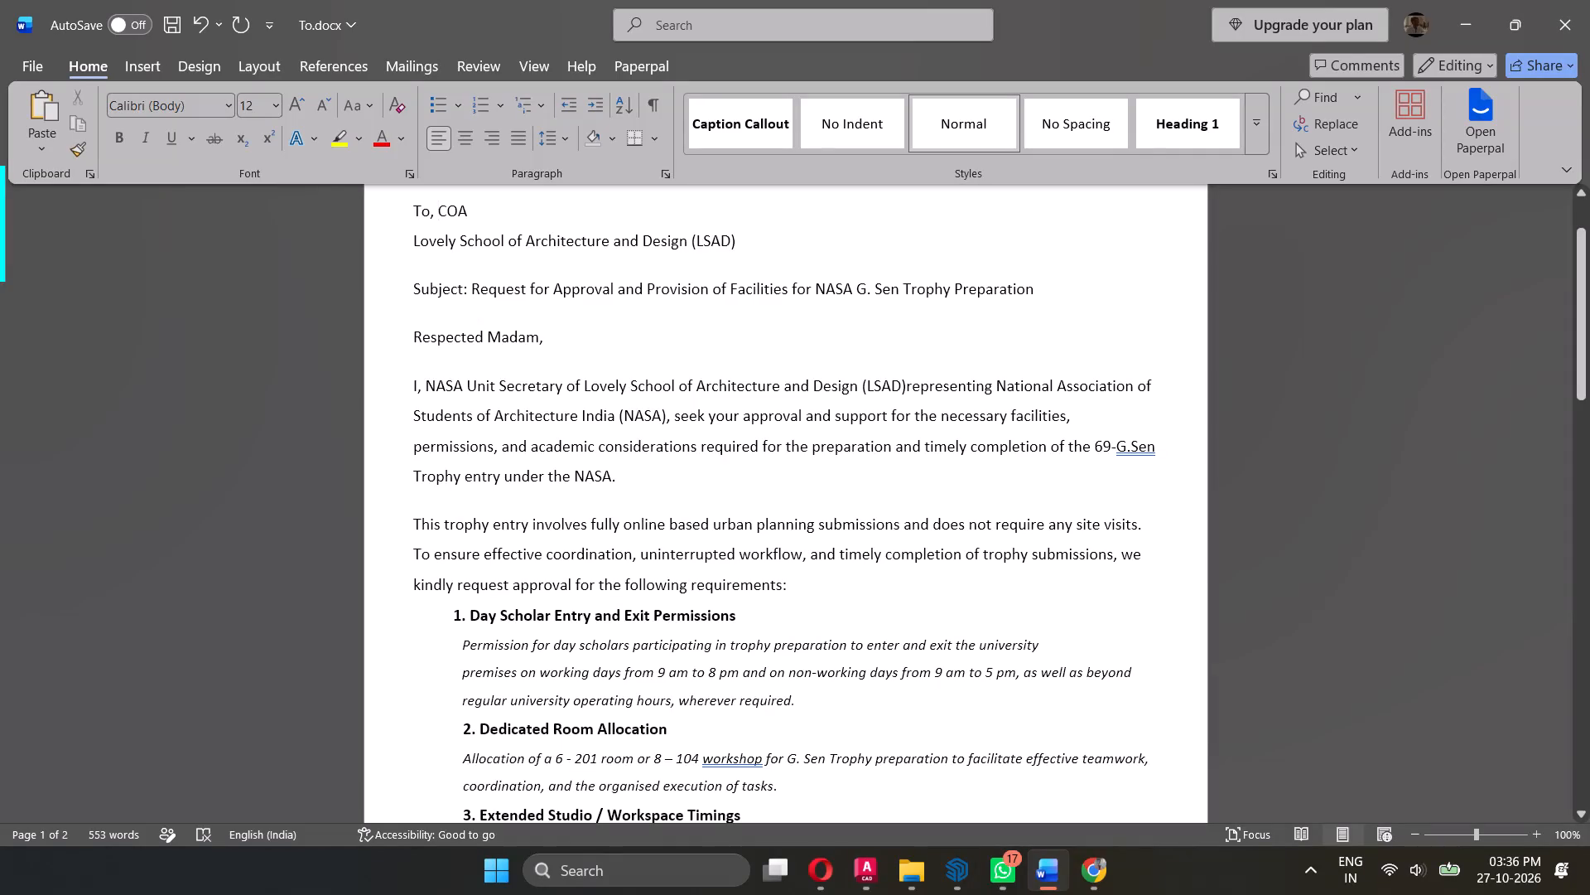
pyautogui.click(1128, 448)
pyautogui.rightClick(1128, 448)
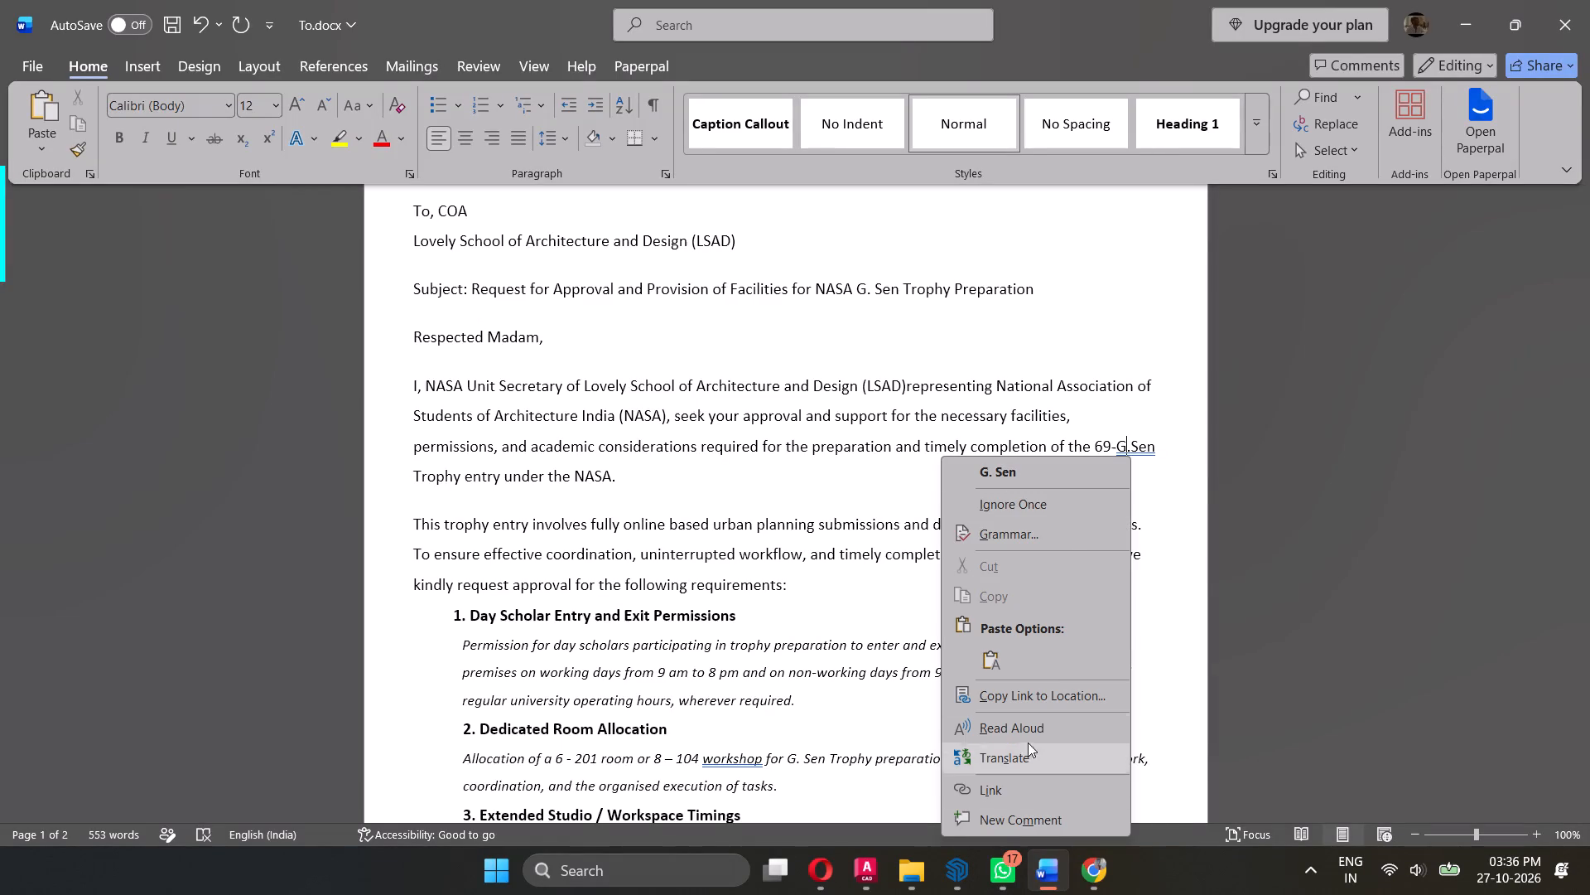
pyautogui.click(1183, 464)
# Review the whole letter, from the numbered requirements through the sign-off and back up to the date line.
pyautogui.scroll(-18, 1166, 457)
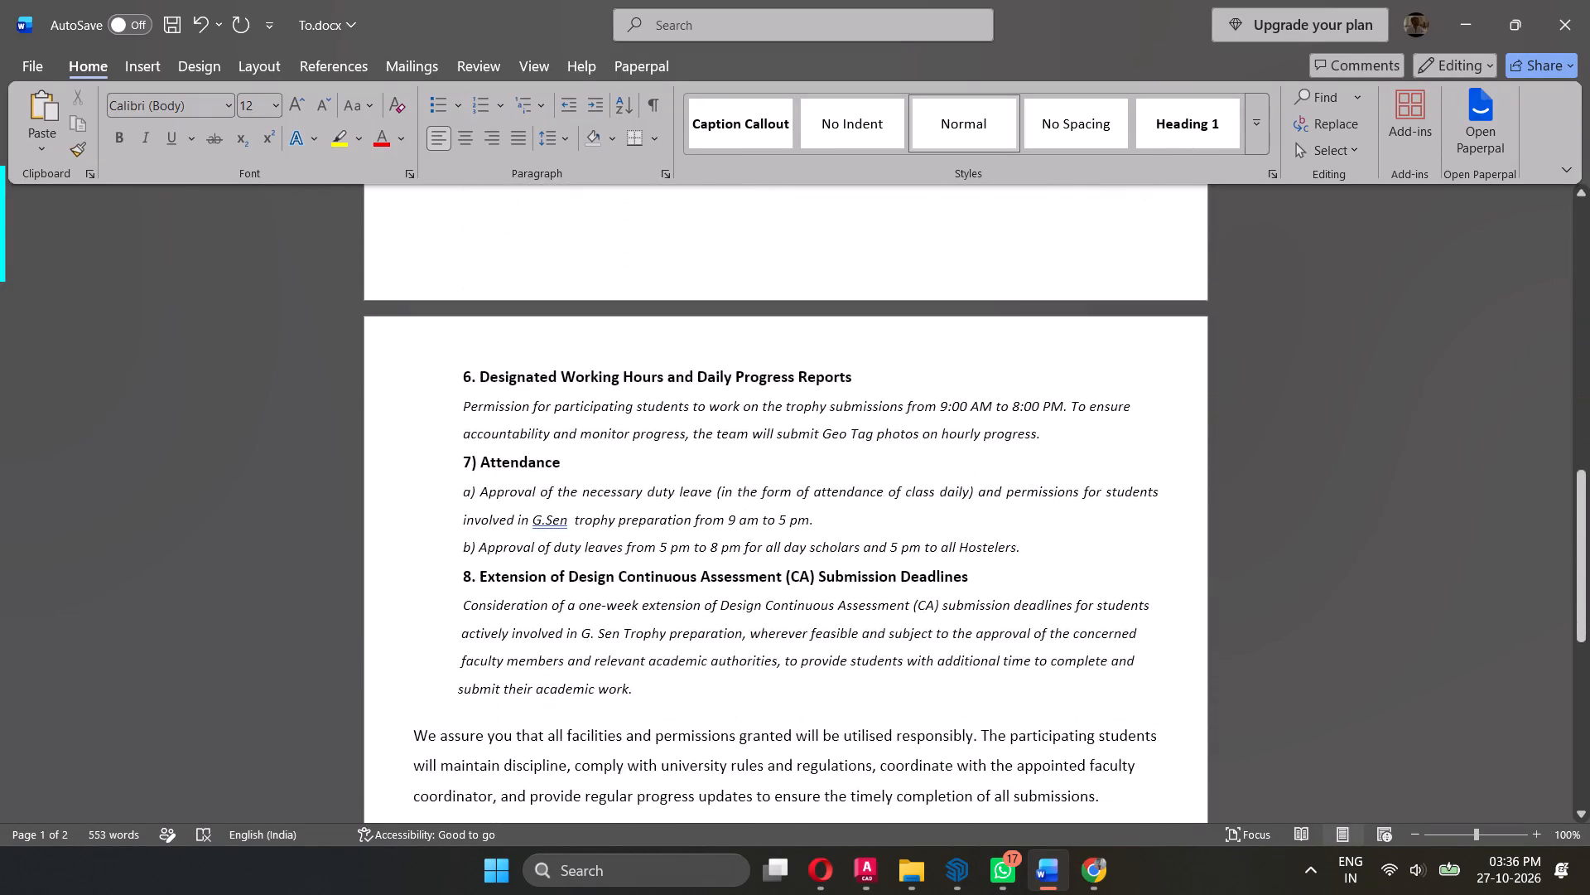
pyautogui.scroll(-8, 1159, 469)
pyautogui.scroll(4, 1155, 484)
pyautogui.scroll(-7, 967, 455)
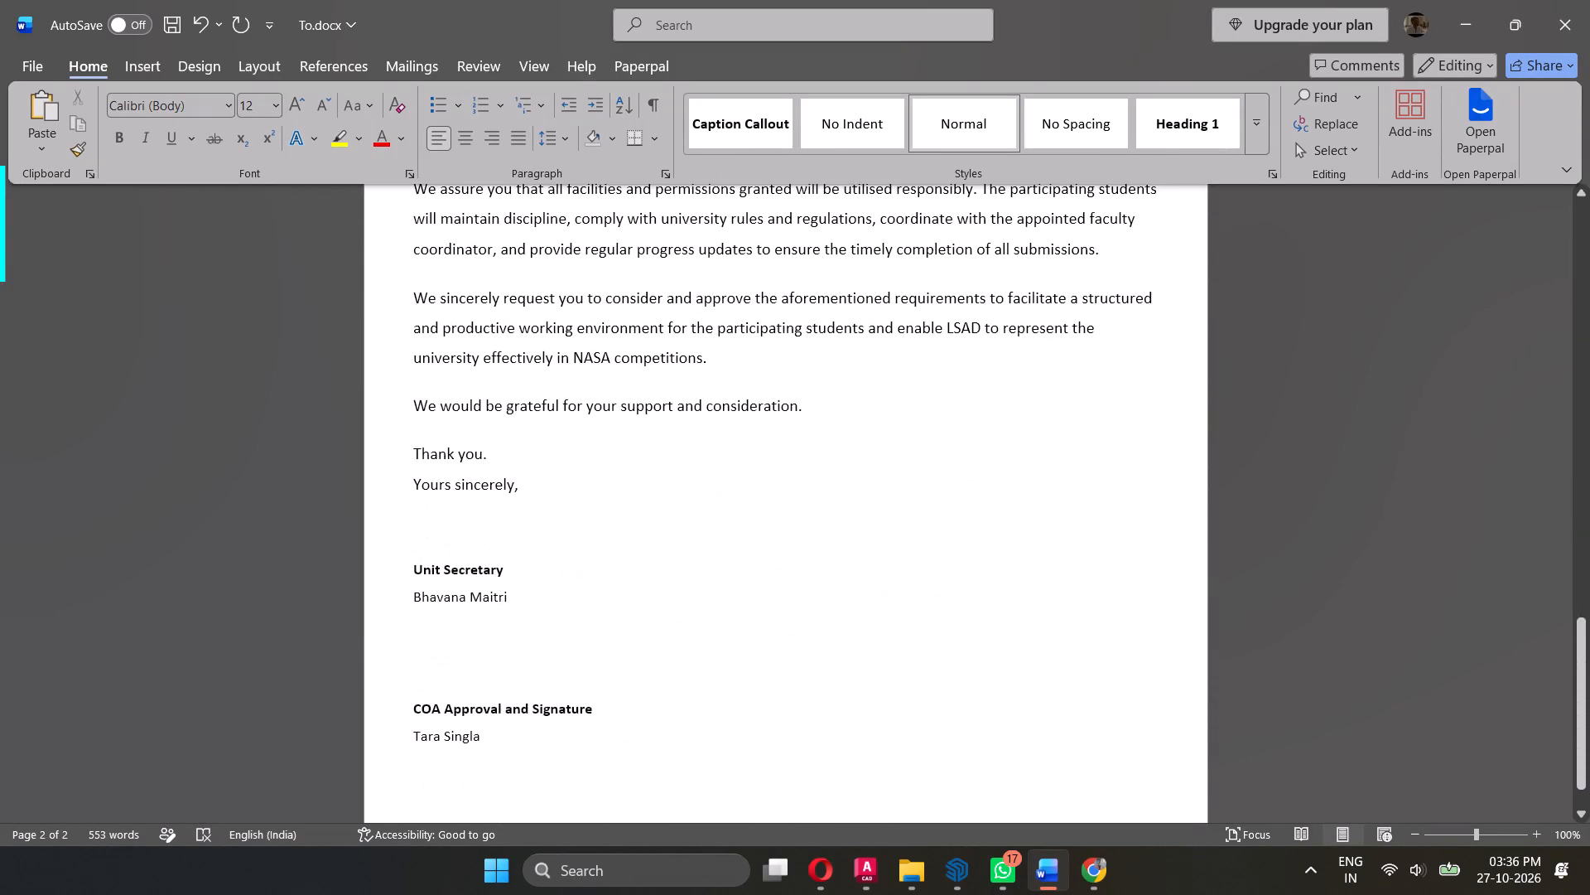
pyautogui.scroll(-9, 979, 440)
pyautogui.scroll(7, 979, 440)
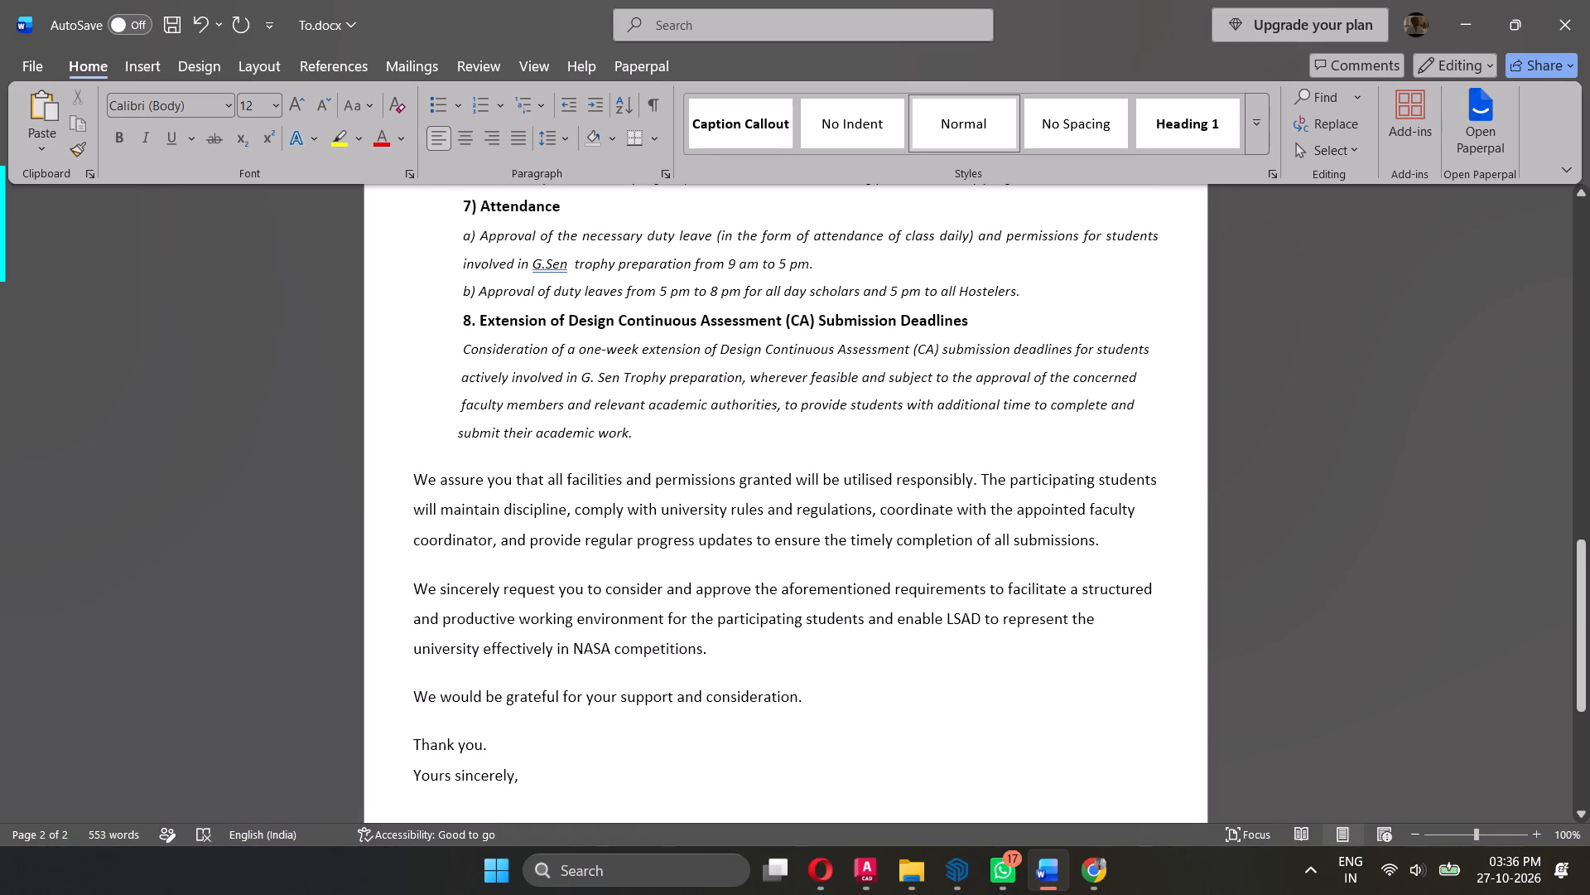
pyautogui.scroll(9, 981, 423)
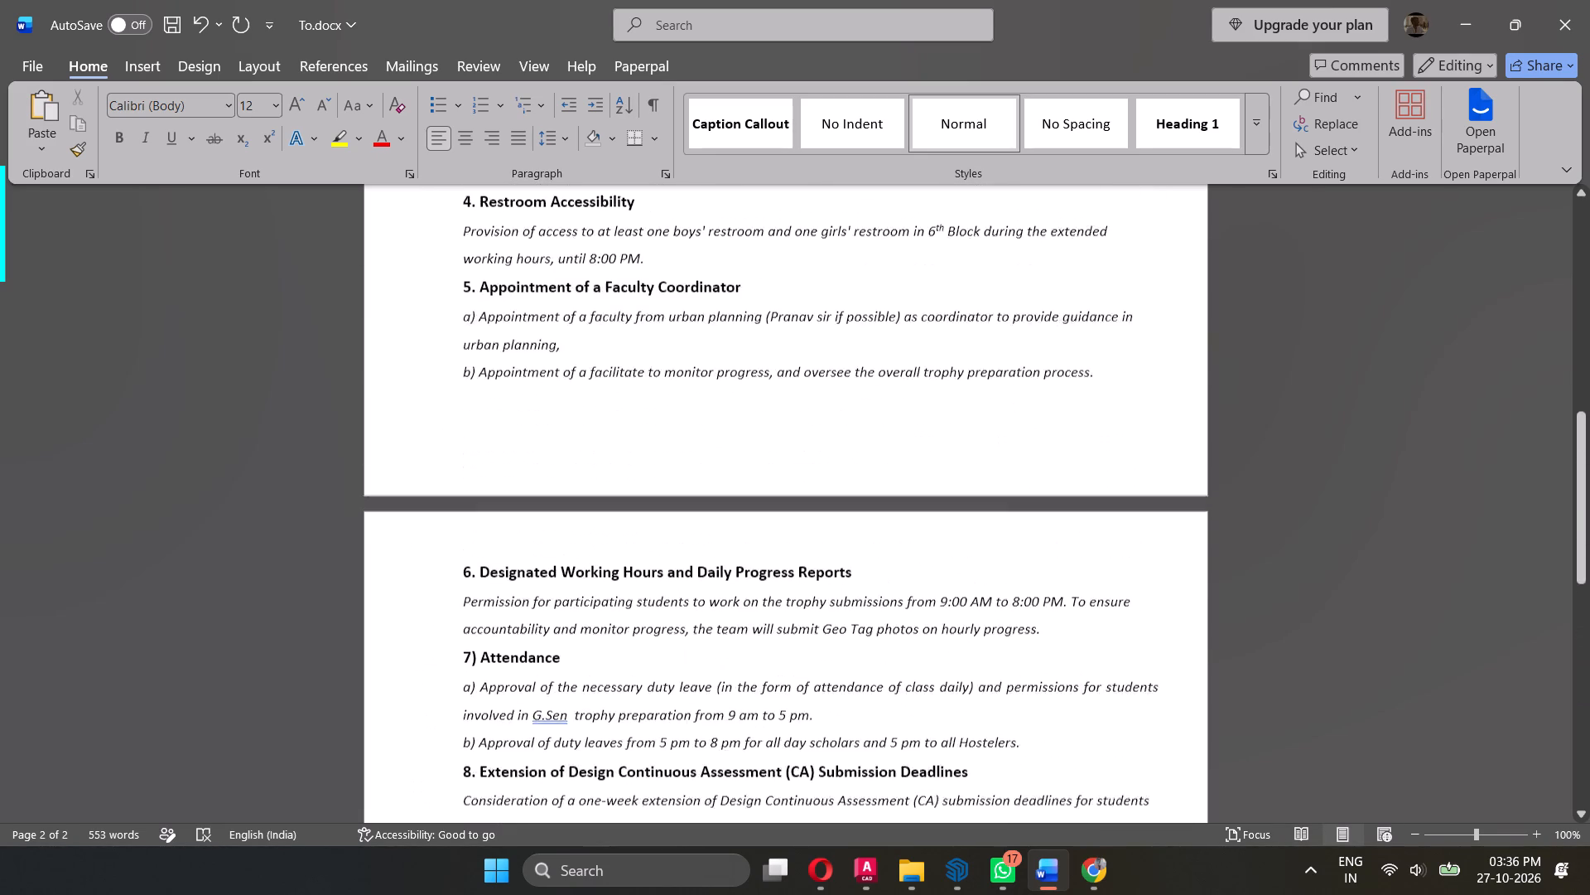
pyautogui.scroll(15, 981, 423)
pyautogui.scroll(6, 981, 423)
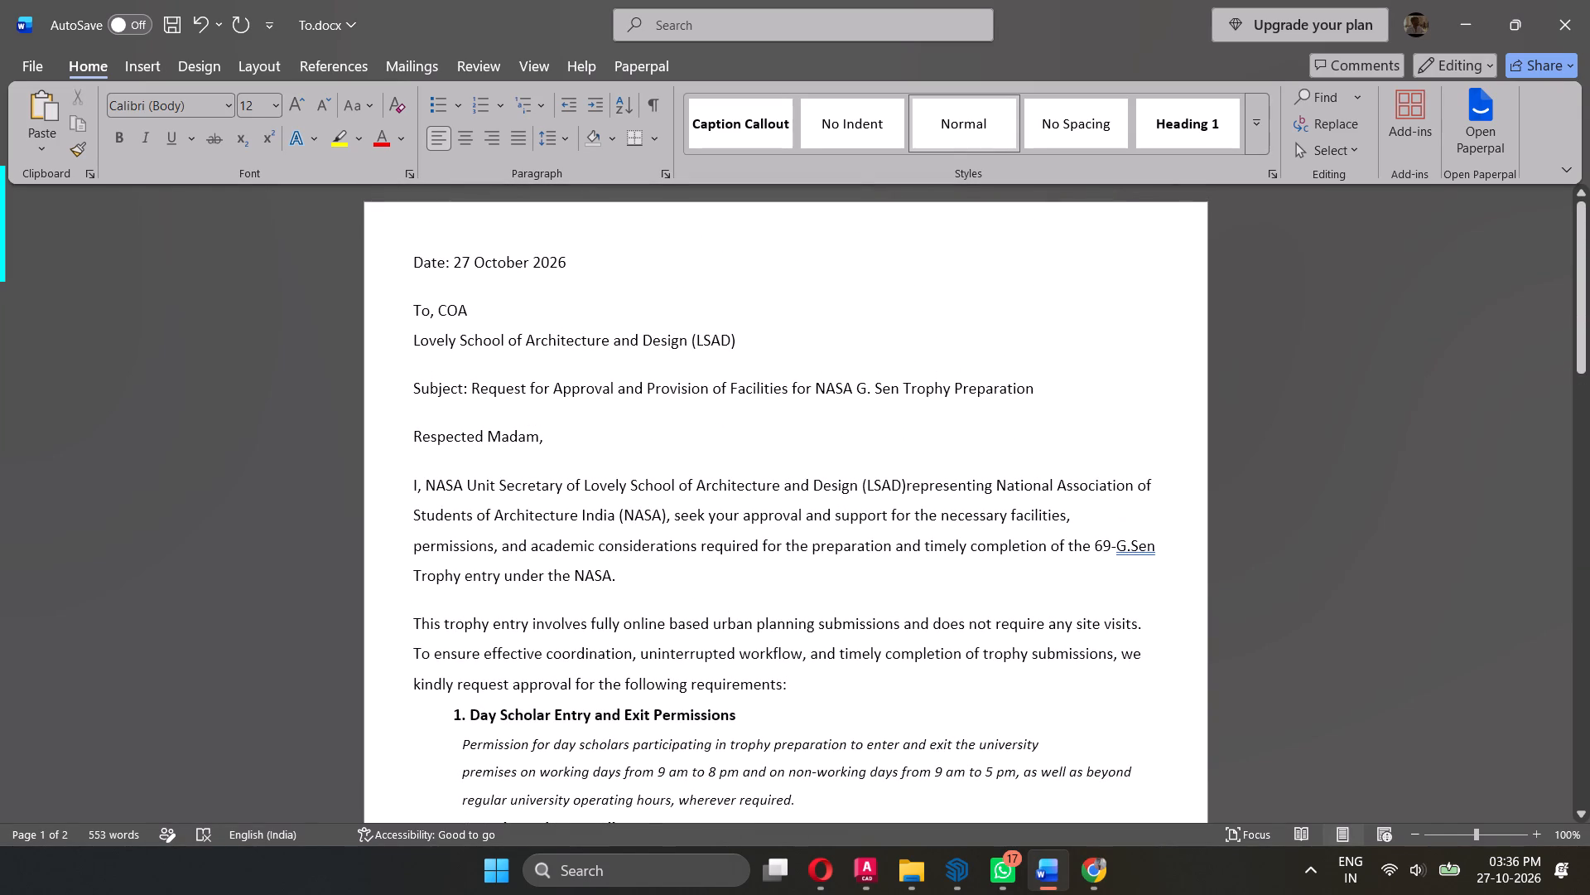
# Delete the word NASA before Unit Secretary in the opening sentence of the first body paragraph.
pyautogui.moveTo(463, 483); pyautogui.dragTo(422, 481)
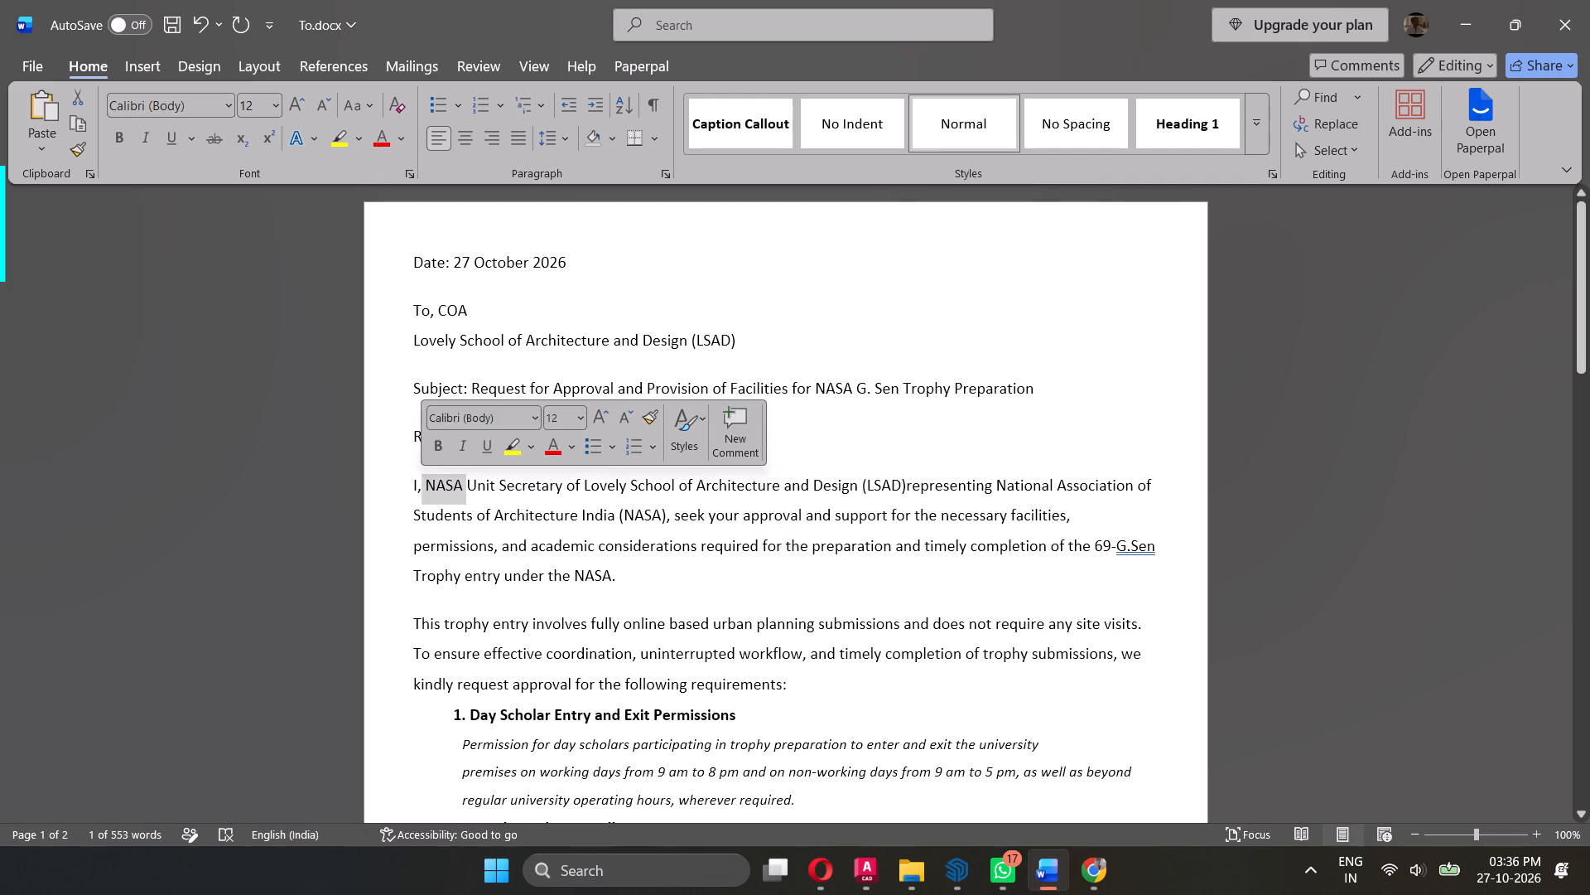
pyautogui.press('BackSpace')
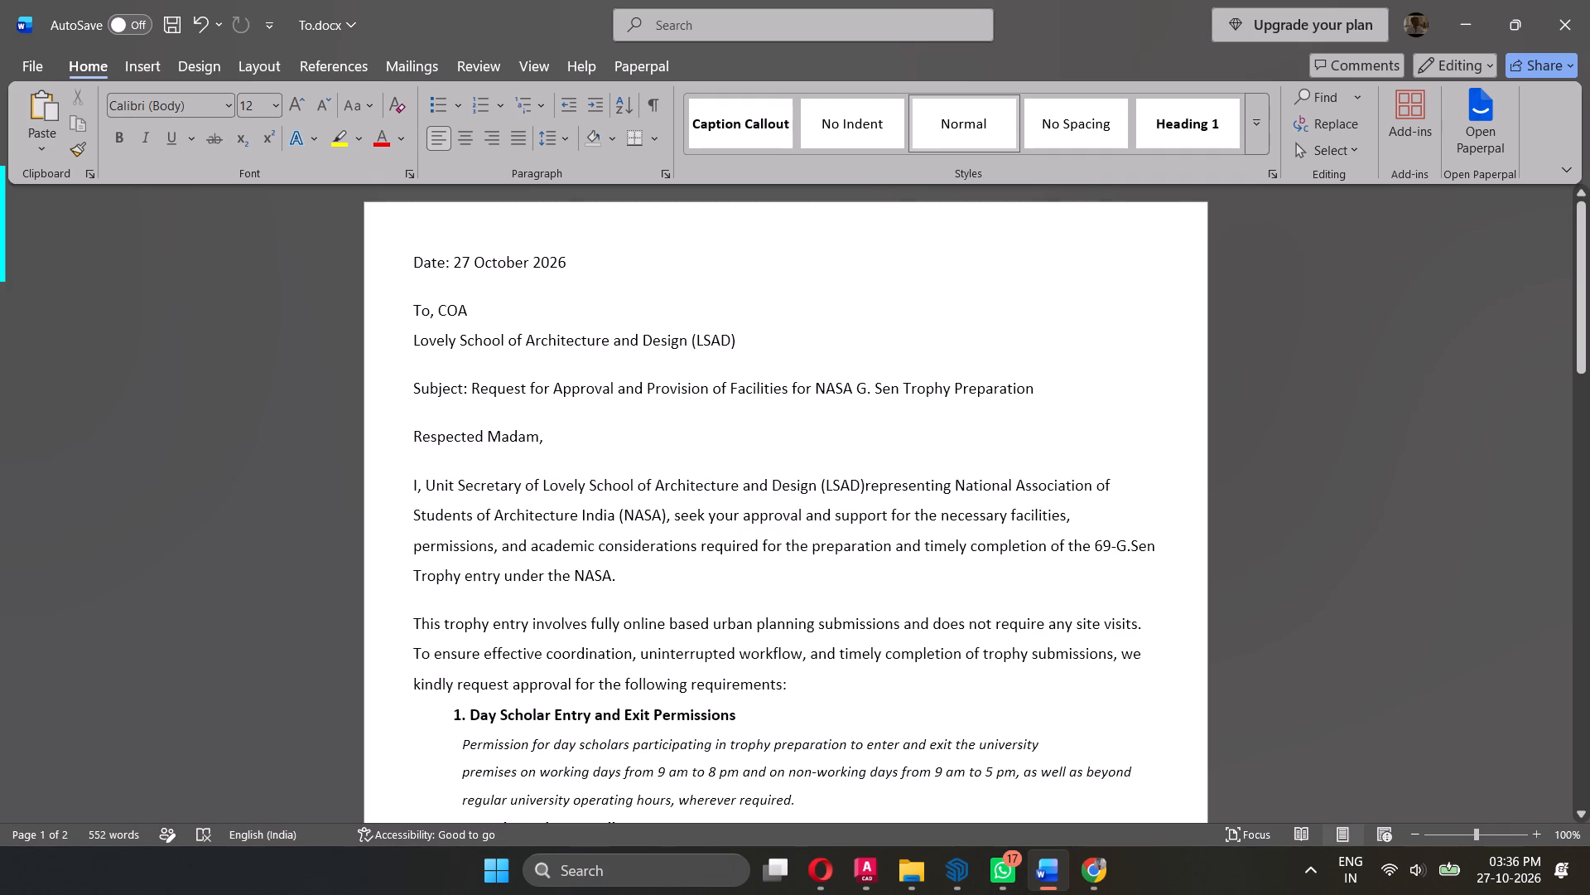
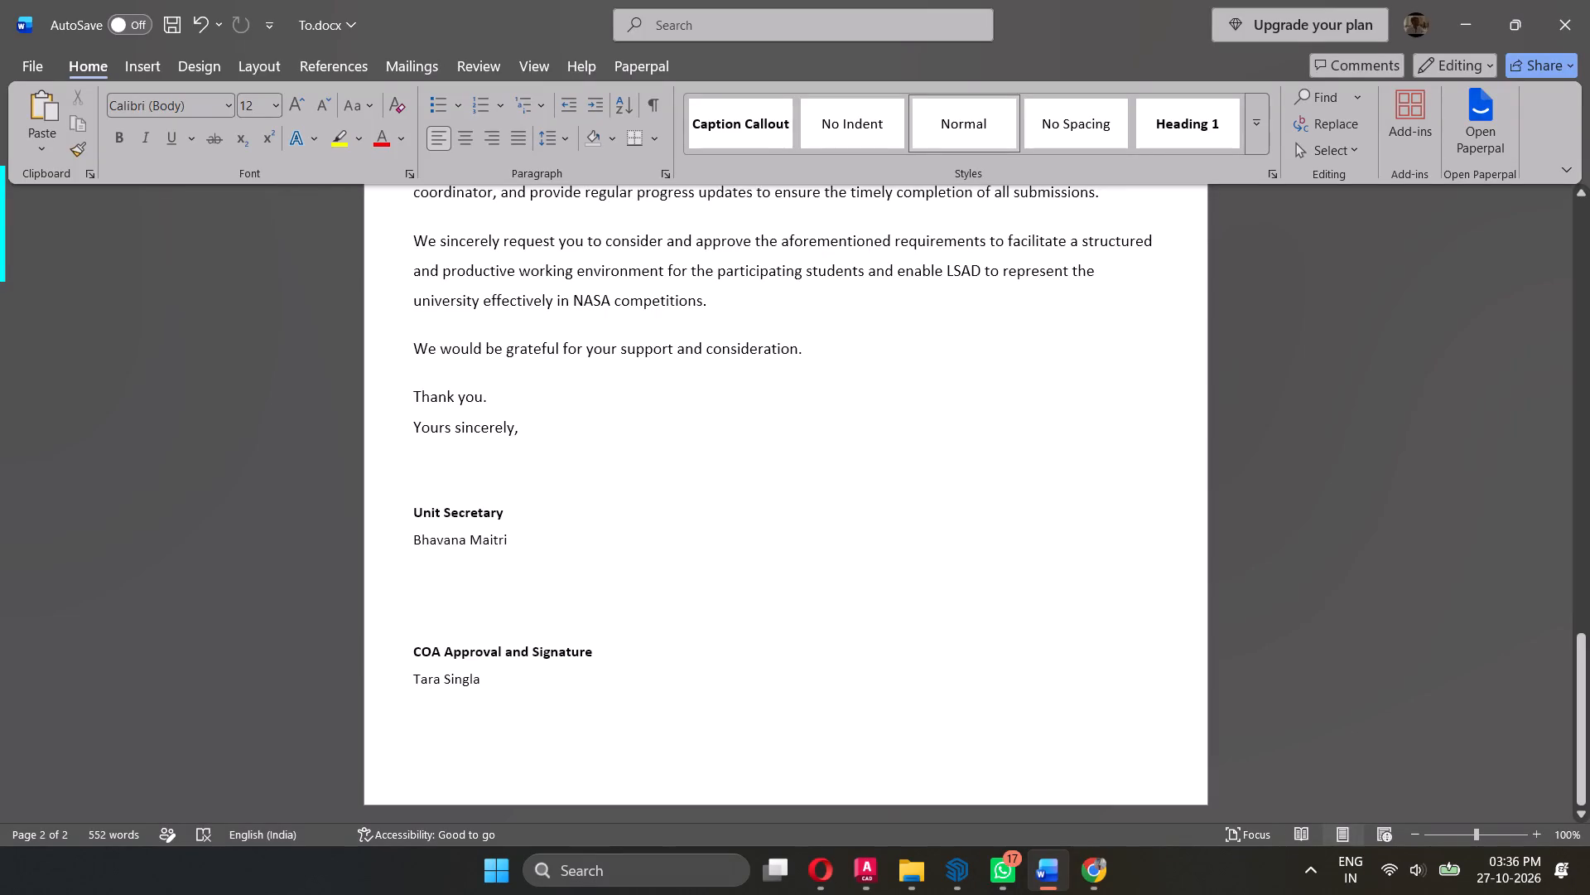
# Review the letter from the sign-off back up to the date and addressee lines.
pyautogui.click(464, 472)
pyautogui.scroll(20, 470, 508)
pyautogui.scroll(3, 470, 508)
pyautogui.scroll(13, 714, 559)
pyautogui.scroll(-1, 769, 516)
pyautogui.scroll(4, 769, 516)
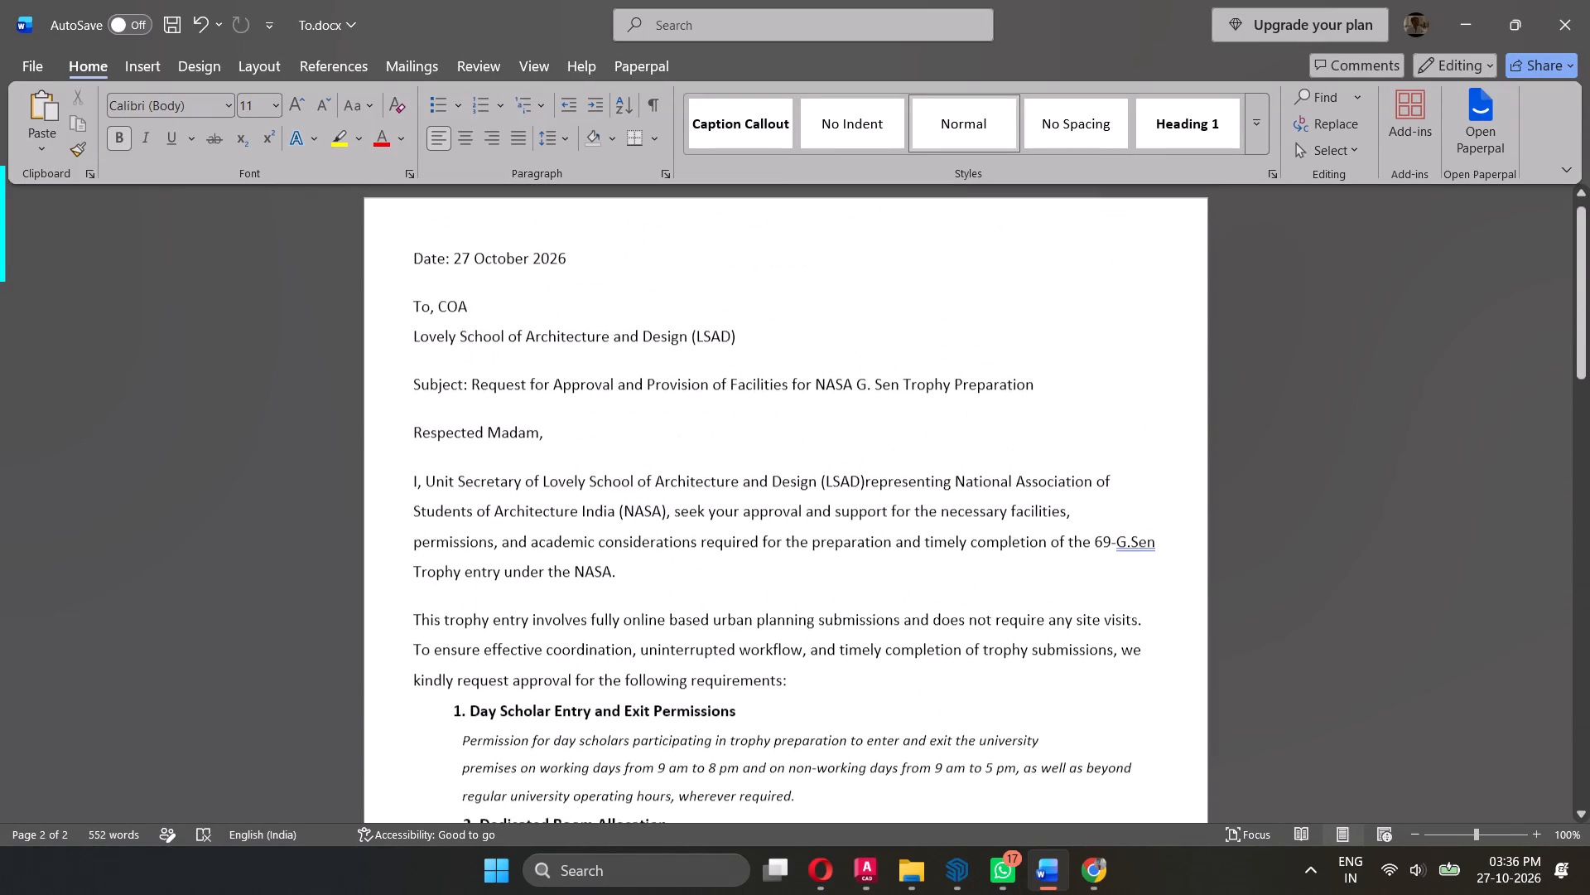
pyautogui.scroll(2, 769, 516)
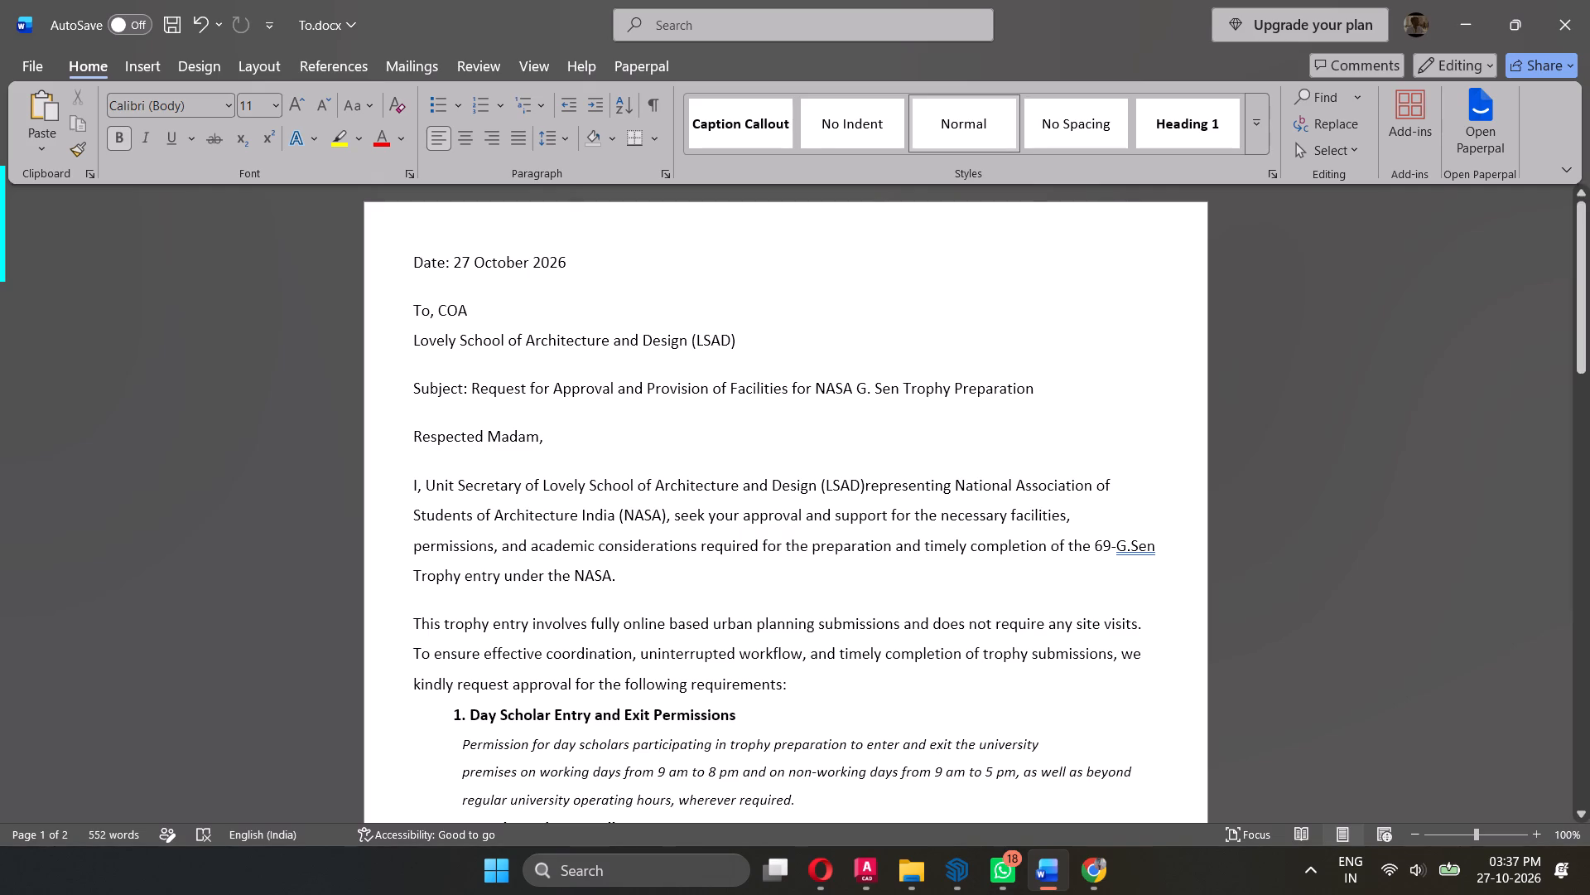
# Switch to Opera, search Google for "coa full form in college", and read the overview among all results.
pyautogui.click(830, 872)
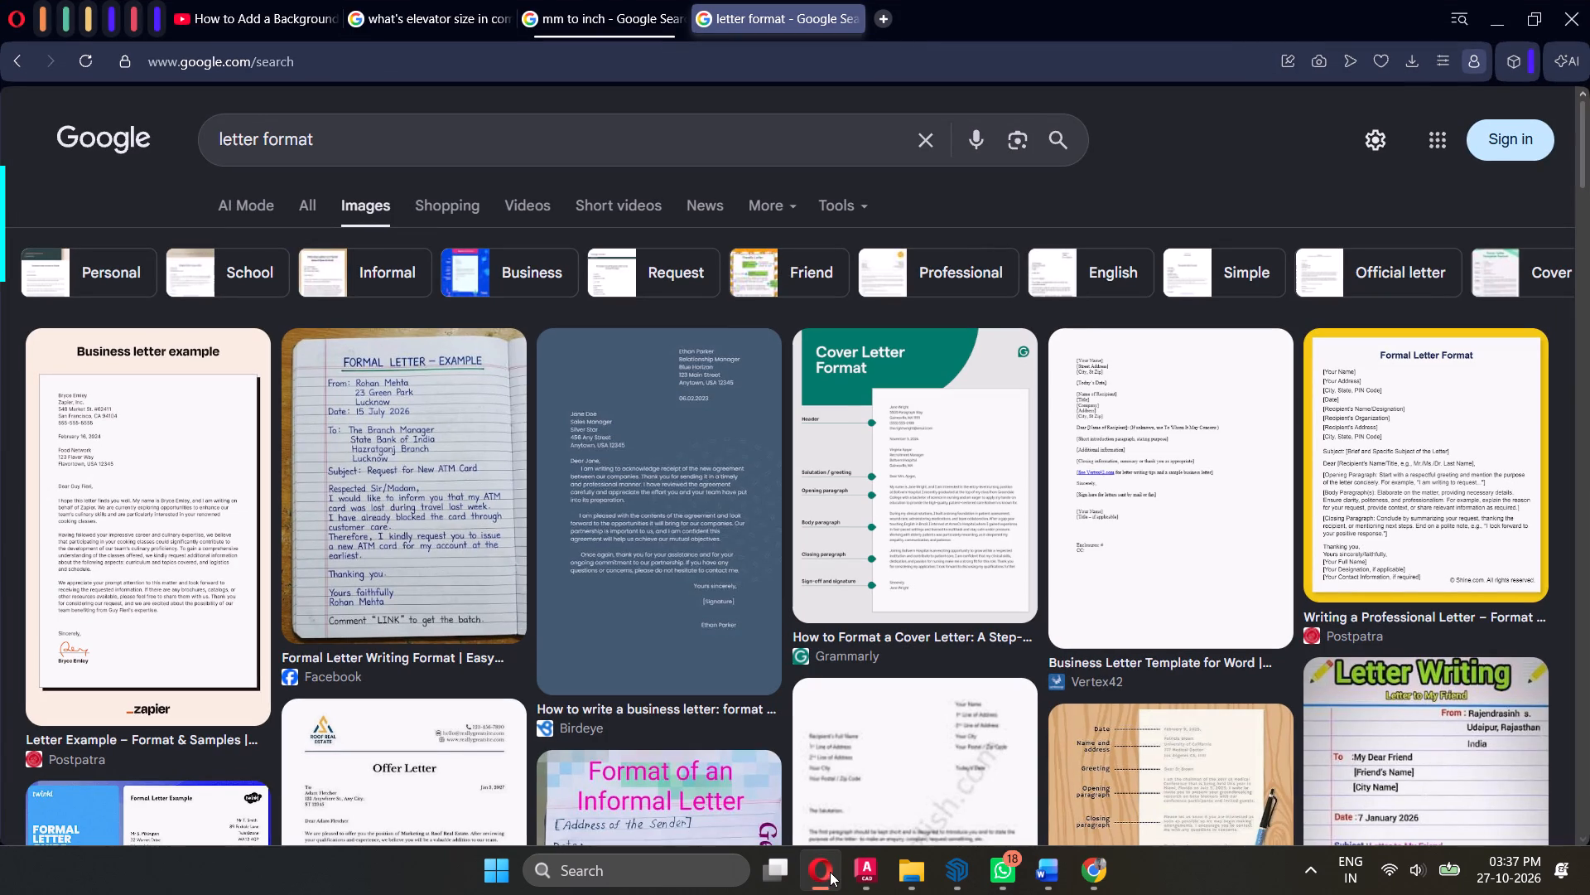
pyautogui.click(922, 141)
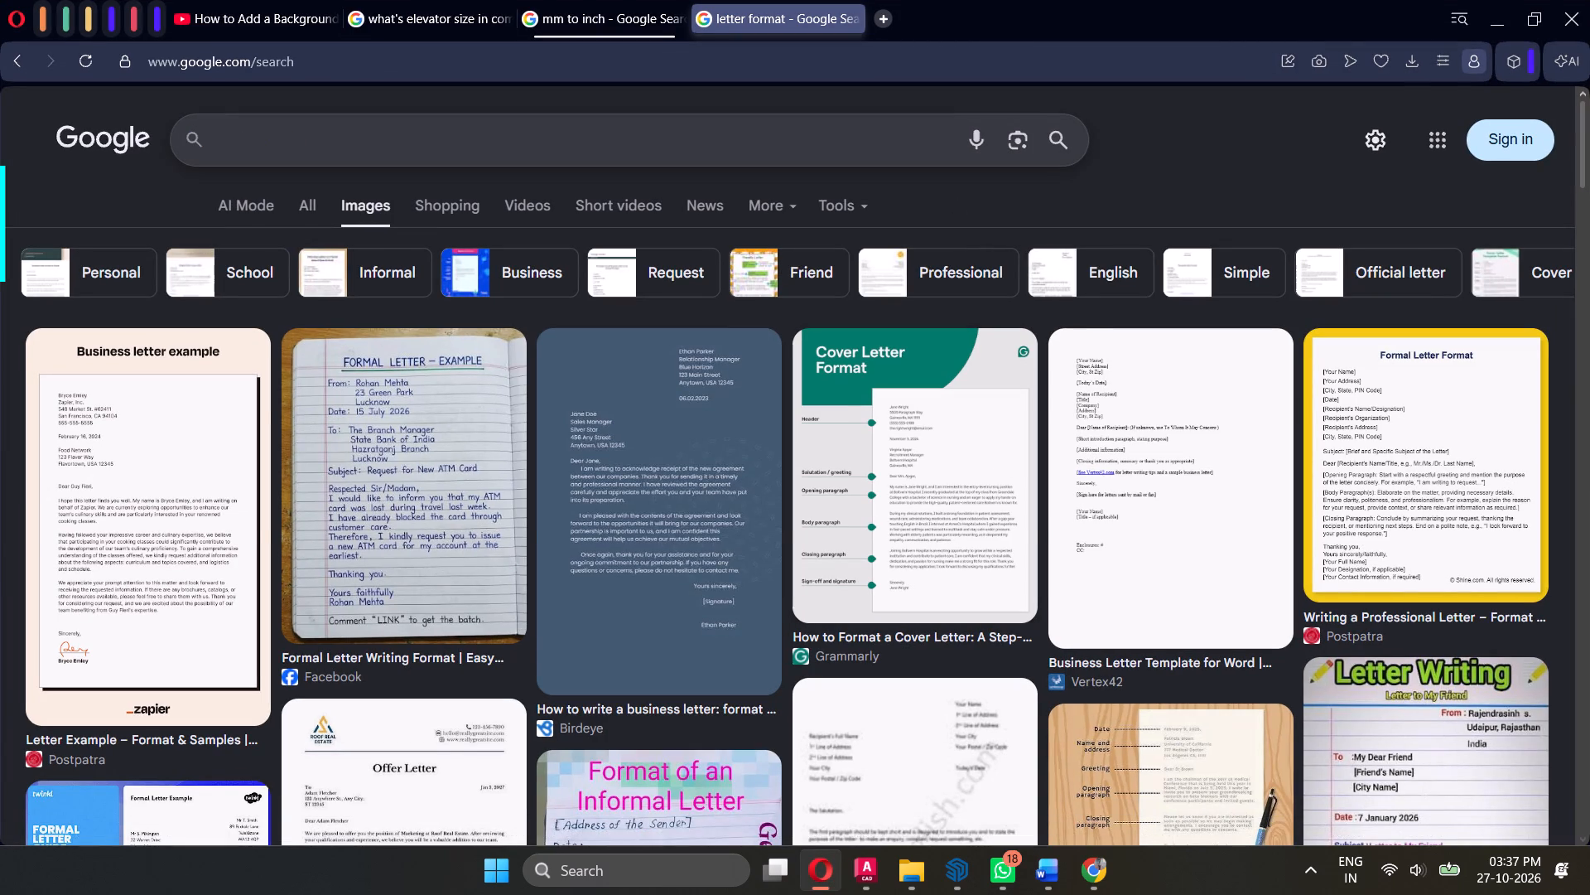
pyautogui.write('coa')
pyautogui.press('space')
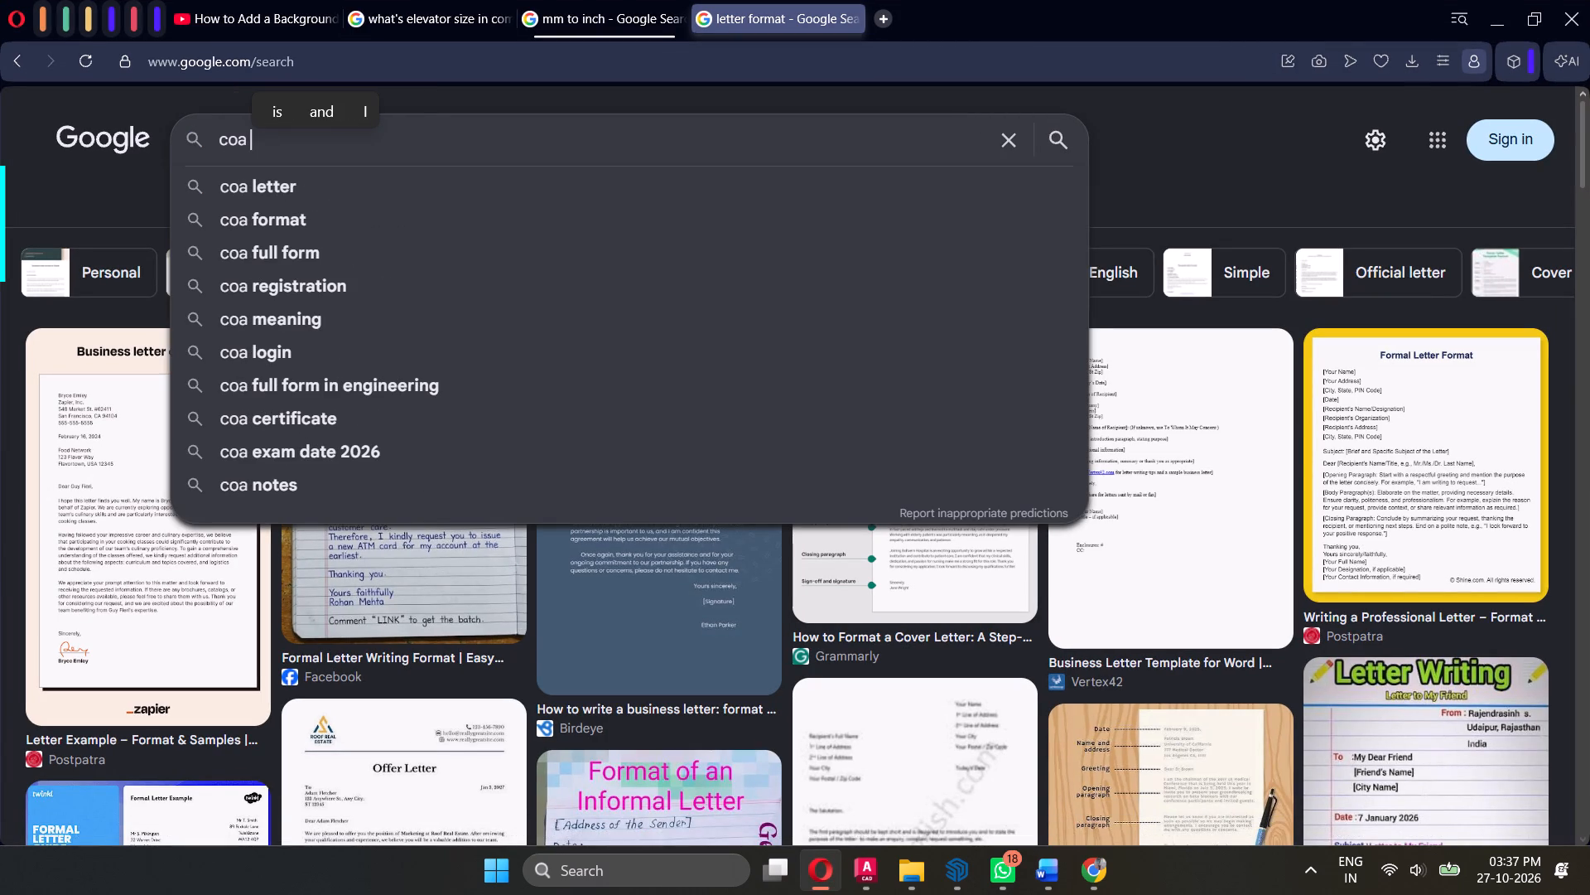
pyautogui.press('Down')
pyautogui.press('Down')
pyautogui.press('Down')
pyautogui.press('space')
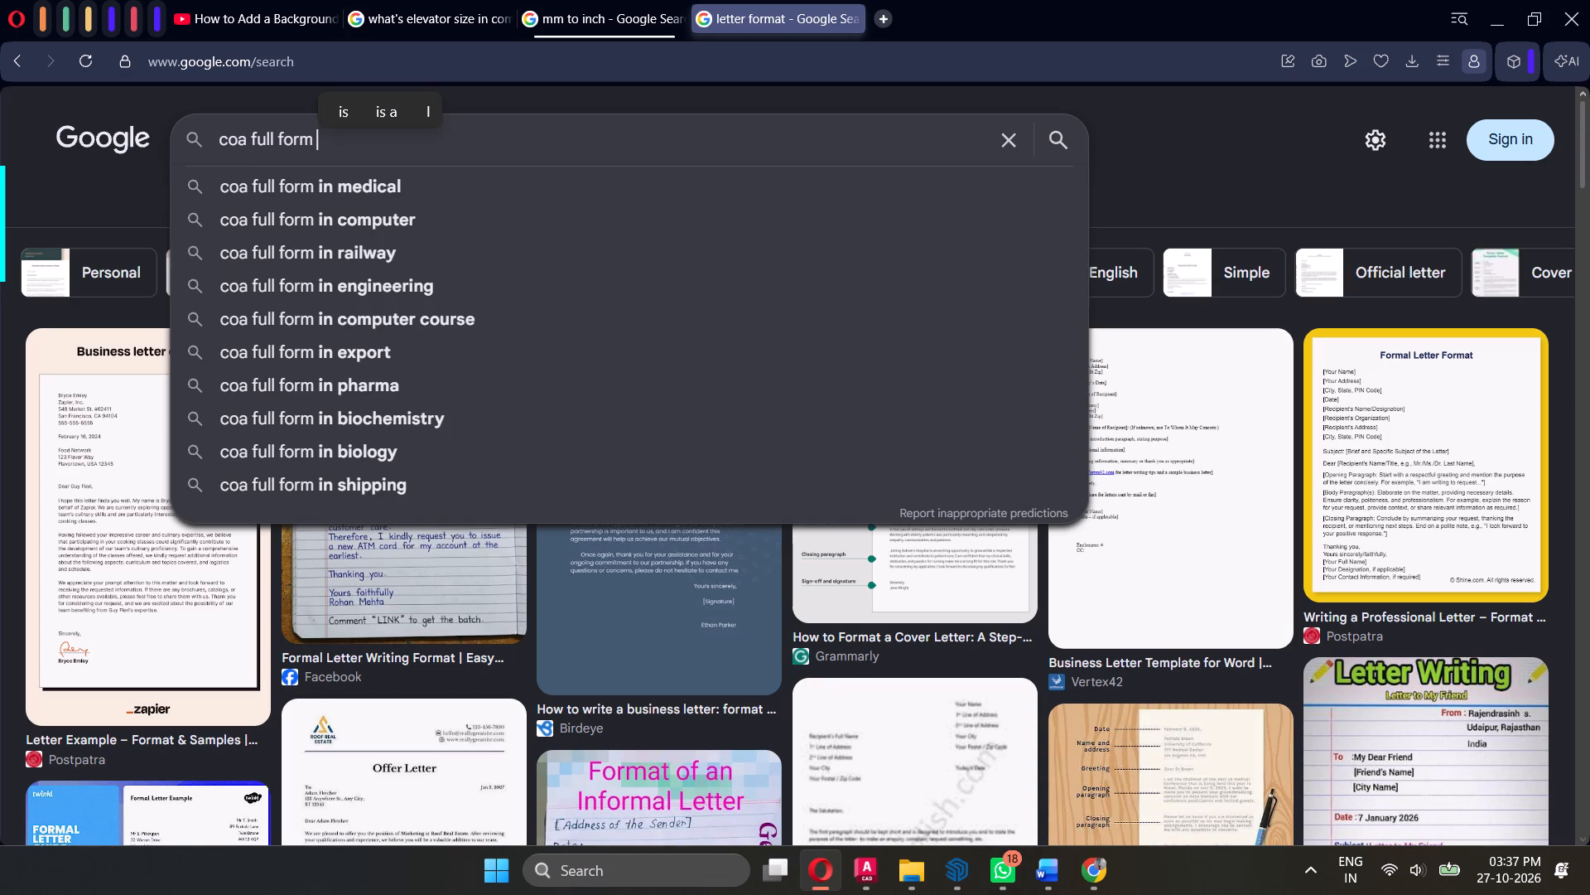
pyautogui.write('in')
pyautogui.press('space')
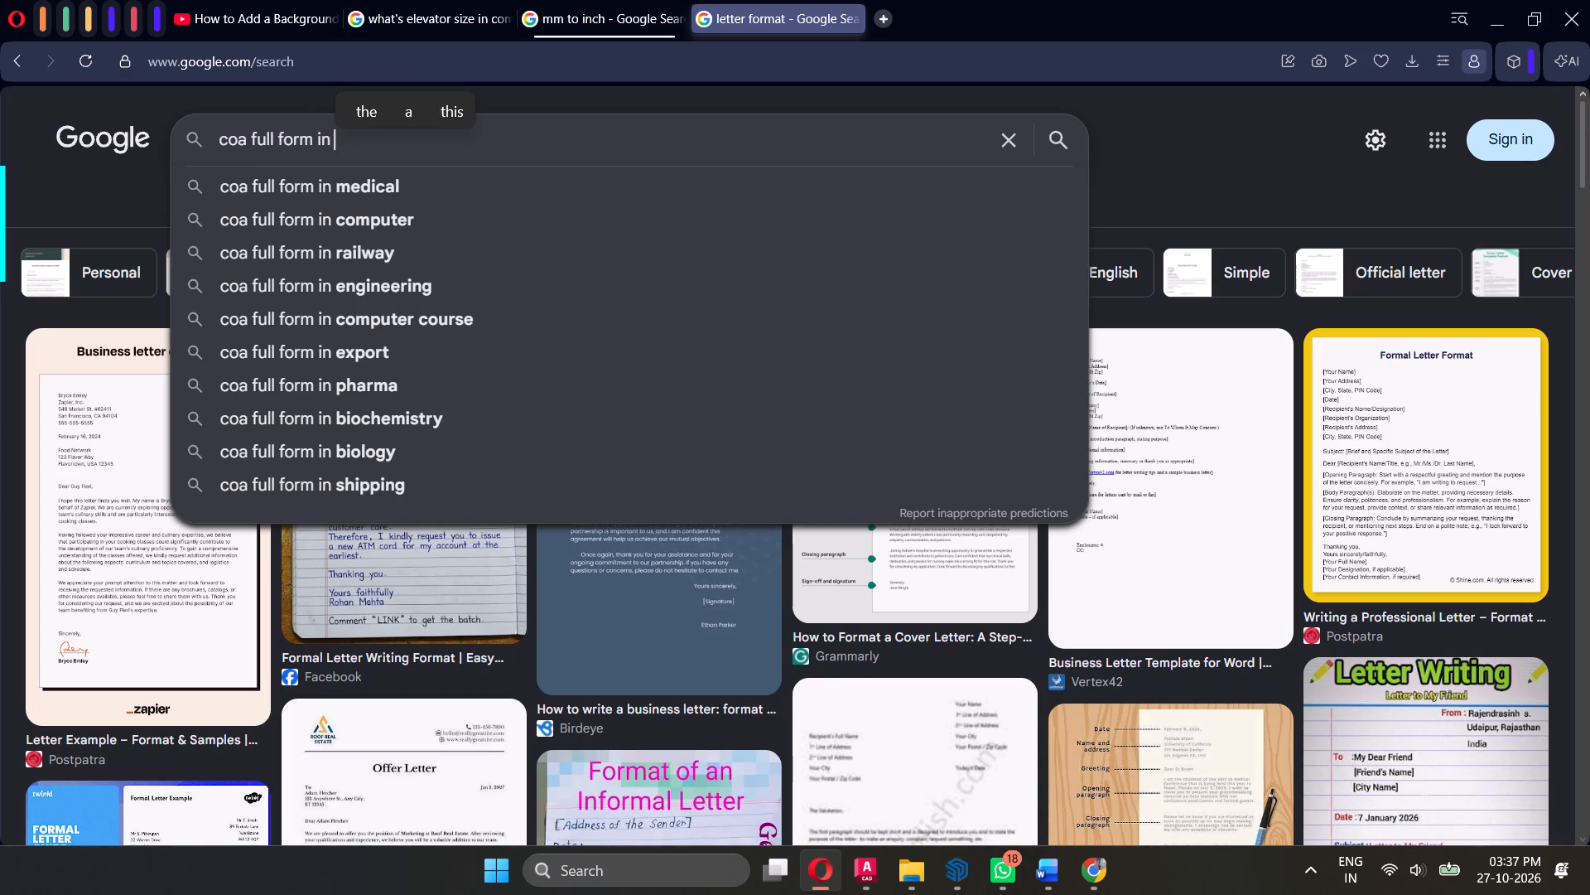
pyautogui.write('college')
pyautogui.press('Return')
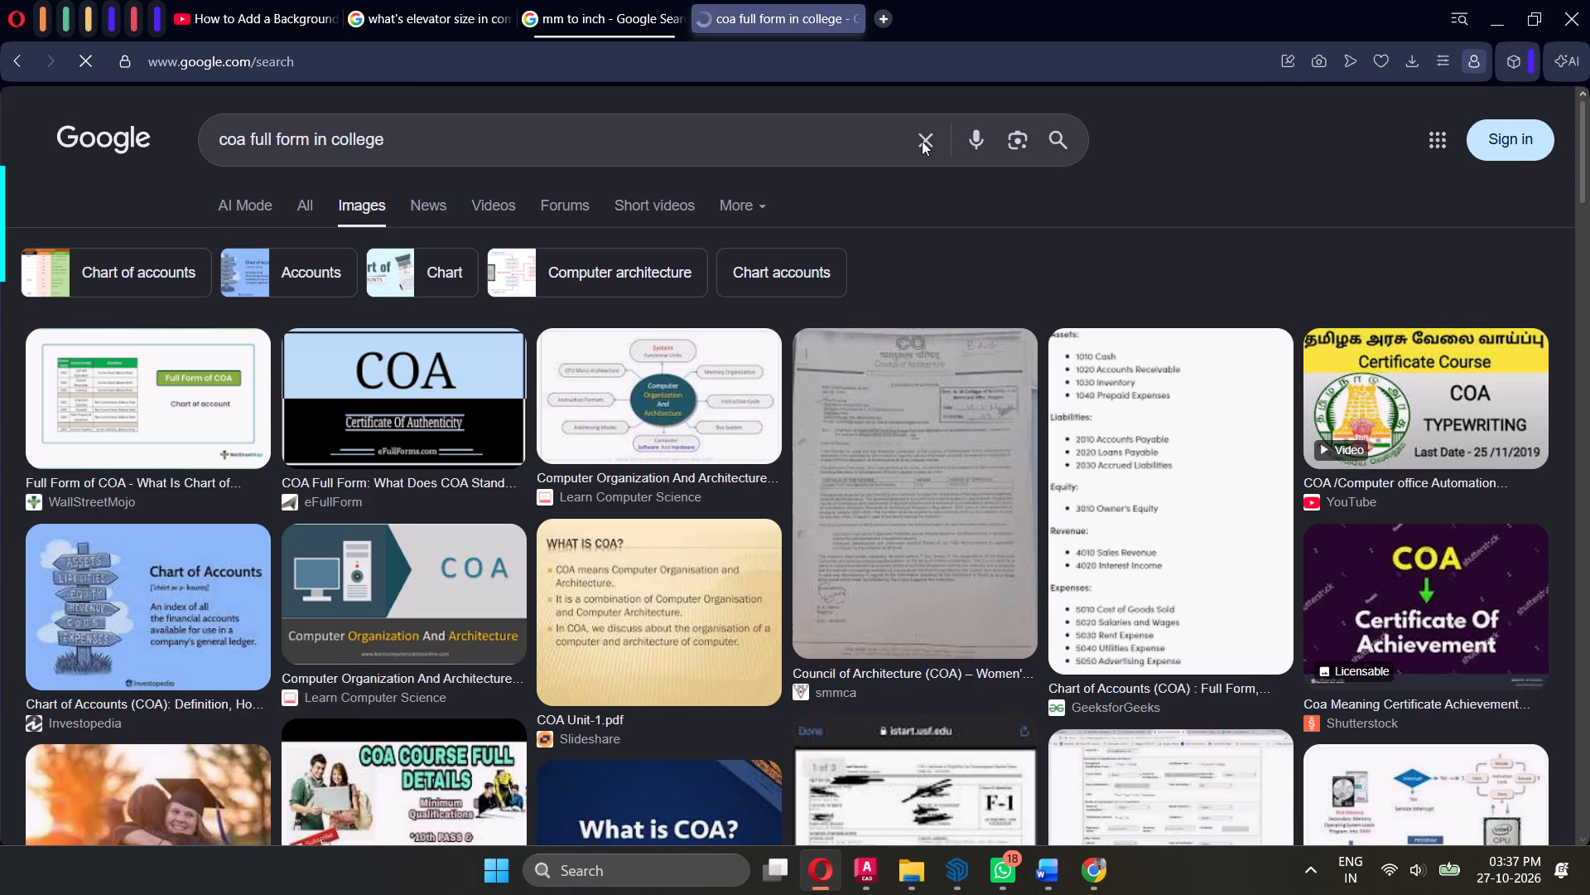
pyautogui.click(298, 201)
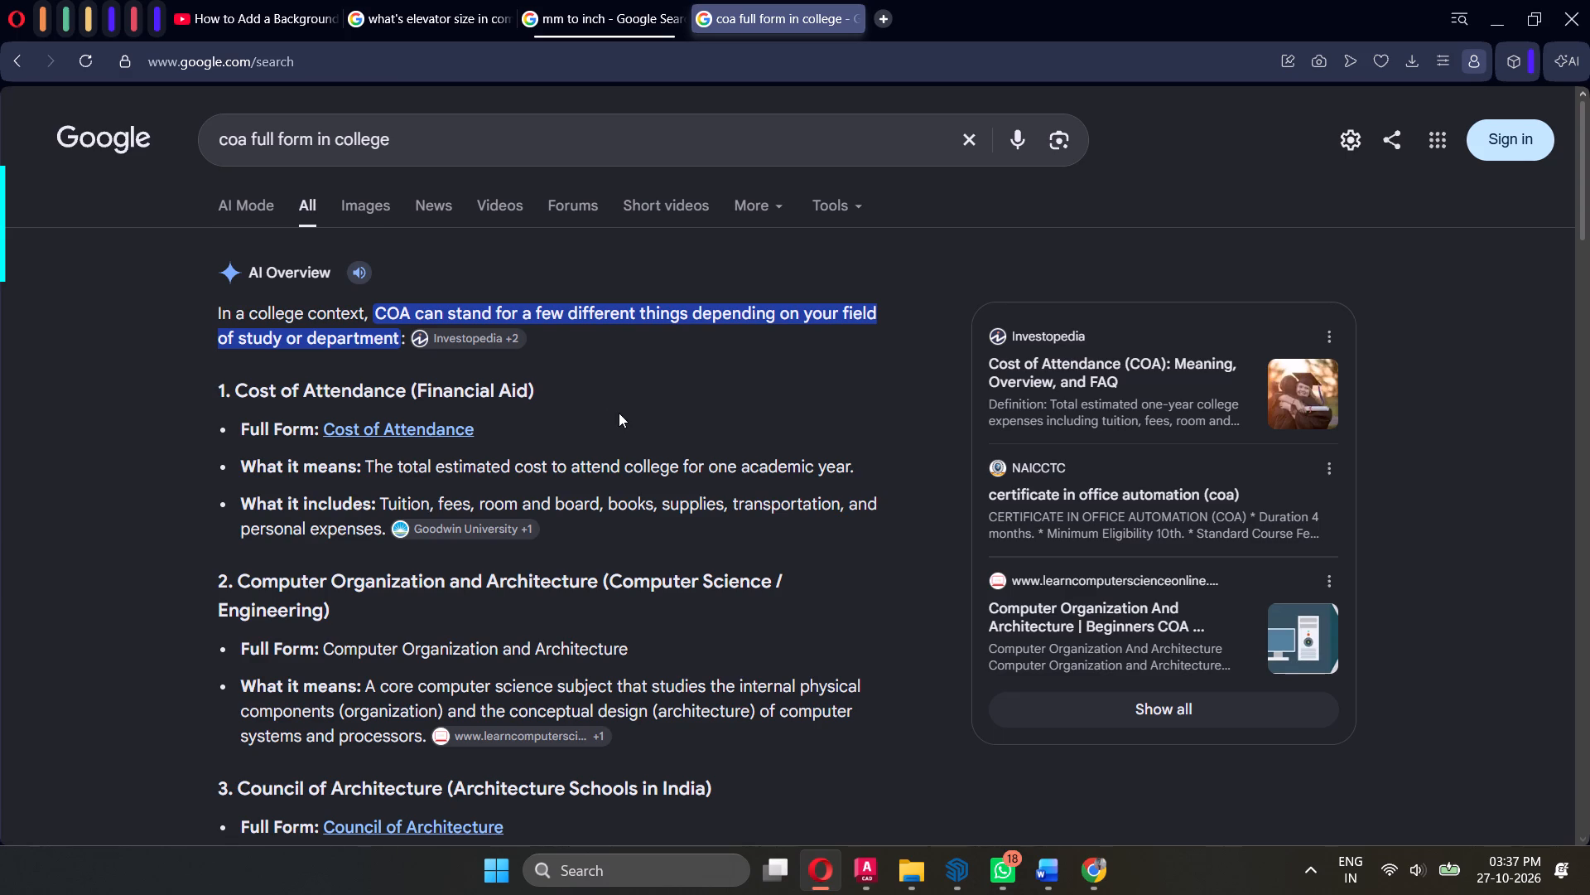
pyautogui.scroll(-3, 619, 415)
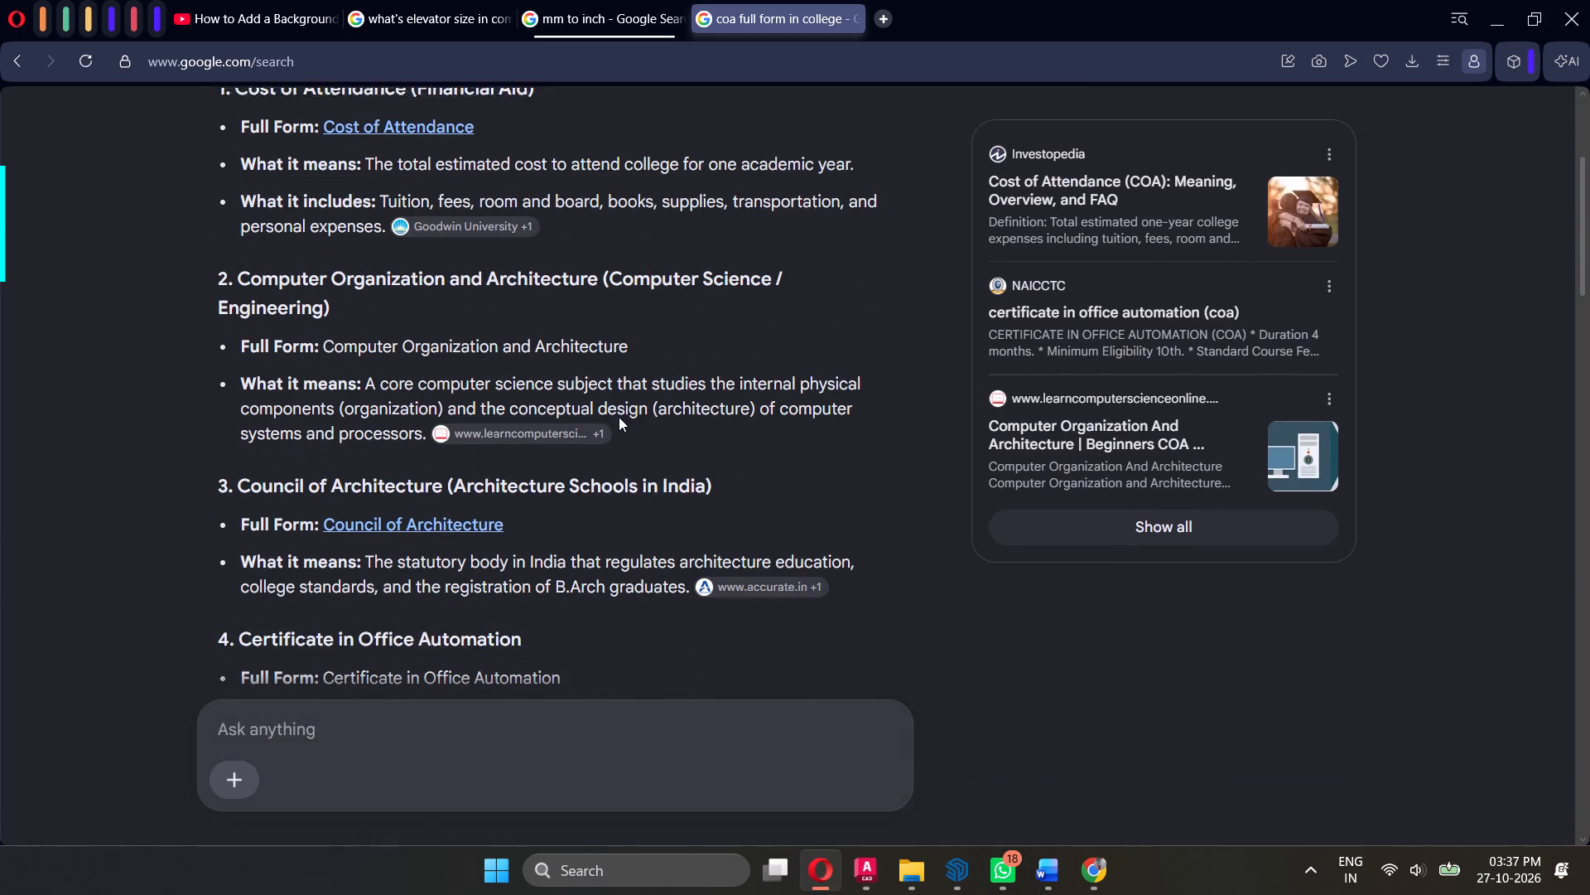
pyautogui.scroll(-2, 619, 417)
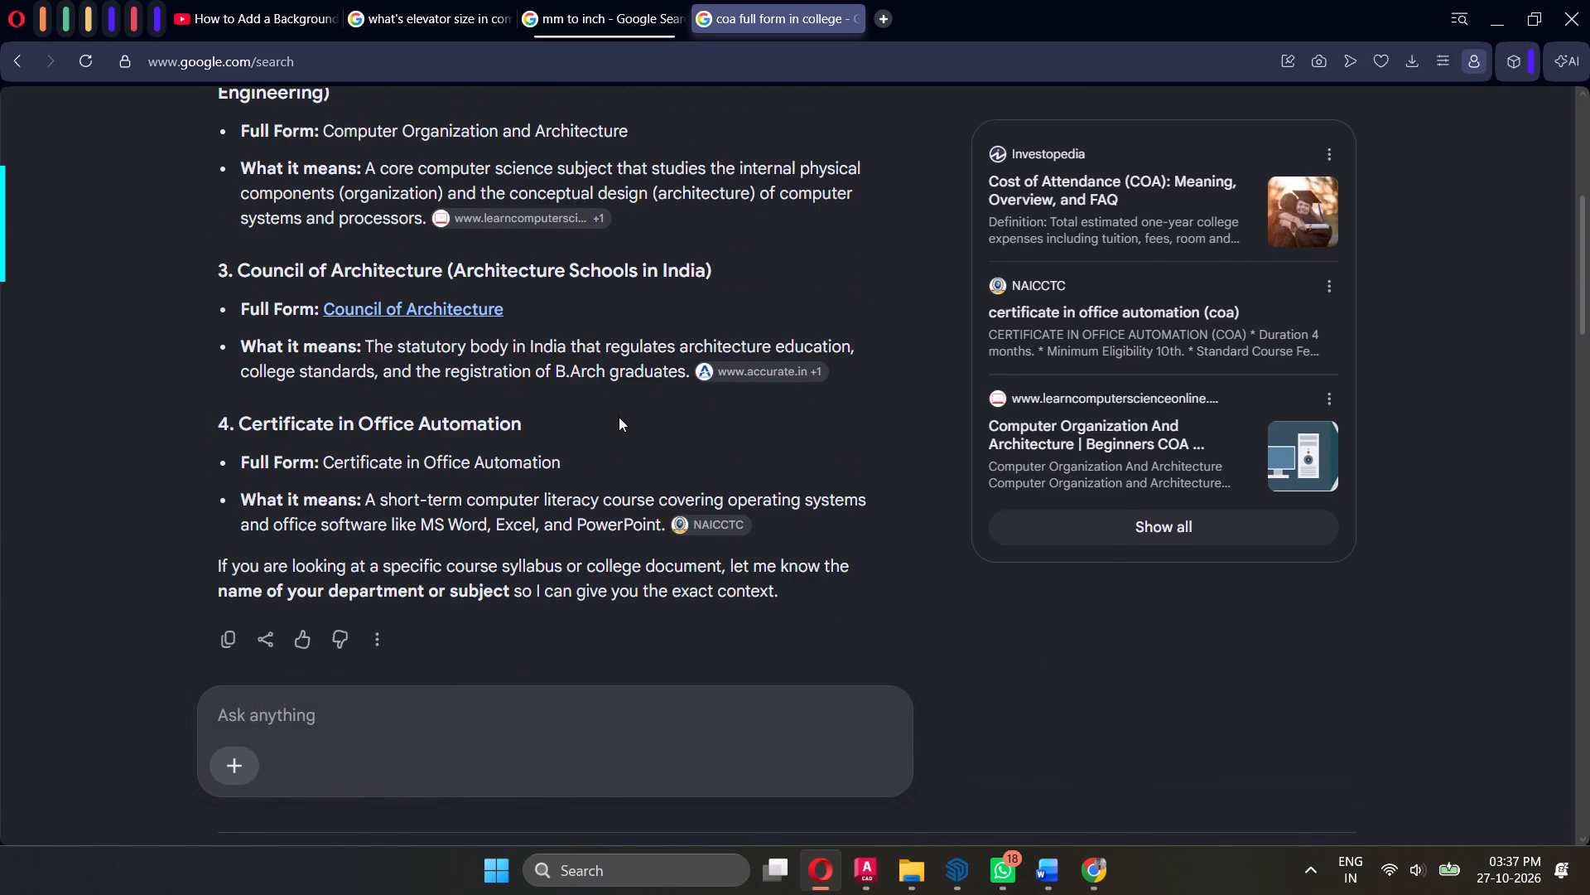
pyautogui.scroll(11, 619, 417)
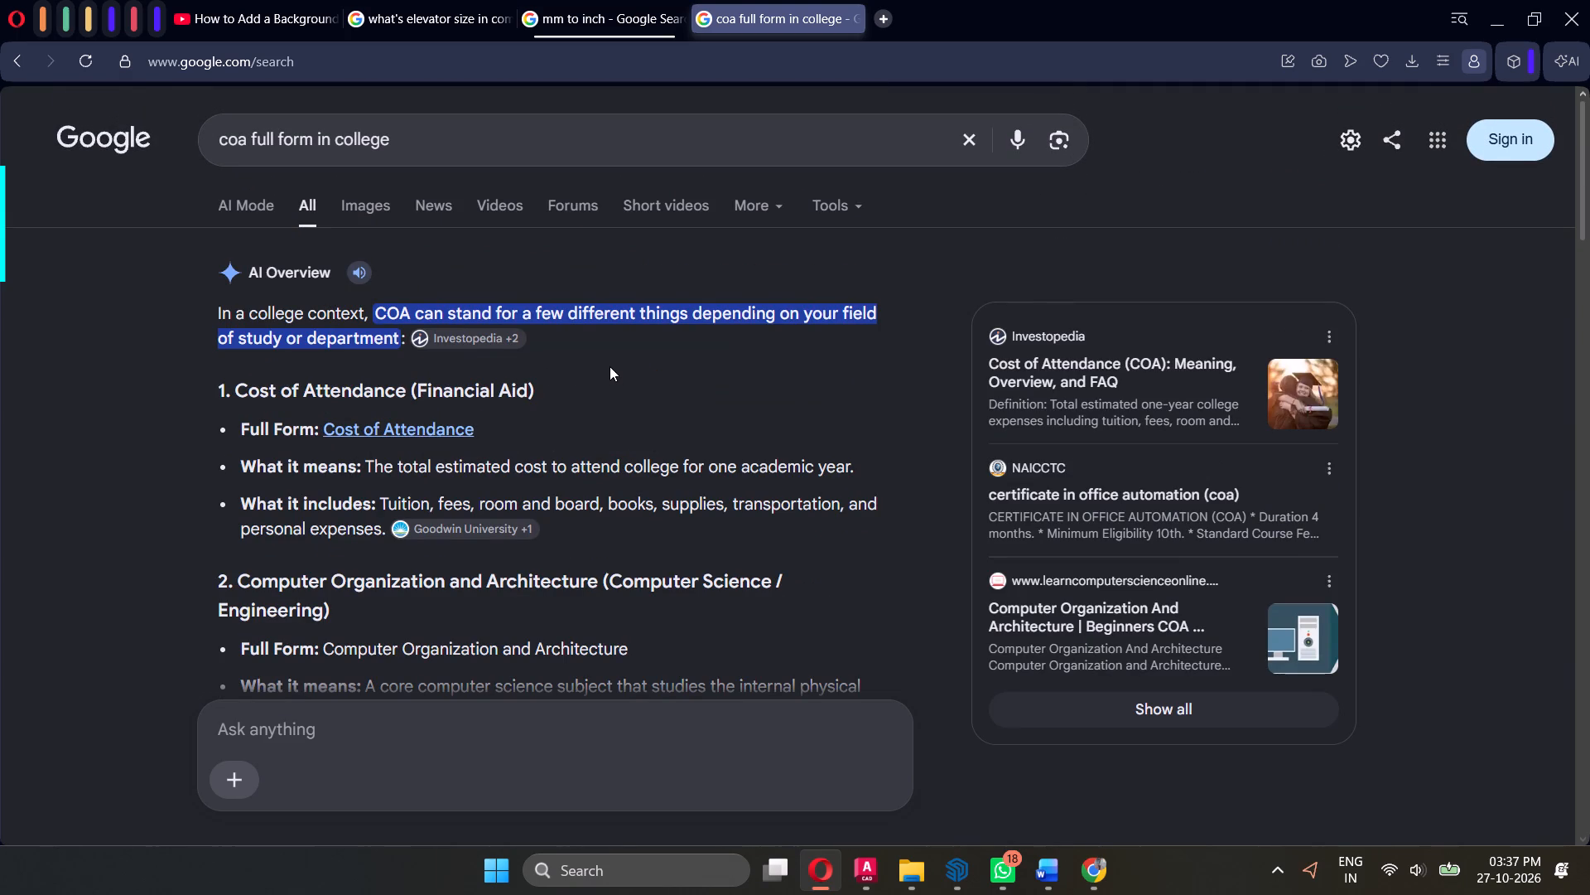
# Refine the search to "coa full form in college for head teacher" and read through the overview.
pyautogui.click(434, 152)
pyautogui.press('space')
pyautogui.write('for hed')
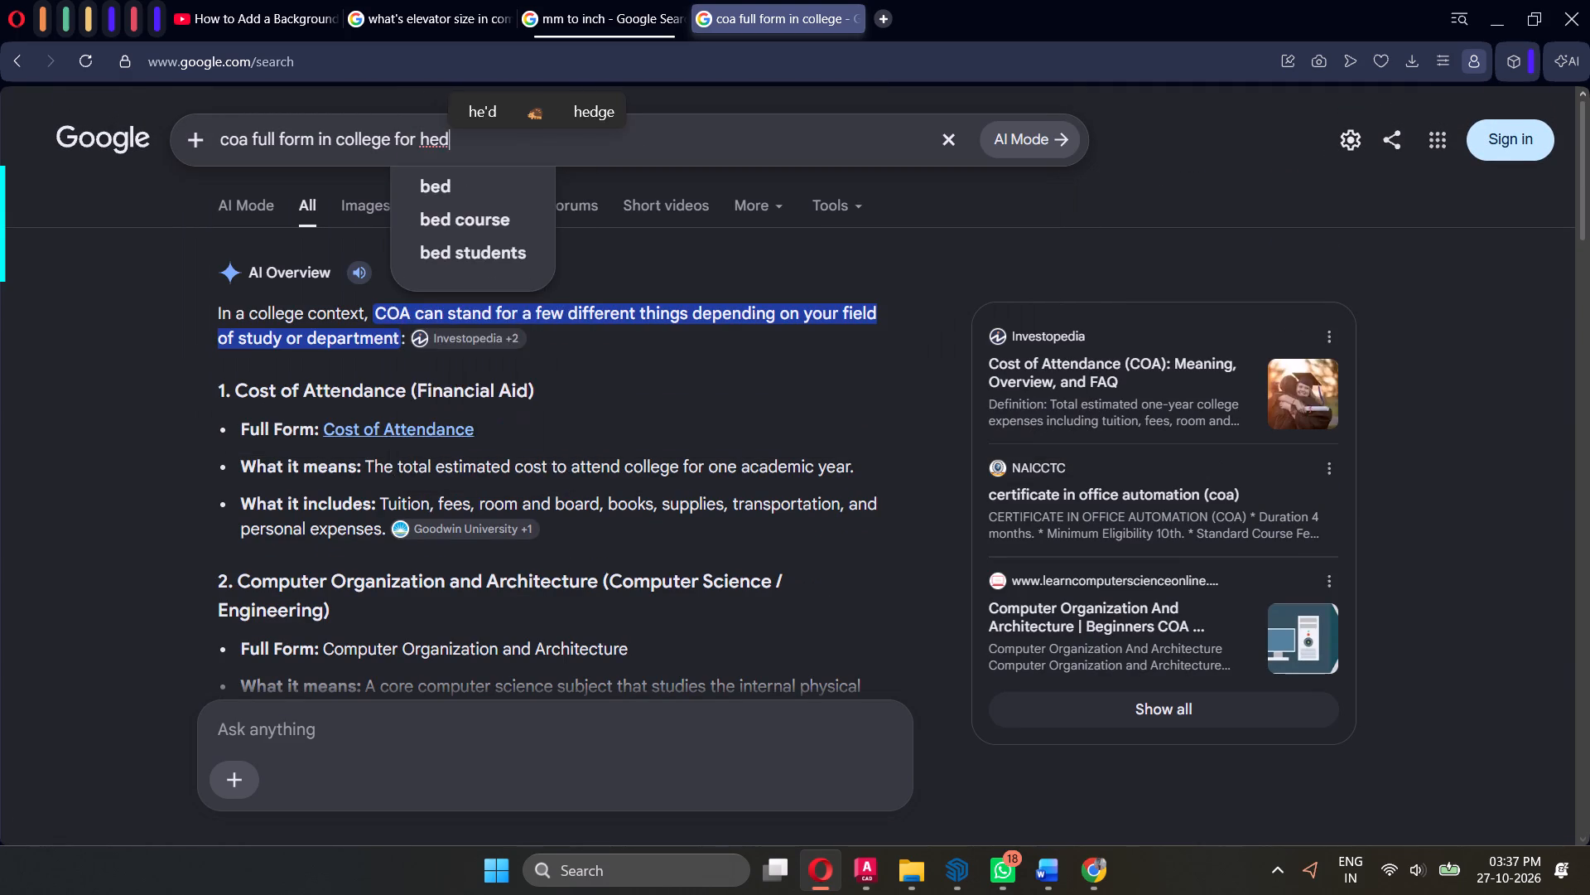
pyautogui.press('BackSpace')
pyautogui.write('ad teacher')
pyautogui.press('Return')
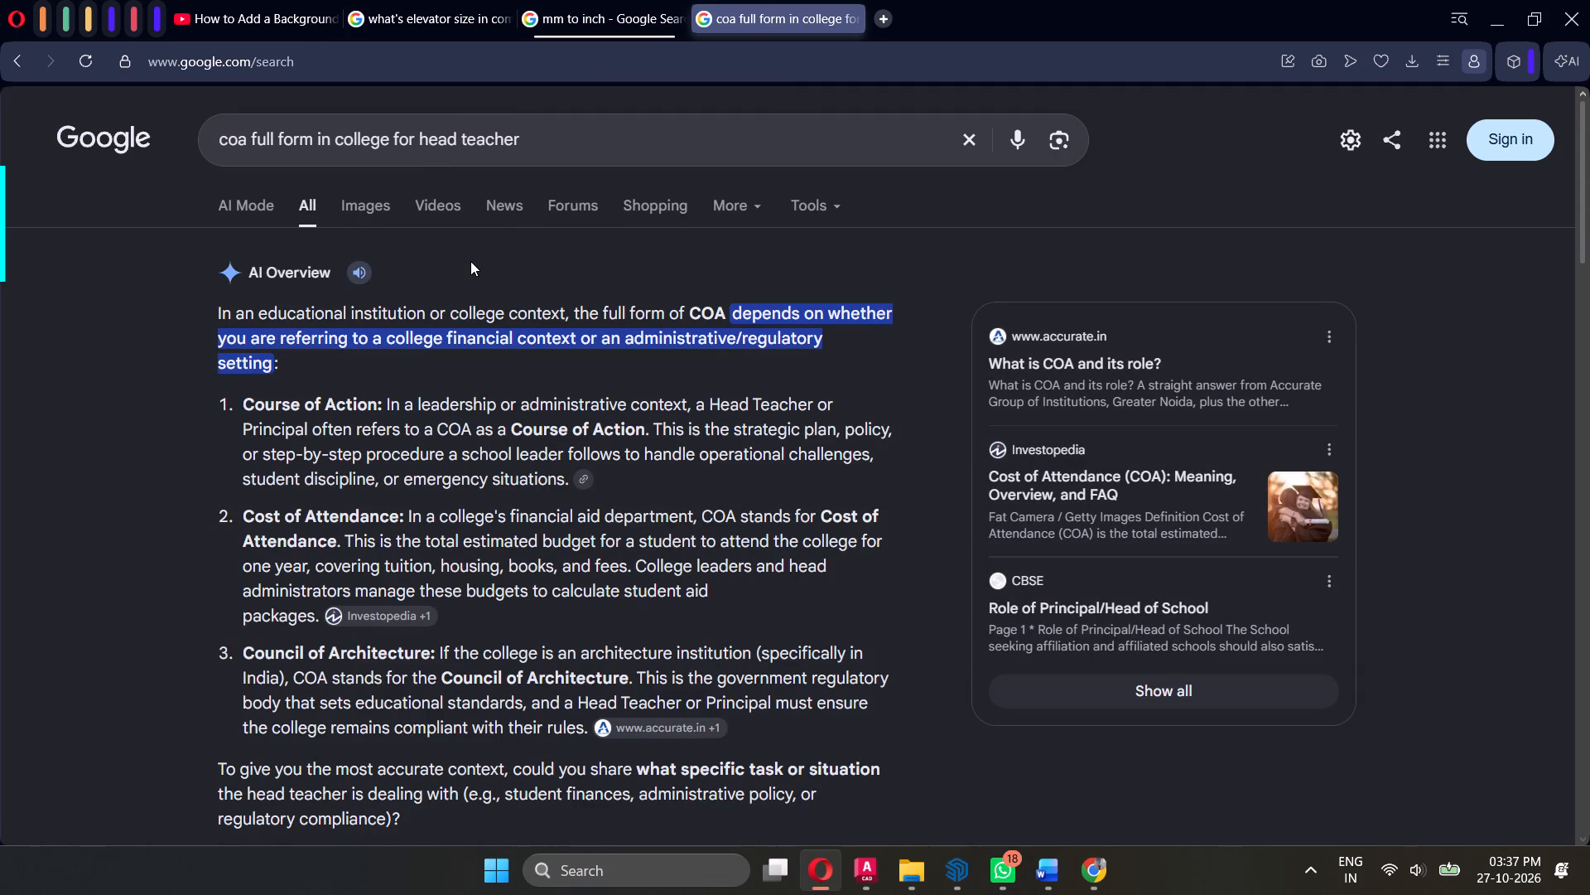
pyautogui.scroll(-2, 373, 559)
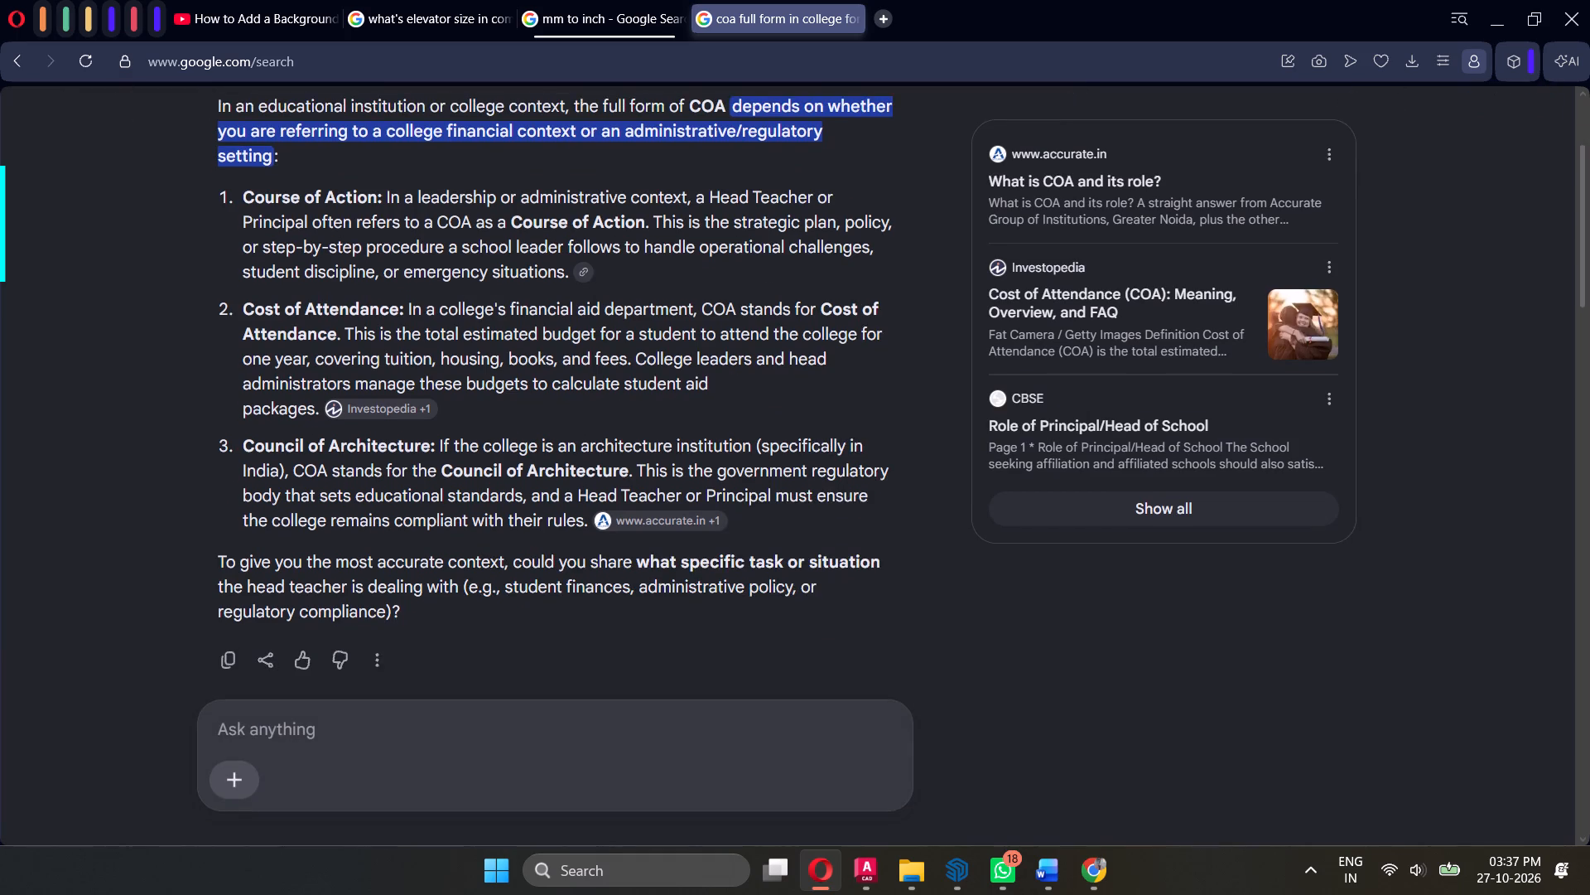
pyautogui.scroll(-3, 374, 544)
pyautogui.scroll(16, 398, 418)
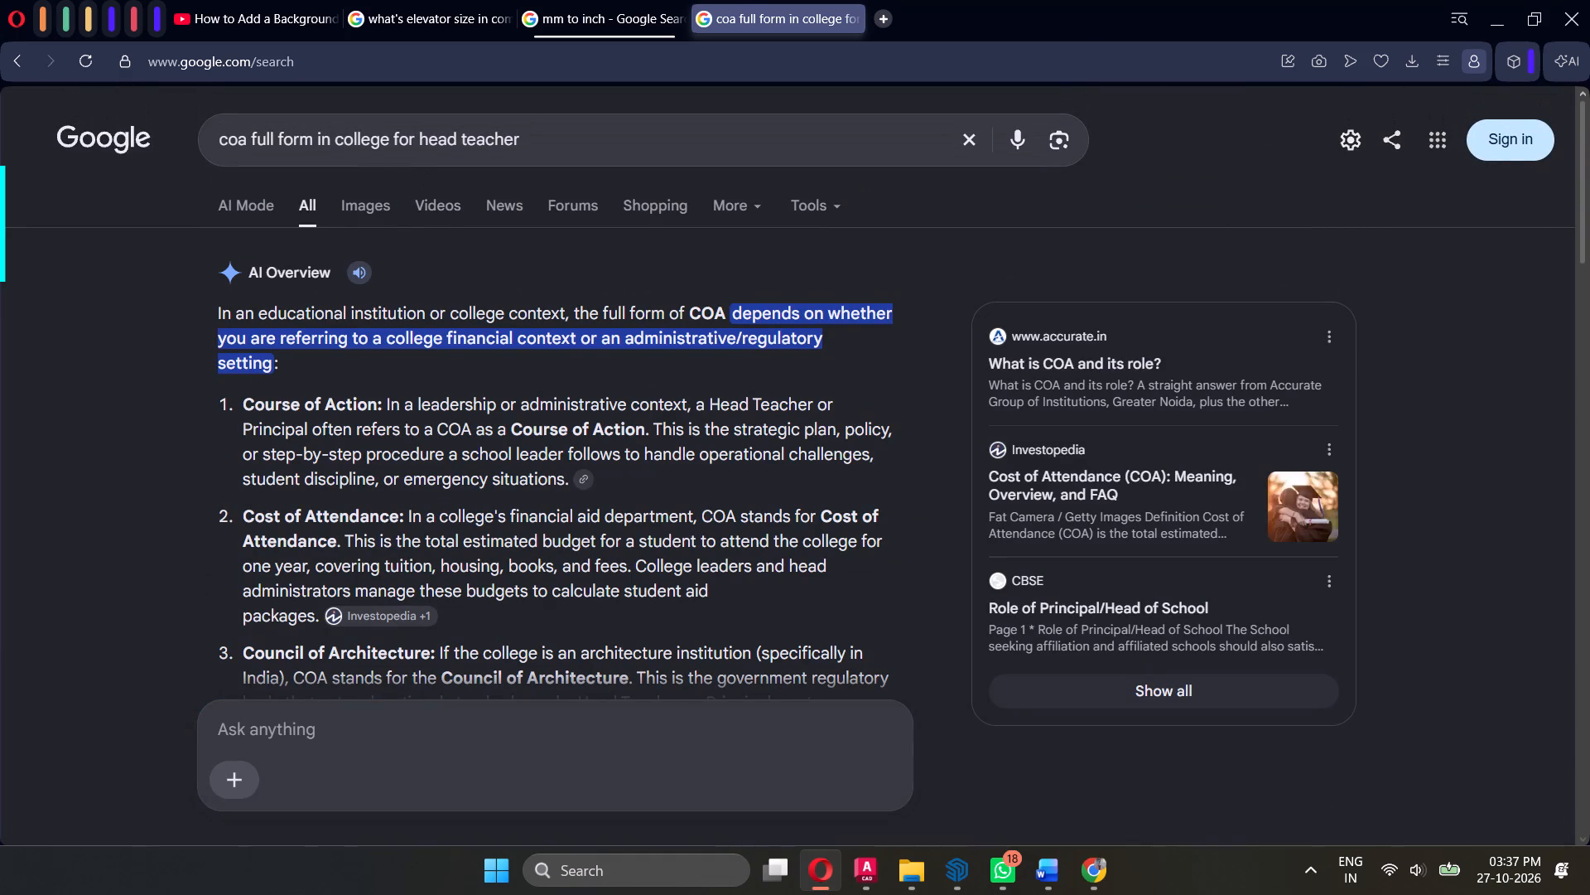
# Change the search to "coa full form in lpu" and look through the overview and results.
pyautogui.moveTo(393, 133); pyautogui.dragTo(535, 176)
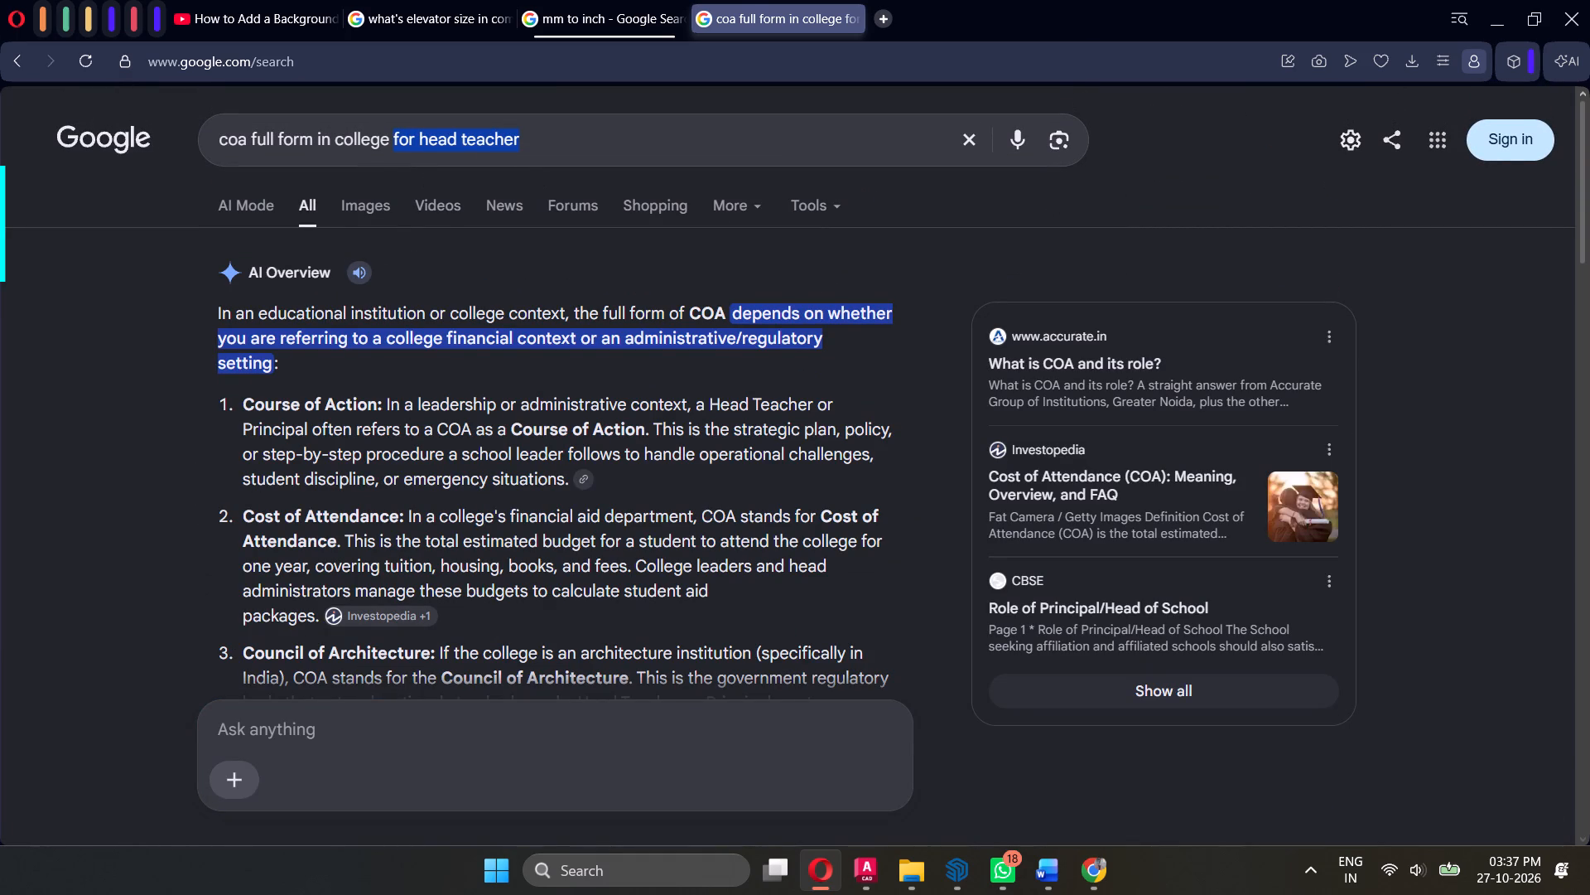
pyautogui.press('BackSpace')
pyautogui.hotkey('ctrl', 'BackSpace')
pyautogui.write('lpu')
pyautogui.press('Return')
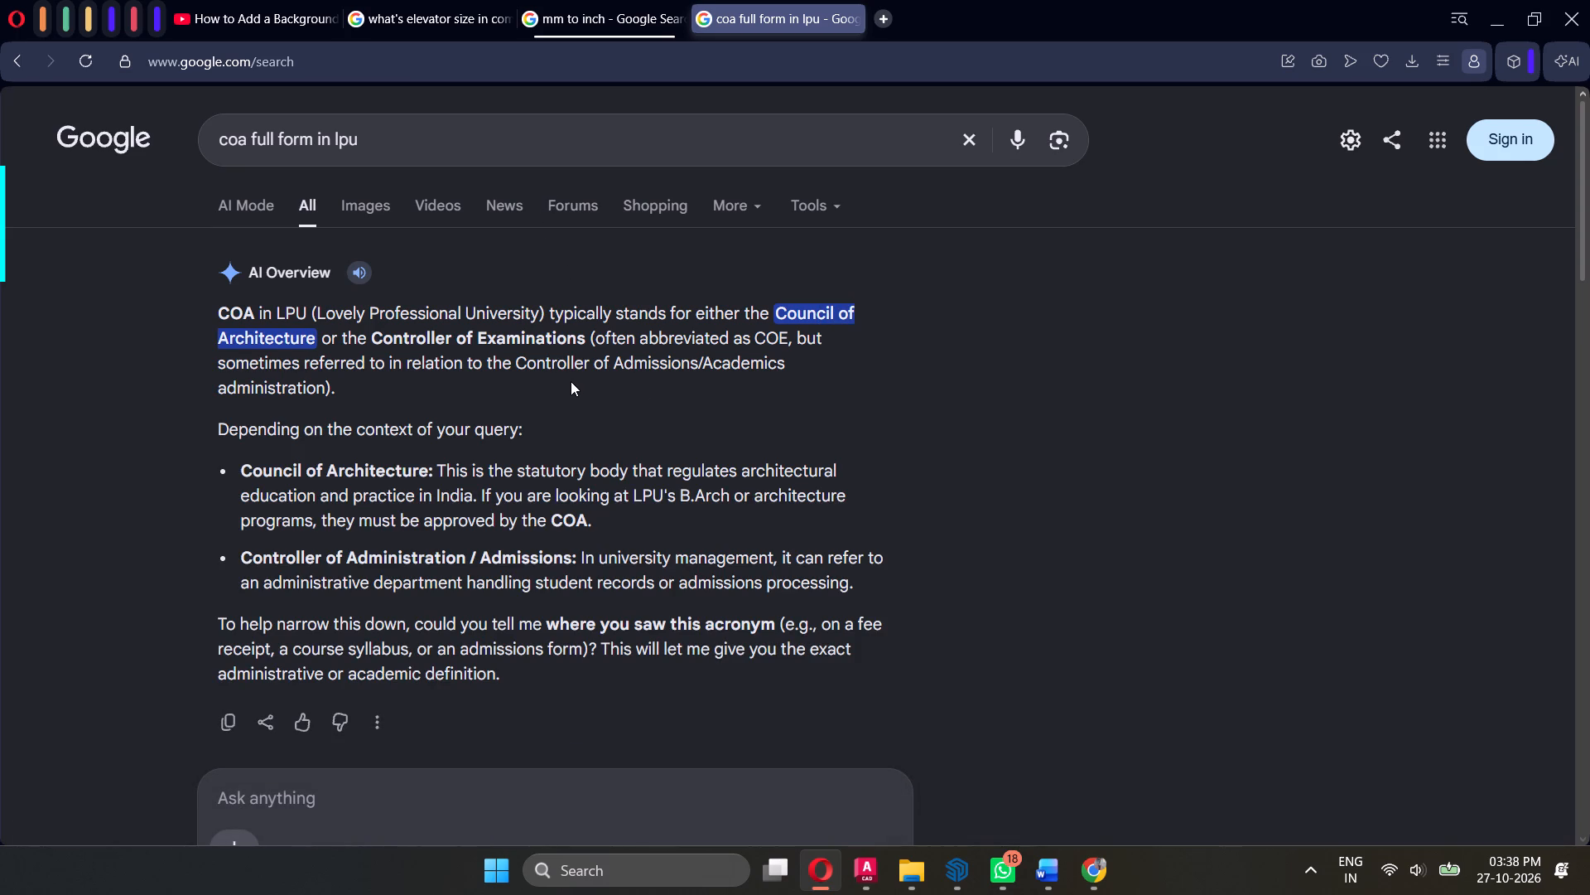
pyautogui.scroll(-4, 571, 381)
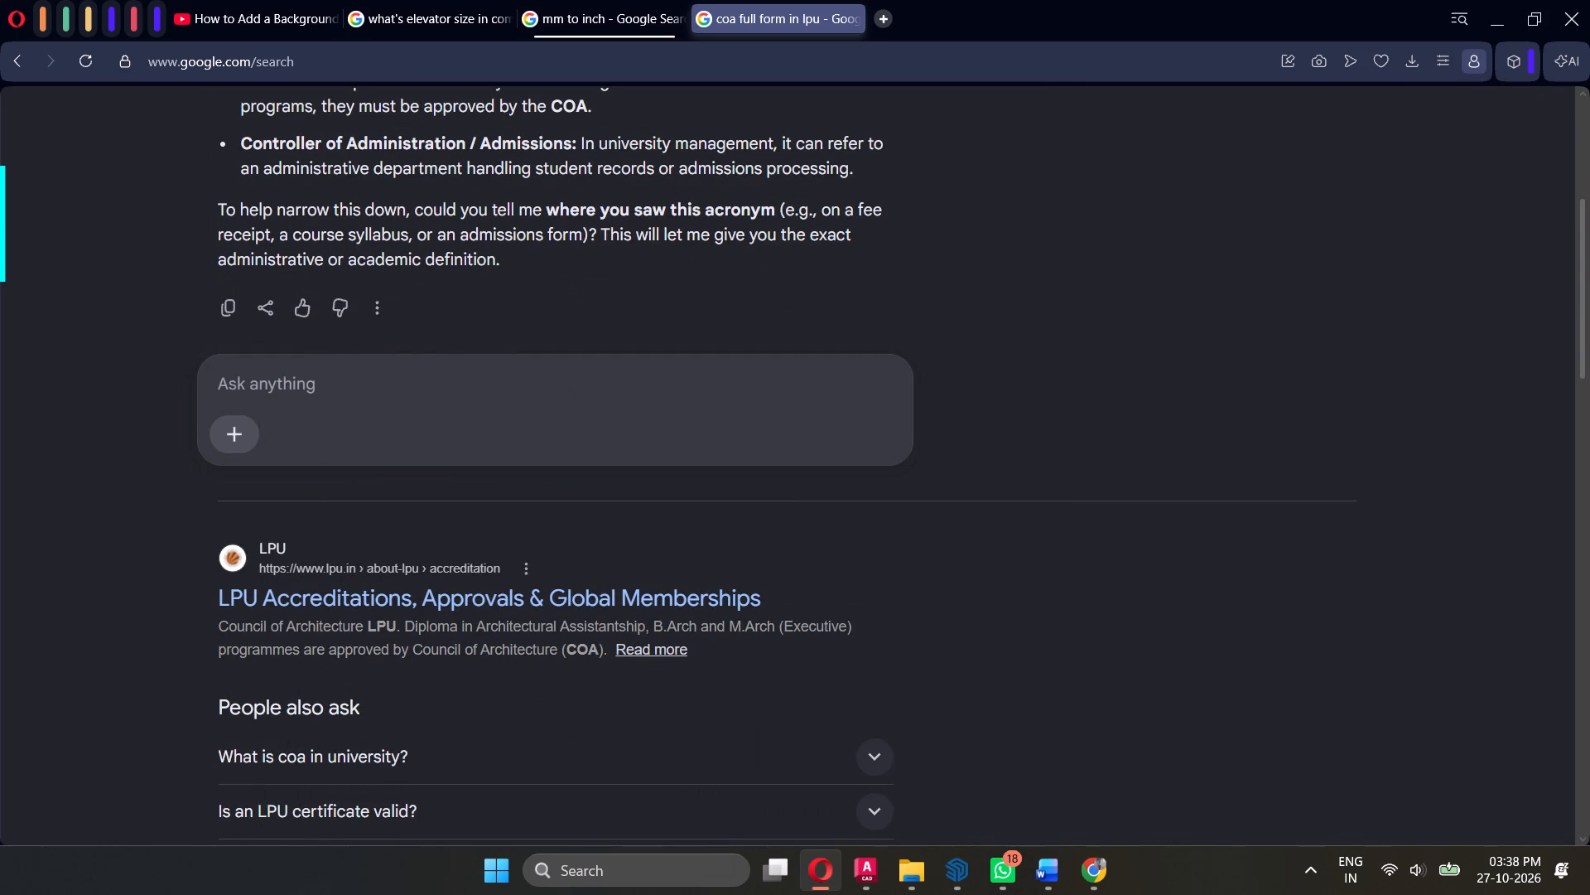
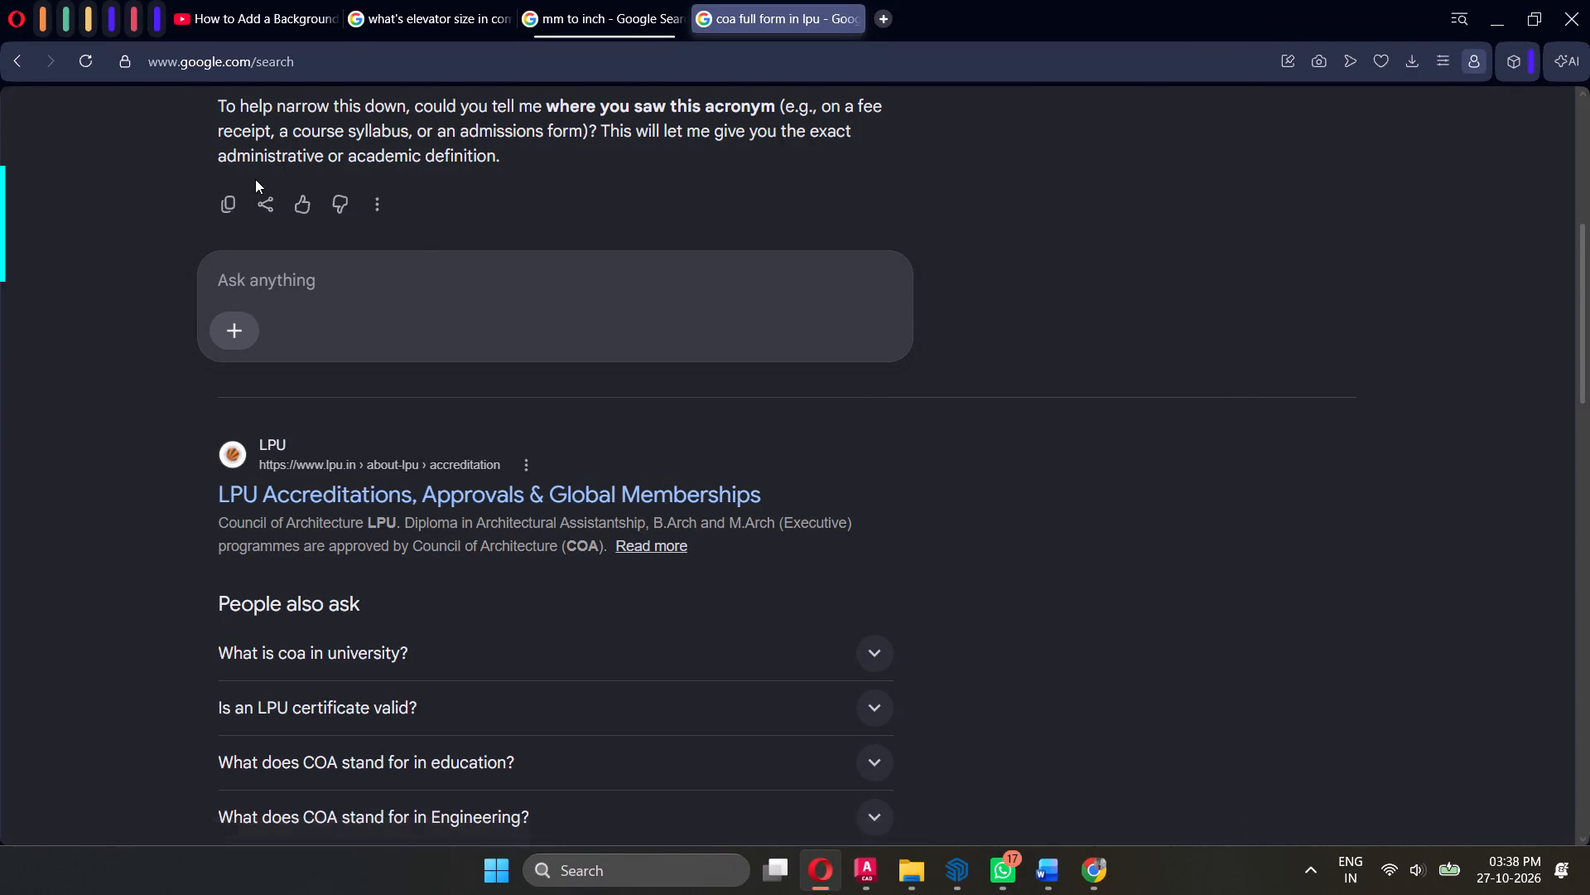
# Change the search to "cos full form in lpu" and look through the overview and results.
pyautogui.scroll(8, 284, 167)
pyautogui.click(245, 133)
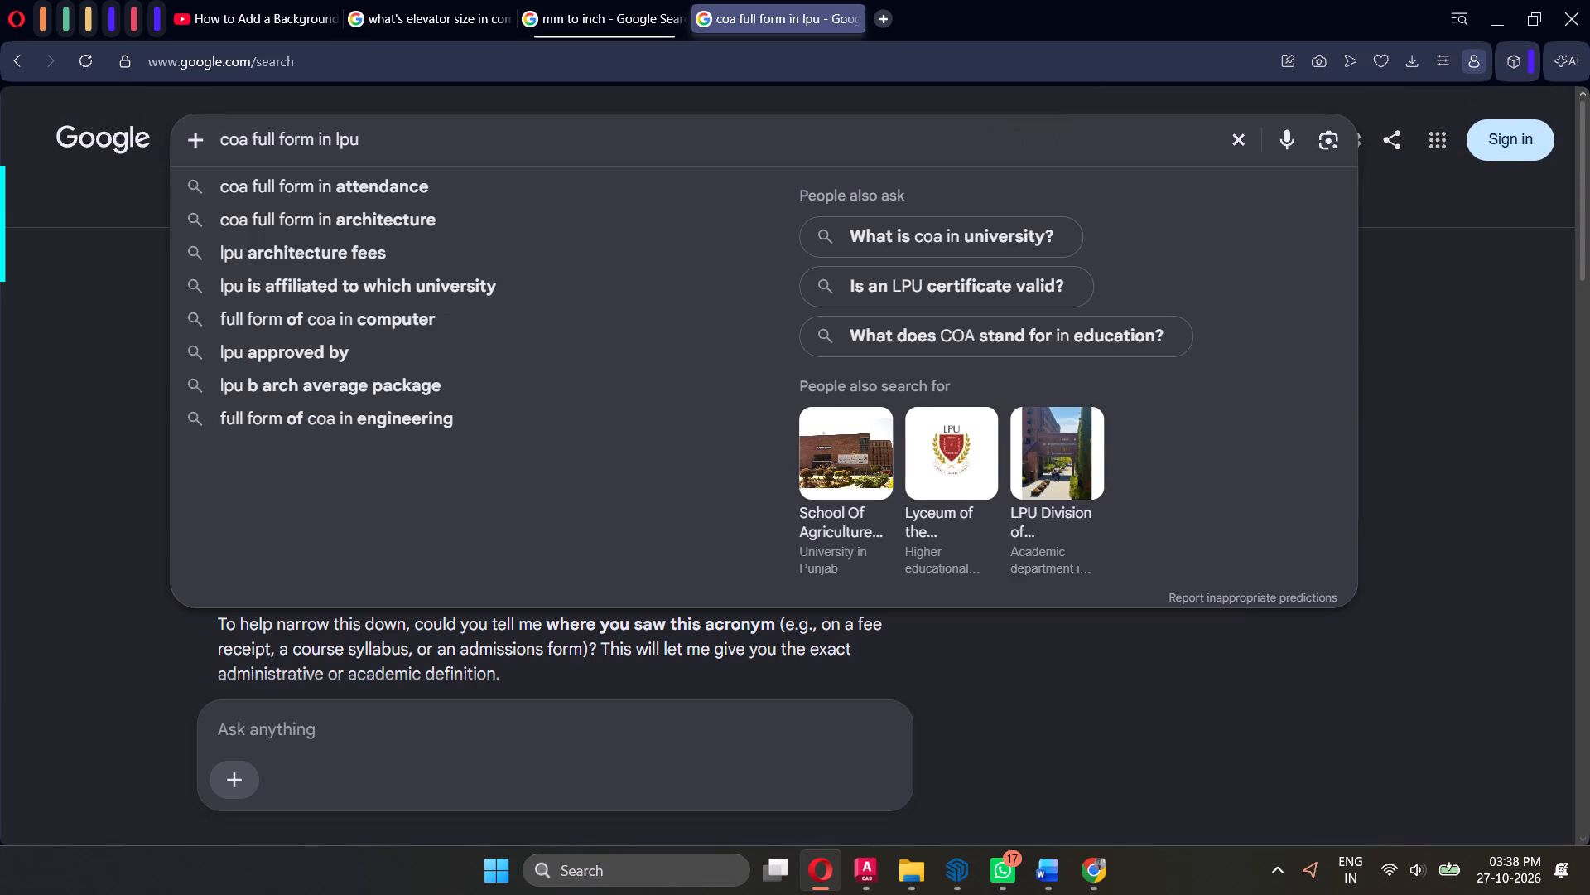
pyautogui.press('BackSpace')
pyautogui.press('s')
pyautogui.press('Return')
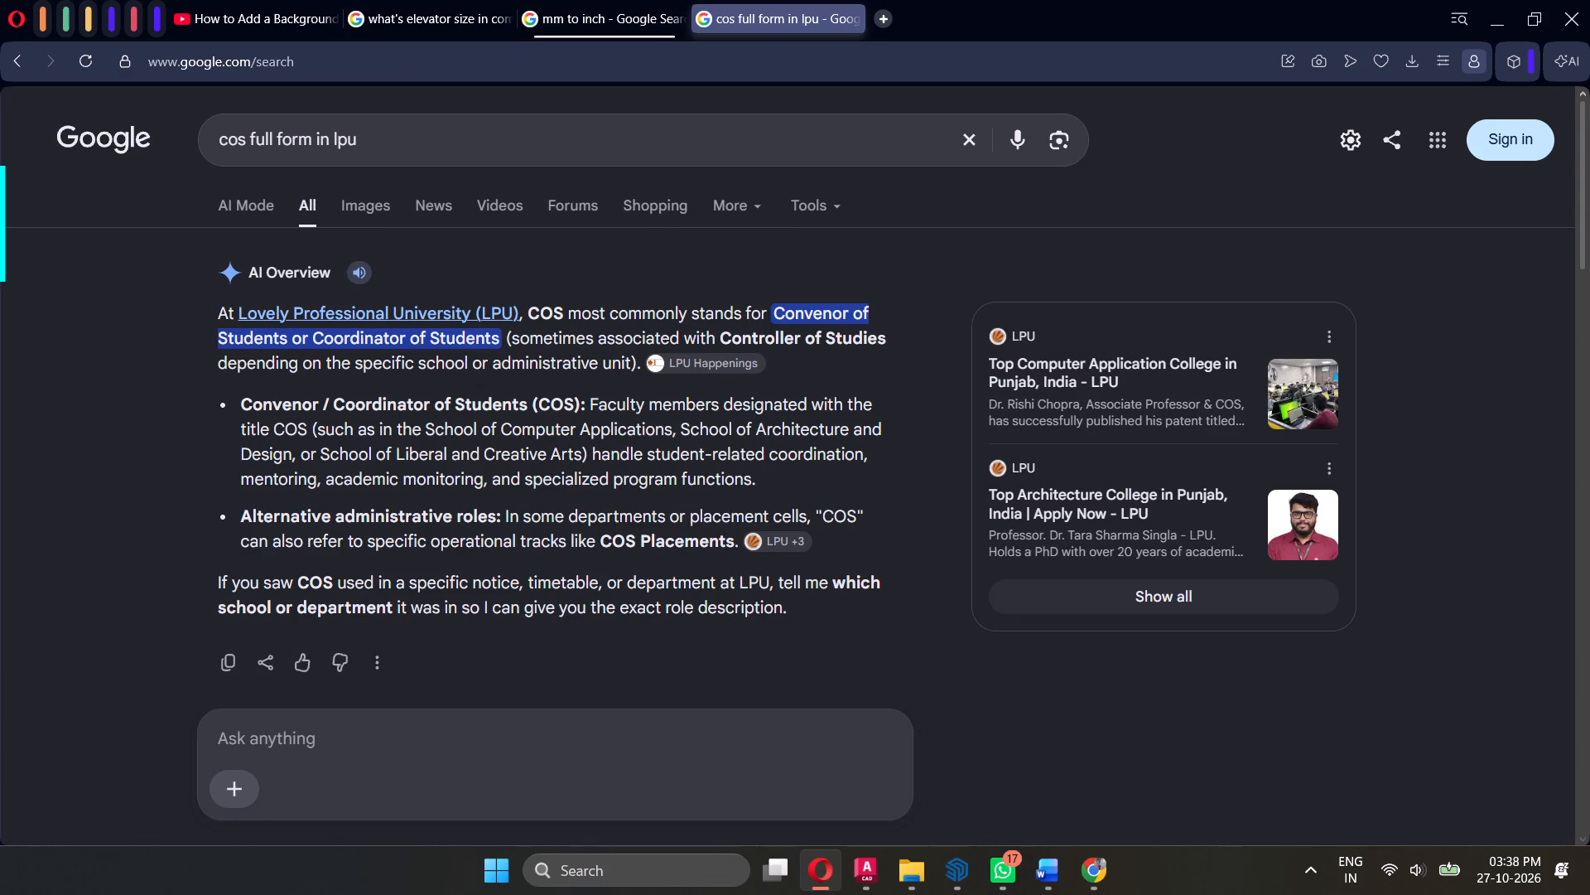
pyautogui.scroll(-3, 496, 593)
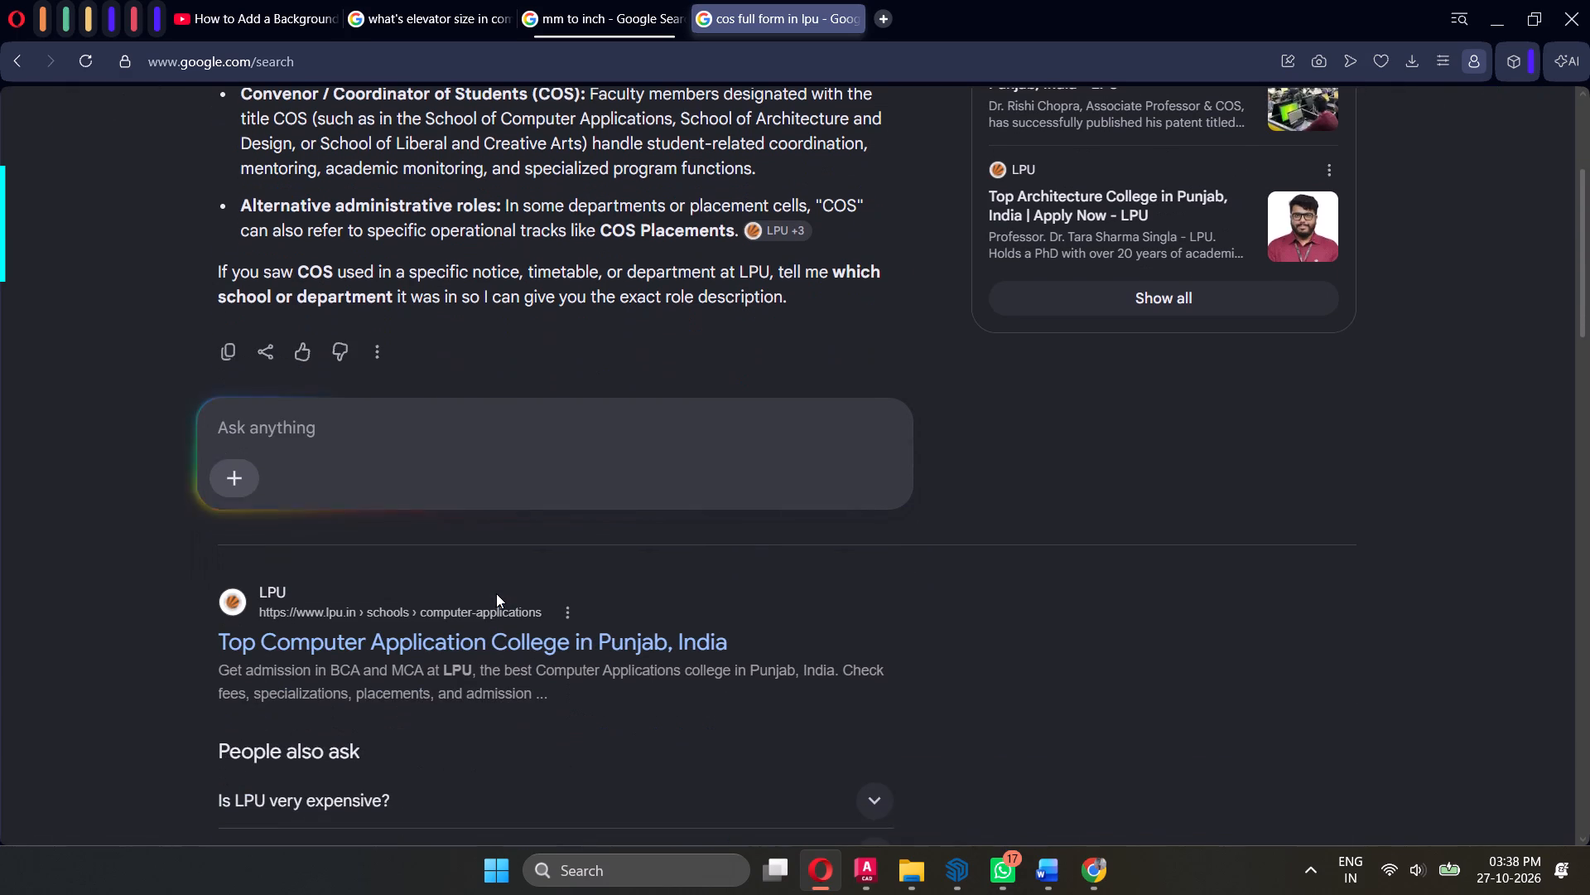
pyautogui.scroll(-5, 609, 690)
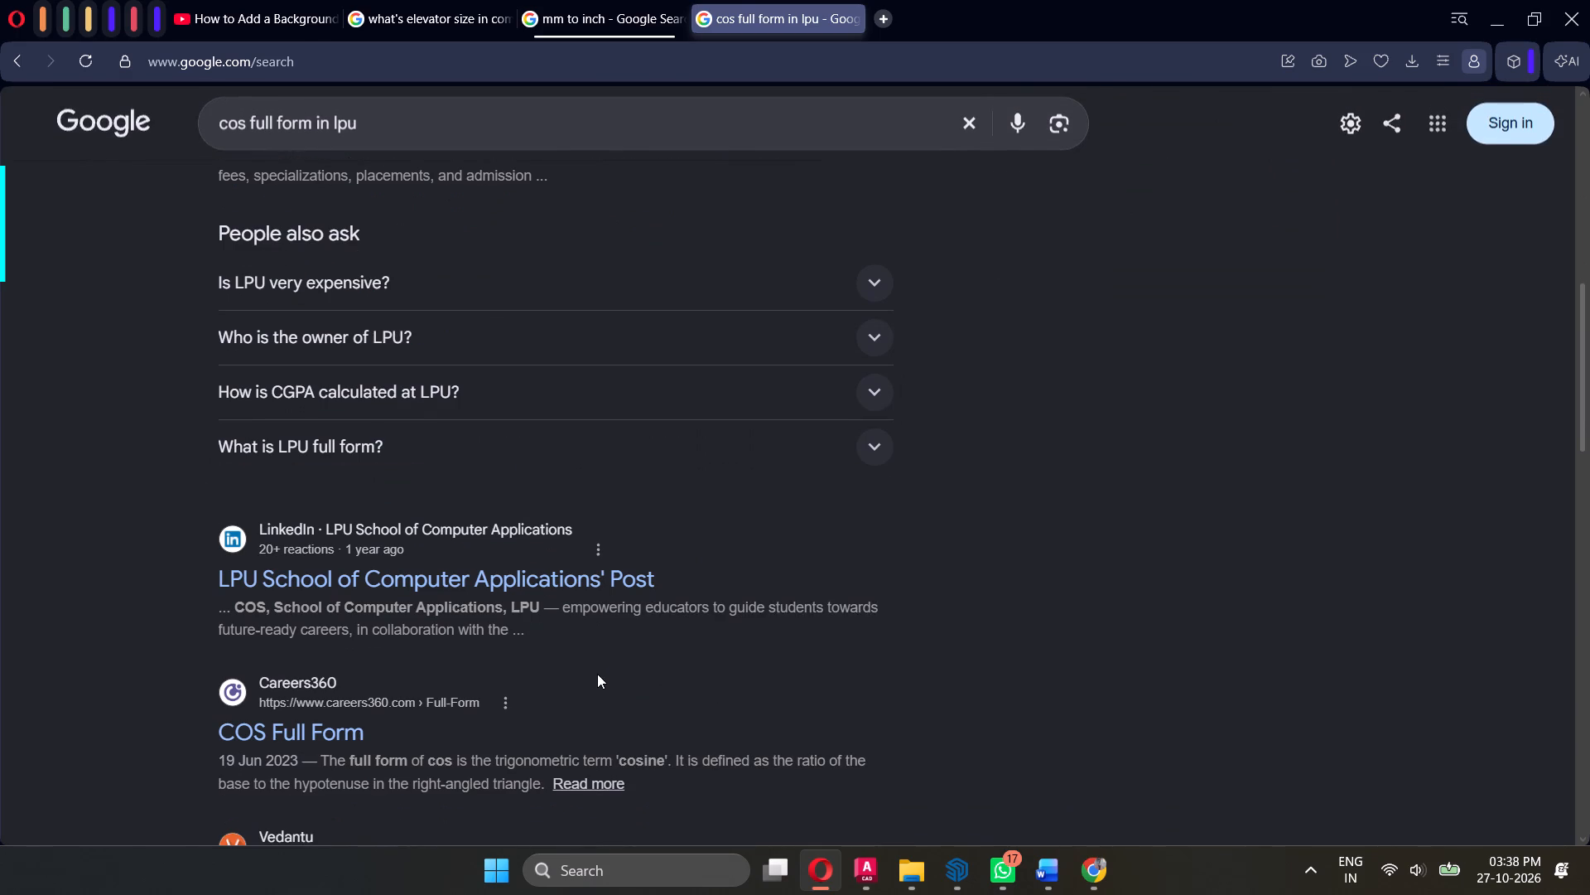
pyautogui.scroll(9, 577, 675)
# Return to the earlier head-teacher search, change it to "cos full form in college for head teacher", and read the overview and results.
pyautogui.doubleClick(16, 66)
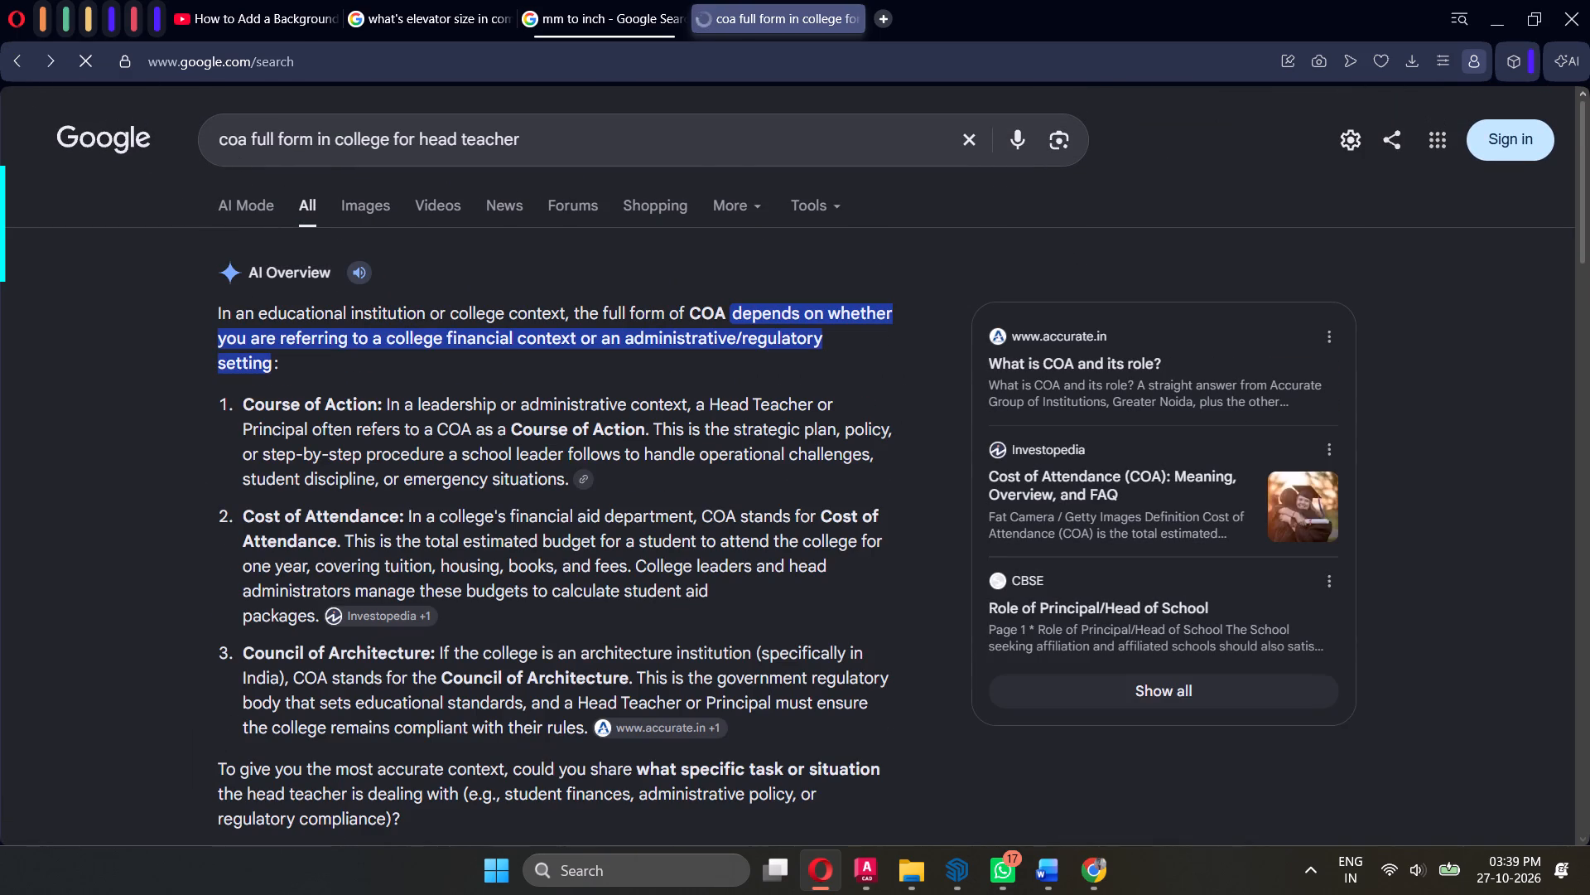
pyautogui.moveTo(243, 144); pyautogui.dragTo(233, 144)
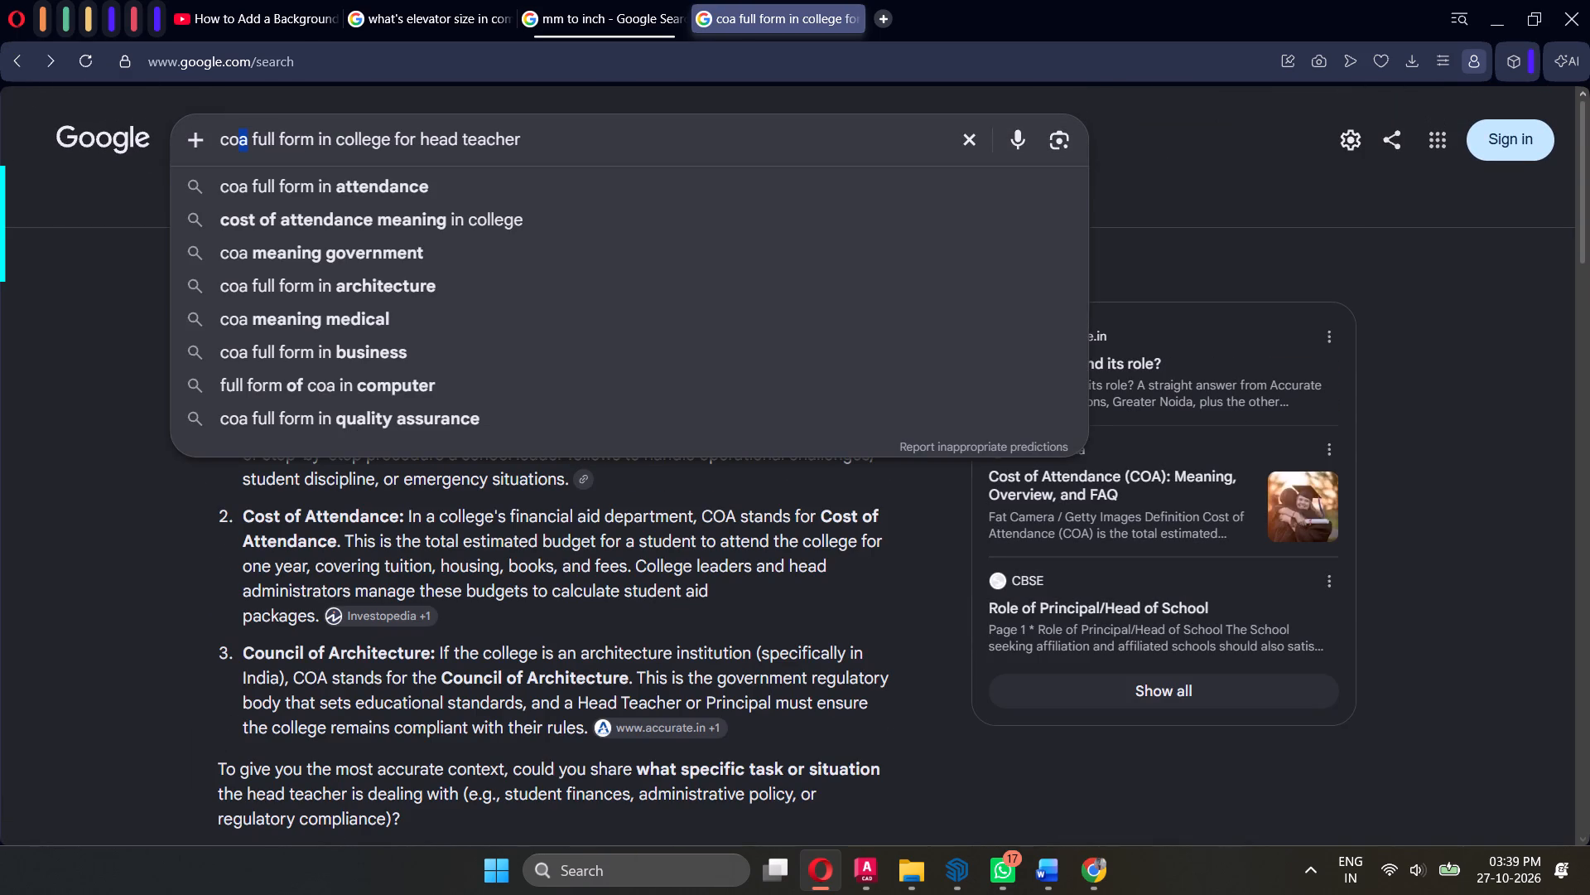
pyautogui.press('s')
pyautogui.press('Return')
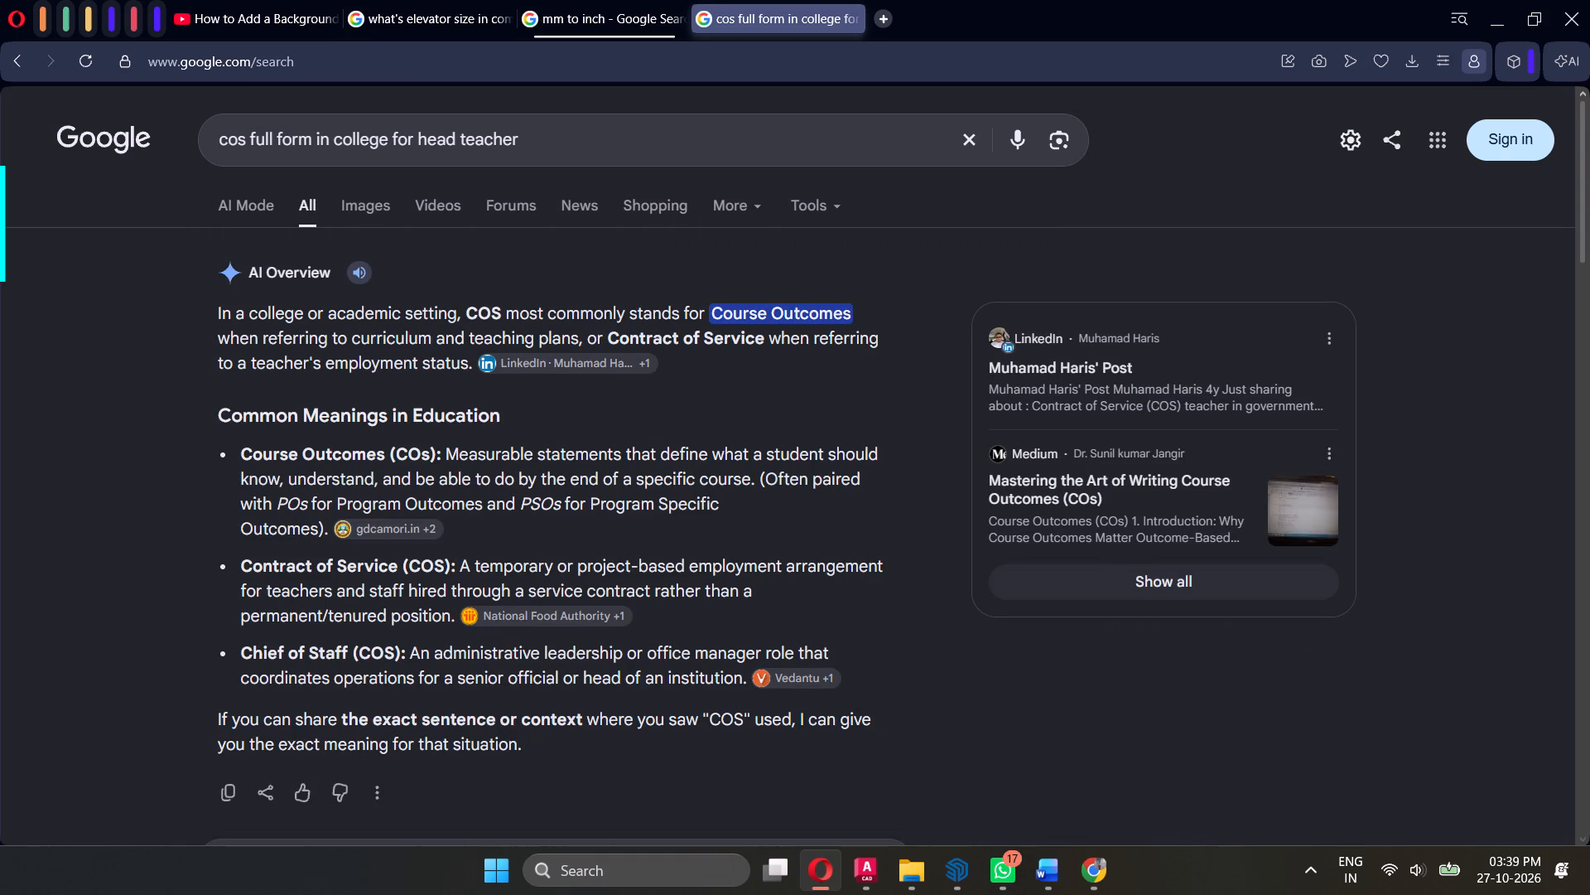
pyautogui.scroll(-1, 480, 473)
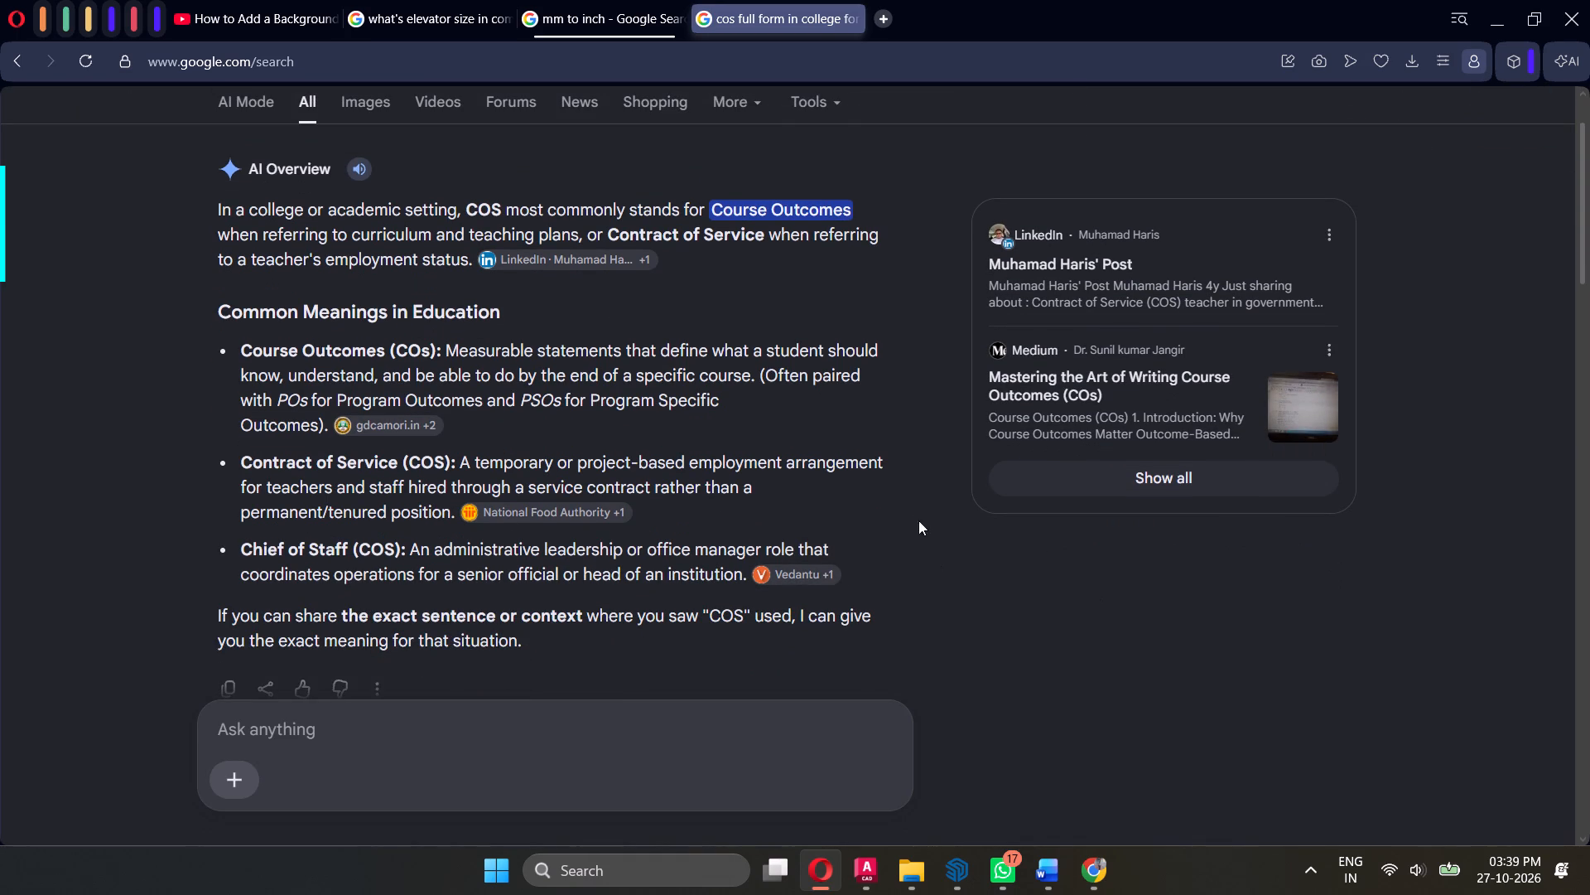
pyautogui.scroll(-5, 916, 490)
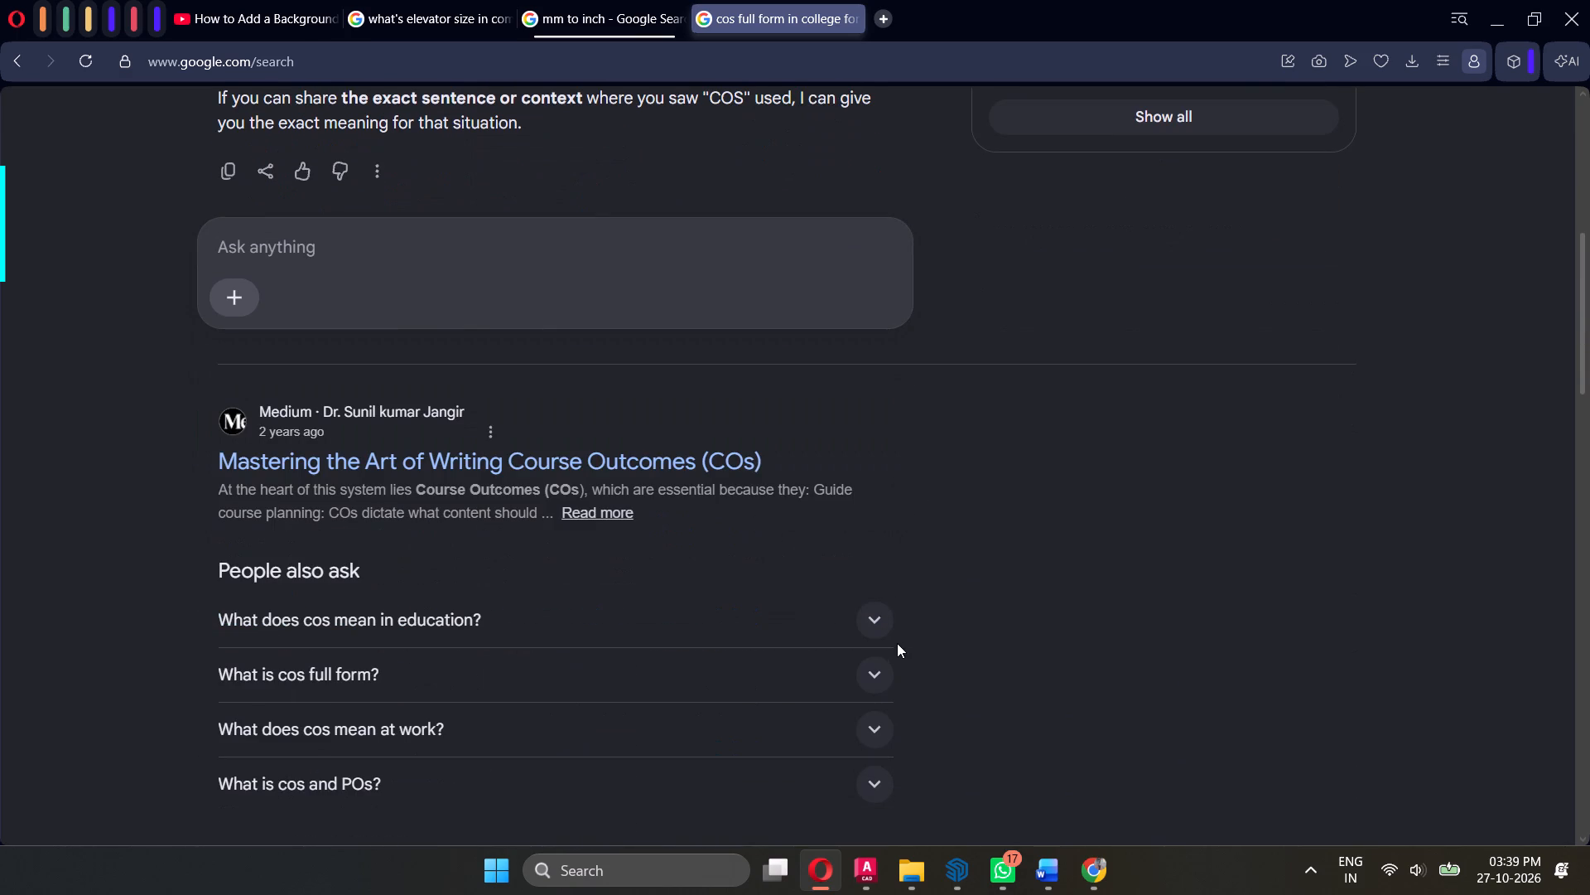
pyautogui.scroll(-7, 897, 641)
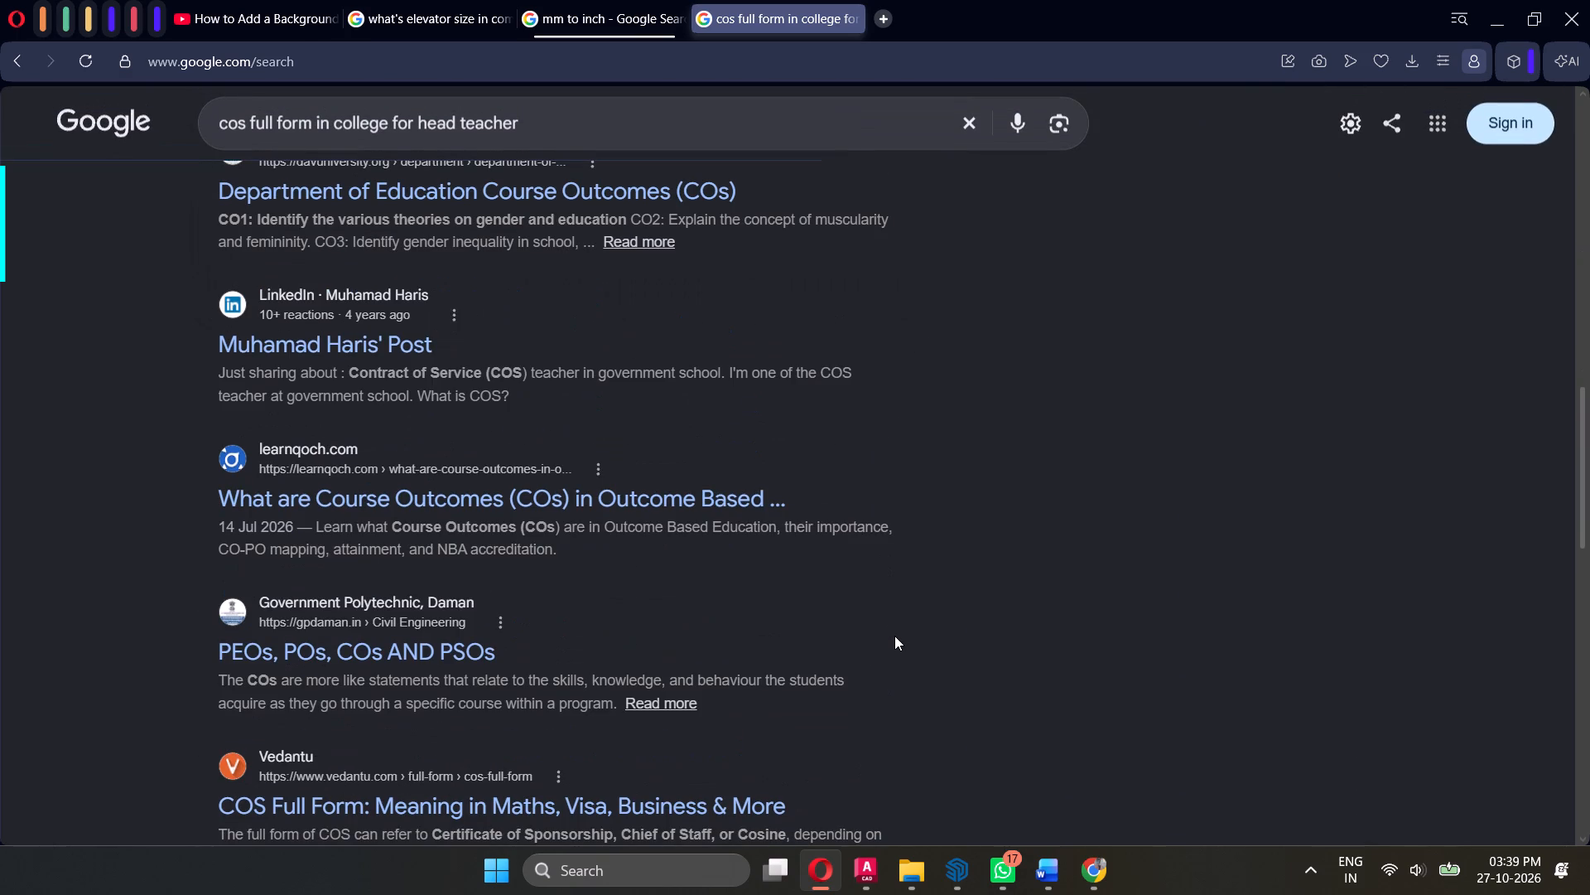
# Switch to Word and add one blank line between the Unit Secretary block and the COA Approval and Signature block.
pyautogui.click(1082, 878)
pyautogui.click(1048, 875)
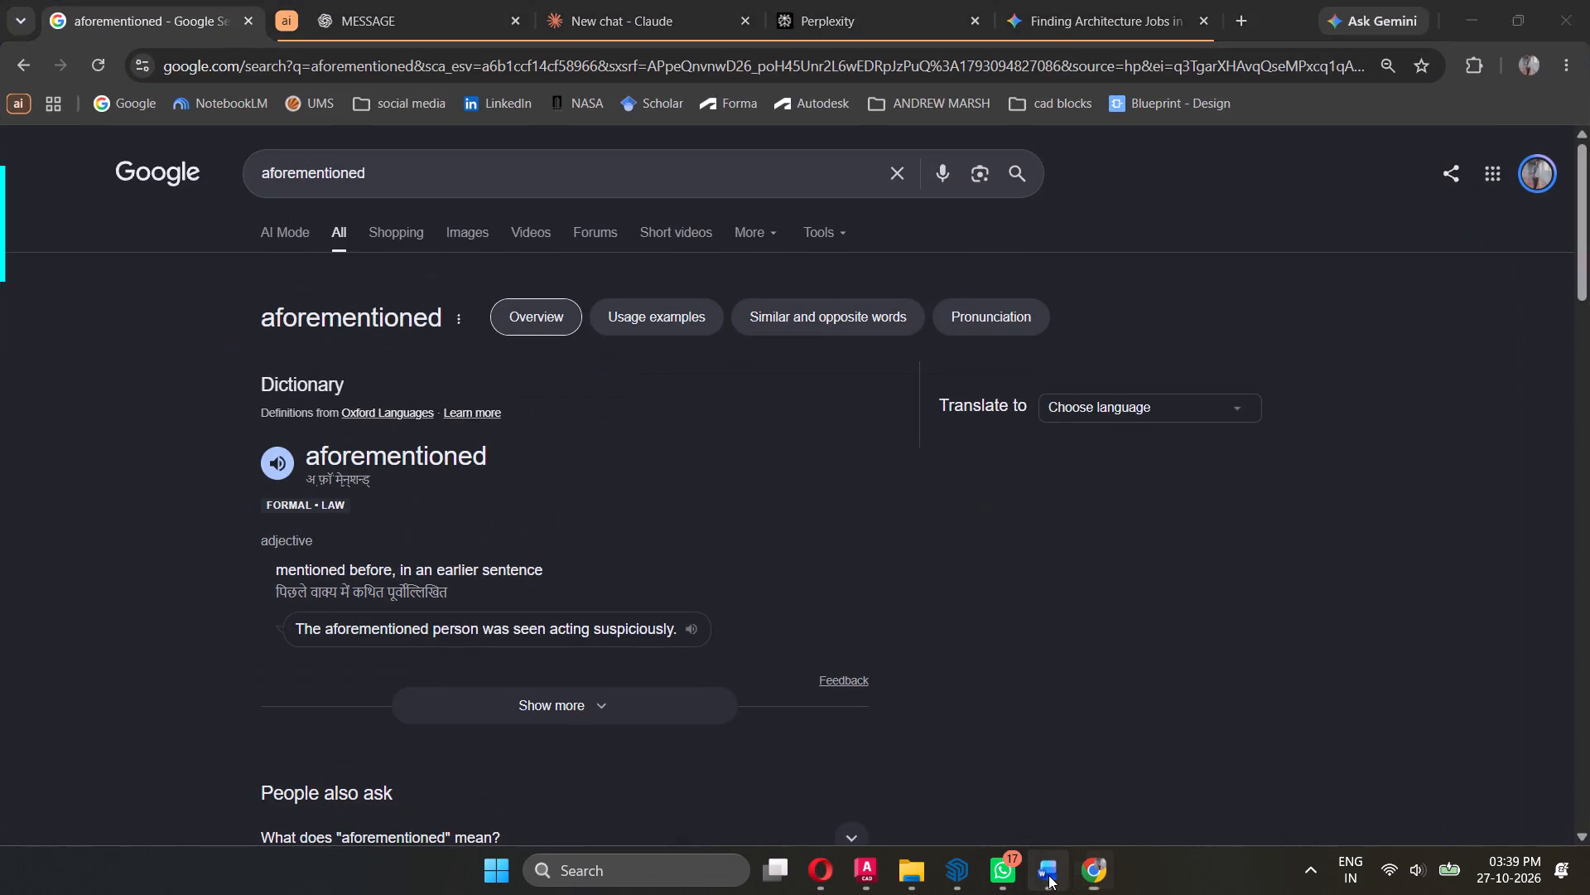
pyautogui.scroll(-20, 749, 457)
pyautogui.scroll(-17, 749, 457)
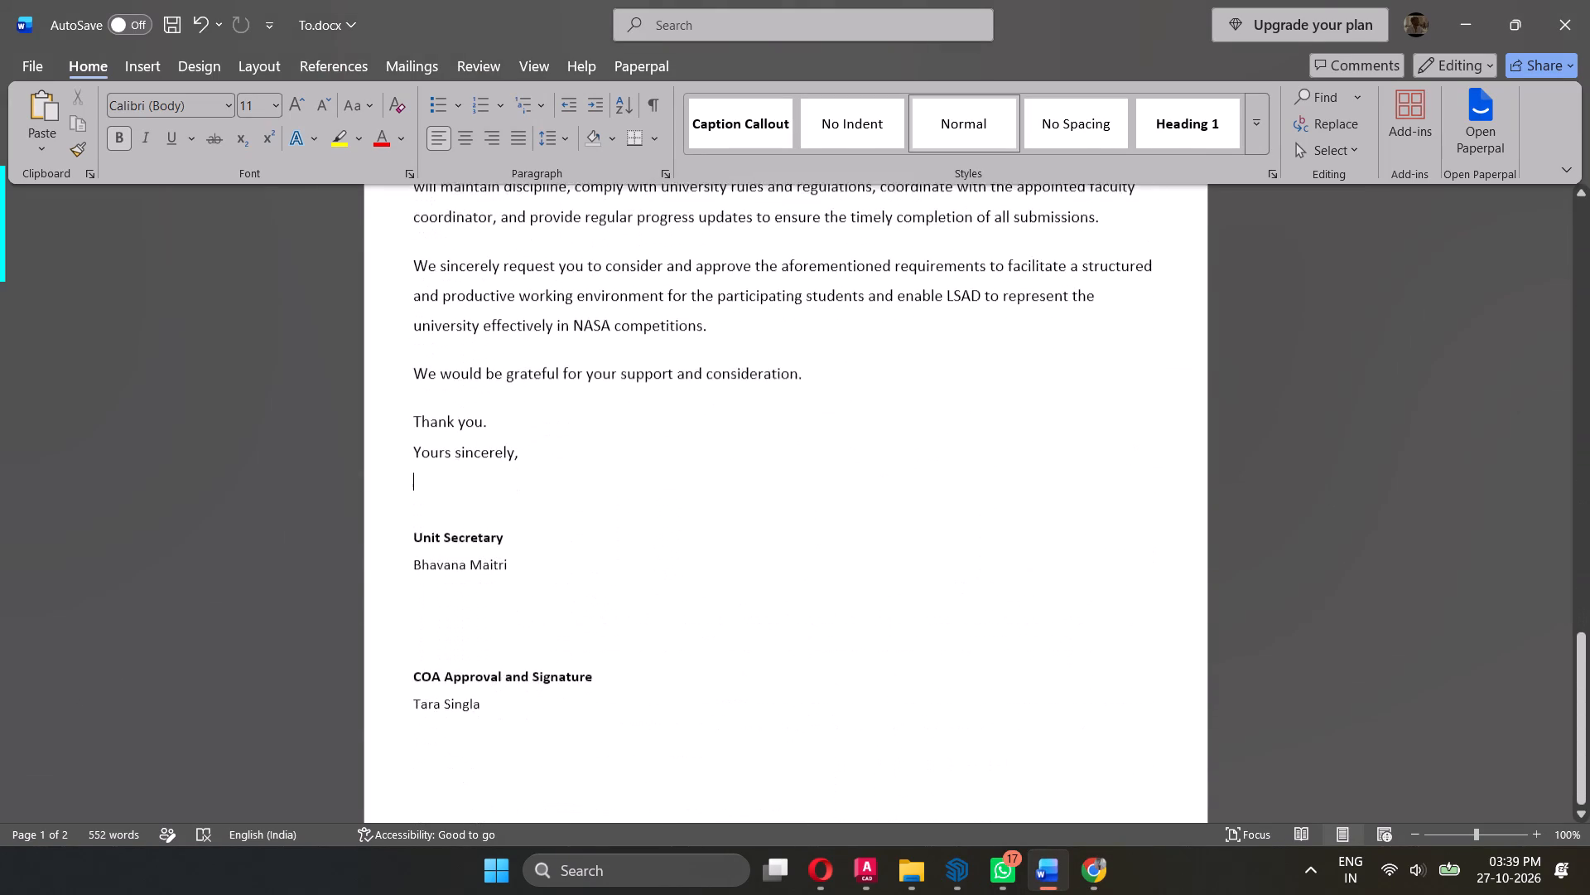
pyautogui.scroll(-2, 664, 448)
pyautogui.scroll(16, 660, 670)
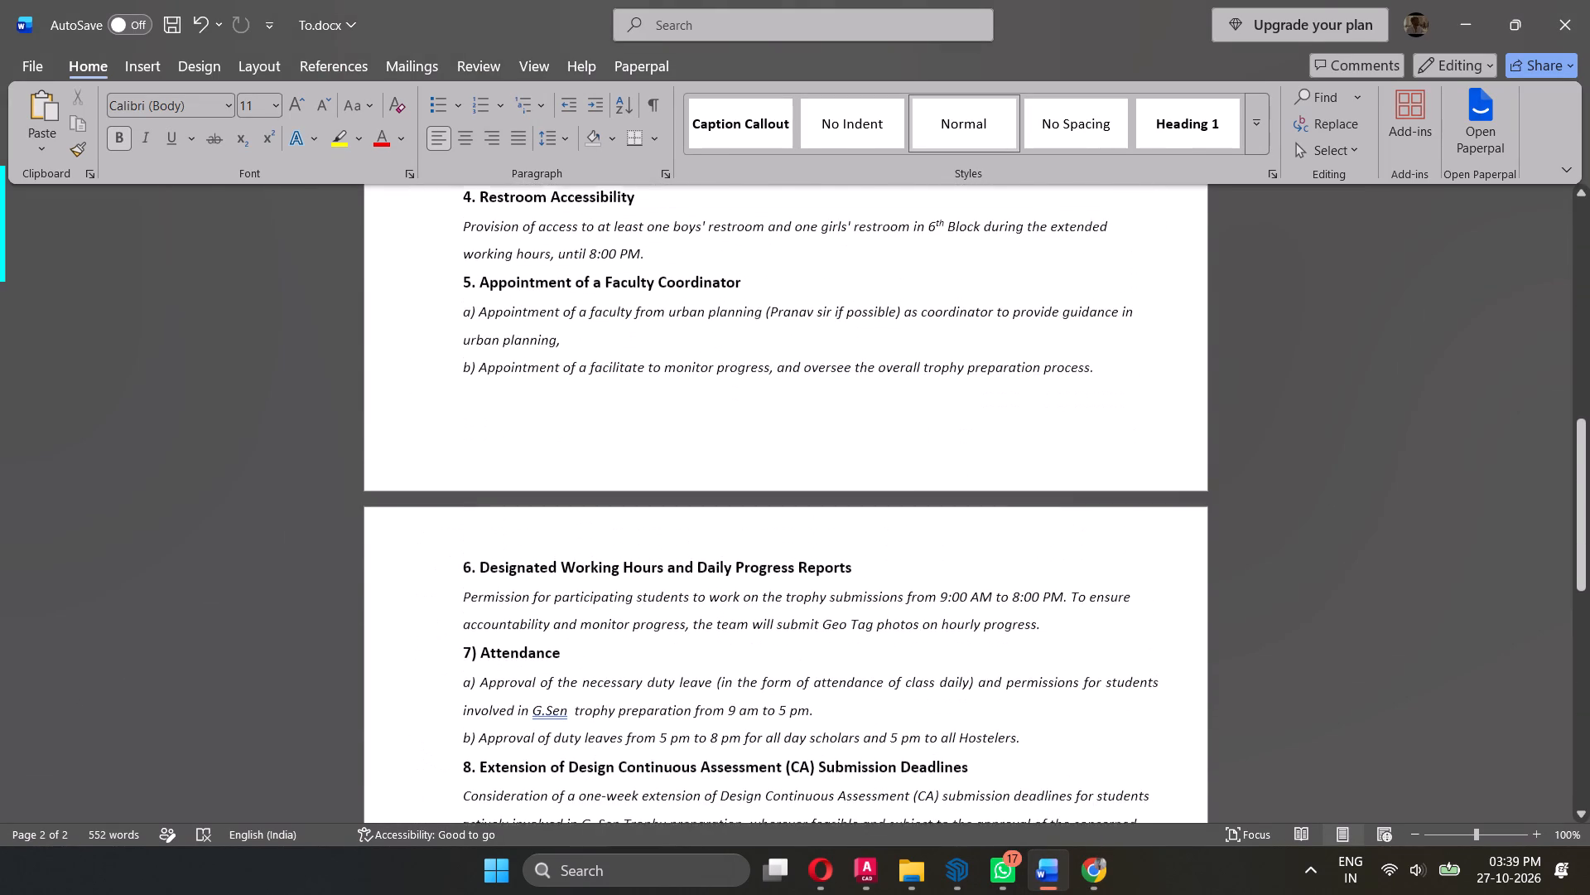
pyautogui.scroll(18, 717, 506)
pyautogui.scroll(-13, 706, 478)
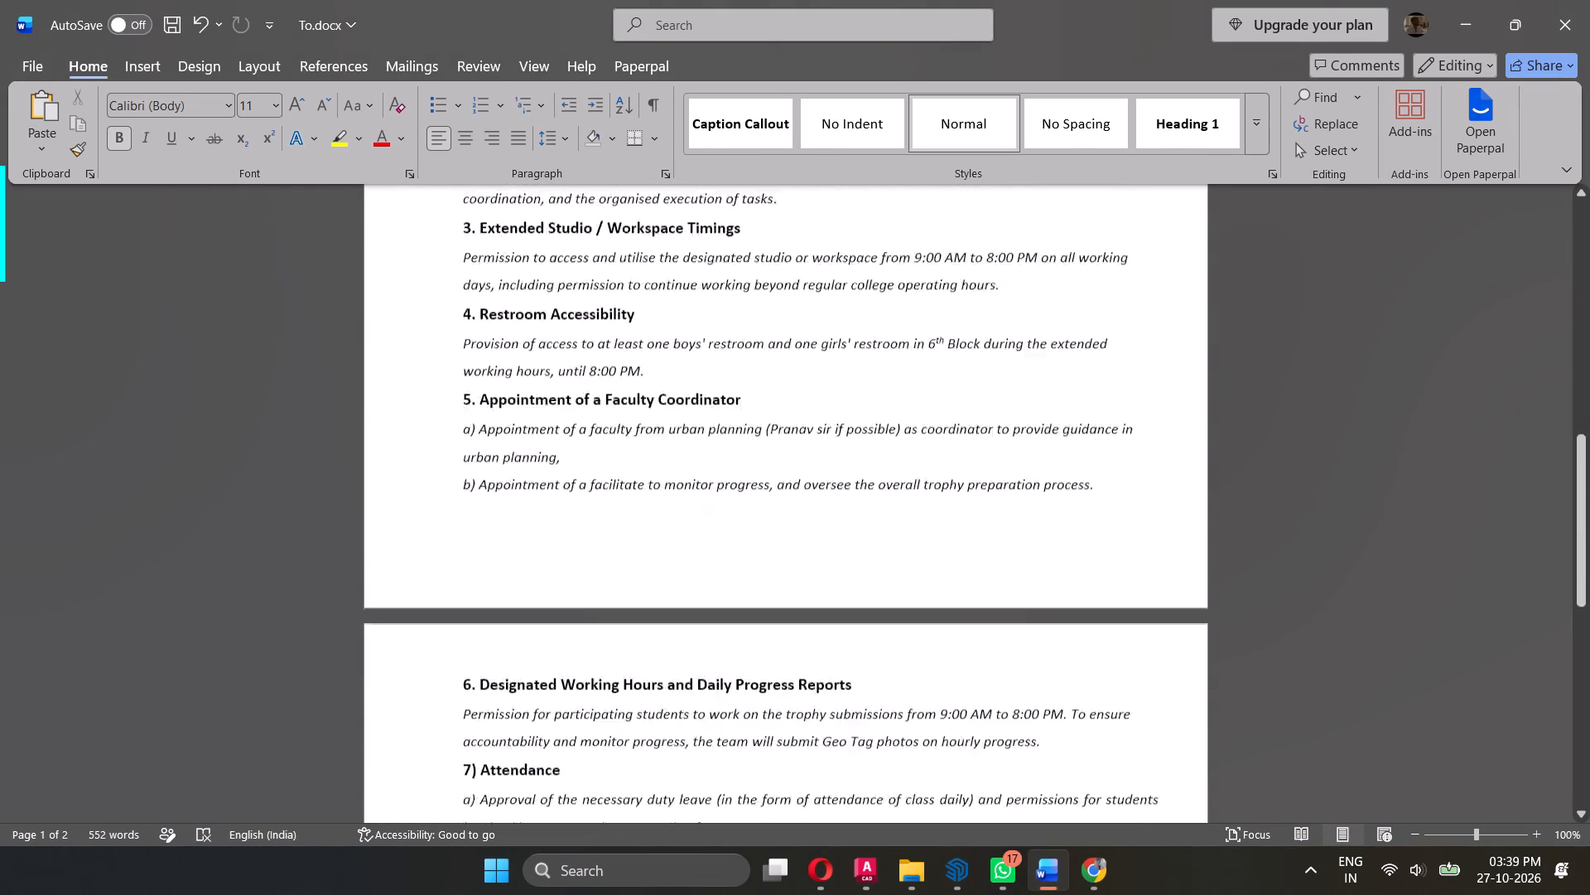
pyautogui.scroll(-20, 686, 455)
pyautogui.scroll(-6, 686, 455)
pyautogui.click(476, 595)
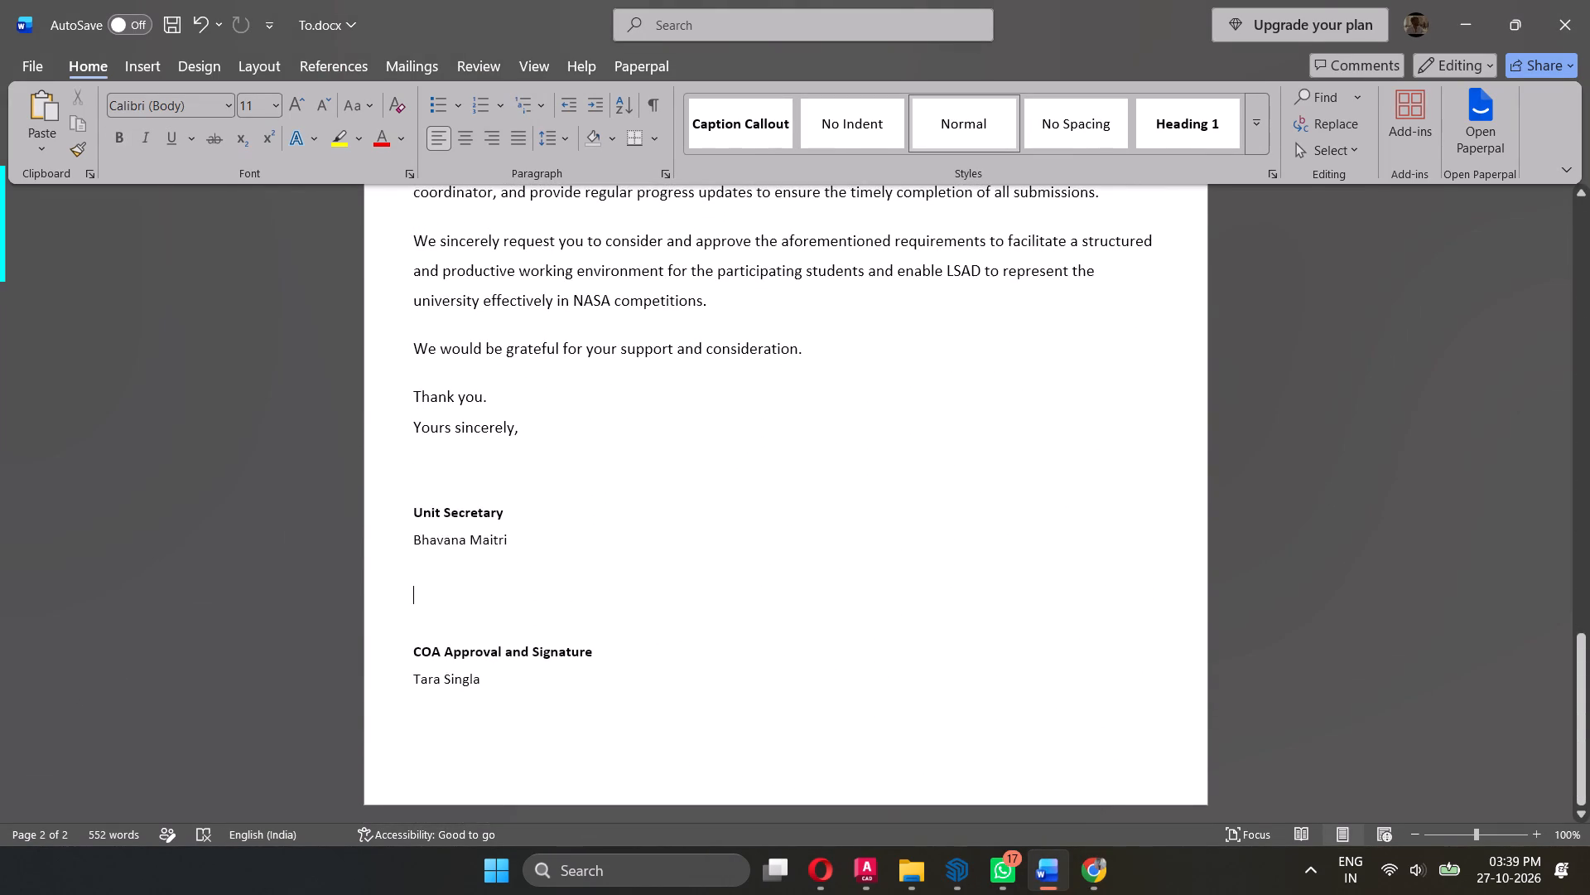
pyautogui.press('Return')
pyautogui.press('Return')
pyautogui.press('BackSpace')
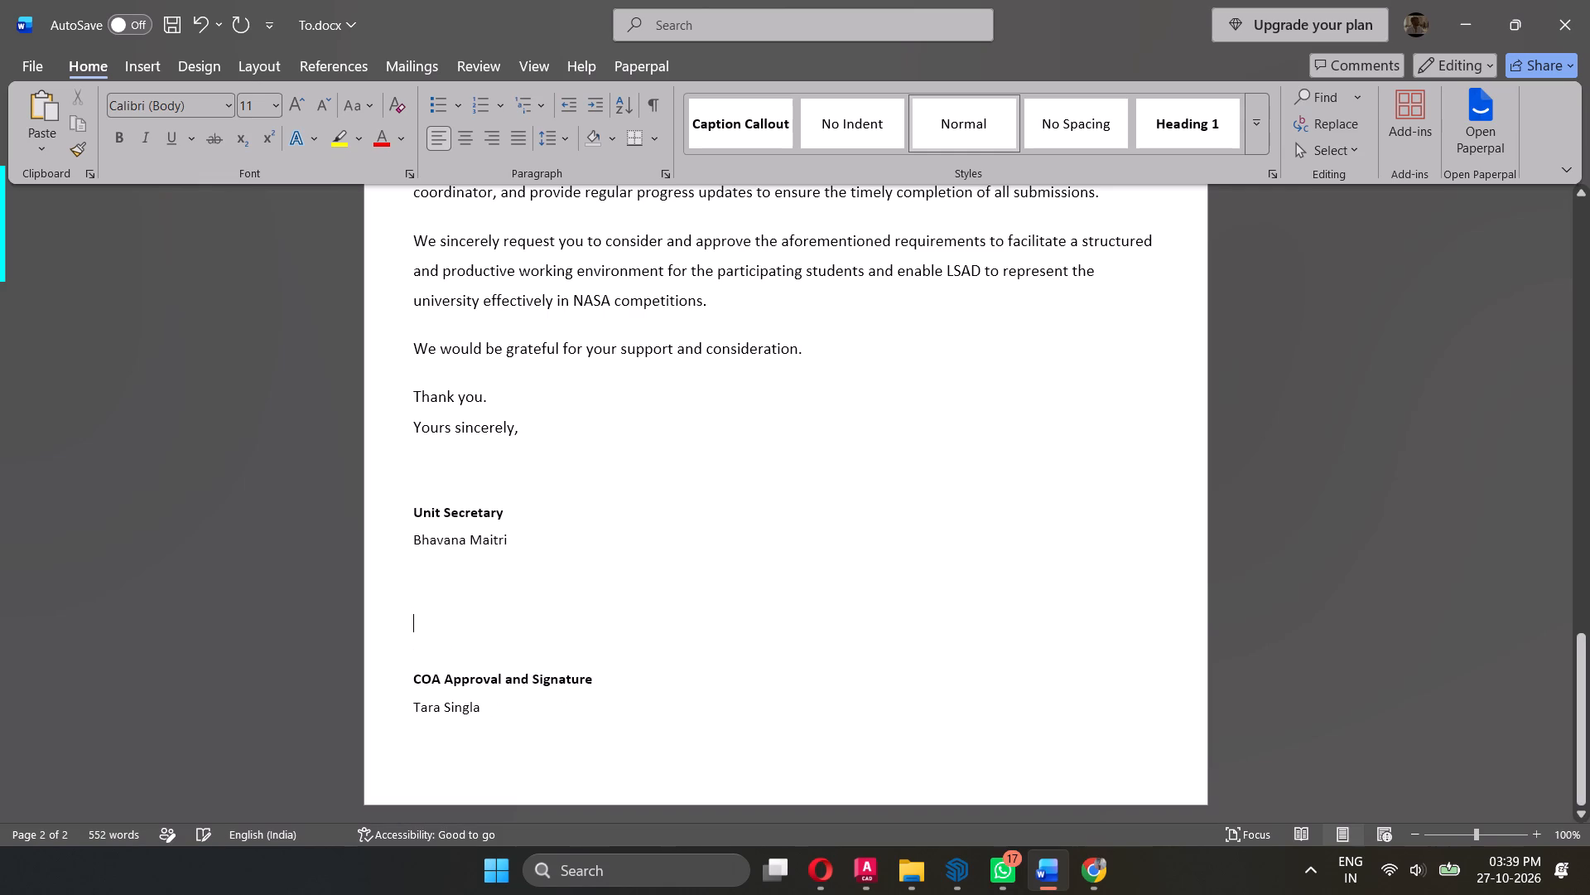
# Review the letter from the signature blocks back up to the date and addressee lines.
pyautogui.scroll(-6, 556, 575)
pyautogui.scroll(6, 874, 457)
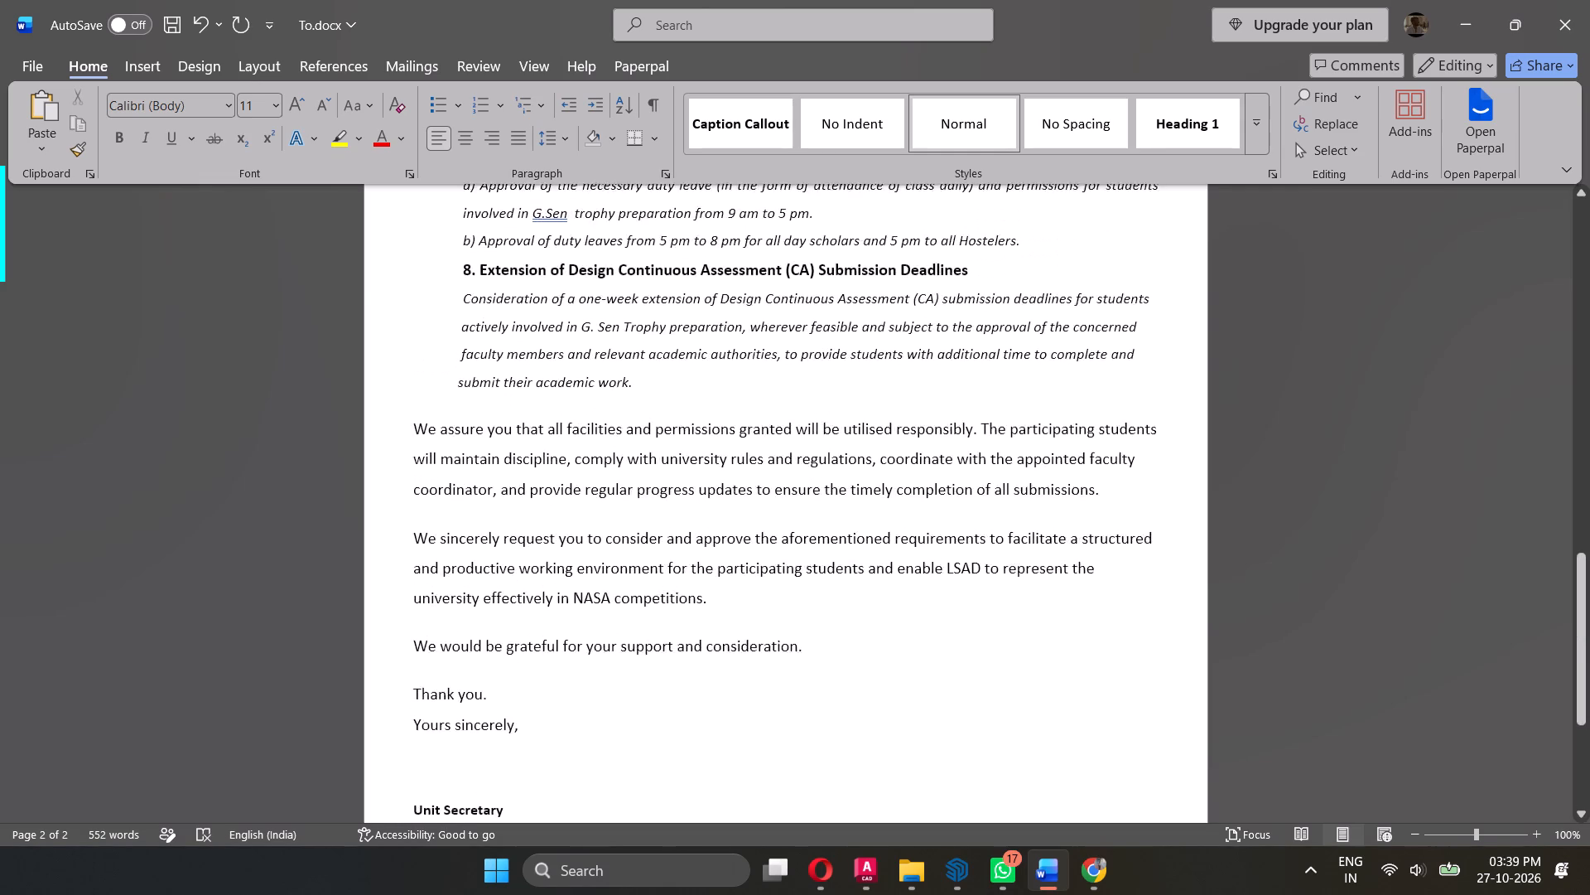
pyautogui.scroll(4, 831, 442)
pyautogui.scroll(-1, 827, 442)
pyautogui.scroll(9, 827, 442)
pyautogui.scroll(-1, 825, 442)
pyautogui.scroll(3, 825, 442)
pyautogui.scroll(20, 820, 439)
pyautogui.scroll(5, 820, 439)
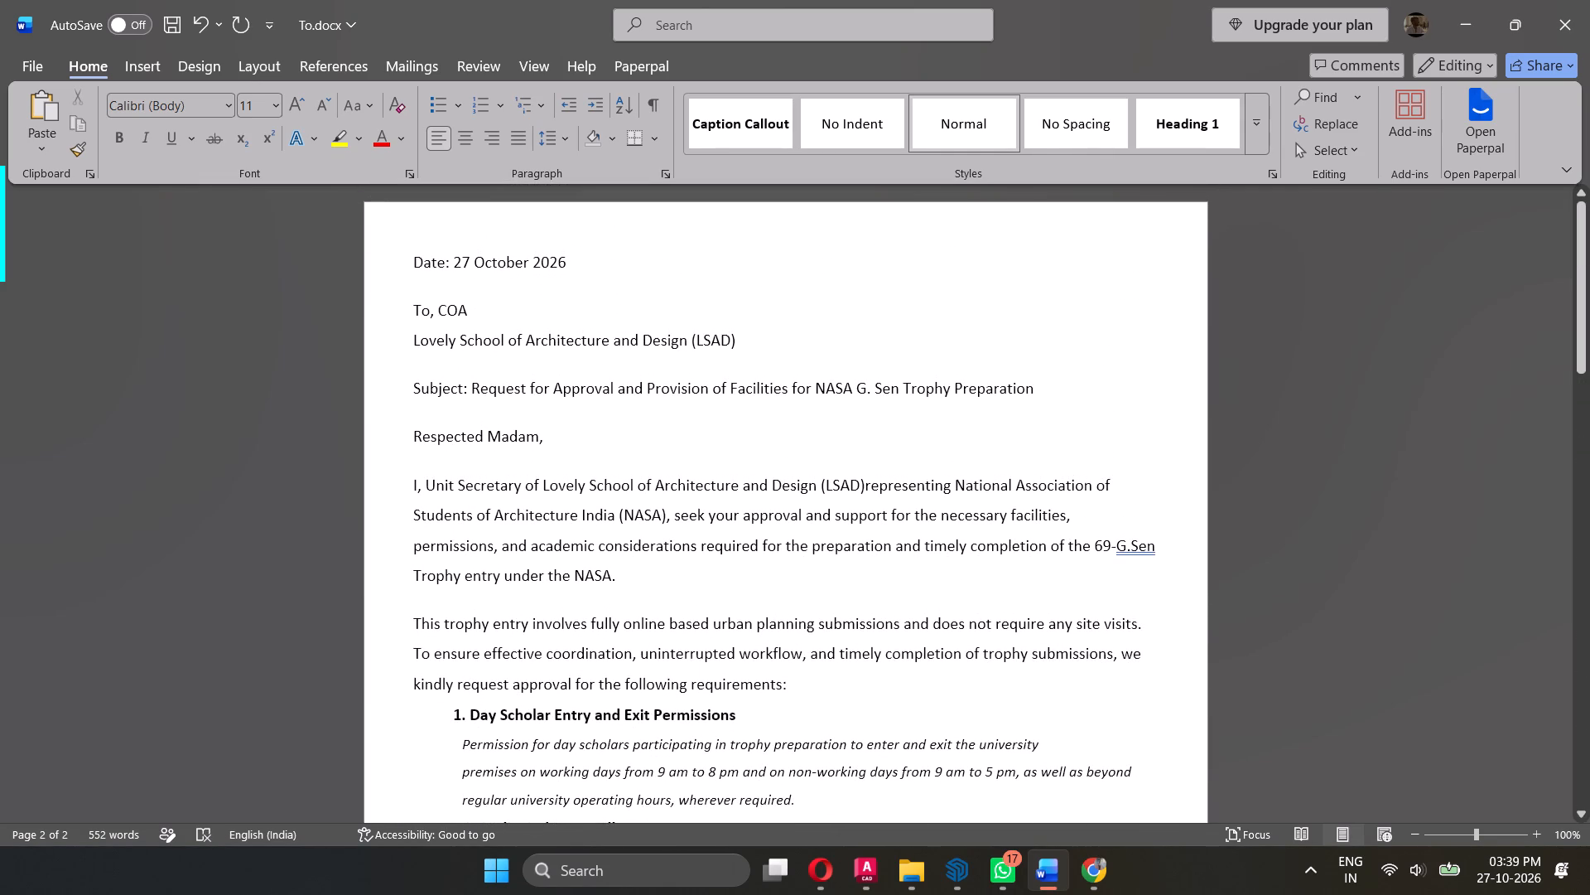
pyautogui.click(1088, 296)
# Justify the two opening paragraphs, from "I, Unit Secretary" through "approval for the following requirements:".
pyautogui.scroll(-5, 376, 668)
pyautogui.scroll(1, 460, 445)
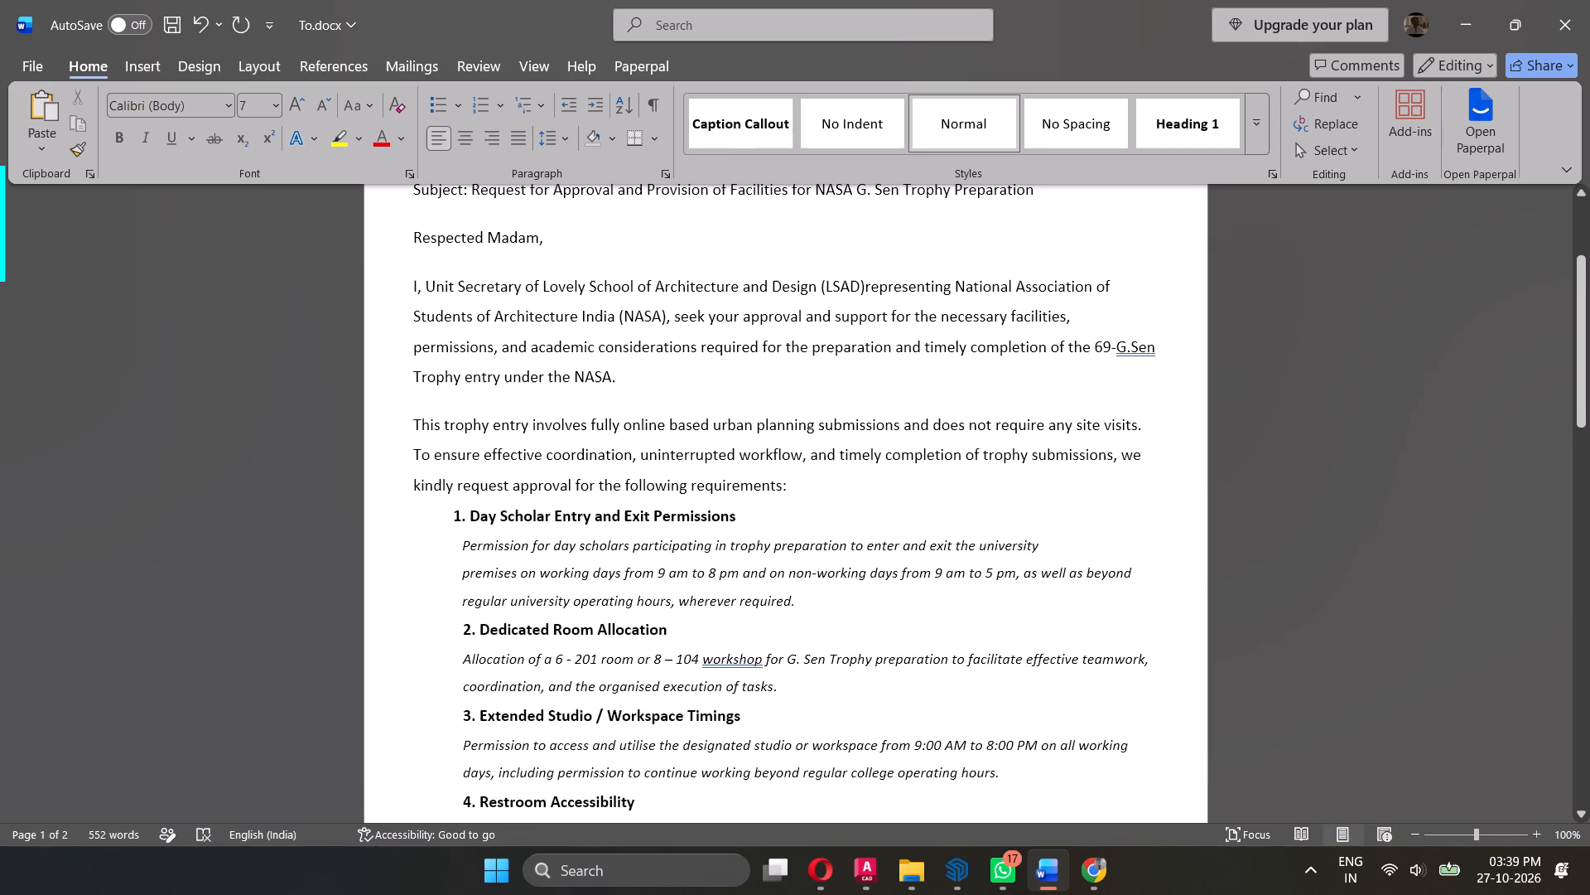
pyautogui.moveTo(801, 482); pyautogui.dragTo(778, 479)
pyautogui.moveTo(778, 479); pyautogui.dragTo(407, 285)
pyautogui.click(514, 142)
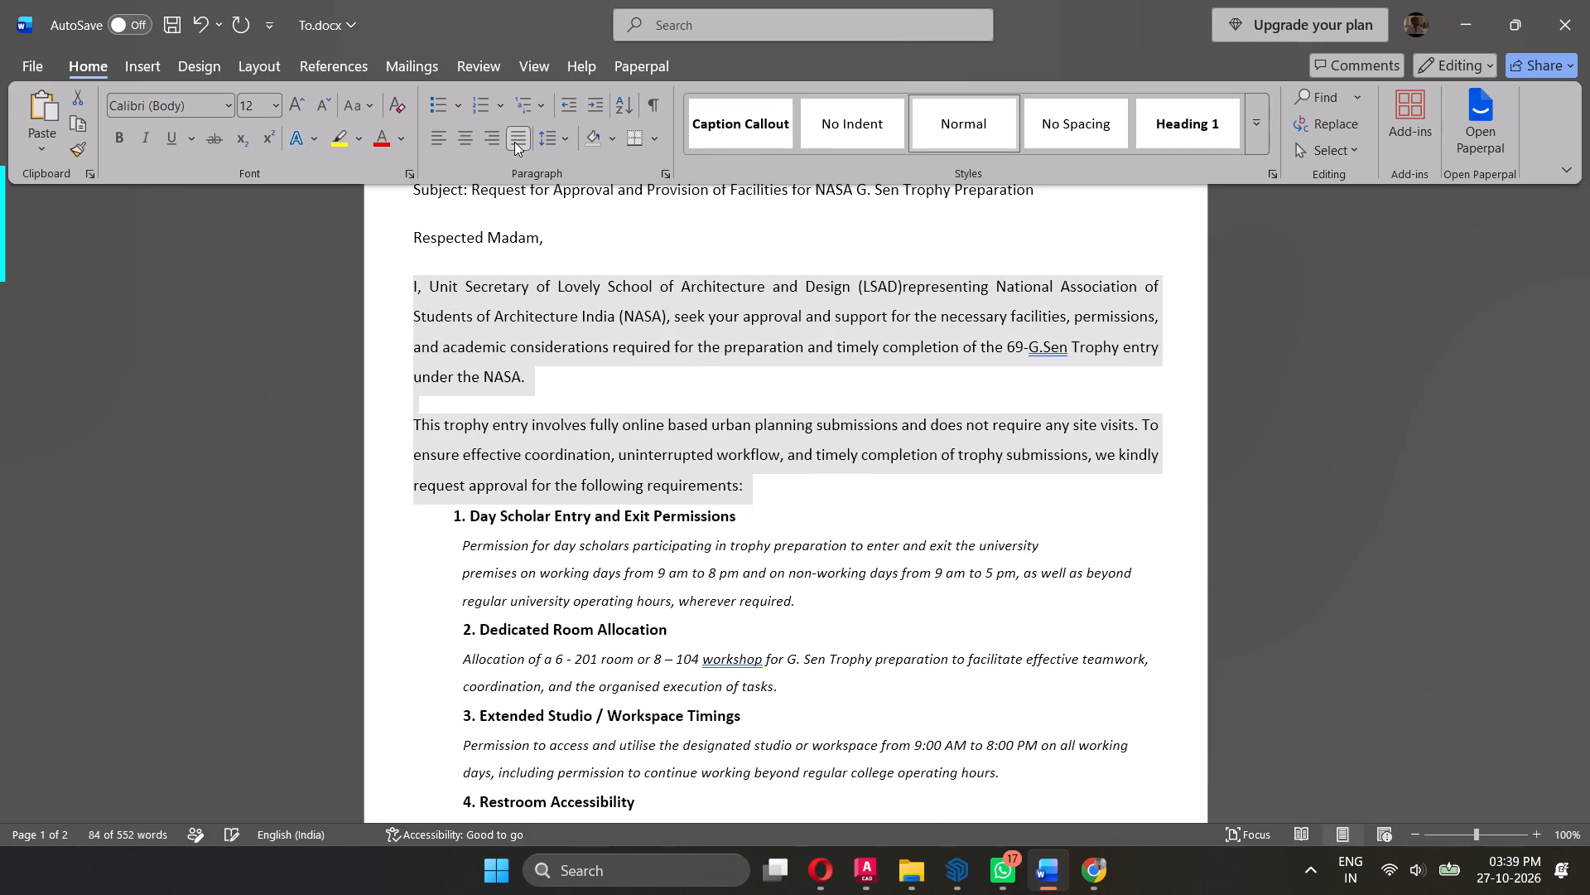
pyautogui.click(585, 396)
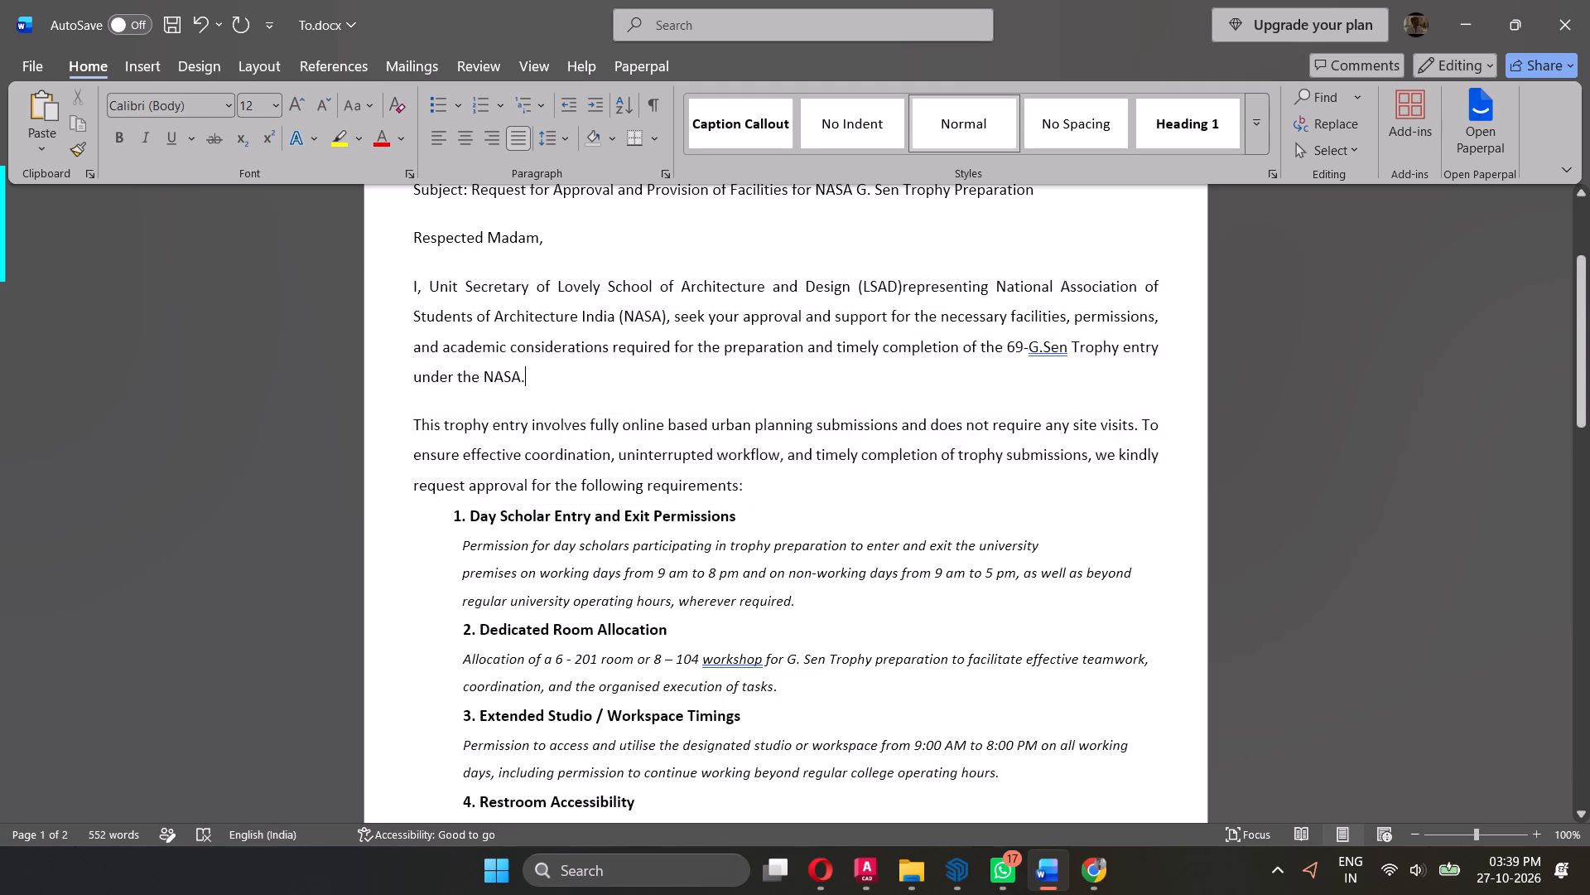
# Justify the two closing paragraphs beginning "We assure you" and "We sincerely request you".
pyautogui.scroll(-7, 572, 336)
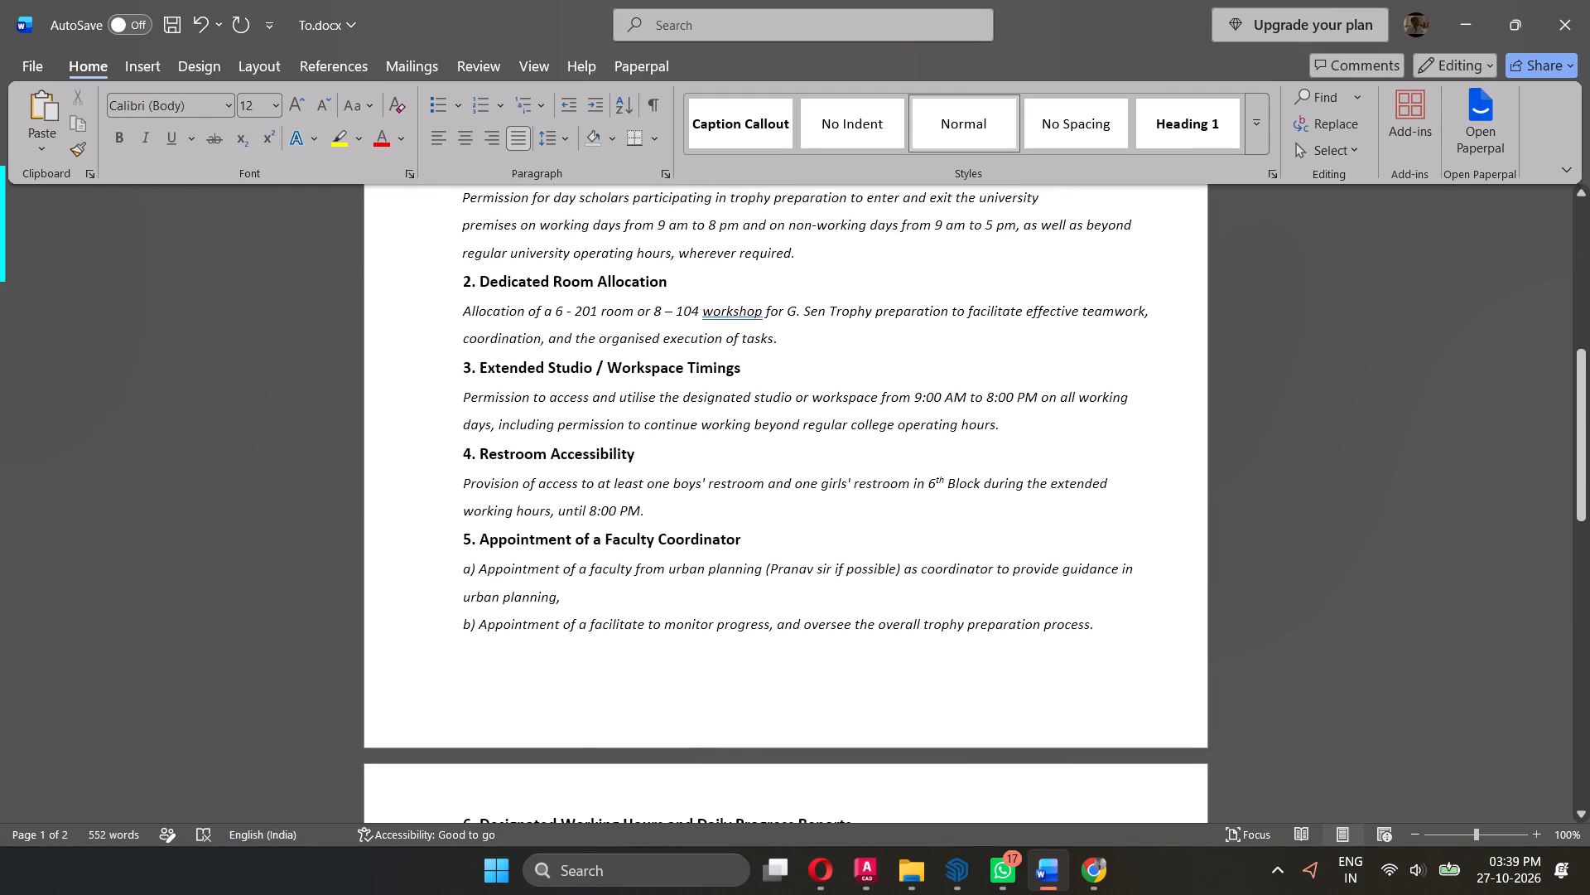
pyautogui.scroll(-6, 575, 341)
pyautogui.scroll(-9, 584, 467)
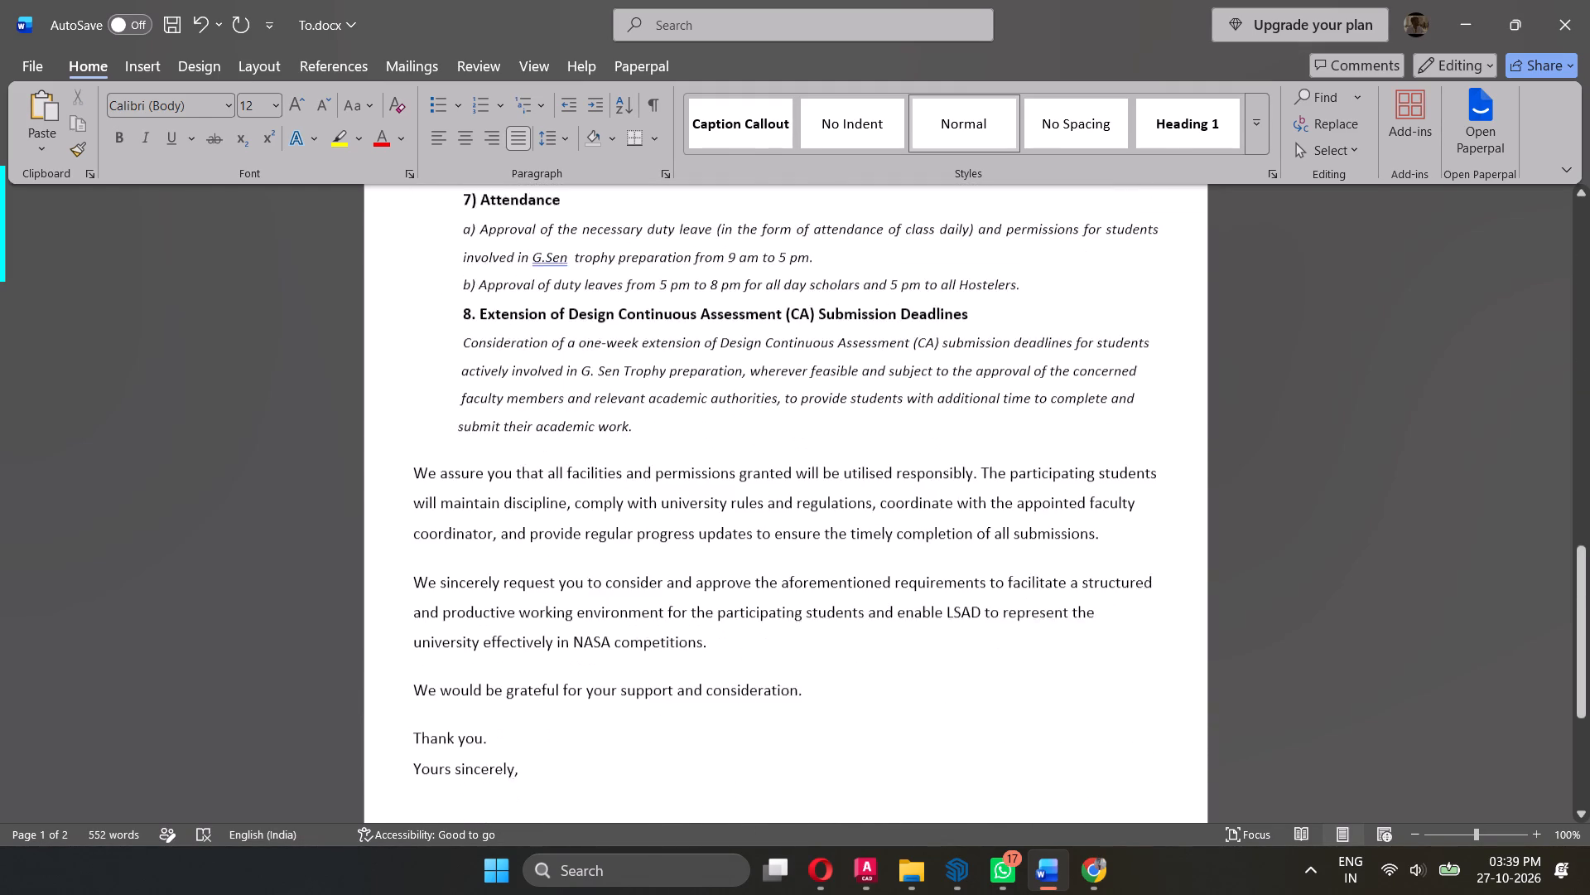
pyautogui.moveTo(413, 430); pyautogui.dragTo(730, 602)
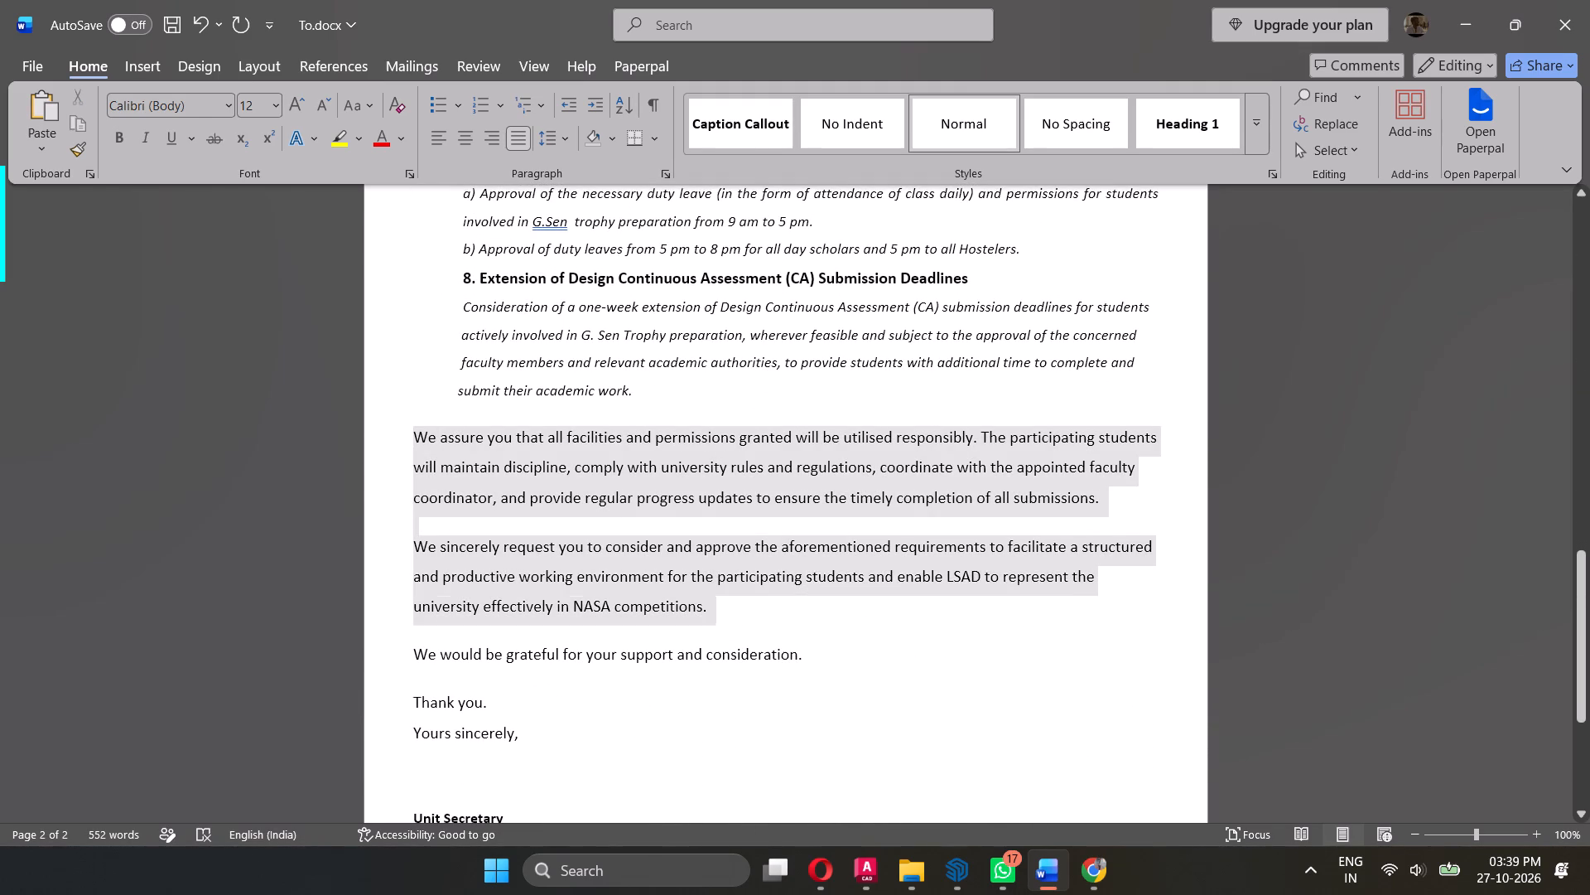
pyautogui.moveTo(730, 602); pyautogui.dragTo(727, 610)
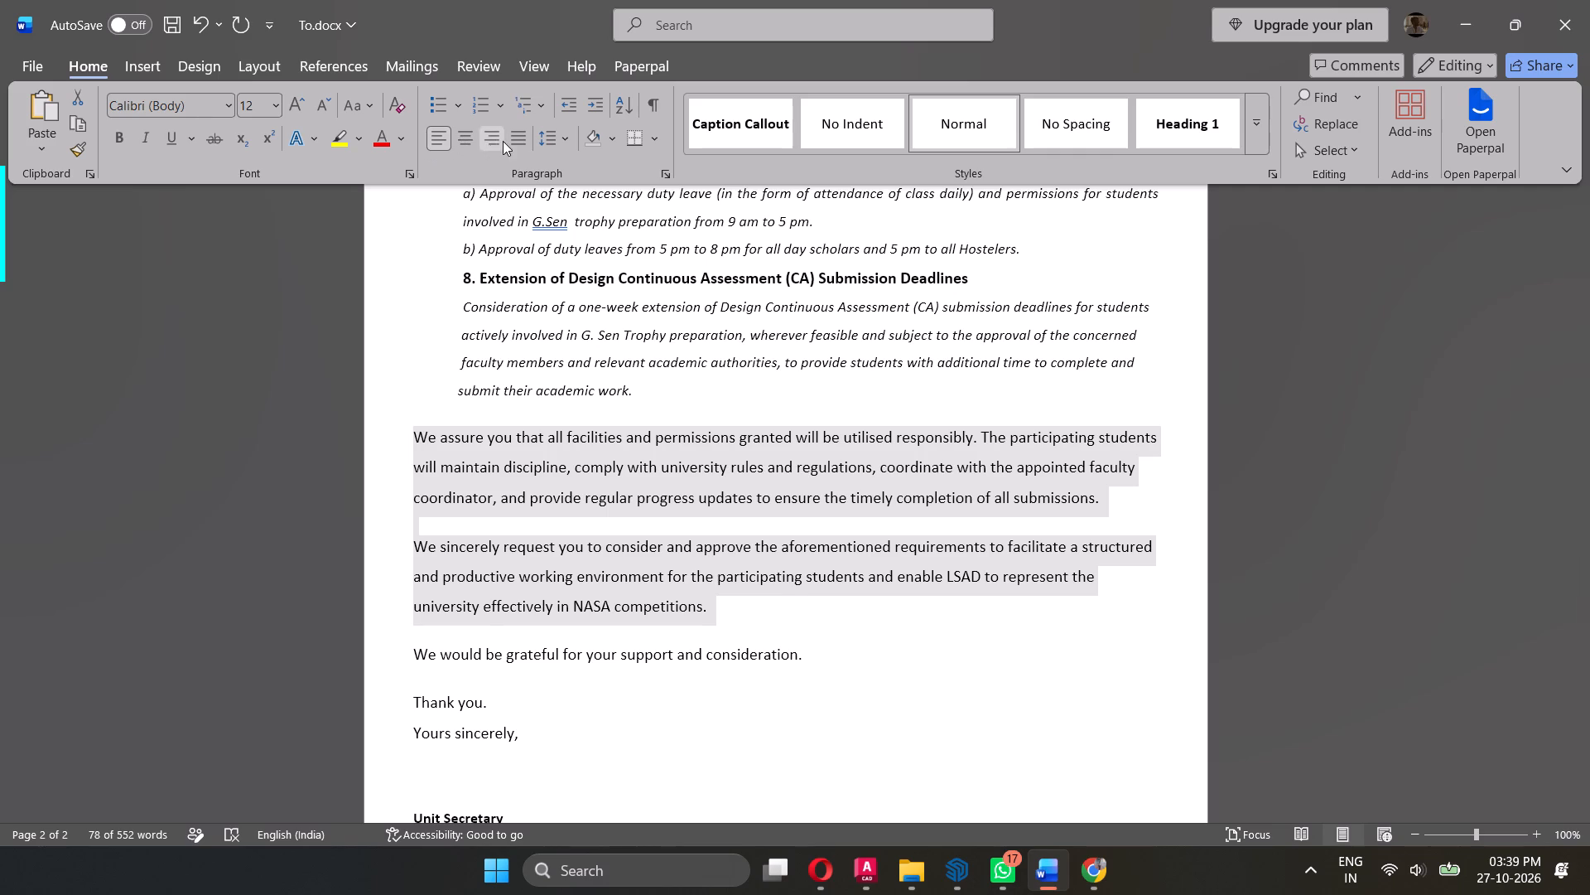
pyautogui.click(510, 136)
pyautogui.click(596, 517)
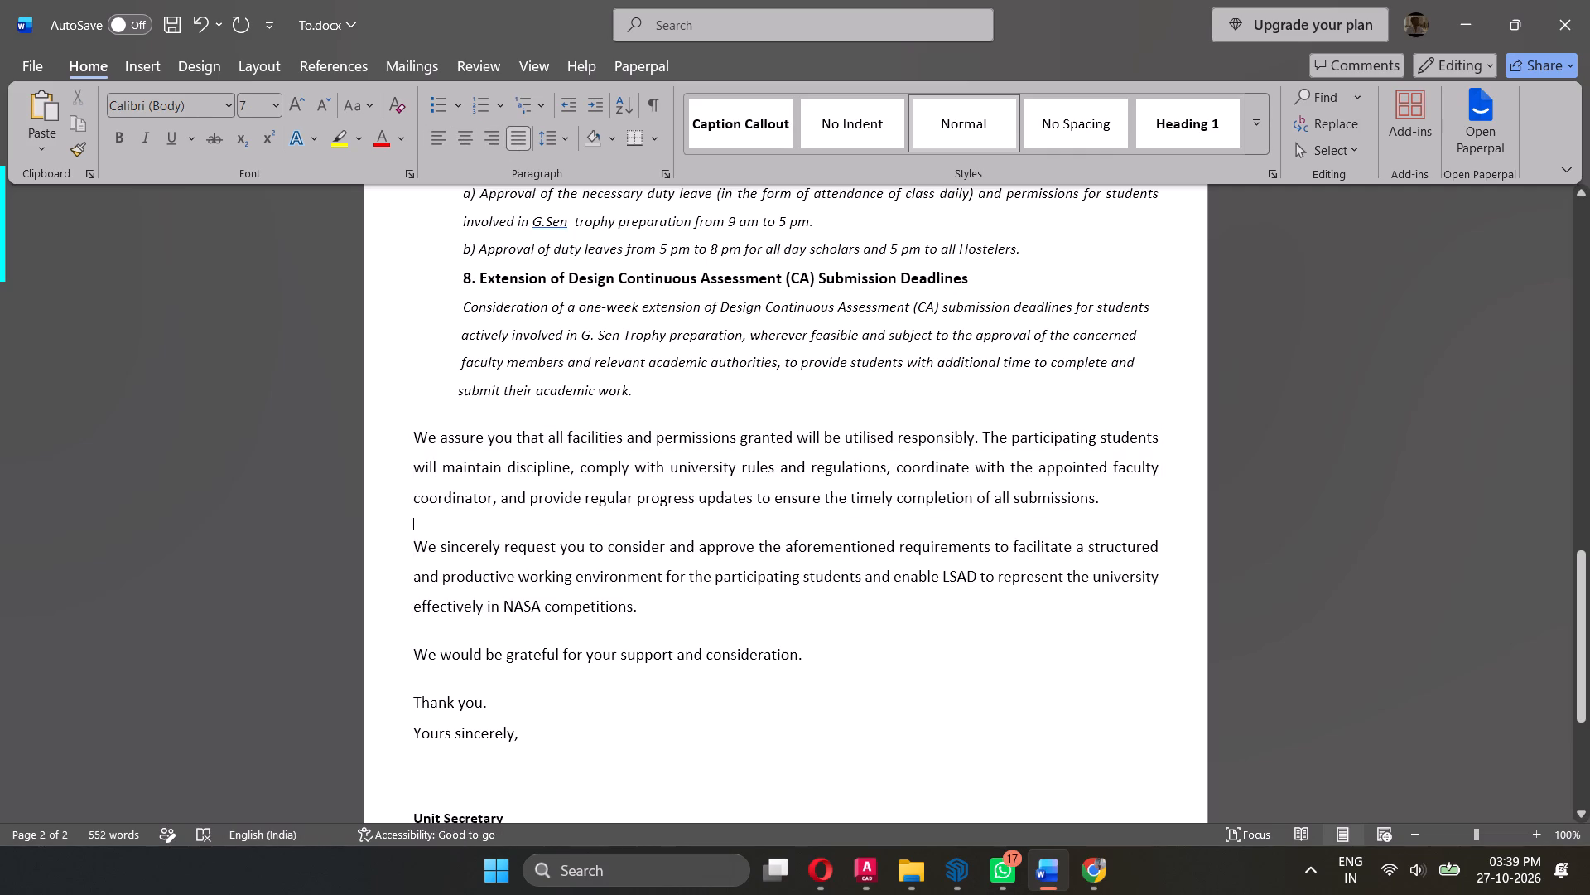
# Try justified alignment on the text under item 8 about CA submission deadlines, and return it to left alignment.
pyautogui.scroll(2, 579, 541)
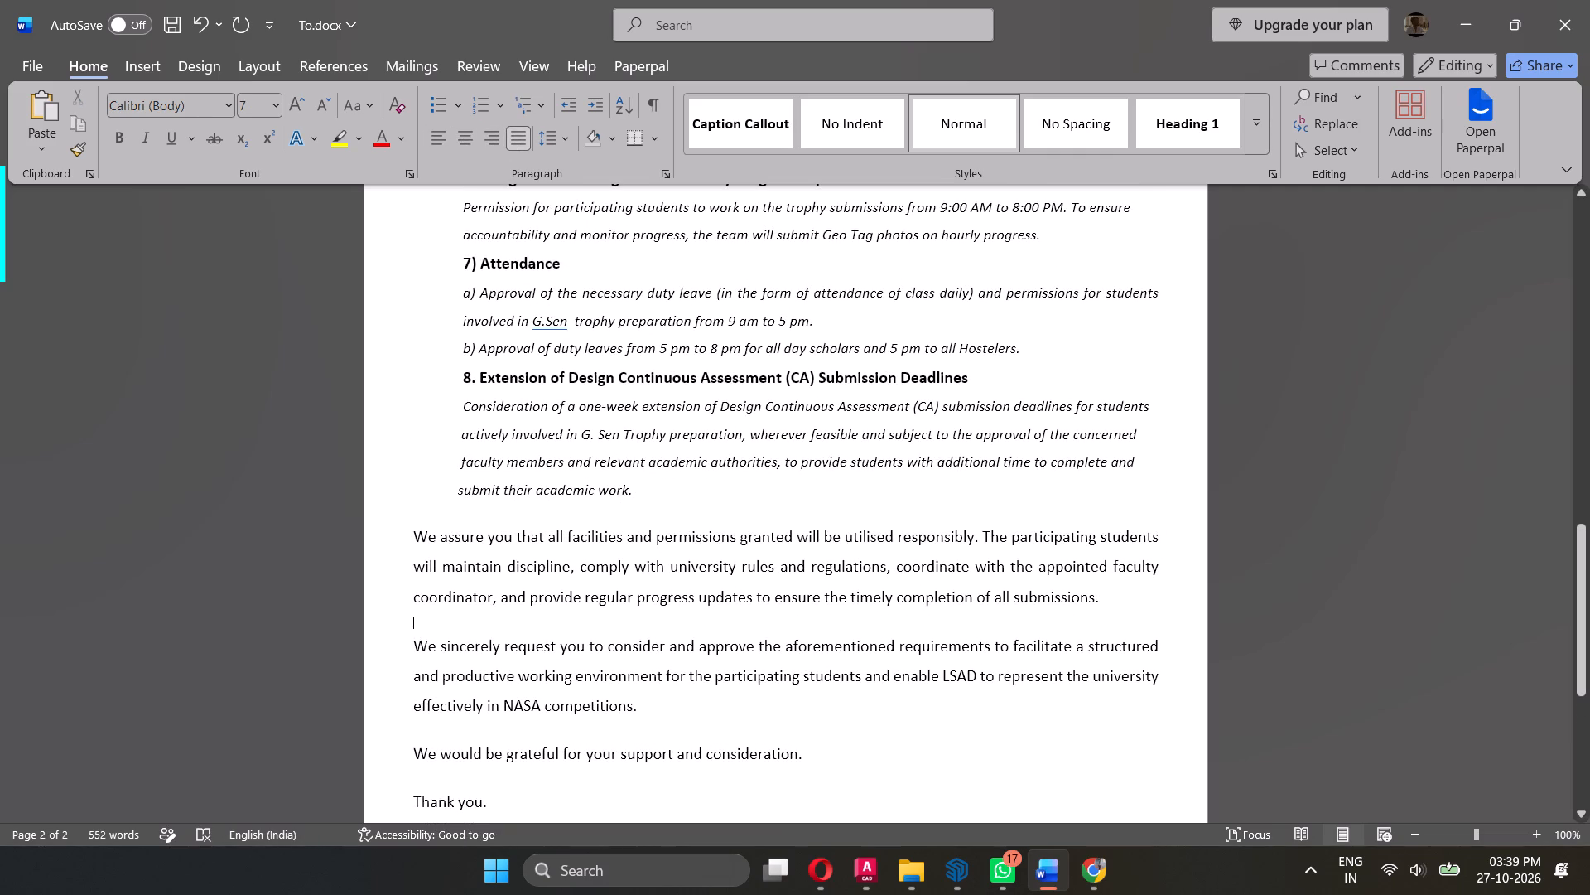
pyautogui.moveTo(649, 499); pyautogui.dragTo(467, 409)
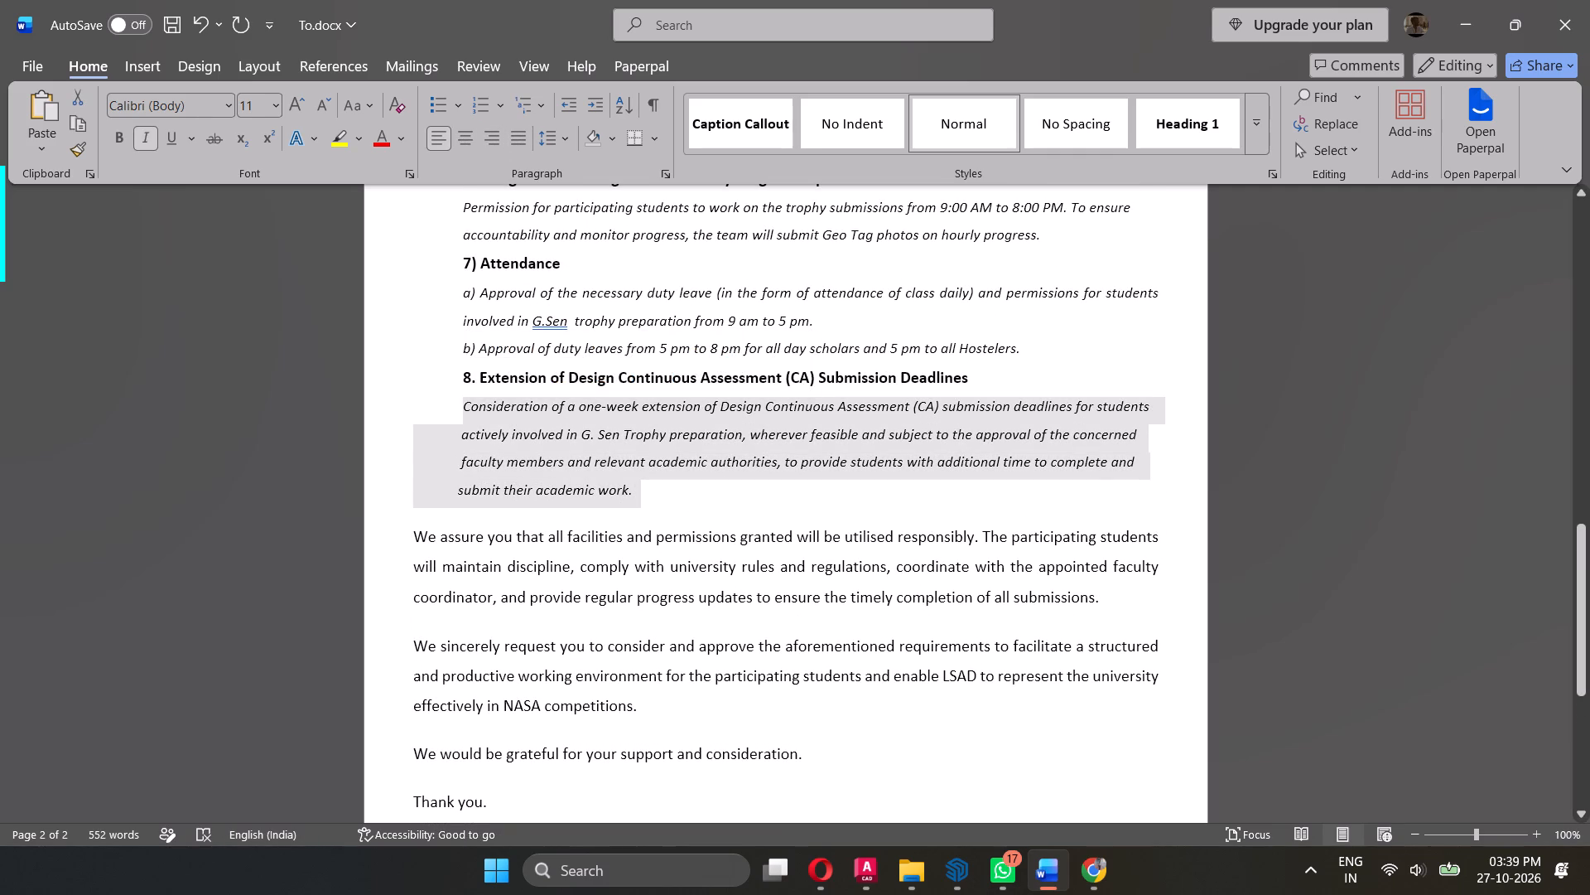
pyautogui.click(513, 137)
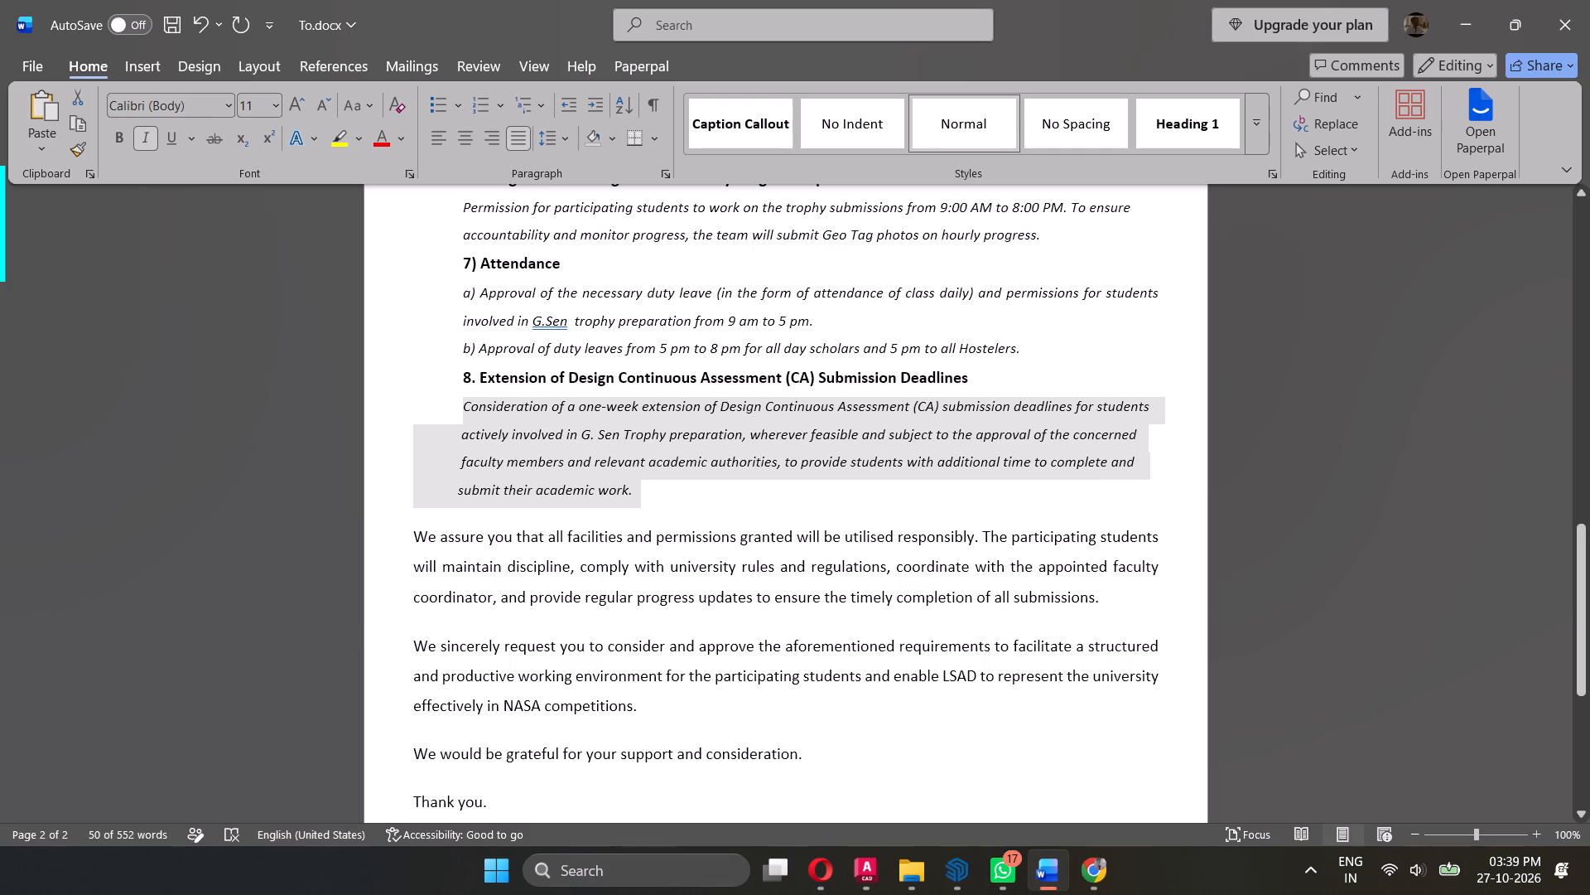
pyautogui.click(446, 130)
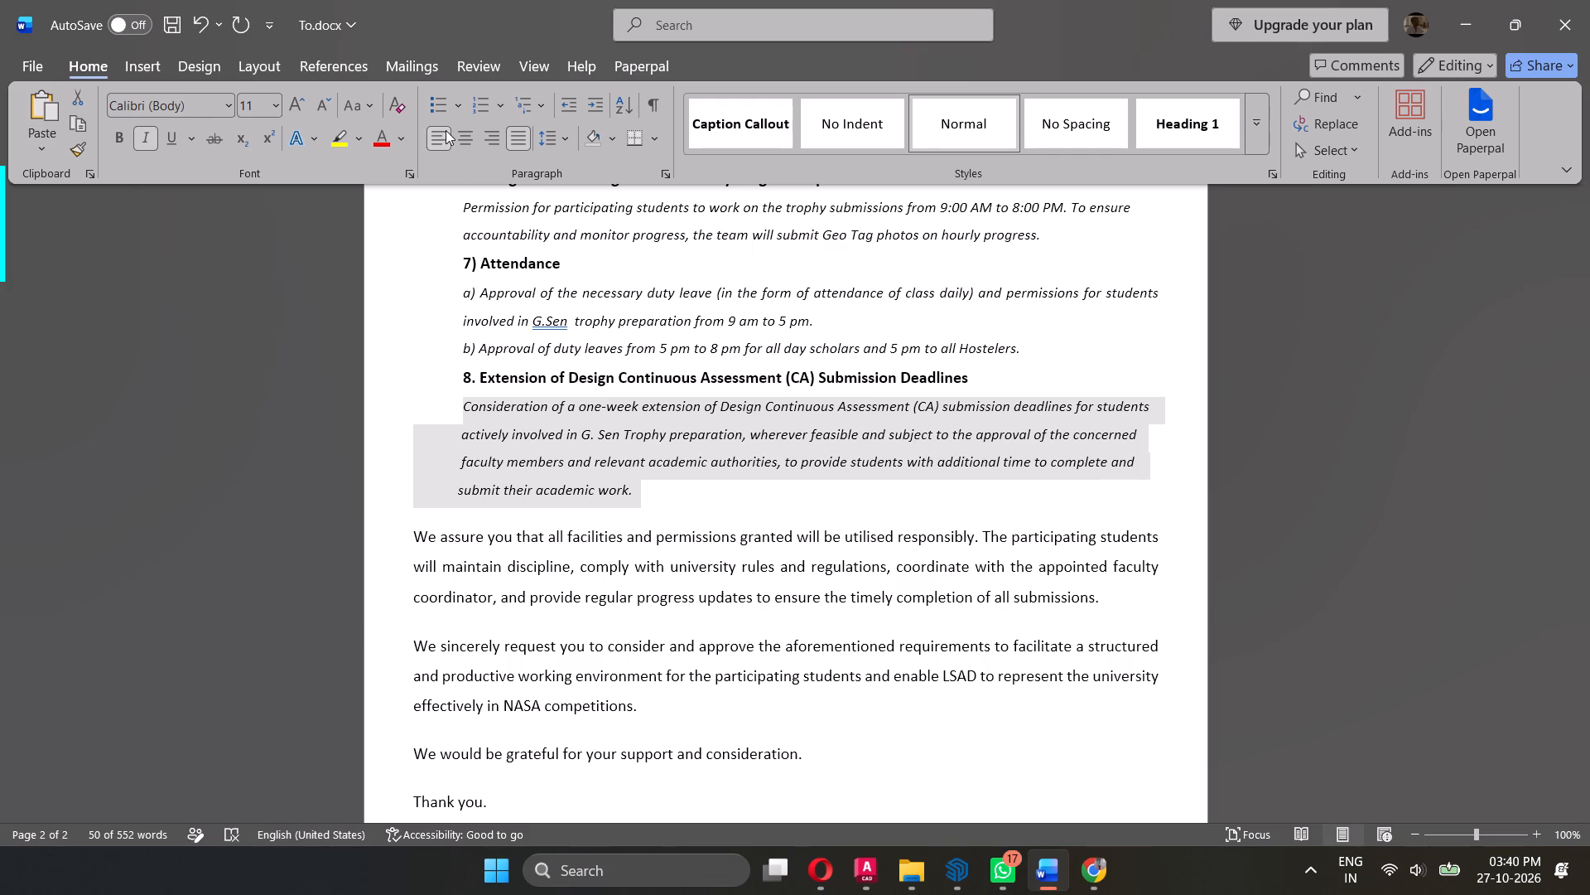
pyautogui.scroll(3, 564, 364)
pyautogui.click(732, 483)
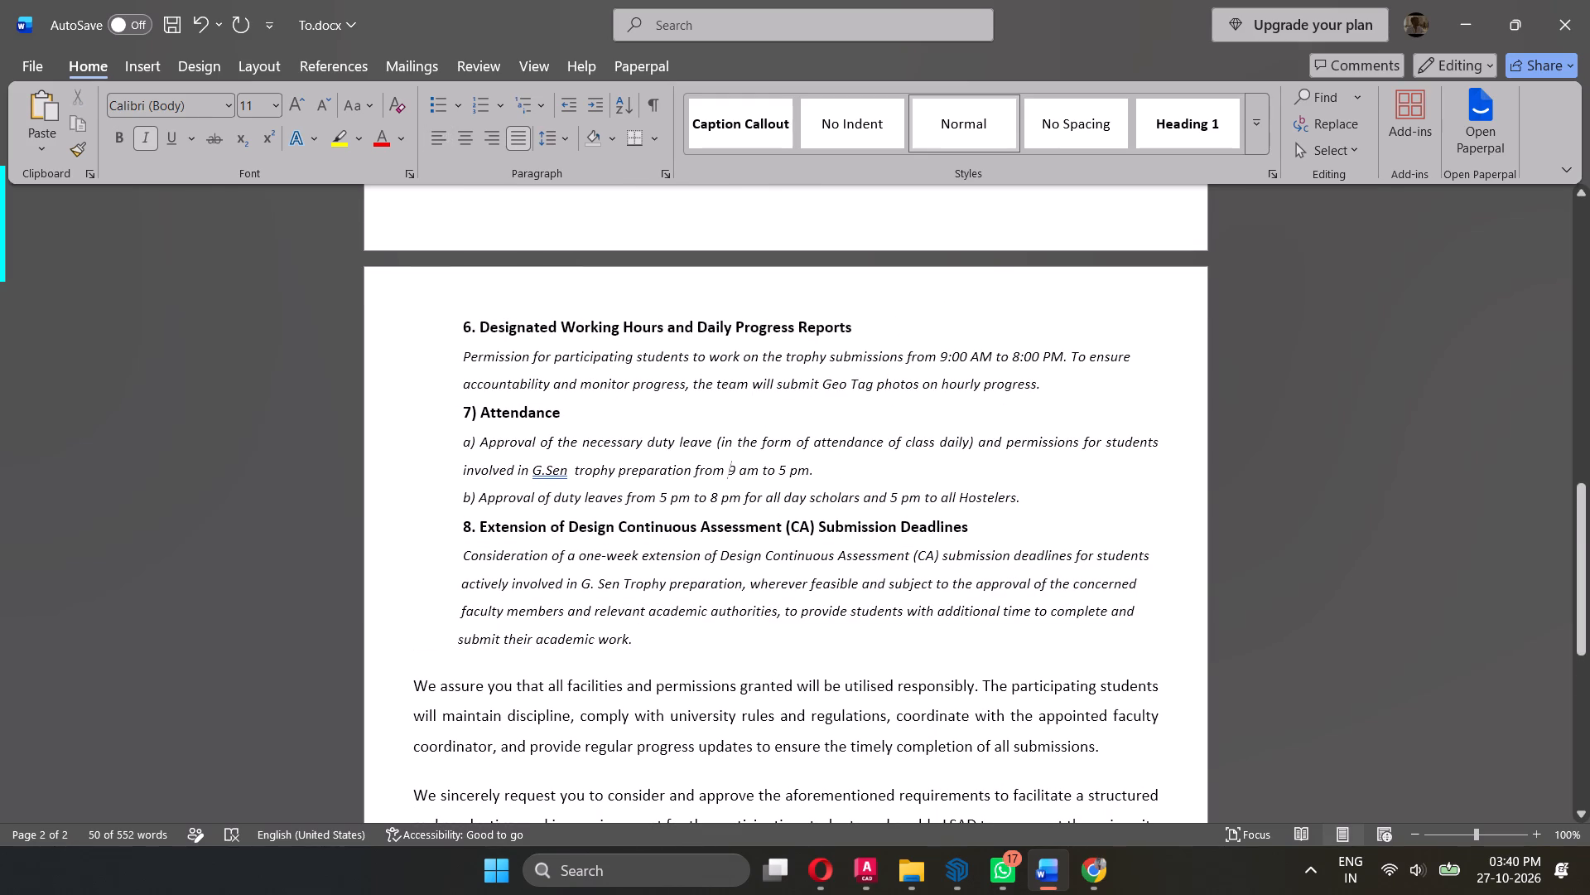
# Turn off justified alignment for points a) and b) under 7) Attendance, leaving them left-aligned.
pyautogui.moveTo(1039, 492); pyautogui.dragTo(460, 448)
pyautogui.click(513, 138)
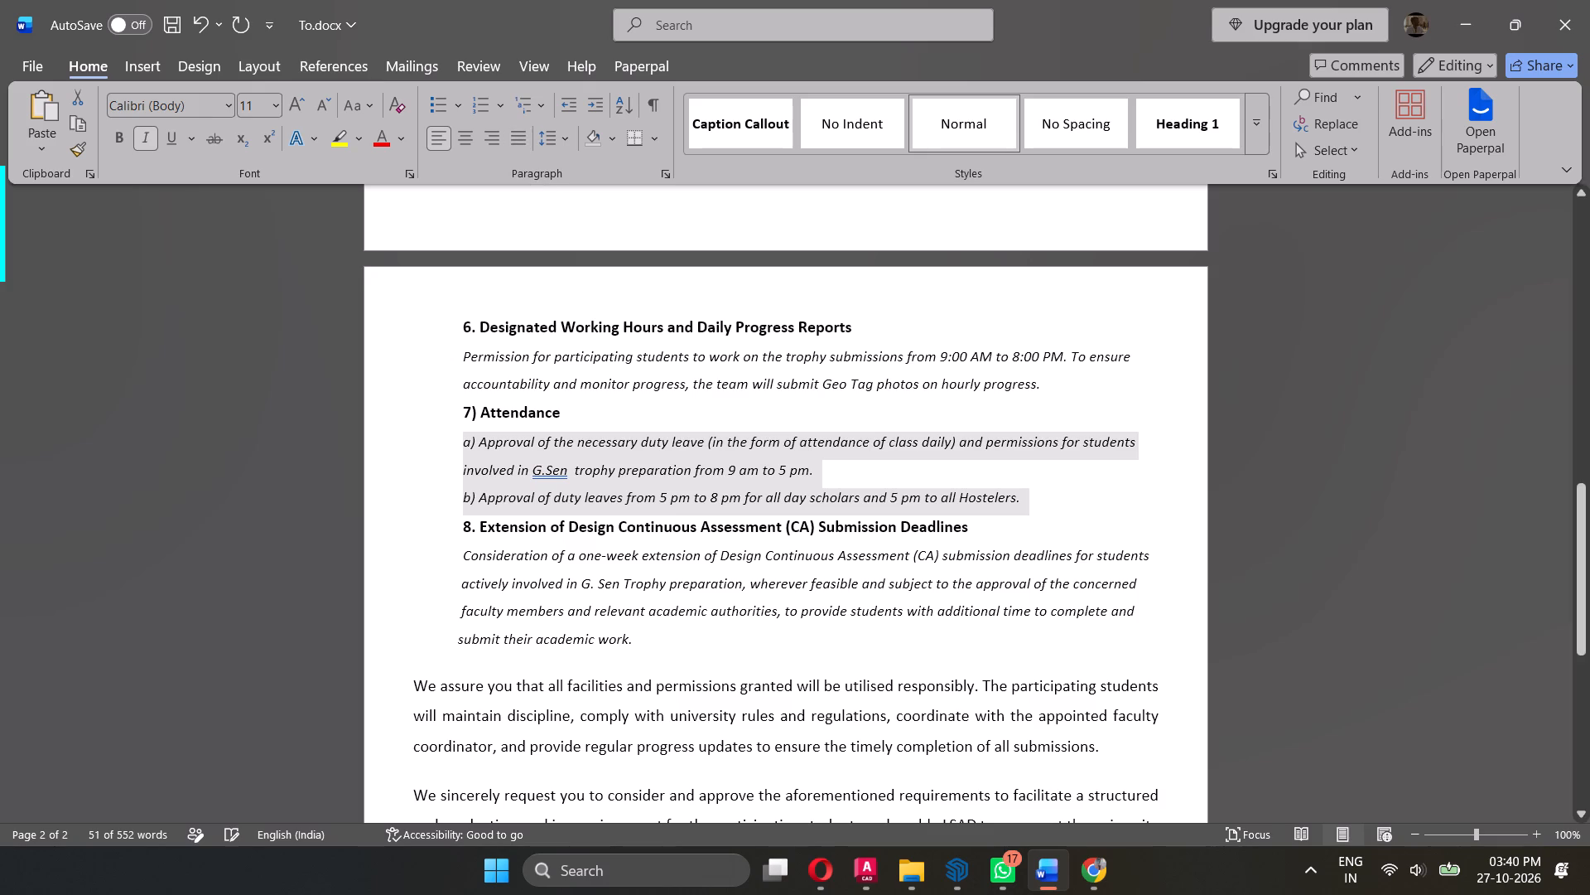
# Justify the paragraph under item 6, Designated Working Hours and Daily Progress Reports.
pyautogui.moveTo(1075, 399); pyautogui.dragTo(442, 363)
pyautogui.click(519, 129)
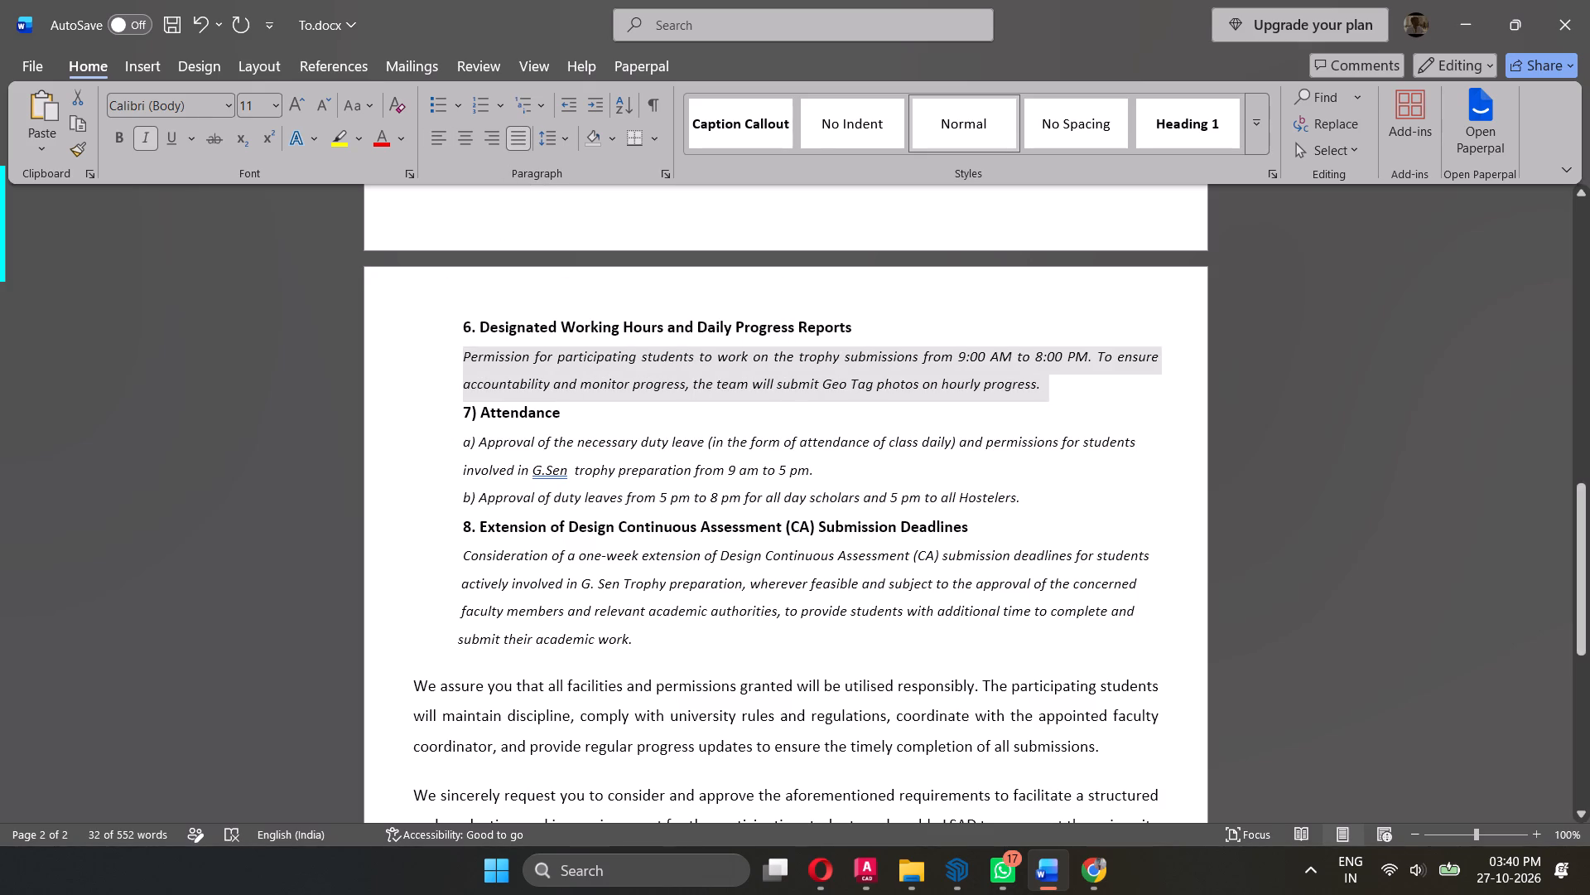
# Justify points a) and b) under 7) Attendance.
pyautogui.moveTo(1035, 500); pyautogui.dragTo(472, 446)
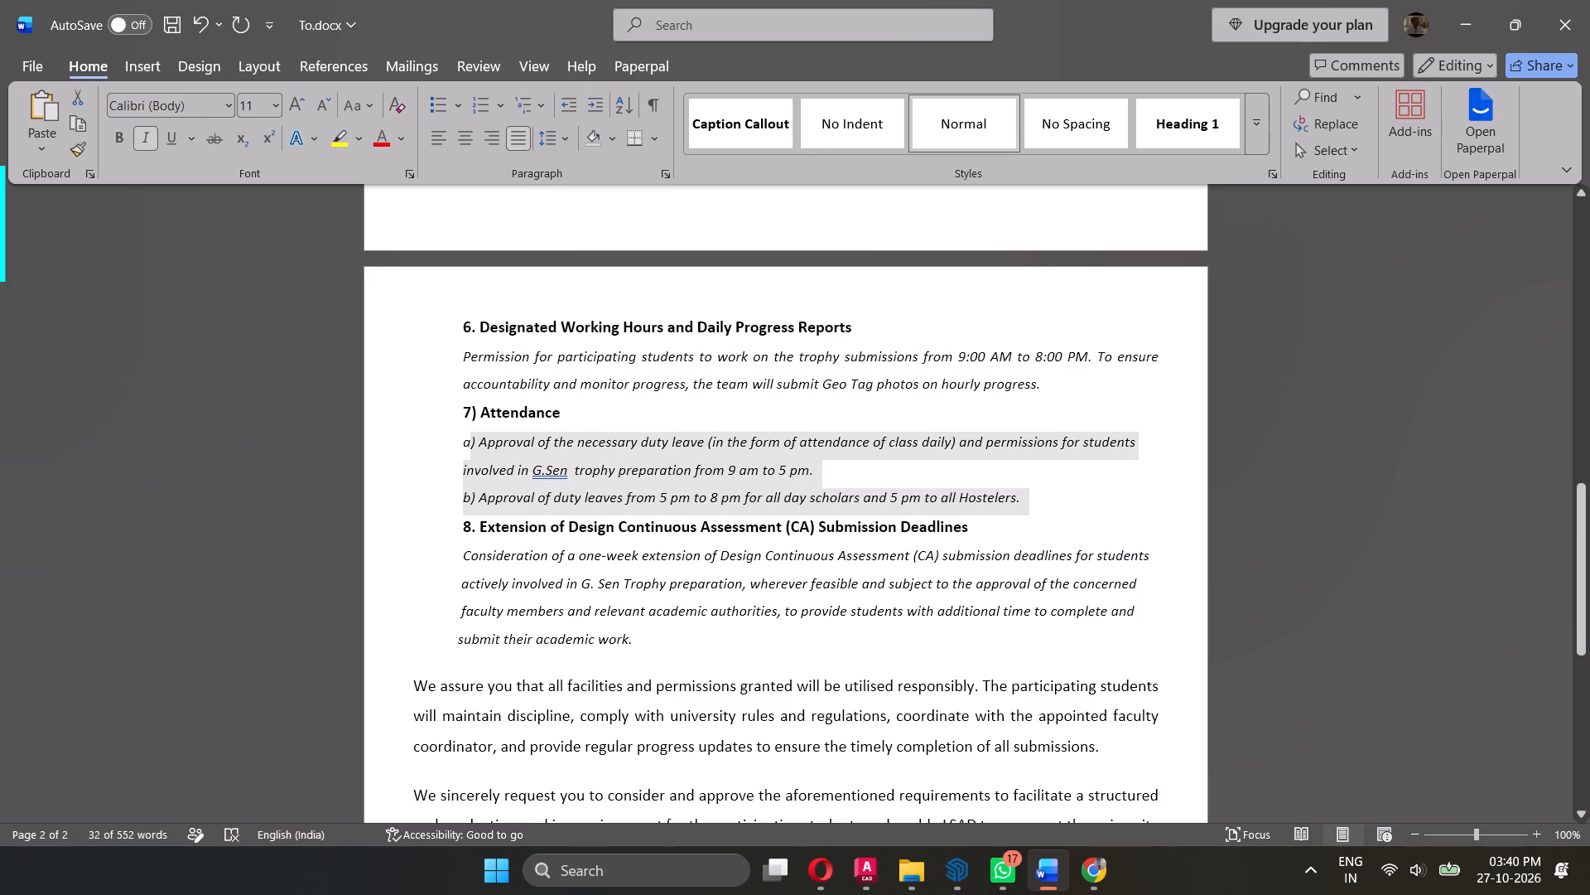
pyautogui.moveTo(472, 446); pyautogui.dragTo(458, 448)
pyautogui.click(519, 138)
# Justify points a) and b) under 5. Appointment of a Faculty Coordinator.
pyautogui.scroll(3, 713, 496)
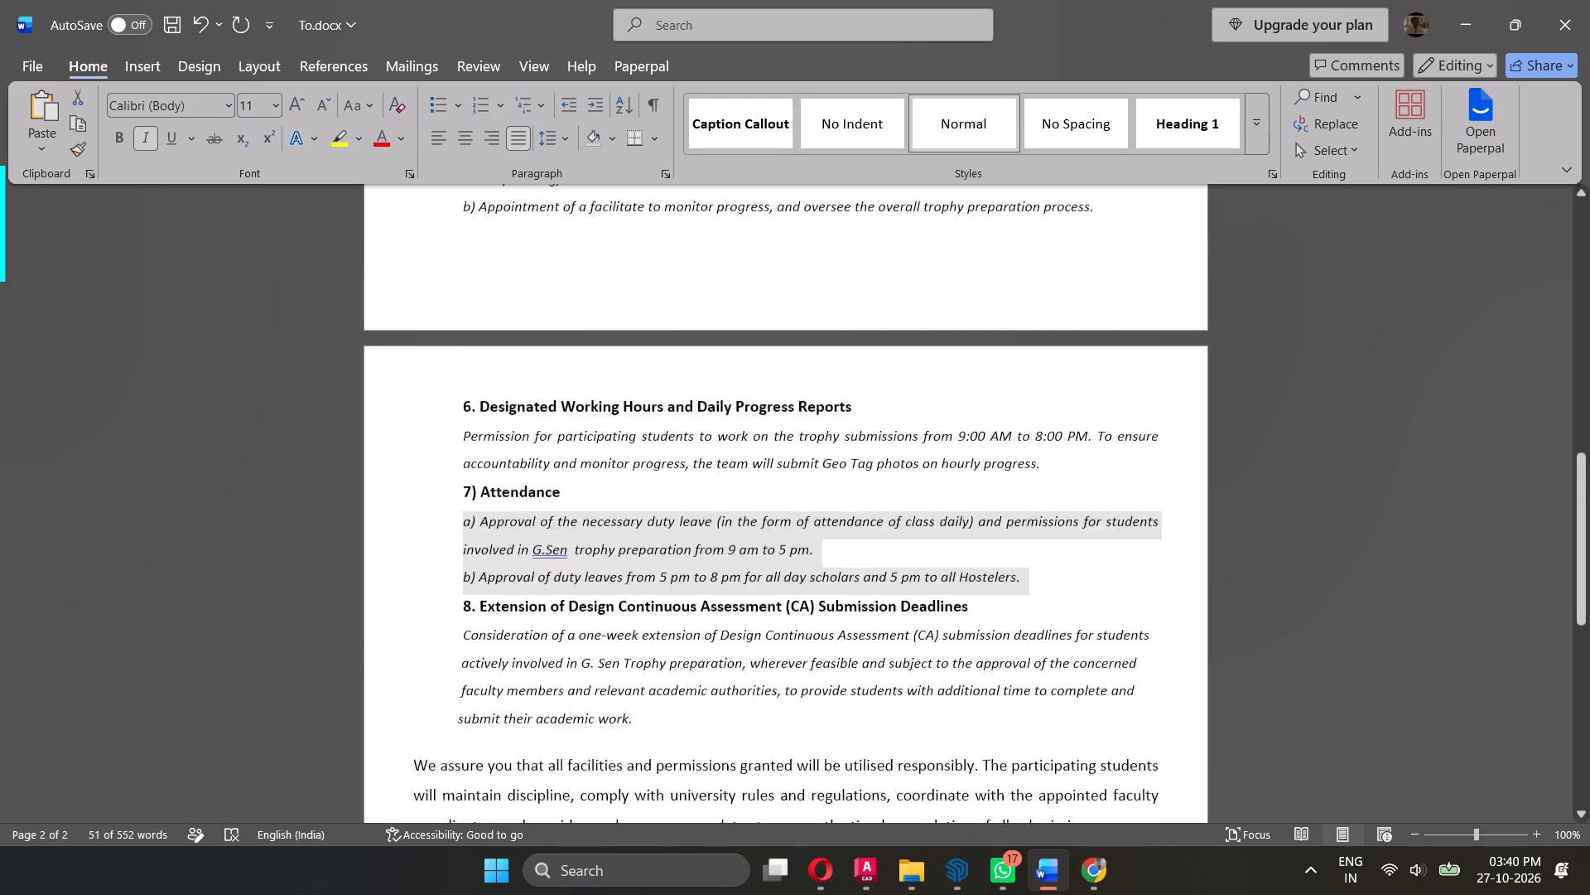
pyautogui.scroll(1, 713, 496)
pyautogui.scroll(2, 756, 443)
pyautogui.moveTo(1129, 437); pyautogui.dragTo(476, 431)
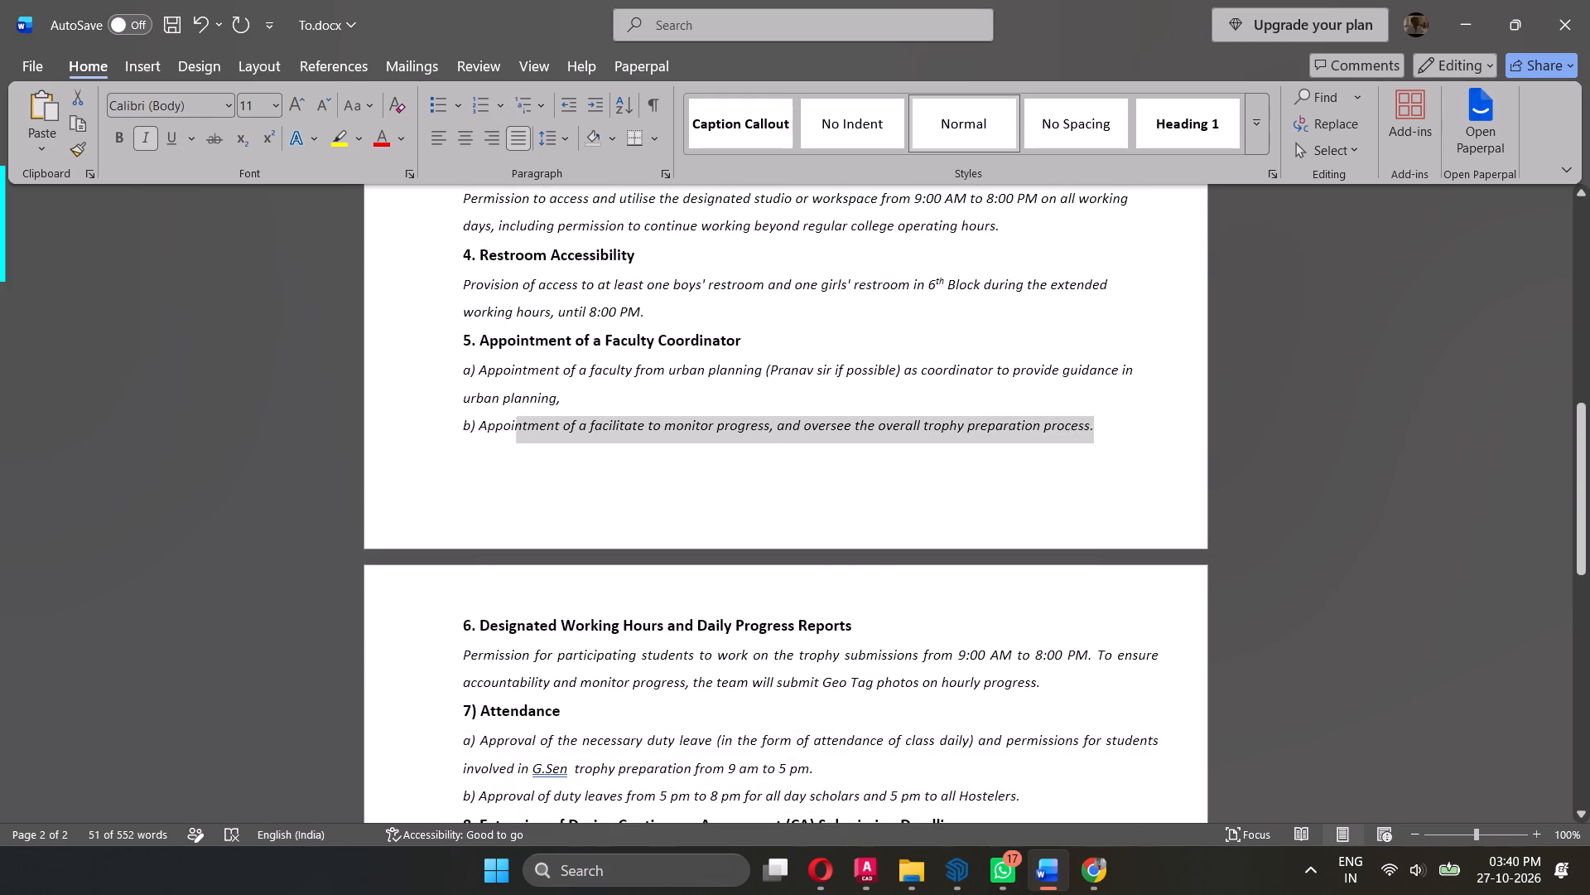
pyautogui.moveTo(476, 431); pyautogui.dragTo(463, 360)
pyautogui.click(531, 135)
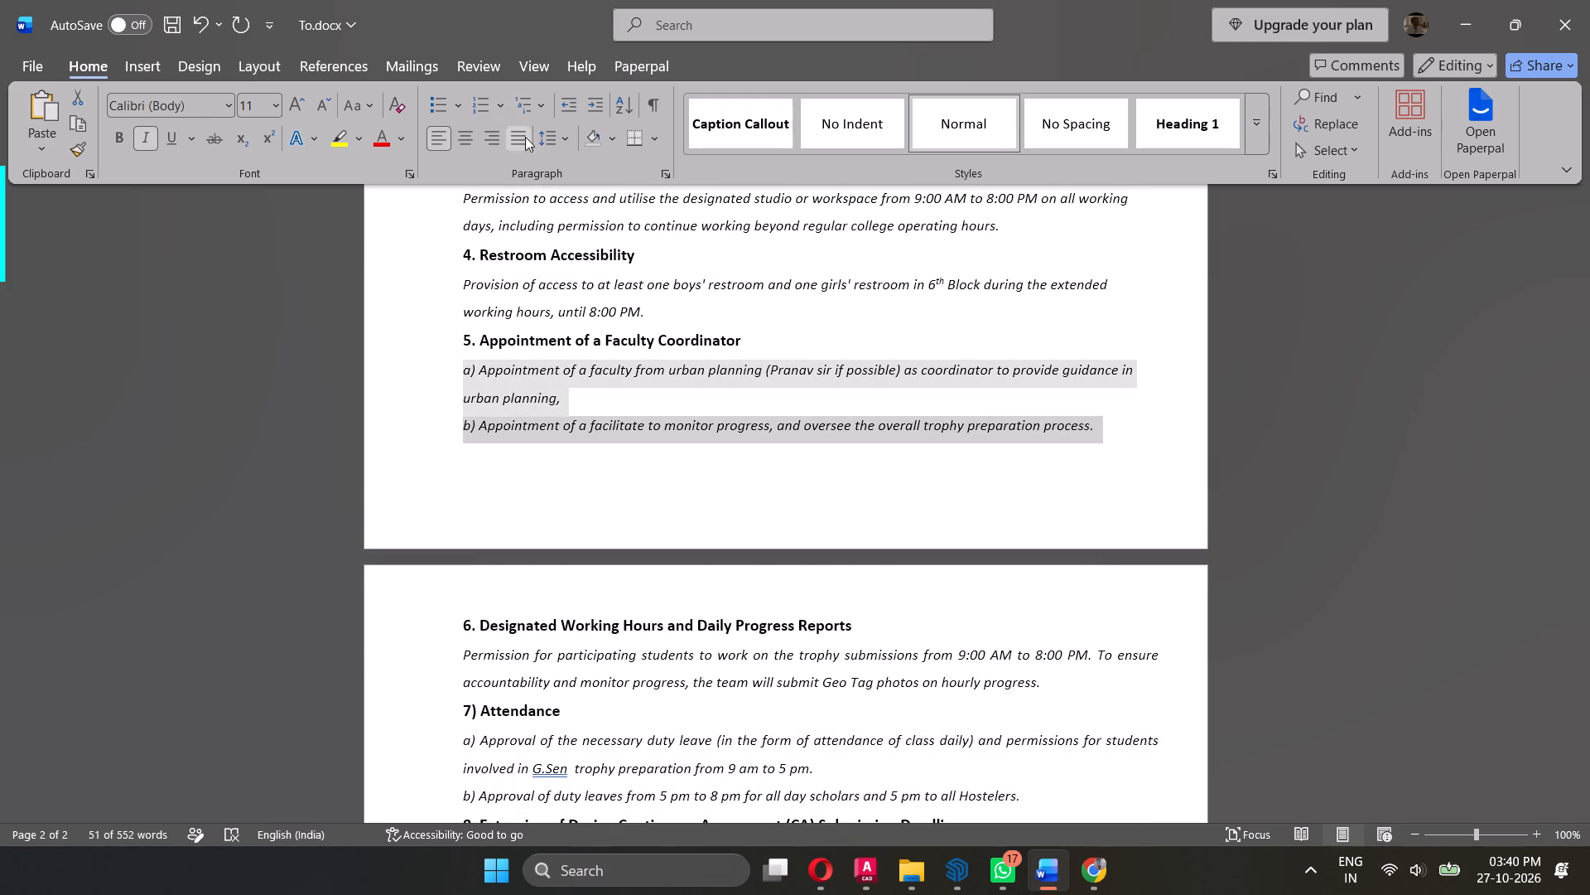
pyautogui.click(525, 137)
# Justify the paragraphs under 4. Restroom Accessibility and 3. Extended Studio / Workspace Timings.
pyautogui.scroll(2, 739, 423)
pyautogui.moveTo(692, 417); pyautogui.dragTo(682, 414)
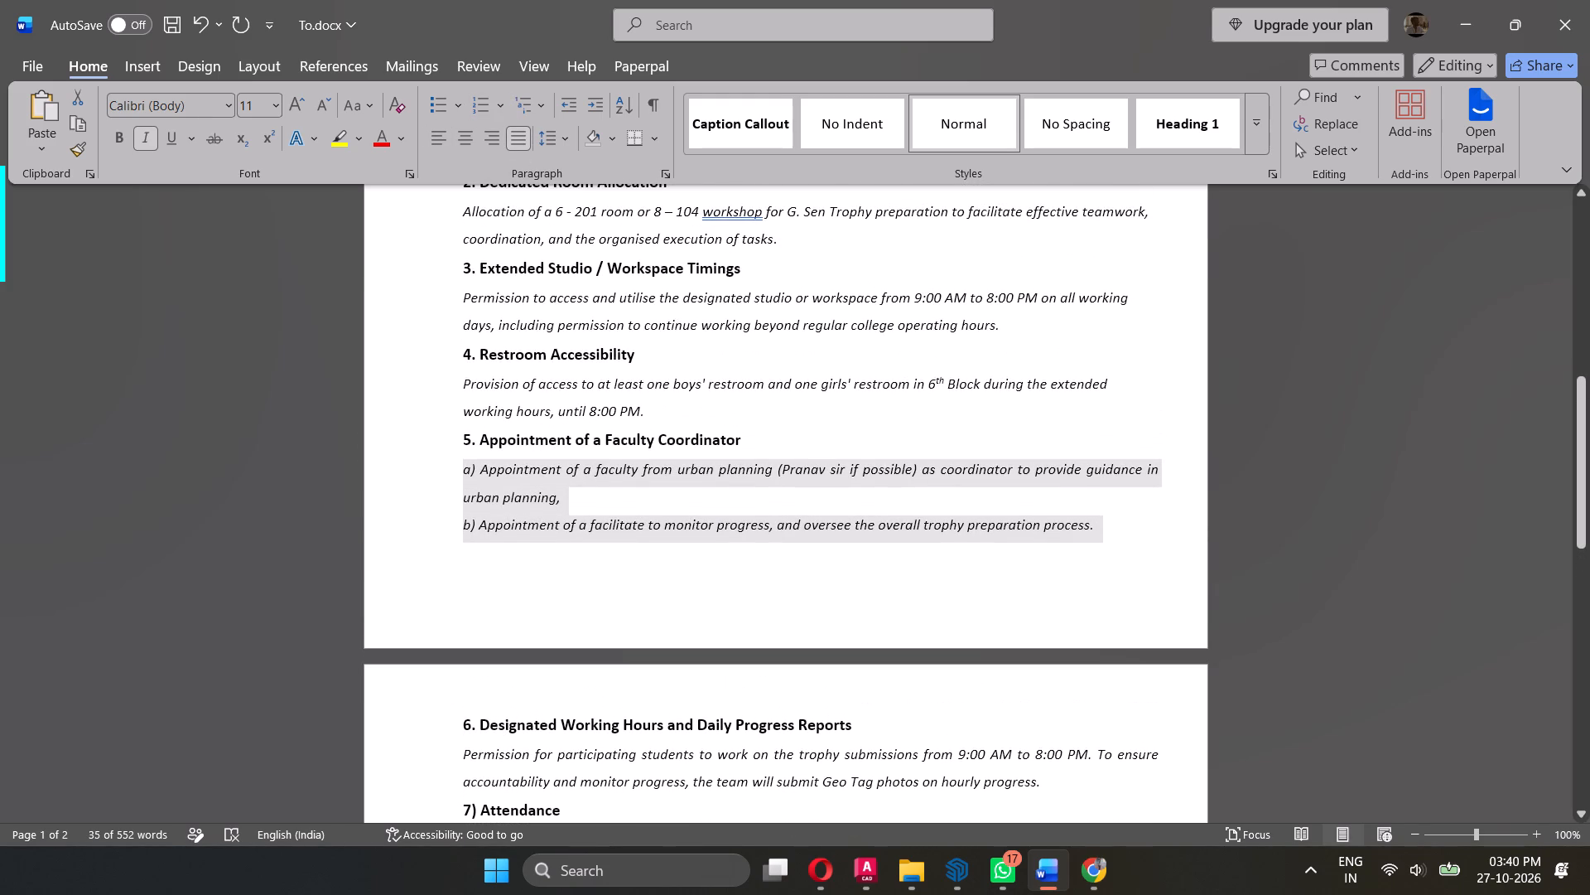
pyautogui.moveTo(682, 414); pyautogui.dragTo(494, 392)
pyautogui.click(516, 119)
pyautogui.click(518, 142)
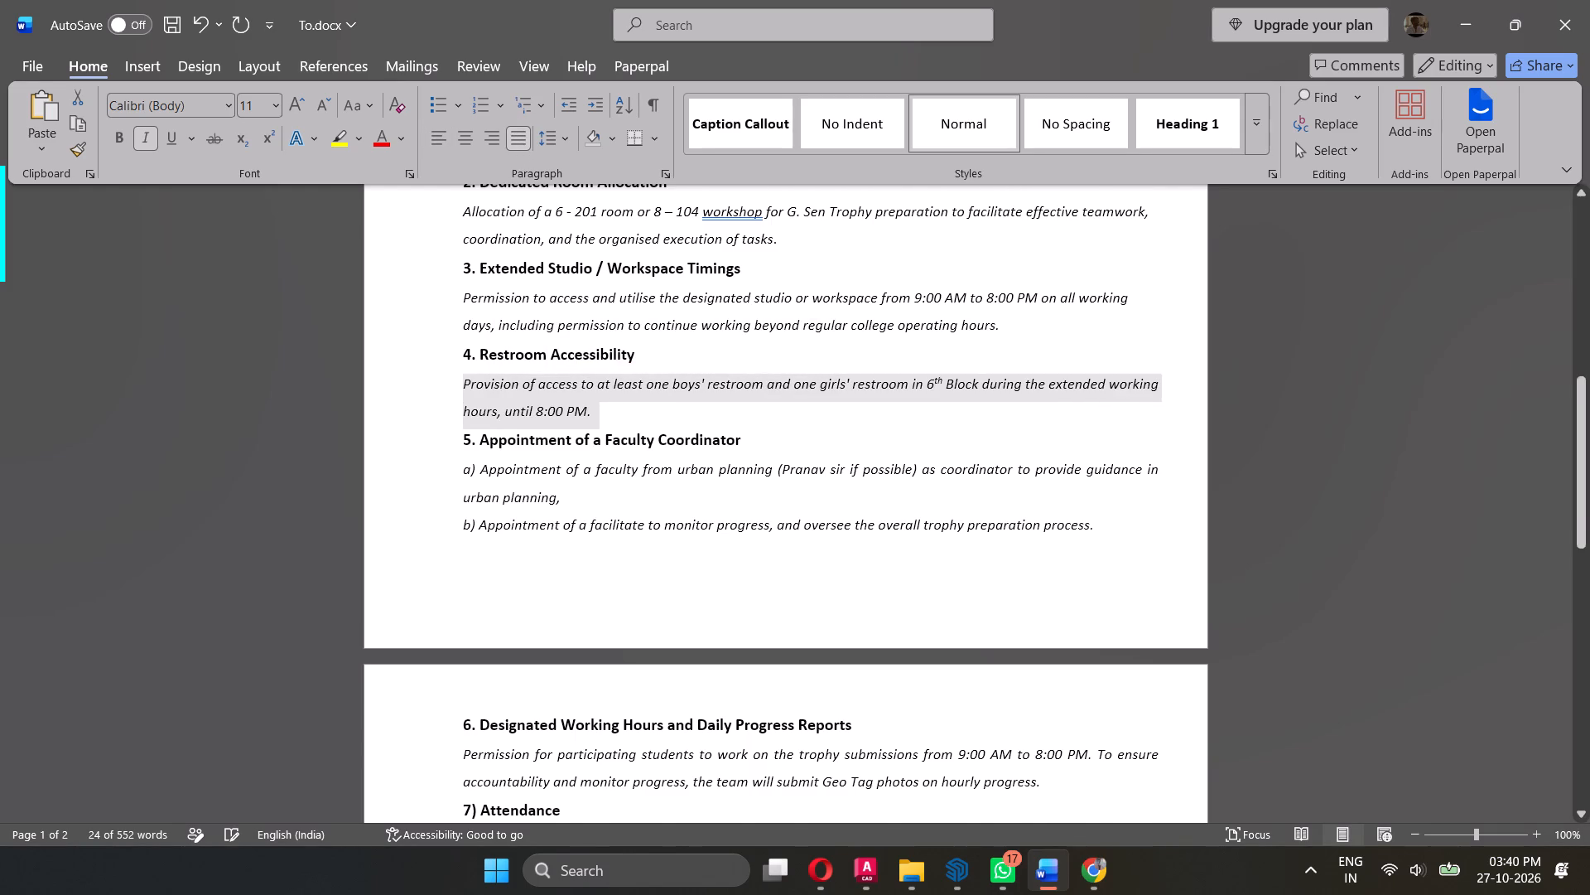
pyautogui.scroll(2, 577, 290)
pyautogui.moveTo(995, 431); pyautogui.dragTo(546, 423)
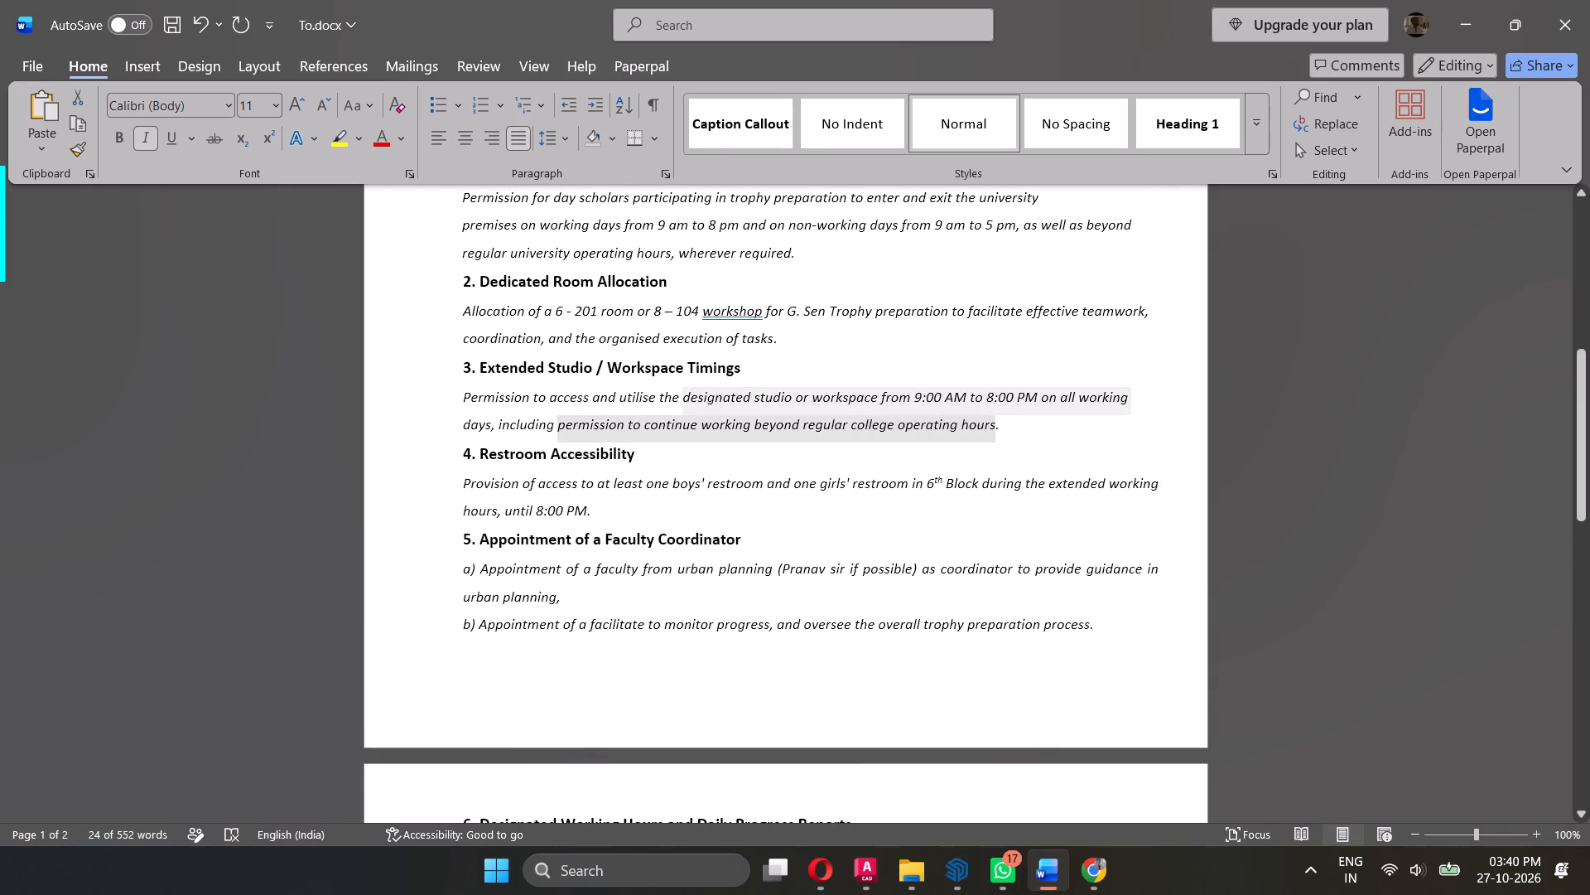
pyautogui.moveTo(546, 423); pyautogui.dragTo(441, 389)
pyautogui.click(515, 133)
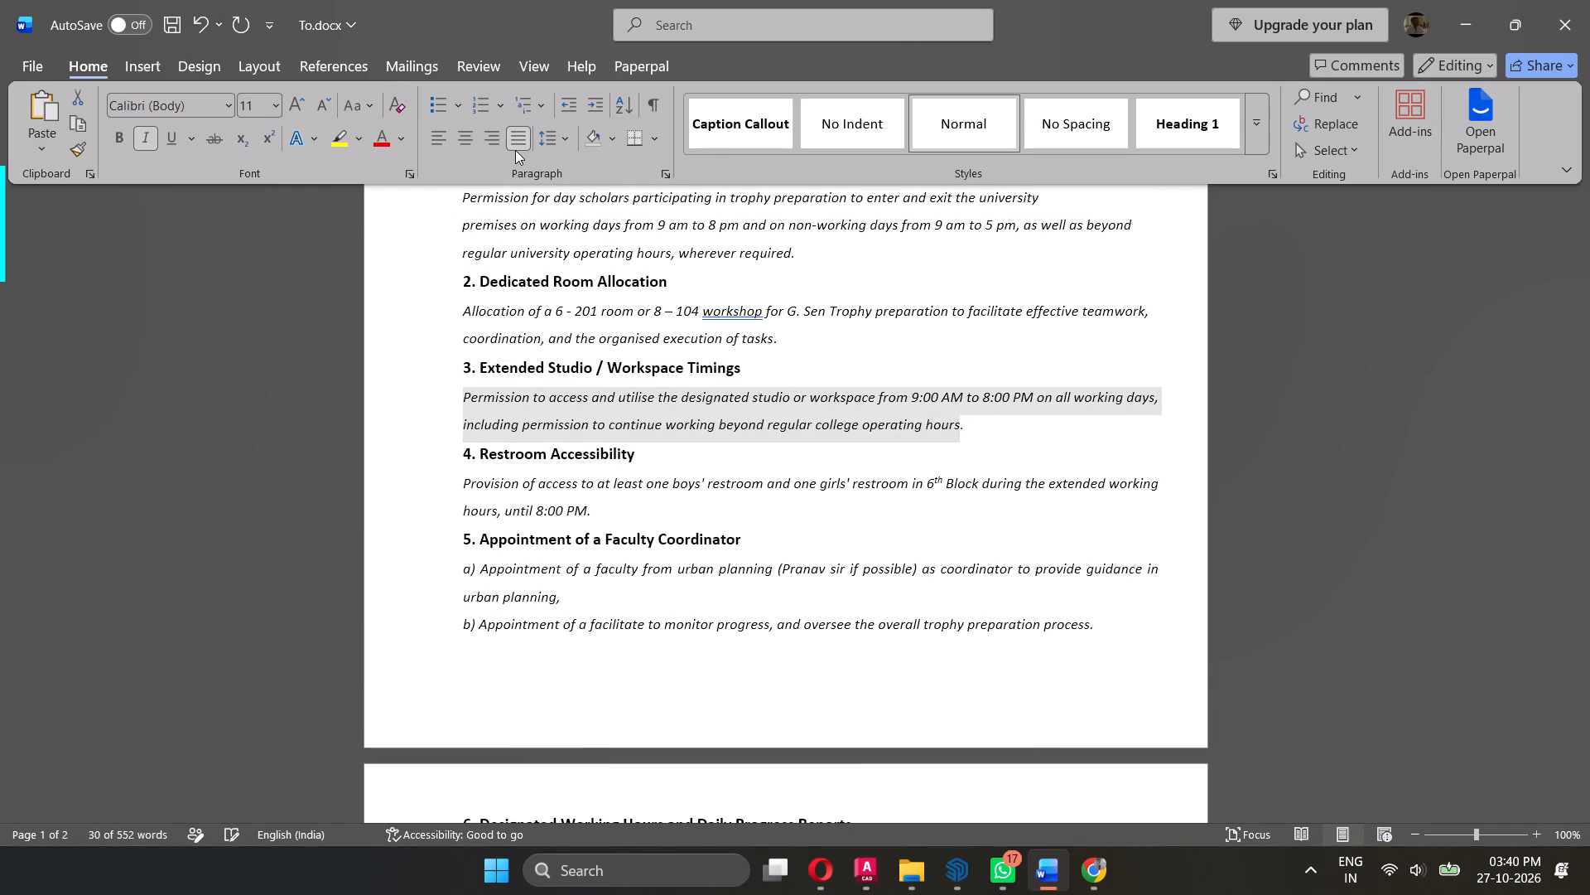
# Justify the paragraph under 2. Dedicated Room Allocation and the whole of item 1, Day Scholar Entry and Exit Permissions.
pyautogui.scroll(2, 740, 327)
pyautogui.moveTo(794, 444); pyautogui.dragTo(471, 417)
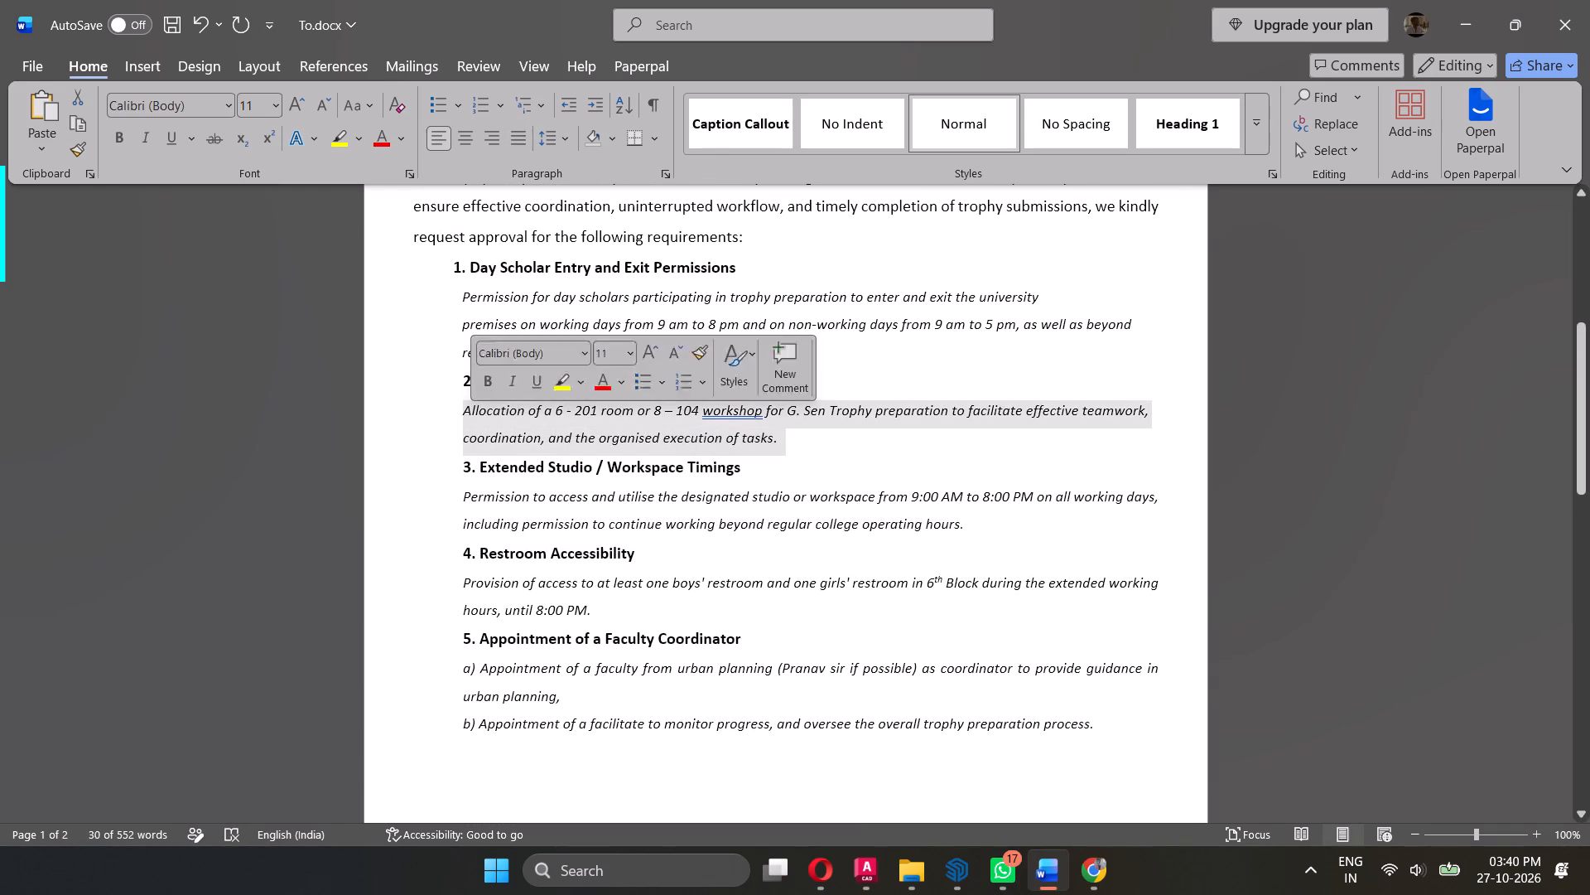
pyautogui.click(514, 132)
pyautogui.moveTo(685, 377); pyautogui.dragTo(682, 385)
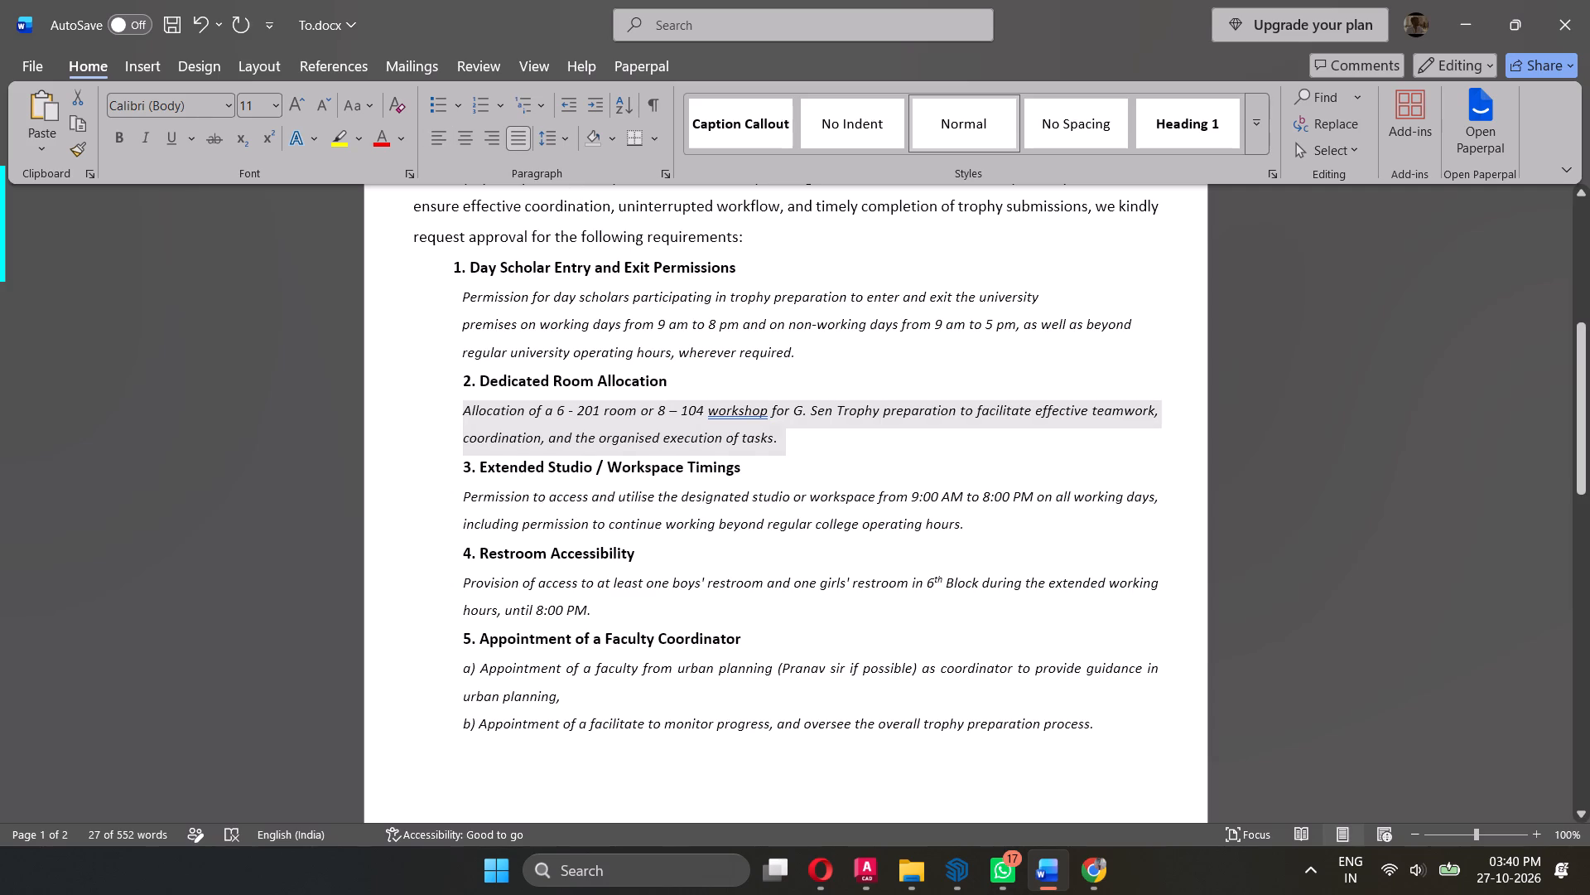
pyautogui.moveTo(682, 385); pyautogui.dragTo(447, 273)
pyautogui.click(524, 141)
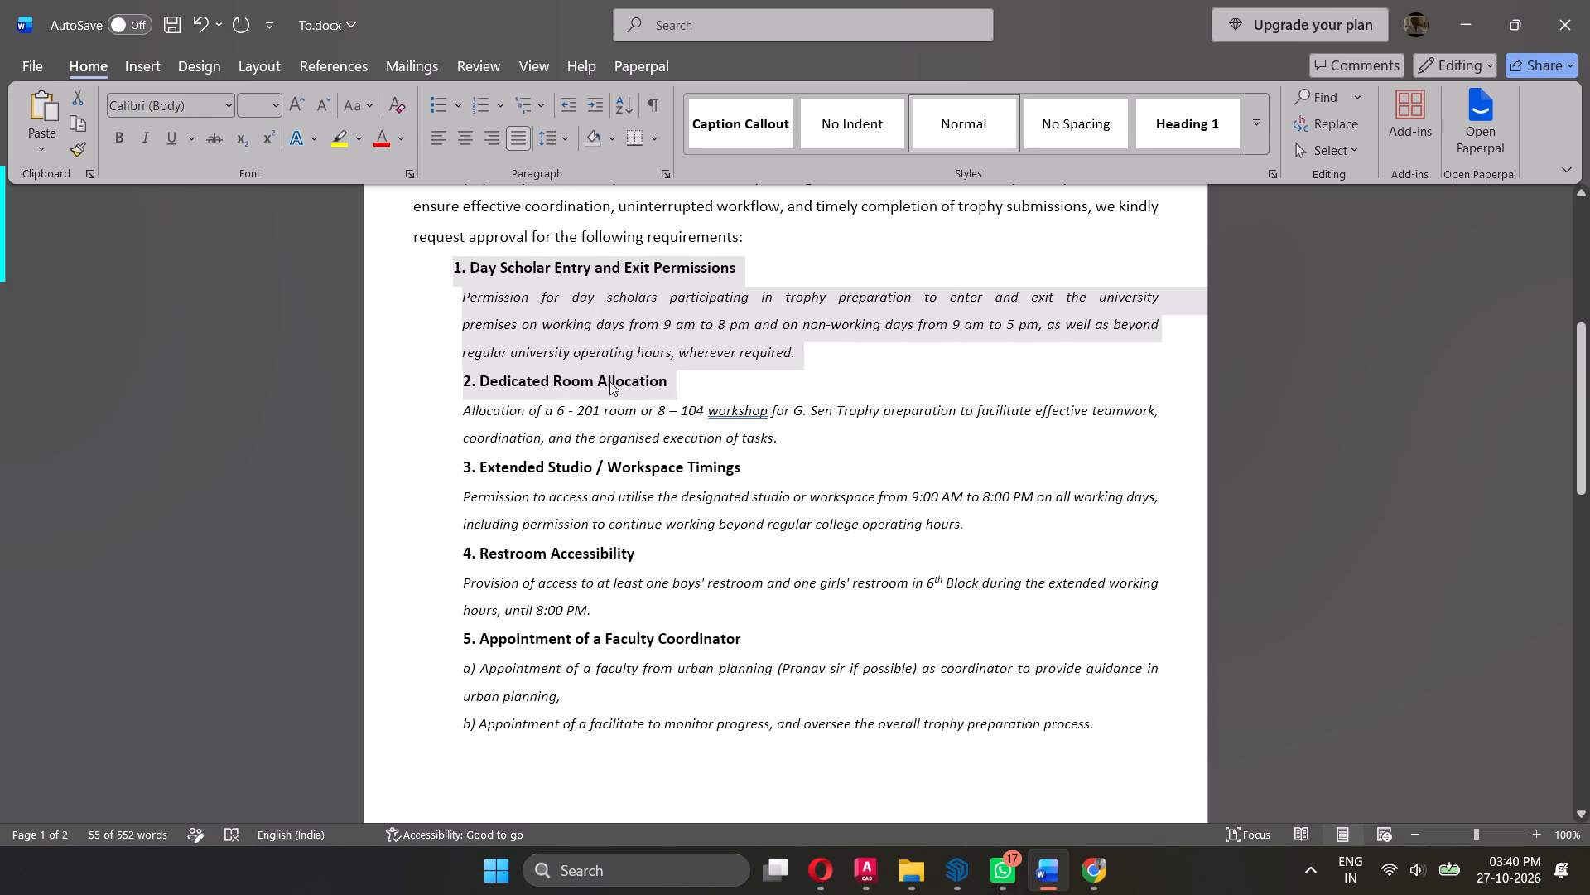
# Insert two spaces before the heading 1. Day Scholar Entry and Exit Permissions to line it up with the other headings.
pyautogui.click(448, 342)
pyautogui.click(446, 265)
pyautogui.press('space')
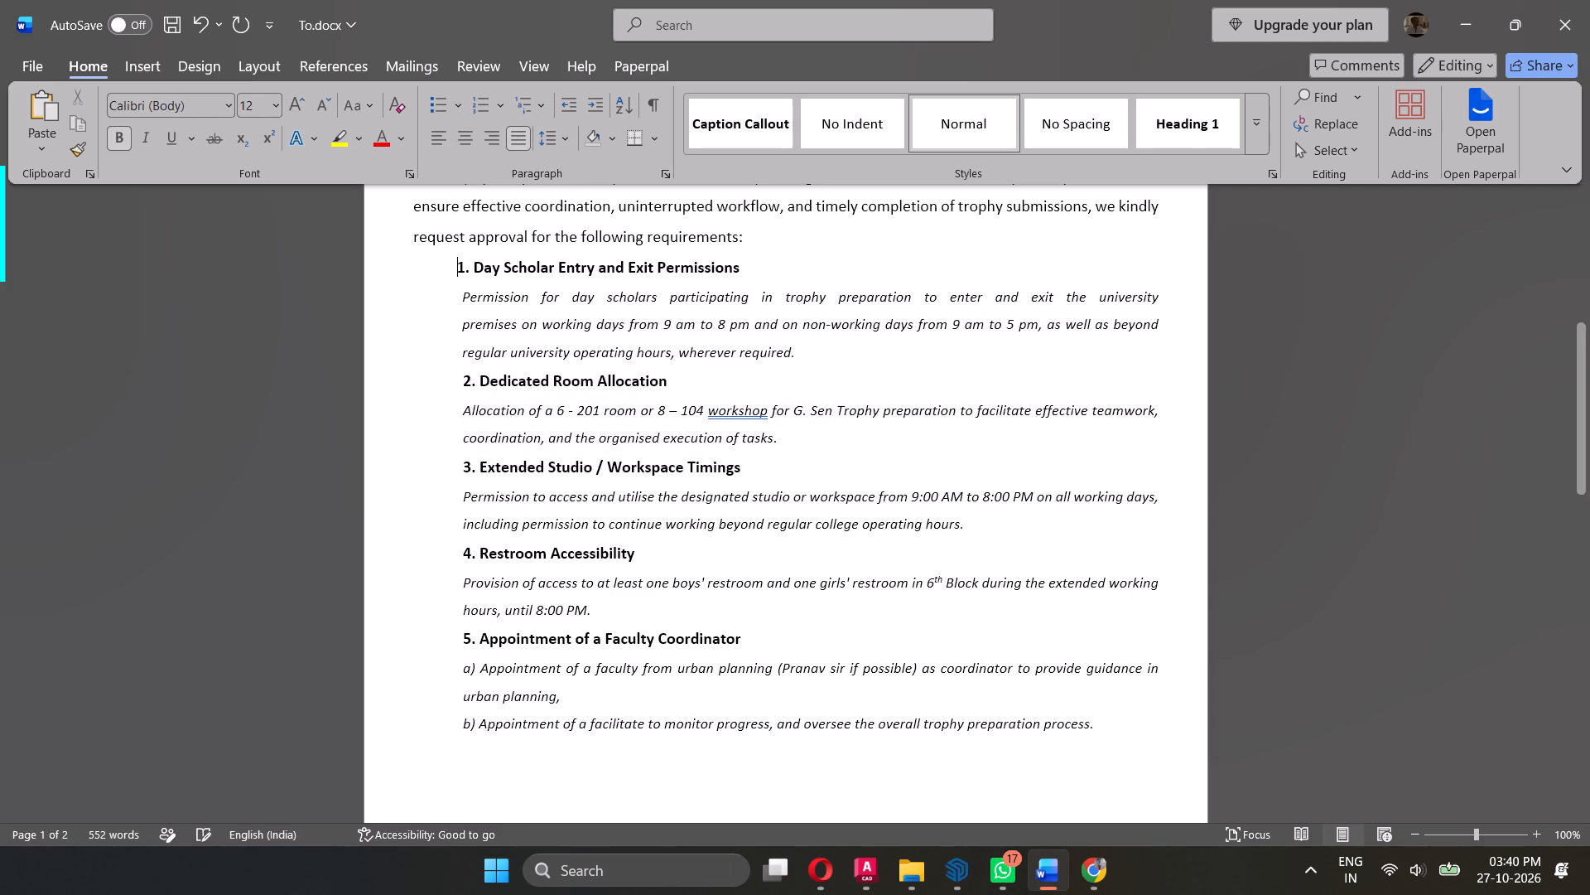
pyautogui.press('space')
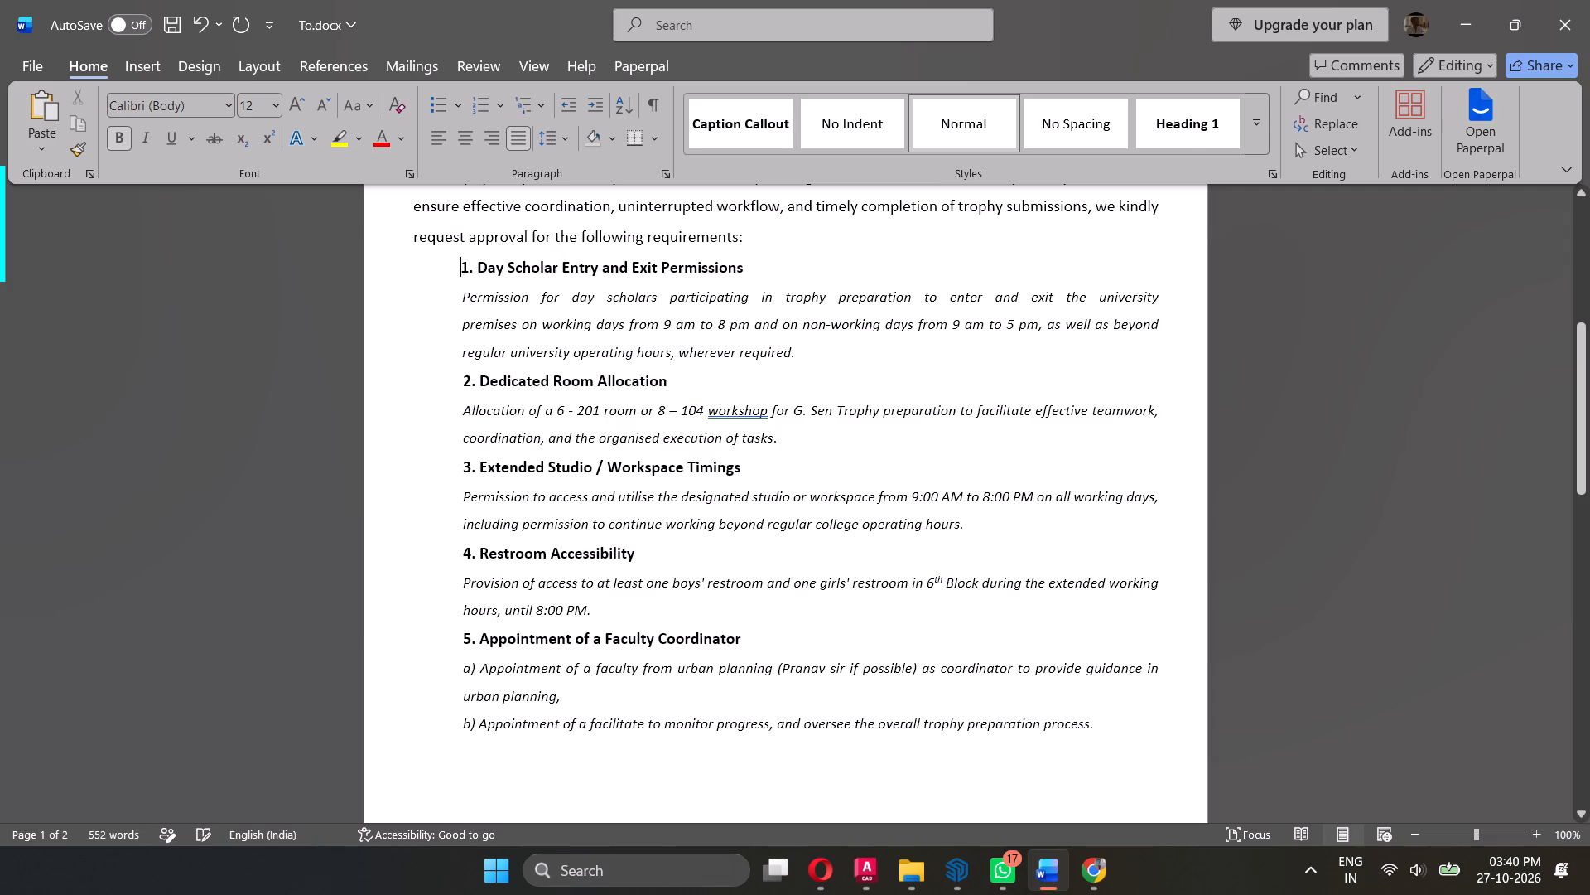
# Apply justified alignment to the whole requirements list, from heading 1 through the text of item 8.
pyautogui.moveTo(455, 268); pyautogui.dragTo(756, 772)
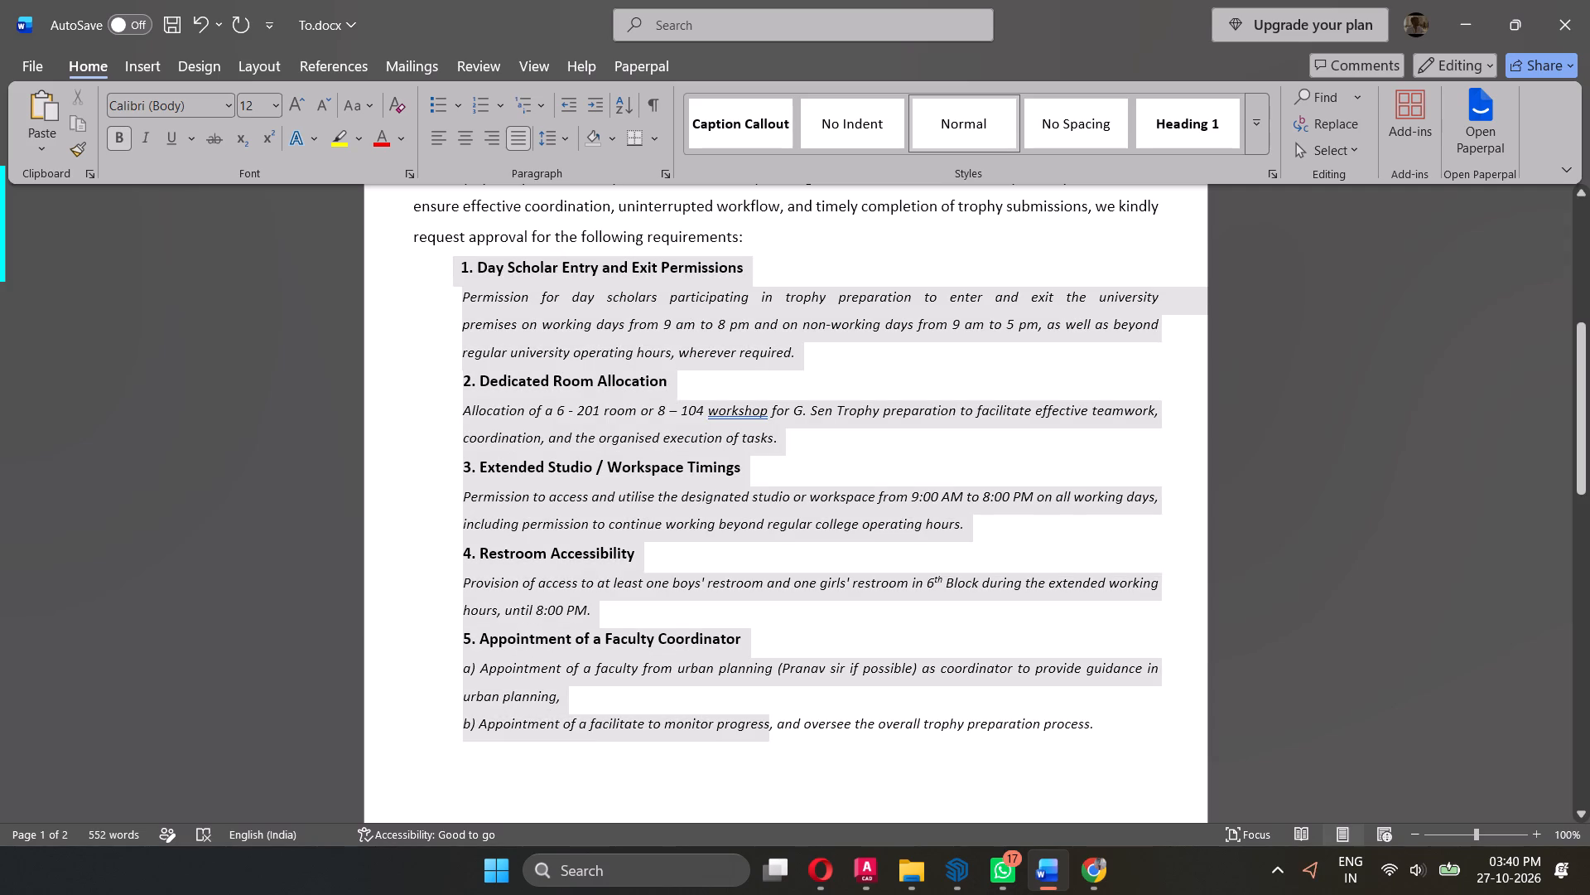
pyautogui.moveTo(756, 772); pyautogui.dragTo(728, 636)
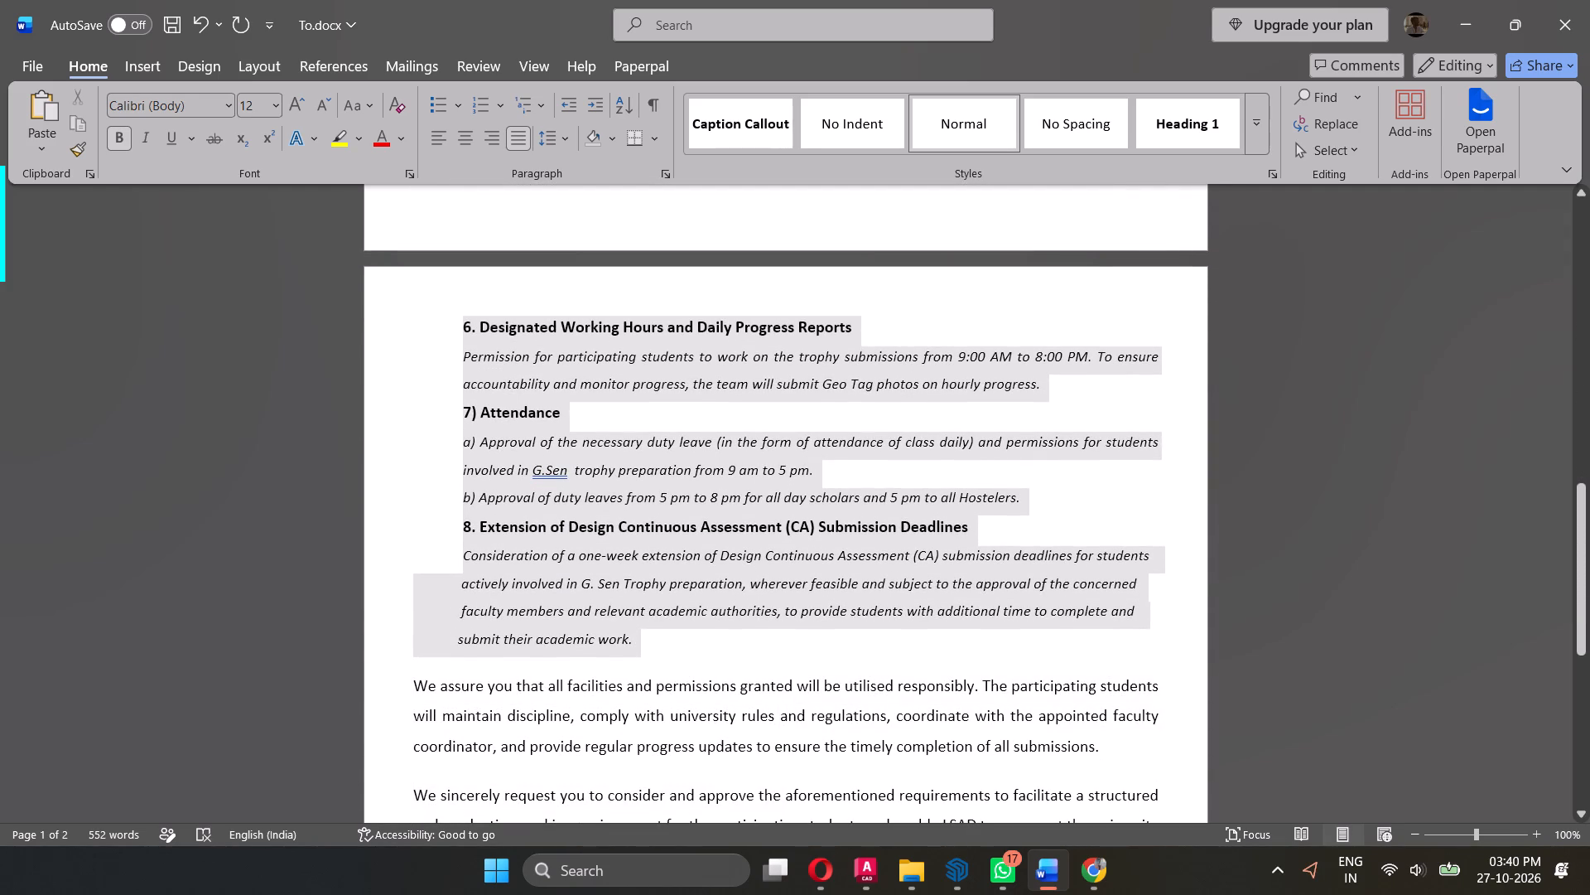
pyautogui.moveTo(728, 636); pyautogui.dragTo(712, 634)
pyautogui.click(520, 134)
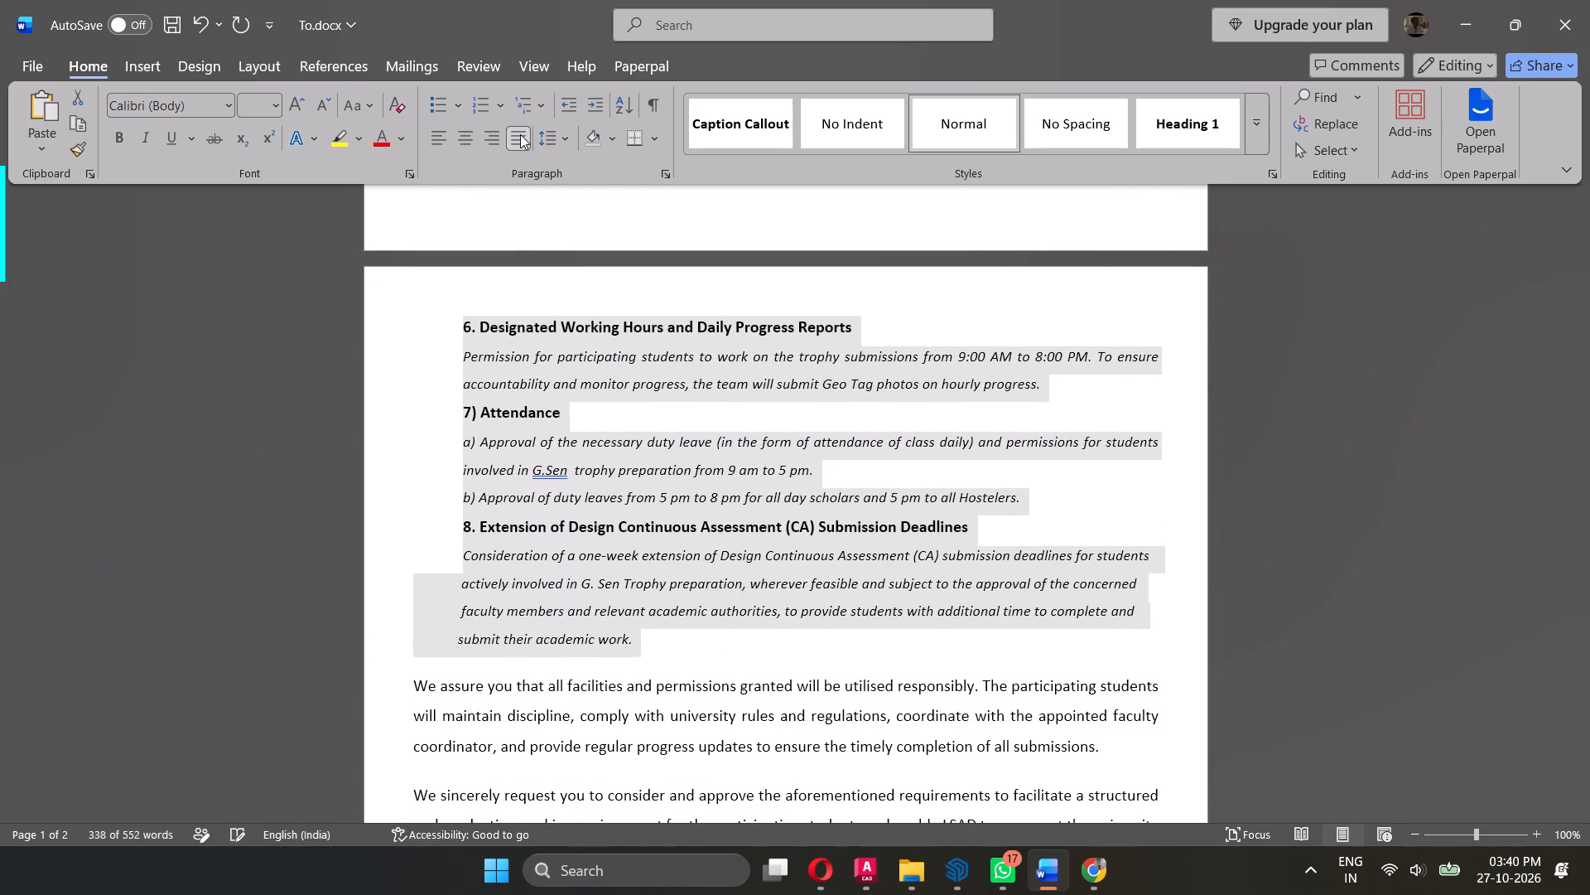
pyautogui.click(753, 443)
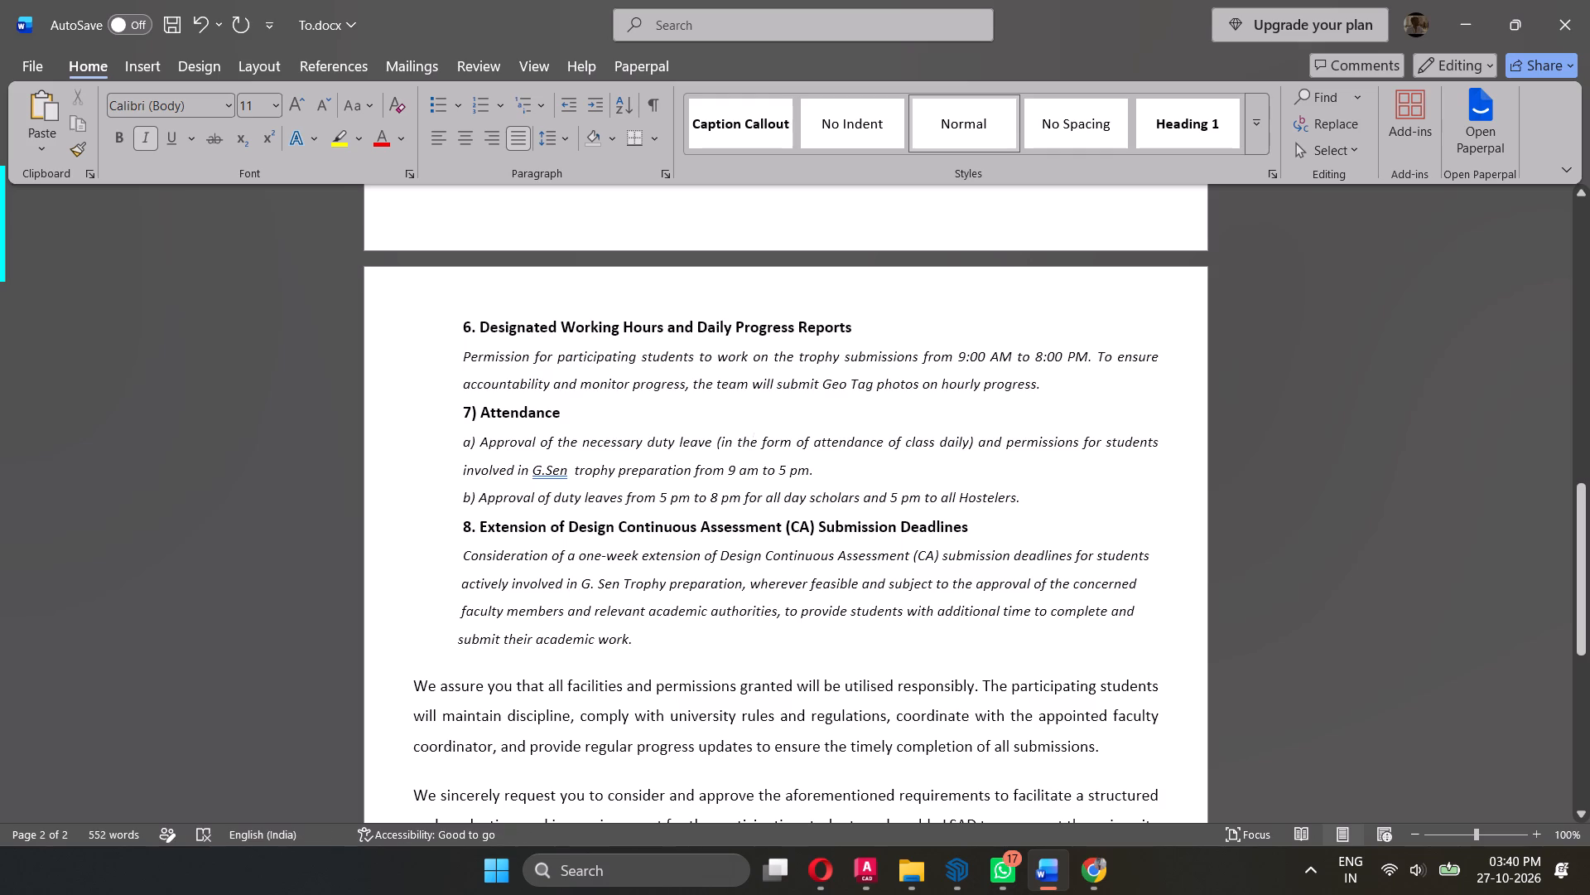
# Change the Attendance heading's number from "7)" to "7." to match the other headings.
pyautogui.scroll(3, 608, 407)
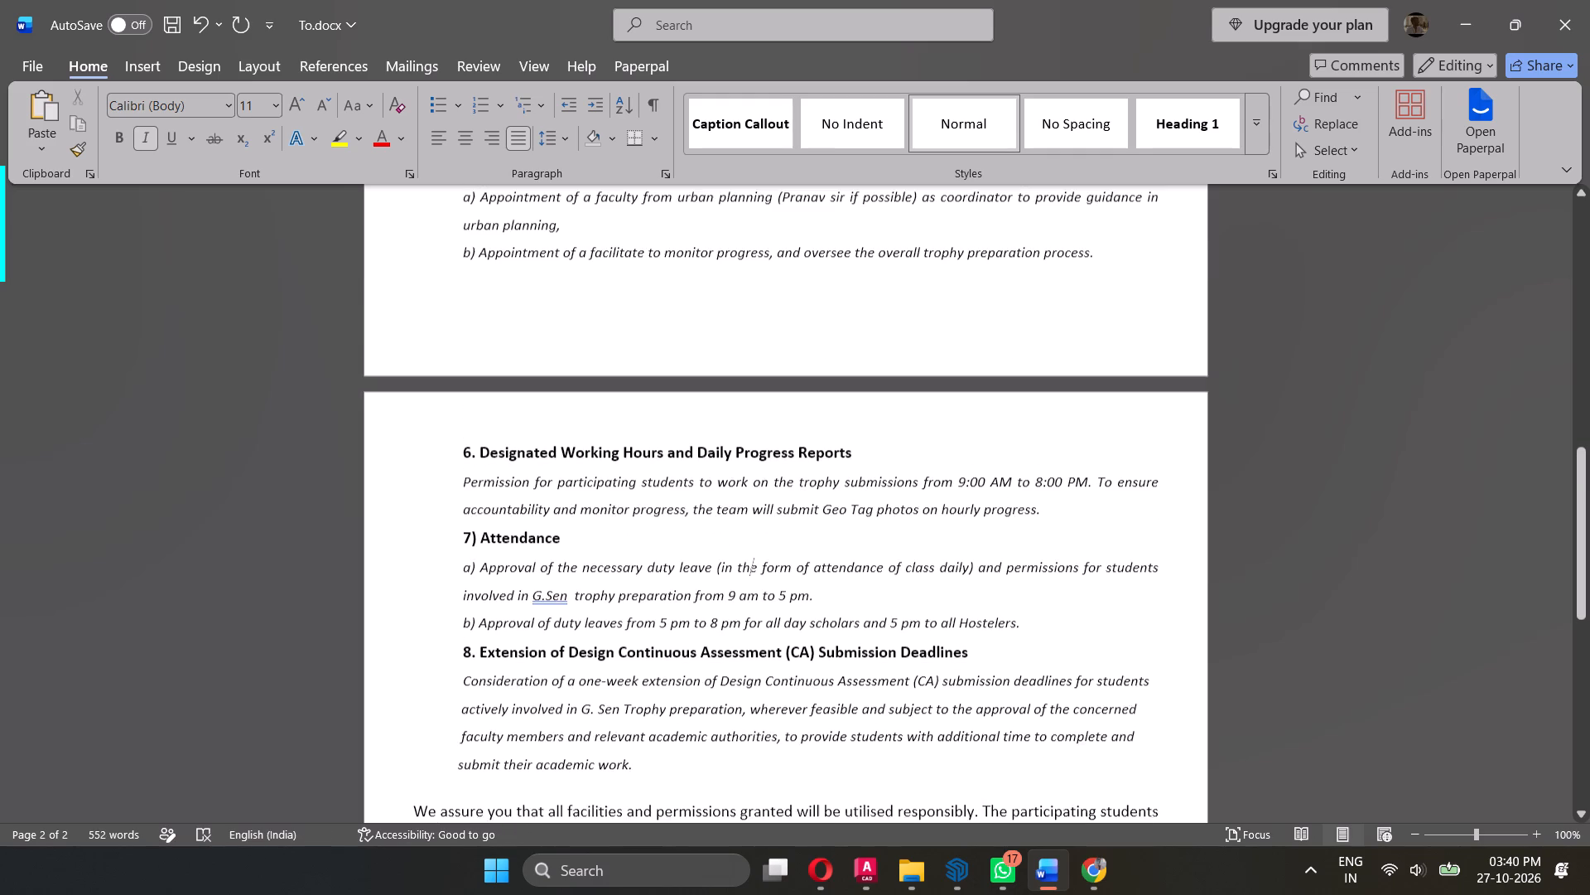
pyautogui.click(473, 563)
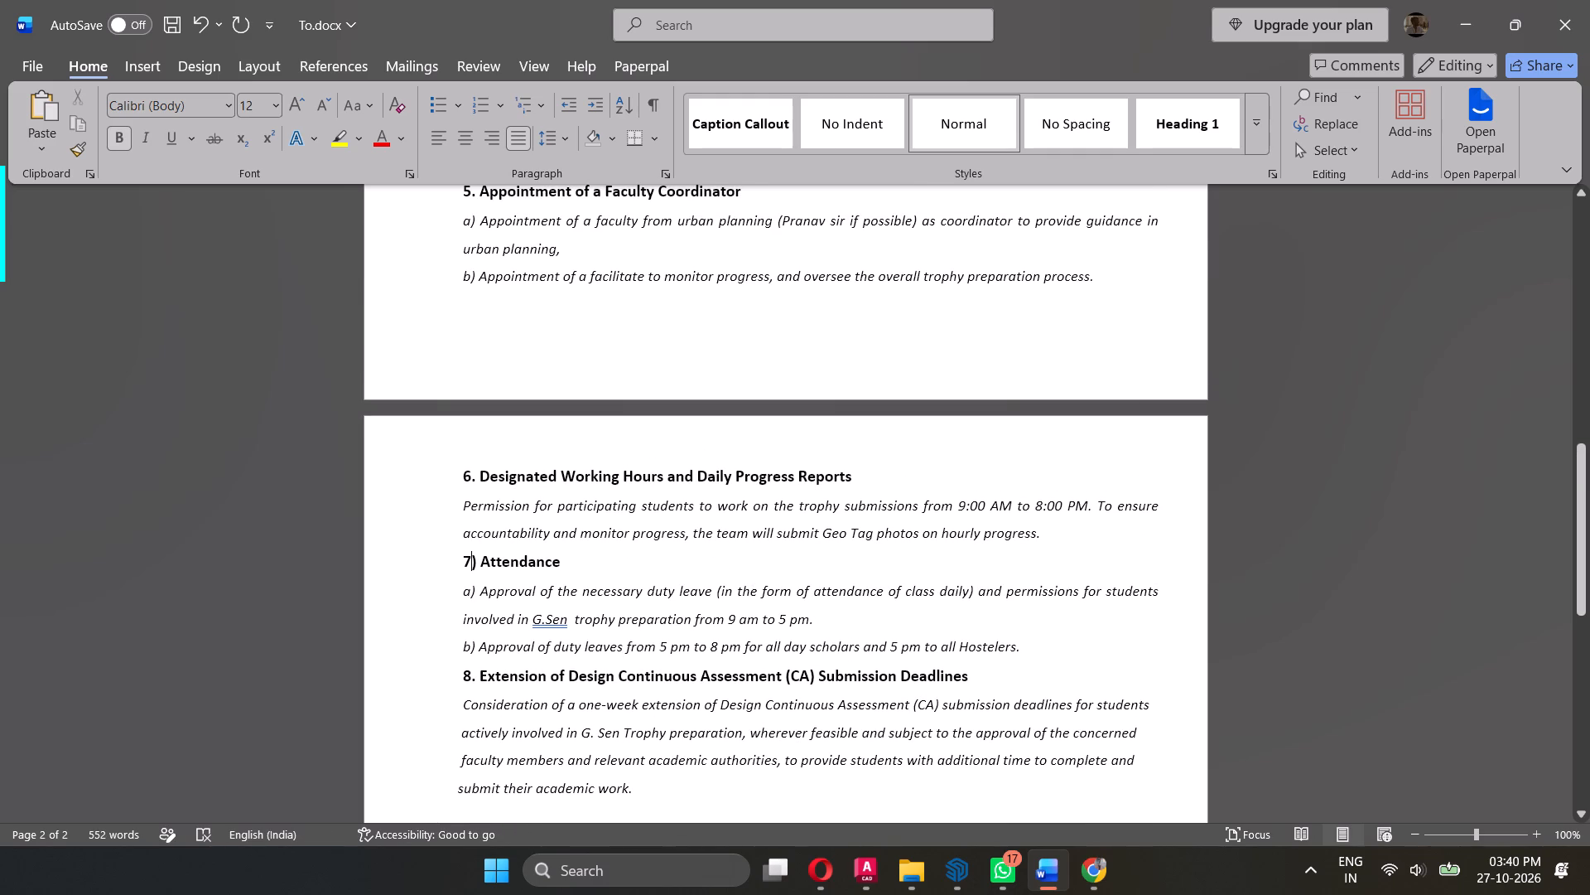
pyautogui.press('Right')
pyautogui.press('BackSpace')
pyautogui.press('.')
pyautogui.click(548, 618)
# Review the whole letter from the requirements list to the signature block and back to the opening, checking alignment and spacing.
pyautogui.scroll(-4, 763, 634)
pyautogui.scroll(2, 627, 600)
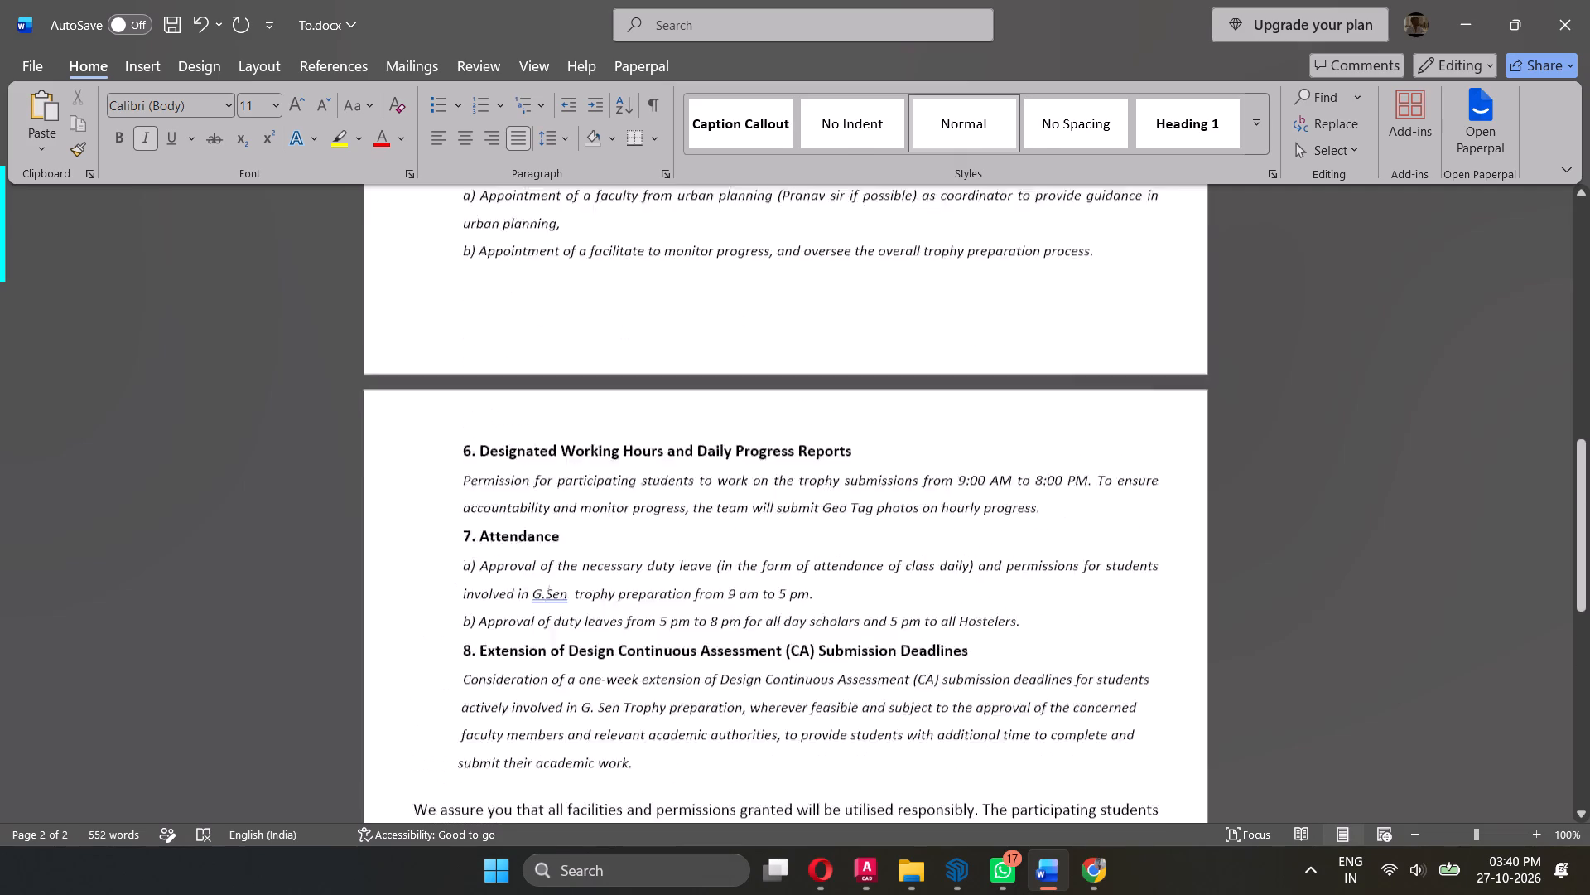
pyautogui.scroll(11, 627, 600)
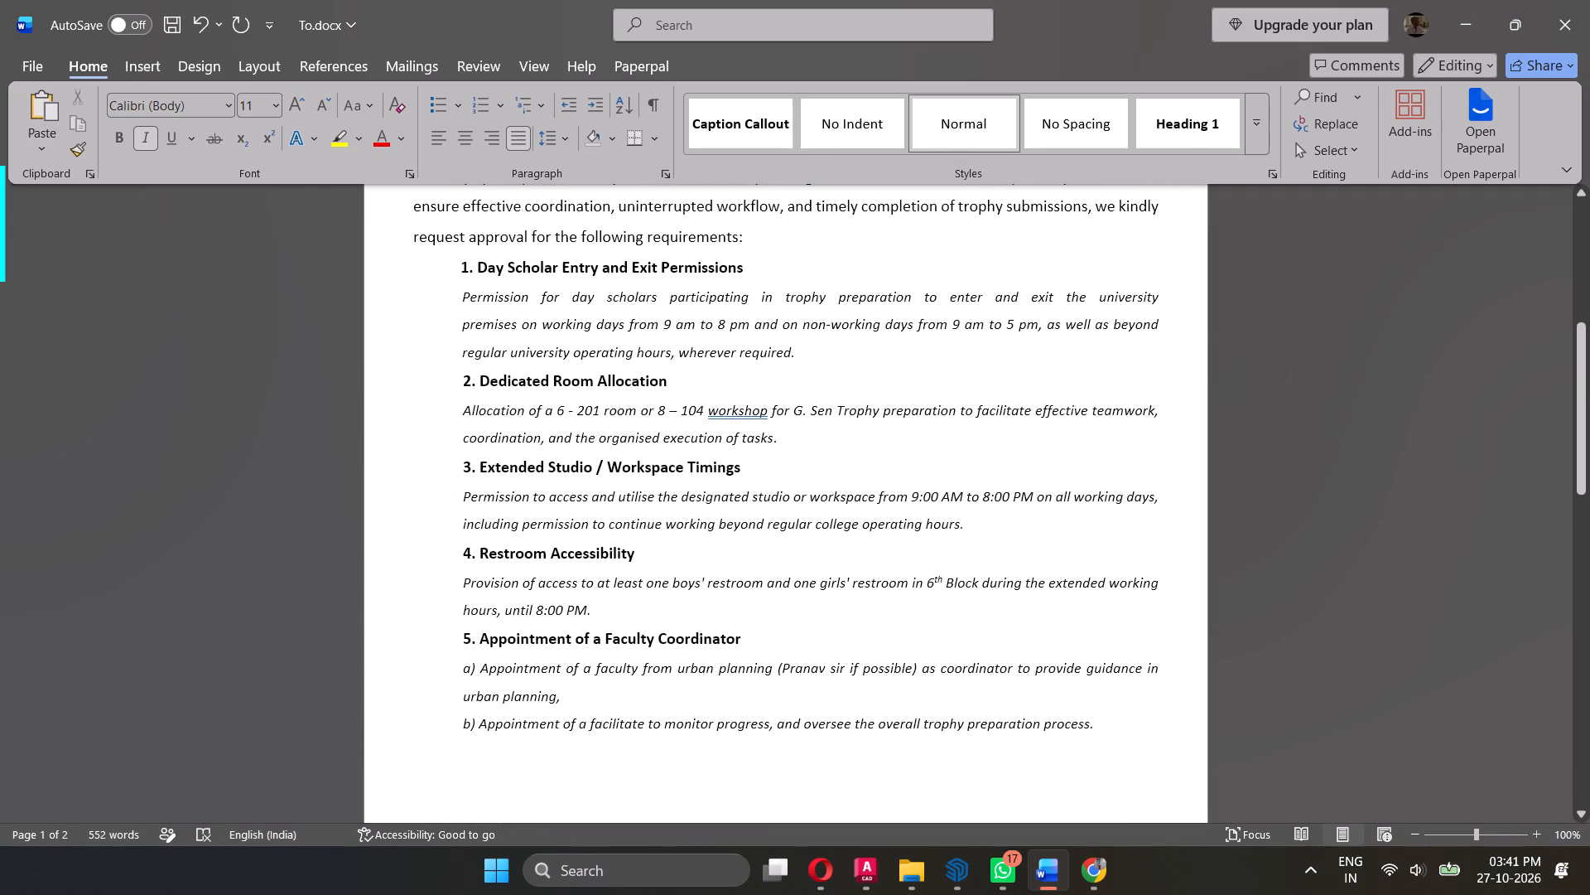
pyautogui.scroll(-1, 819, 365)
pyautogui.scroll(-2, 868, 447)
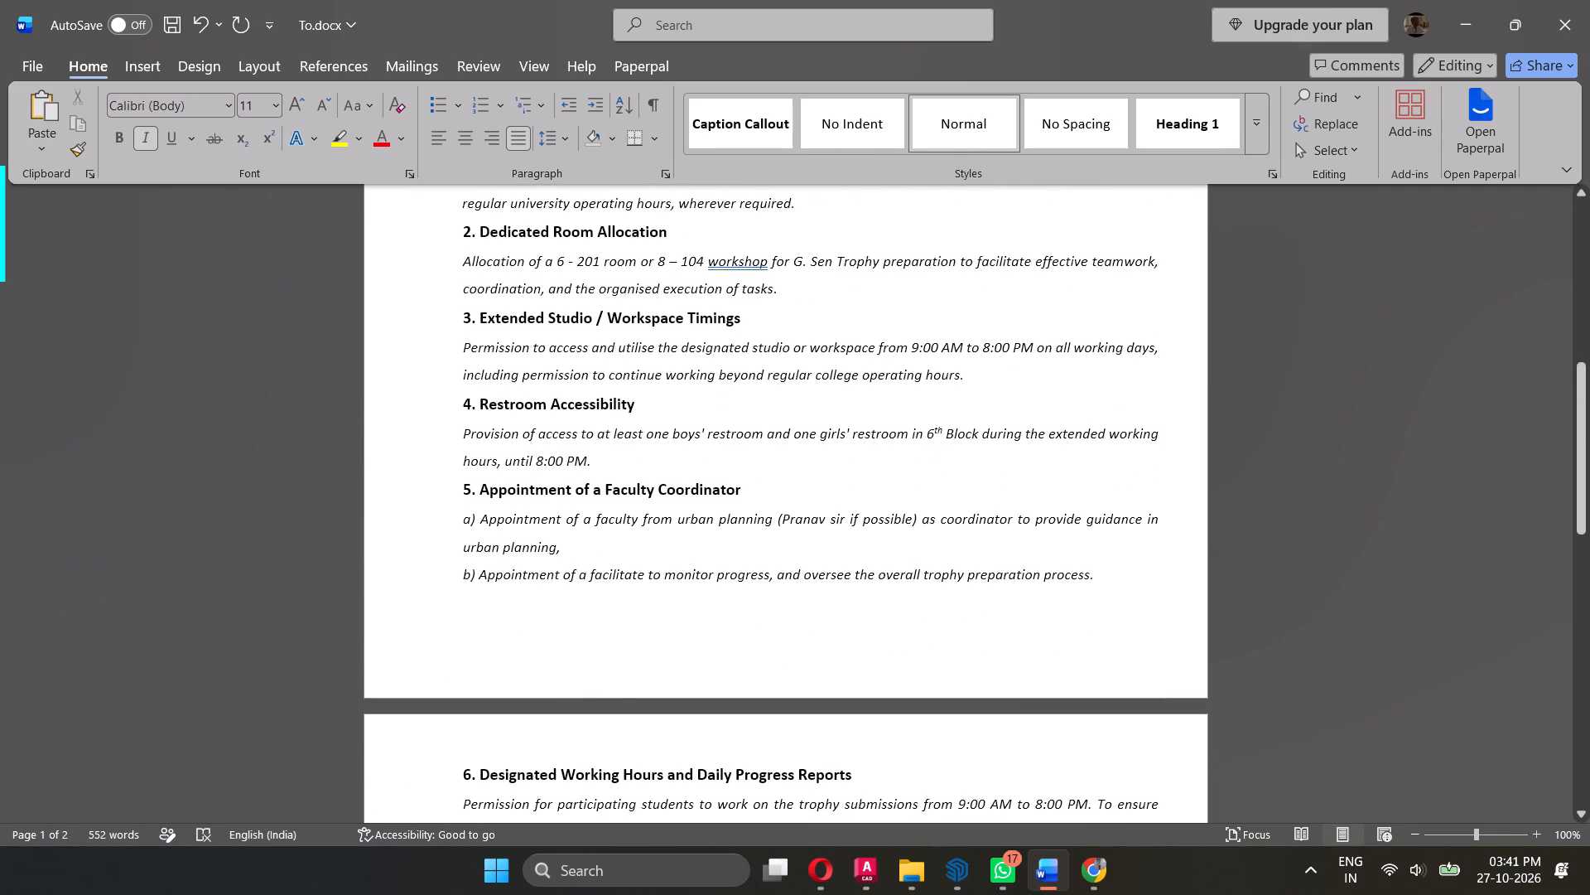
pyautogui.scroll(-11, 873, 455)
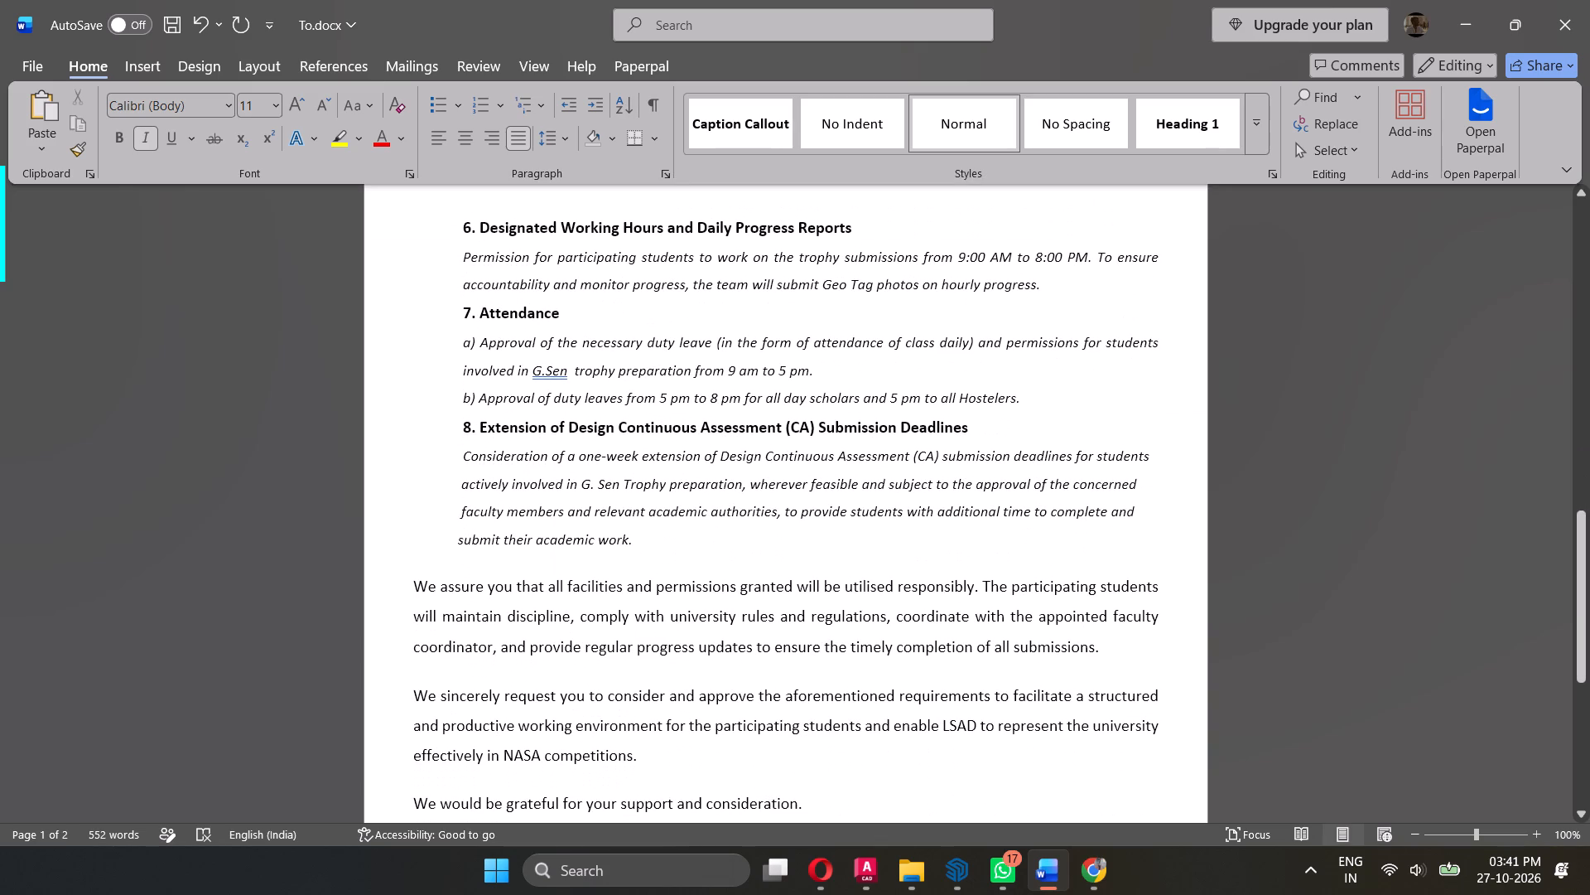
pyautogui.scroll(-4, 871, 472)
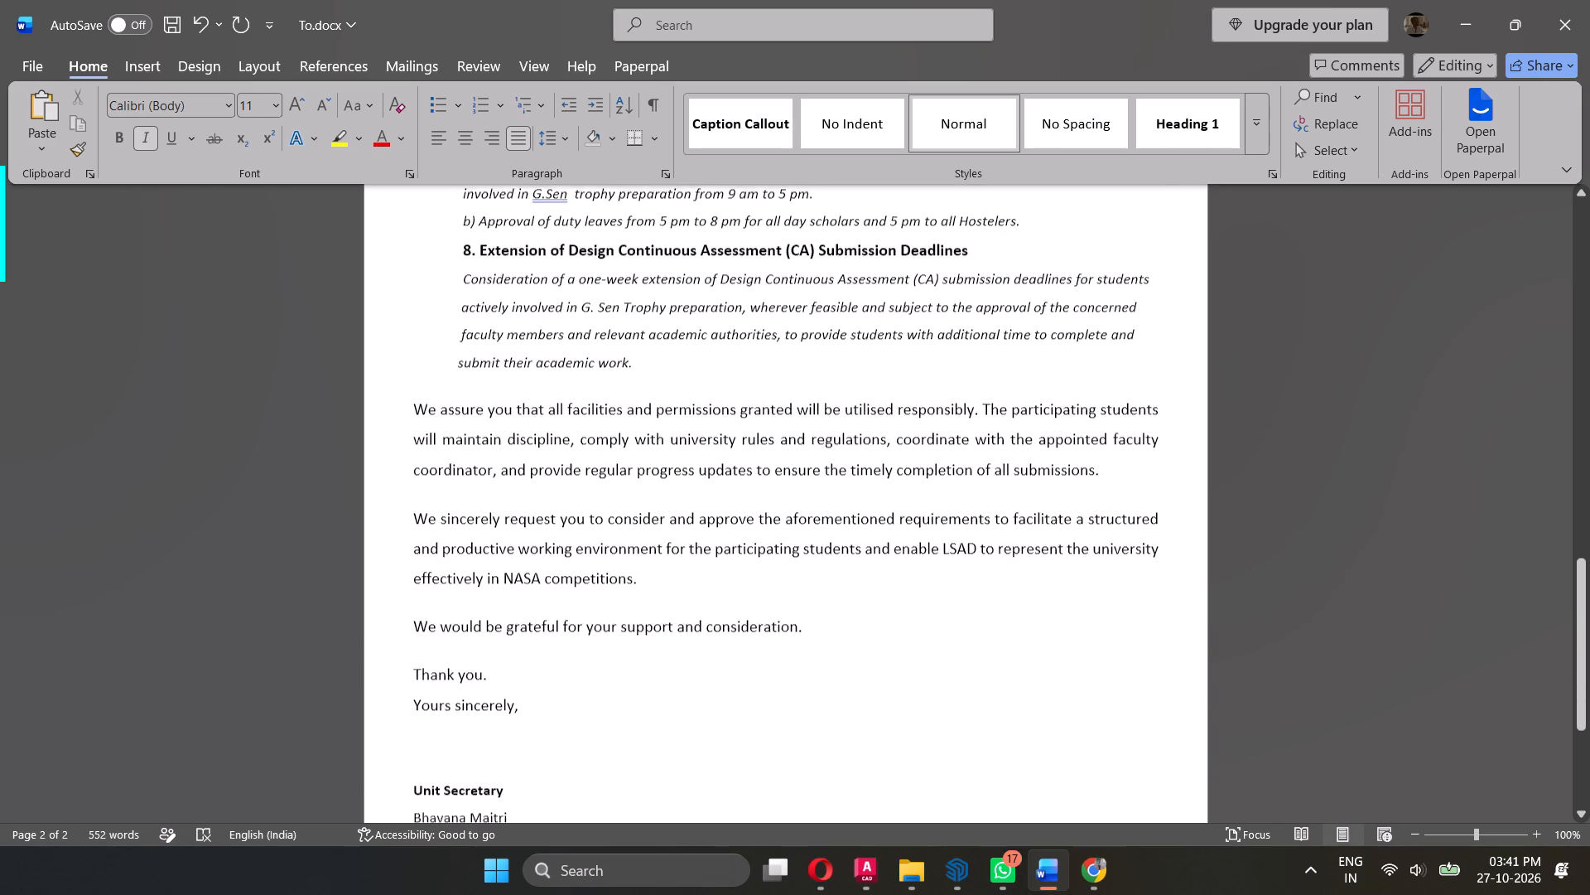
pyautogui.scroll(-6, 871, 472)
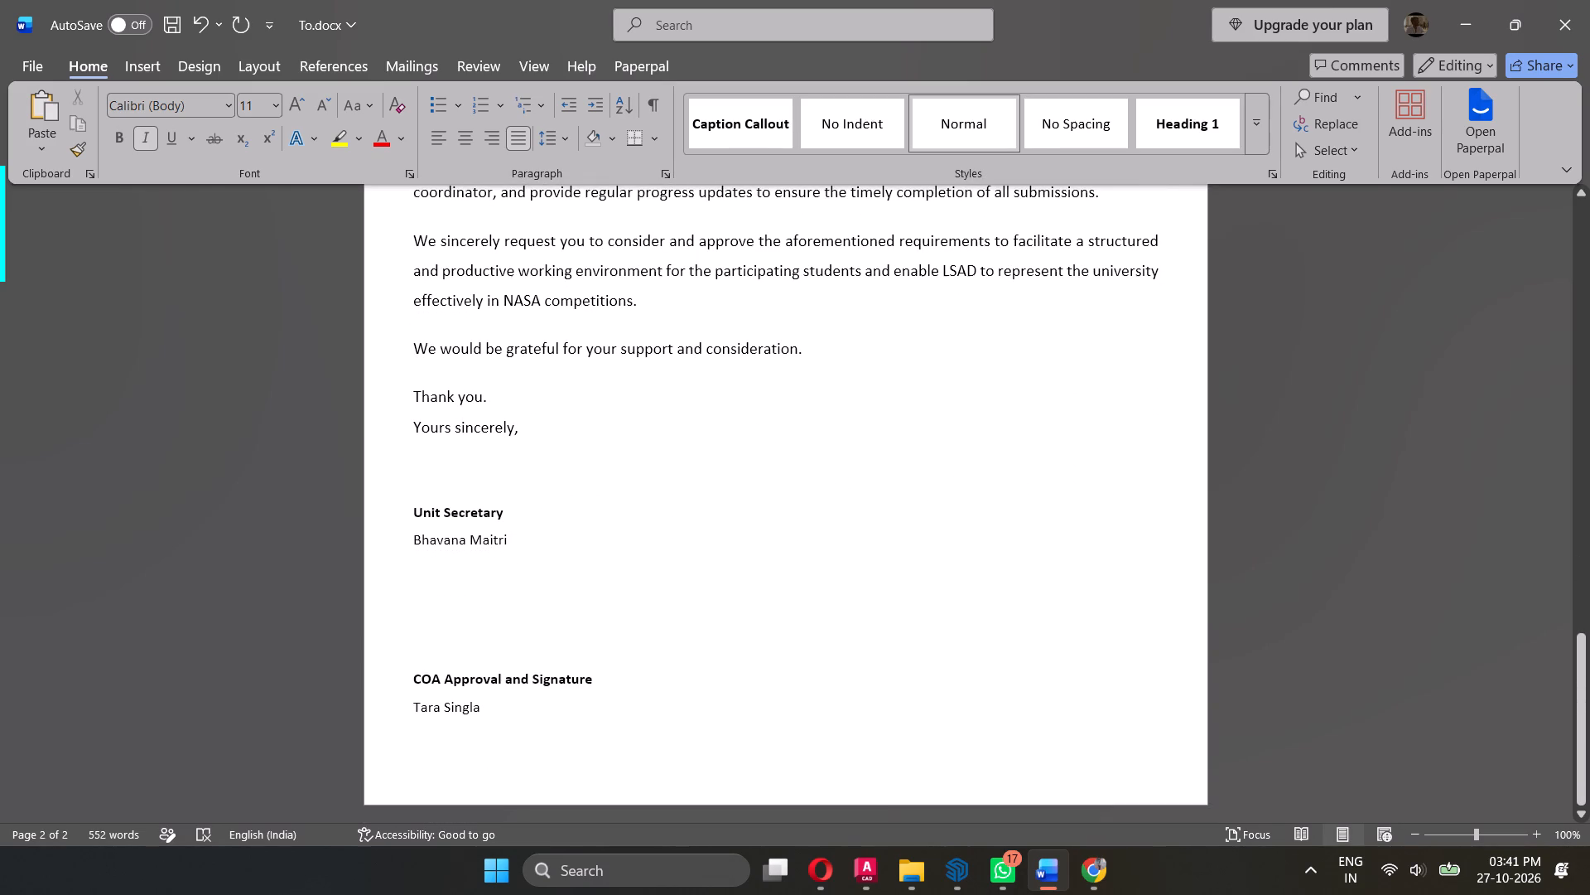
pyautogui.scroll(7, 821, 375)
pyautogui.scroll(14, 858, 452)
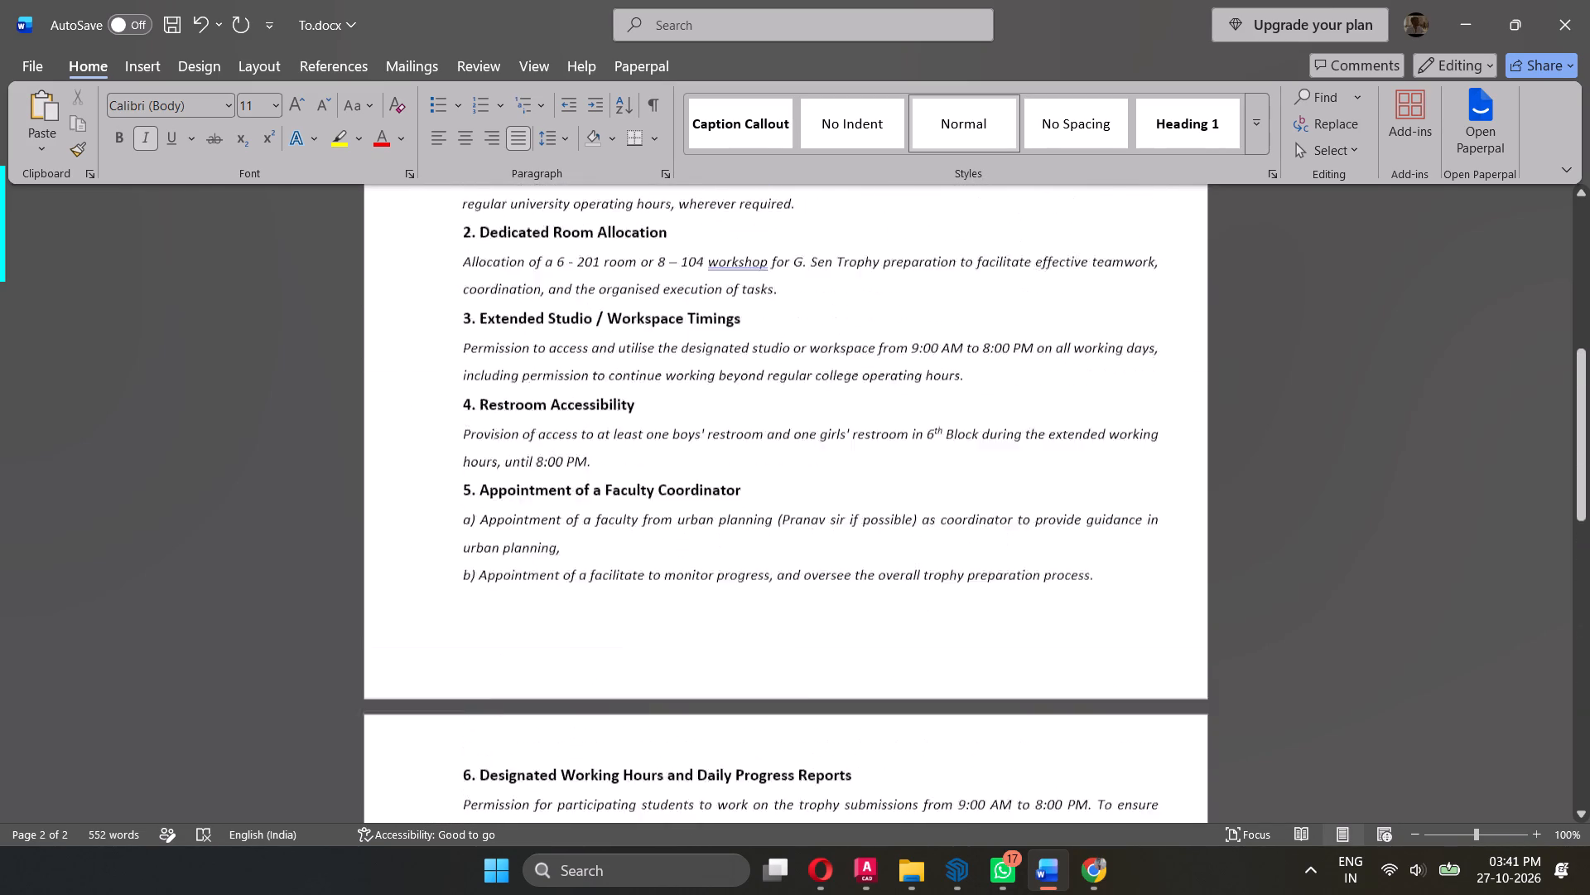
pyautogui.scroll(16, 860, 455)
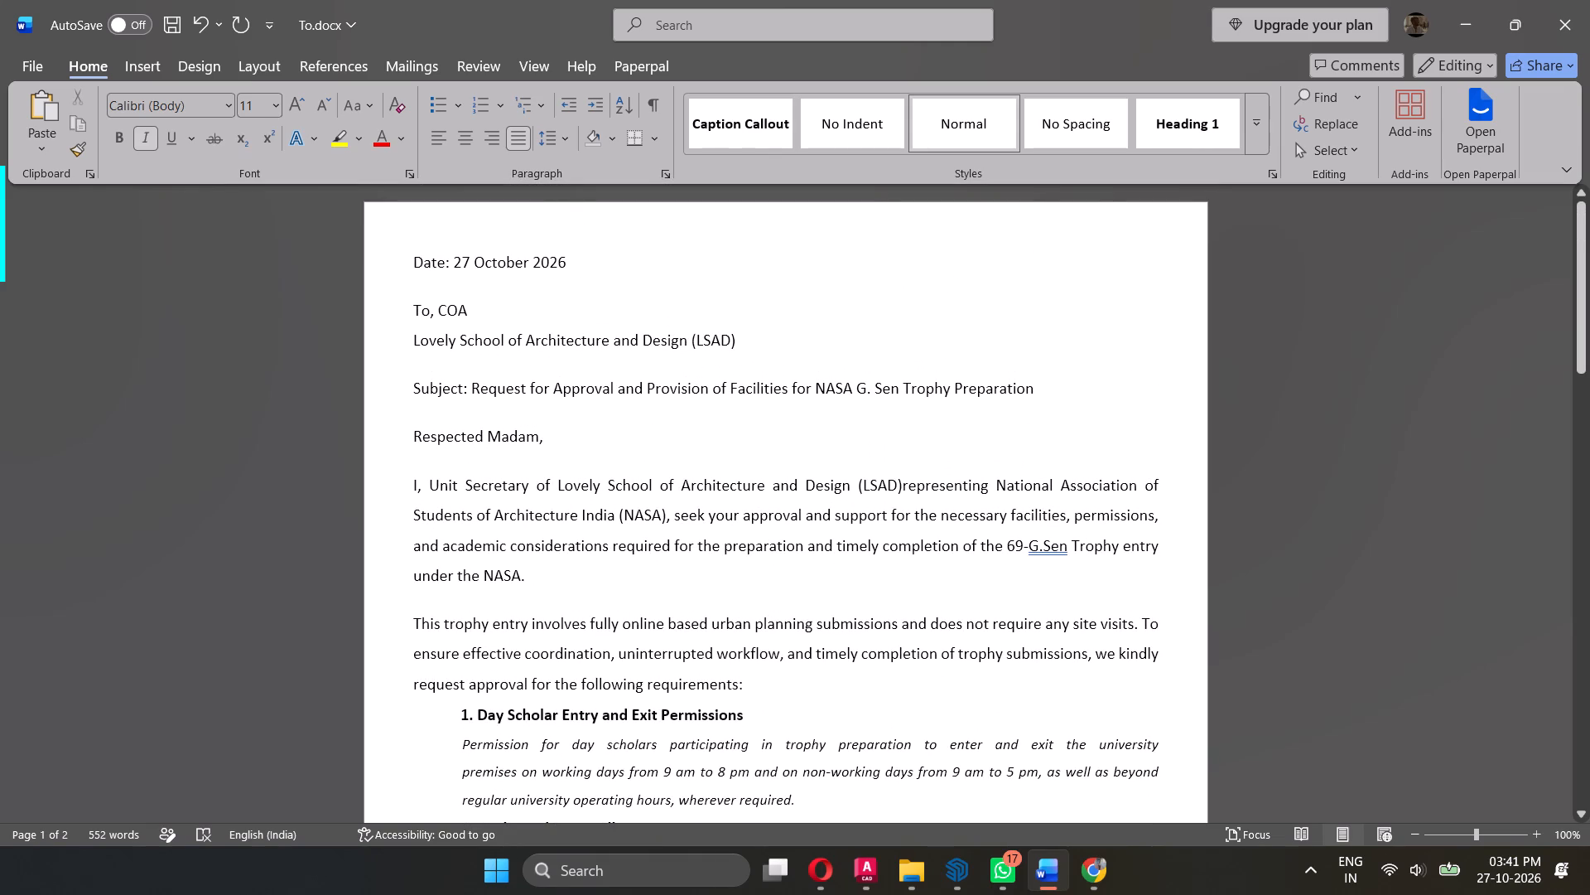
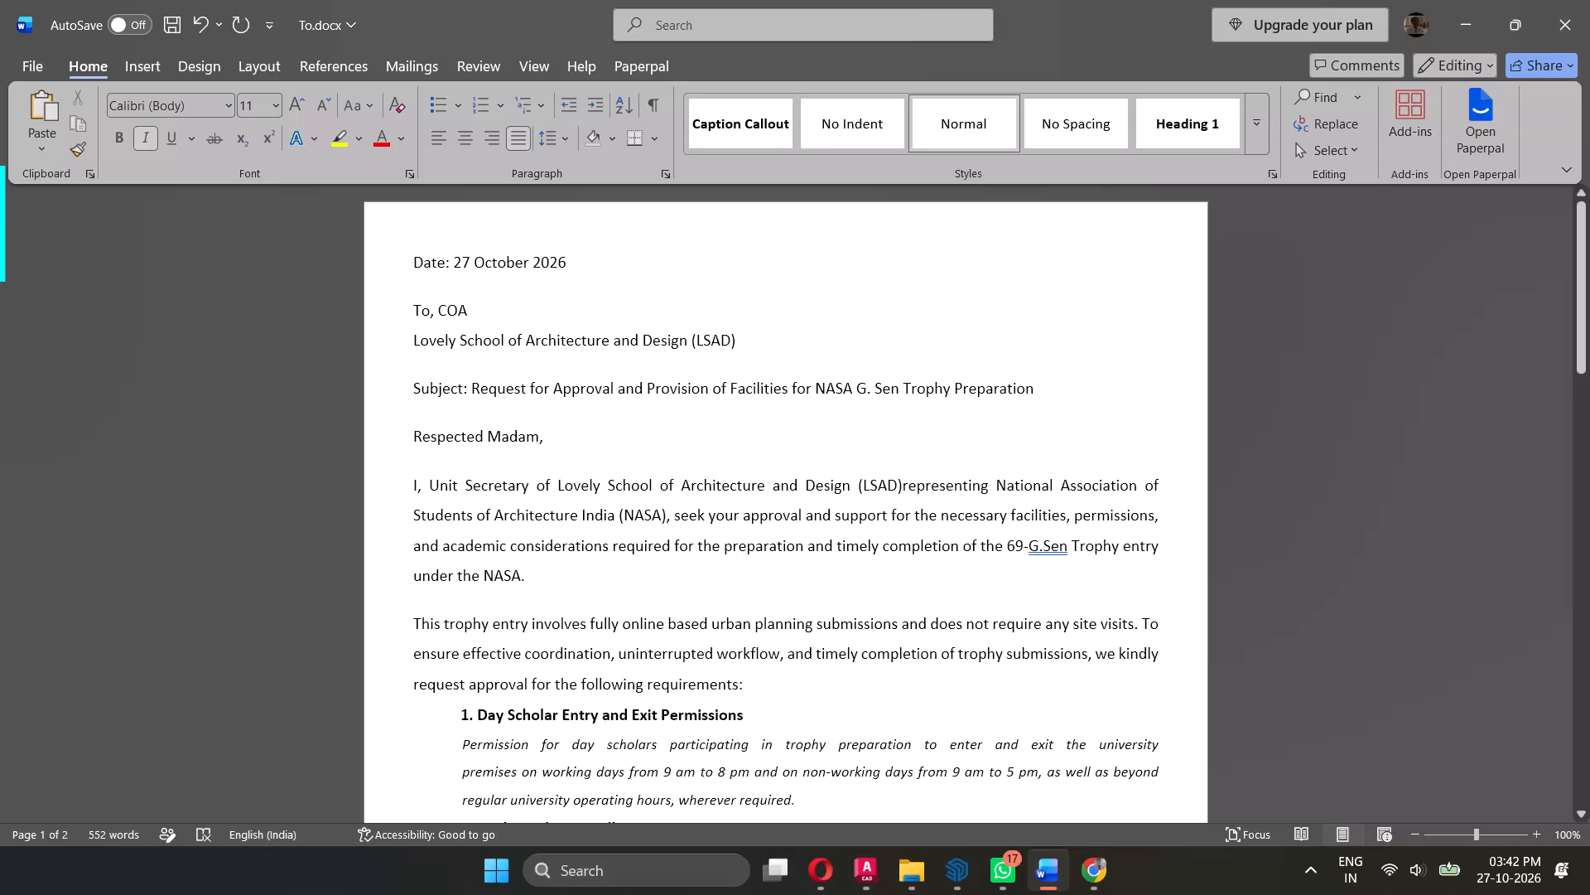
# Enlarge the names under Unit Secretary and under COA Approval and Signature to 12 pt.
pyautogui.scroll(-14, 738, 380)
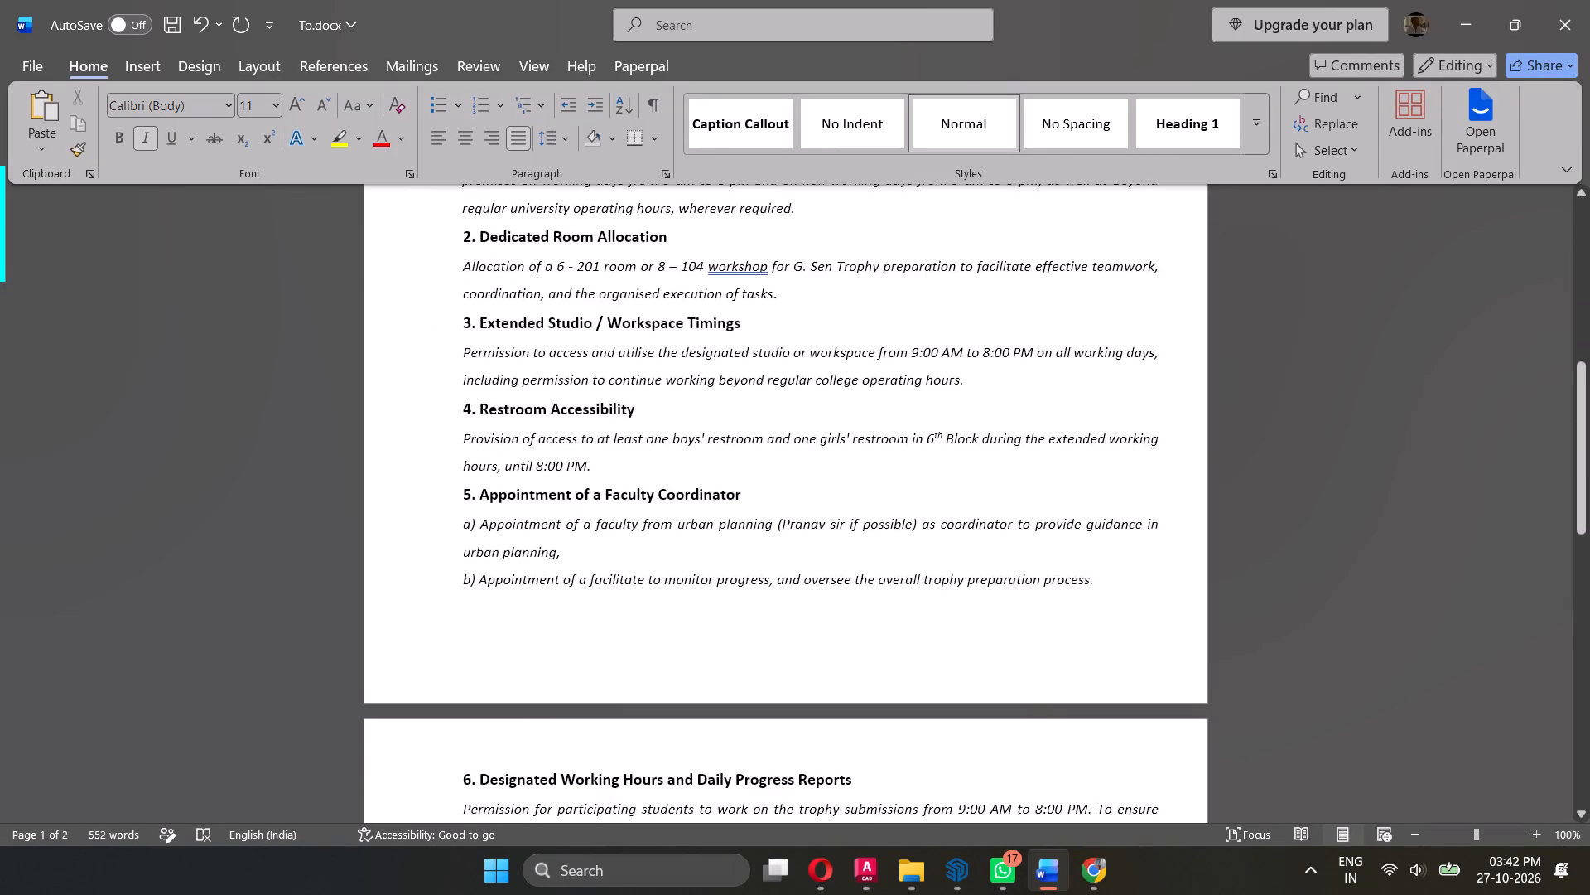
pyautogui.scroll(-20, 736, 379)
pyautogui.scroll(-6, 736, 379)
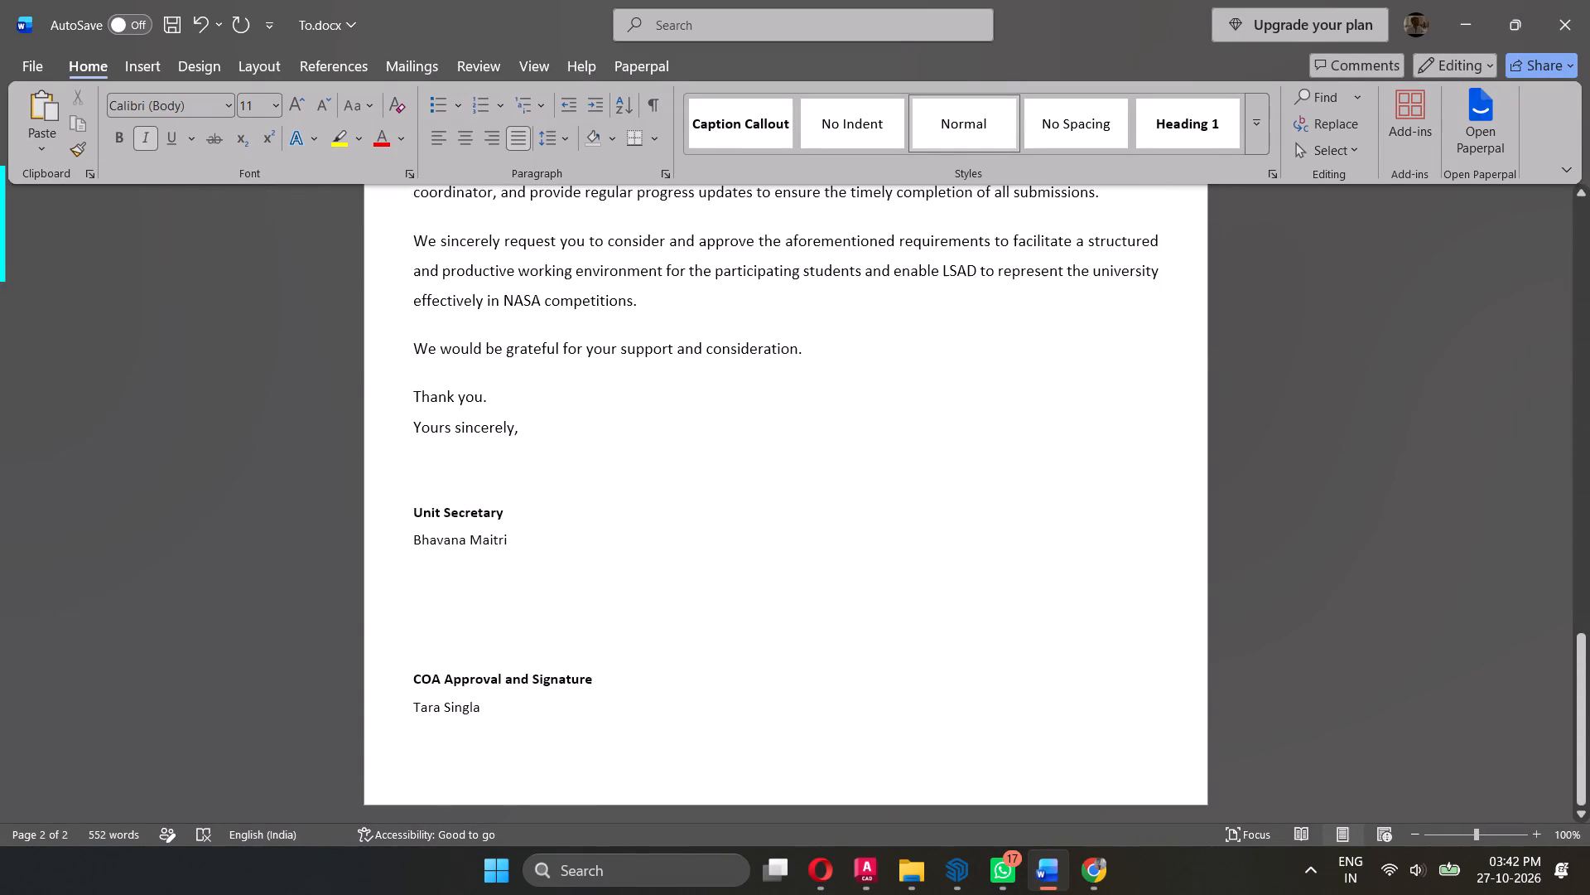
pyautogui.moveTo(413, 510); pyautogui.dragTo(528, 577)
pyautogui.click(512, 544)
pyautogui.moveTo(513, 544); pyautogui.dragTo(393, 554)
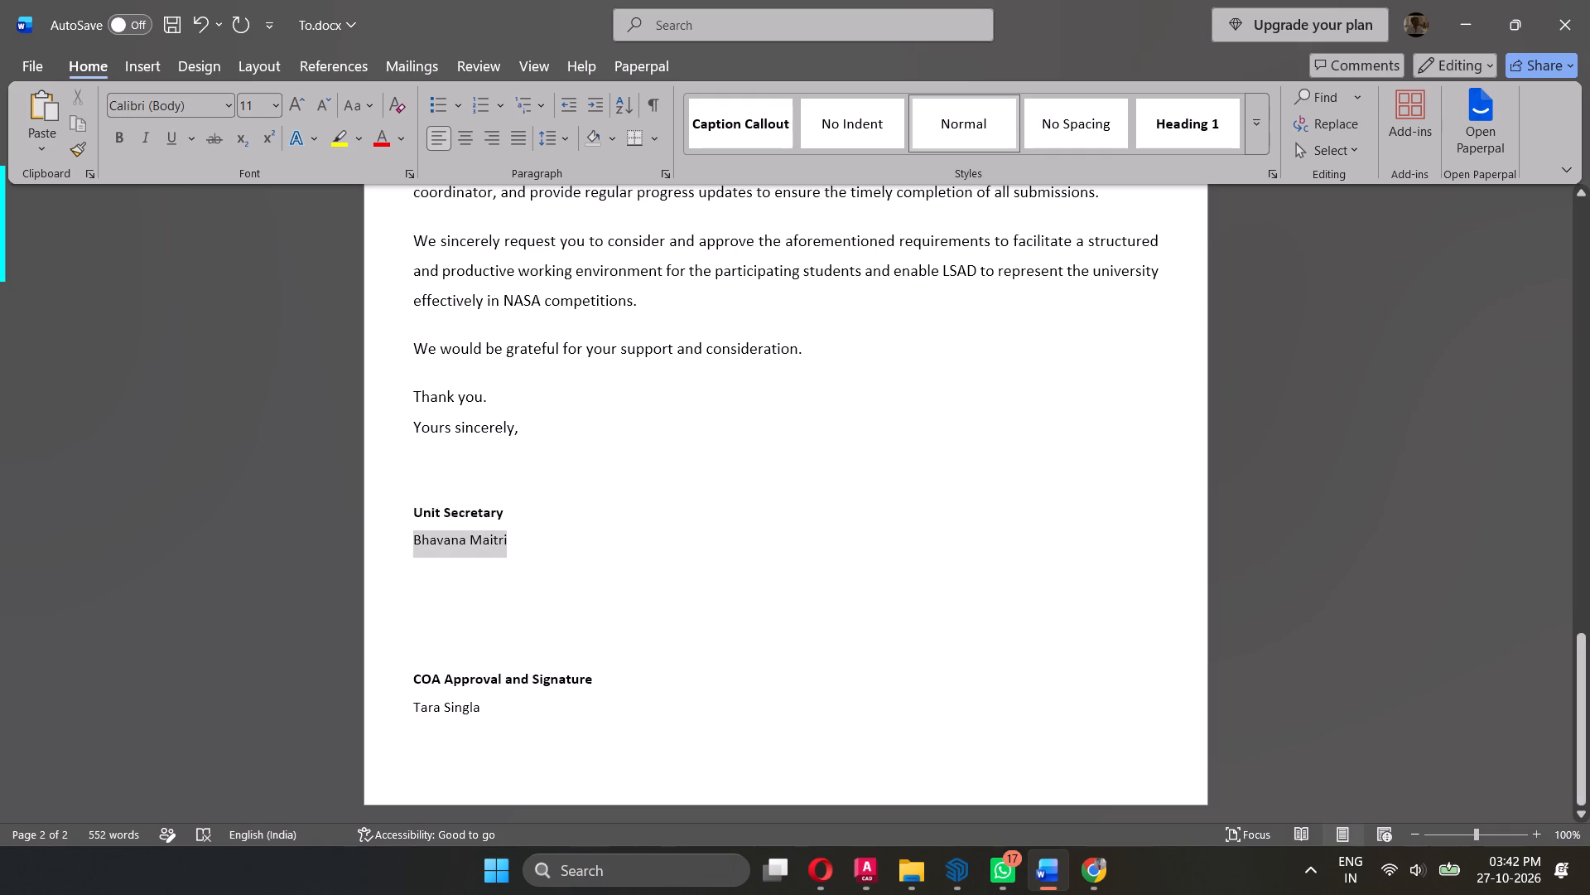
pyautogui.click(304, 110)
pyautogui.moveTo(501, 714); pyautogui.dragTo(393, 708)
pyautogui.click(291, 104)
# Delete one blank line above COA Approval and Signature and enlarge the font of the remaining blank line there.
pyautogui.click(446, 647)
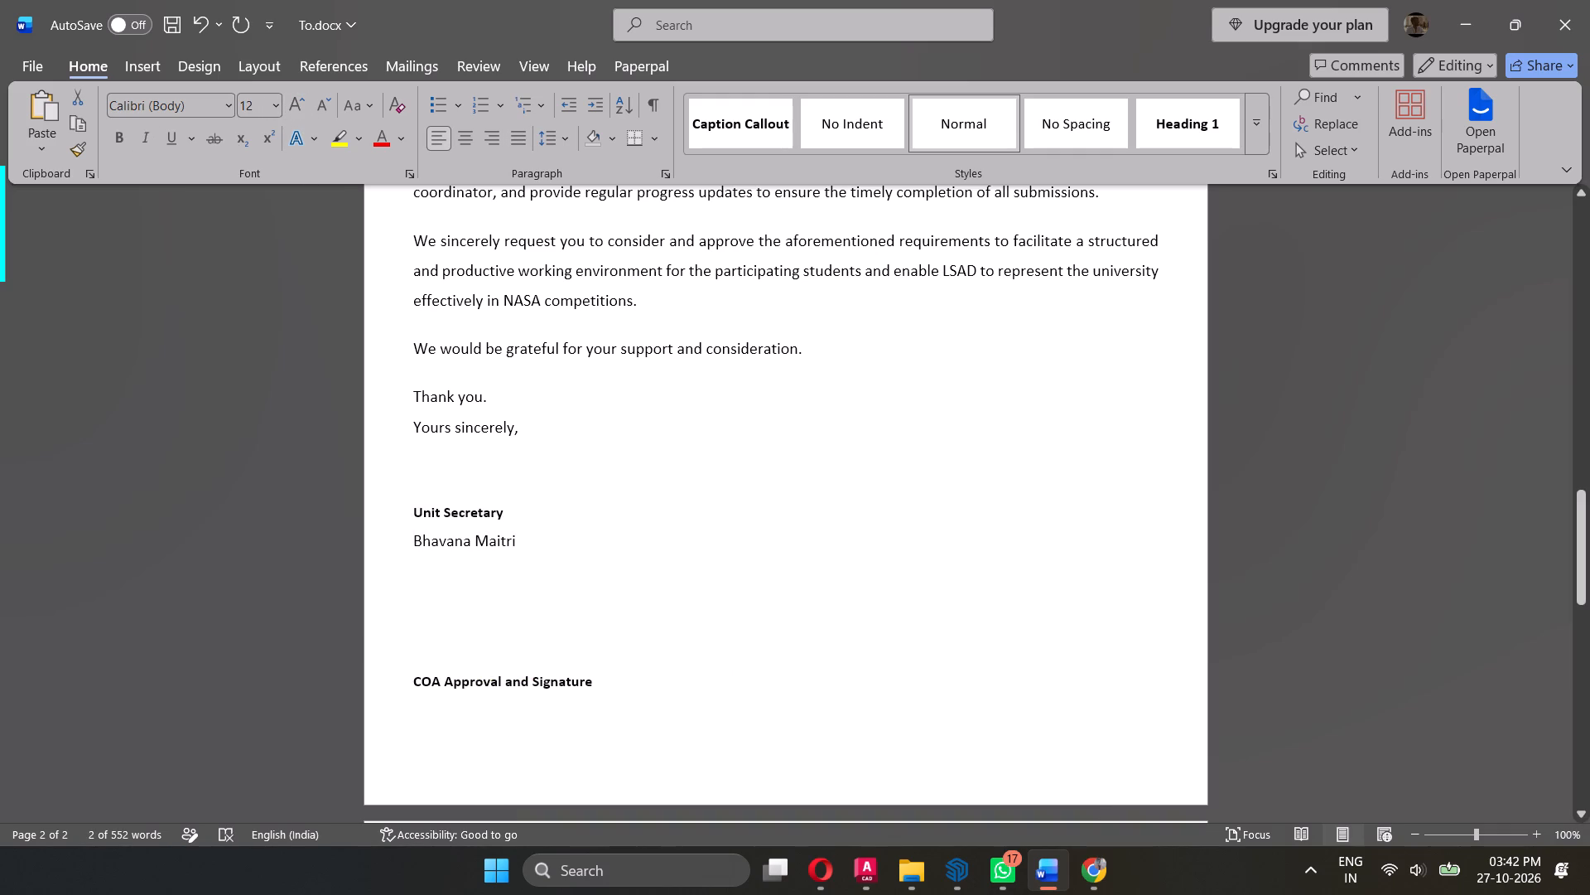
pyautogui.press('BackSpace')
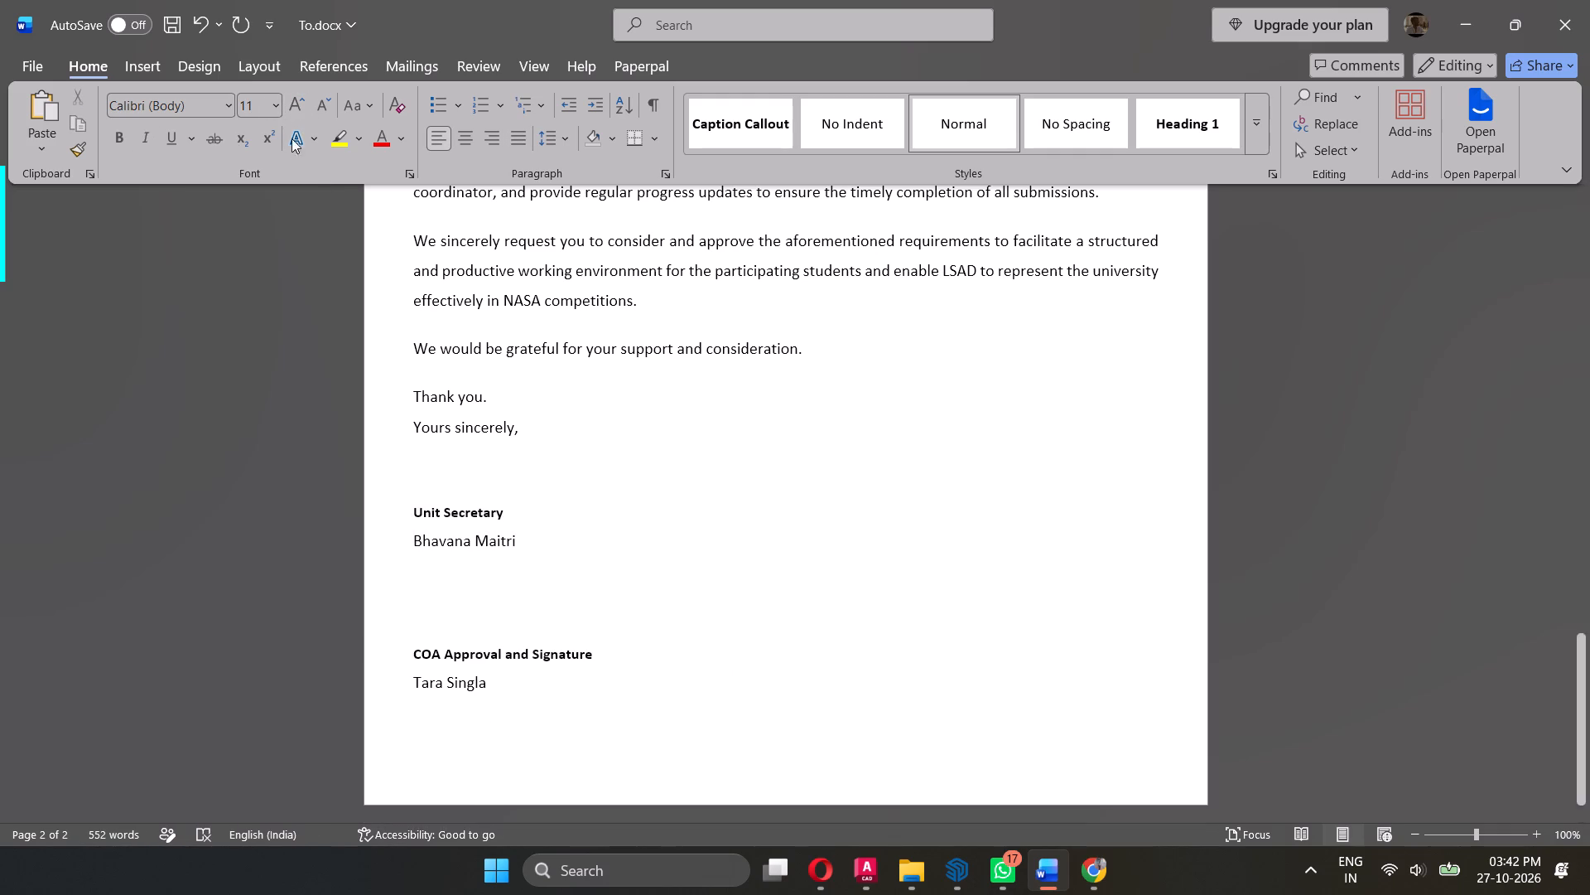
pyautogui.click(296, 95)
pyautogui.click(296, 95)
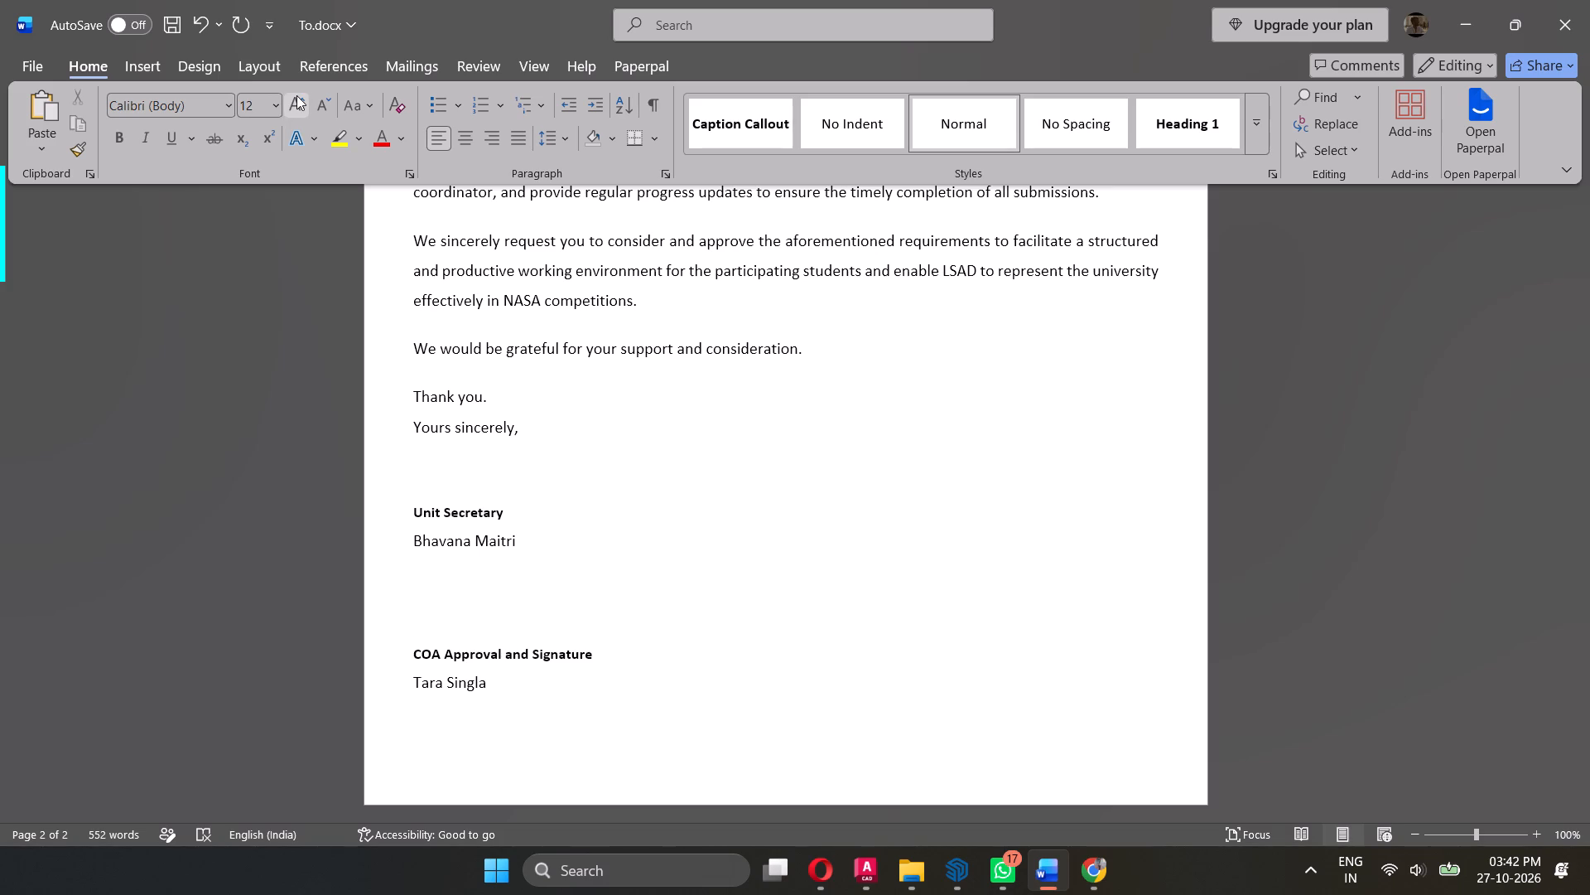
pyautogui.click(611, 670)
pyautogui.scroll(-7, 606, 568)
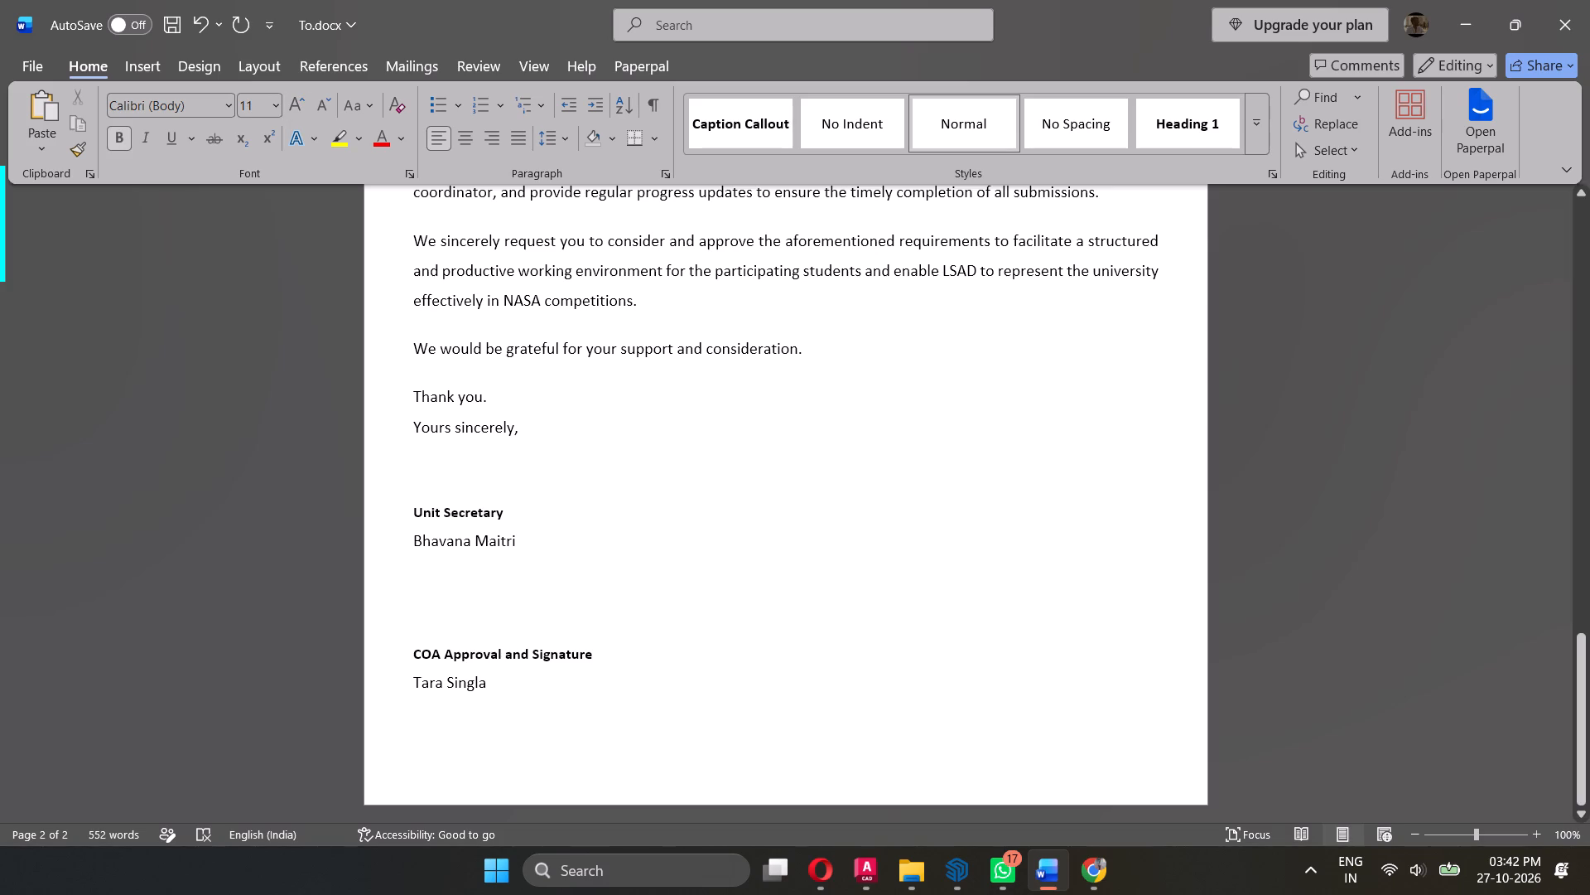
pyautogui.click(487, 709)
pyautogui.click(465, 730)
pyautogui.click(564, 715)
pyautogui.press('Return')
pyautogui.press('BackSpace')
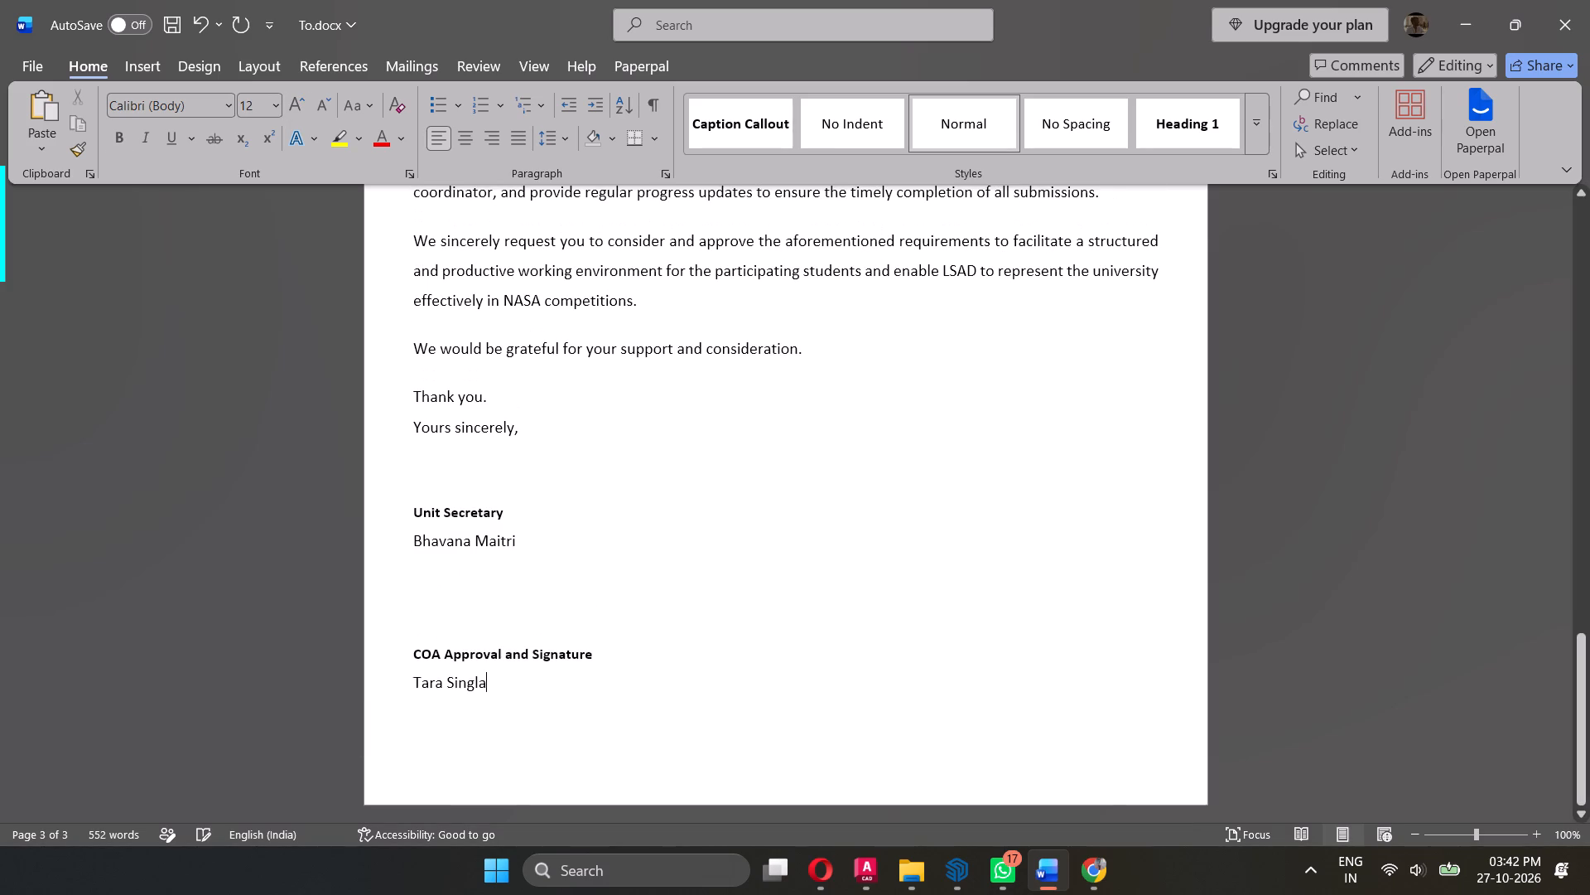
# Re-create the blank signature line between Yours sincerely and Unit Secretary, keeping a single line.
pyautogui.click(448, 470)
pyautogui.press('BackSpace')
pyautogui.press('Return')
pyautogui.press('Return')
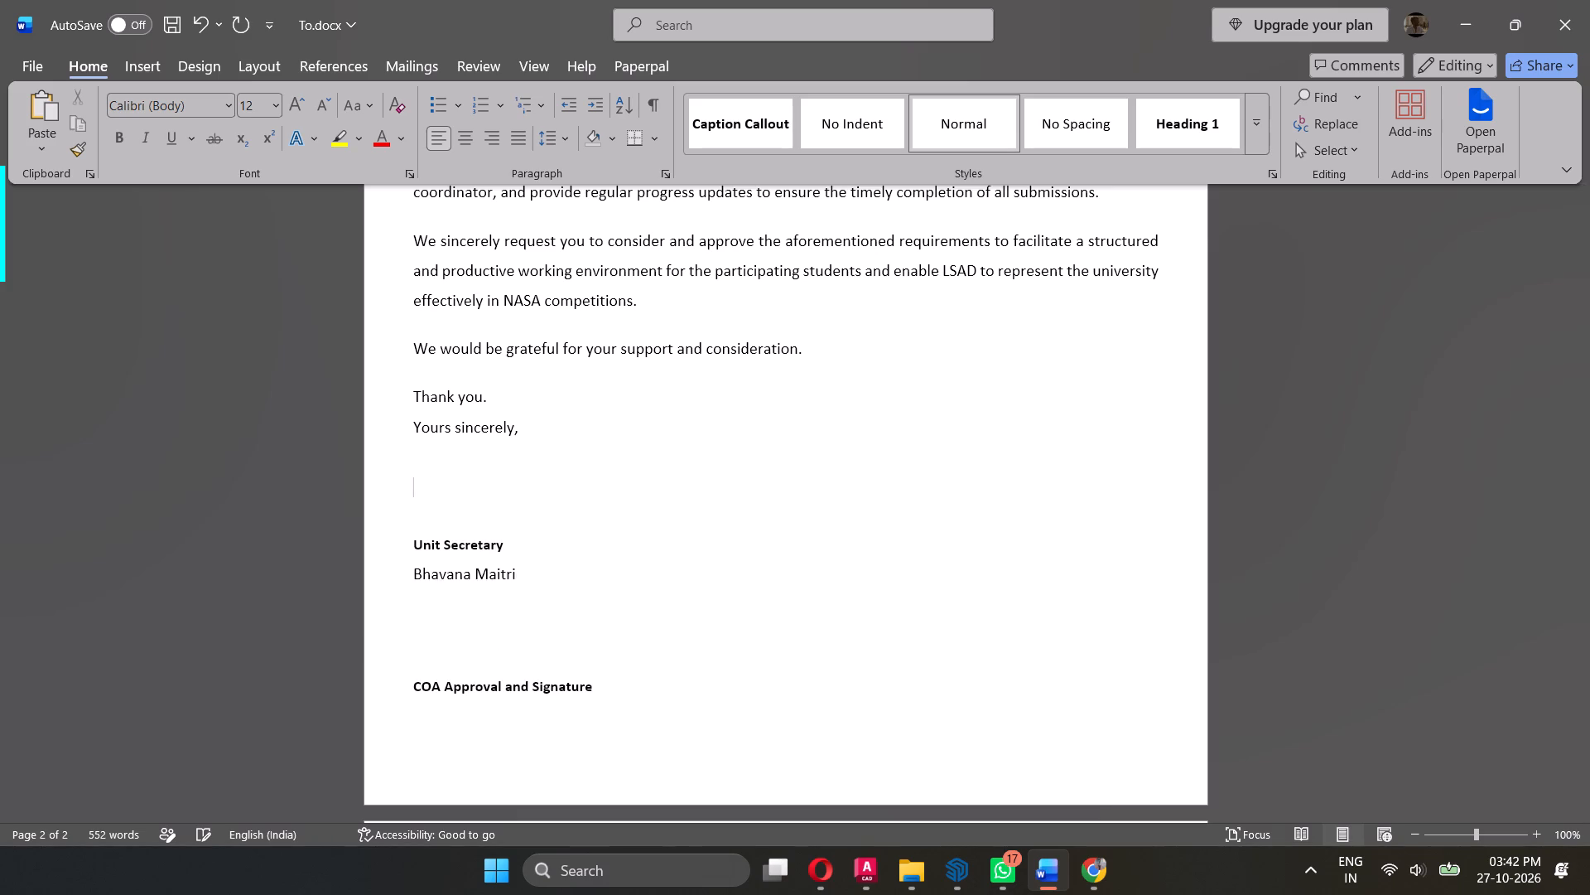
pyautogui.press('BackSpace')
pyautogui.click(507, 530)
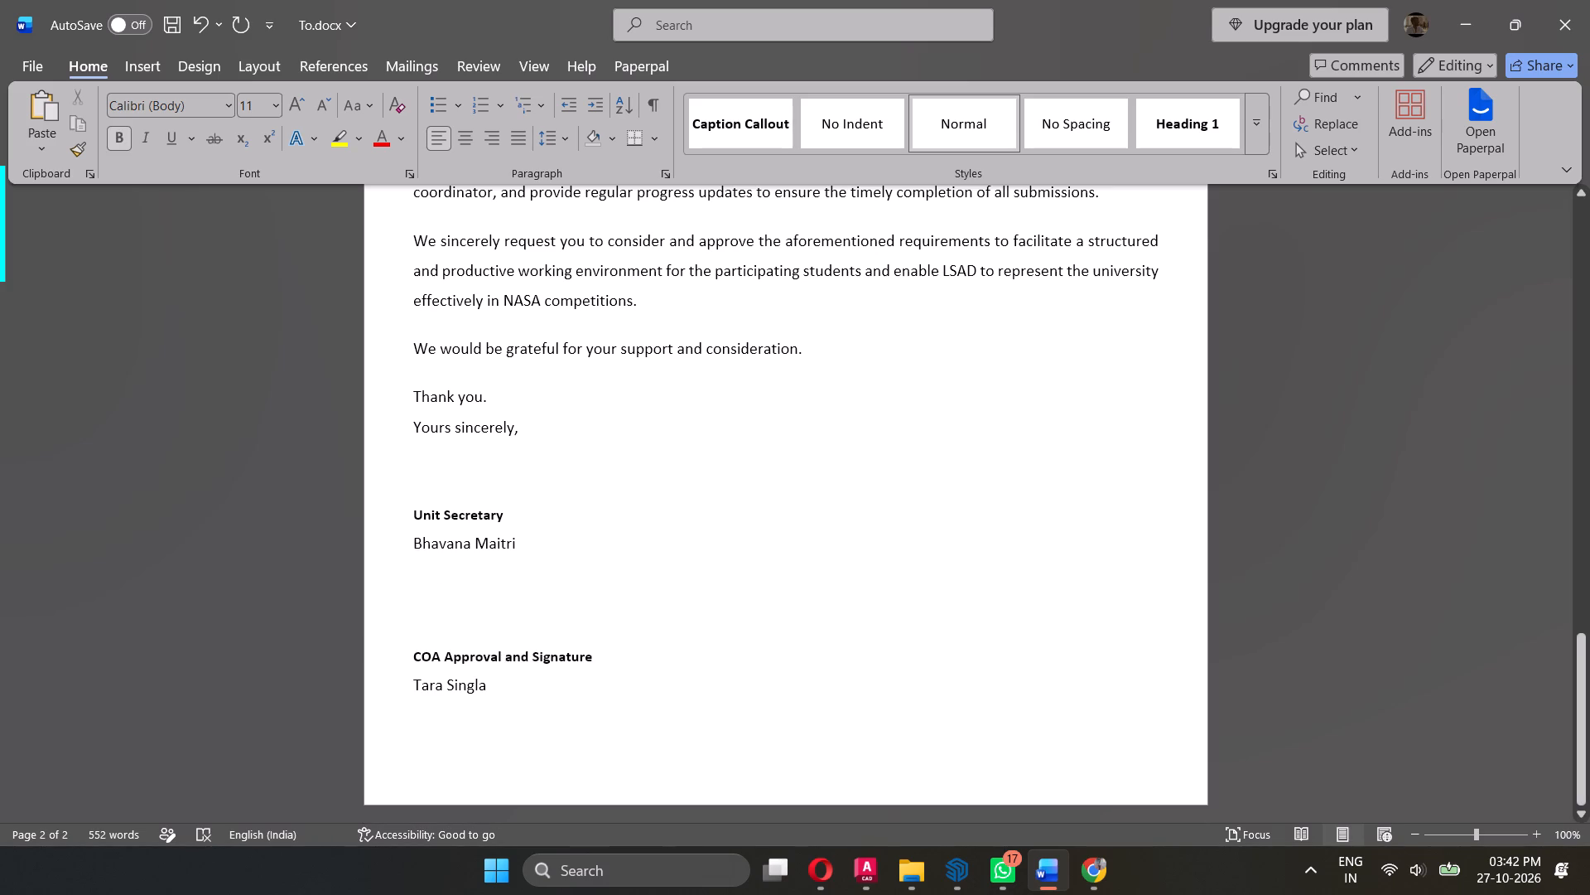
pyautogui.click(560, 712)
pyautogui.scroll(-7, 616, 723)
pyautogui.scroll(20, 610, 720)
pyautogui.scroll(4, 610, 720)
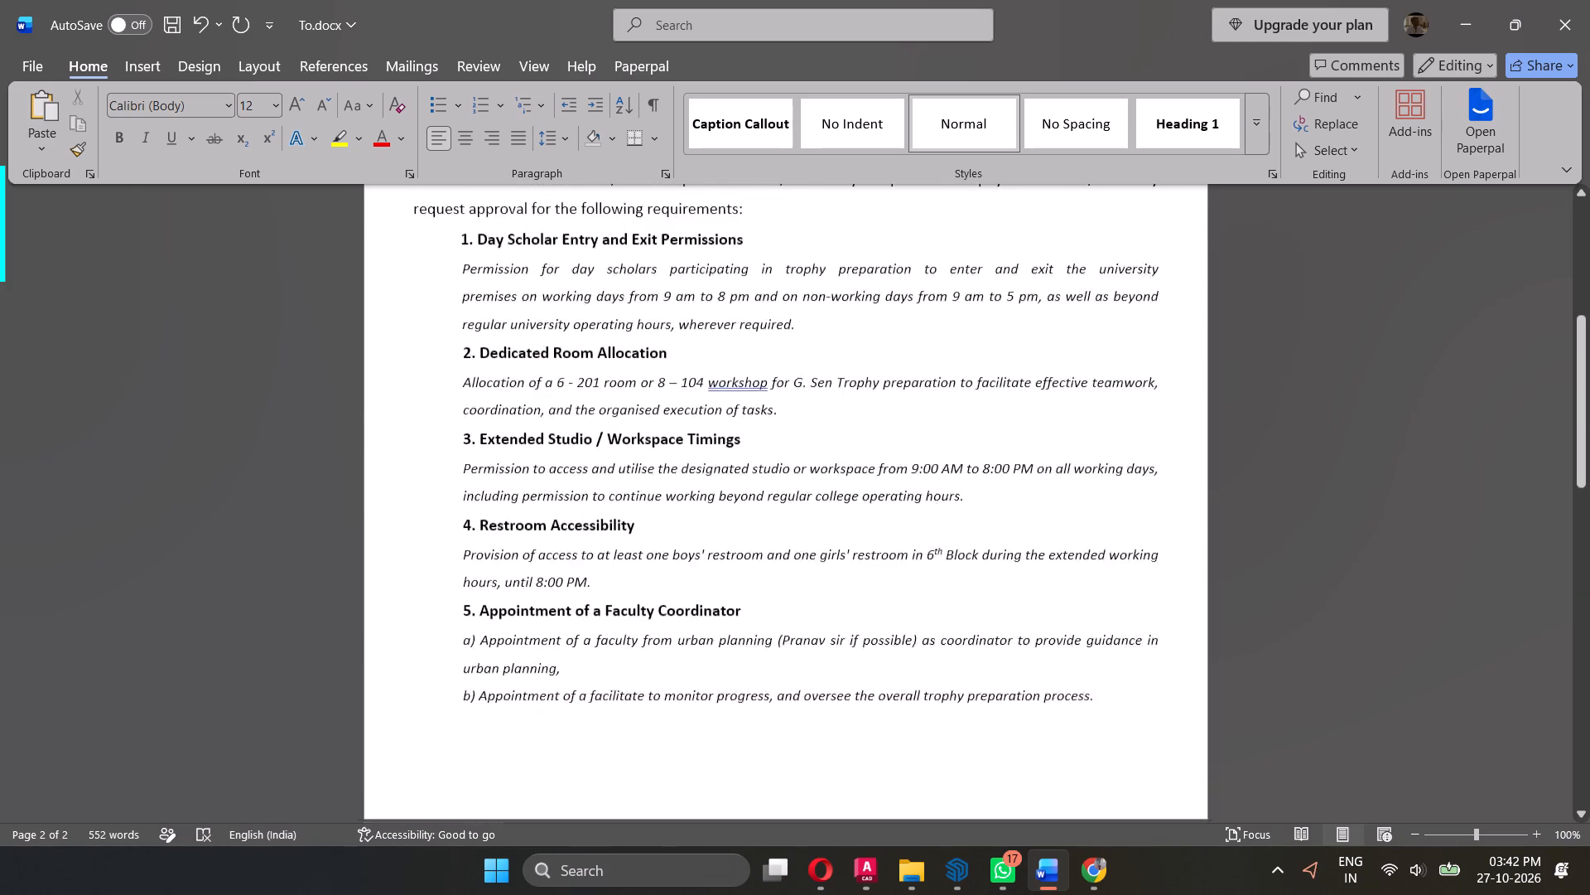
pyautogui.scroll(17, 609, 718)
pyautogui.click(41, 56)
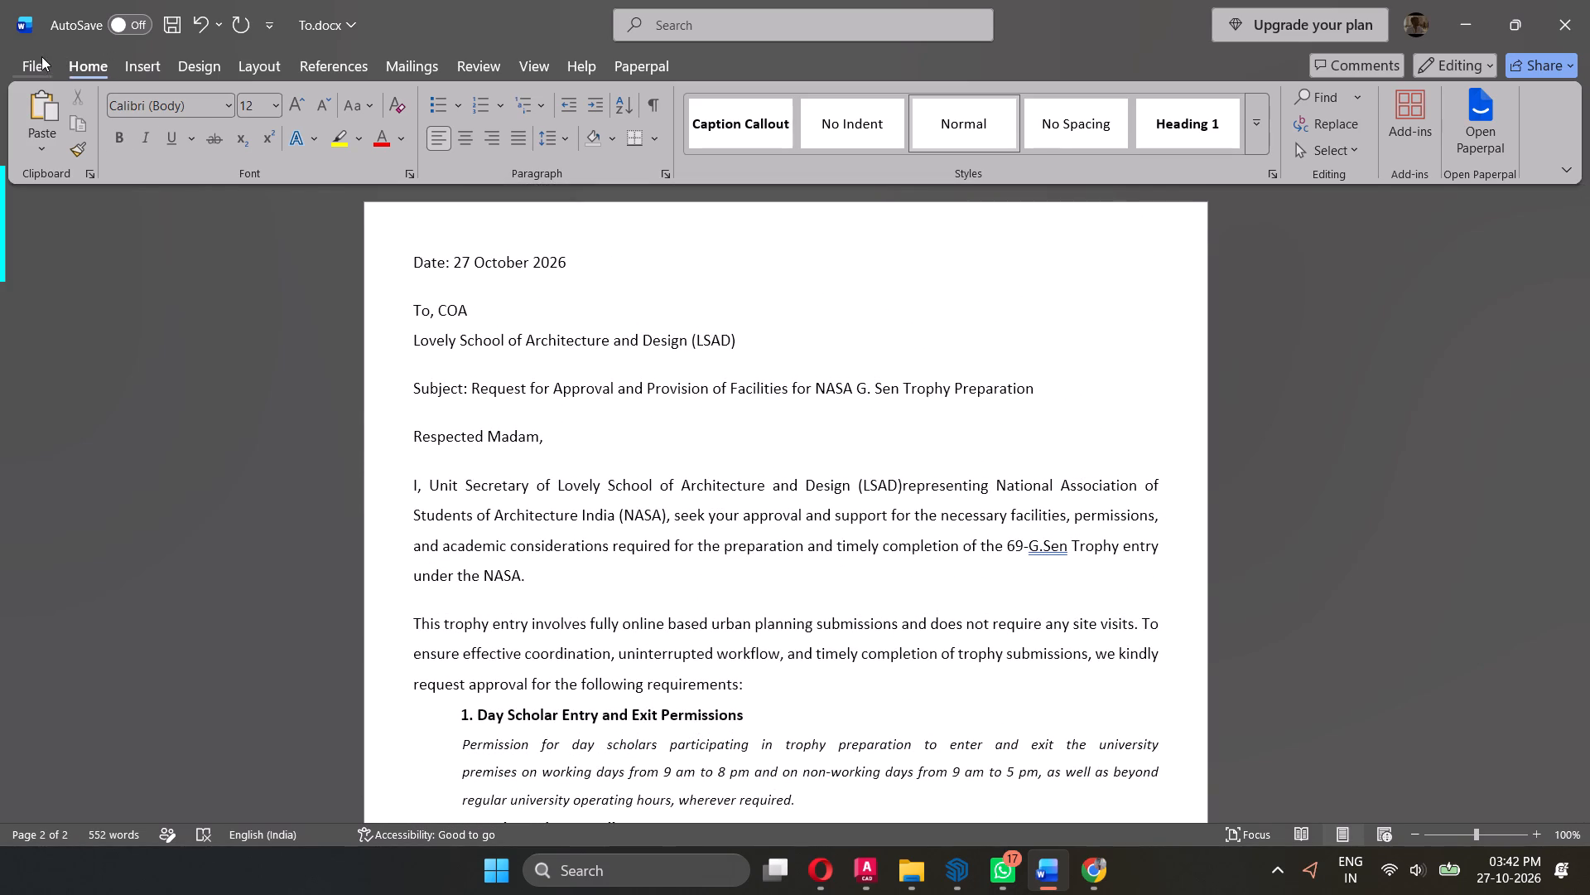
pyautogui.click(84, 390)
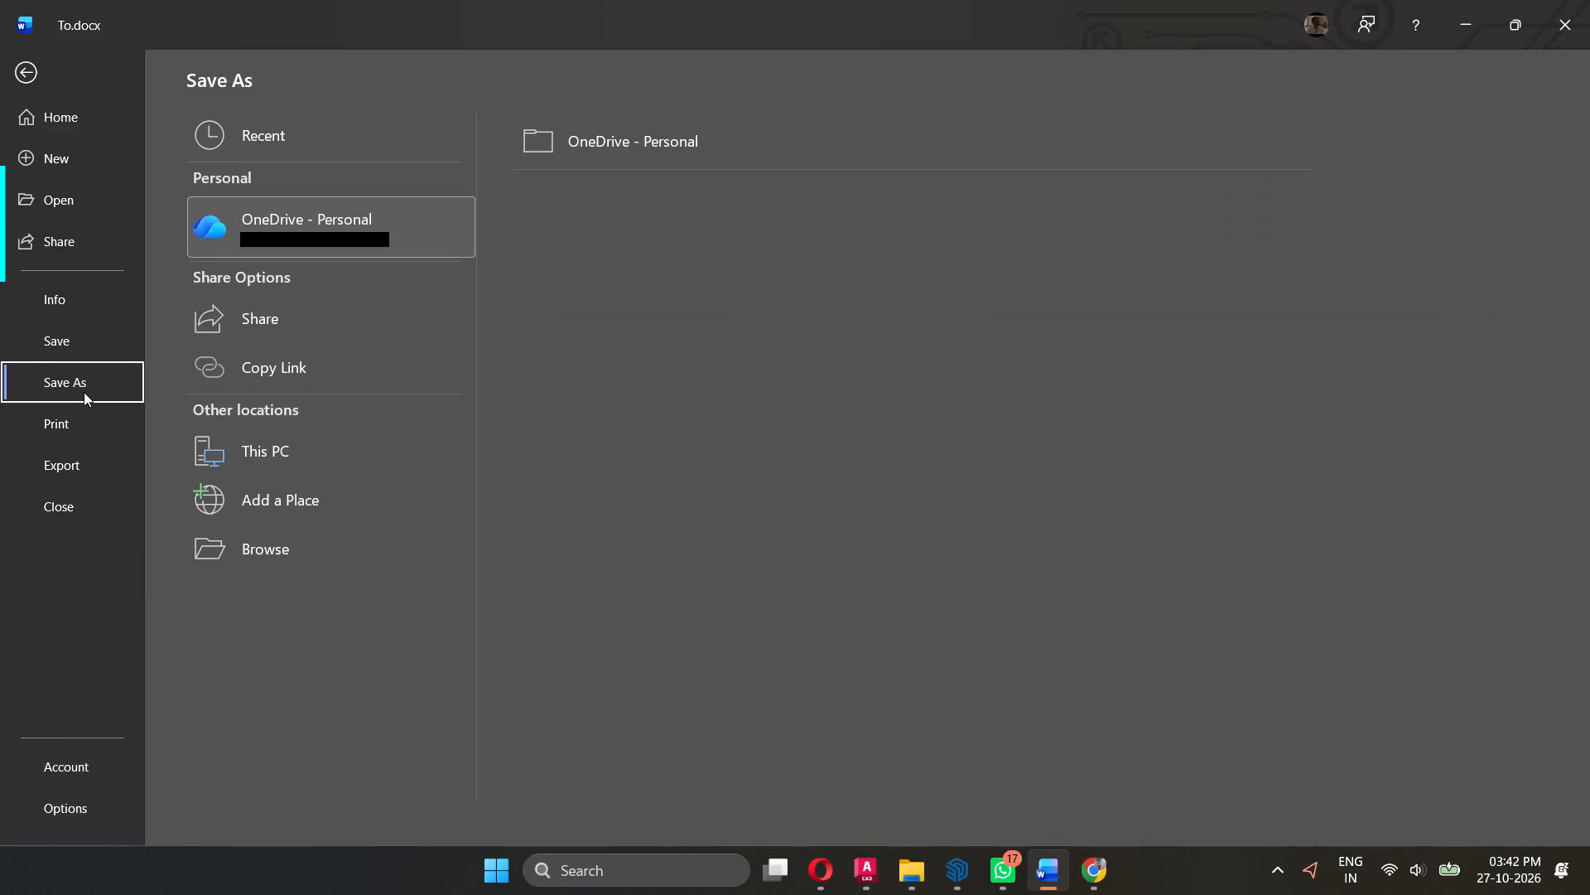
pyautogui.click(300, 458)
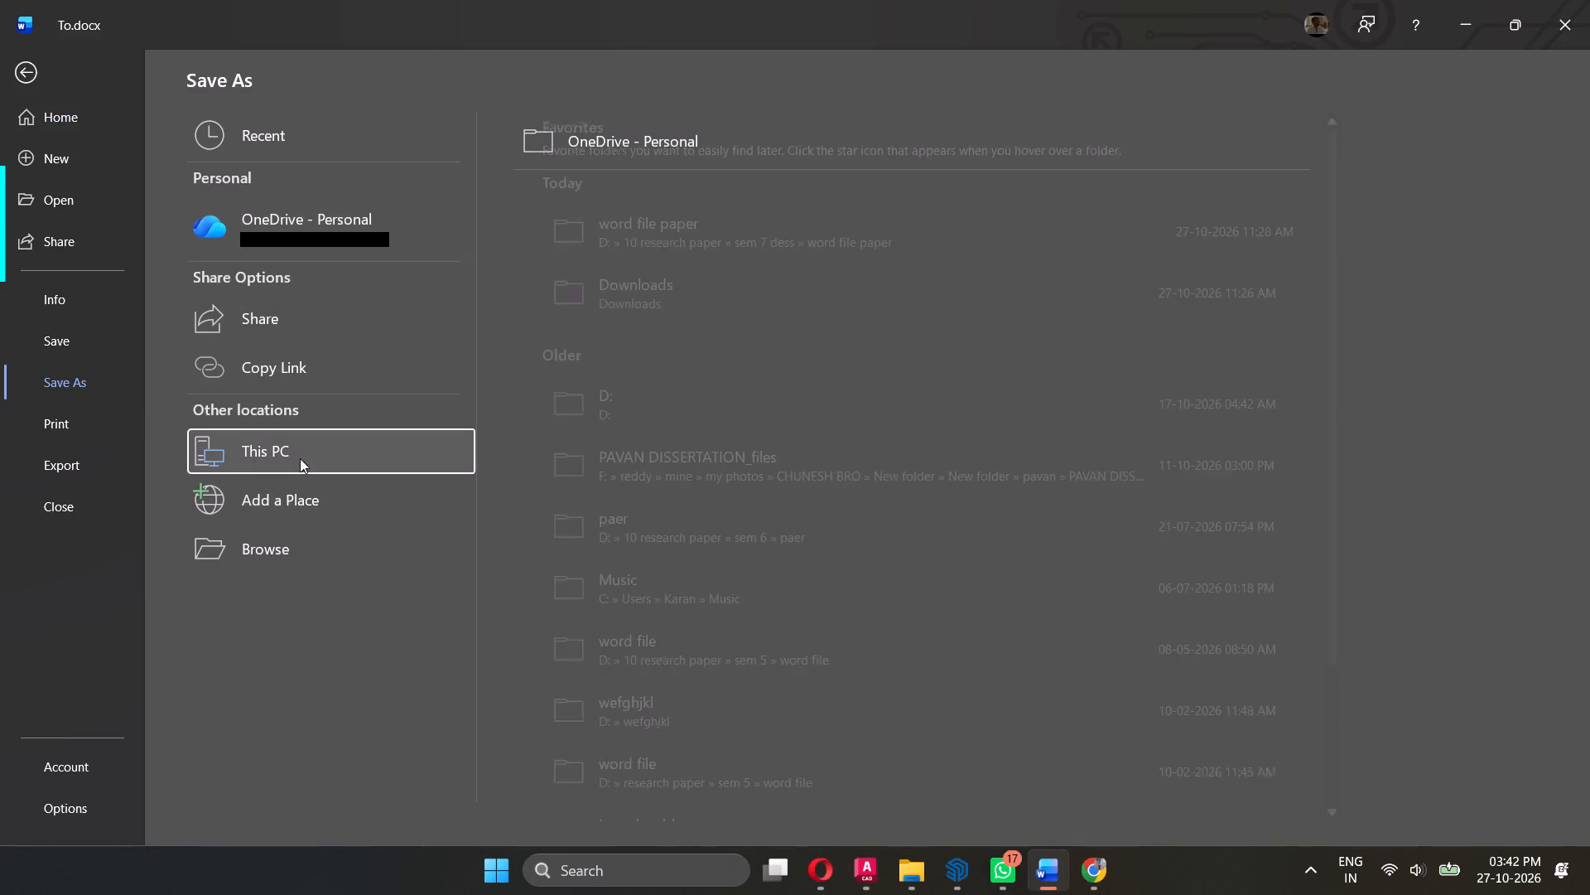
pyautogui.click(653, 244)
pyautogui.click(634, 305)
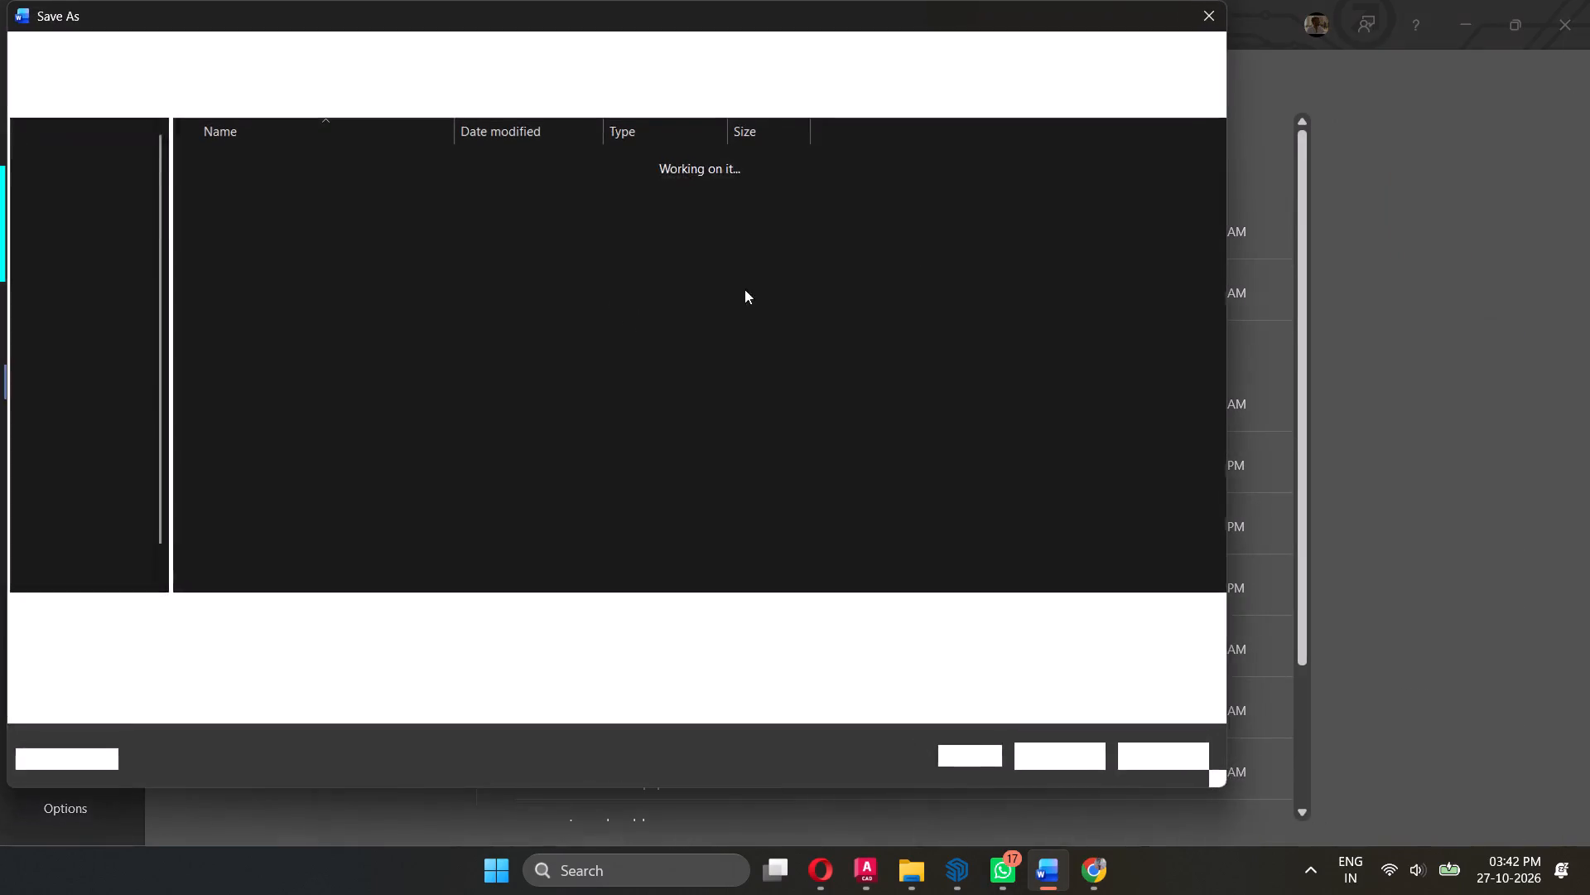
pyautogui.click(1197, 22)
pyautogui.click(632, 298)
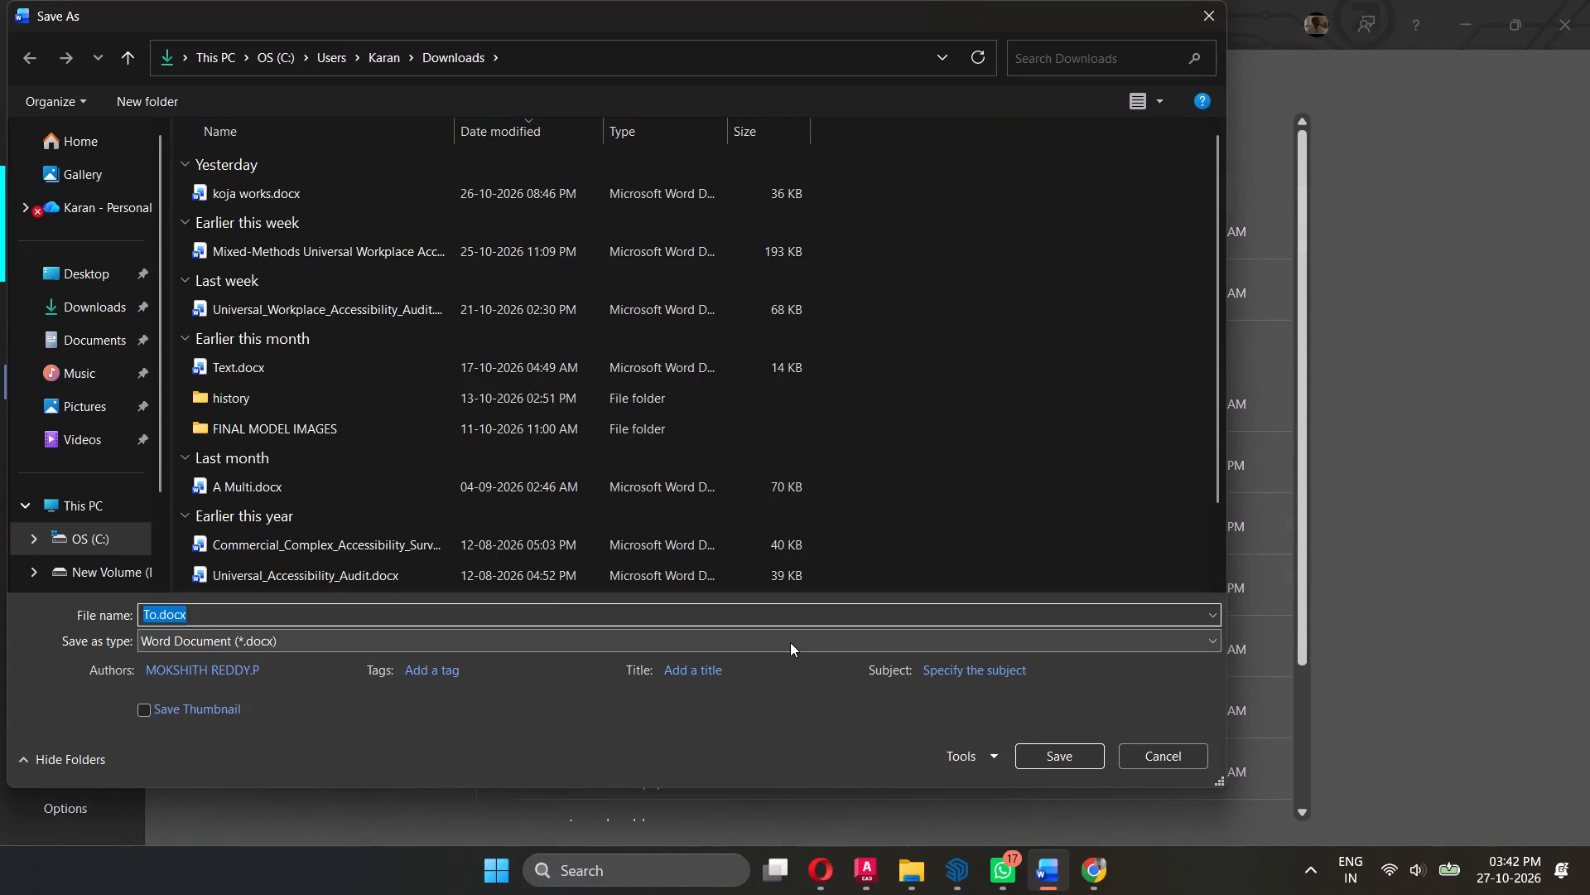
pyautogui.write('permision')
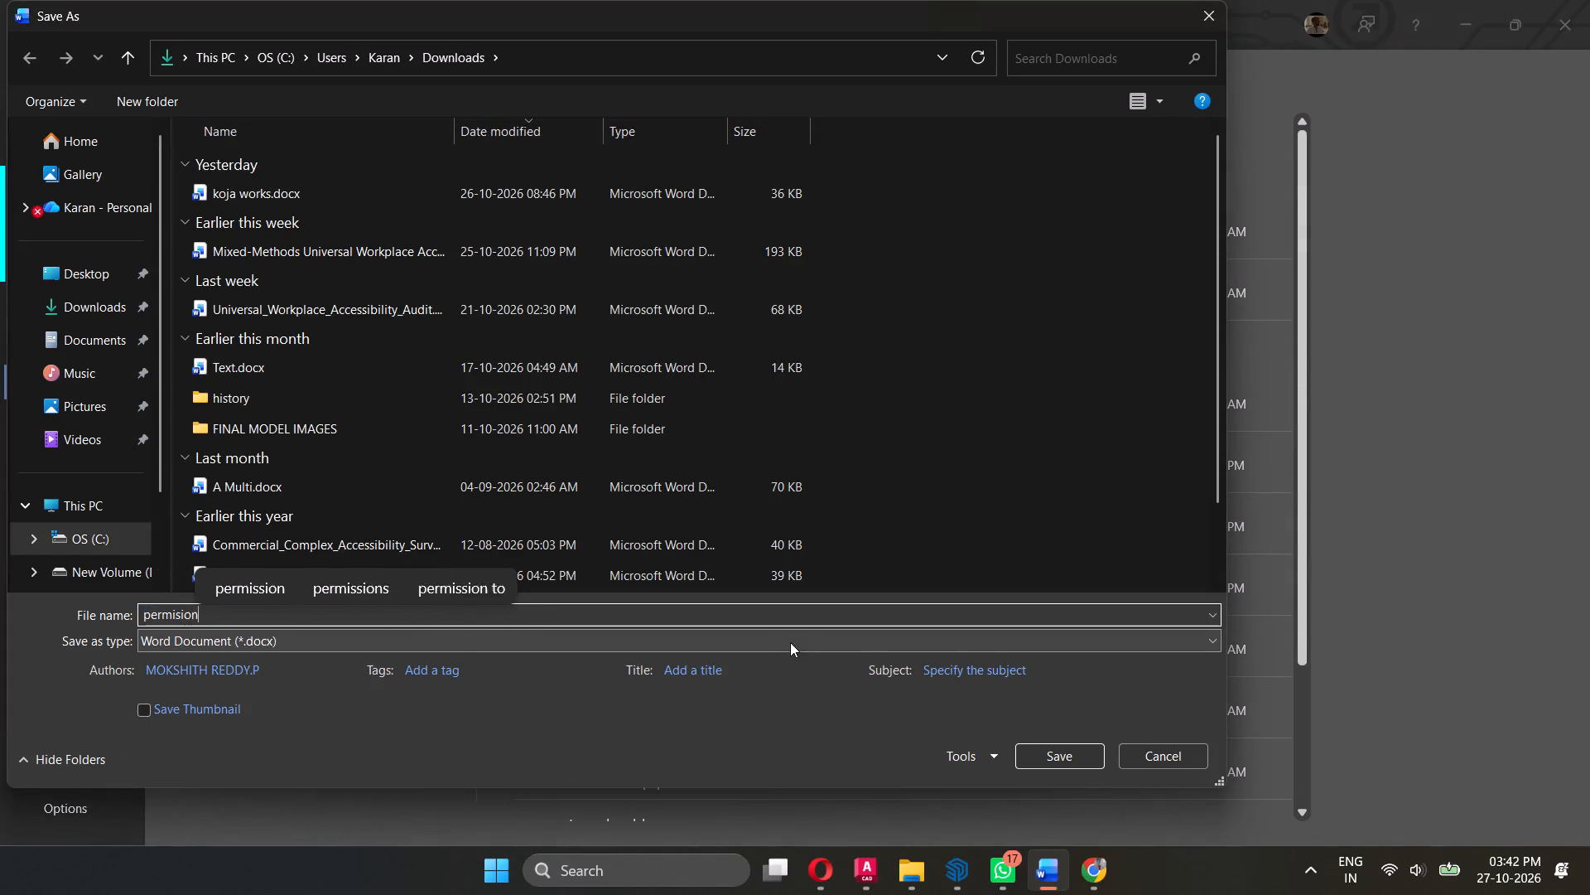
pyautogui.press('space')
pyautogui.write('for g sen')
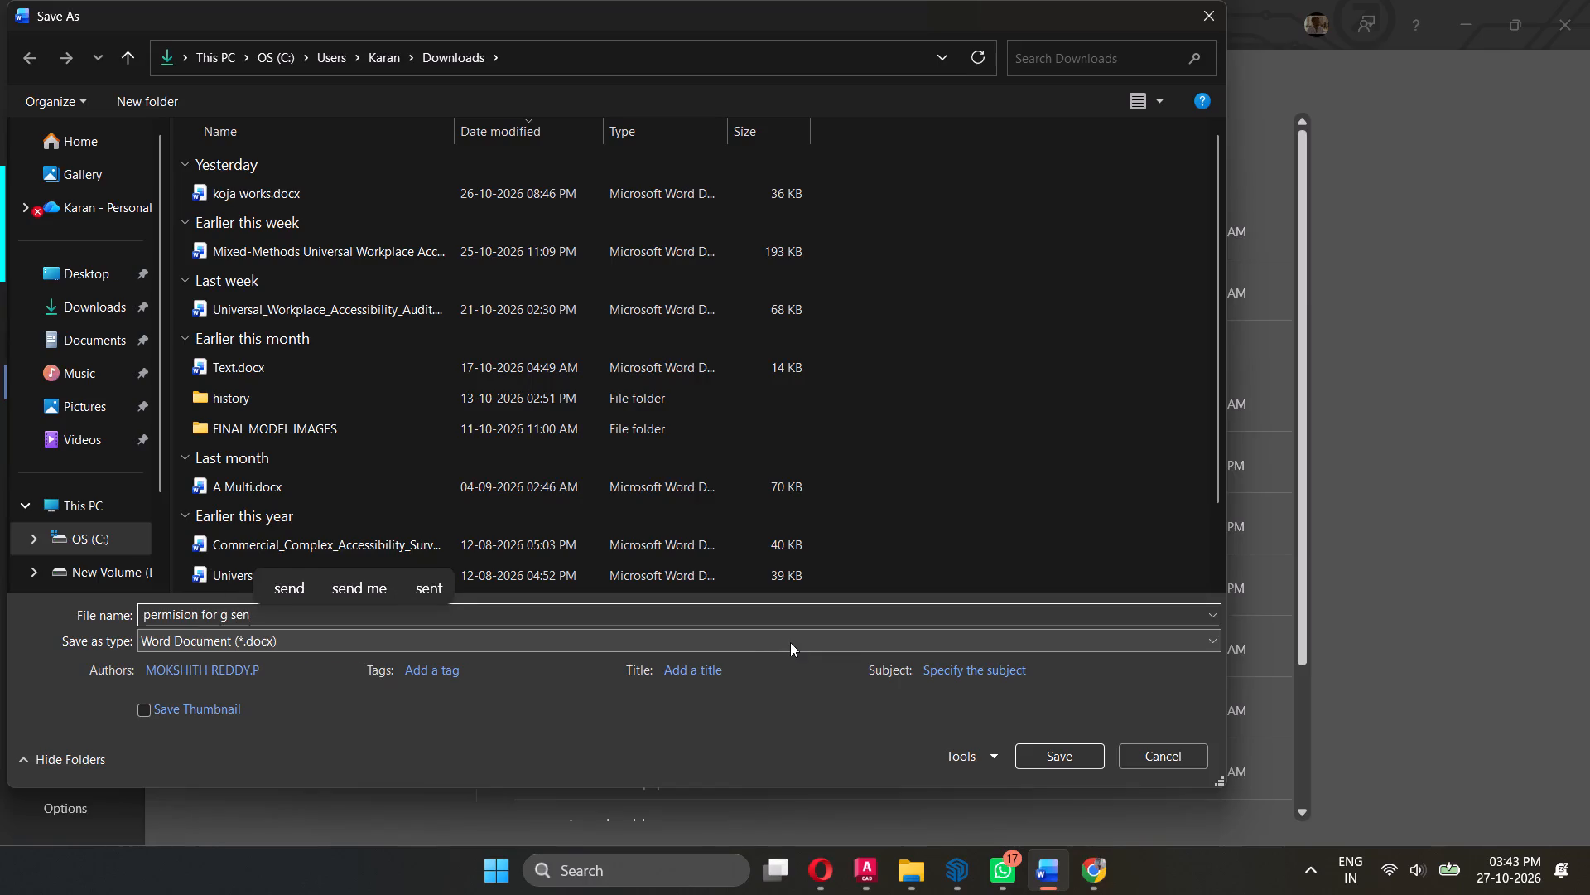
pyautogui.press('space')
pyautogui.click(1064, 751)
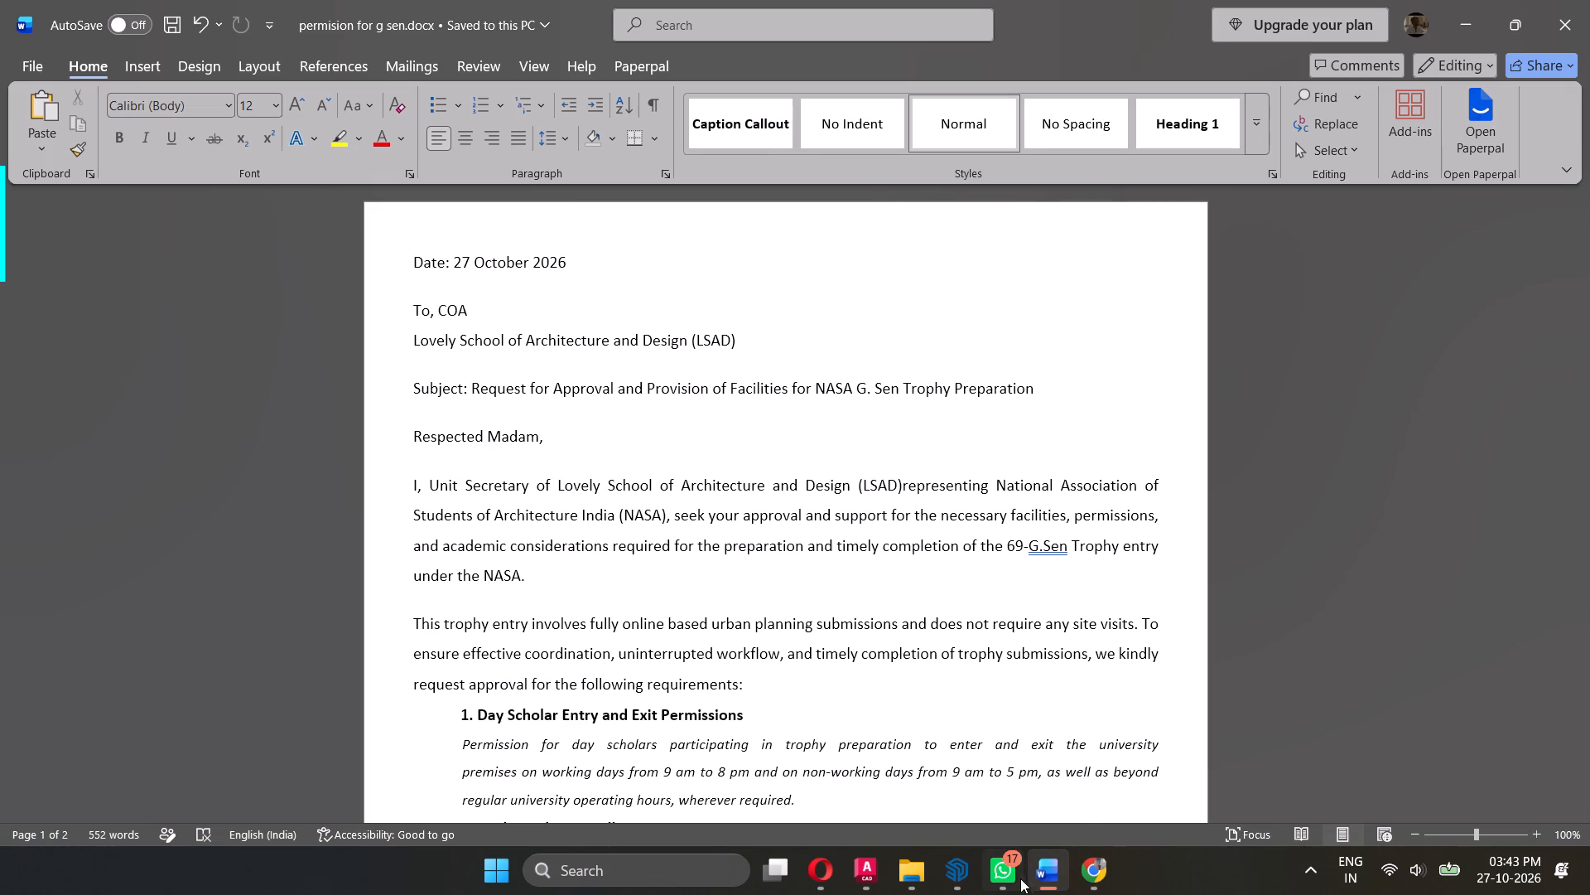
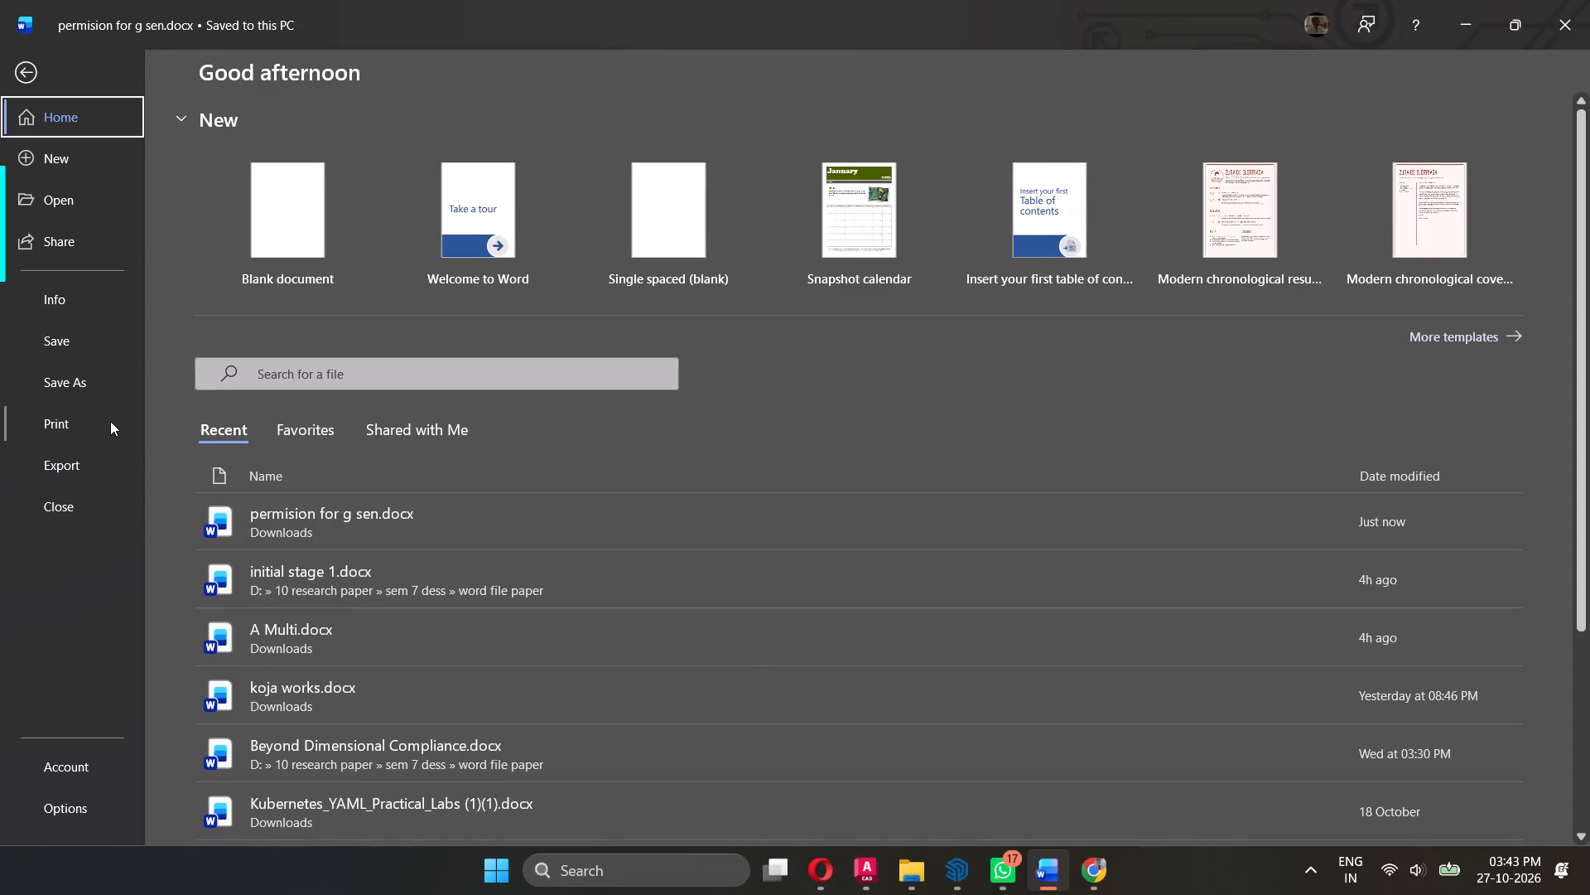
# Print the letter to a PDF file named "p" in the Downloads folder.
pyautogui.click(110, 418)
pyautogui.click(235, 153)
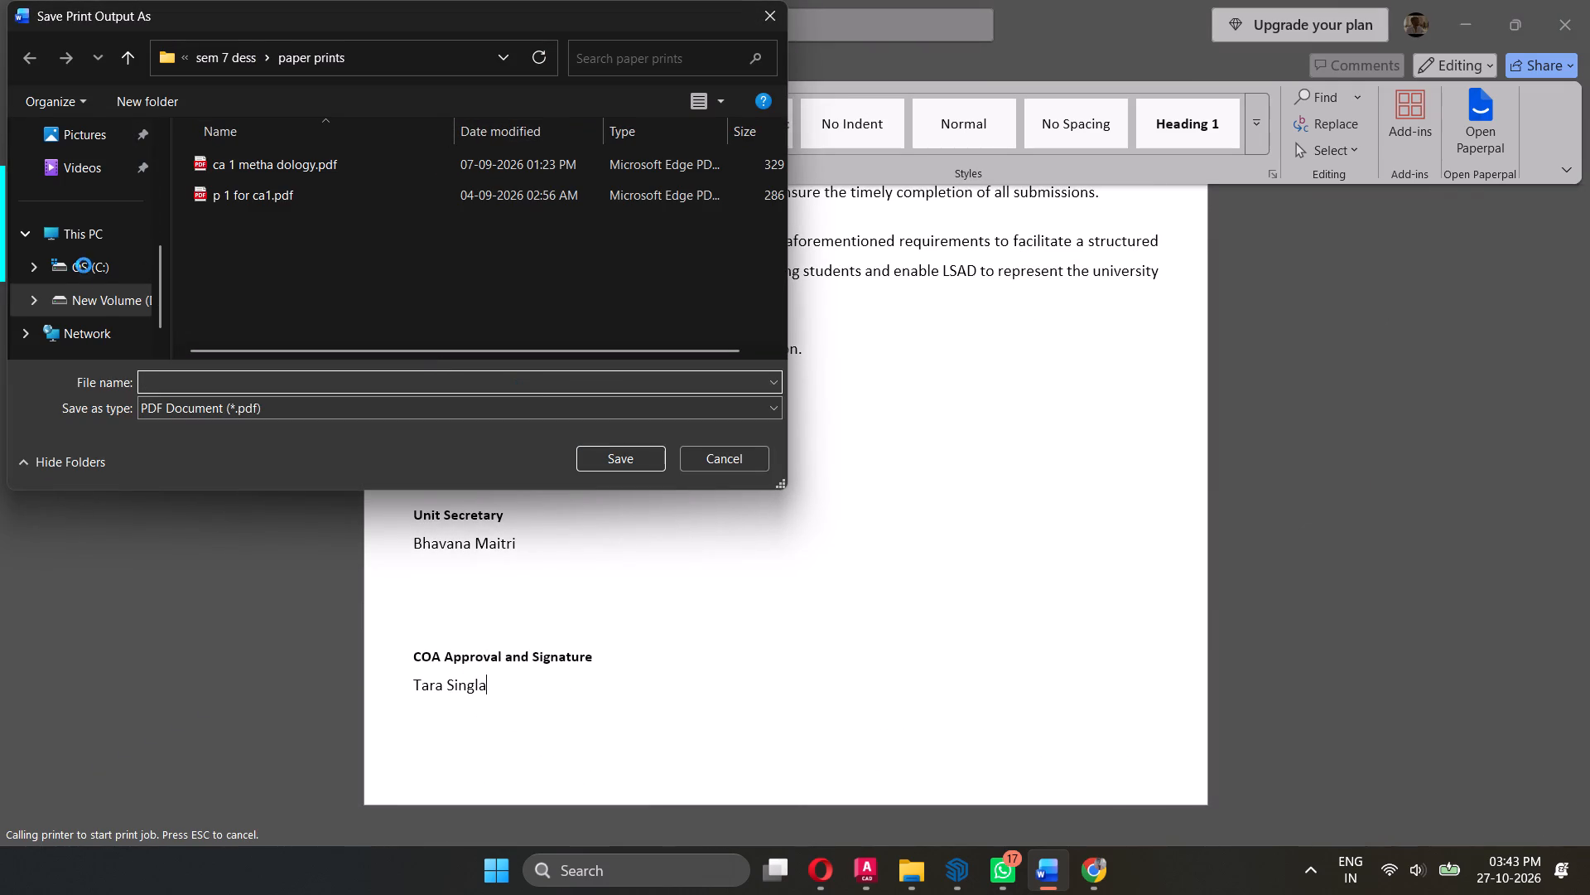
pyautogui.scroll(5, 112, 206)
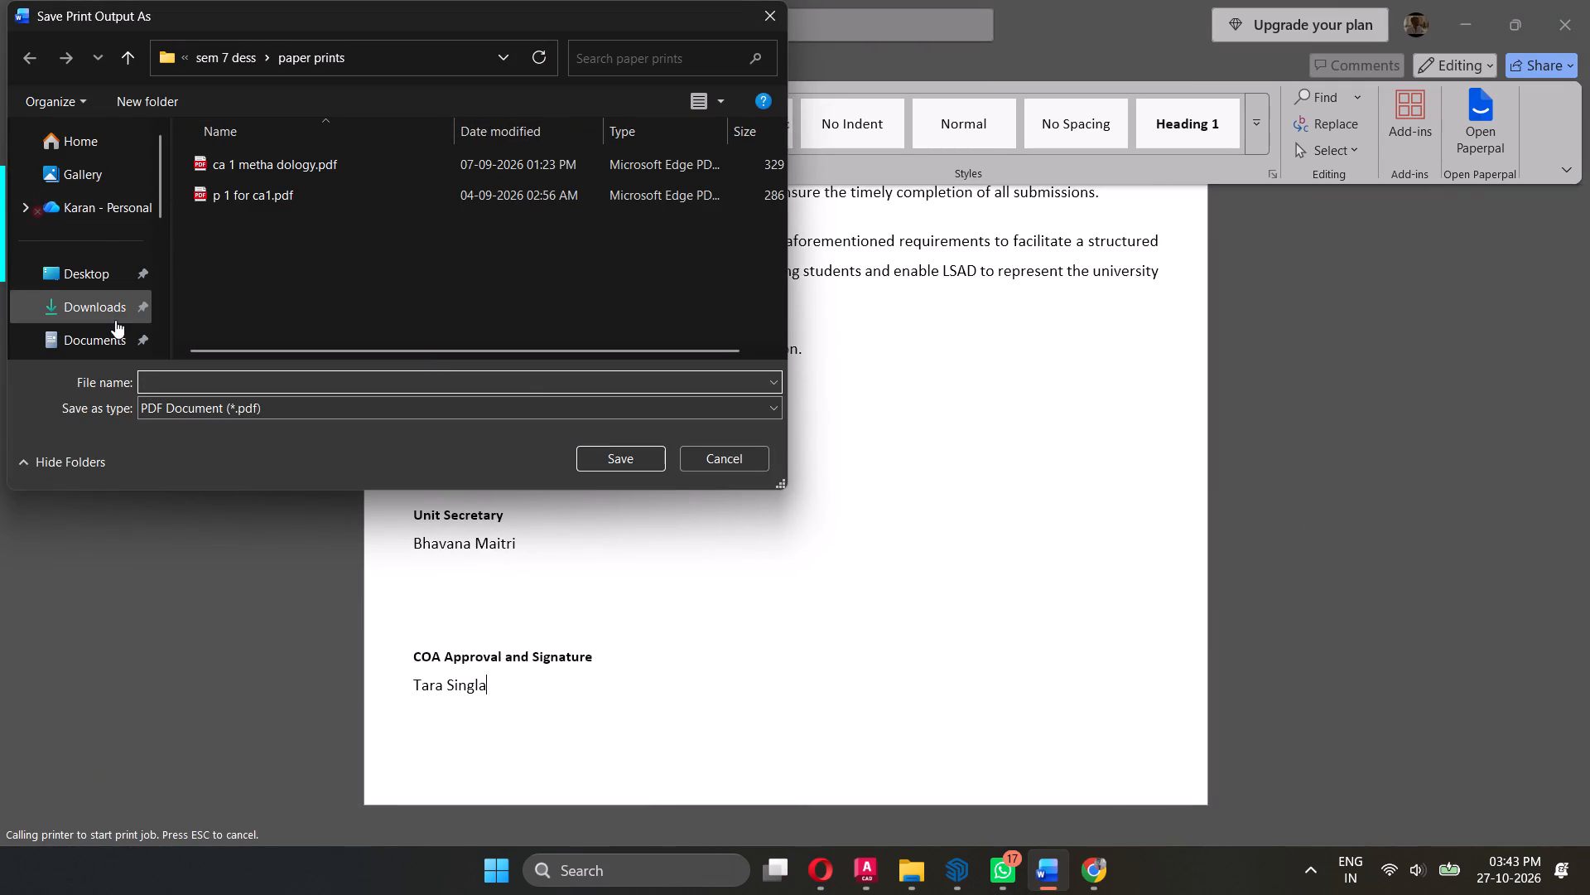
pyautogui.click(110, 319)
pyautogui.click(176, 379)
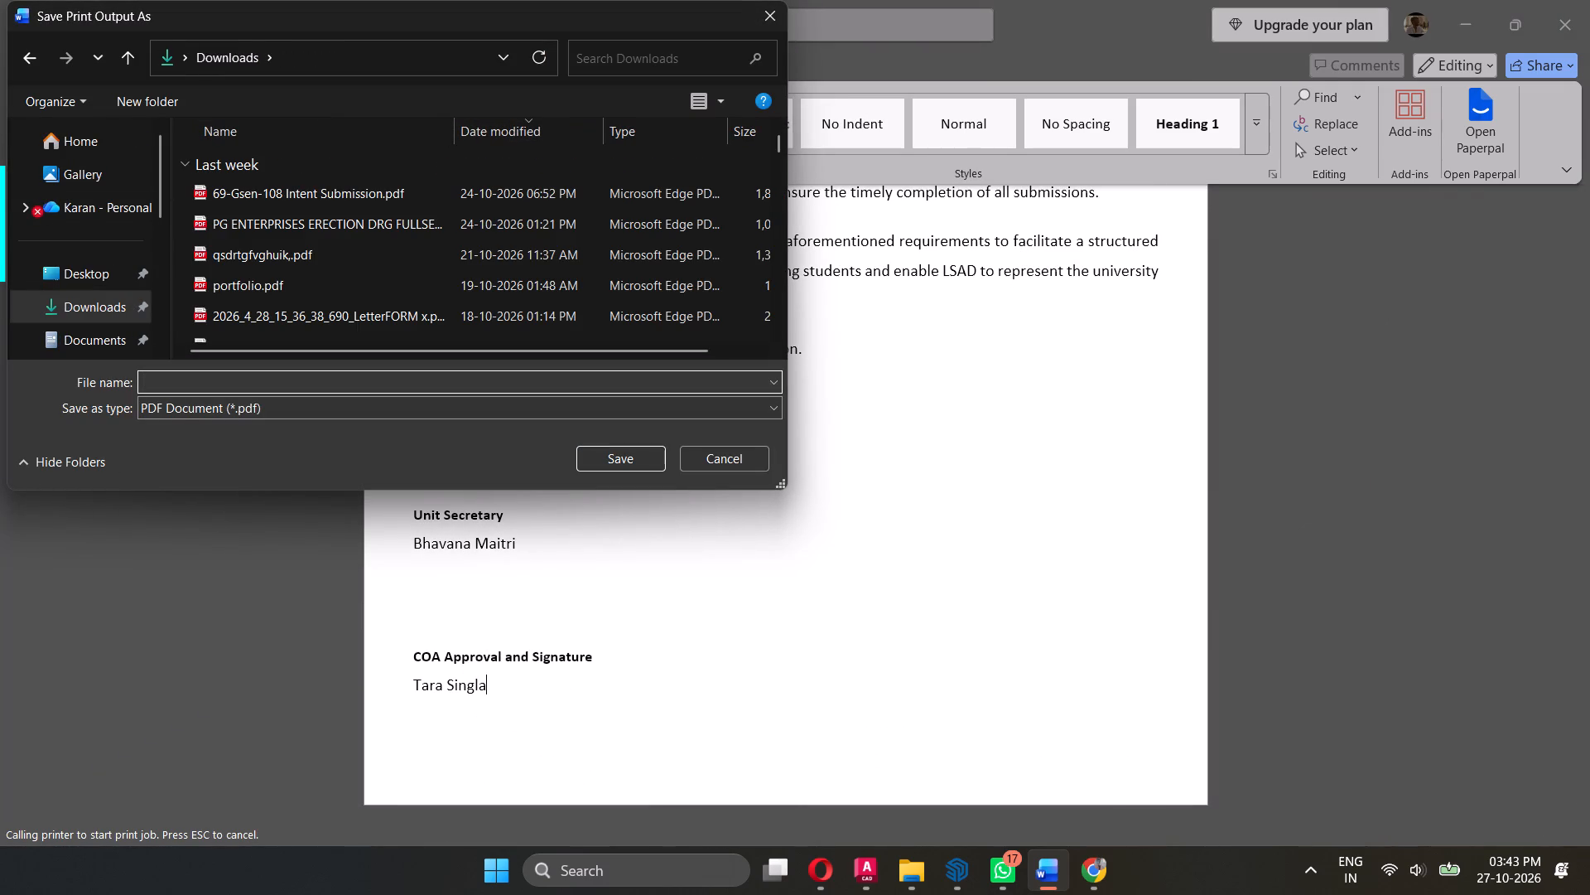
pyautogui.press('p')
pyautogui.click(606, 453)
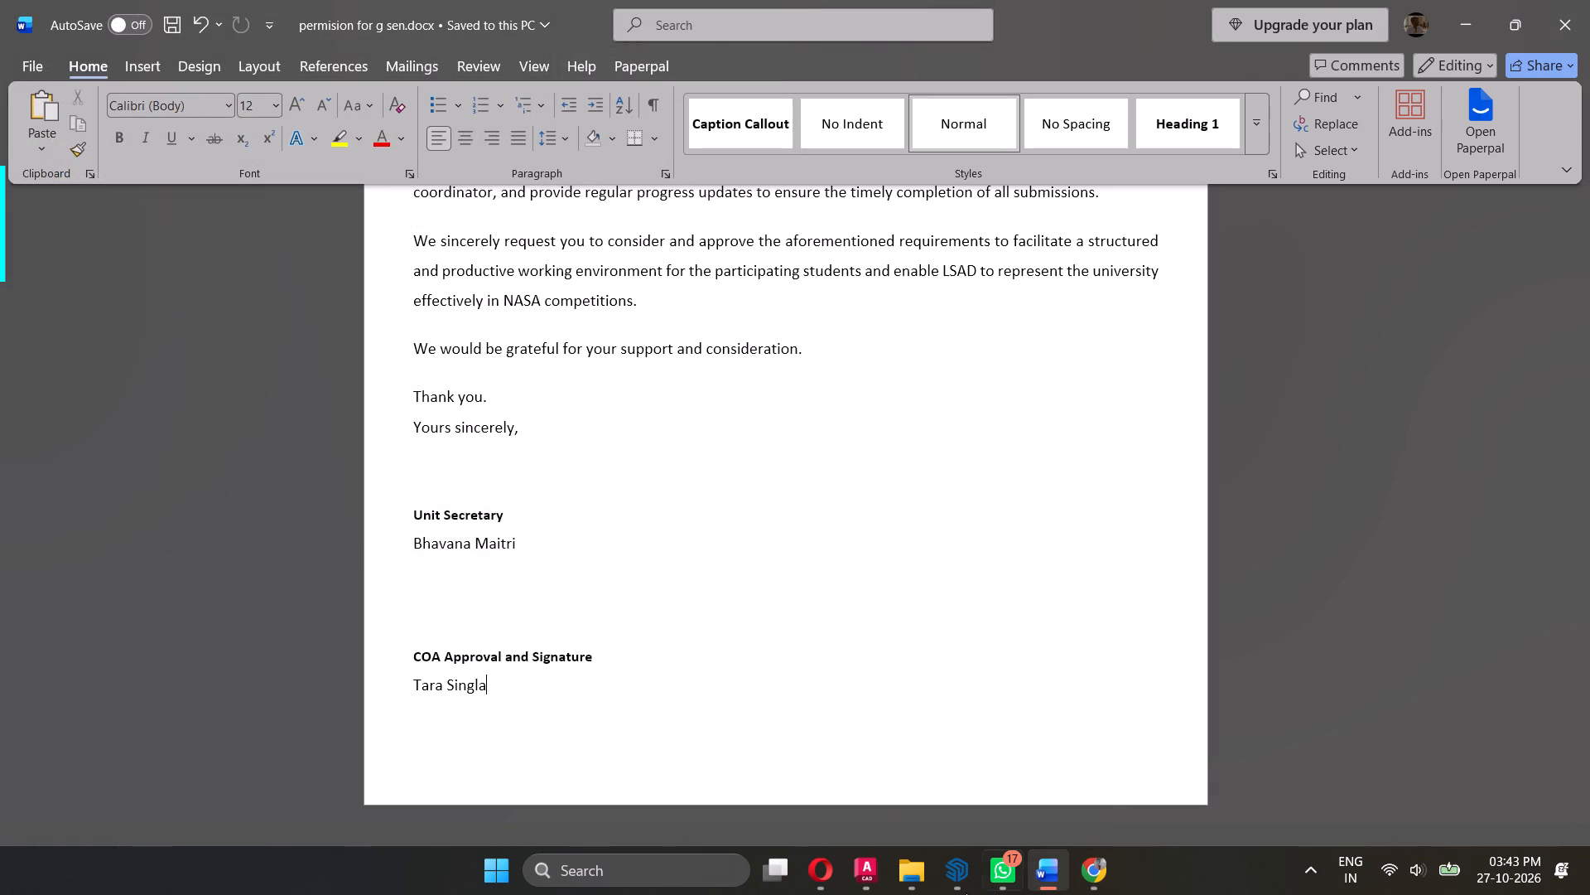
# Switch to the open File Explorer window.
pyautogui.moveTo(900, 873); pyautogui.dragTo(908, 873)
pyautogui.click(899, 869)
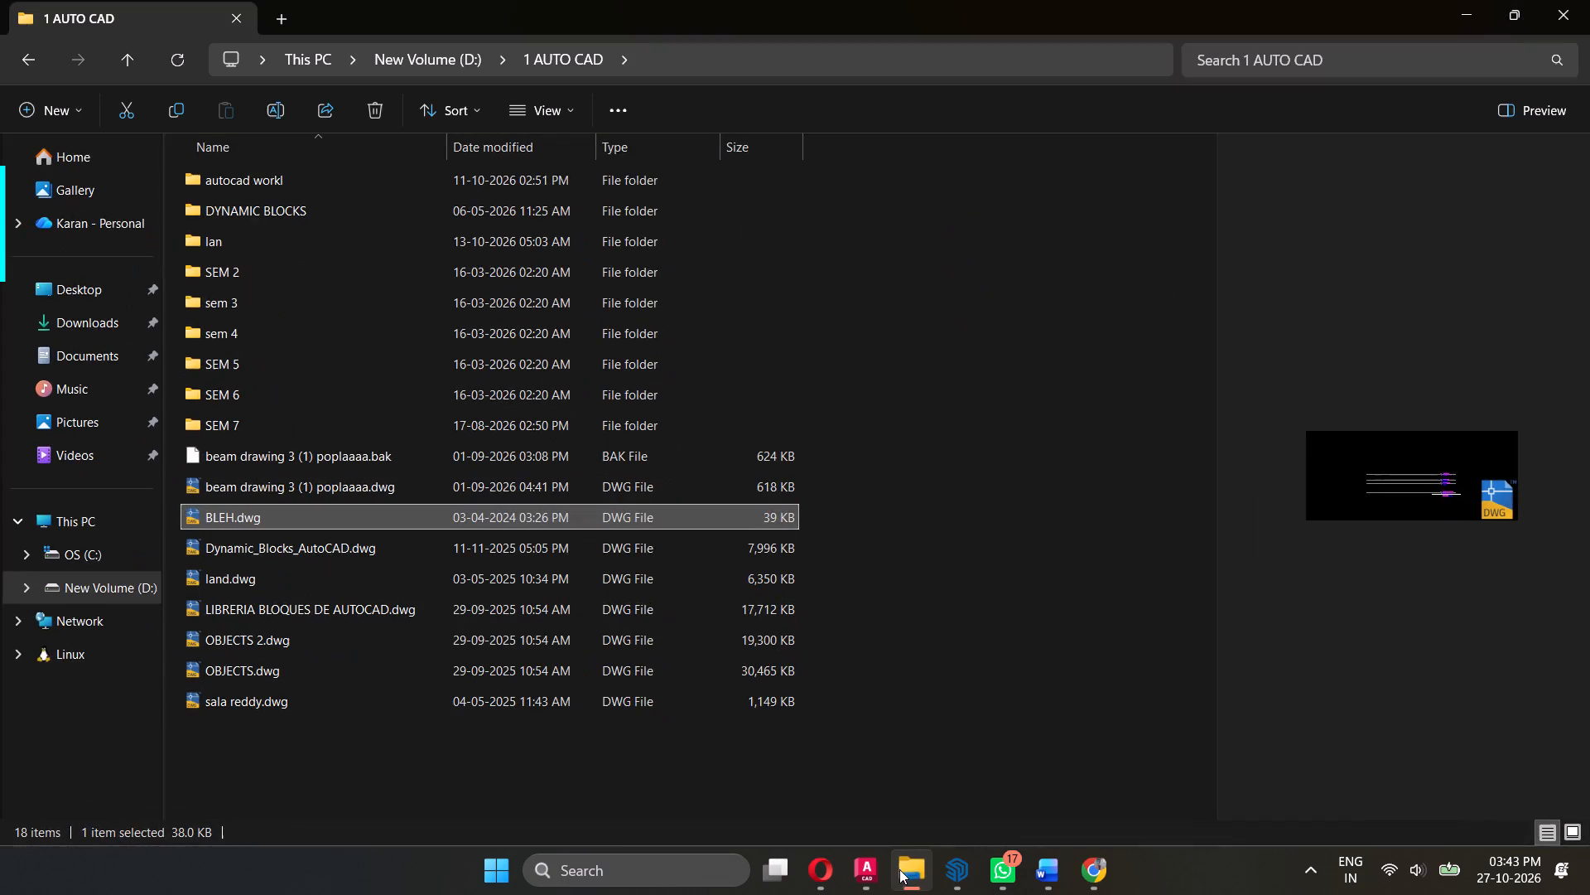